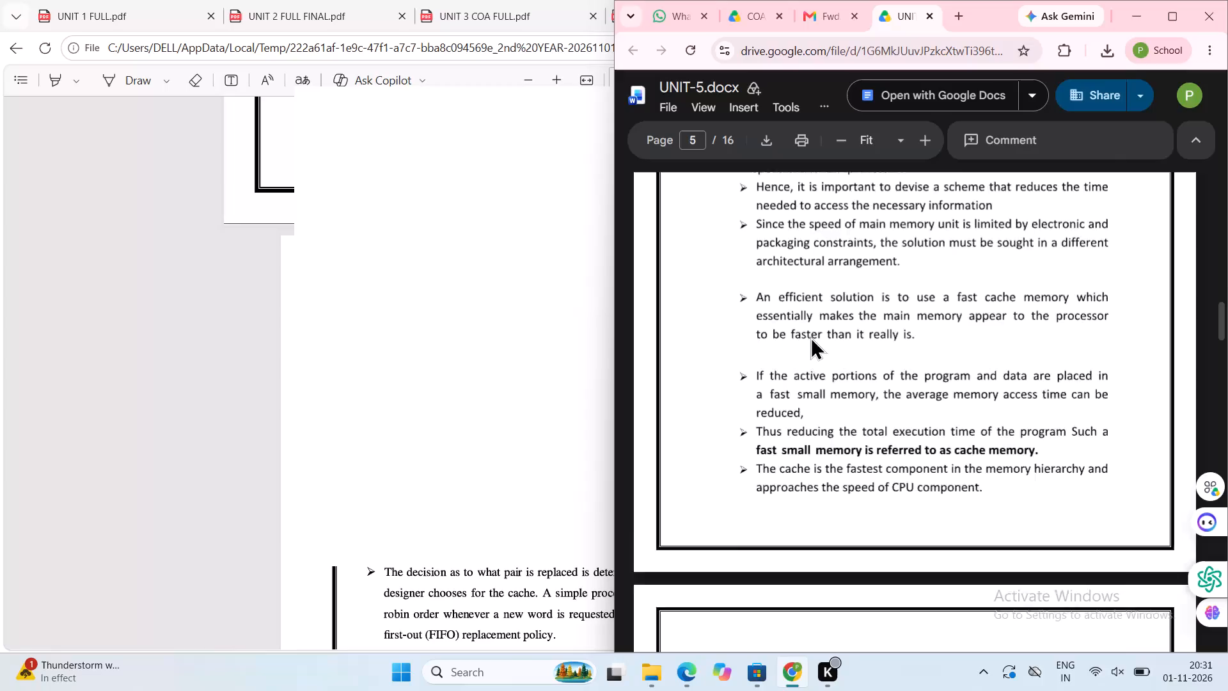
Copy the Cache memory section on page 5 of UNIT-5.docx, from its red heading through the CPU component bullet.
scroll(810, 337, down, 1)
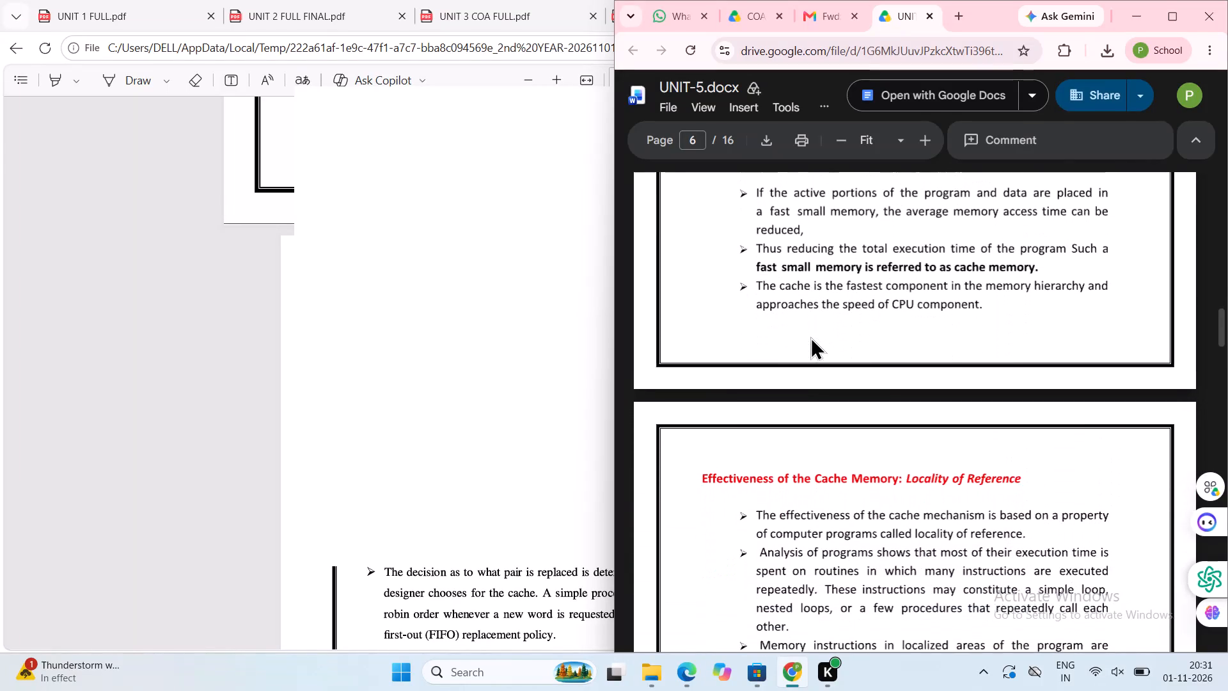
scroll(810, 337, down, 1)
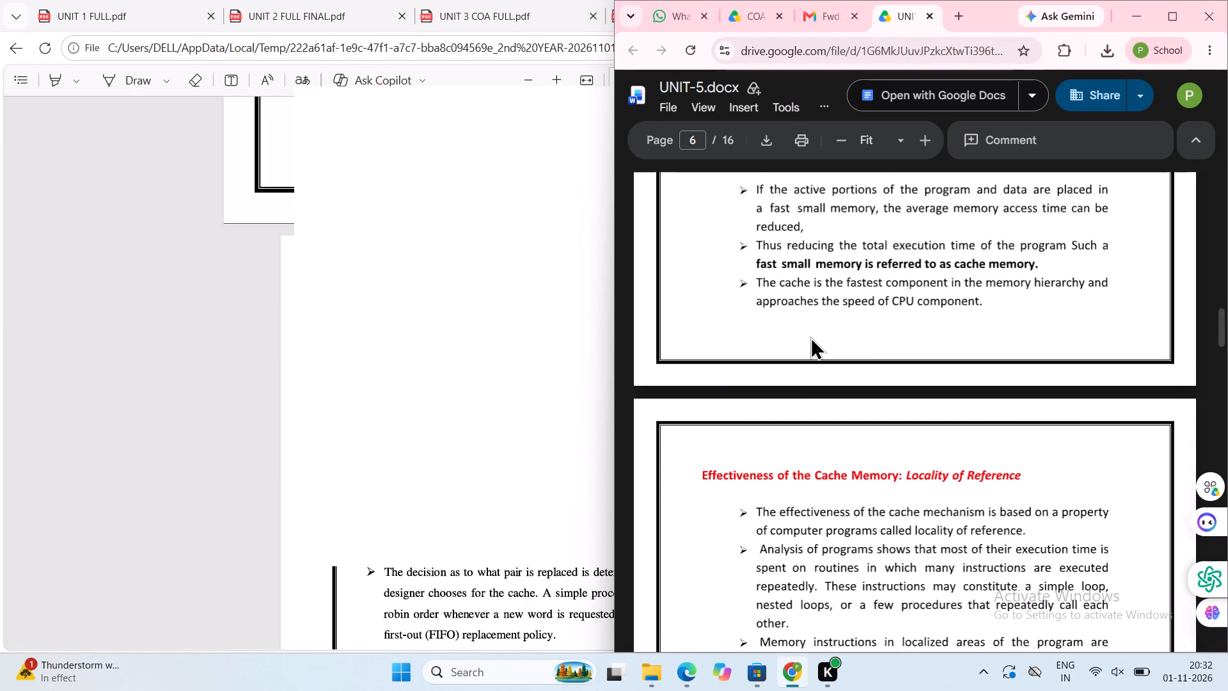
scroll(810, 337, down, 1)
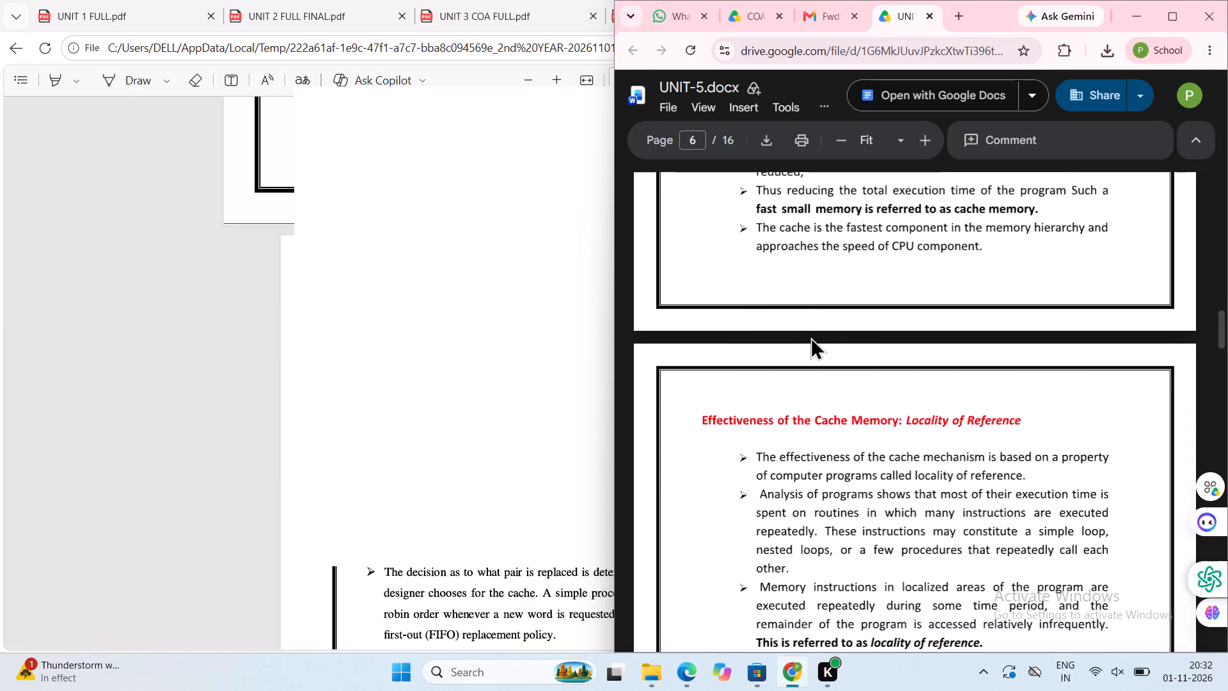
scroll(810, 337, up, 2)
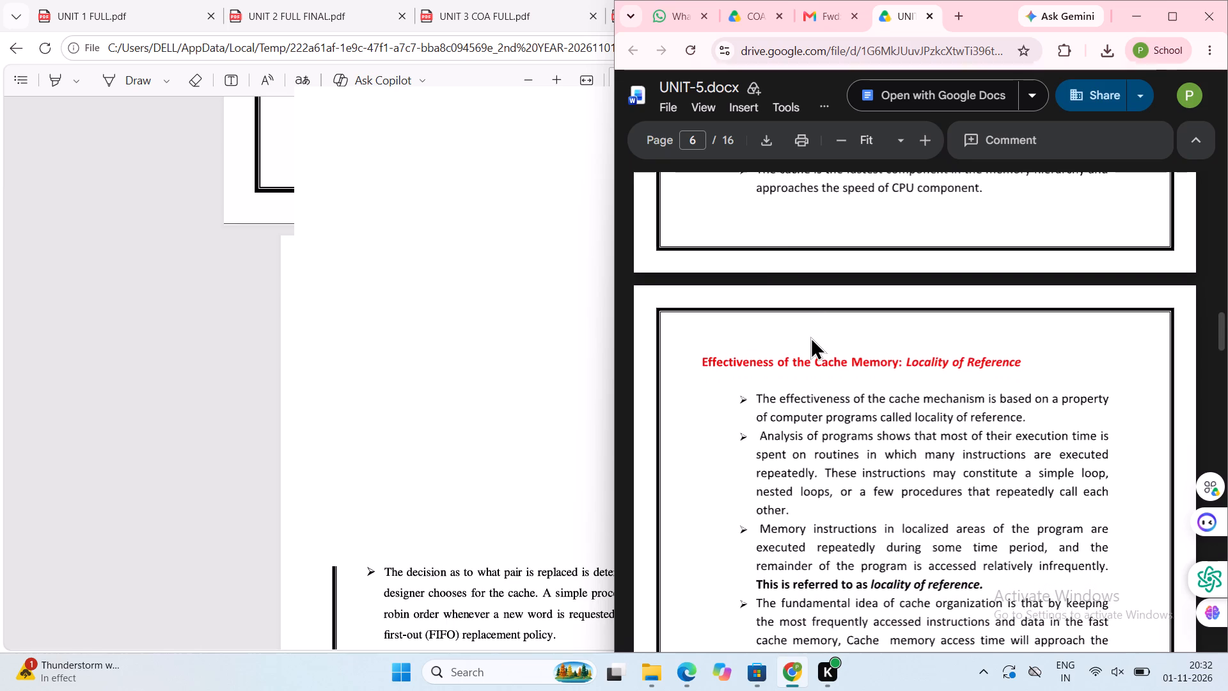
scroll(810, 337, up, 3)
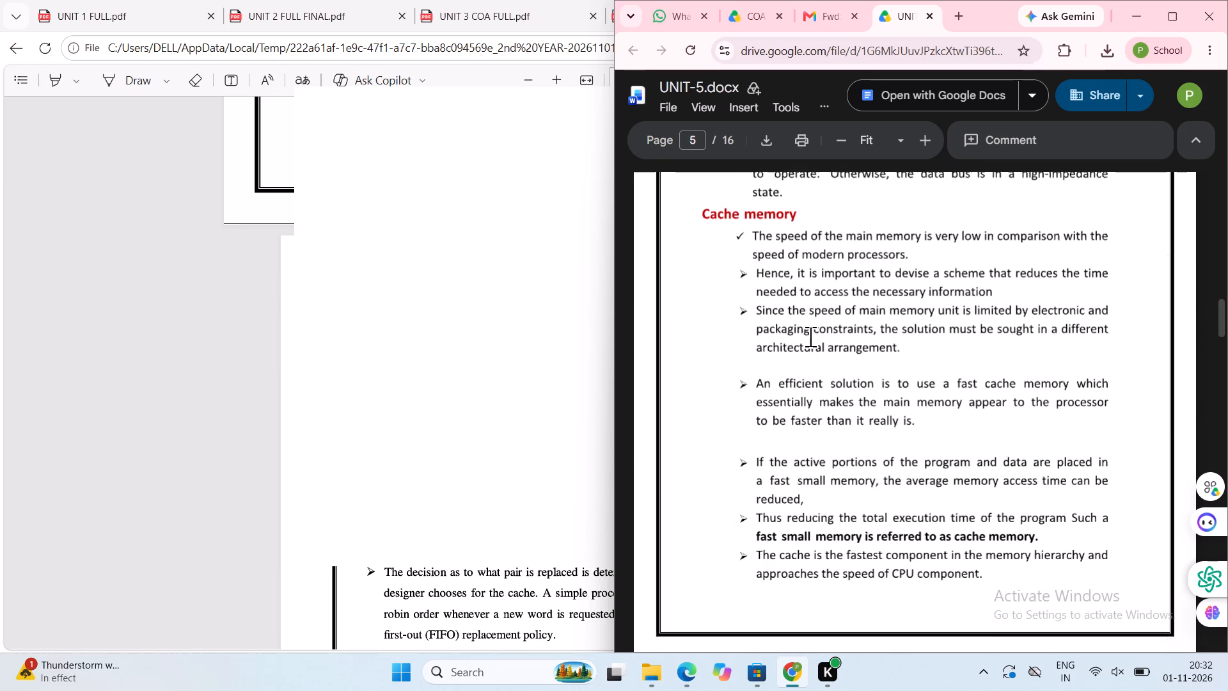
scroll(810, 337, up, 1)
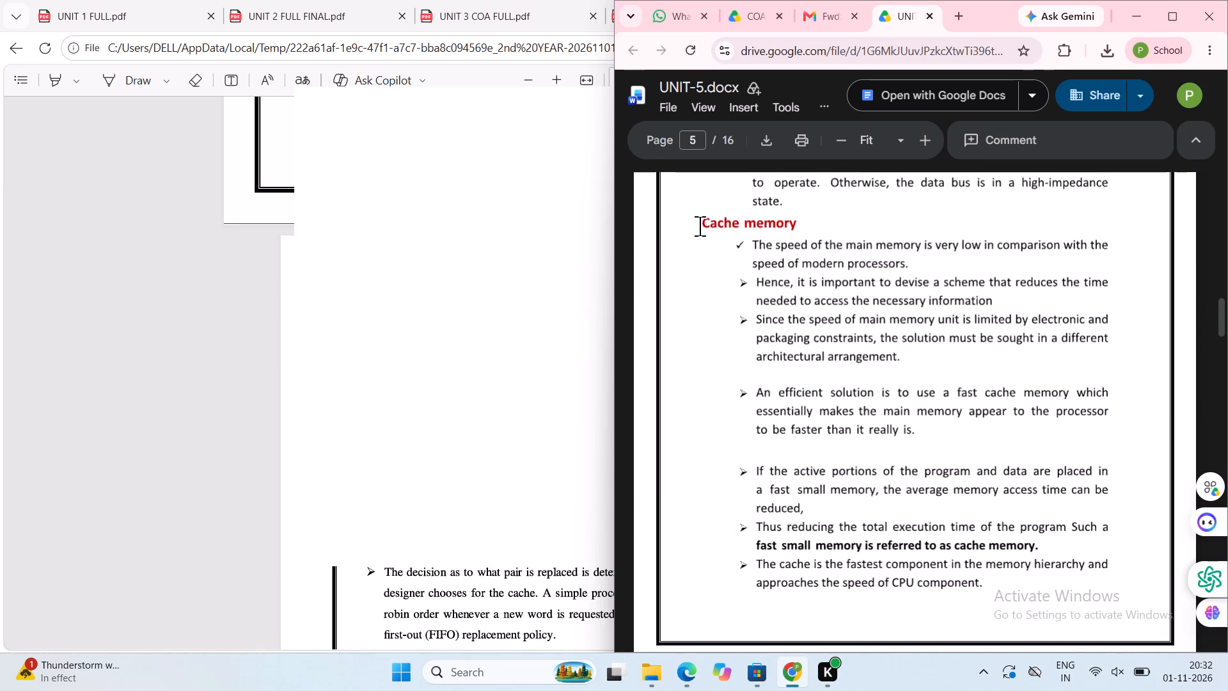
drag(700, 226, 1036, 583)
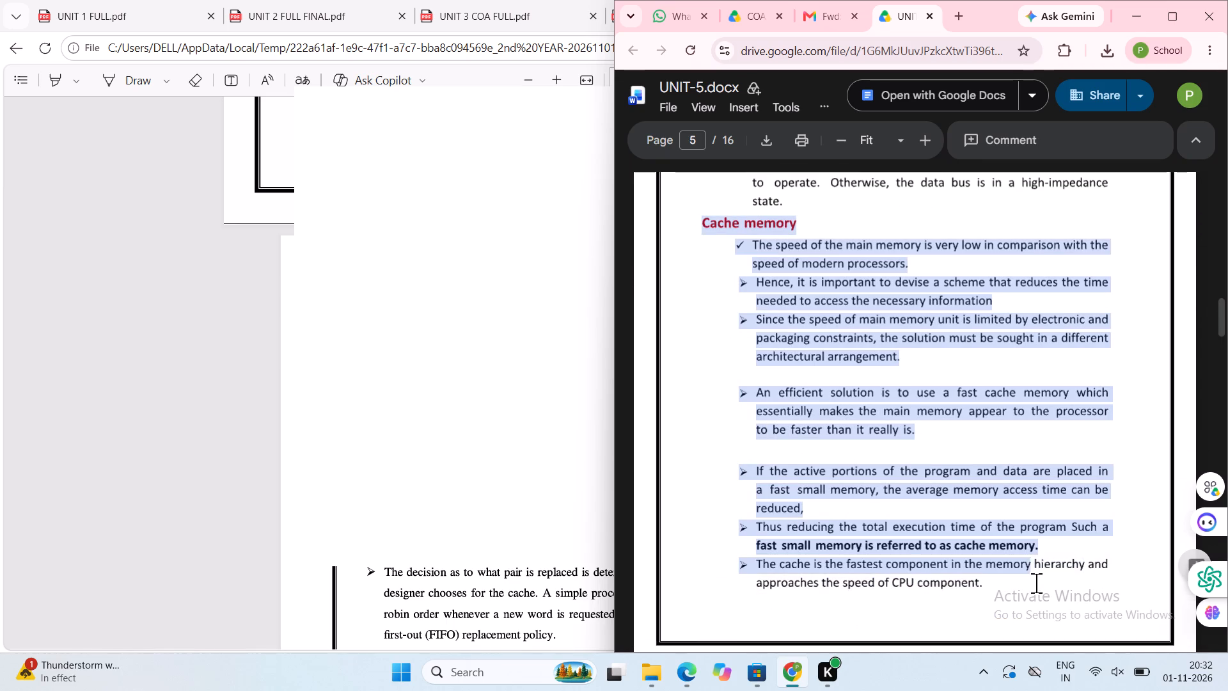
drag(1036, 583, 1027, 616)
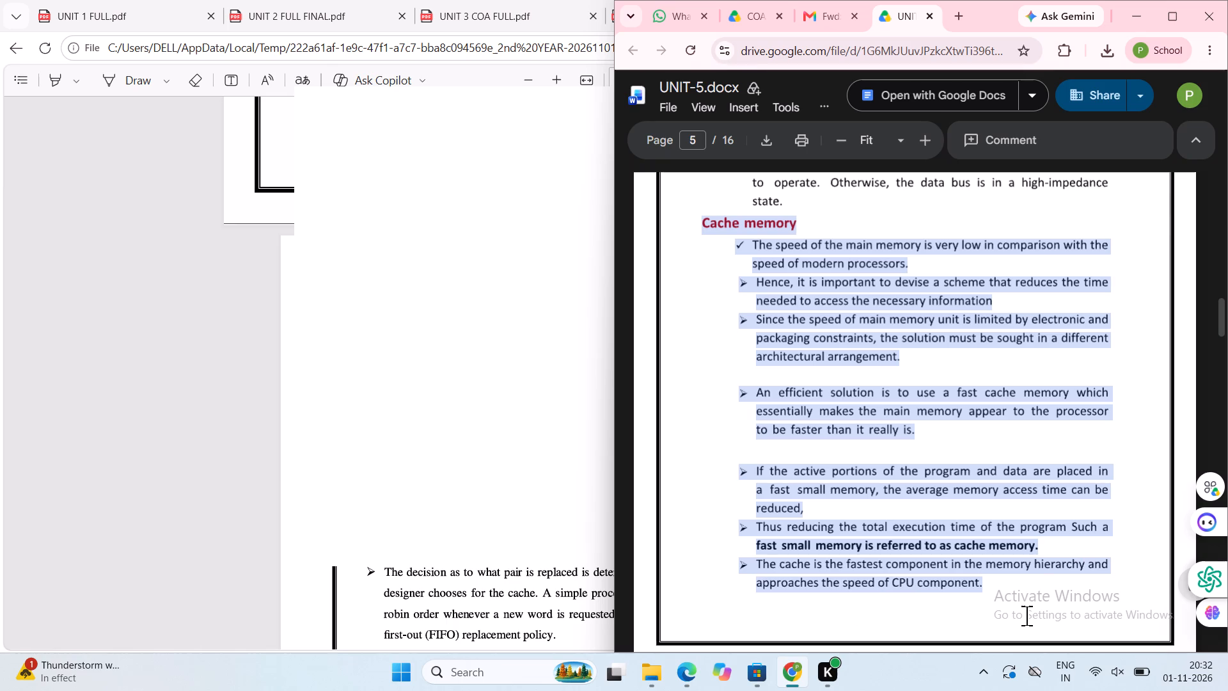
key(ctrl+c)
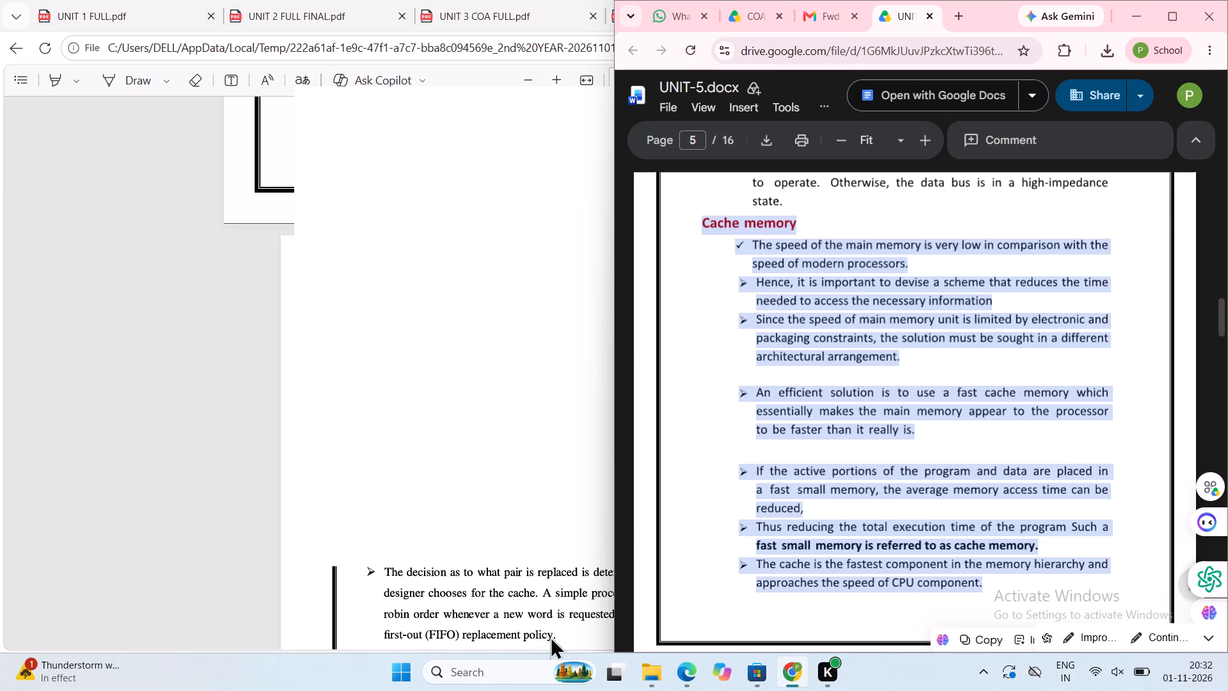
Open Word 2013, dismiss the activation wizard and create a blank document.
click(488, 668)
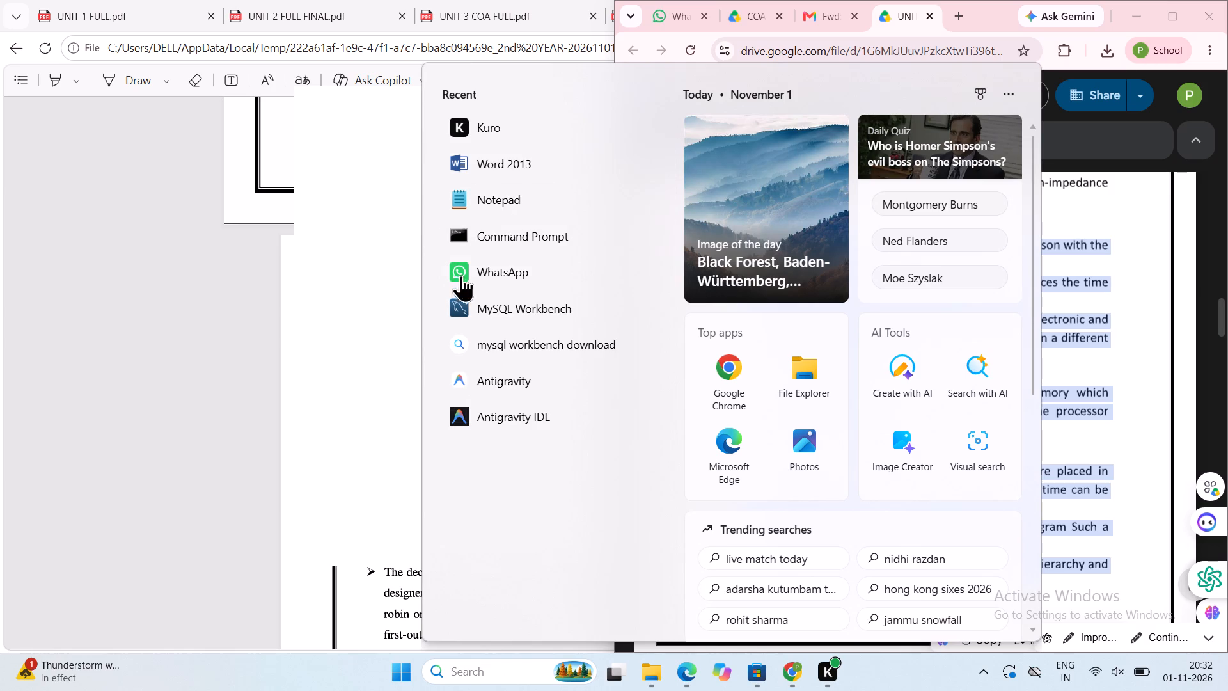
click(540, 174)
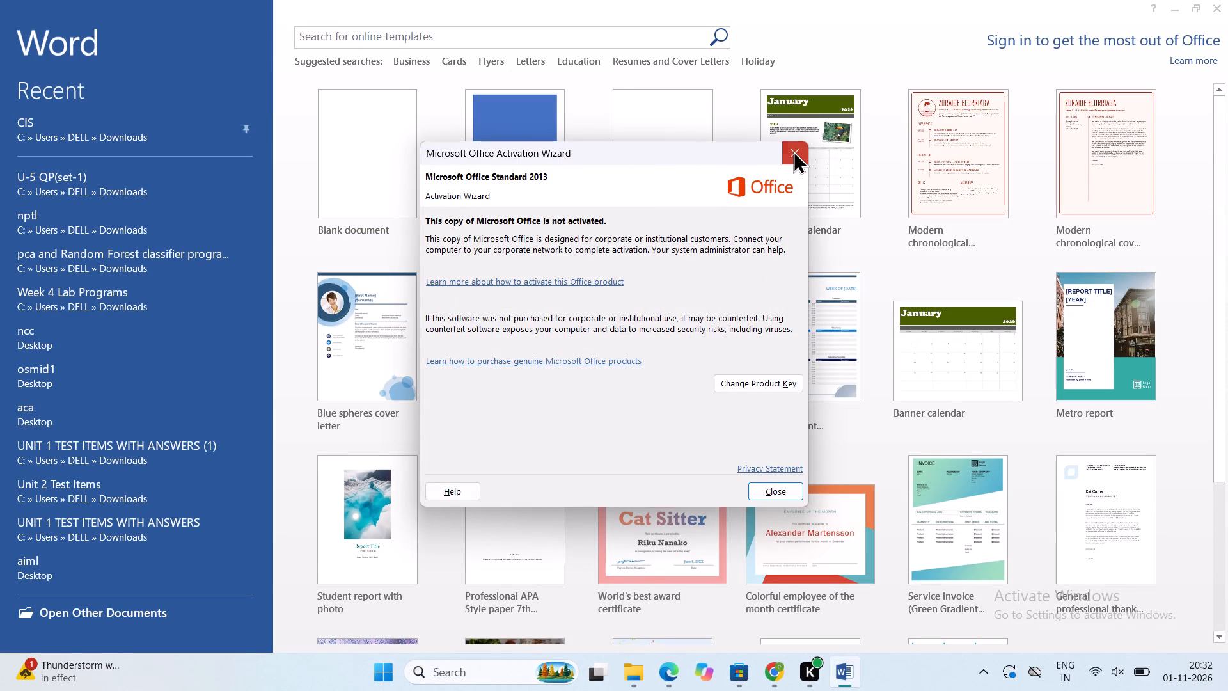
click(793, 150)
click(352, 162)
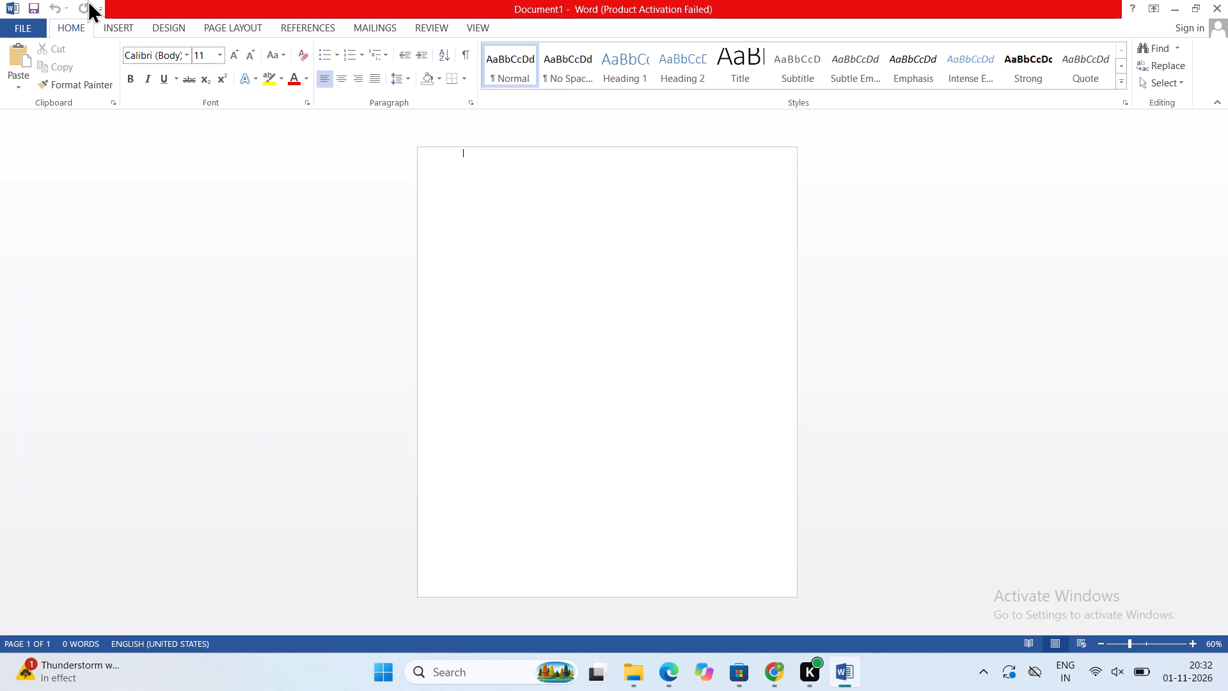
Set the blank document's page margins to the narrow preset.
click(68, 18)
click(223, 25)
click(6, 67)
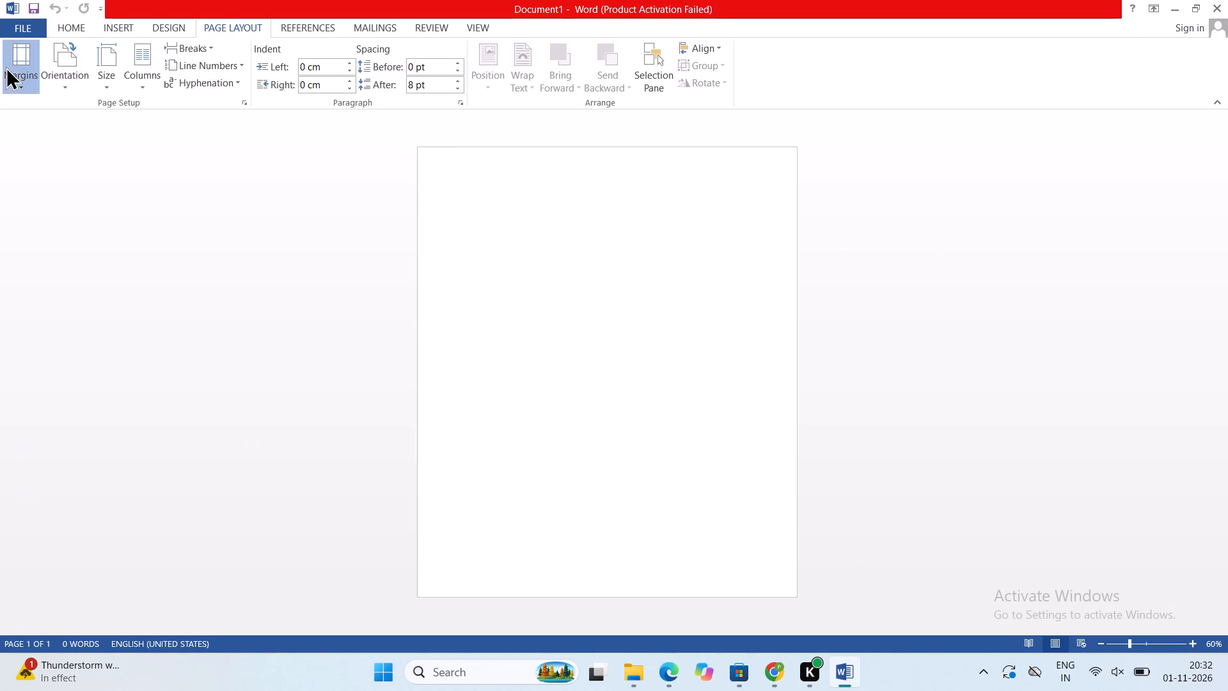
click(18, 179)
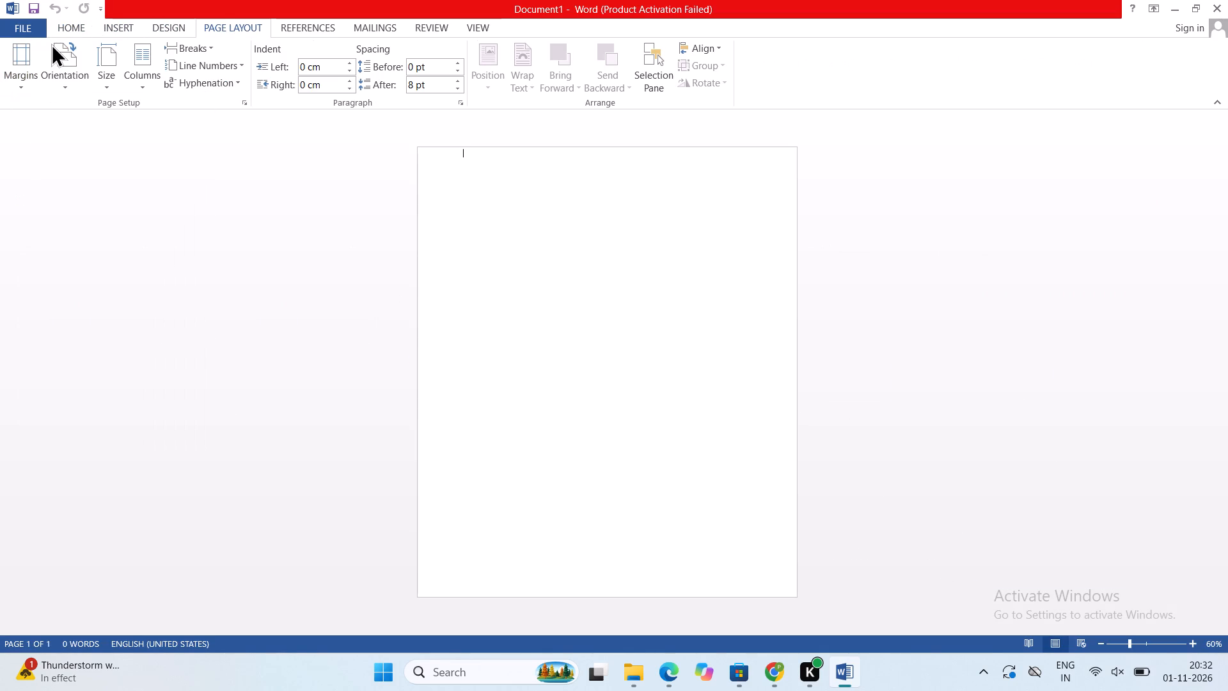
Enter the title "Unit-5" on the first line at font size 18.
click(68, 23)
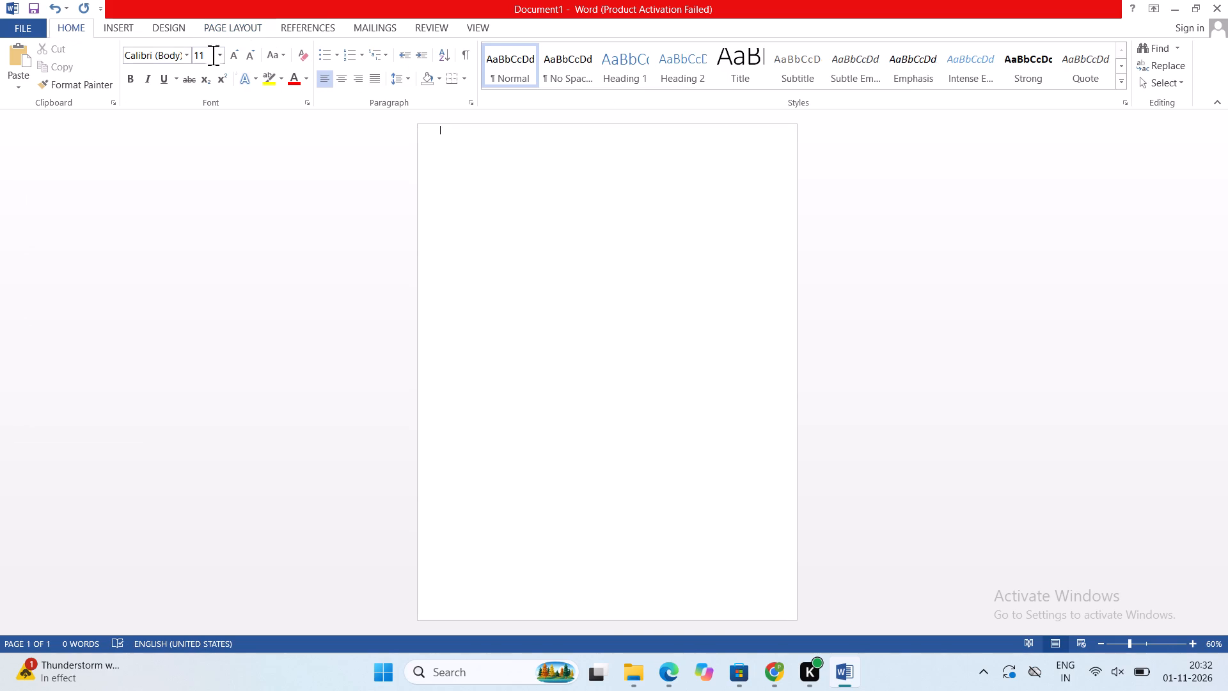
click(220, 49)
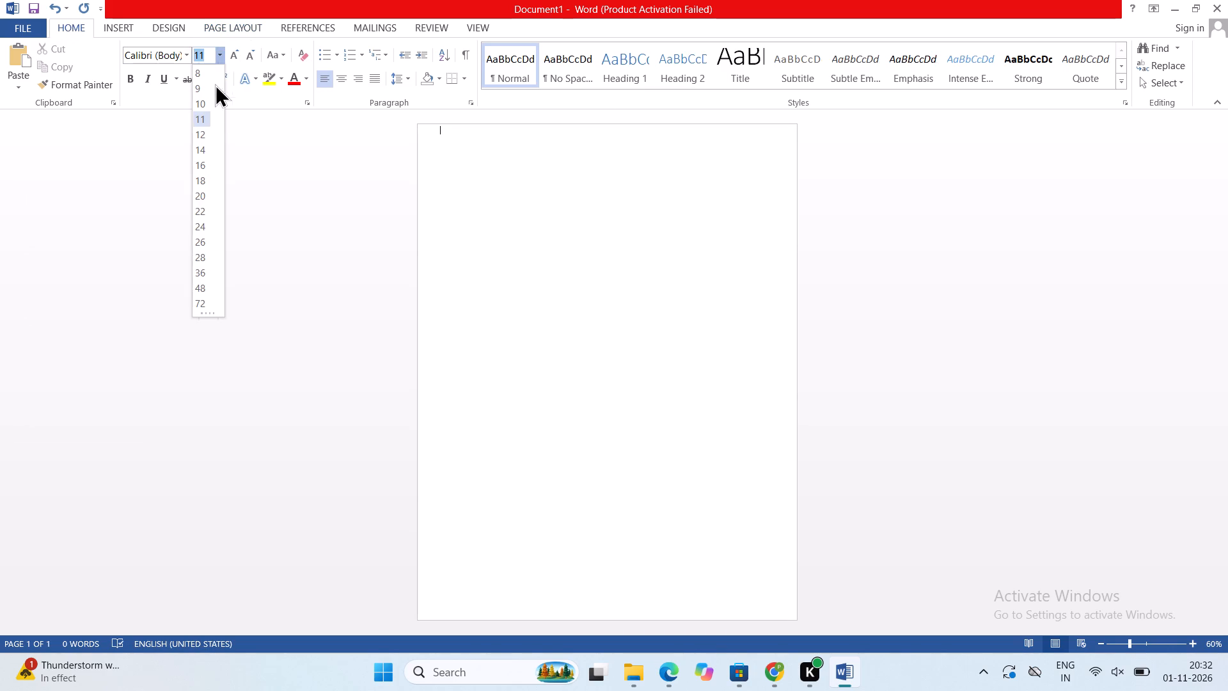
click(198, 179)
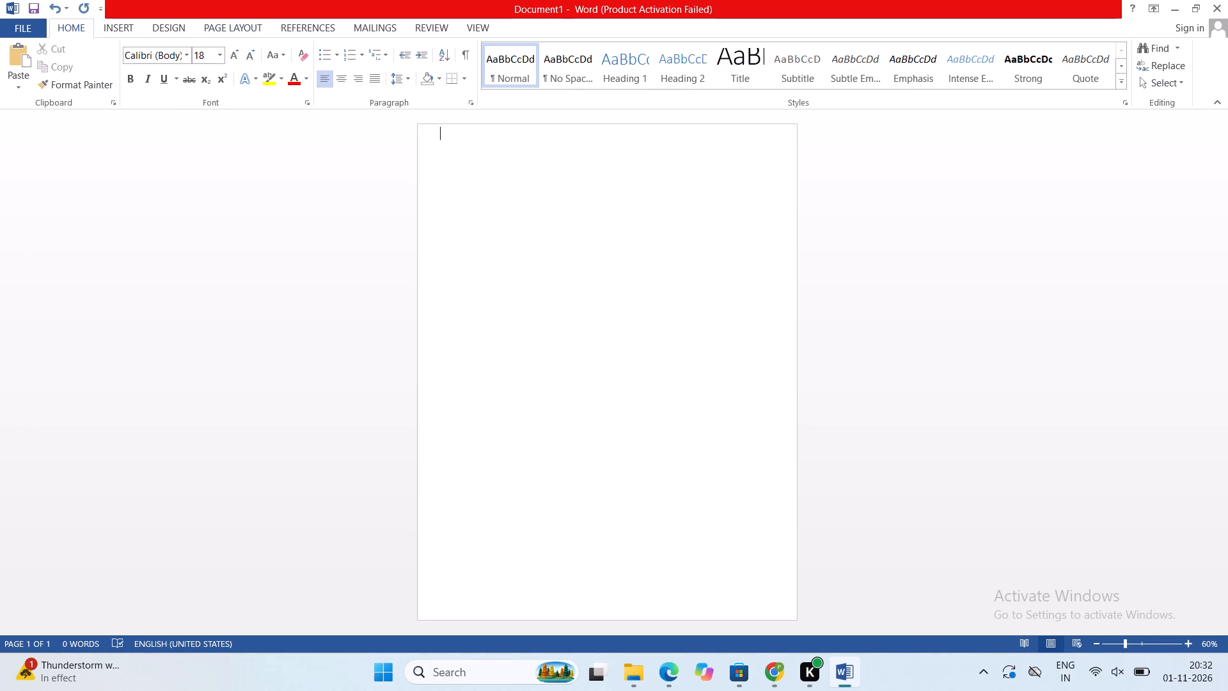
key(shift+u)
key(n)
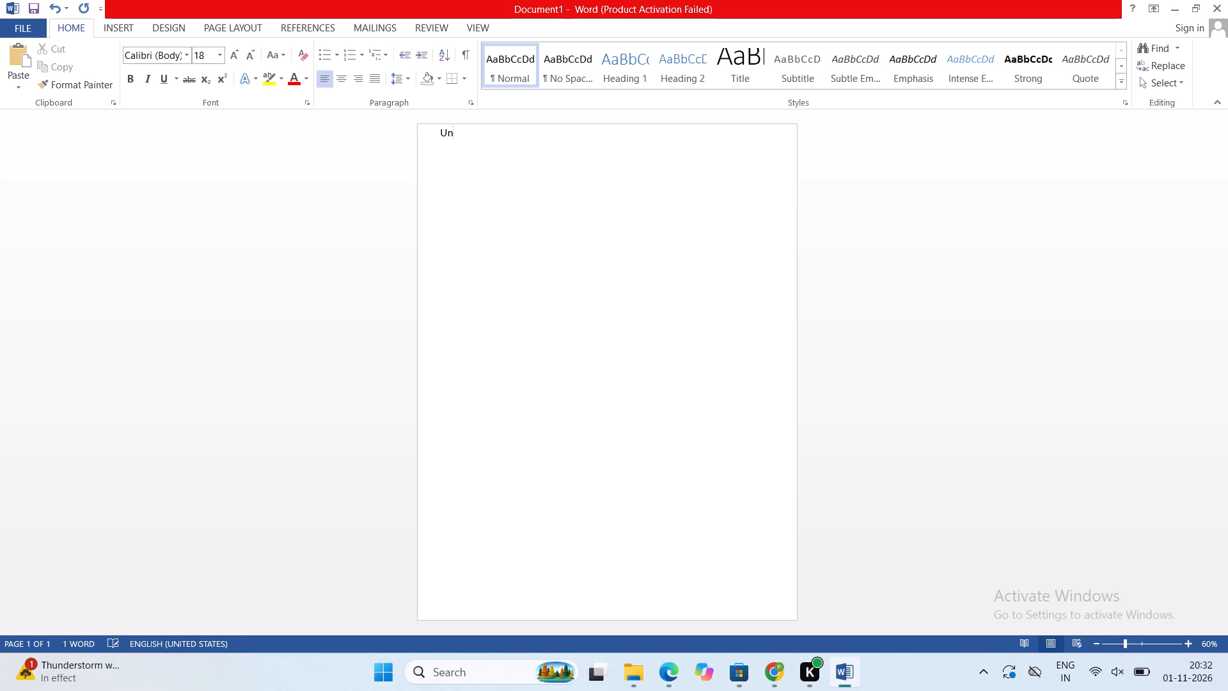
text(it)
text(-5)
Paste the copied Cache memory section on a new line below the Unit-5 title.
key(shift+Return)
key(shift+v)
key(BackSpace)
key(ctrl+v)
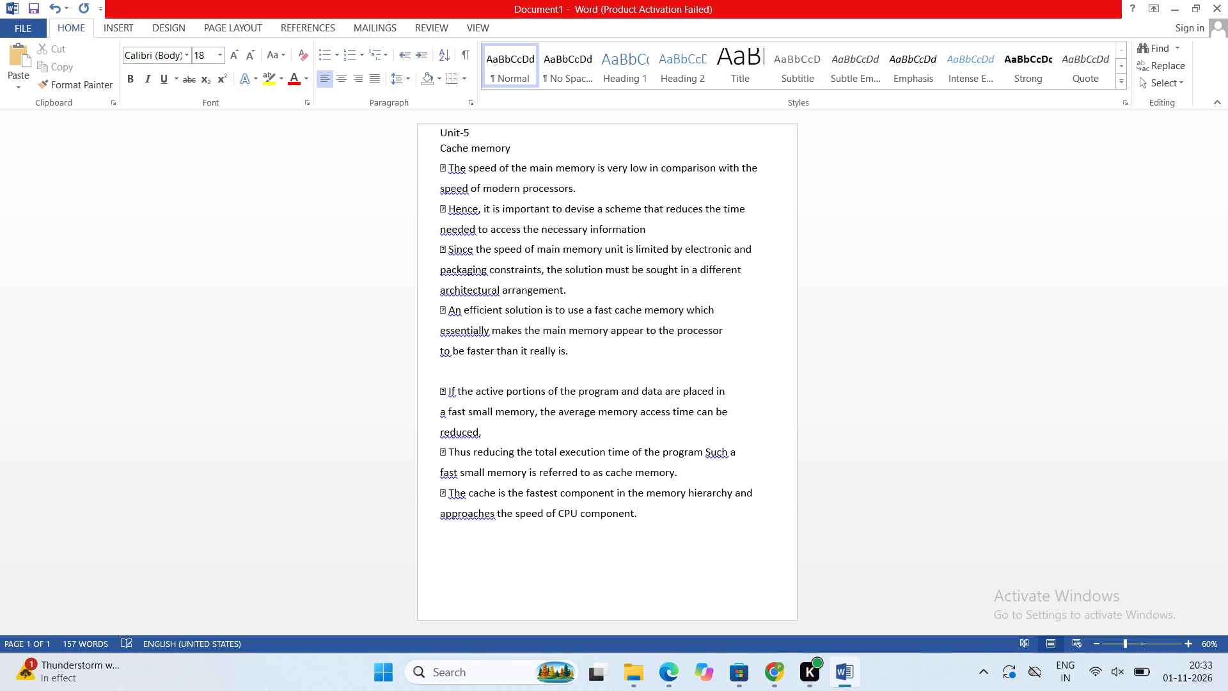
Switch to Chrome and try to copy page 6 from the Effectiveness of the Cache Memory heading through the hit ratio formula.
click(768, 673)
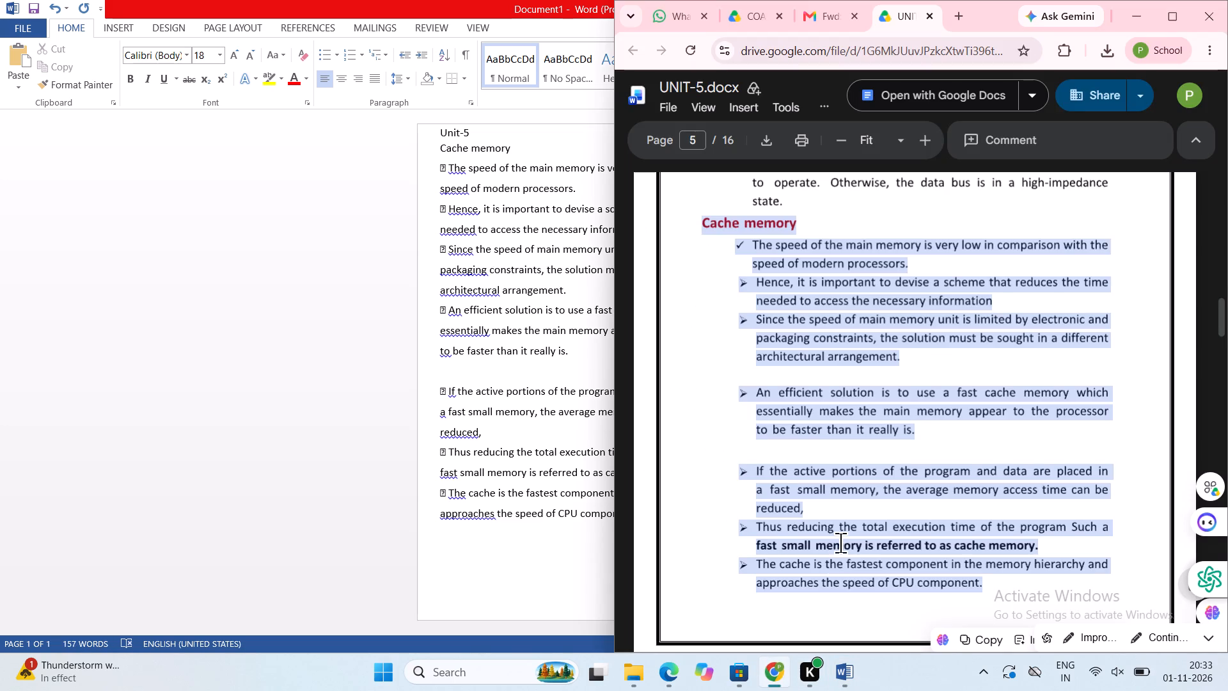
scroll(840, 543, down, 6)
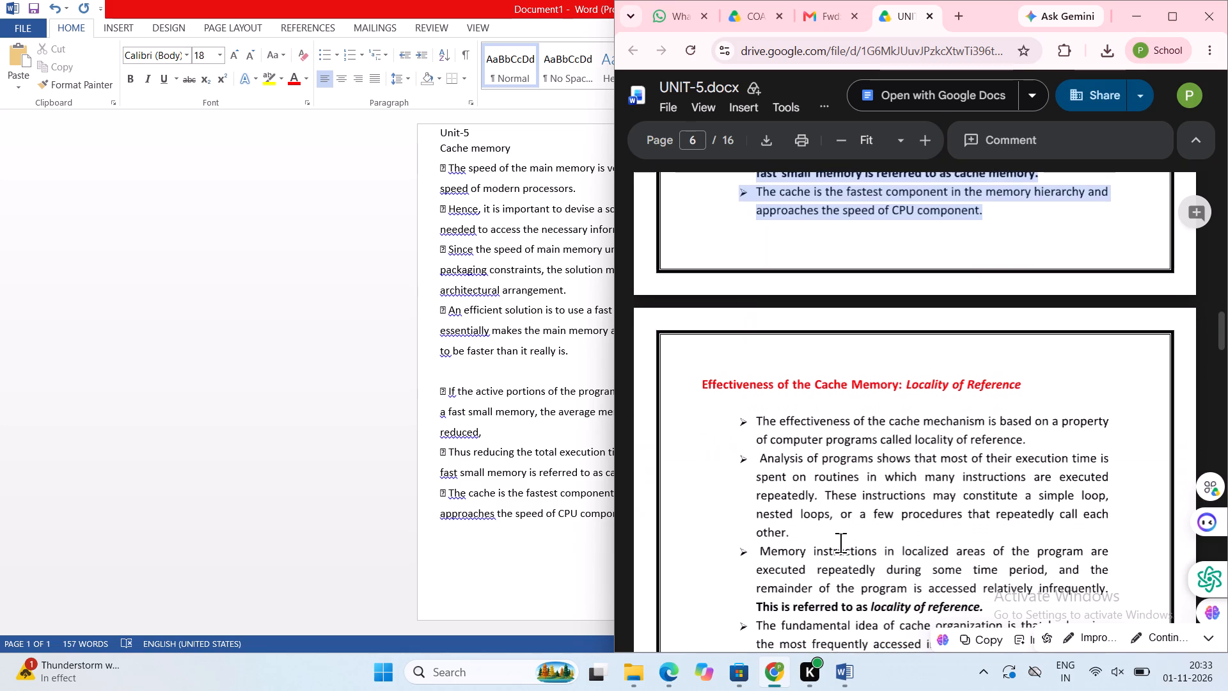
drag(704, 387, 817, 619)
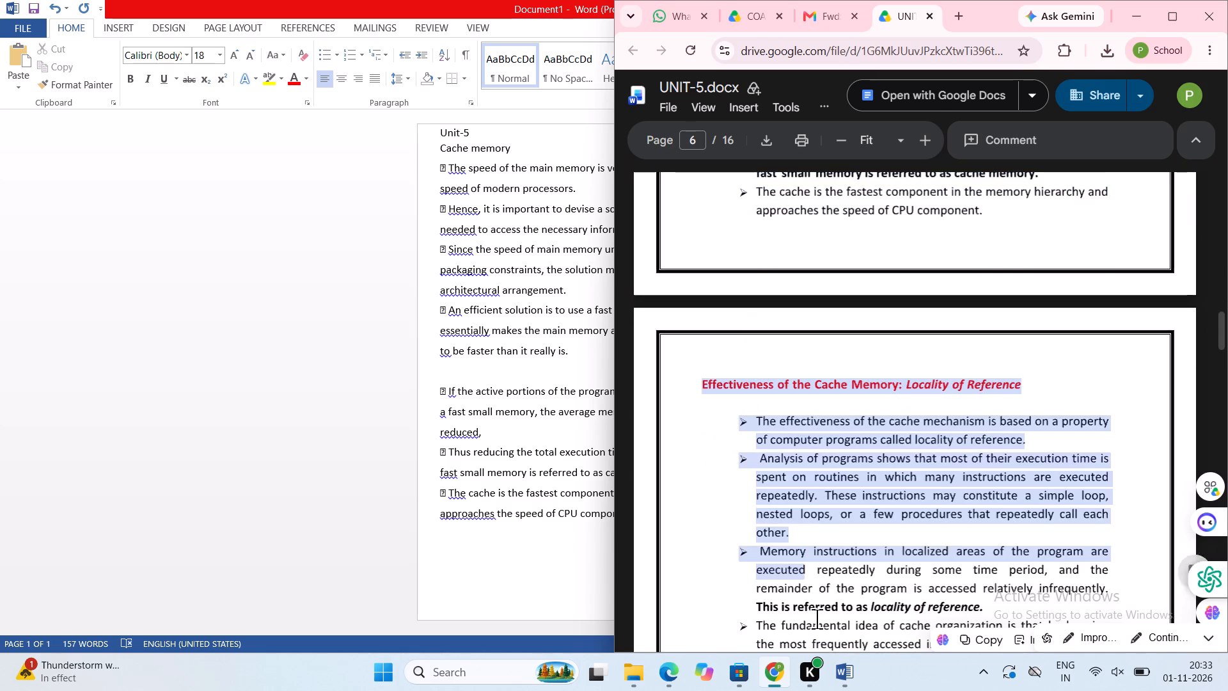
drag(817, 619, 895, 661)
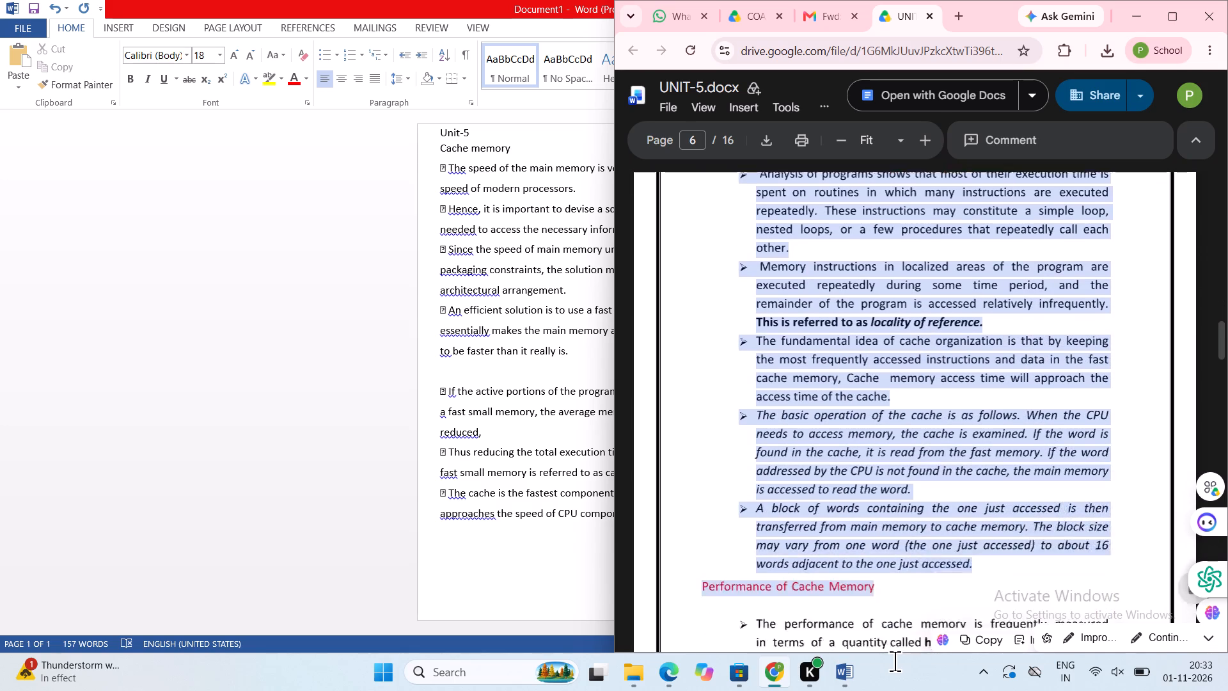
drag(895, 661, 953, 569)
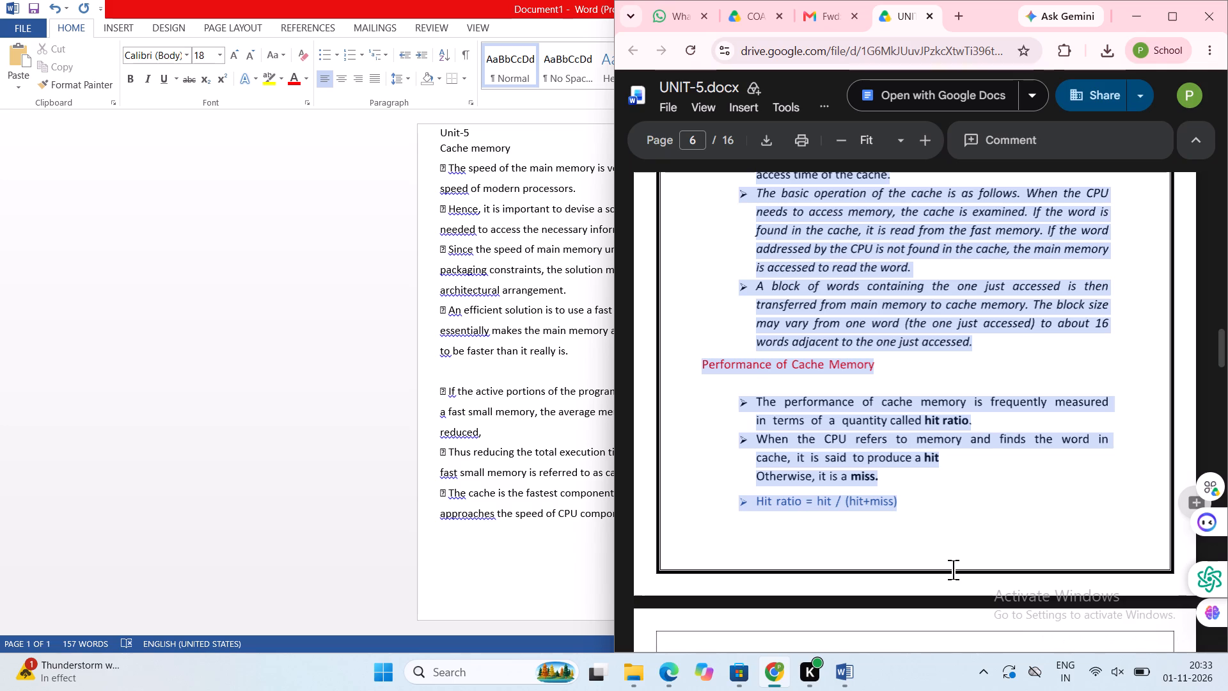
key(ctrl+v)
Switch to Word and paste the clipboard text on a new line after the Cache memory section.
click(542, 571)
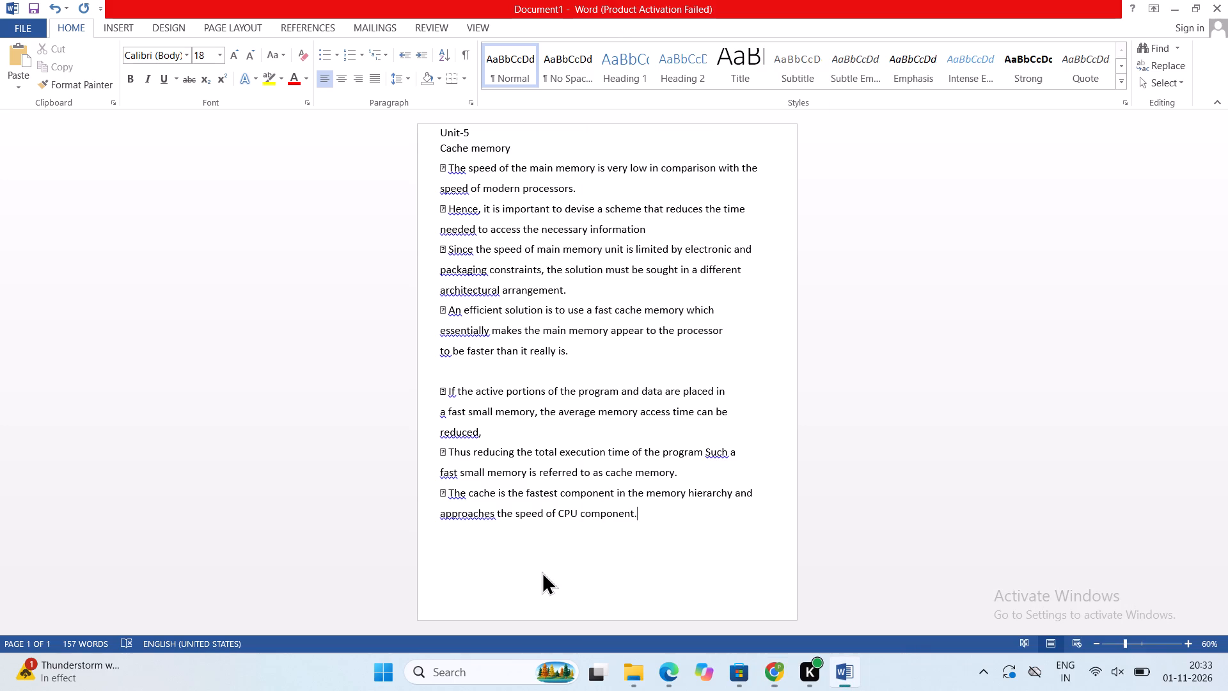
key(shift+Return)
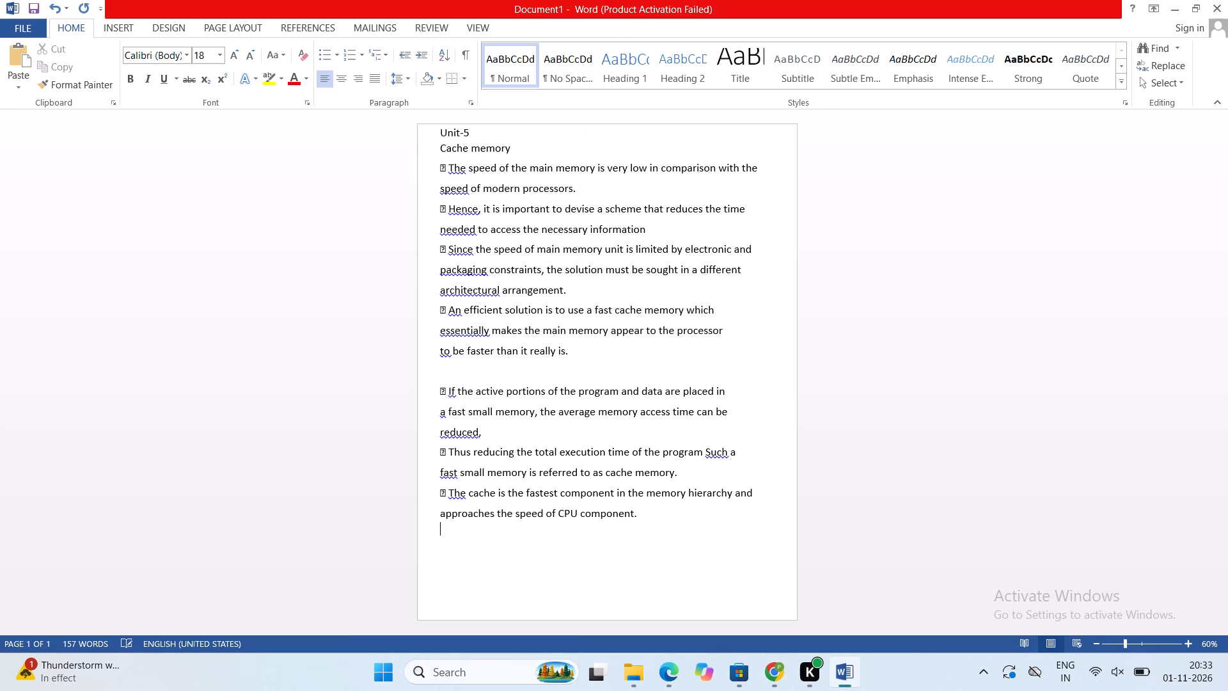
key(ctrl+v)
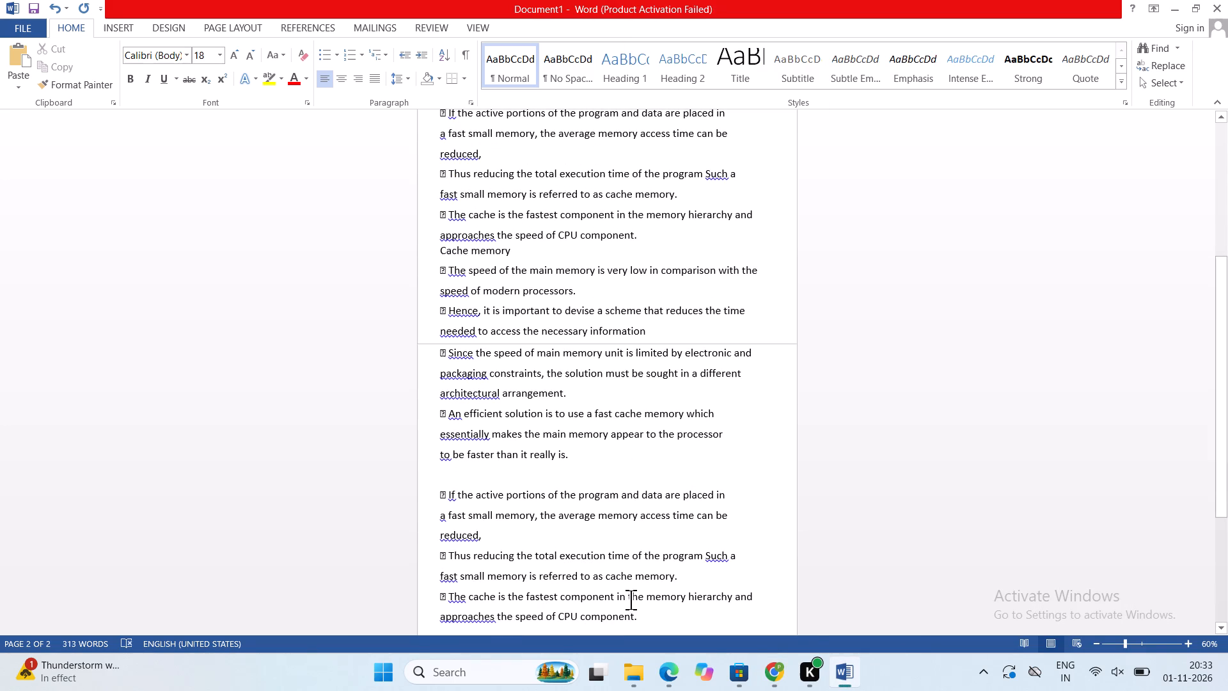
Switch to Chrome and look through pages 6 to 10 of UNIT-5.docx for the material following the hit ratio formula.
click(848, 662)
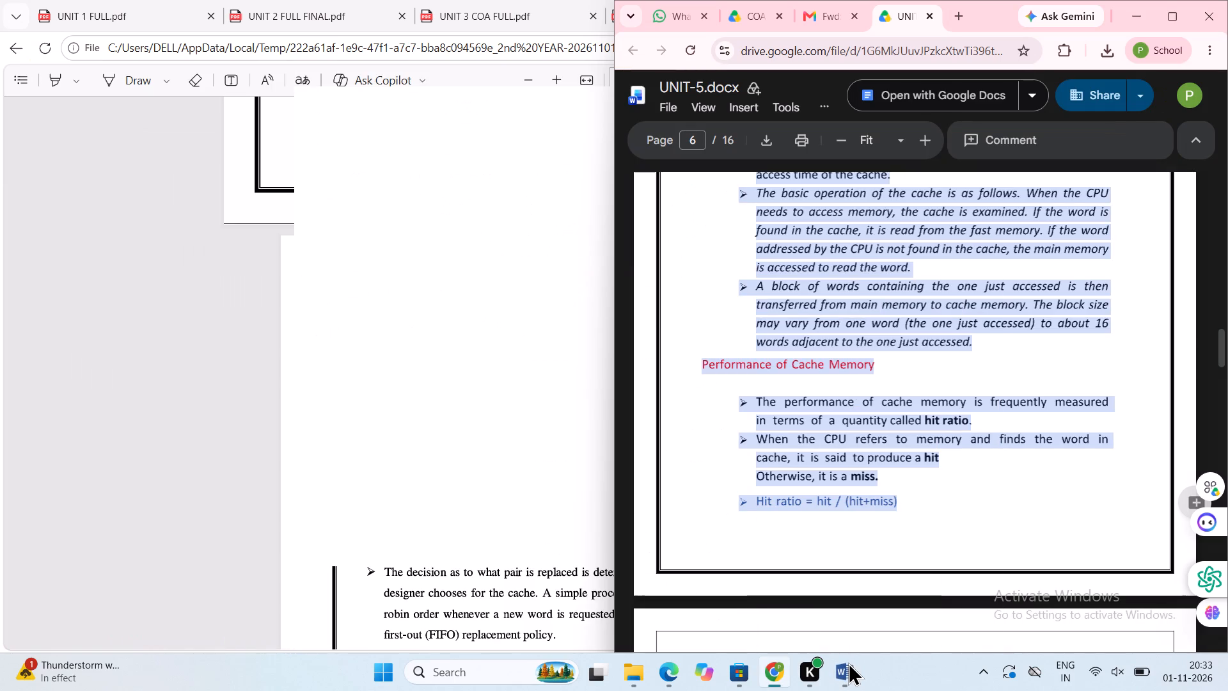
scroll(832, 503, down, 3)
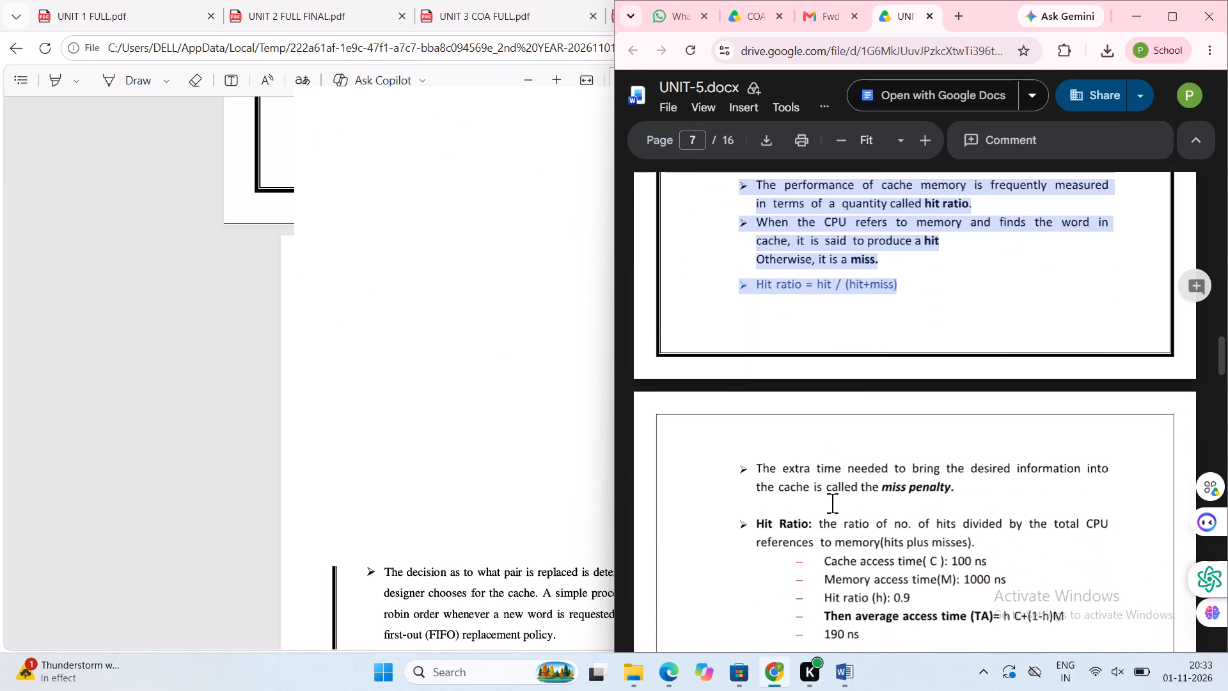
scroll(832, 503, down, 6)
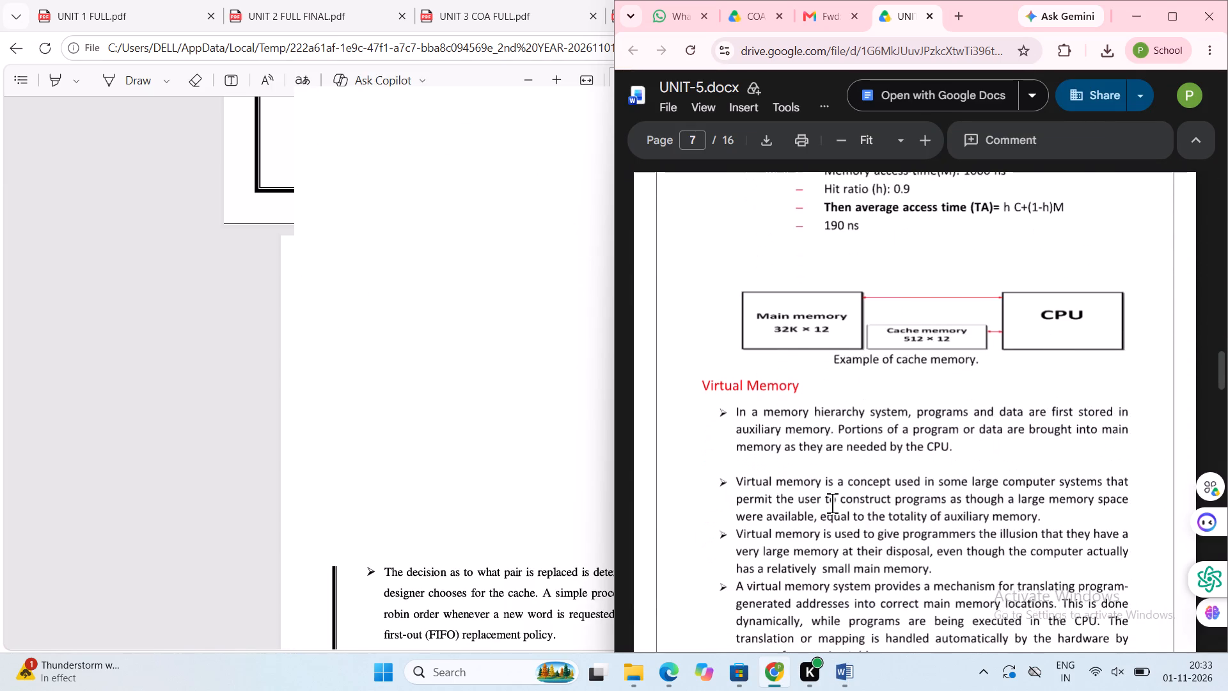
scroll(832, 503, down, 4)
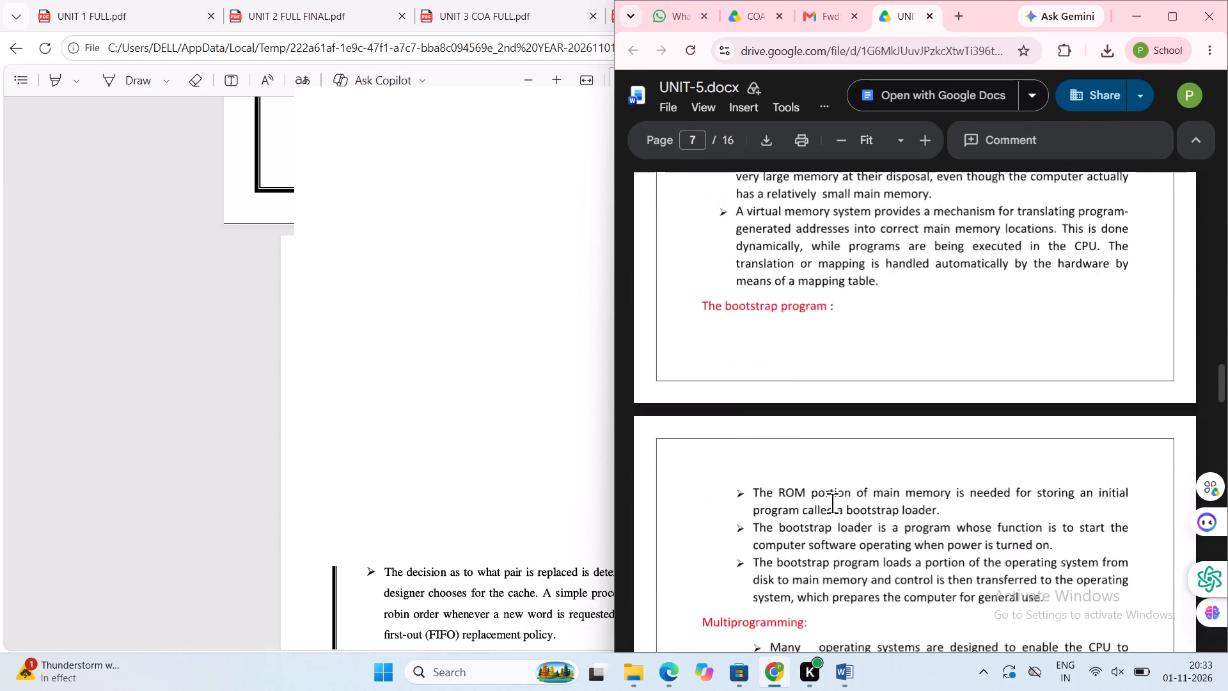
scroll(832, 503, down, 4)
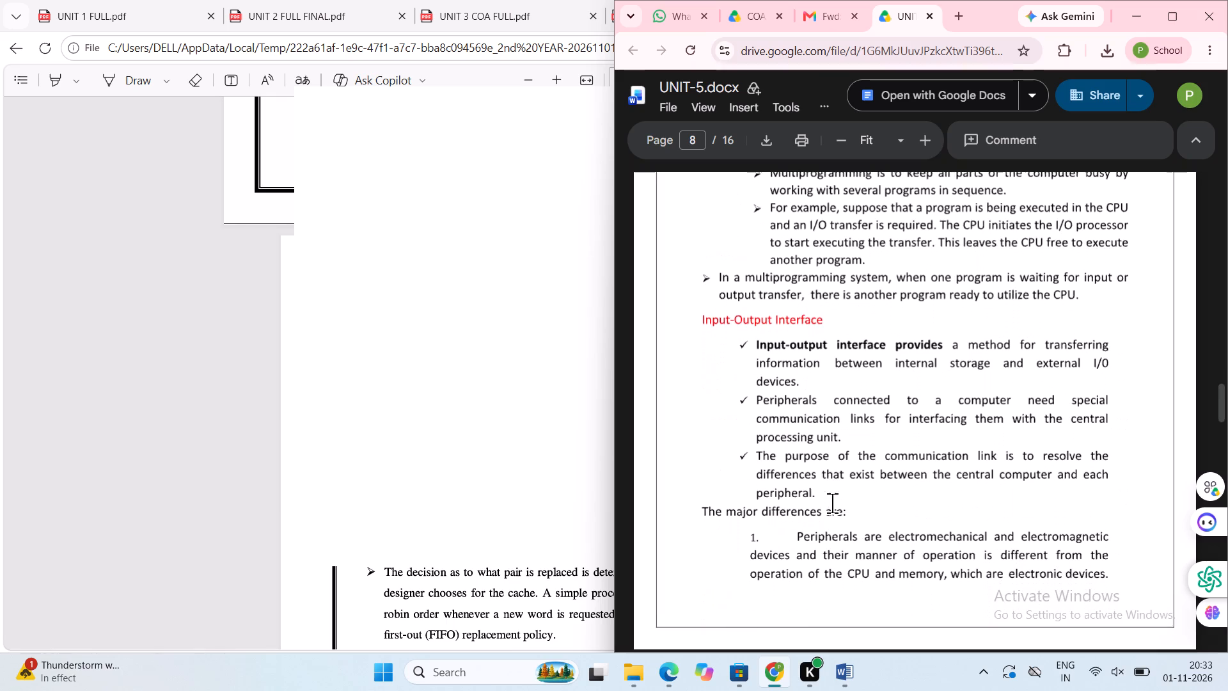
scroll(832, 503, down, 6)
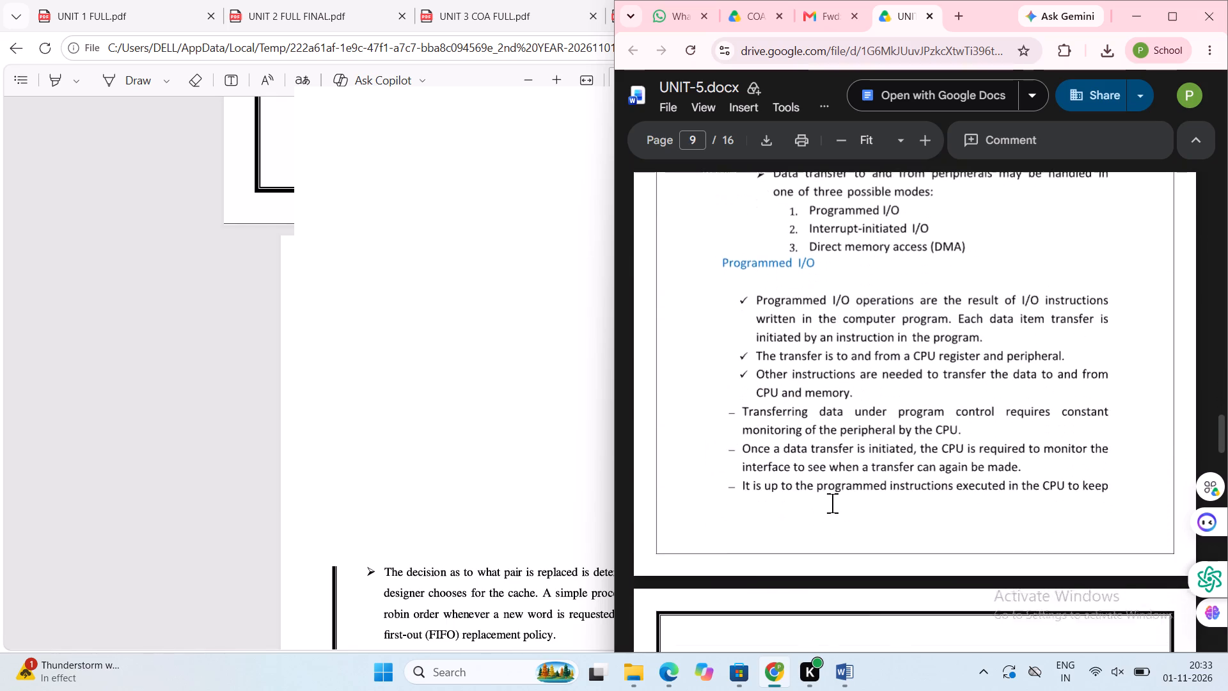
scroll(832, 503, down, 3)
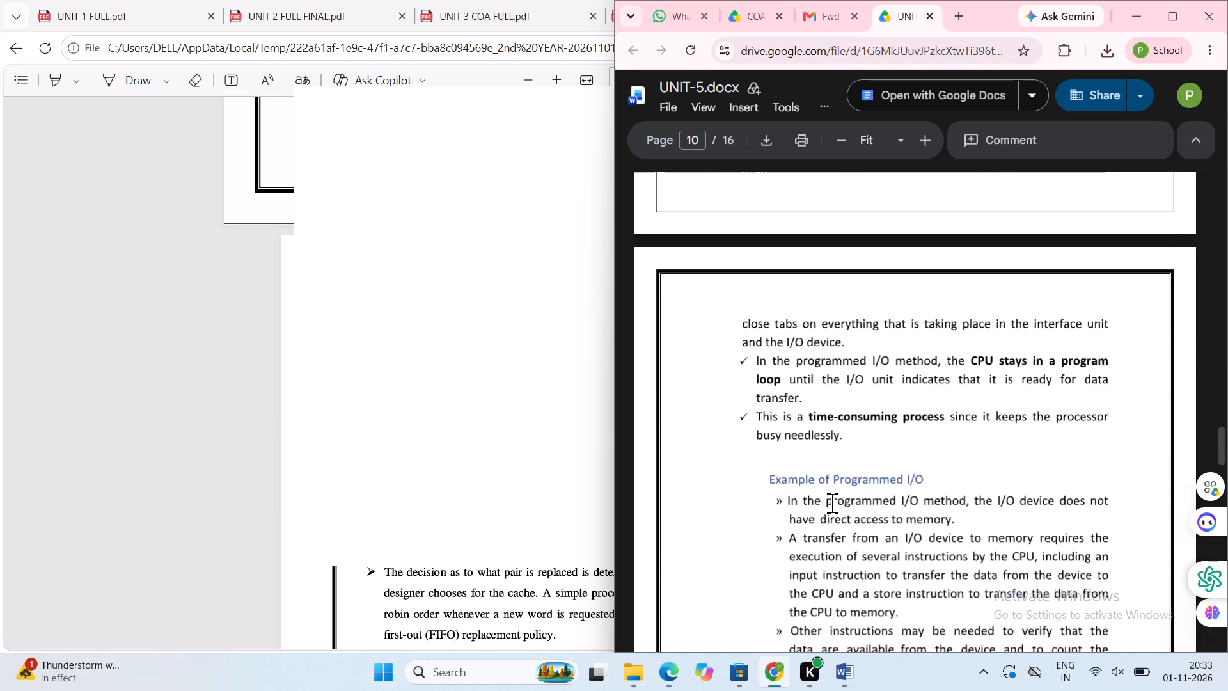
scroll(832, 503, up, 10)
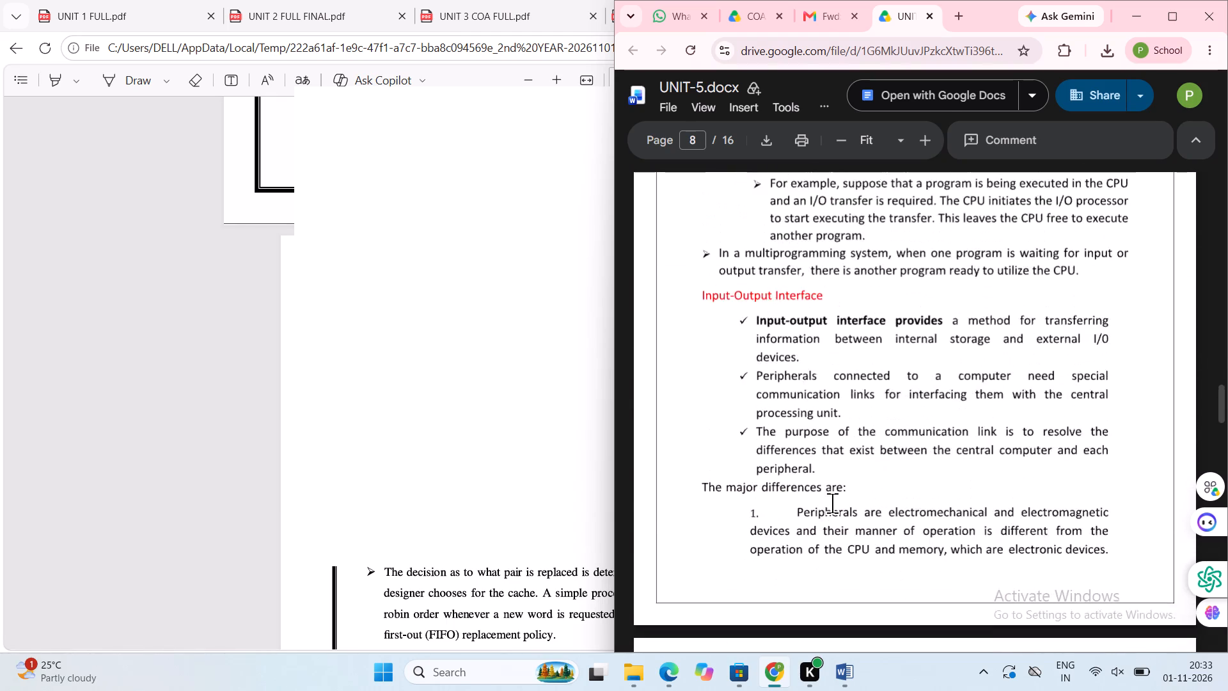
scroll(832, 503, up, 5)
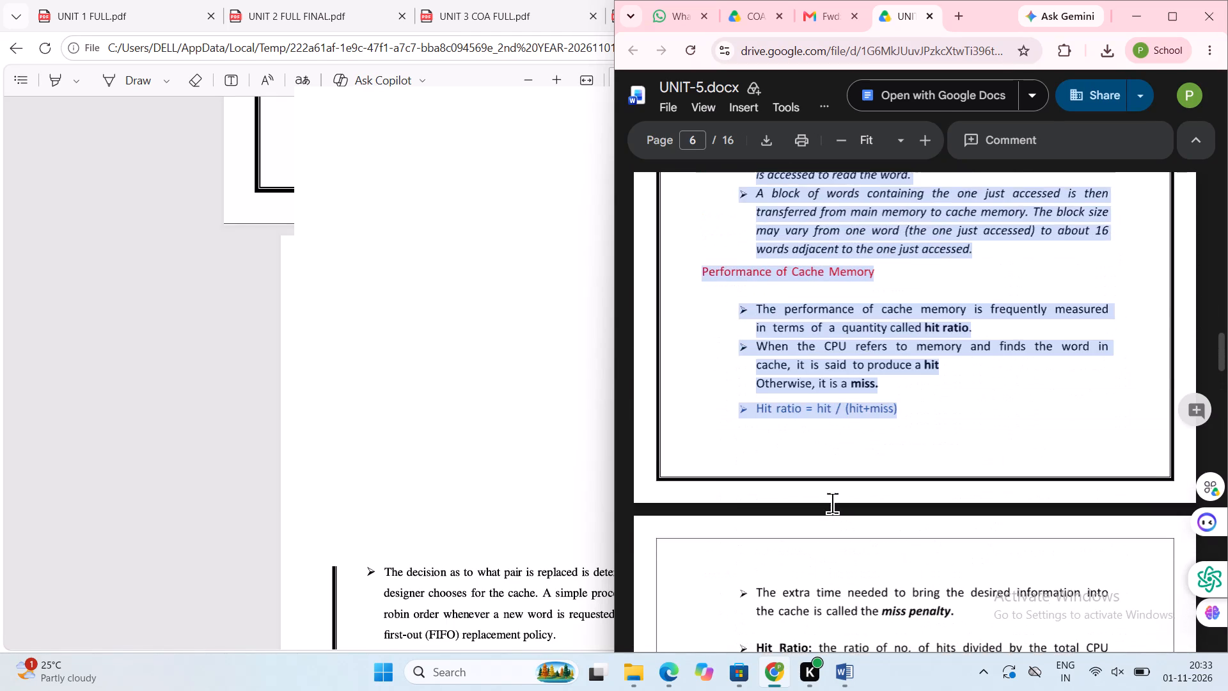
Copy the page 7 text from the miss penalty bullet through the 190 ns line of the Hit Ratio example.
scroll(832, 503, down, 5)
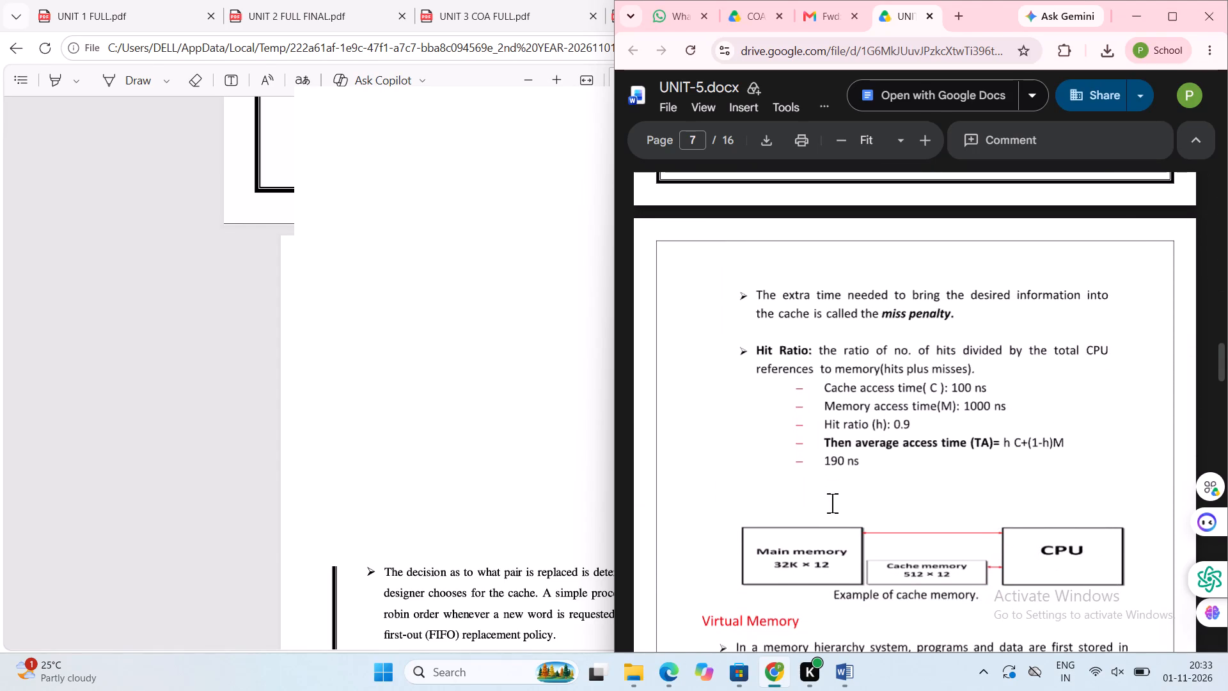
scroll(832, 503, down, 1)
drag(734, 291, 921, 502)
key(ctrl+c)
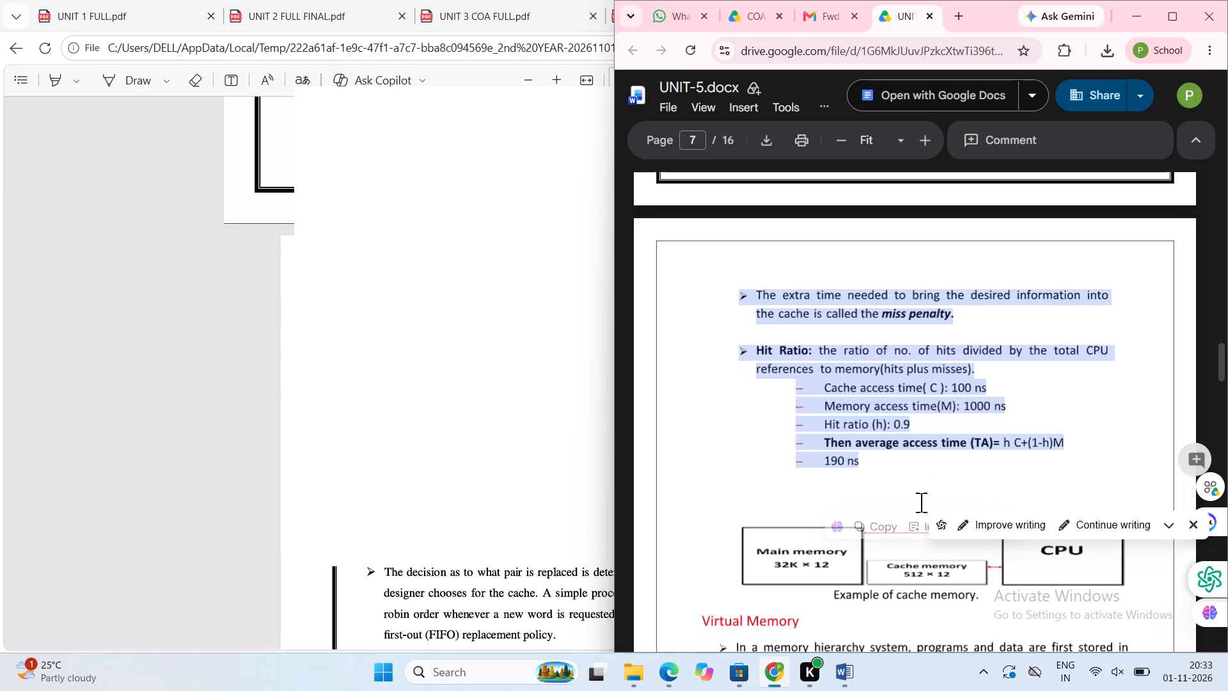
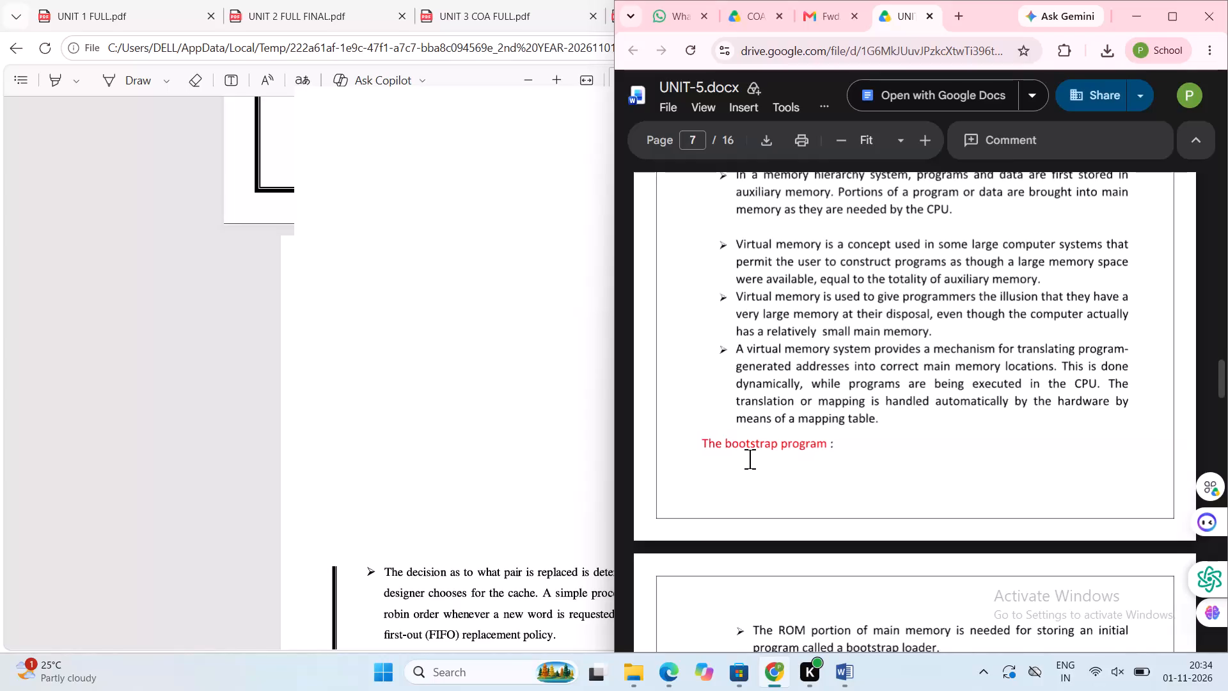
Switch to Word and paste the copied miss penalty and Hit Ratio text on a new line after the CPU component bullet.
scroll(750, 459, down, 1)
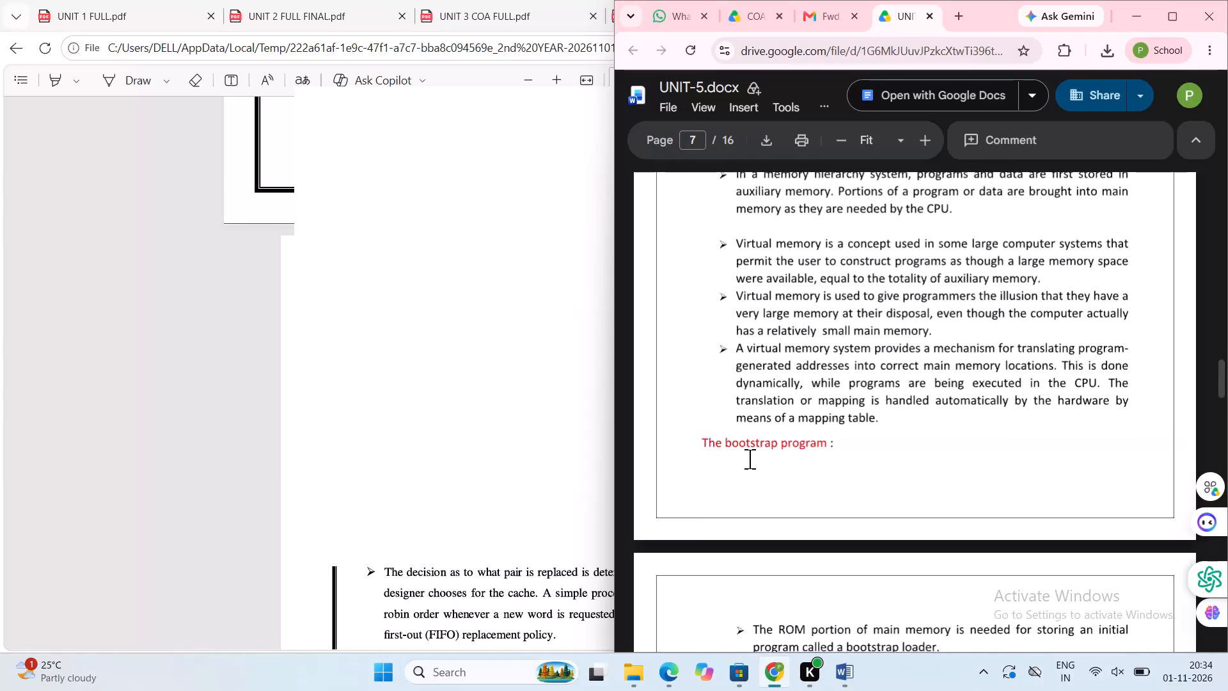
scroll(750, 459, down, 1)
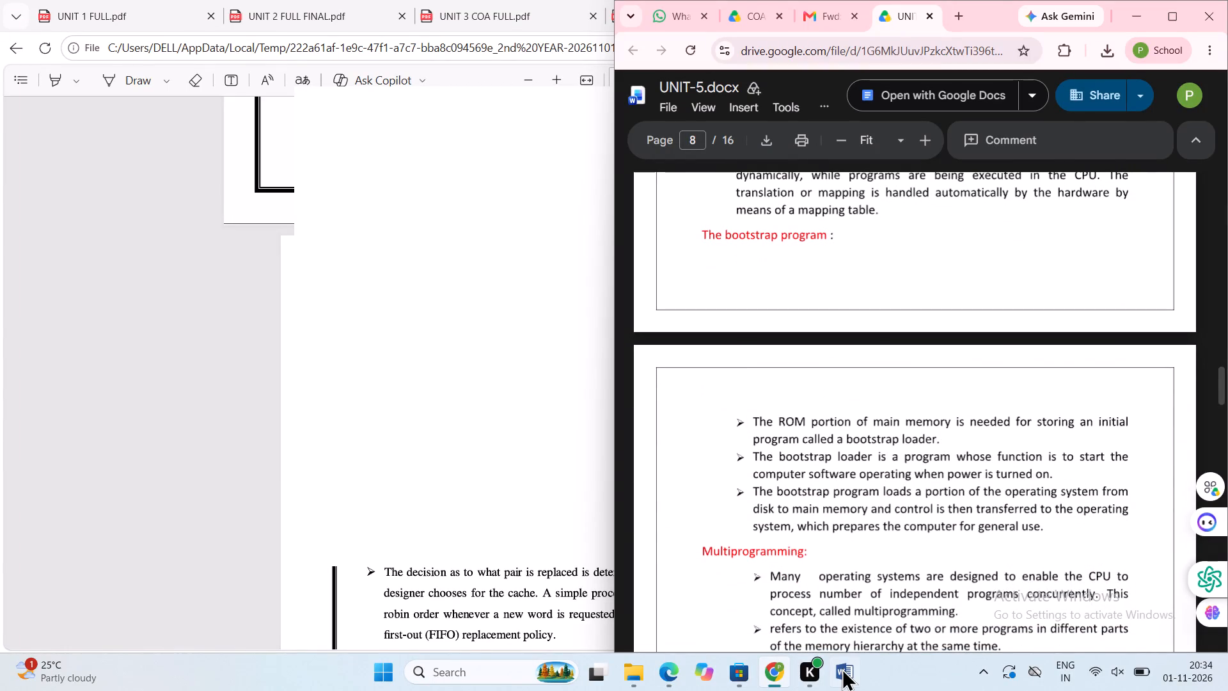
click(840, 672)
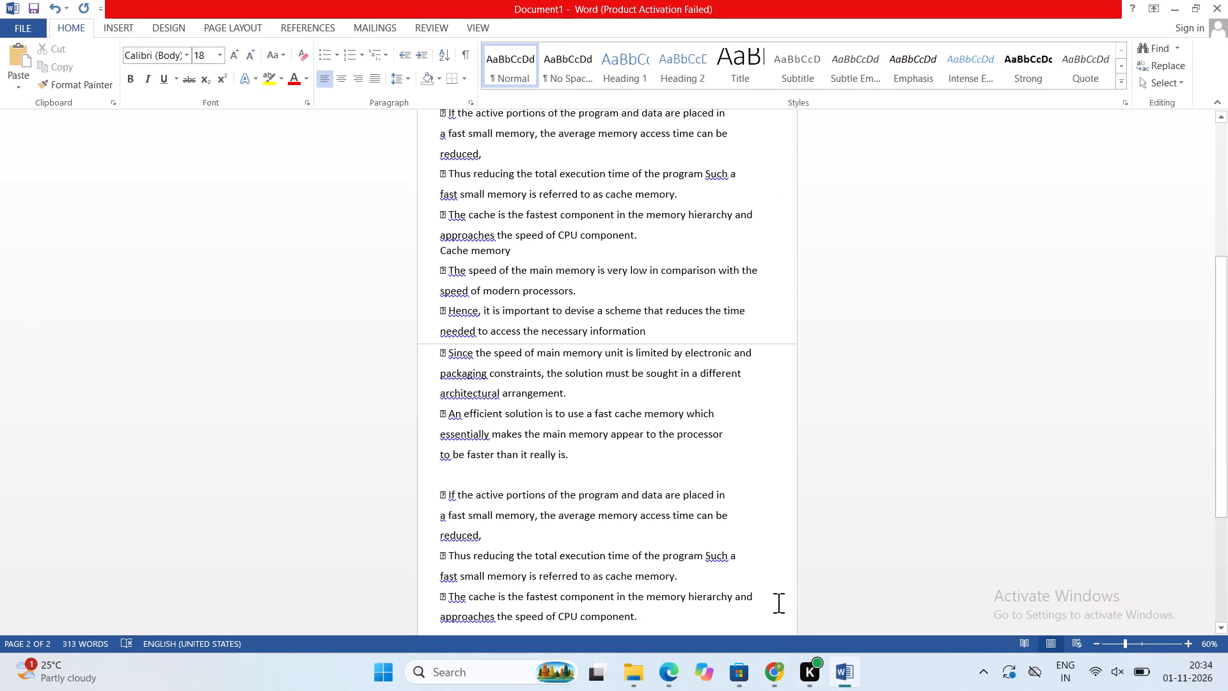
key(shift+Return)
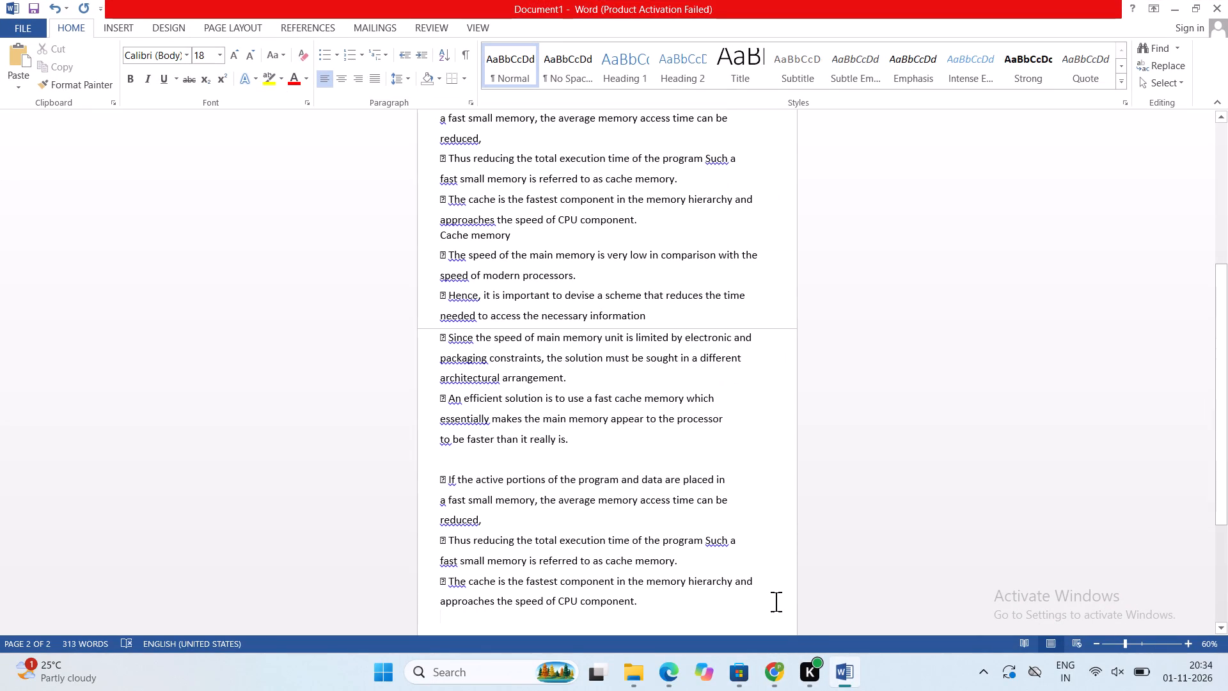
key(ctrl+v)
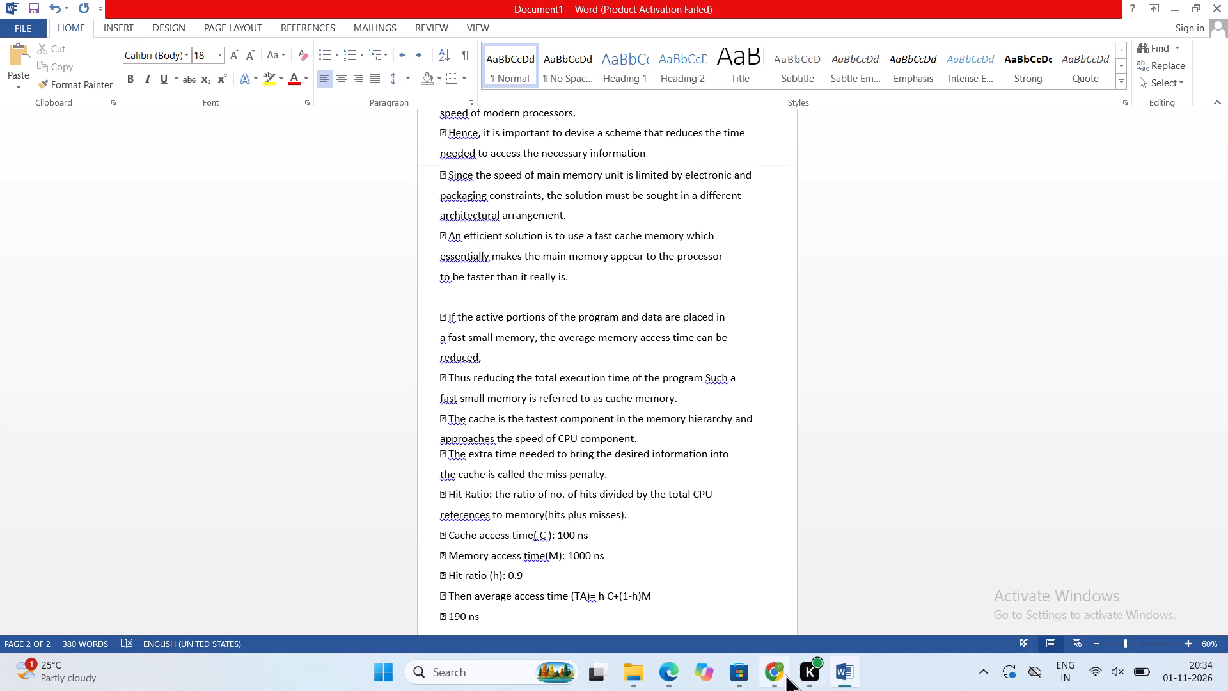
Switch to Chrome and go back to page 1 of UNIT-5.docx to check the unit's topic list.
click(760, 626)
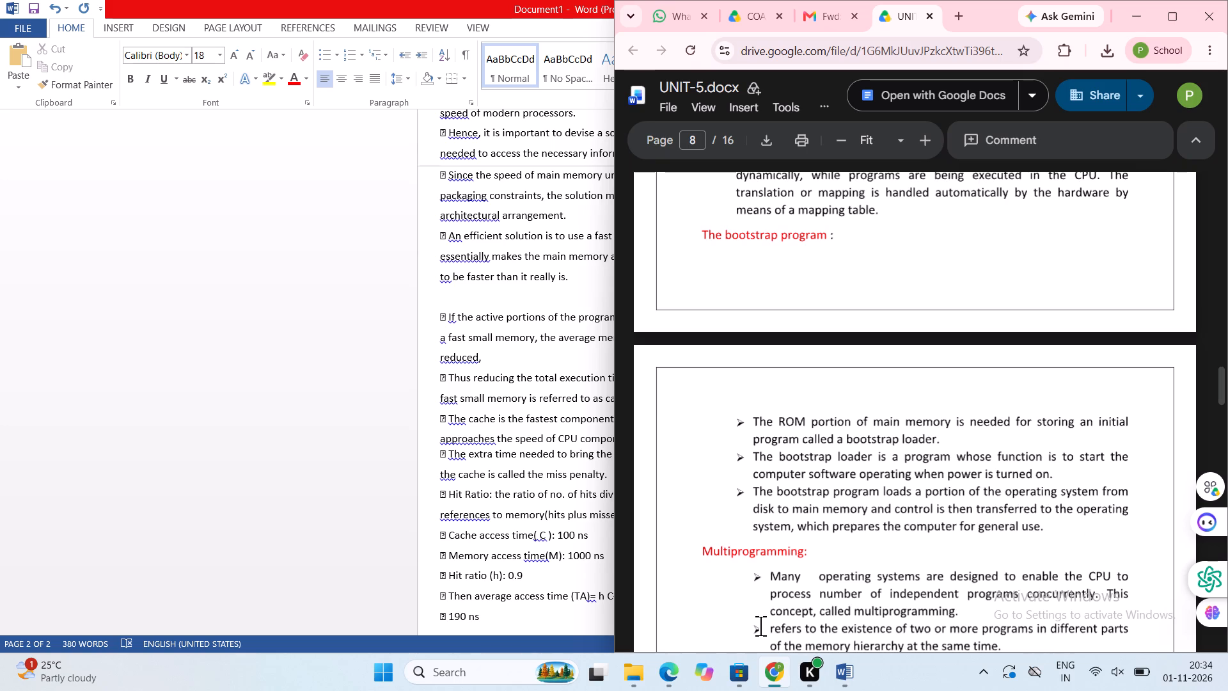
scroll(900, 182, up, 19)
scroll(900, 182, up, 9)
scroll(900, 182, up, 13)
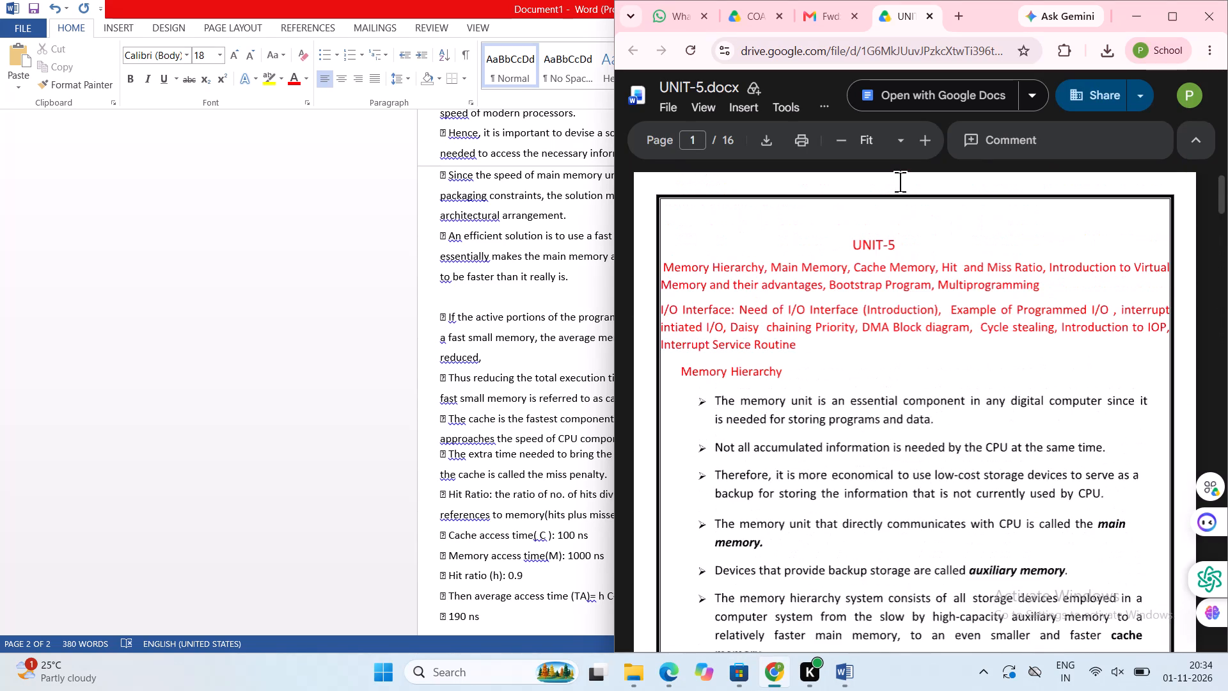
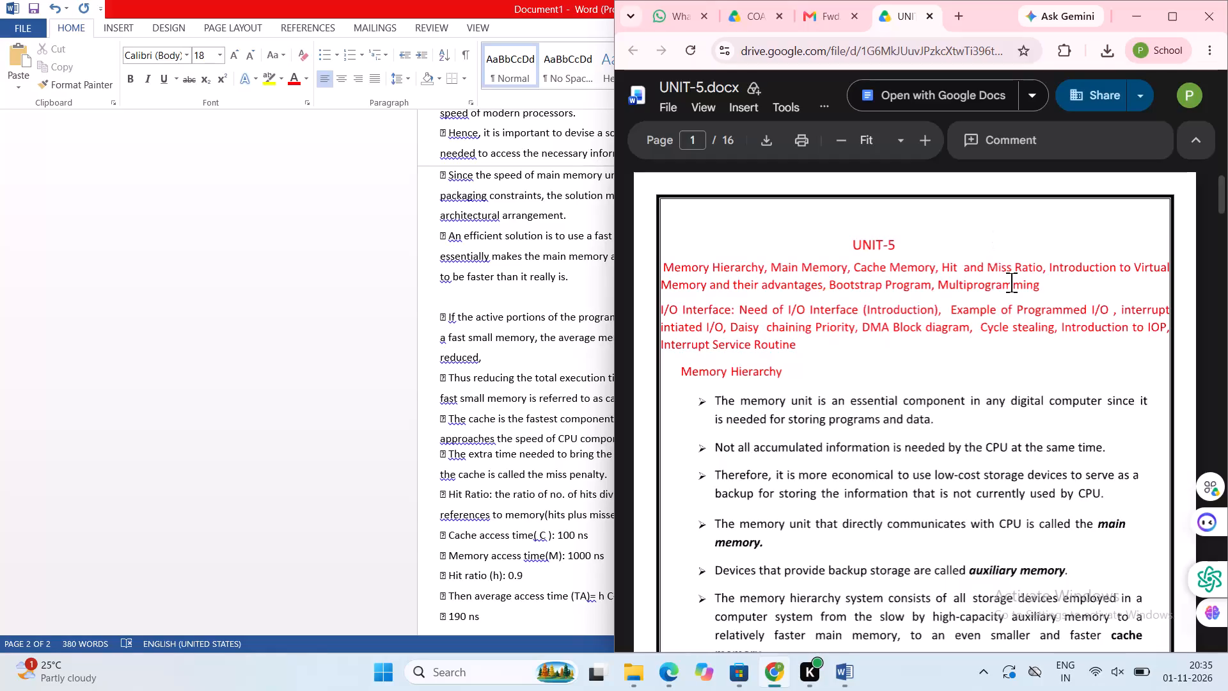
Look through UNIT-5.docx from the page 1 topic list to the DMA transfer figure on page 14.
scroll(1011, 282, down, 1)
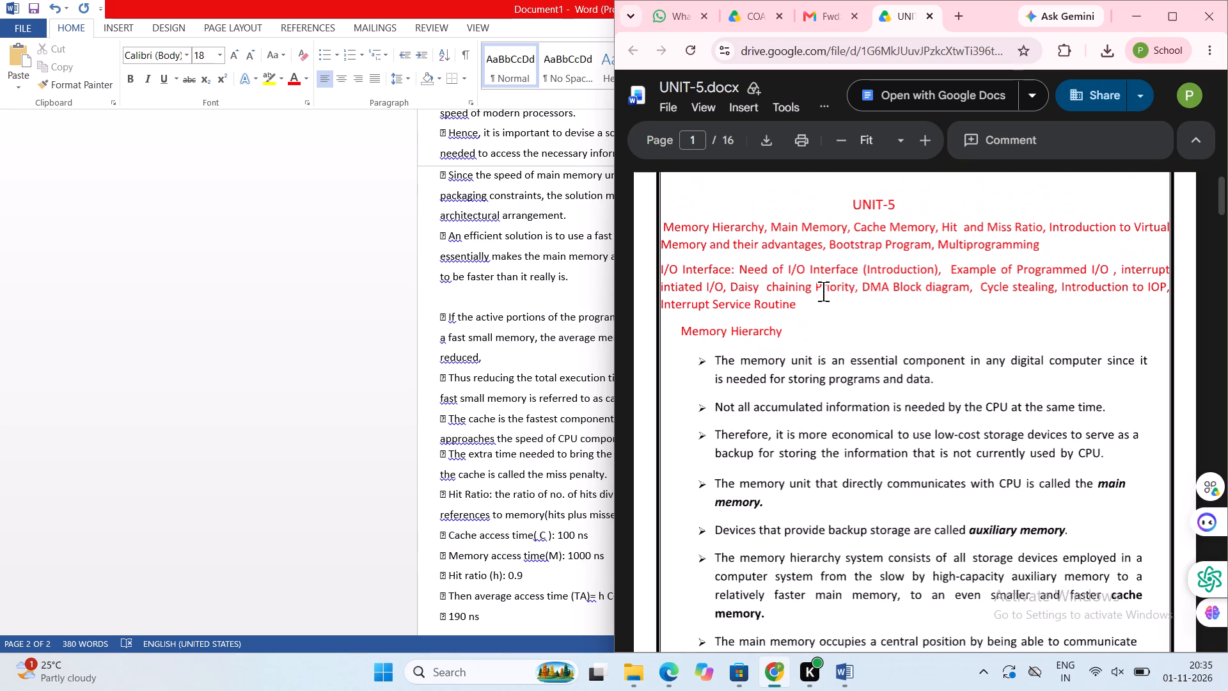
scroll(823, 291, down, 1)
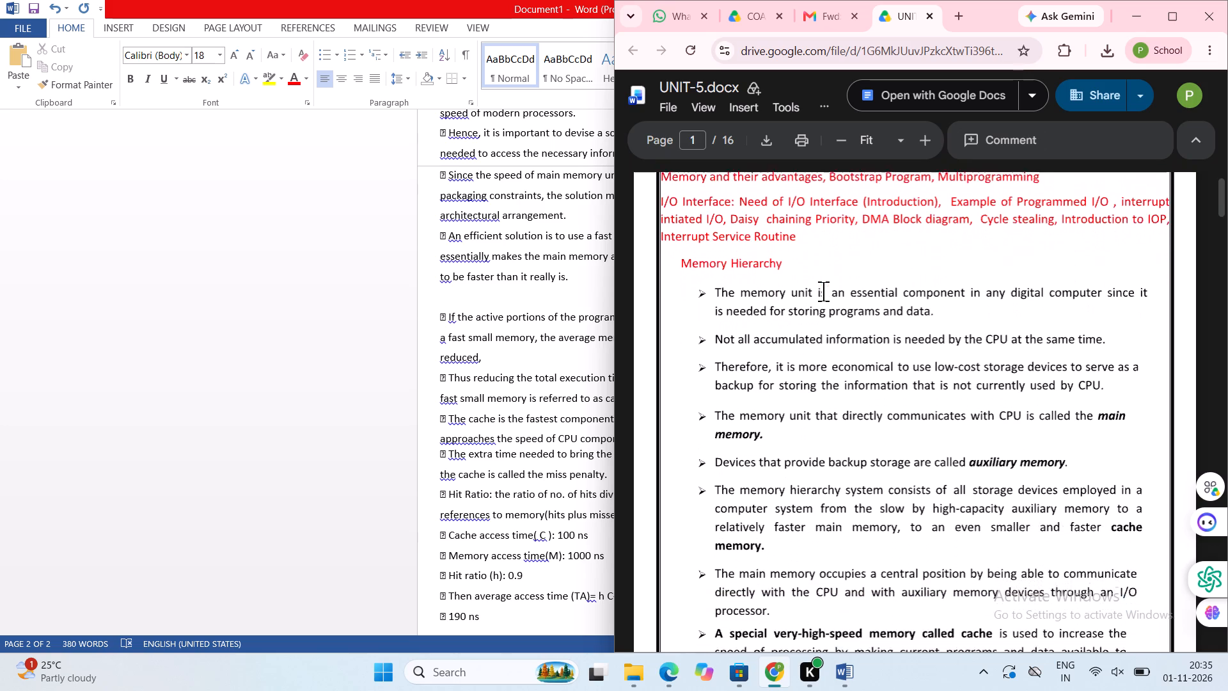
scroll(823, 291, down, 6)
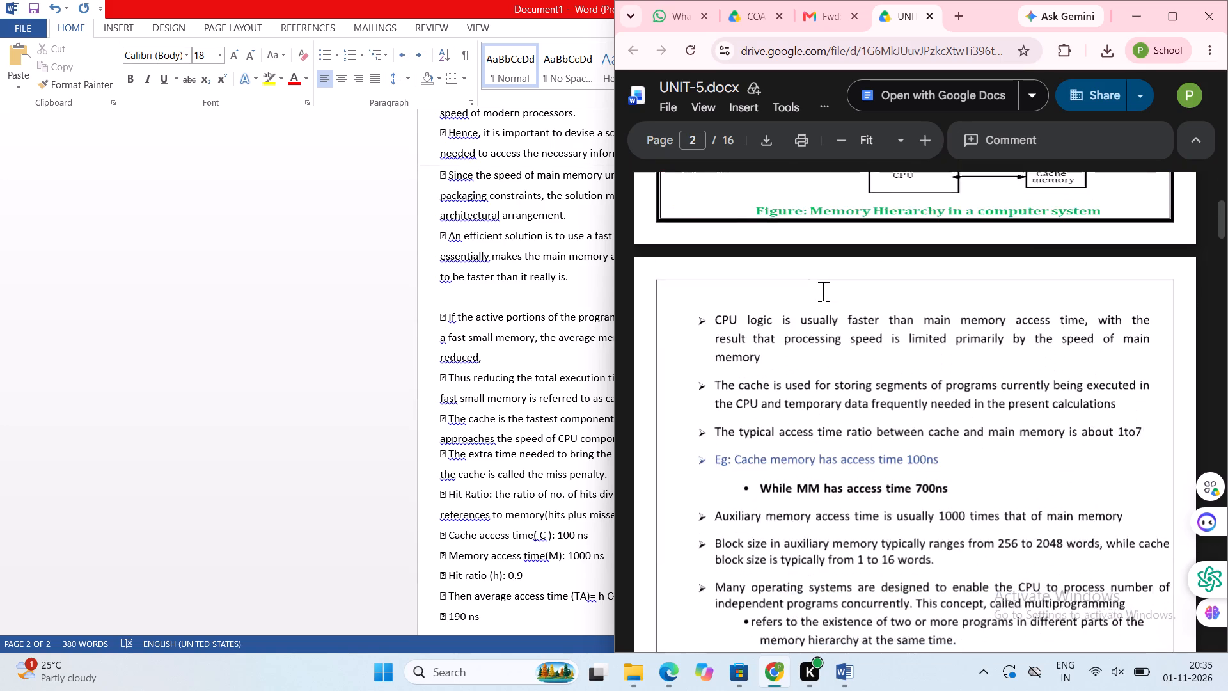
scroll(823, 291, down, 8)
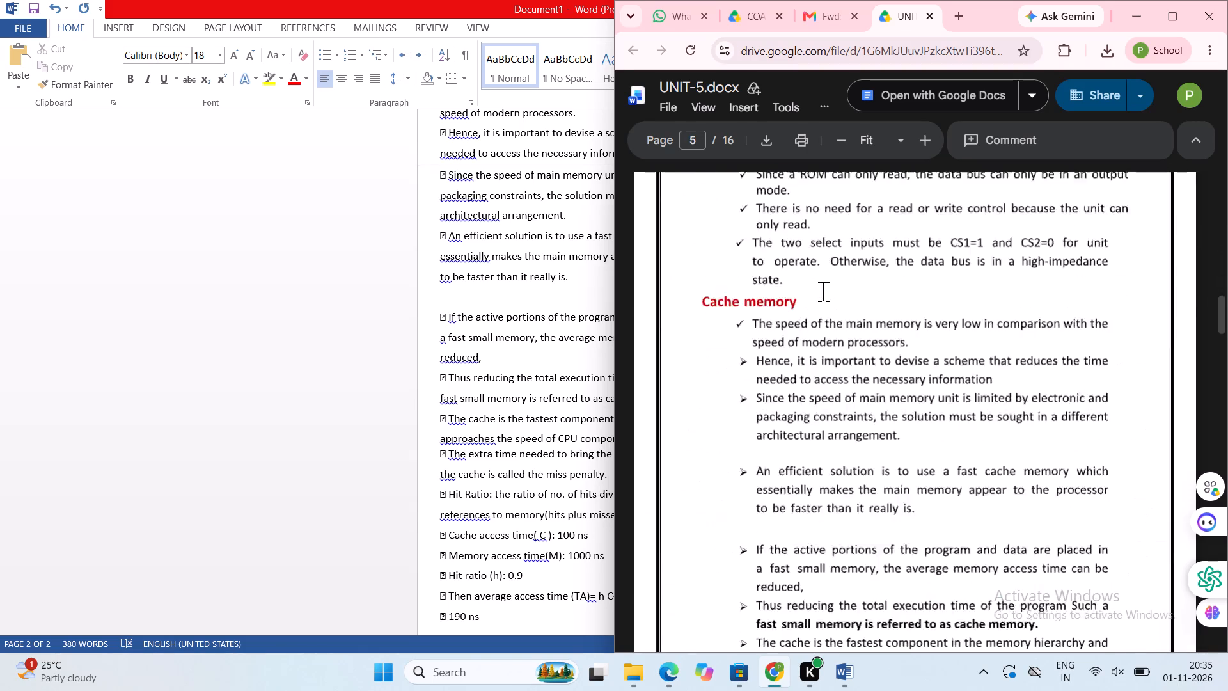
scroll(823, 291, down, 4)
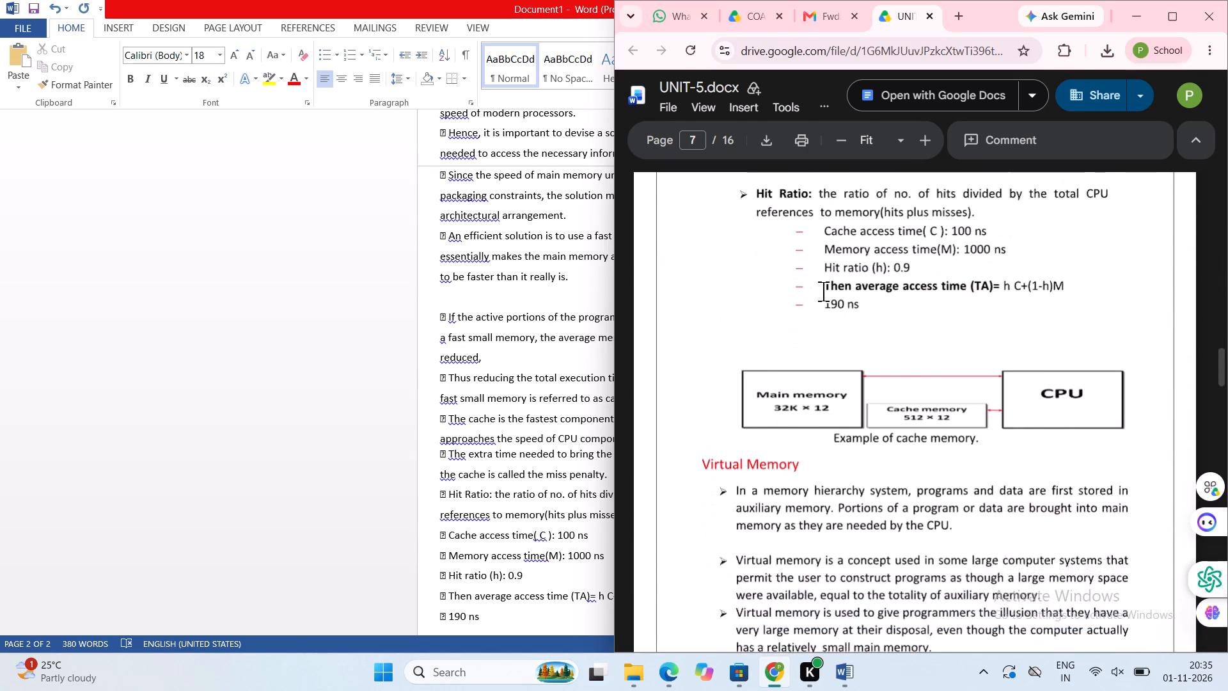
scroll(823, 291, down, 2)
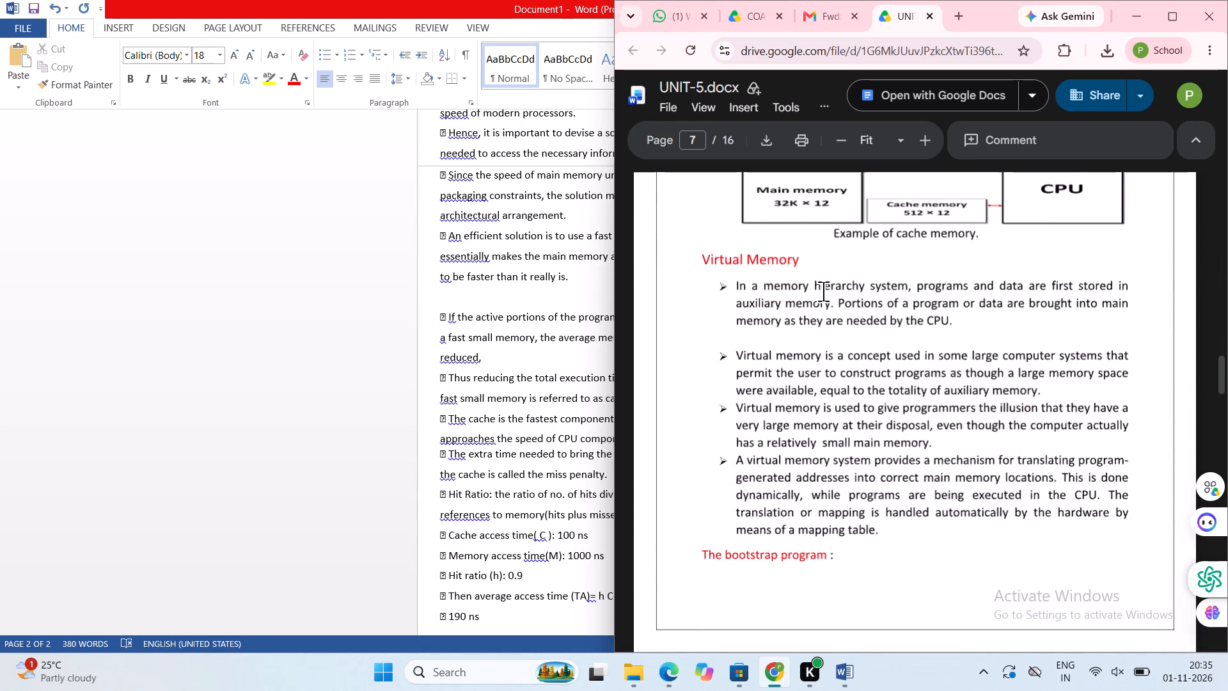
scroll(823, 291, down, 4)
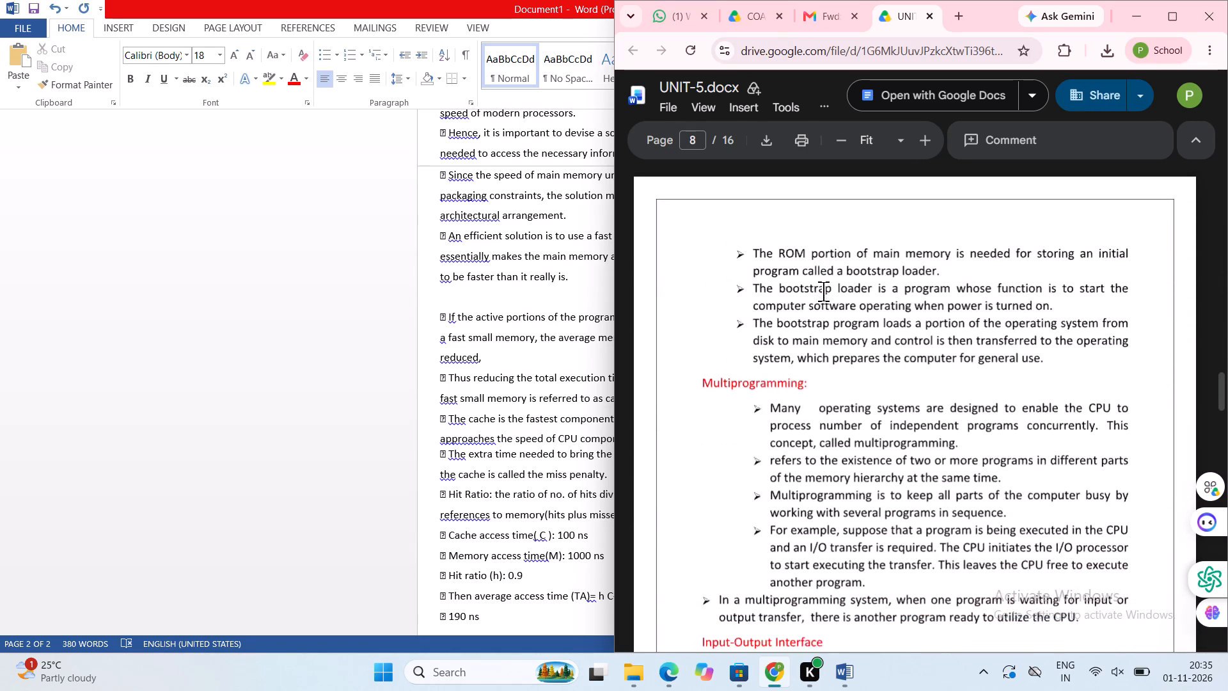
scroll(823, 291, down, 3)
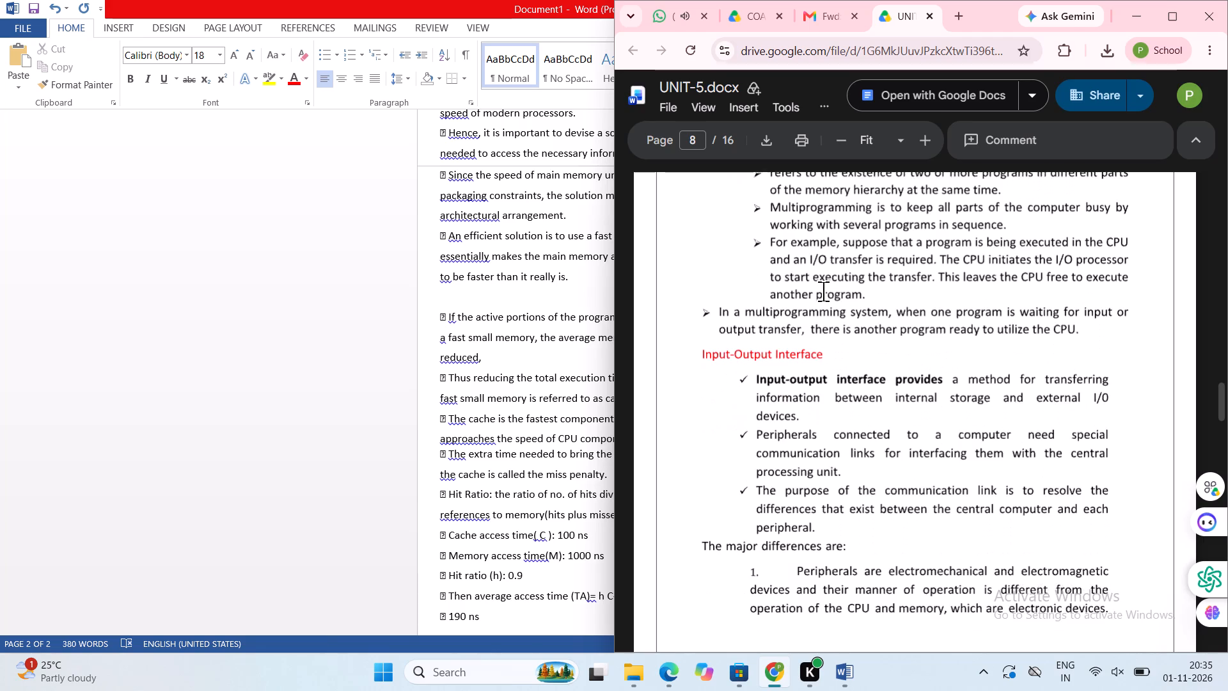
scroll(823, 291, down, 6)
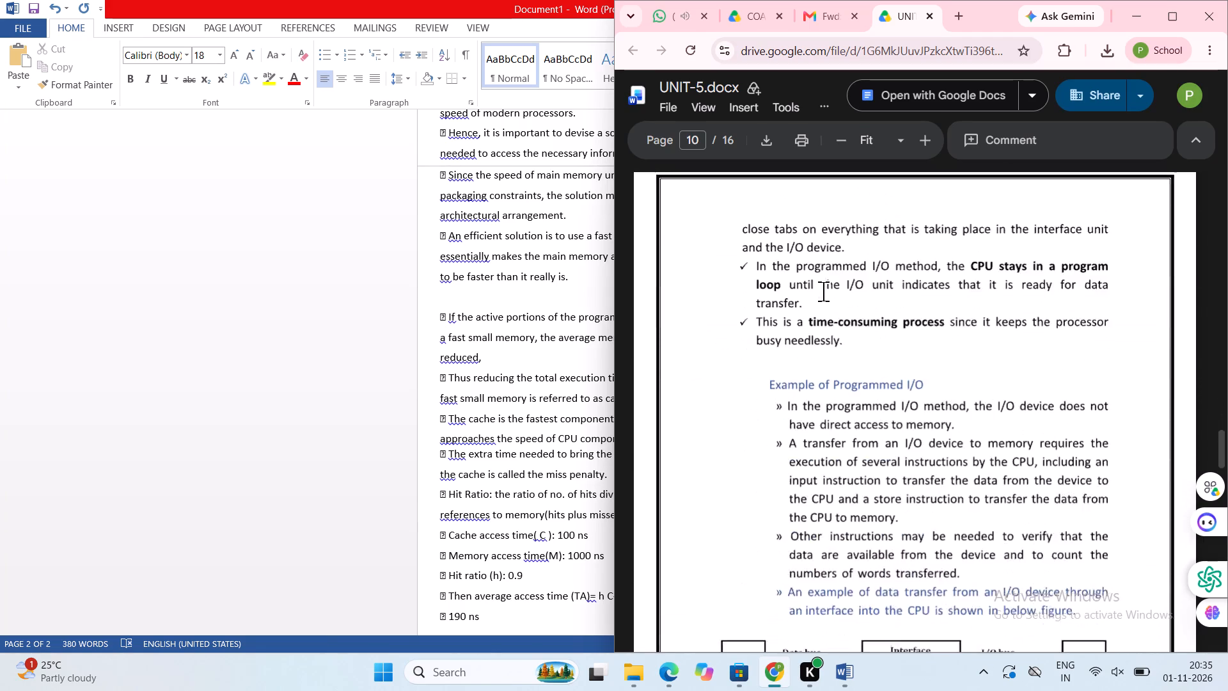
scroll(823, 291, down, 5)
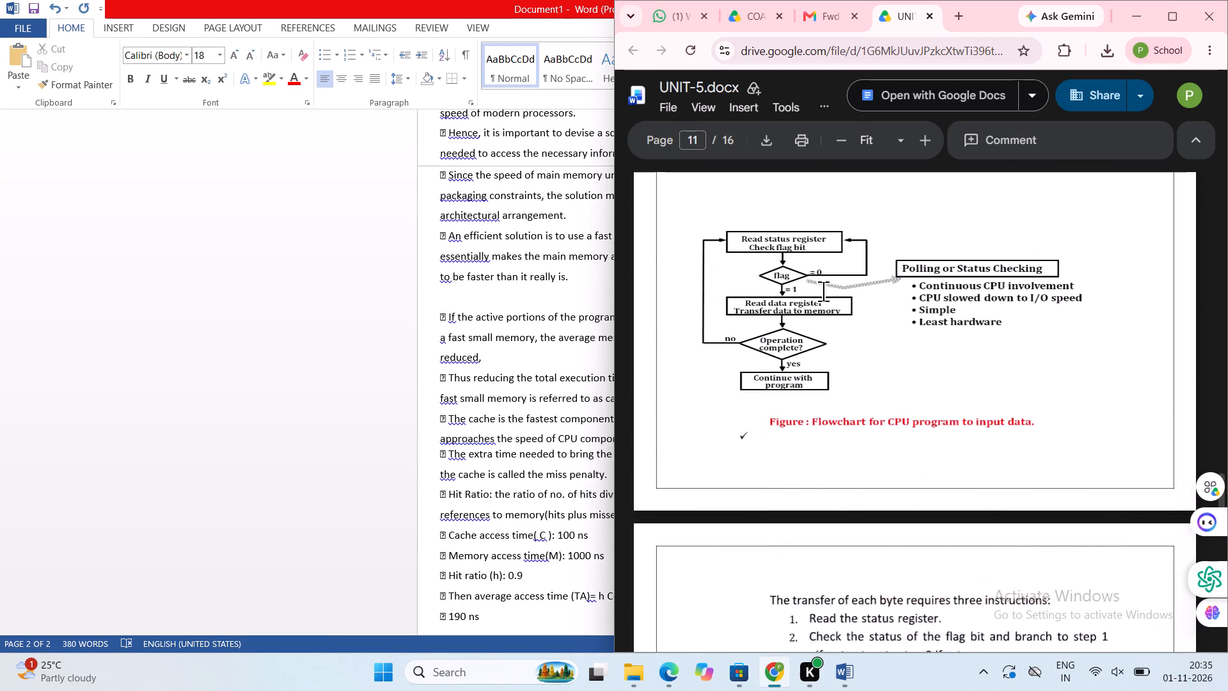
scroll(823, 291, down, 3)
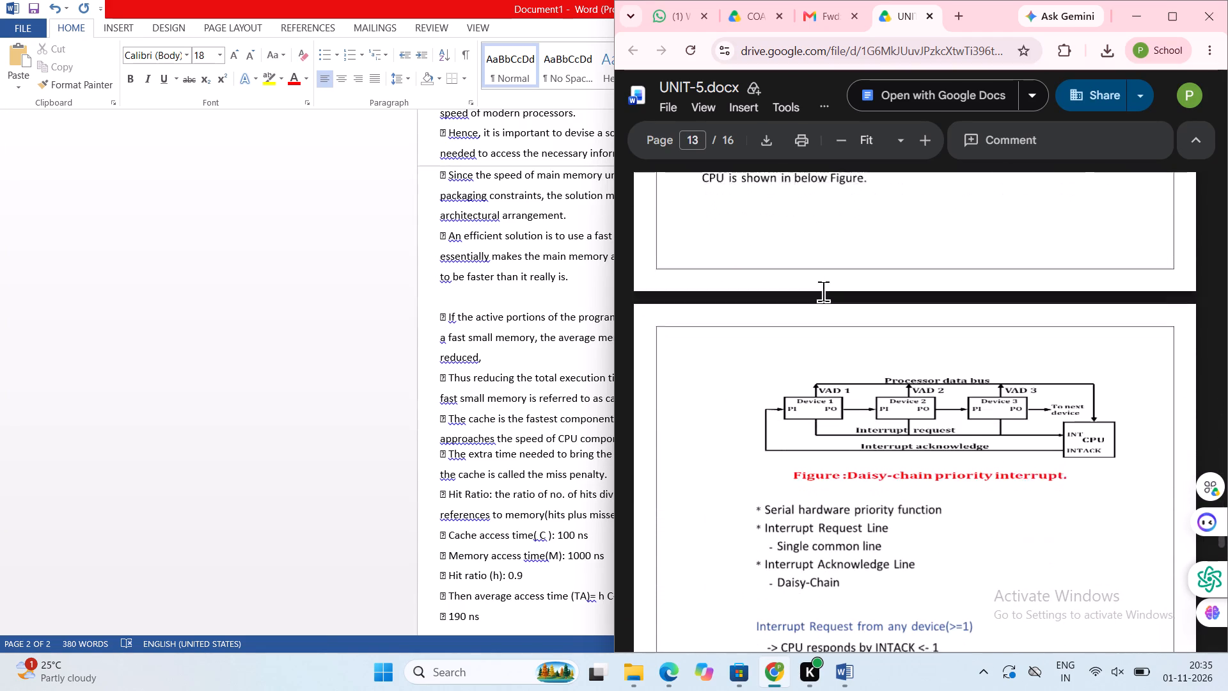
scroll(823, 291, down, 3)
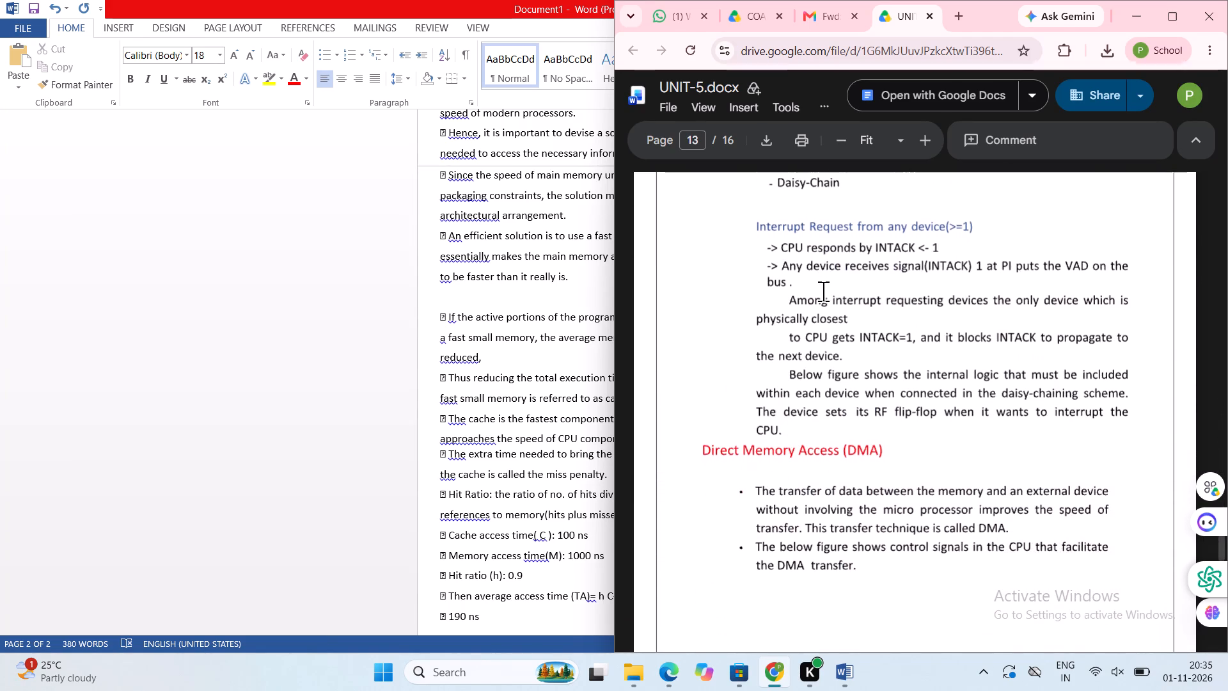
scroll(823, 291, down, 4)
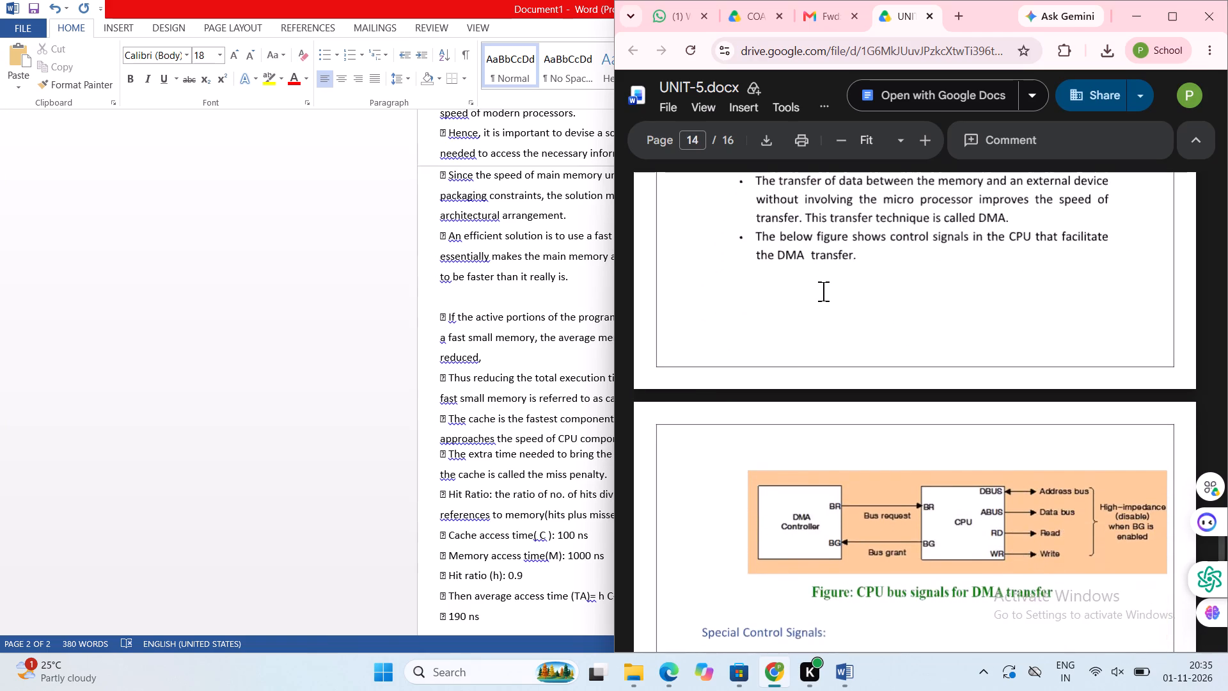
scroll(823, 291, down, 1)
scroll(823, 291, up, 2)
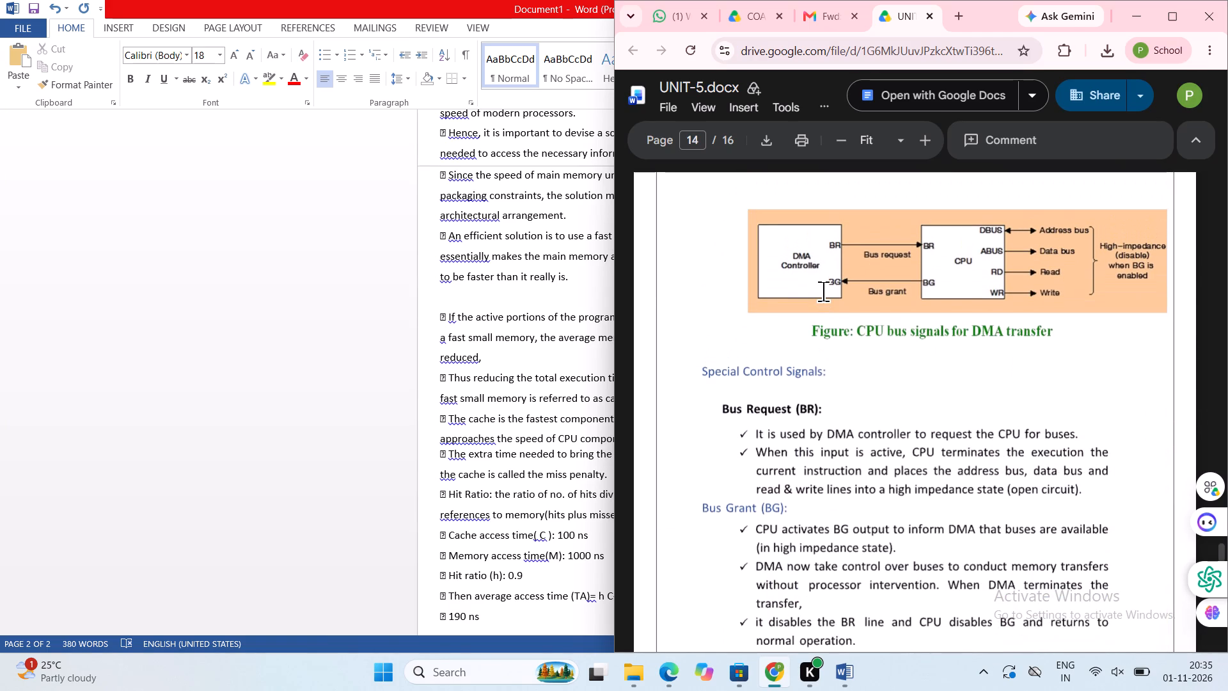
scroll(823, 291, up, 1)
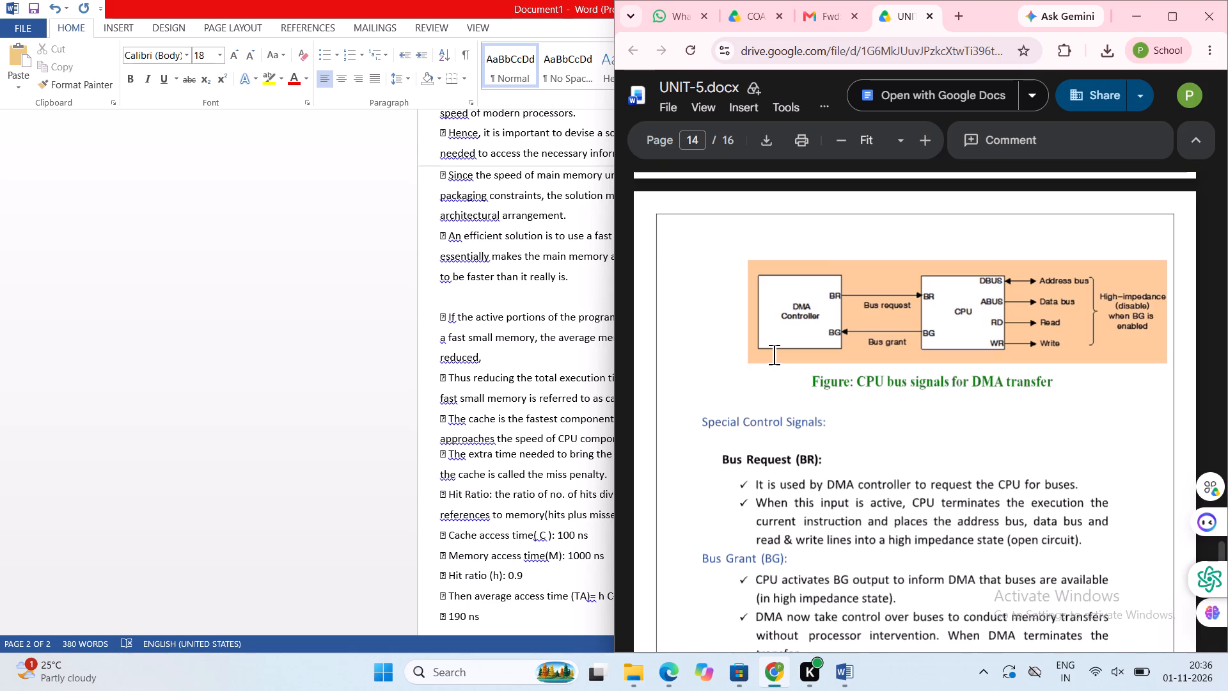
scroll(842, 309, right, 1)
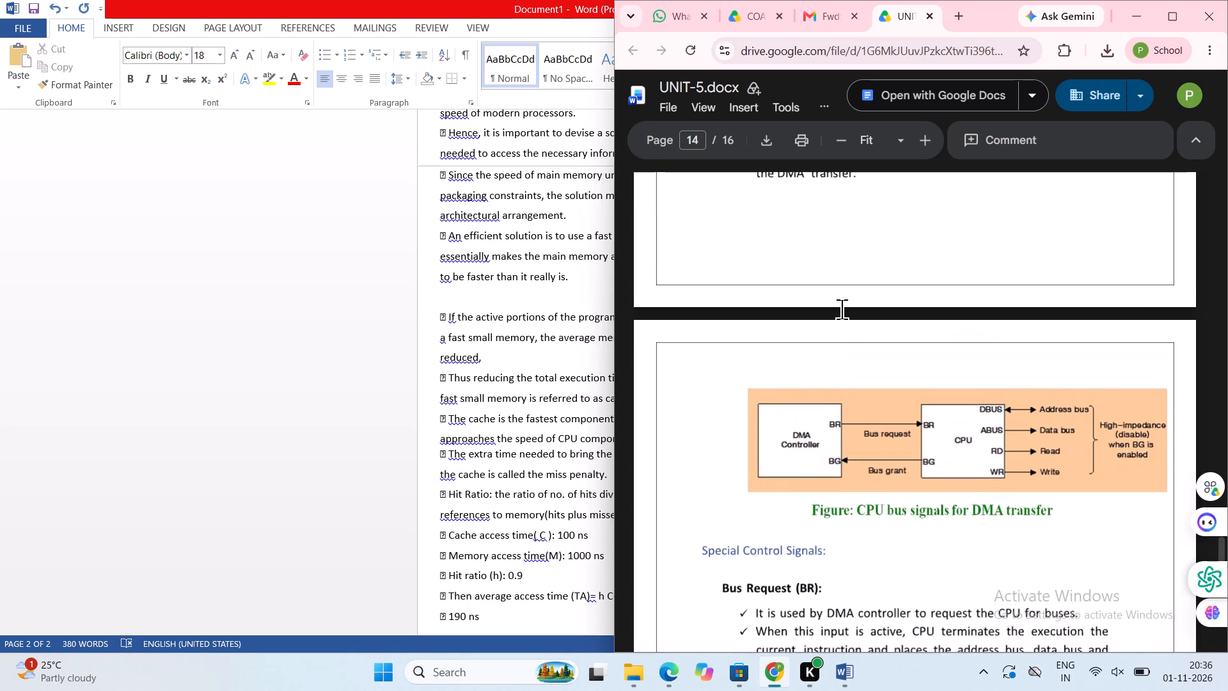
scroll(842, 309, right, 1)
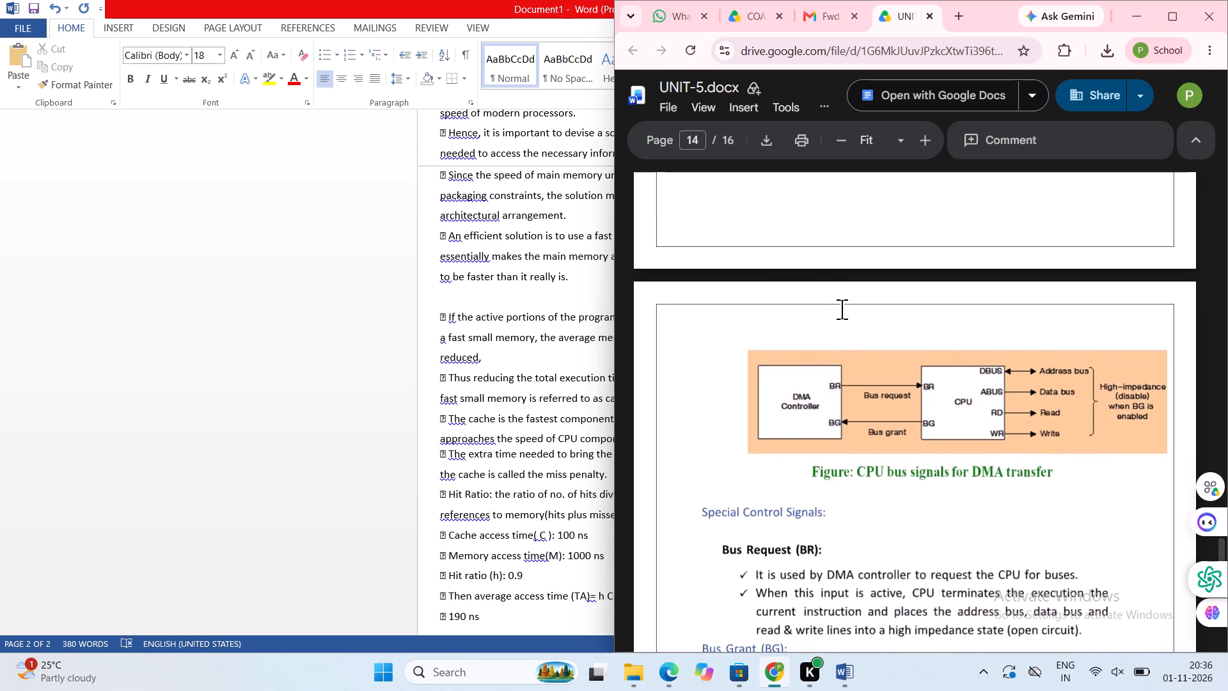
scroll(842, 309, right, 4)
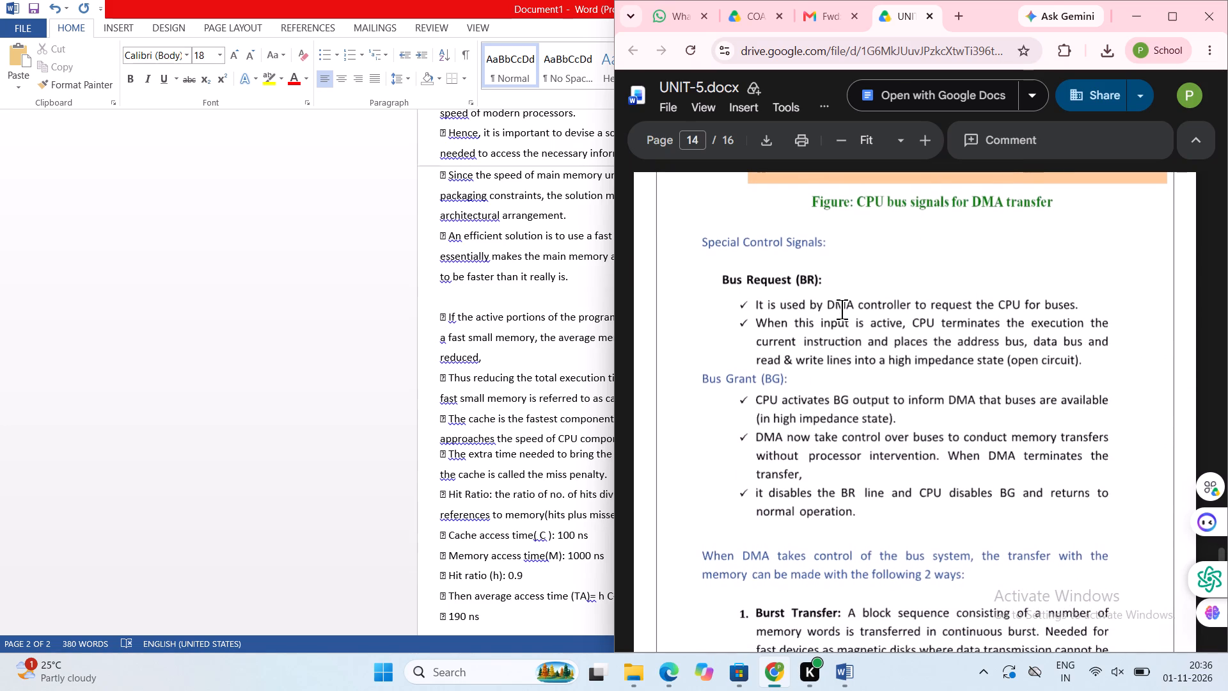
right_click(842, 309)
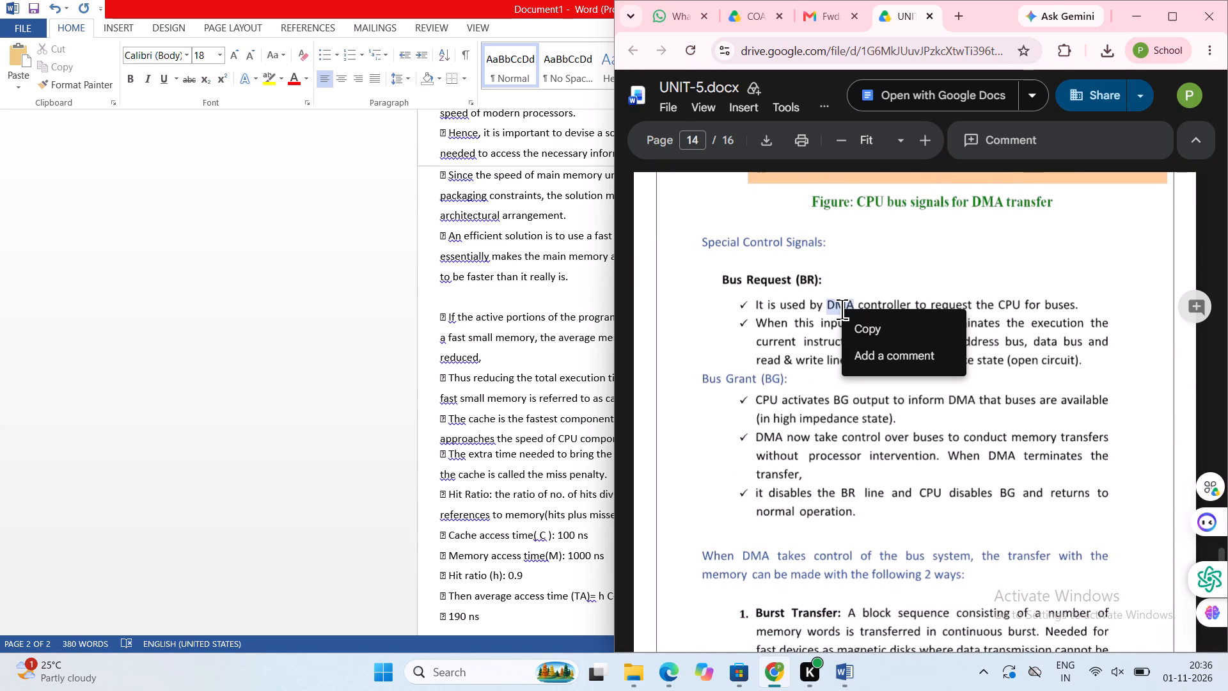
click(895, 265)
Read on through the Burst Transfer, Cycle Stealing, Input-Output Processor and Interrupt service routine sections to page 16.
scroll(895, 265, down, 3)
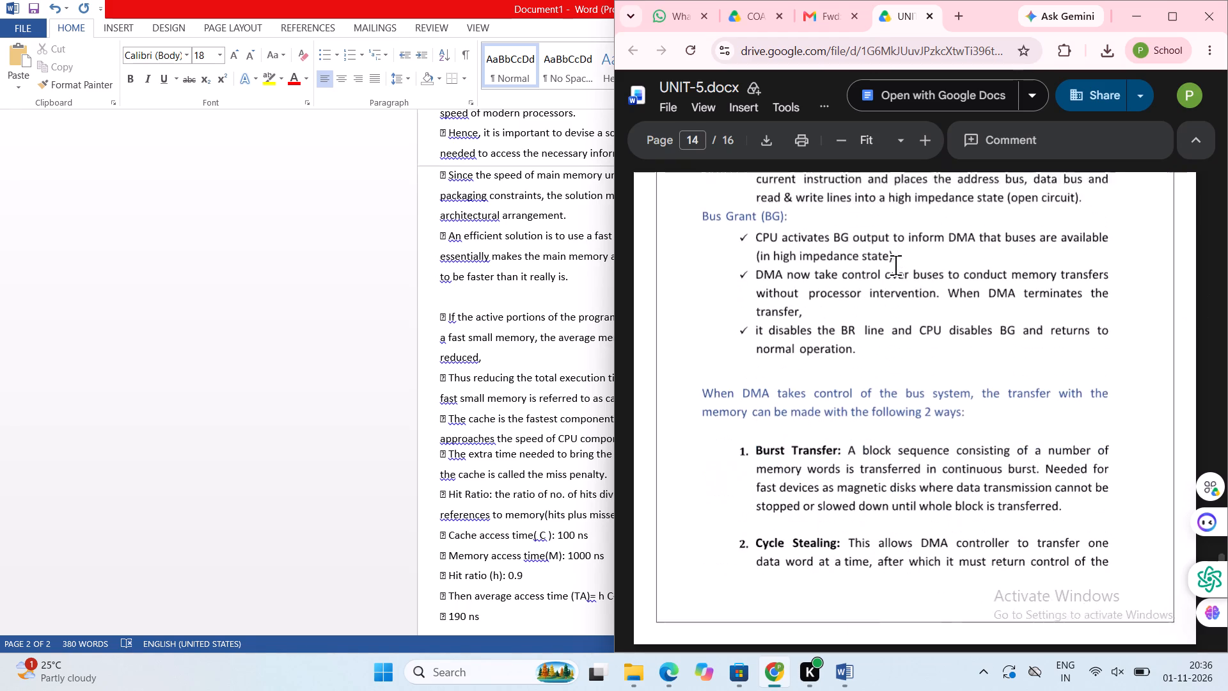
scroll(895, 265, down, 3)
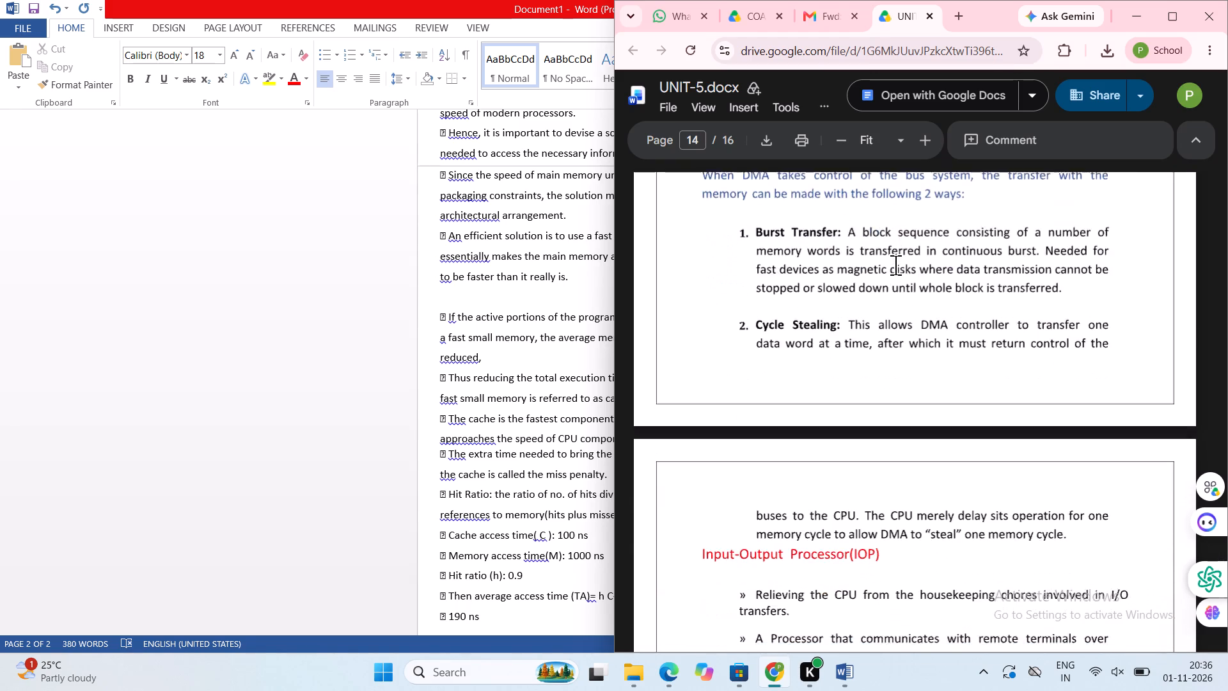
scroll(895, 265, down, 2)
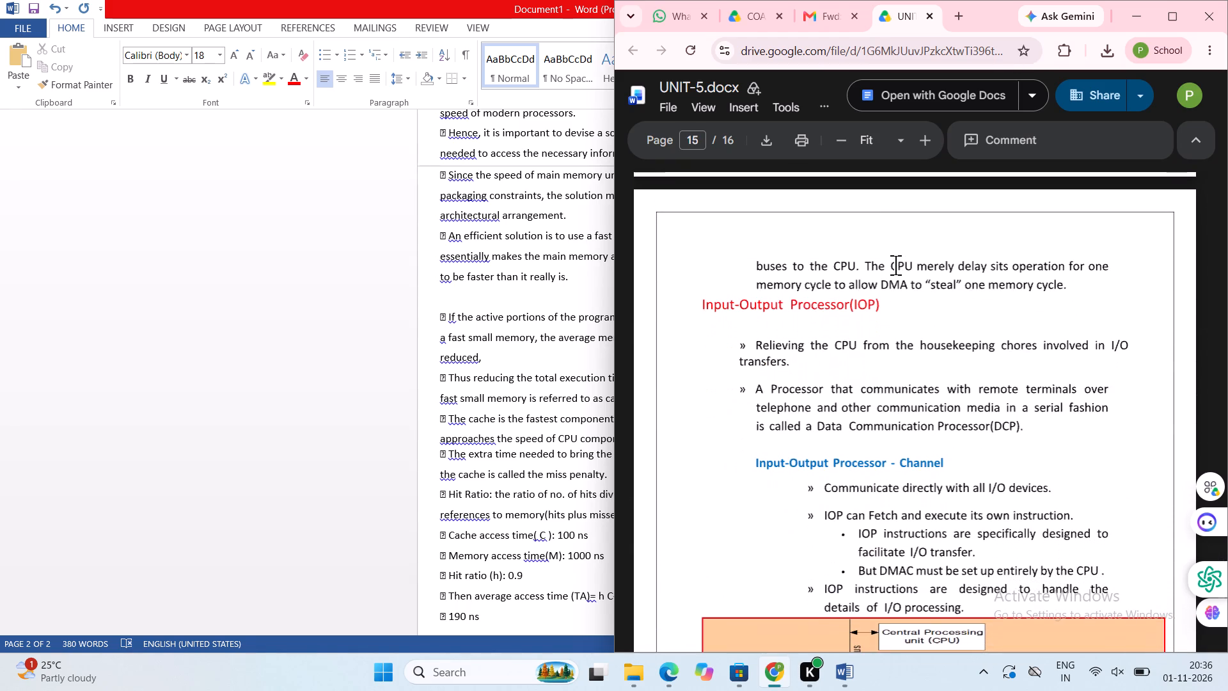
scroll(895, 265, down, 7)
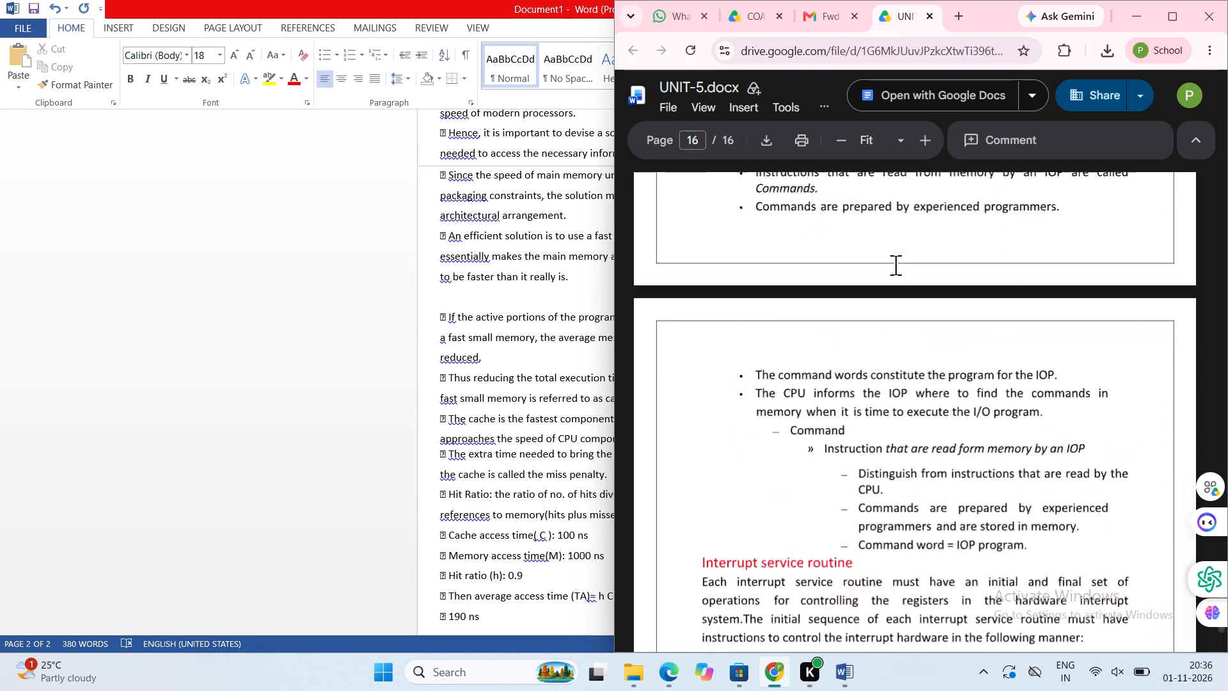
scroll(895, 265, down, 5)
scroll(895, 265, up, 1)
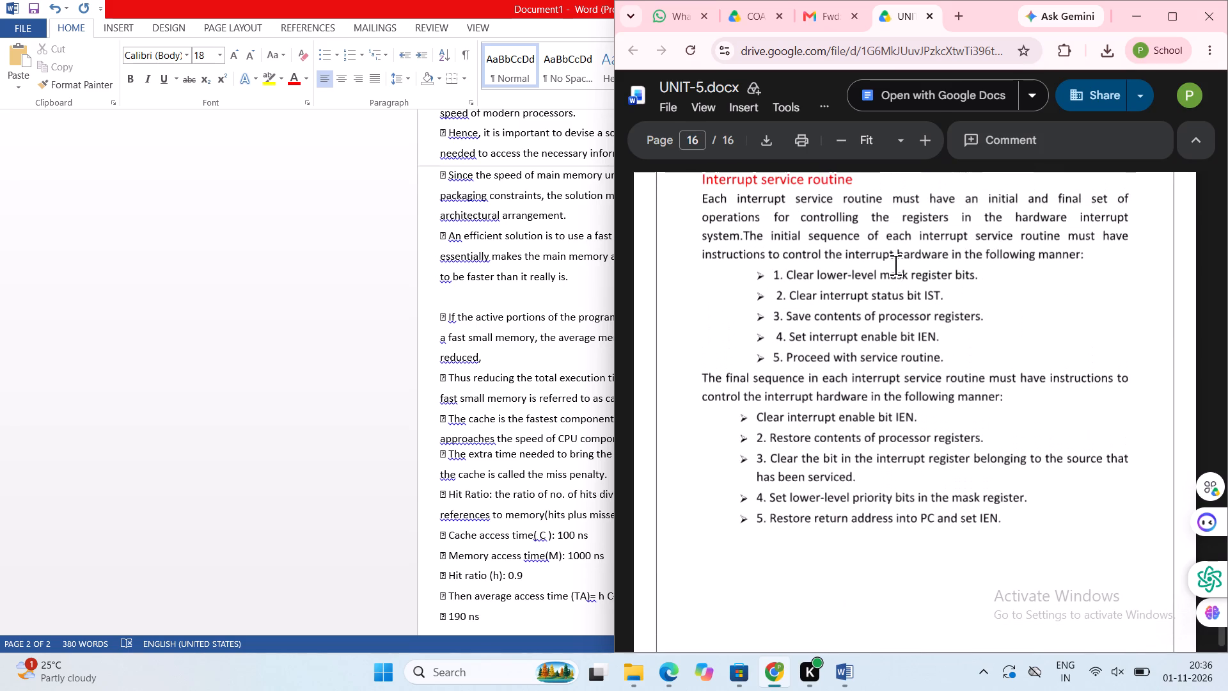
scroll(895, 265, up, 1)
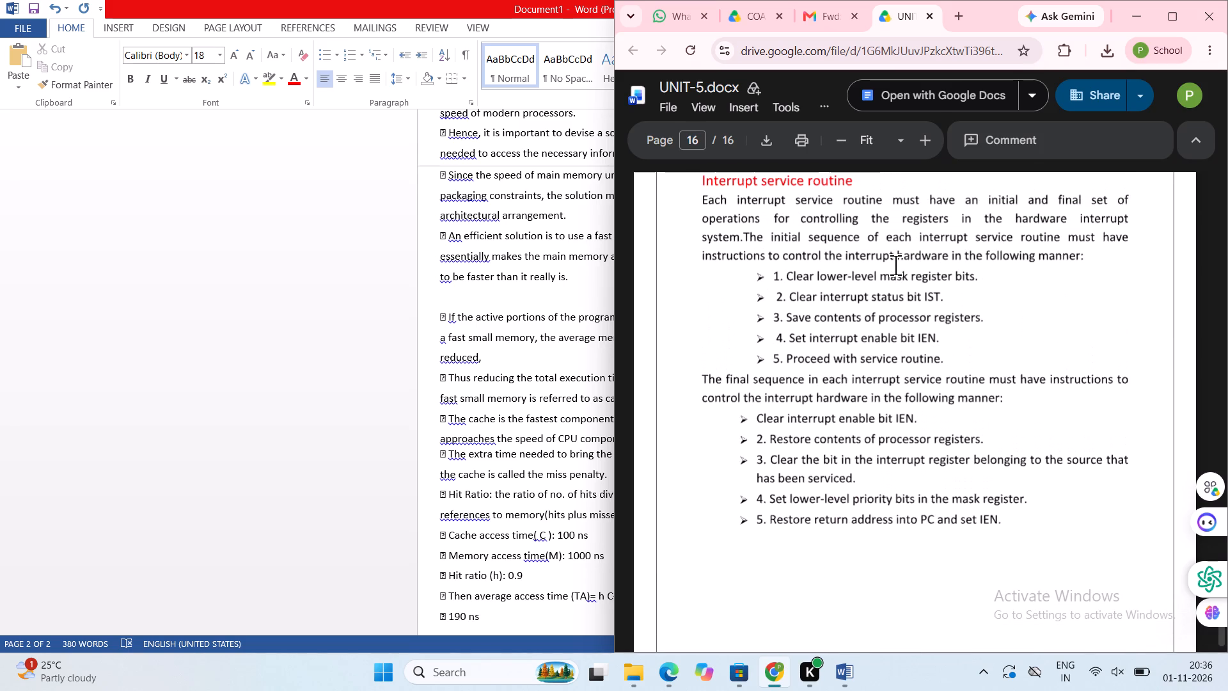
Review the sections backwards from the Interrupt service routine to the daisy-chain priority interrupt figure on page 13.
scroll(895, 265, up, 4)
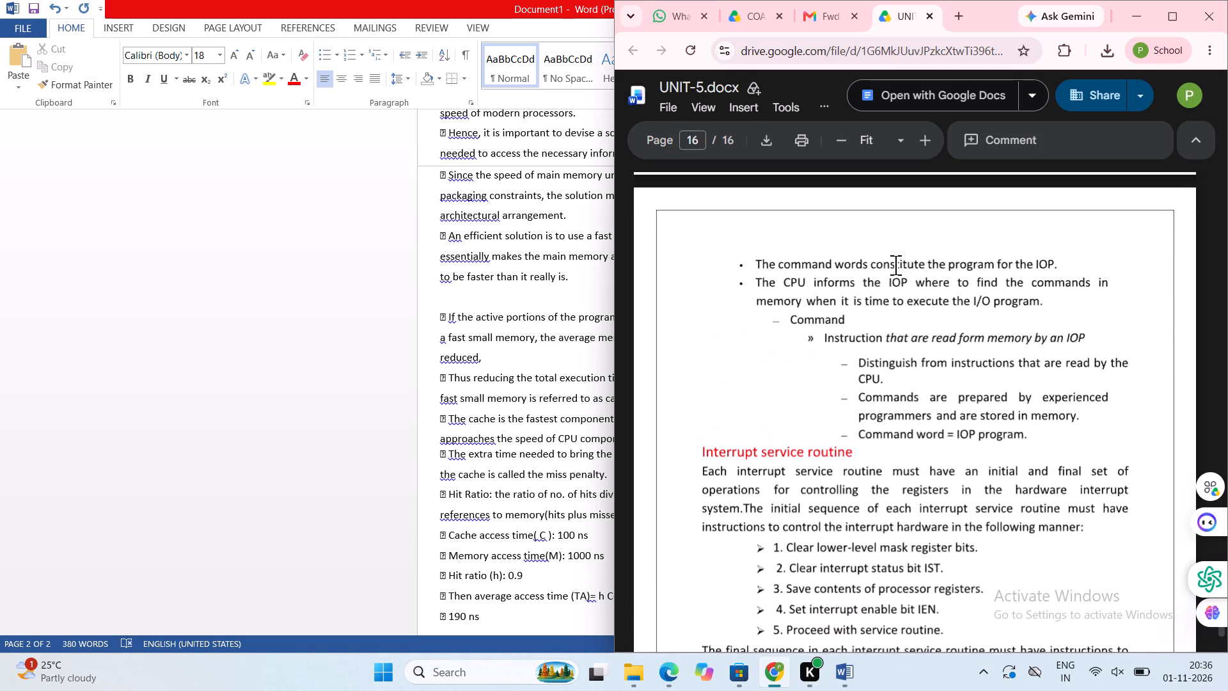
scroll(895, 265, up, 5)
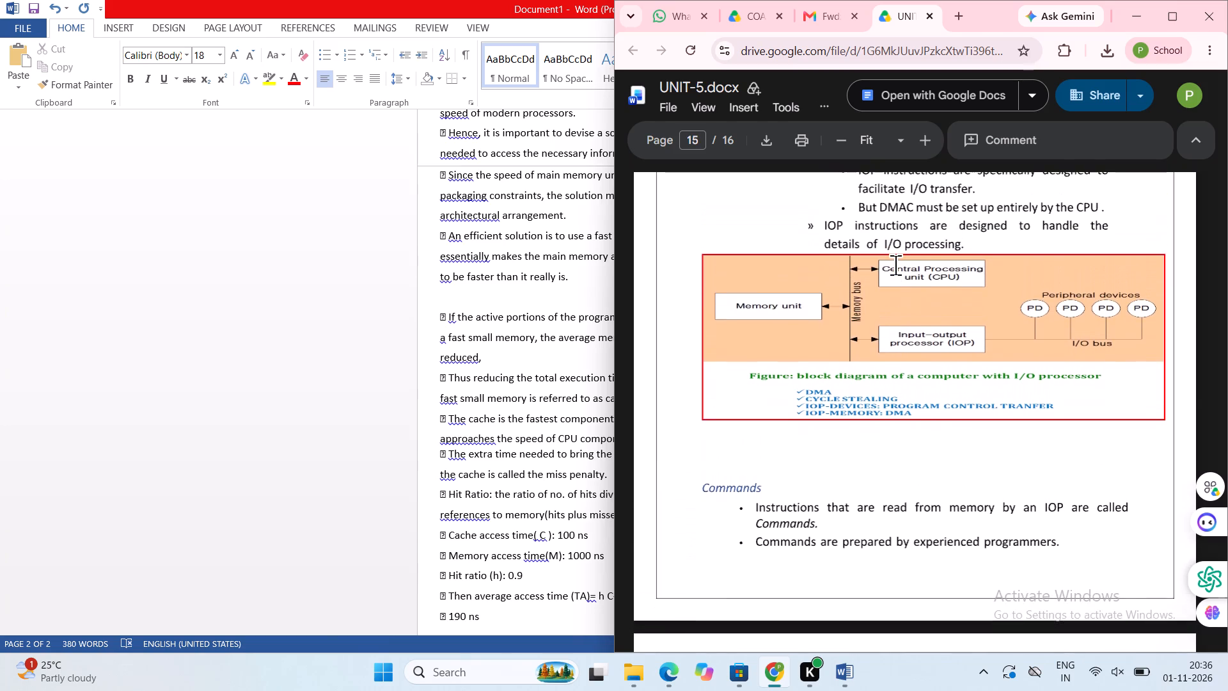
scroll(895, 265, up, 5)
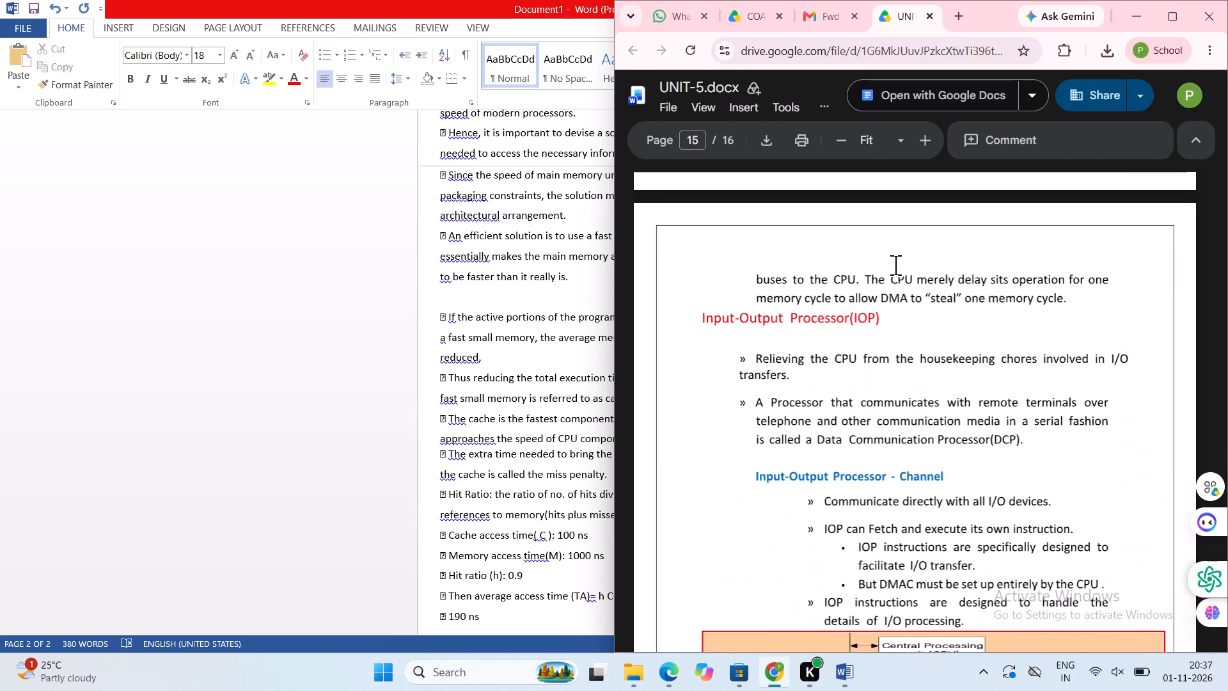
scroll(895, 265, up, 5)
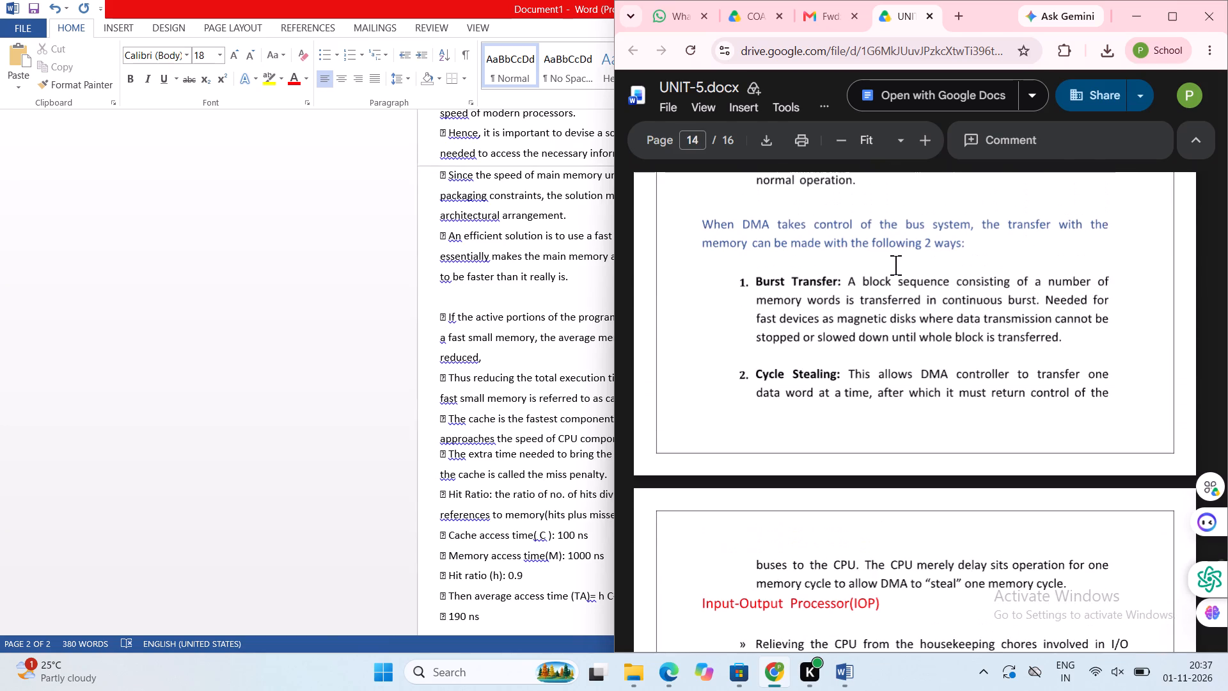
scroll(895, 265, up, 7)
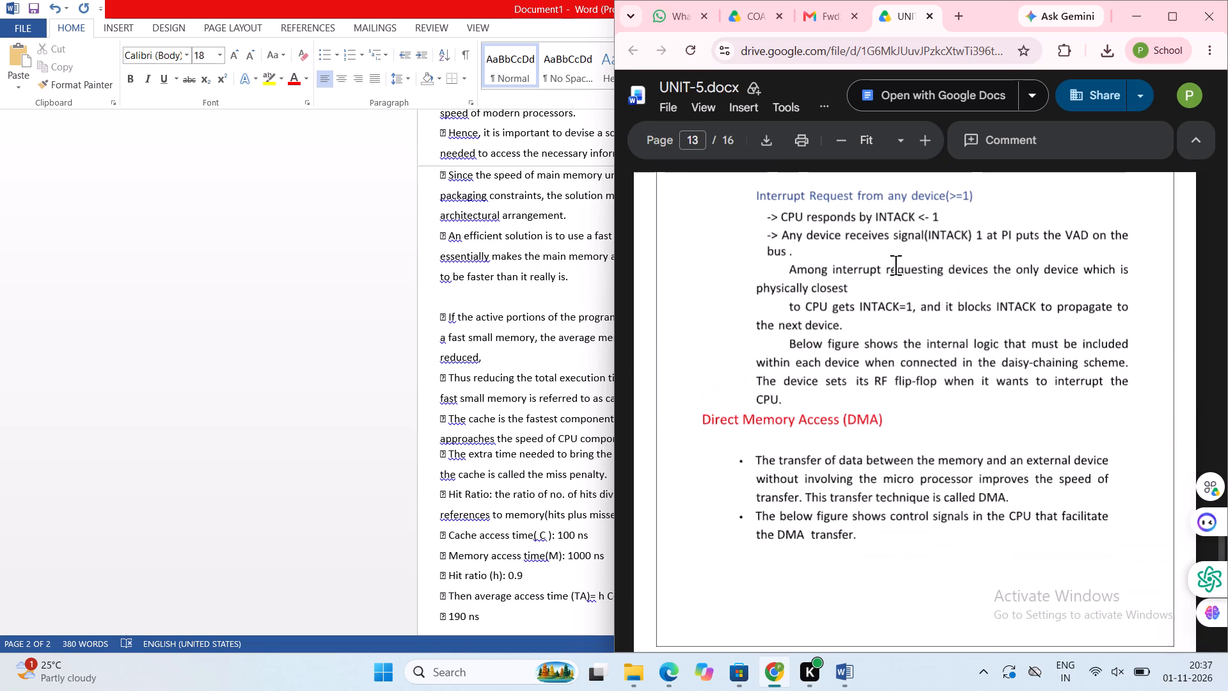
scroll(895, 265, up, 3)
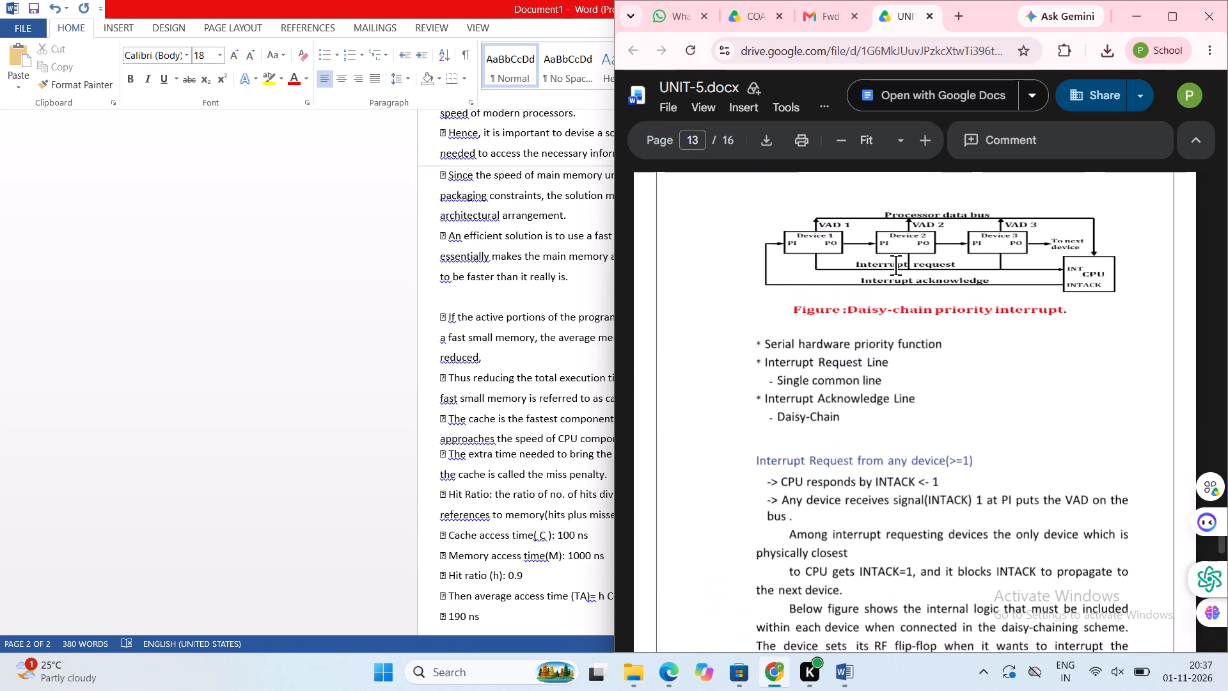
scroll(895, 265, up, 3)
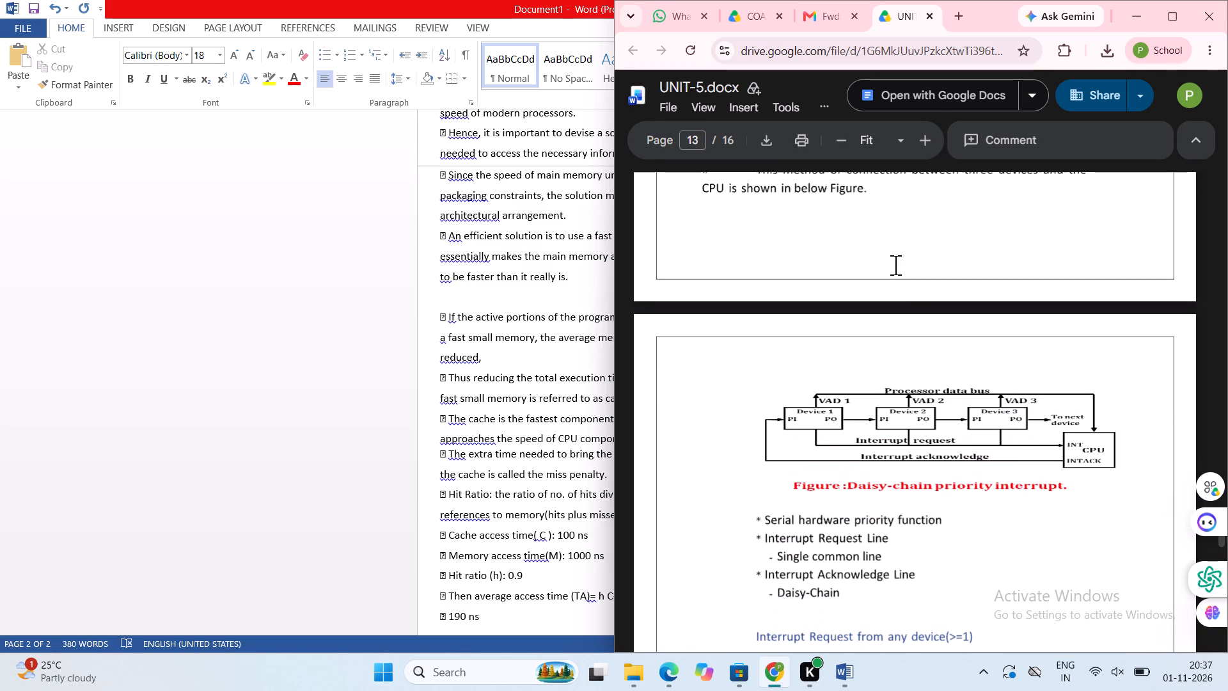
scroll(895, 265, up, 2)
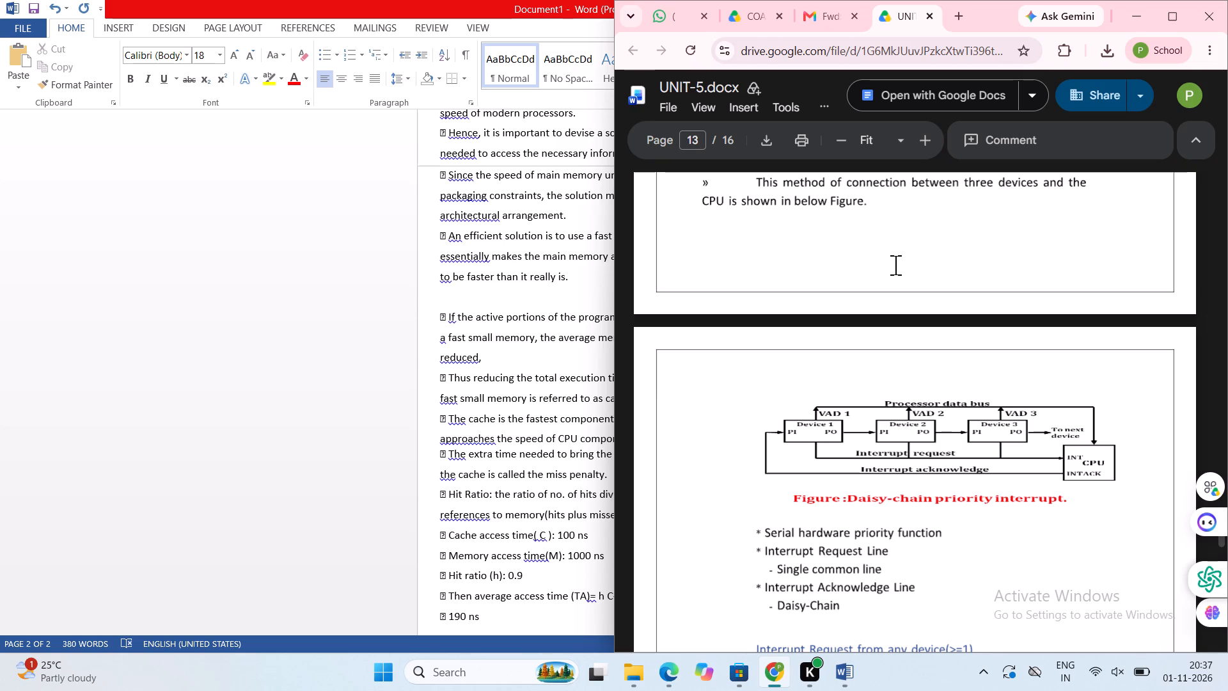
scroll(895, 265, up, 1)
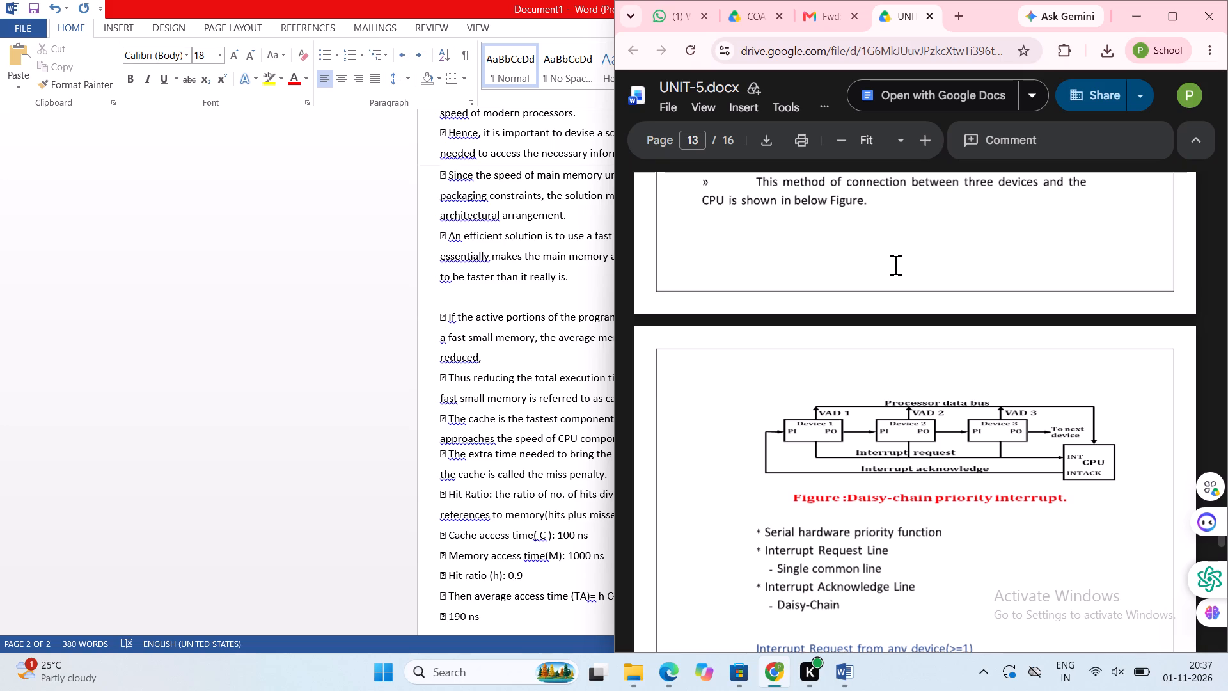
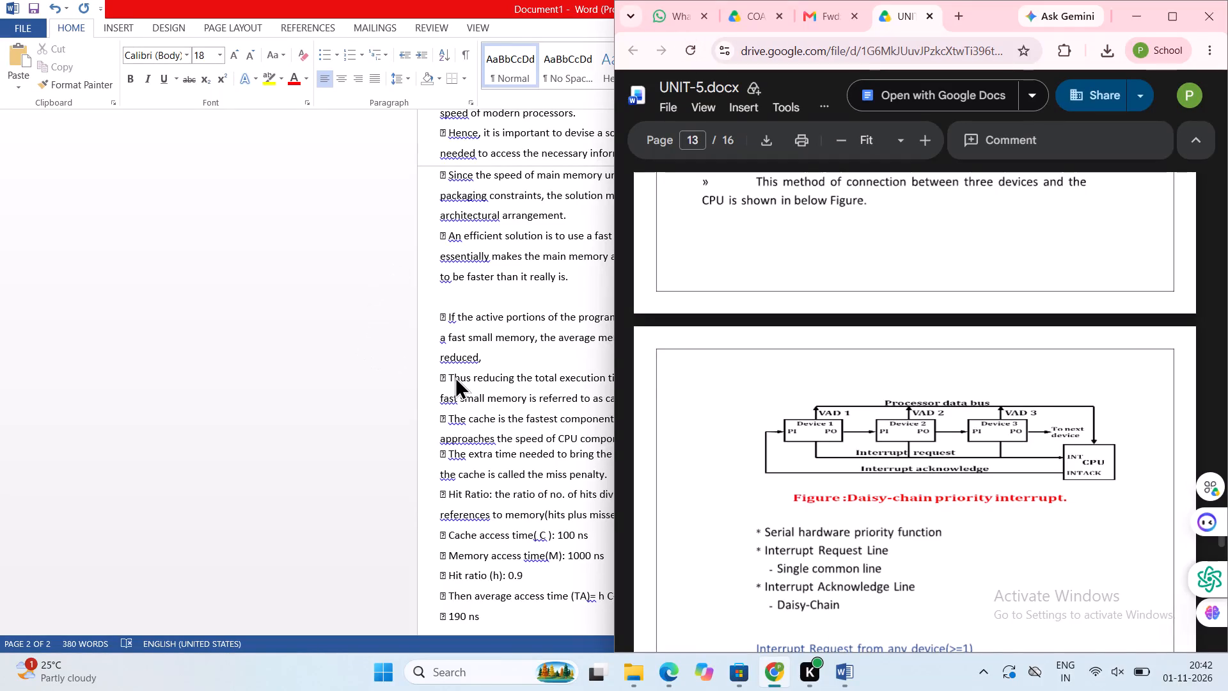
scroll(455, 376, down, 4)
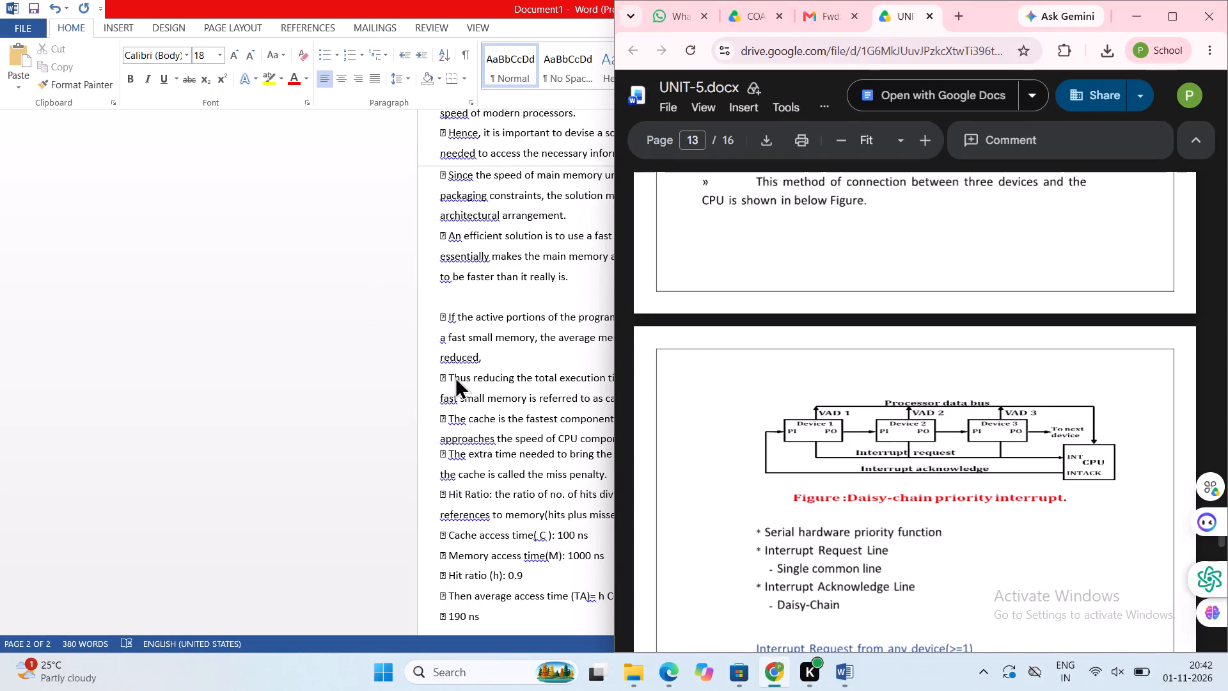
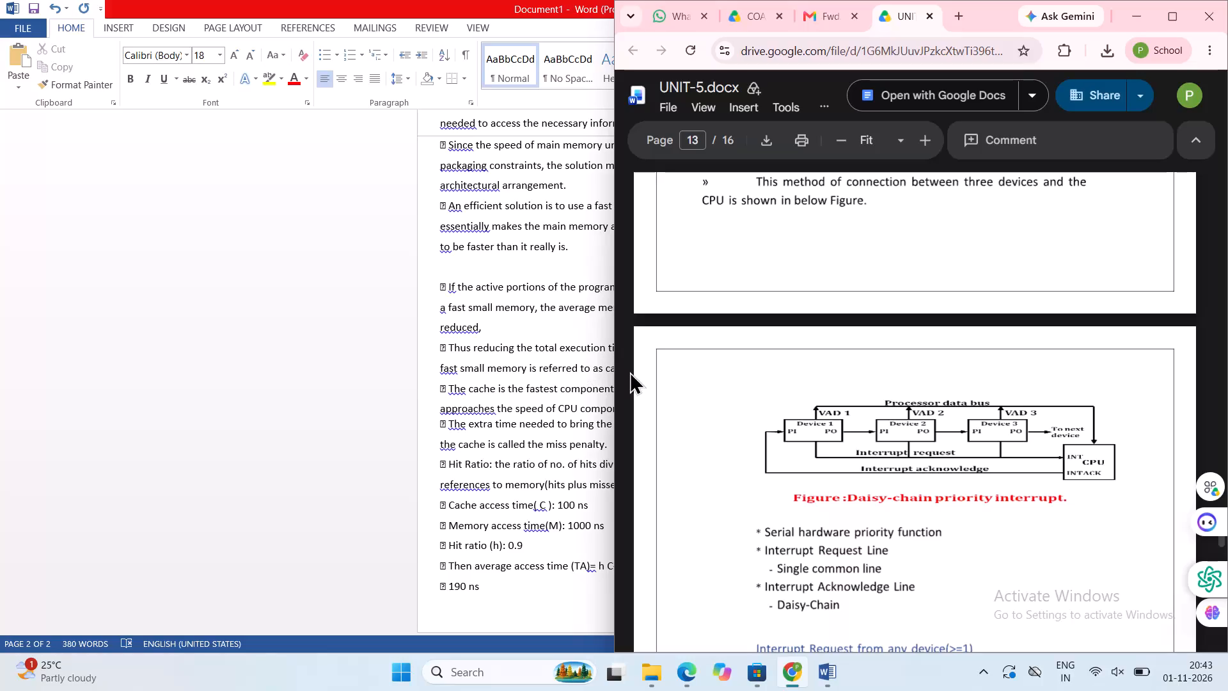
Review the remaining pages of UNIT-5.docx, covering DMA, the I/O processor, its commands and the interrupt service routine.
scroll(664, 404, down, 9)
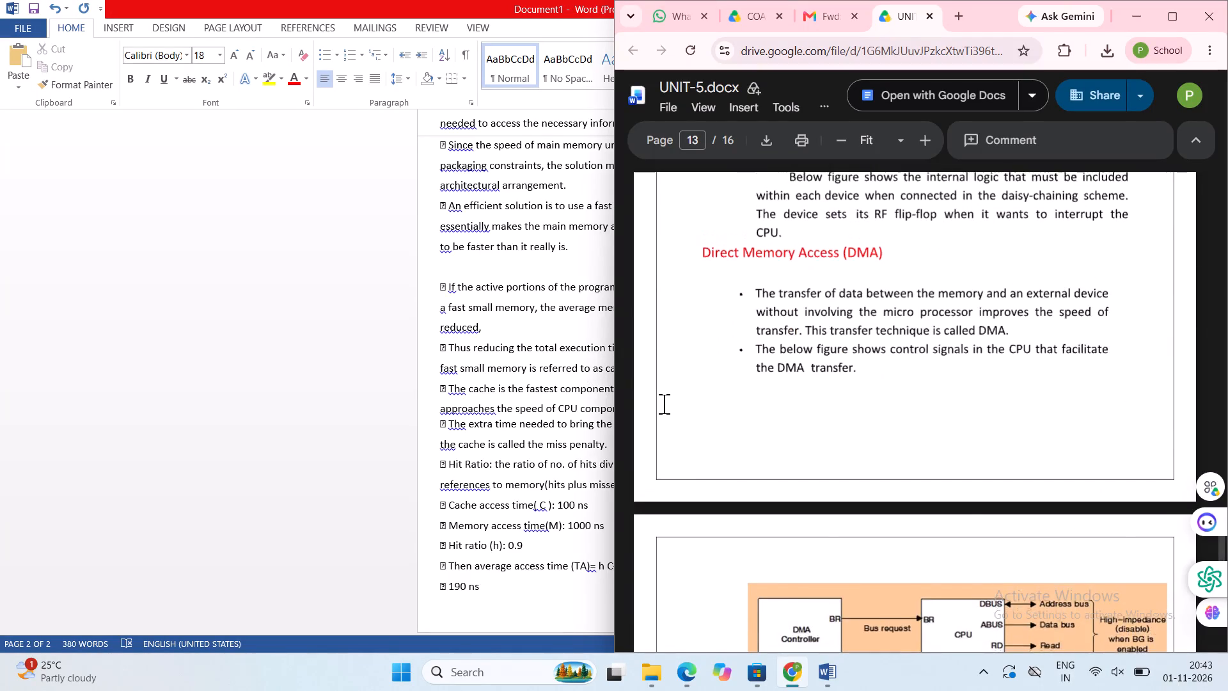
scroll(664, 404, down, 10)
scroll(664, 404, up, 4)
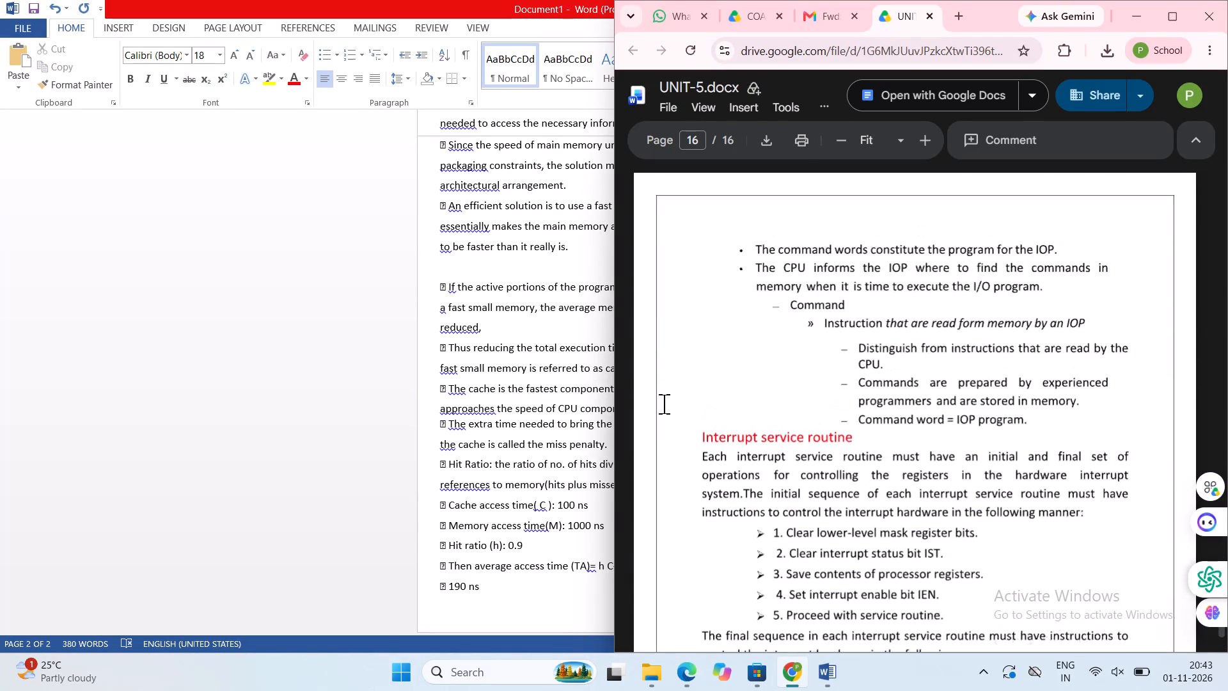
scroll(664, 404, up, 3)
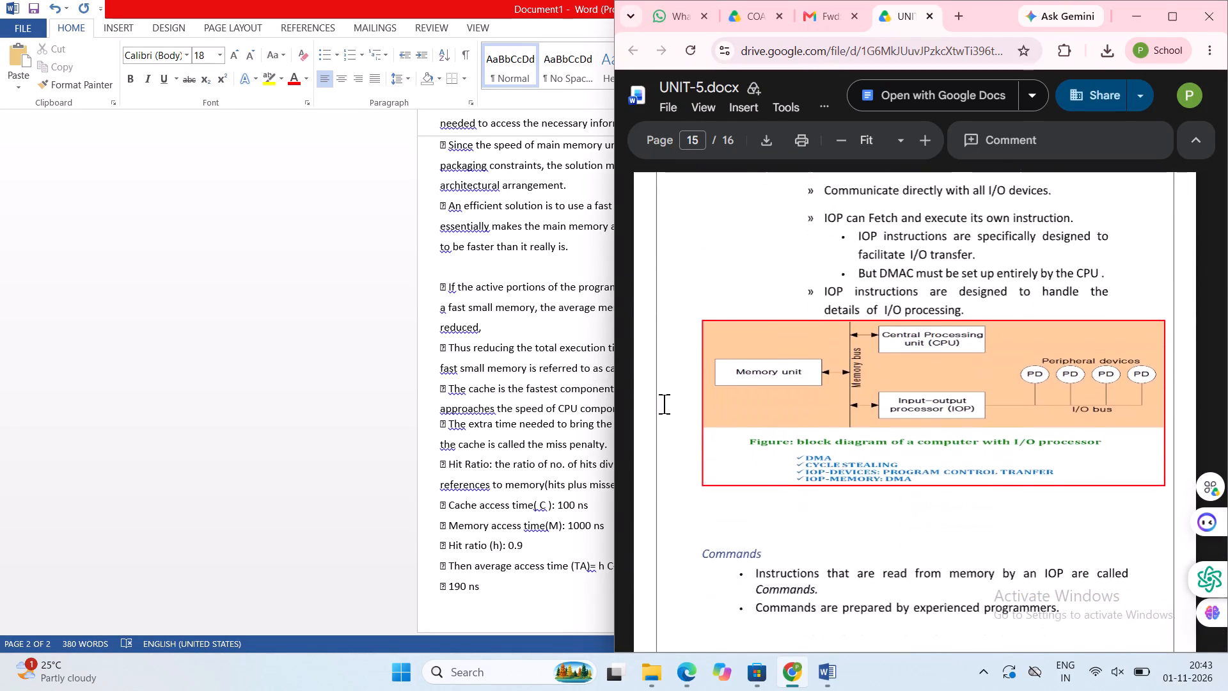
scroll(664, 404, down, 14)
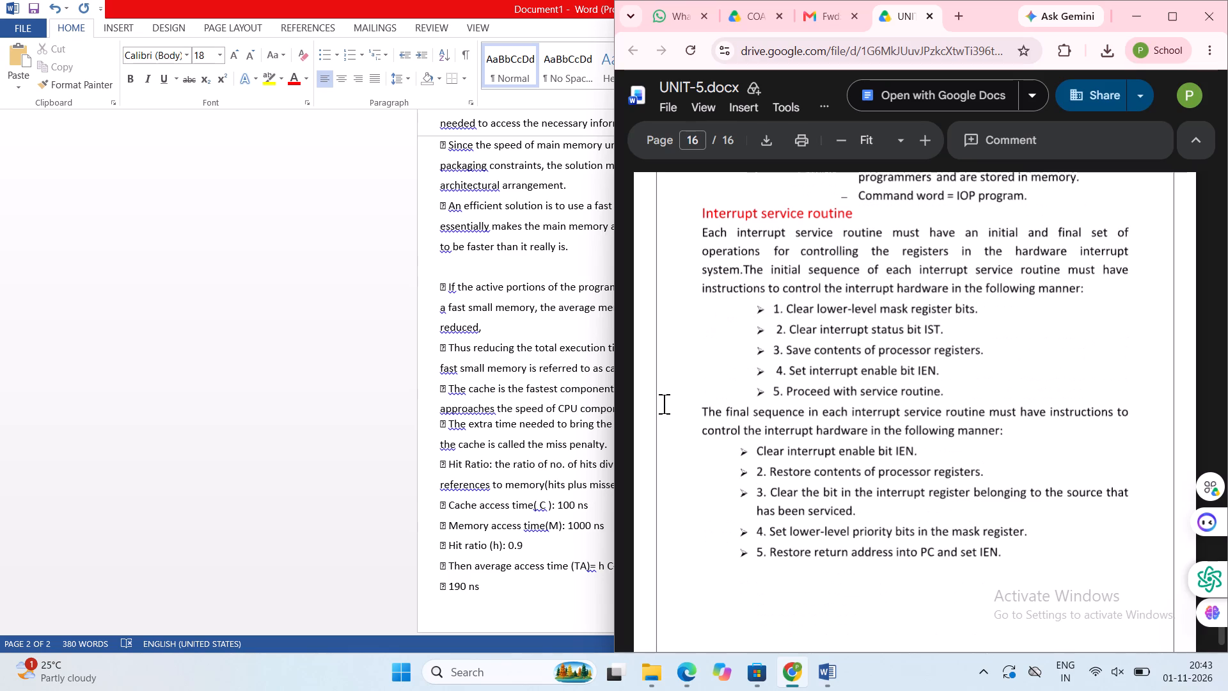
scroll(664, 404, up, 13)
scroll(664, 404, up, 9)
scroll(664, 404, down, 12)
scroll(664, 404, down, 9)
scroll(664, 404, down, 14)
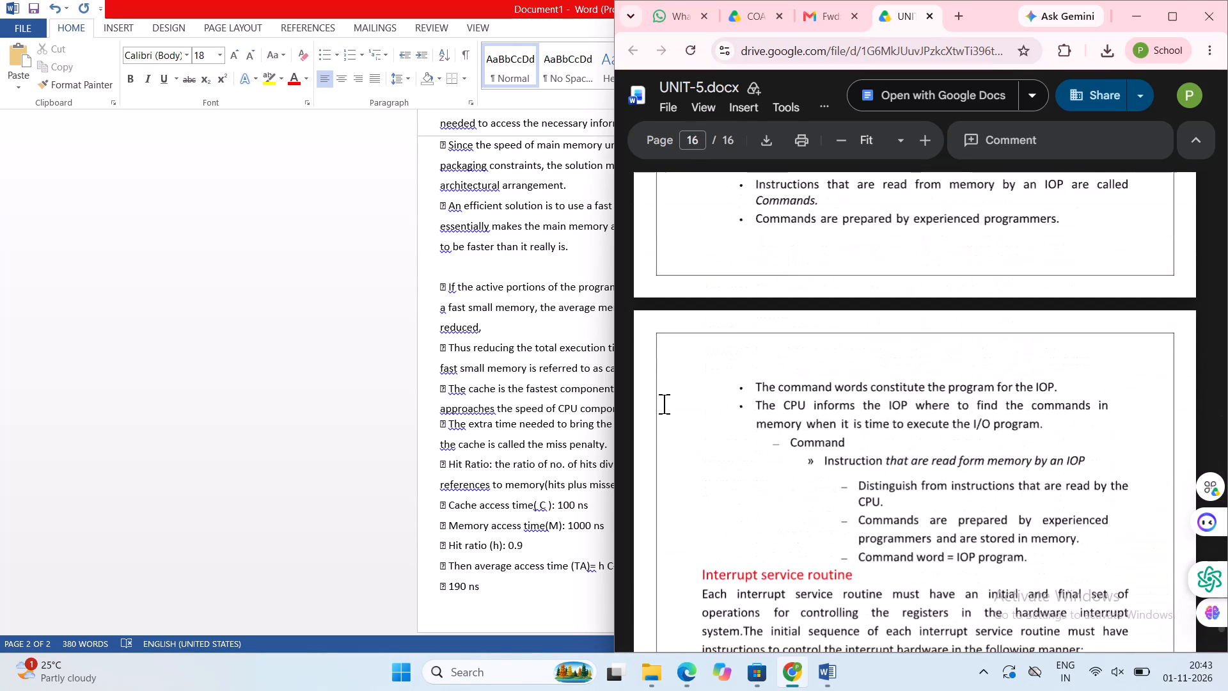
scroll(664, 404, down, 1)
scroll(664, 404, up, 5)
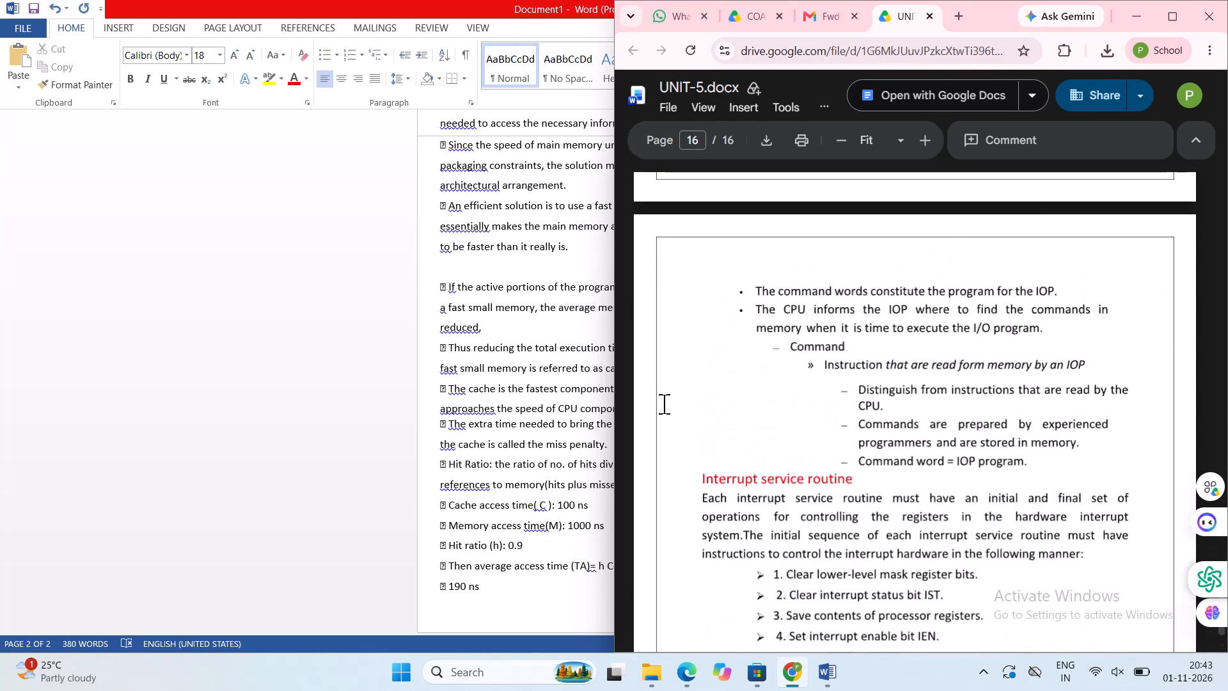
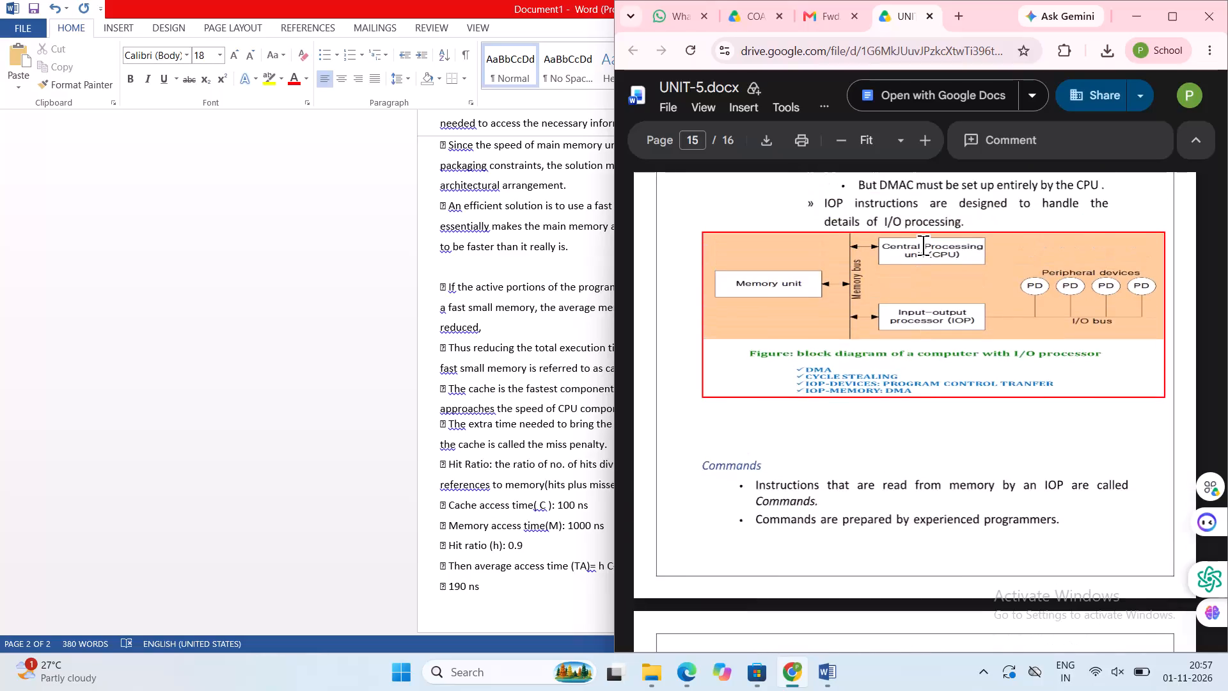
Review UNIT-5.docx backwards from page 15 to page 12, covering the I/O processor, DMA, daisy-chaining priority and interrupt-initiated I/O.
scroll(923, 245, up, 5)
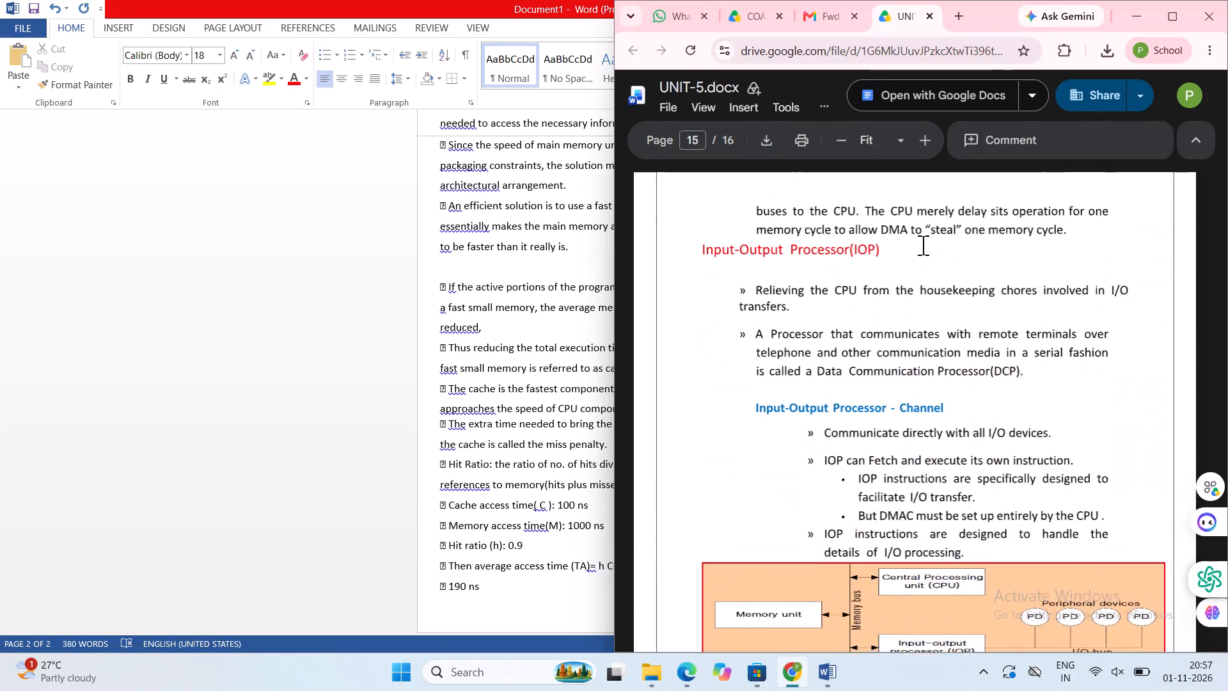
scroll(923, 245, up, 5)
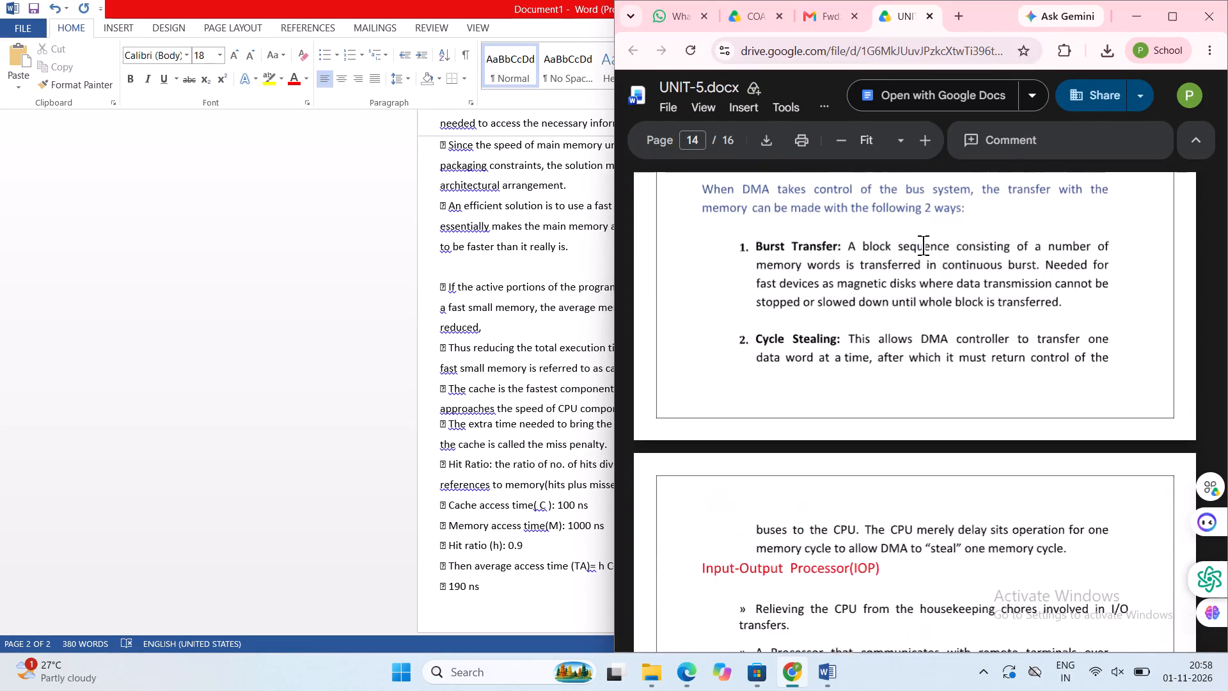
scroll(923, 245, up, 5)
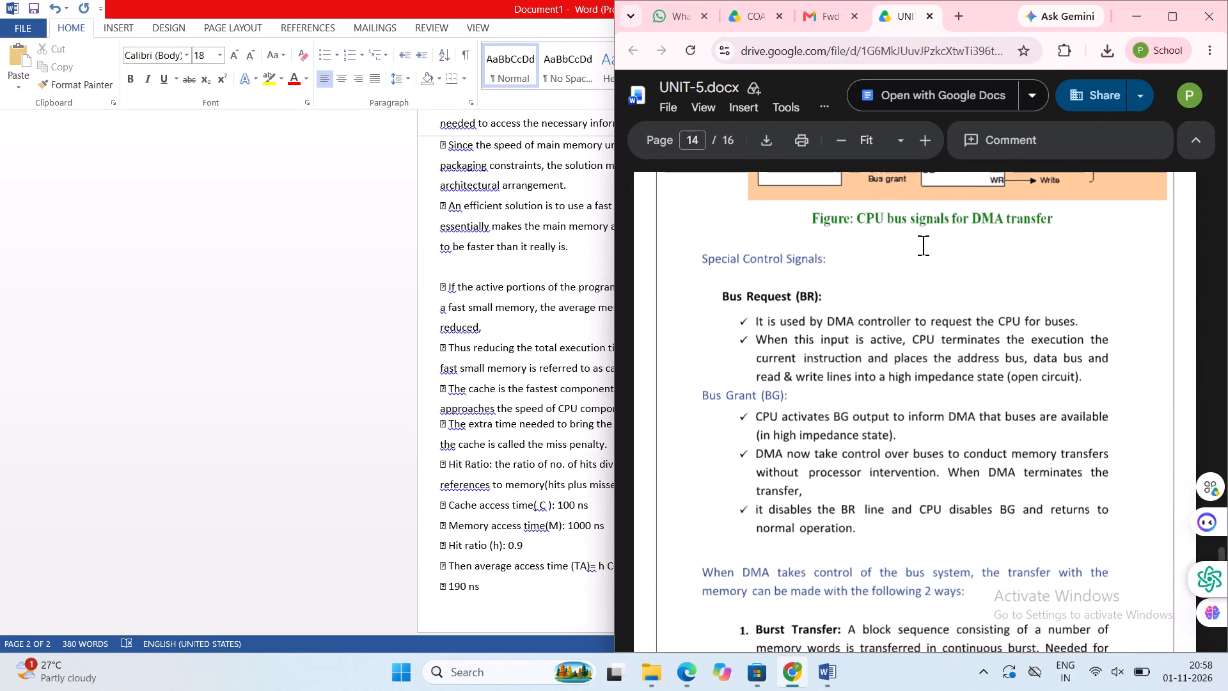
scroll(923, 245, up, 4)
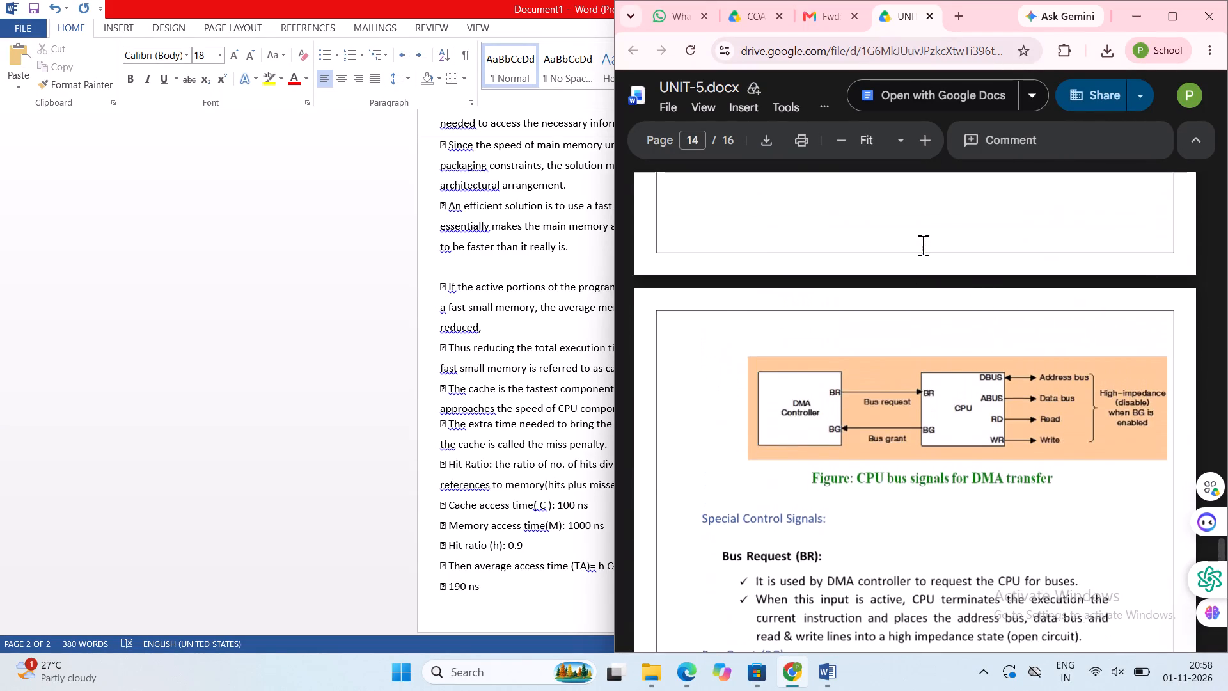
scroll(923, 245, up, 6)
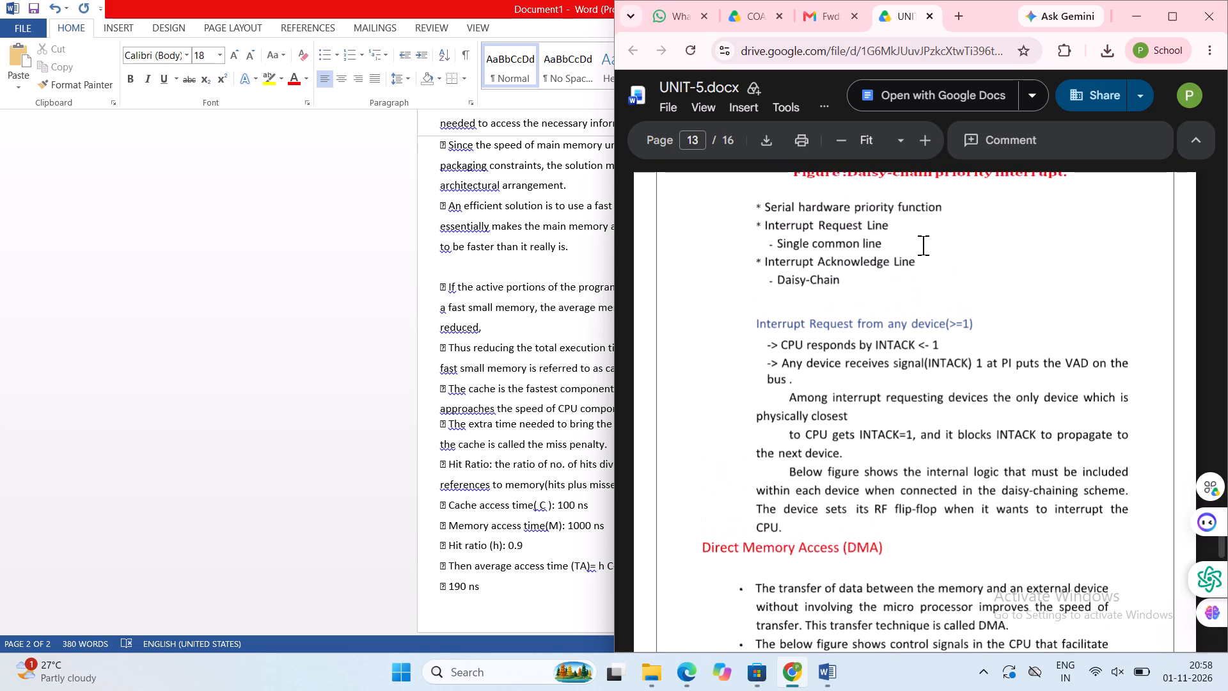
scroll(923, 245, up, 5)
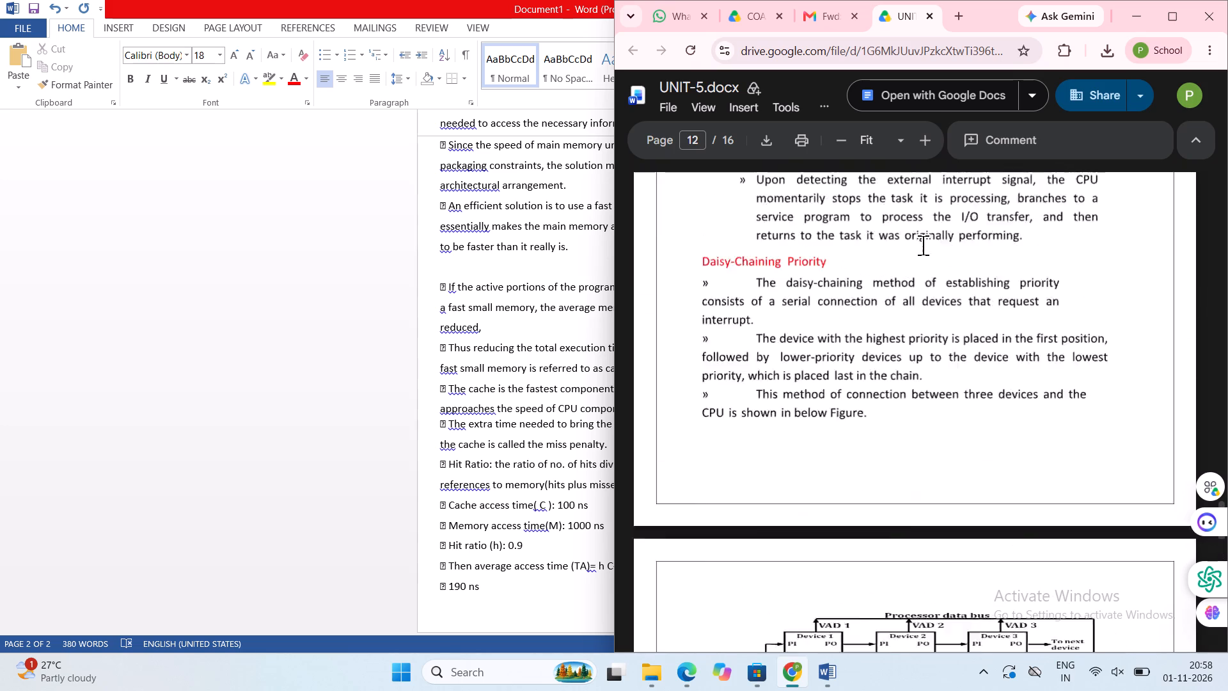
scroll(923, 245, up, 2)
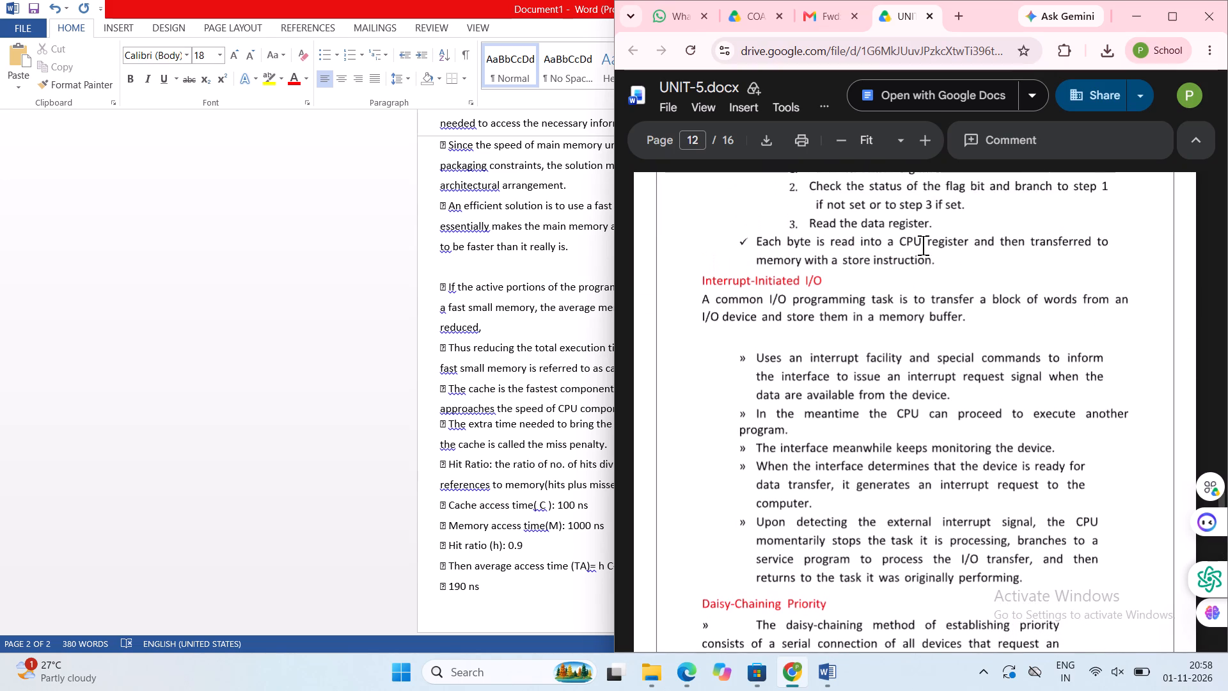
scroll(923, 245, up, 1)
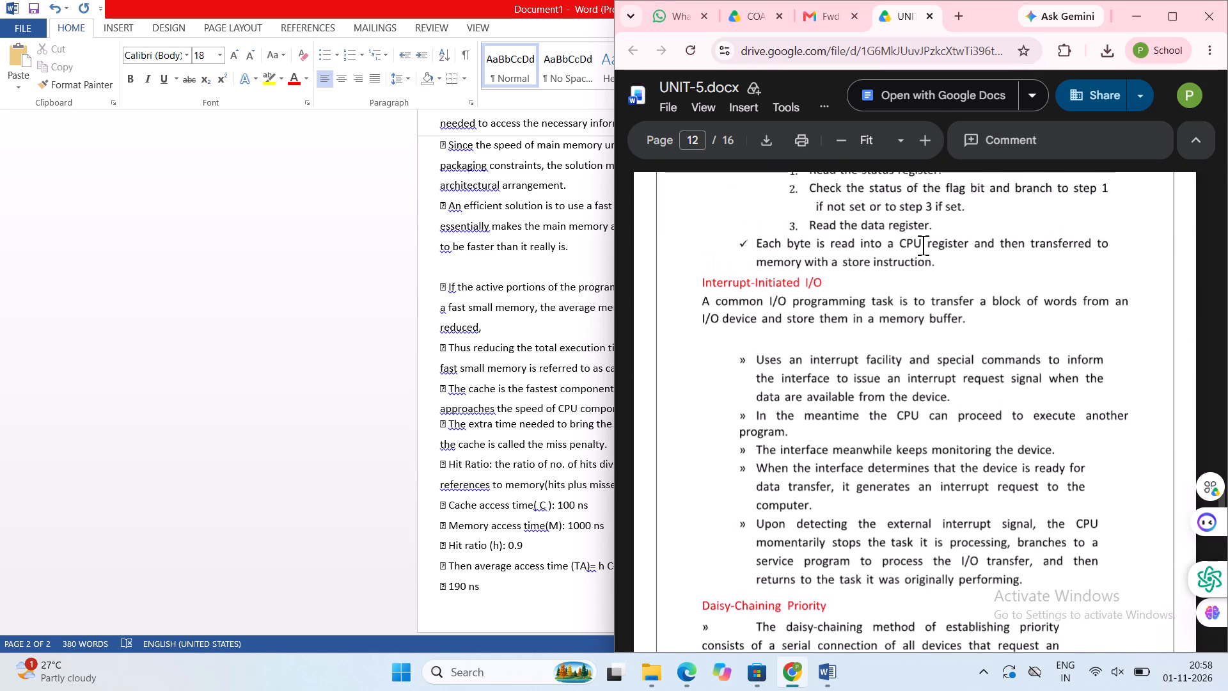
Review pages 12 back to 9 of UNIT-5.docx, covering the CPU input flowchart, programmed I/O and the modes of transfer.
scroll(923, 245, up, 7)
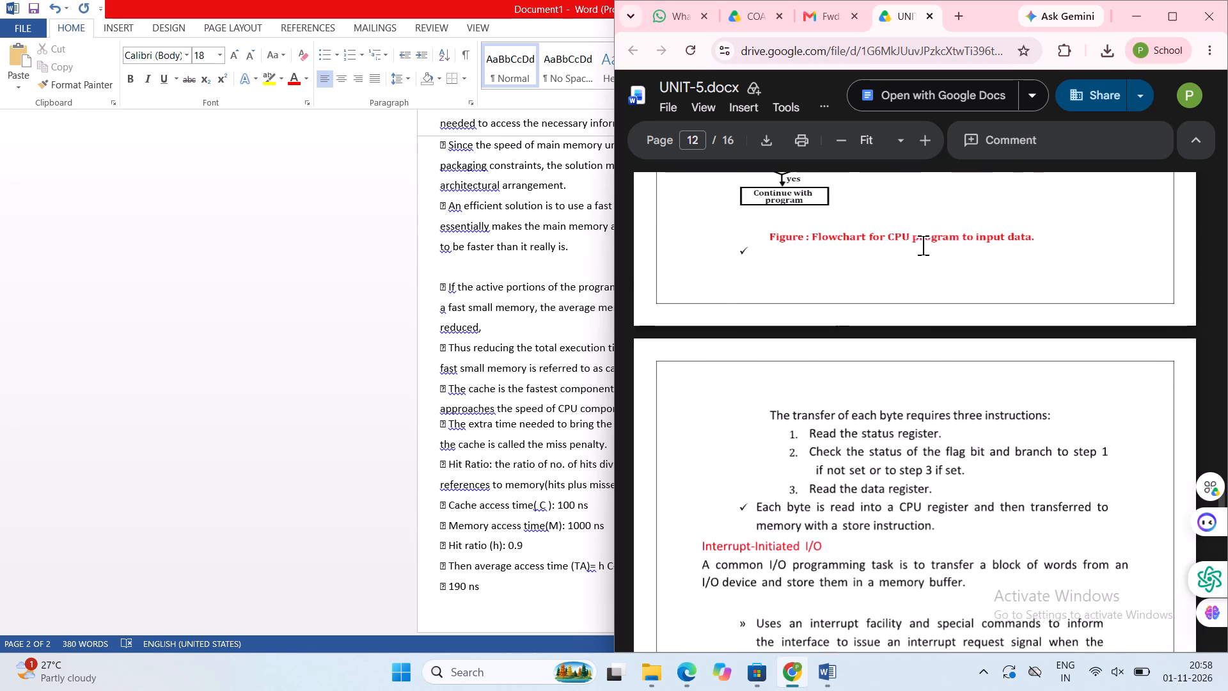
scroll(923, 245, up, 7)
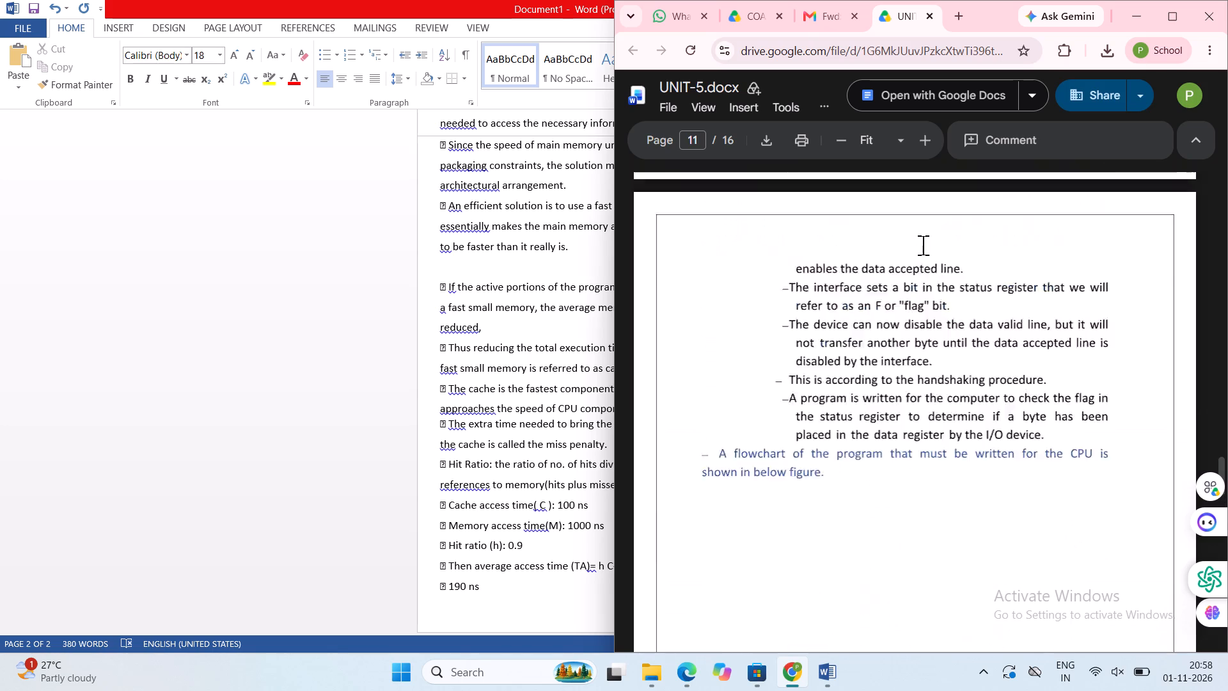
scroll(923, 245, up, 5)
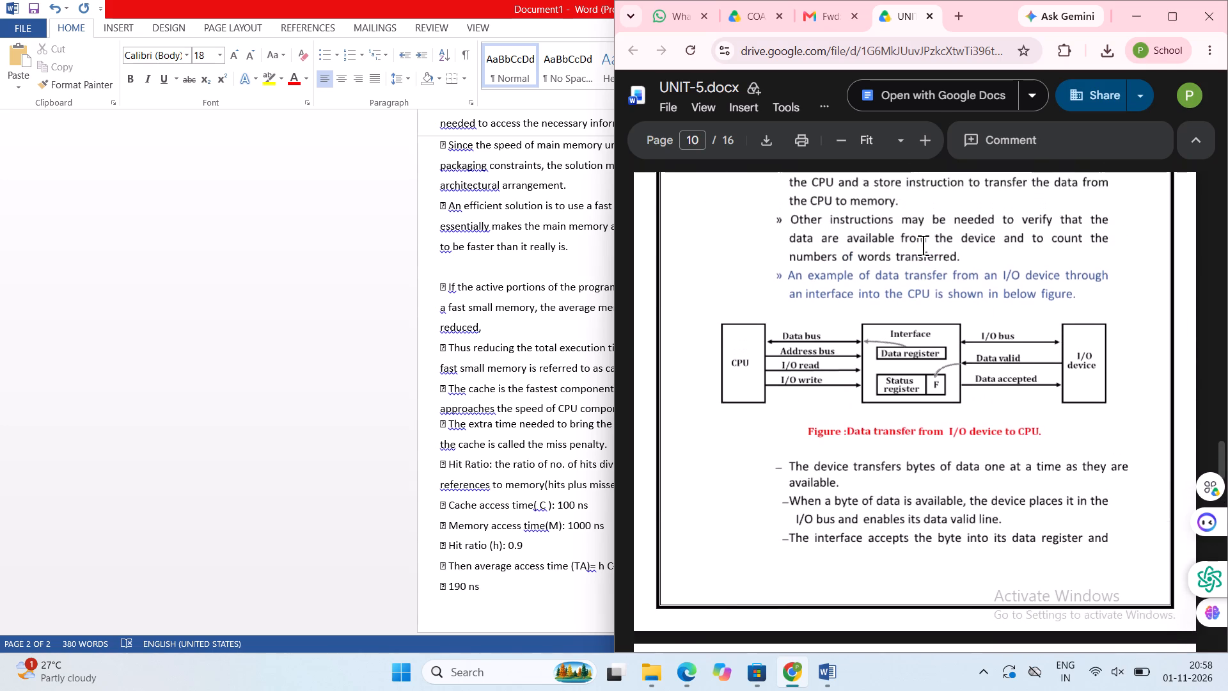
scroll(923, 245, up, 5)
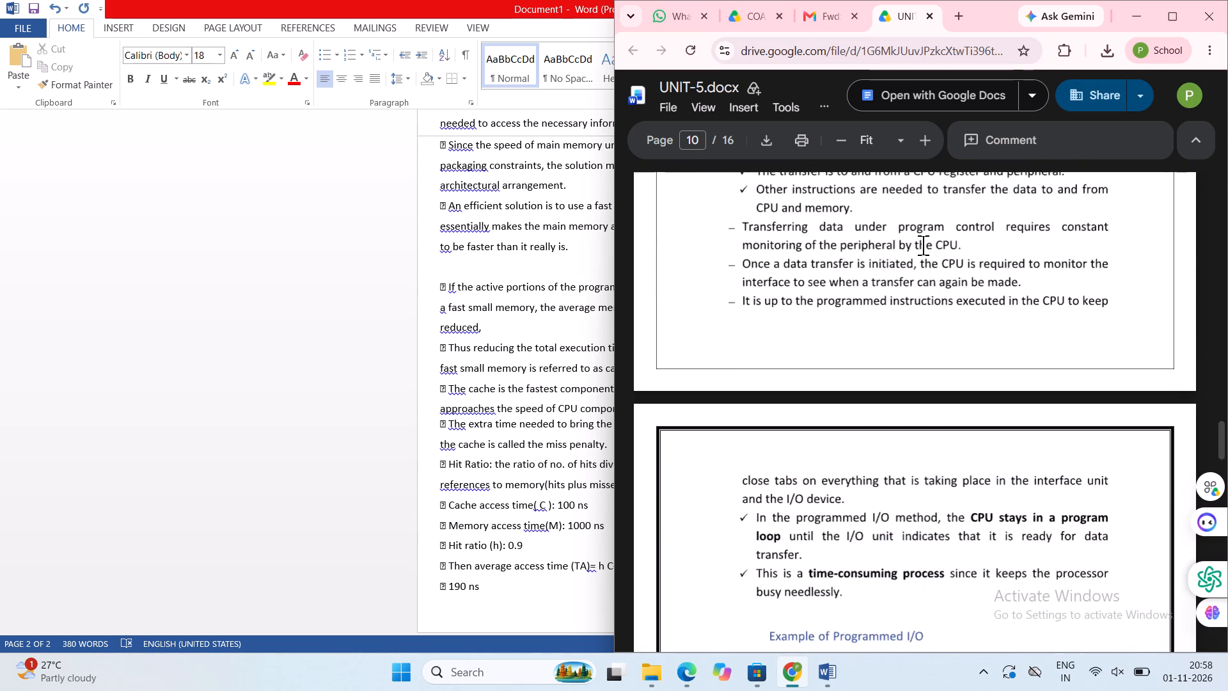
scroll(923, 245, up, 3)
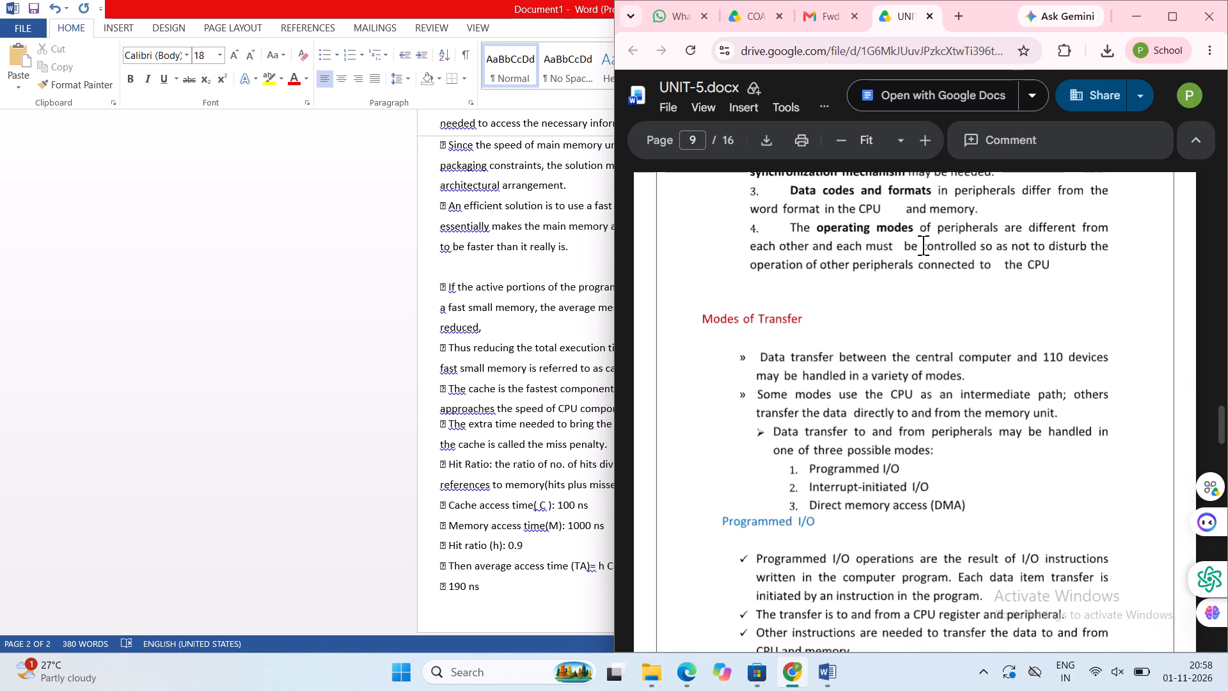
scroll(923, 245, up, 1)
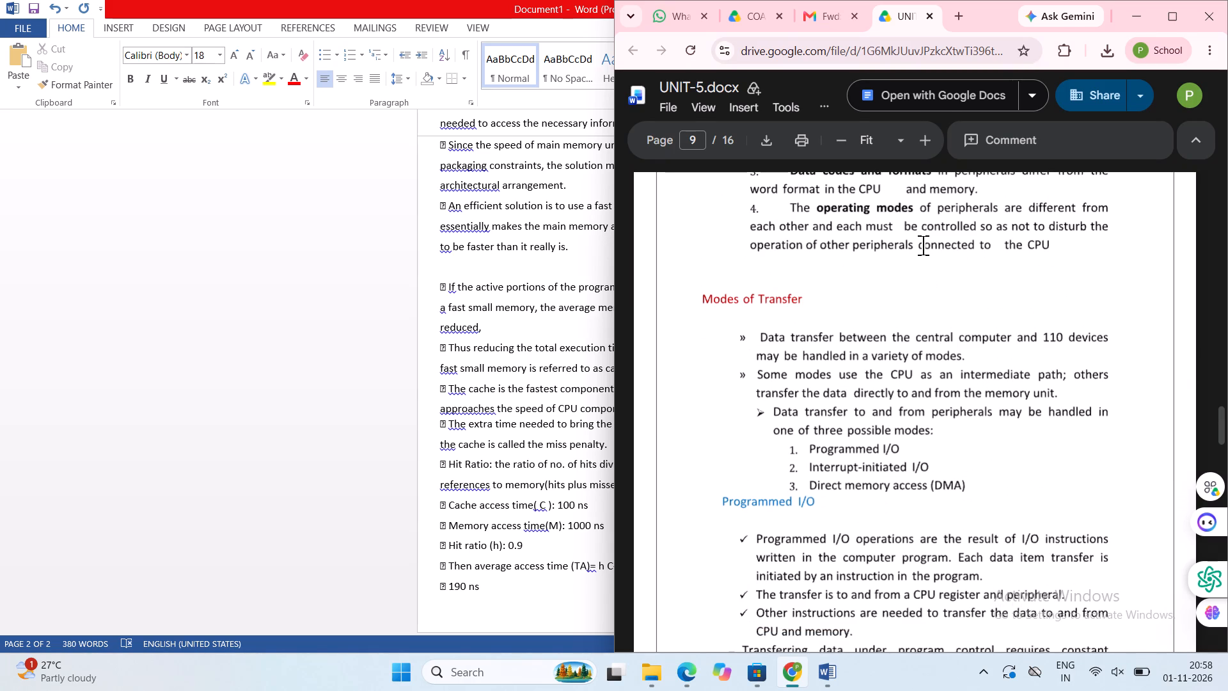
scroll(923, 245, up, 1)
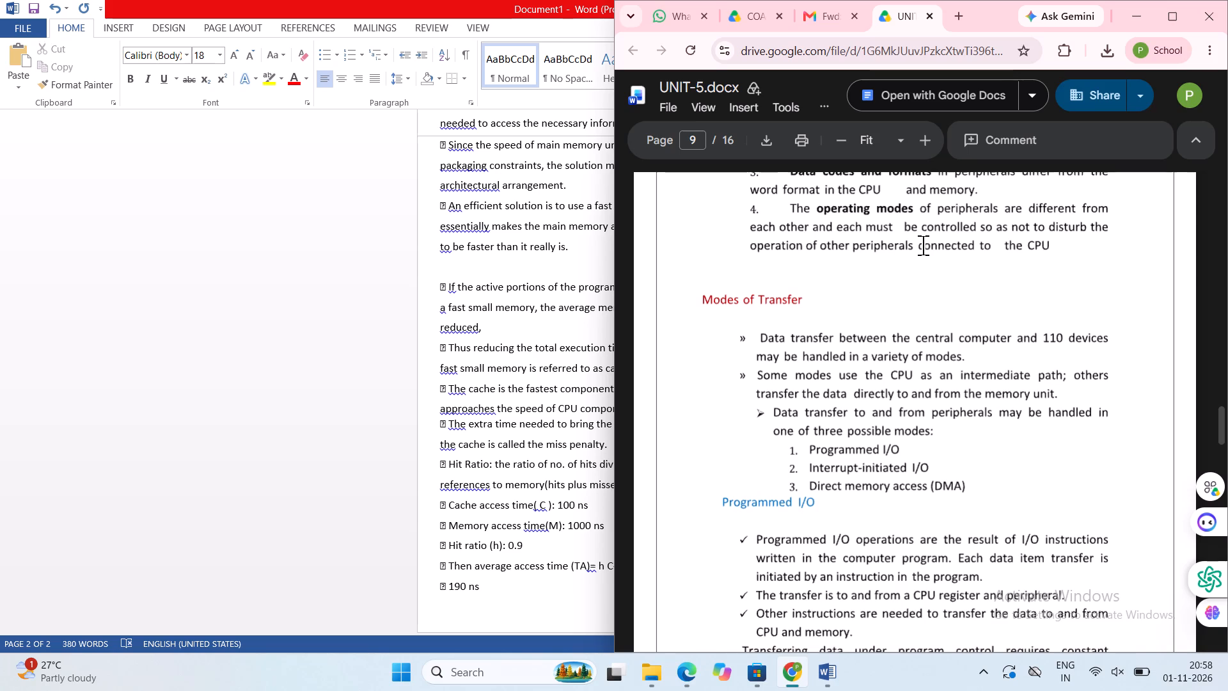
Review pages 9 back to 6 of UNIT-5.docx, covering the input-output interface, multiprogramming, virtual memory and cache memory performance.
scroll(923, 245, up, 3)
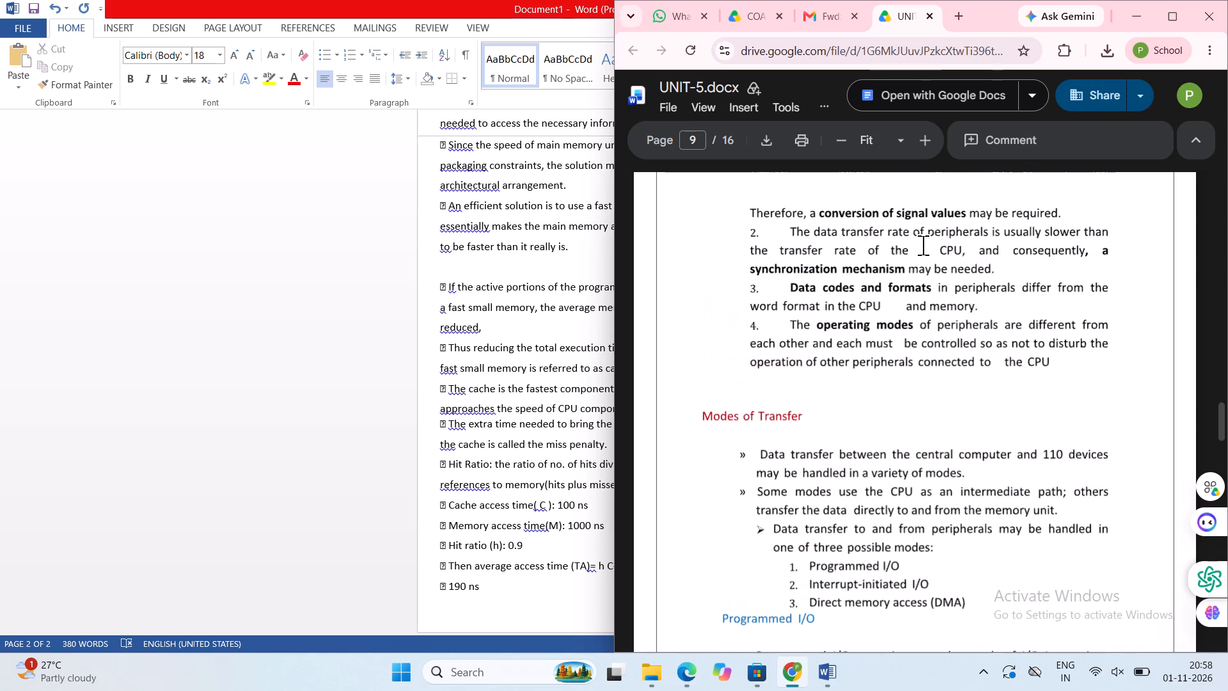
scroll(923, 245, up, 6)
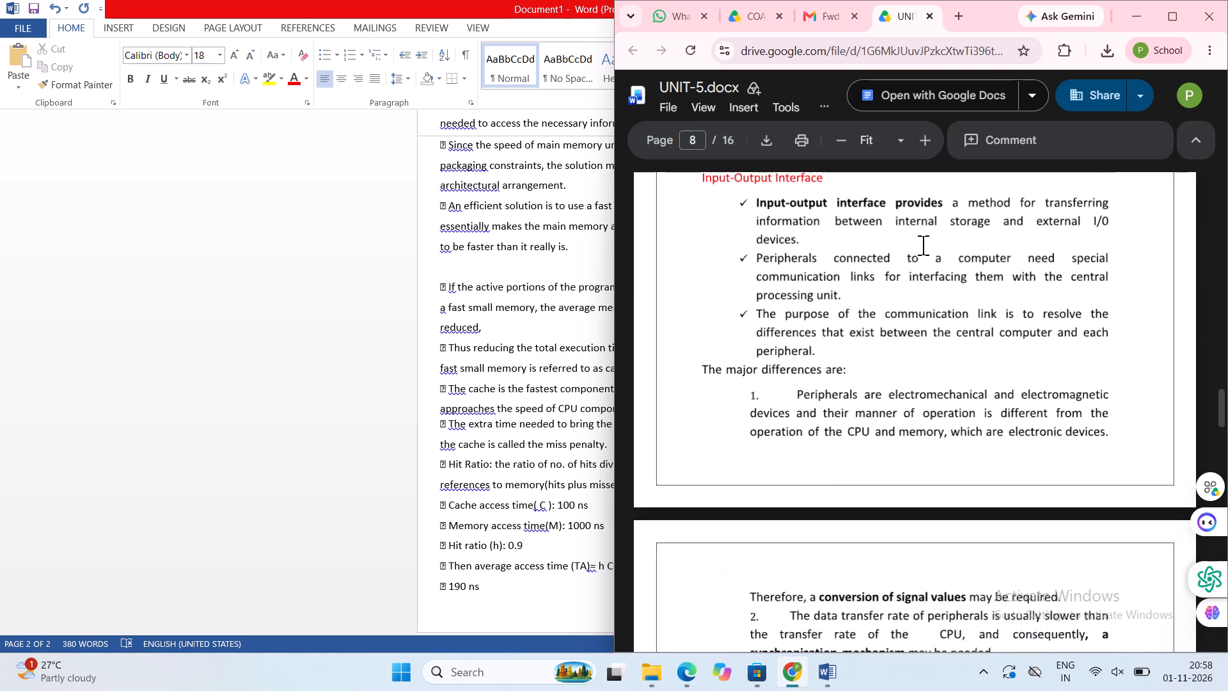
scroll(923, 245, up, 2)
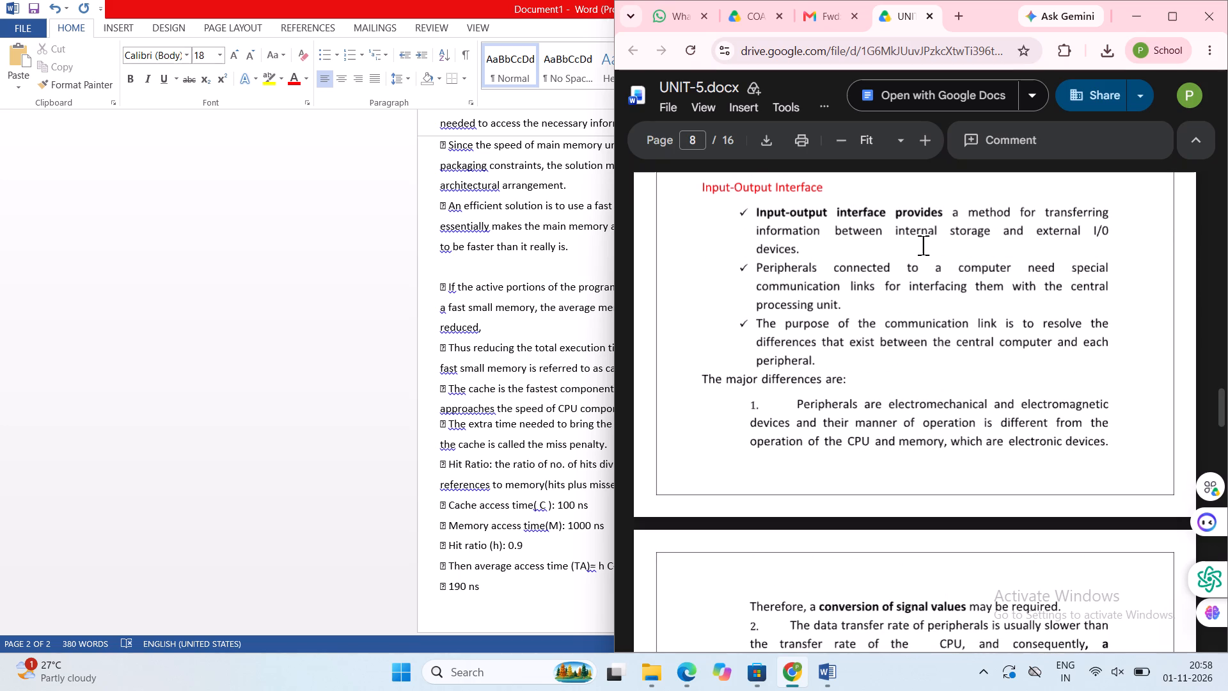
scroll(923, 249, up, 1)
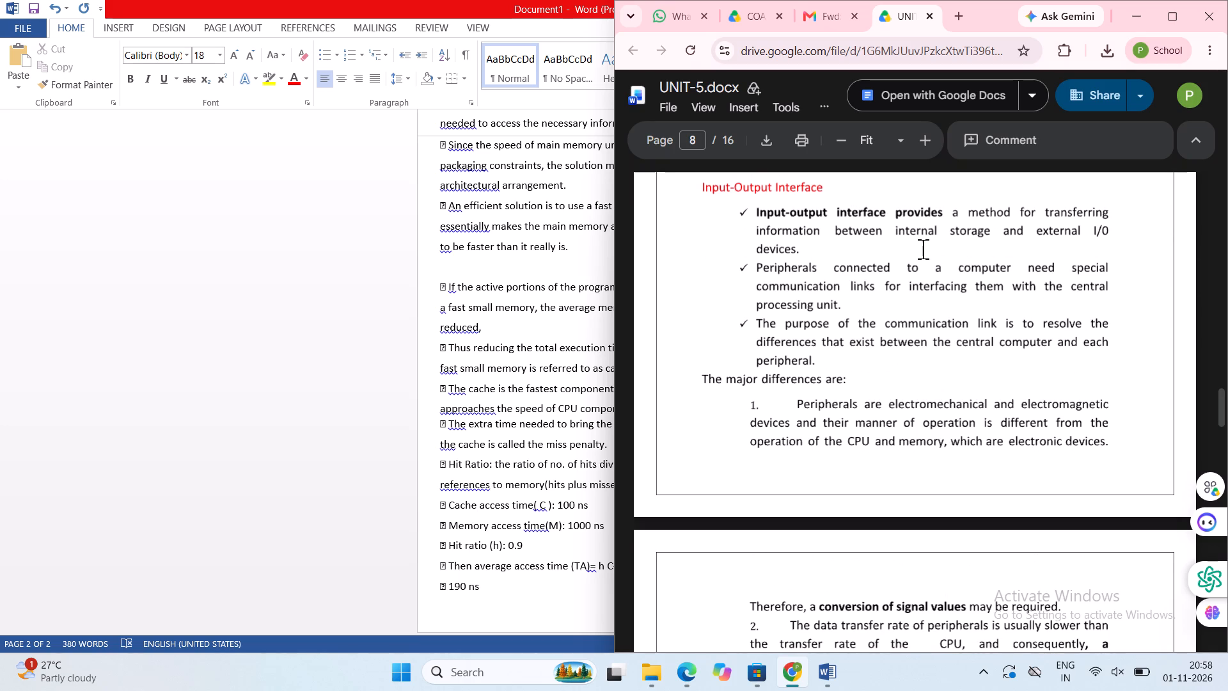
scroll(923, 249, up, 1)
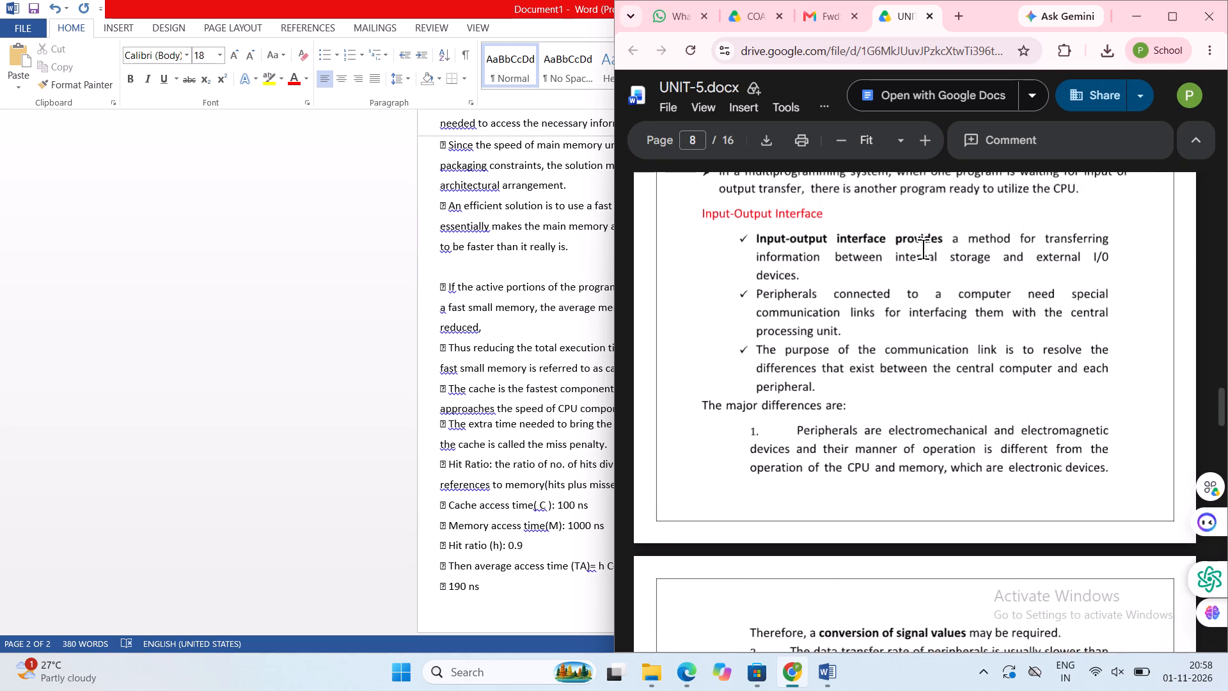
scroll(923, 249, up, 5)
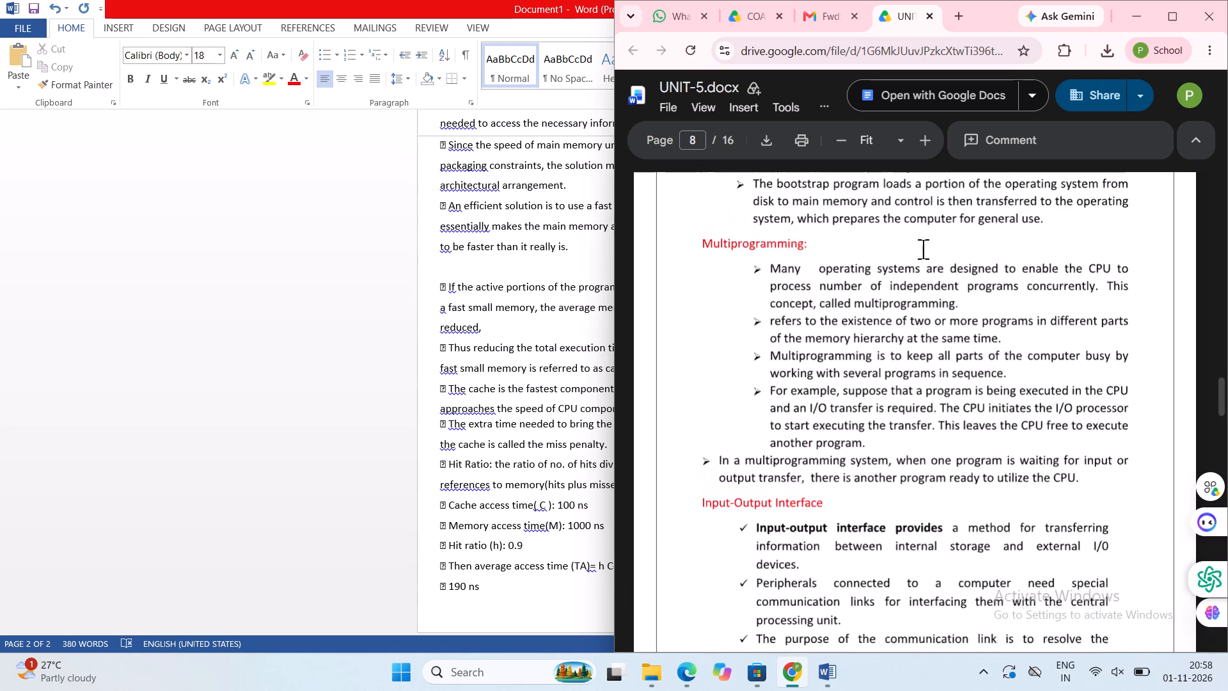
scroll(923, 249, up, 6)
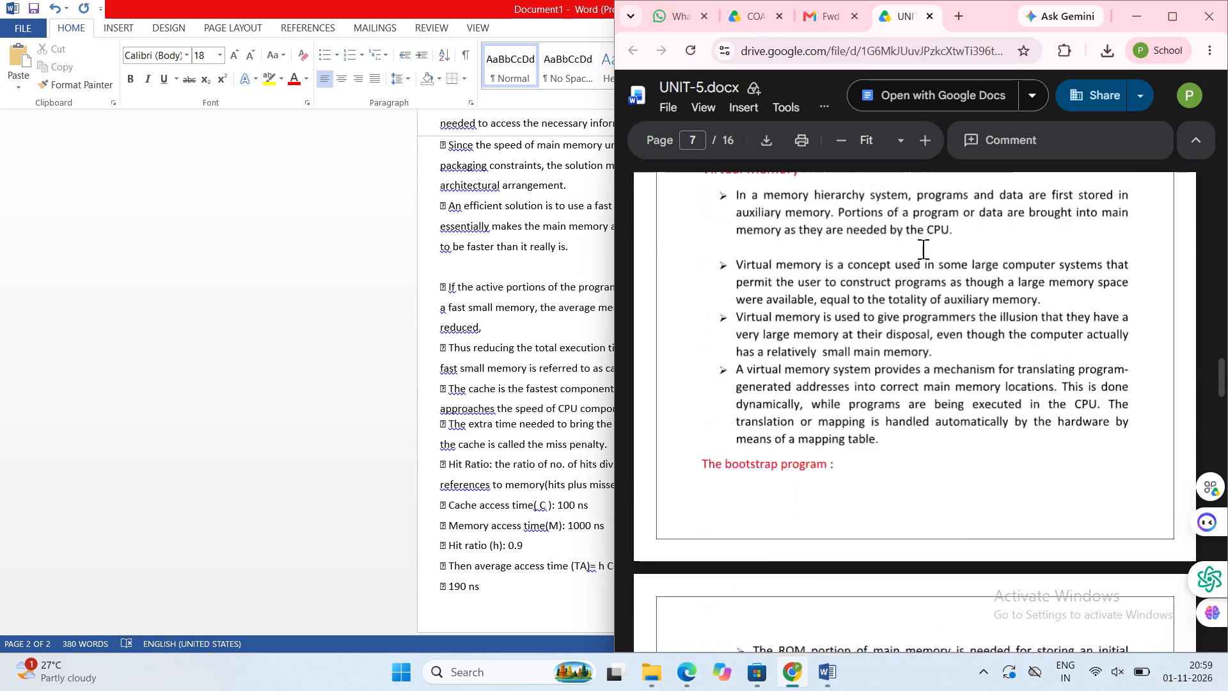
scroll(923, 249, up, 6)
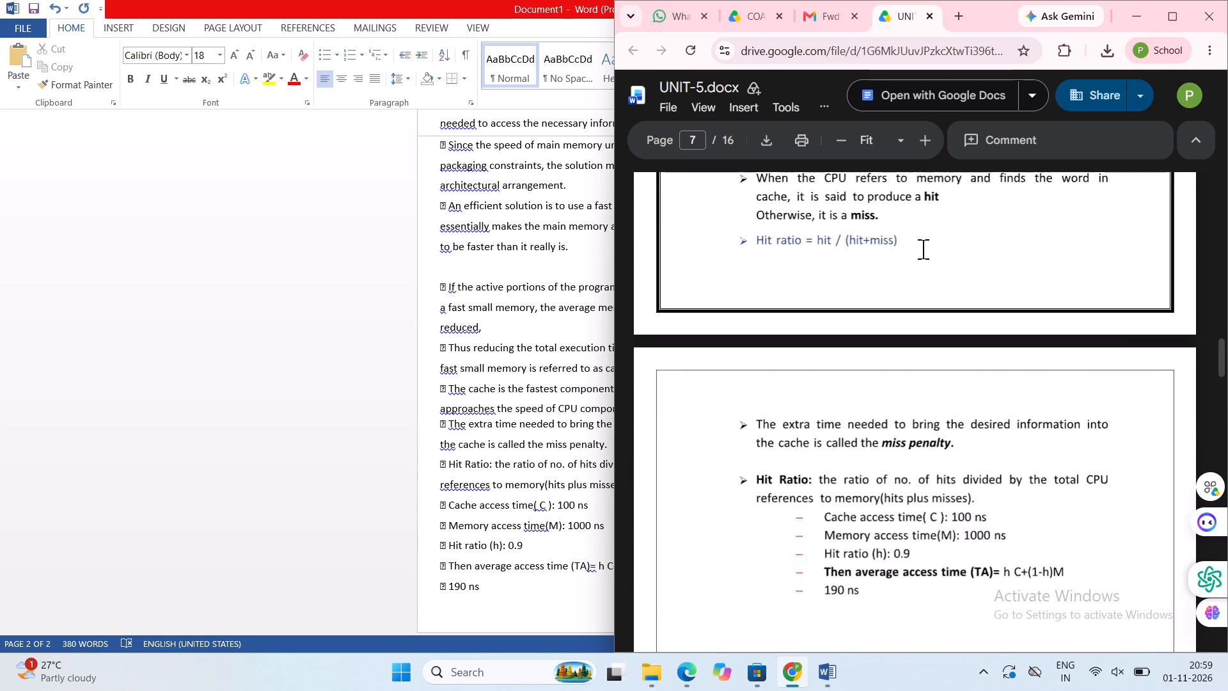
scroll(923, 249, up, 2)
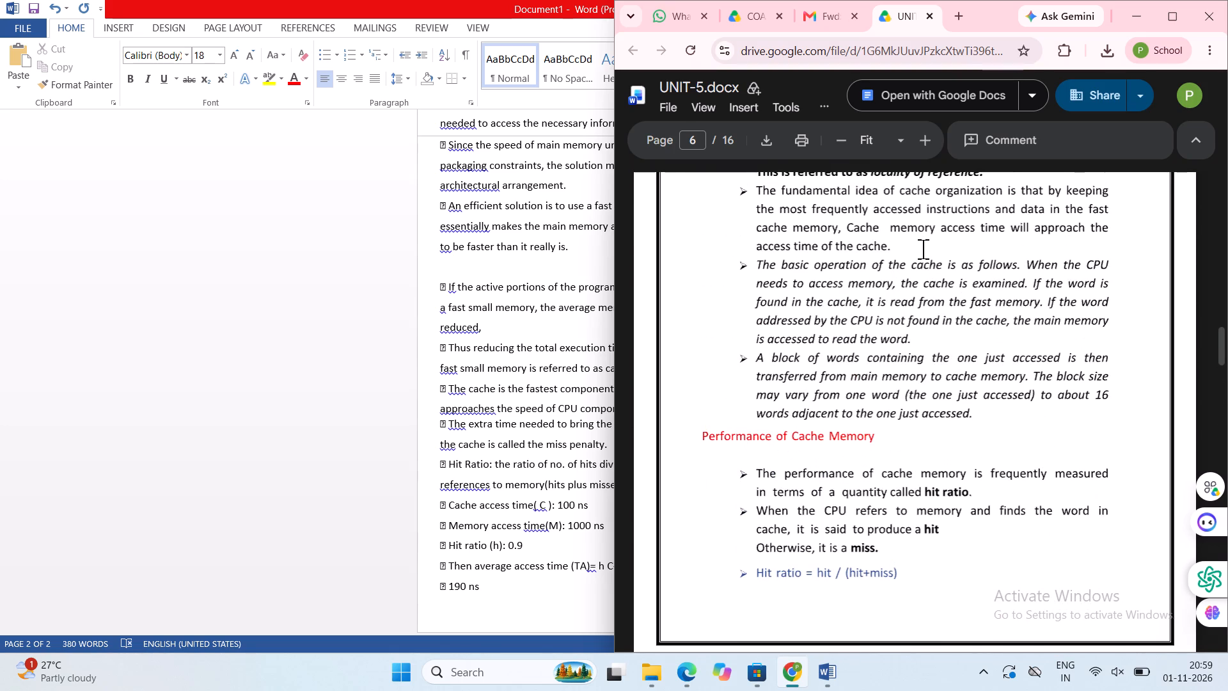
Review pages 6 to 10 of UNIT-5.docx, covering cache performance, multiprogramming, the input-output interface, modes of transfer and programmed I/O.
scroll(923, 249, down, 2)
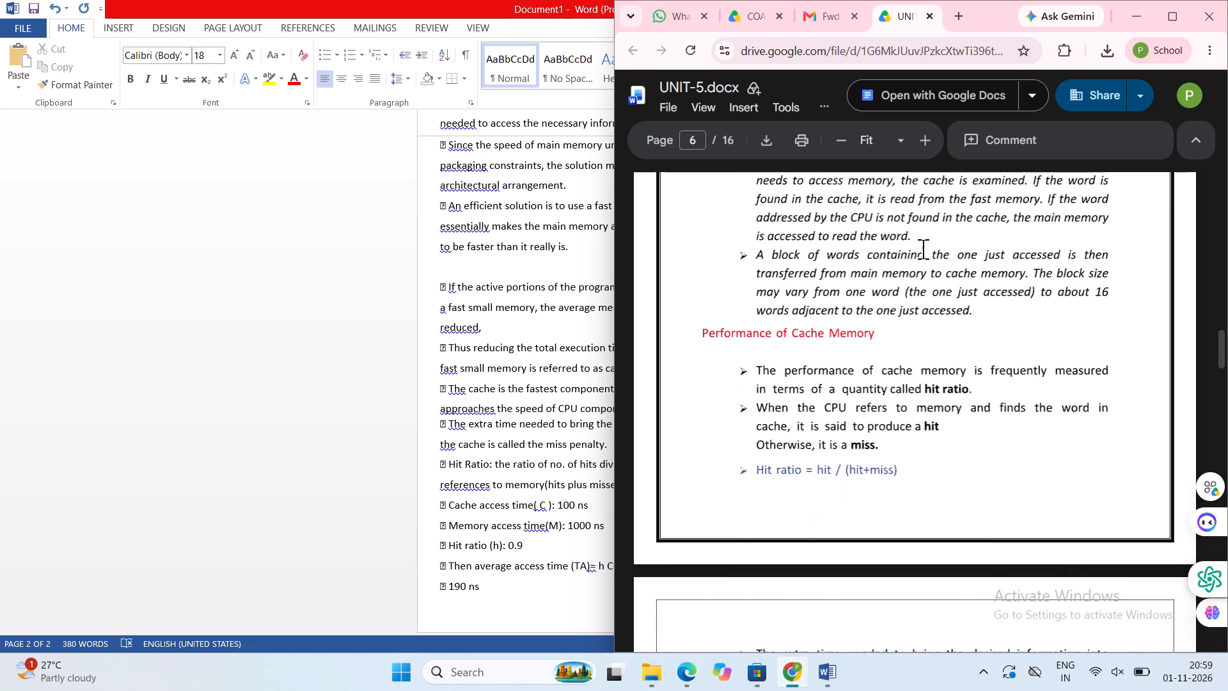
scroll(923, 249, down, 5)
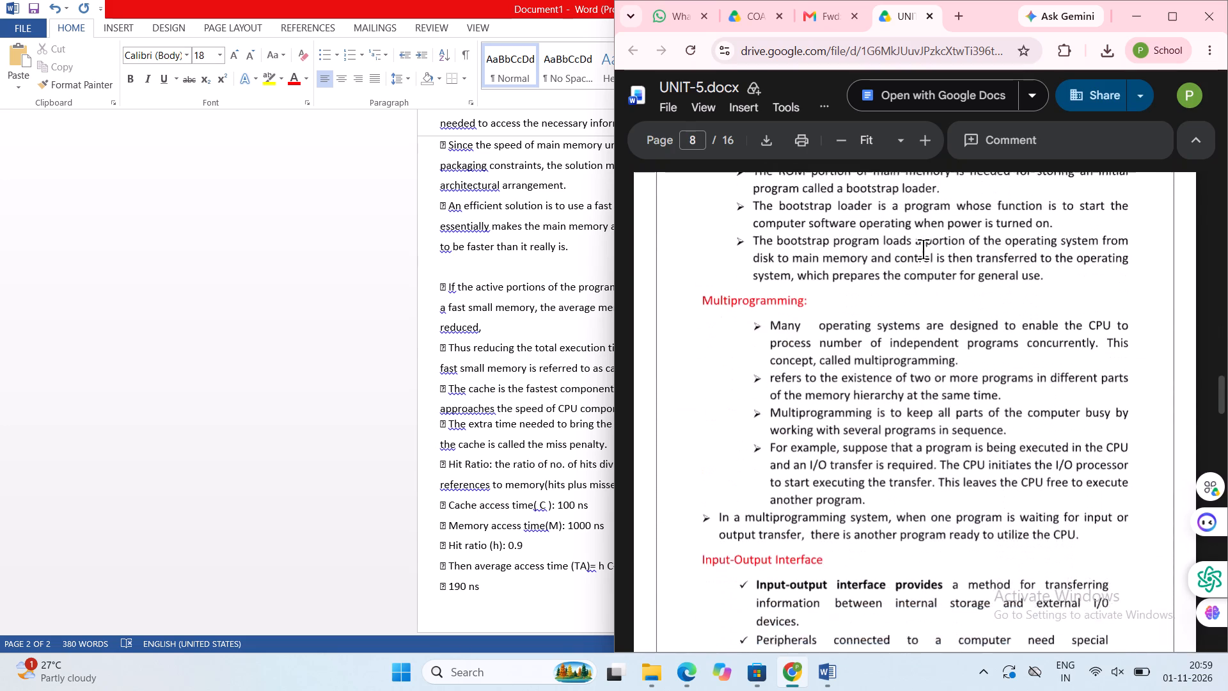
scroll(923, 249, down, 4)
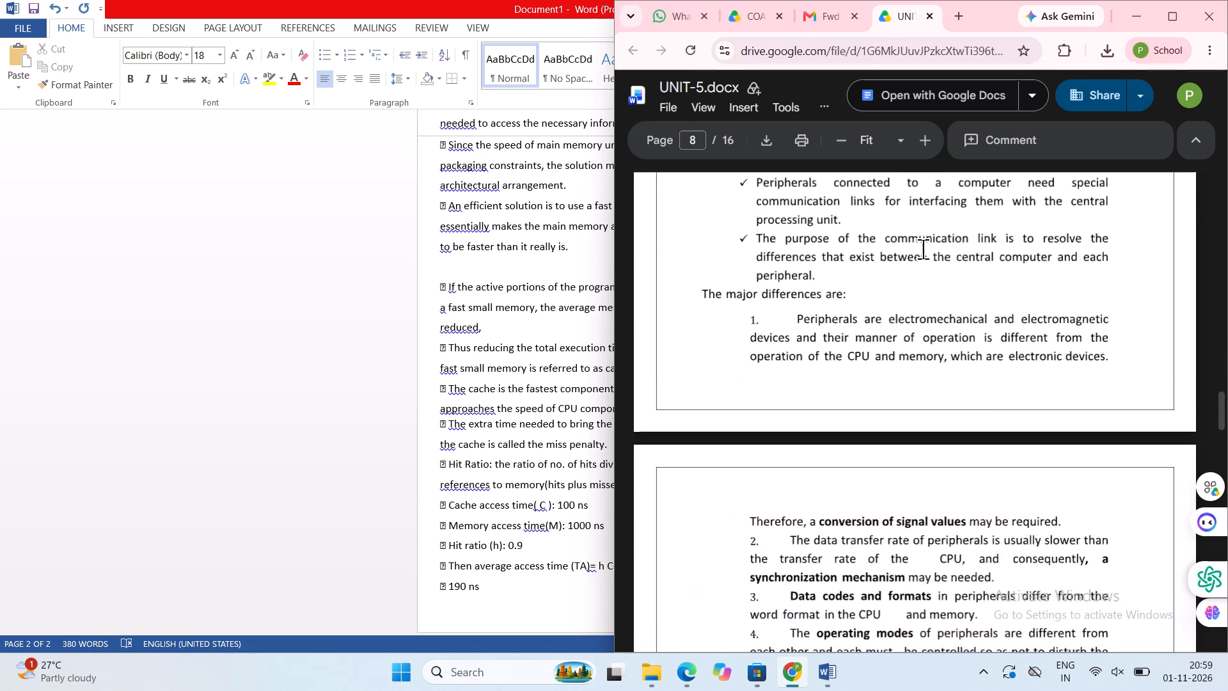
scroll(923, 249, down, 1)
scroll(923, 249, up, 1)
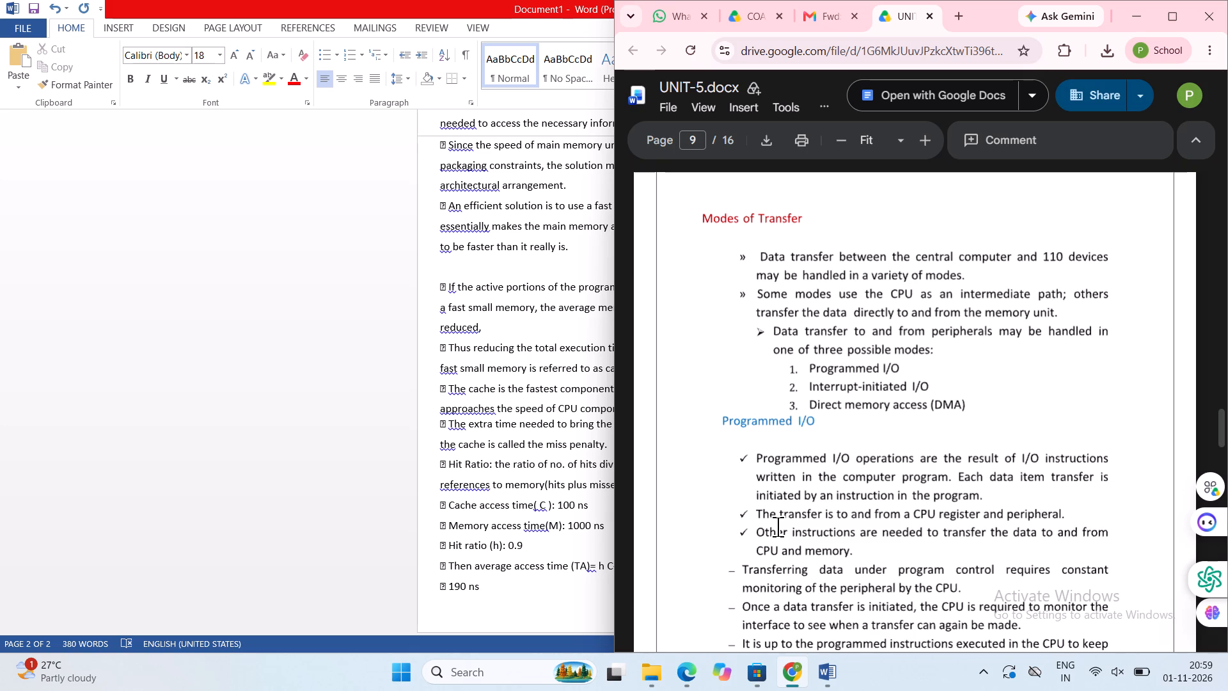
scroll(778, 527, down, 7)
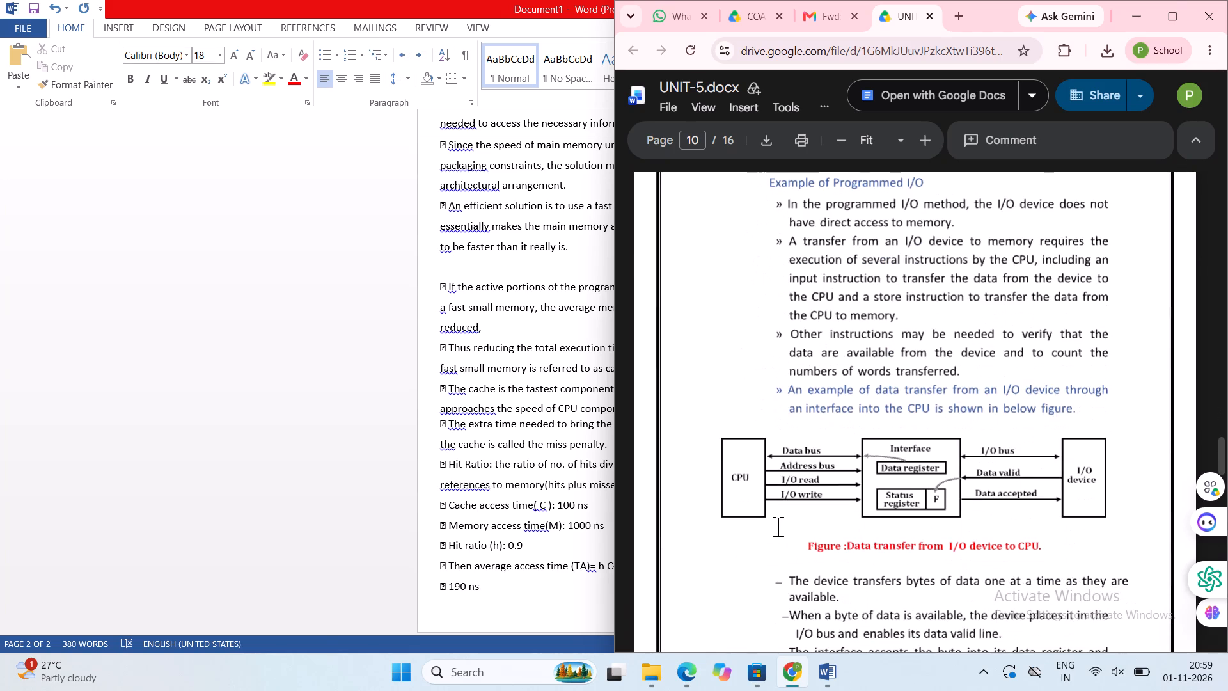
scroll(778, 527, up, 1)
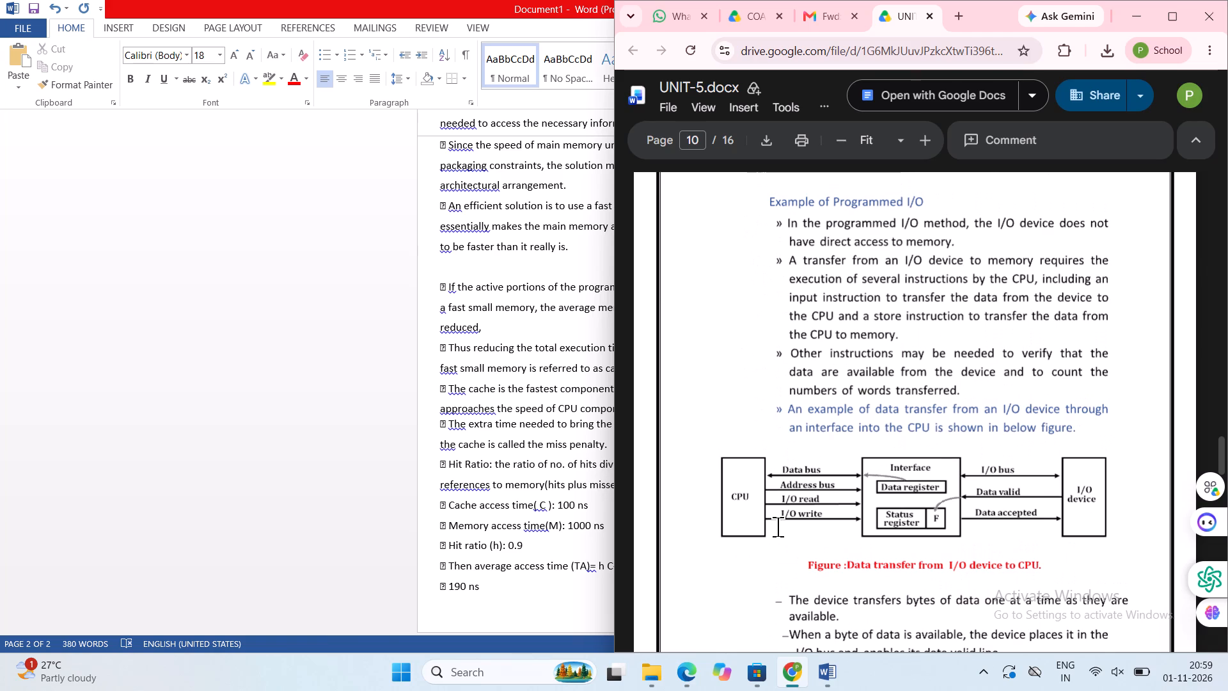
scroll(778, 527, up, 1)
Review pages 10 to 12 of UNIT-5.docx, covering the programmed I/O example, the CPU input flowchart and interrupt-initiated I/O.
scroll(778, 527, down, 3)
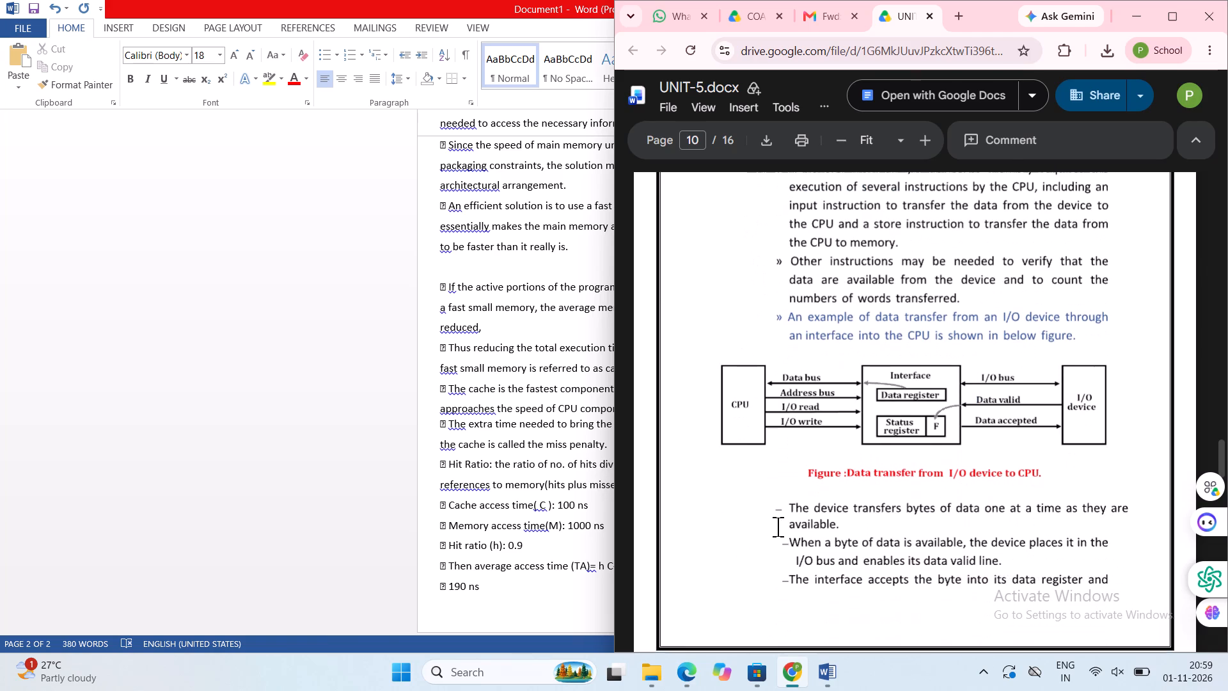
scroll(778, 527, down, 6)
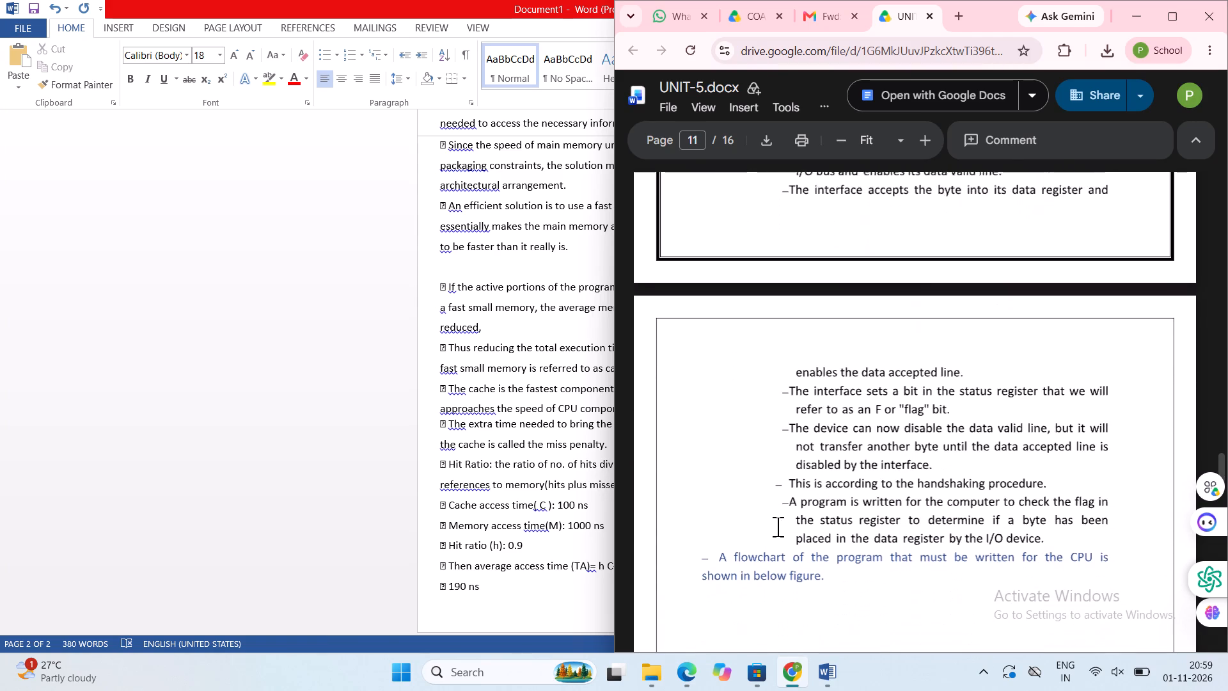
scroll(778, 527, down, 3)
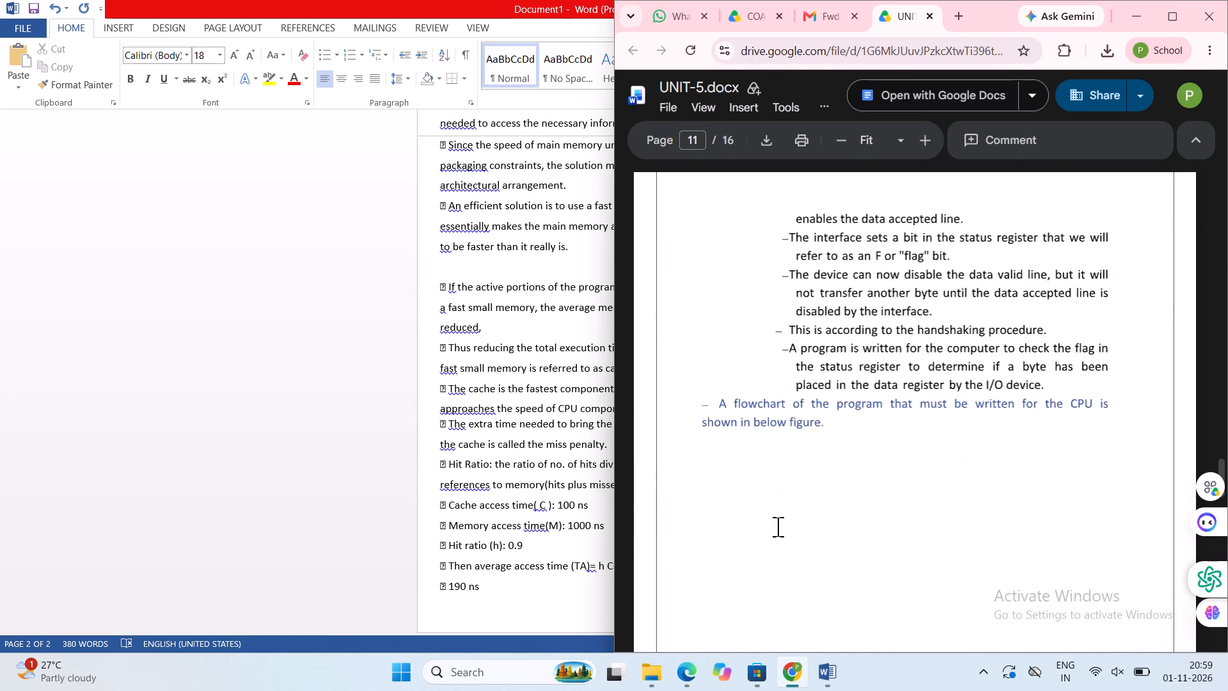
scroll(778, 527, down, 4)
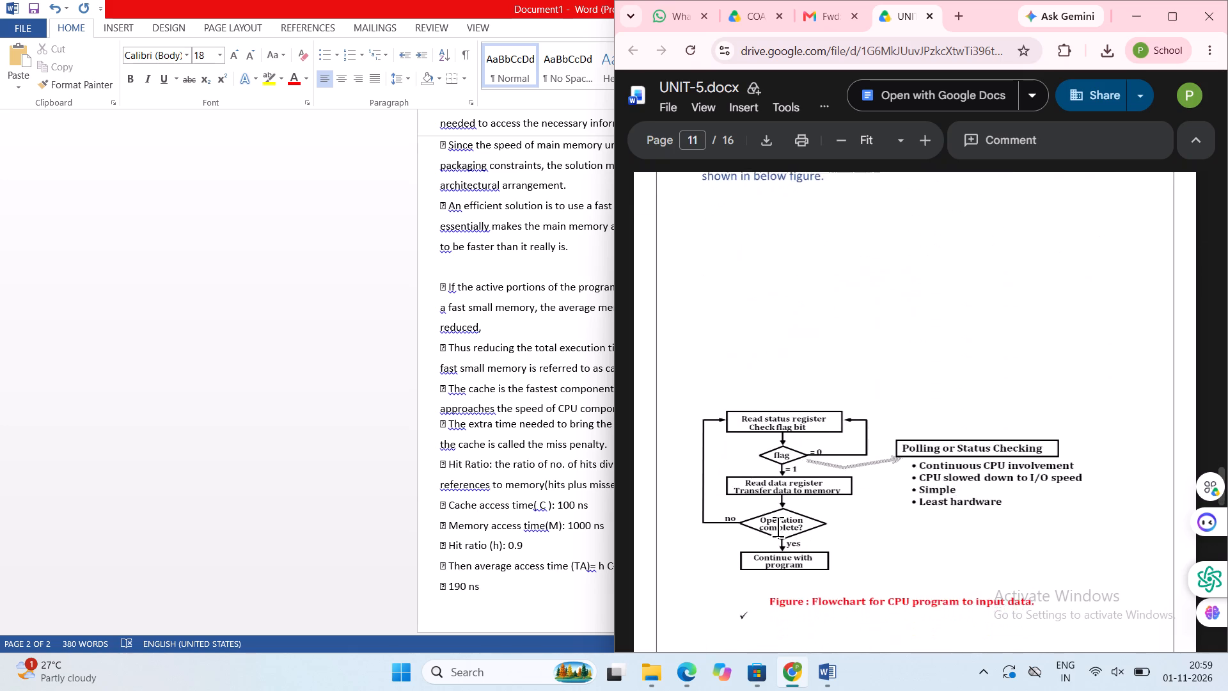
scroll(778, 527, down, 5)
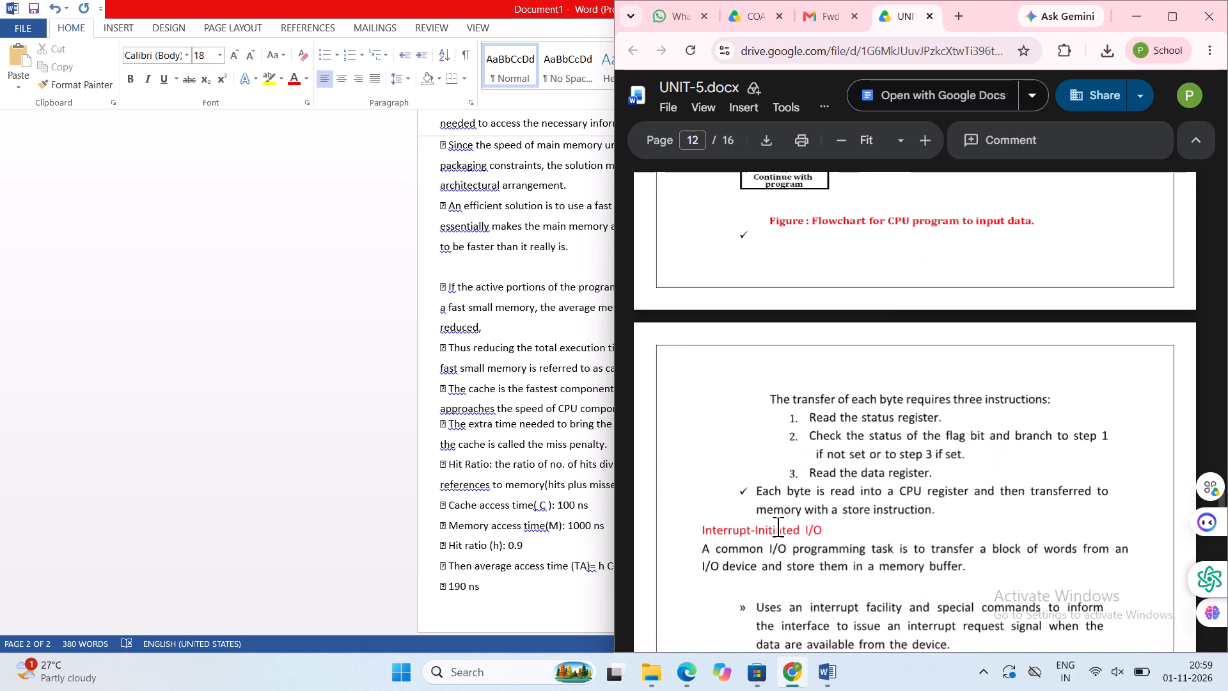
scroll(778, 527, down, 1)
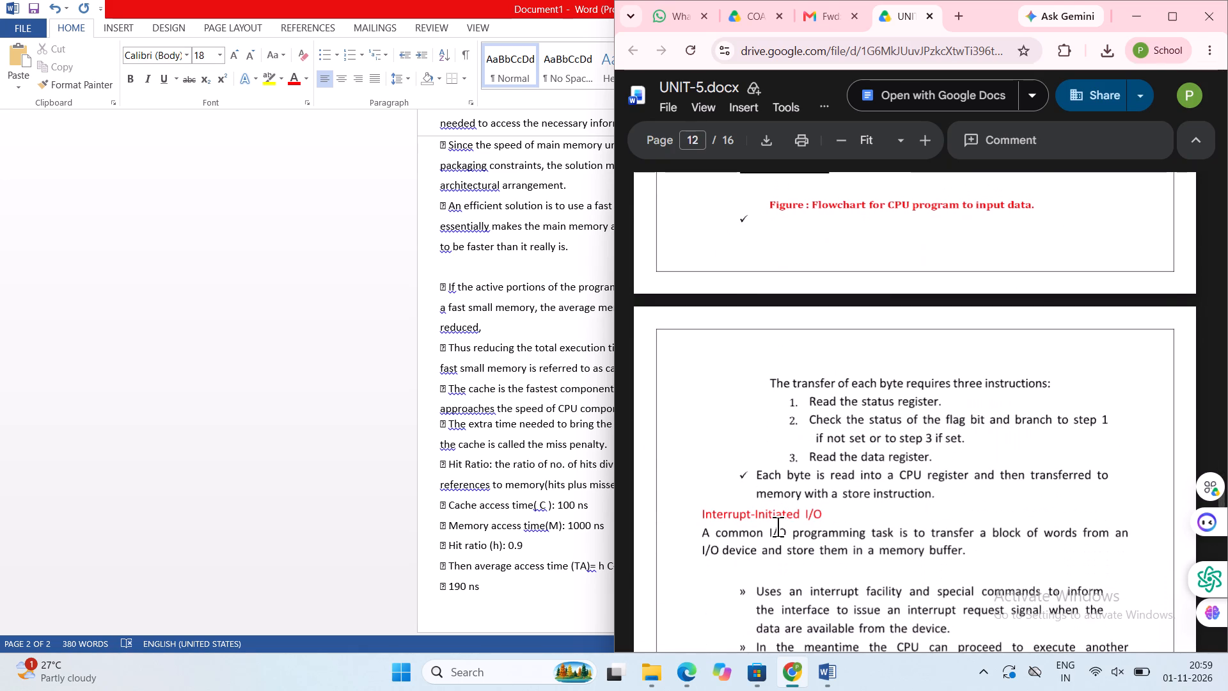
scroll(778, 527, down, 4)
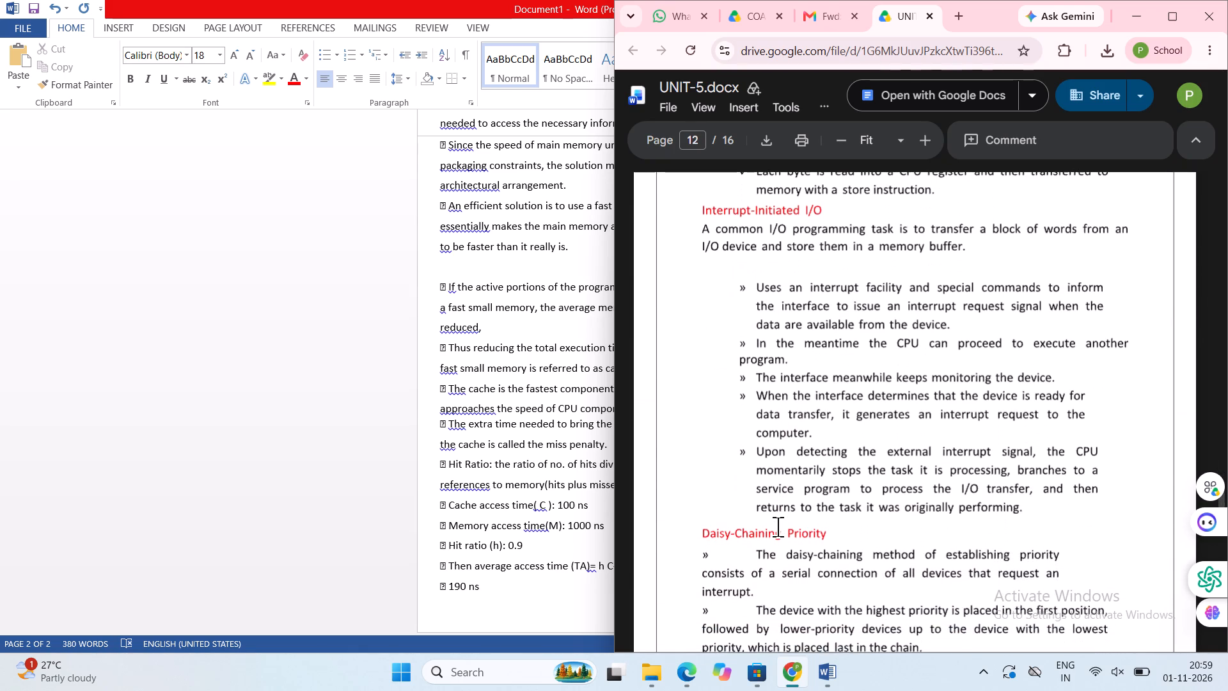
Review UNIT-5.docx backwards from page 12 to page 7, covering modes of transfer, the input-output interface, multiprogramming and virtual memory.
scroll(778, 527, up, 18)
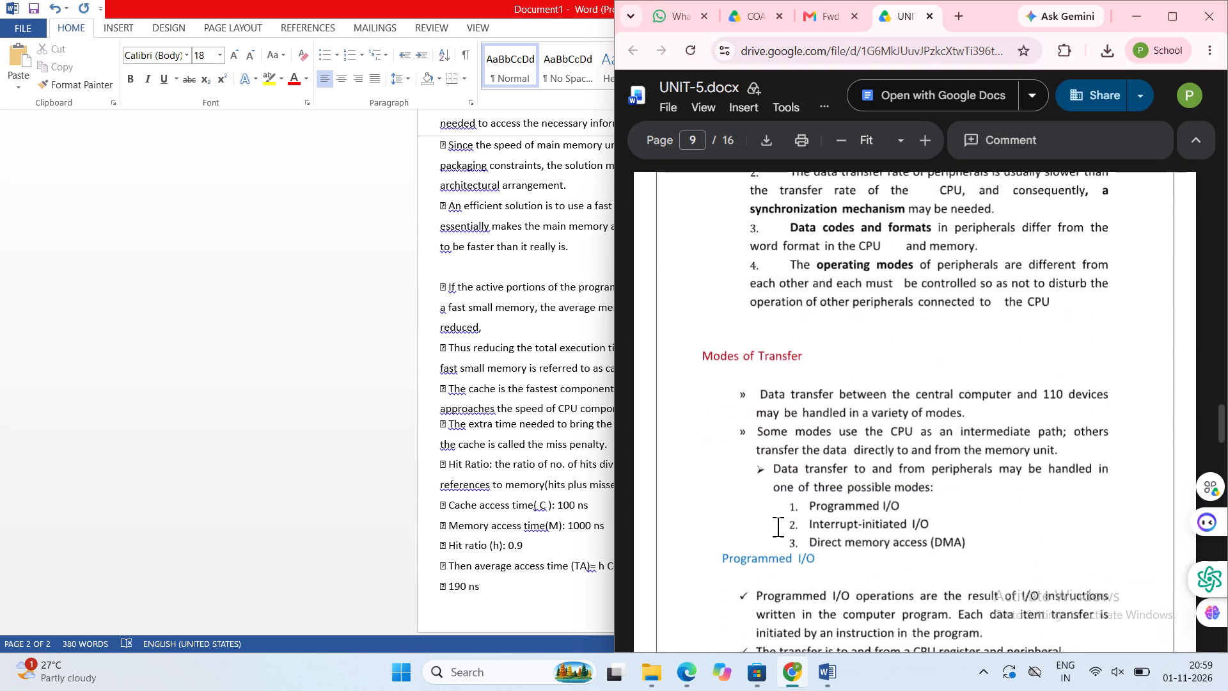
scroll(778, 527, up, 2)
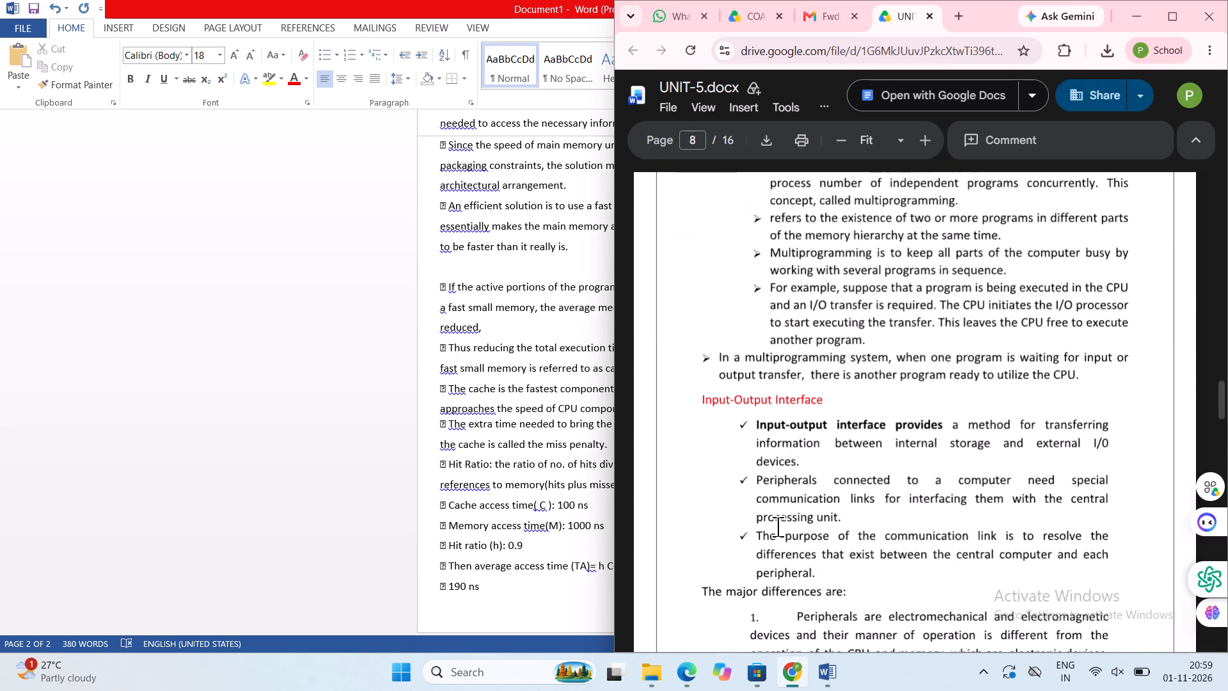
scroll(778, 527, up, 3)
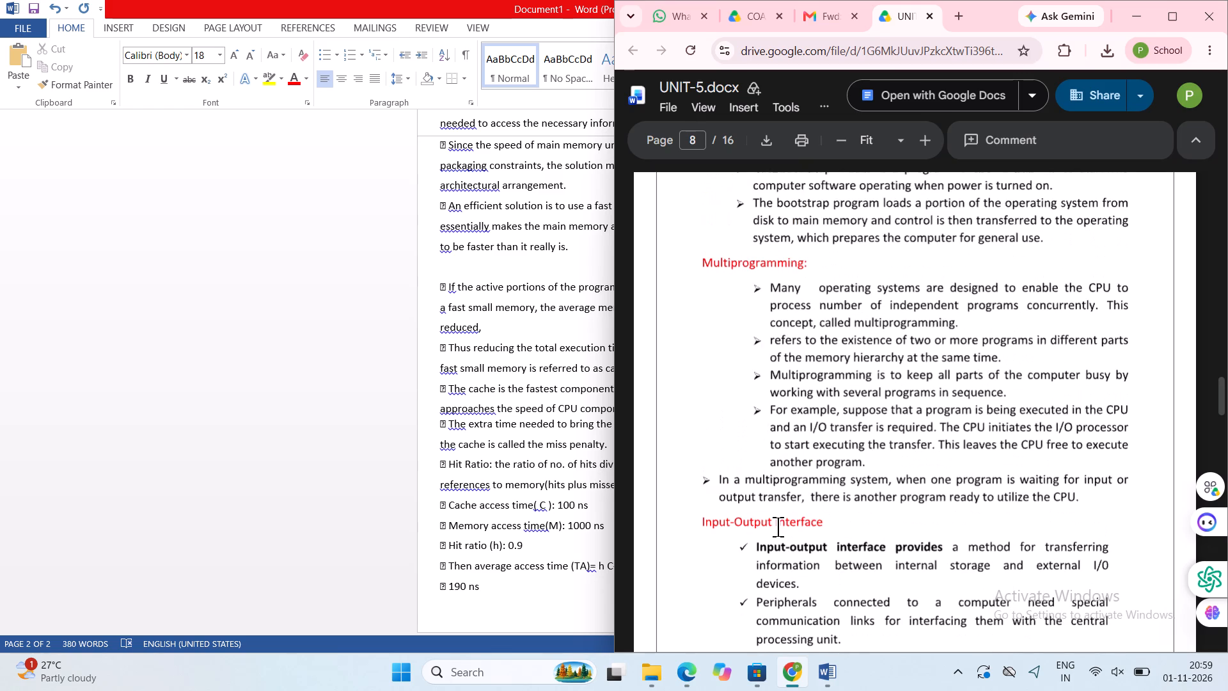
scroll(778, 527, up, 2)
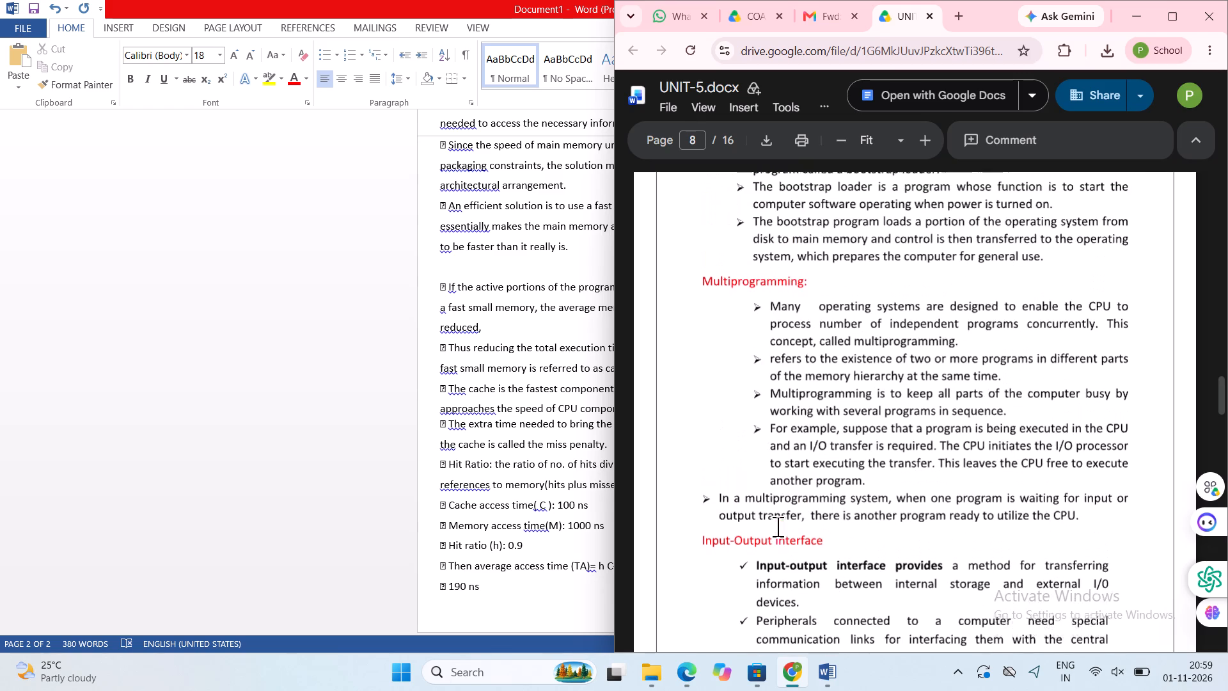
scroll(778, 527, up, 5)
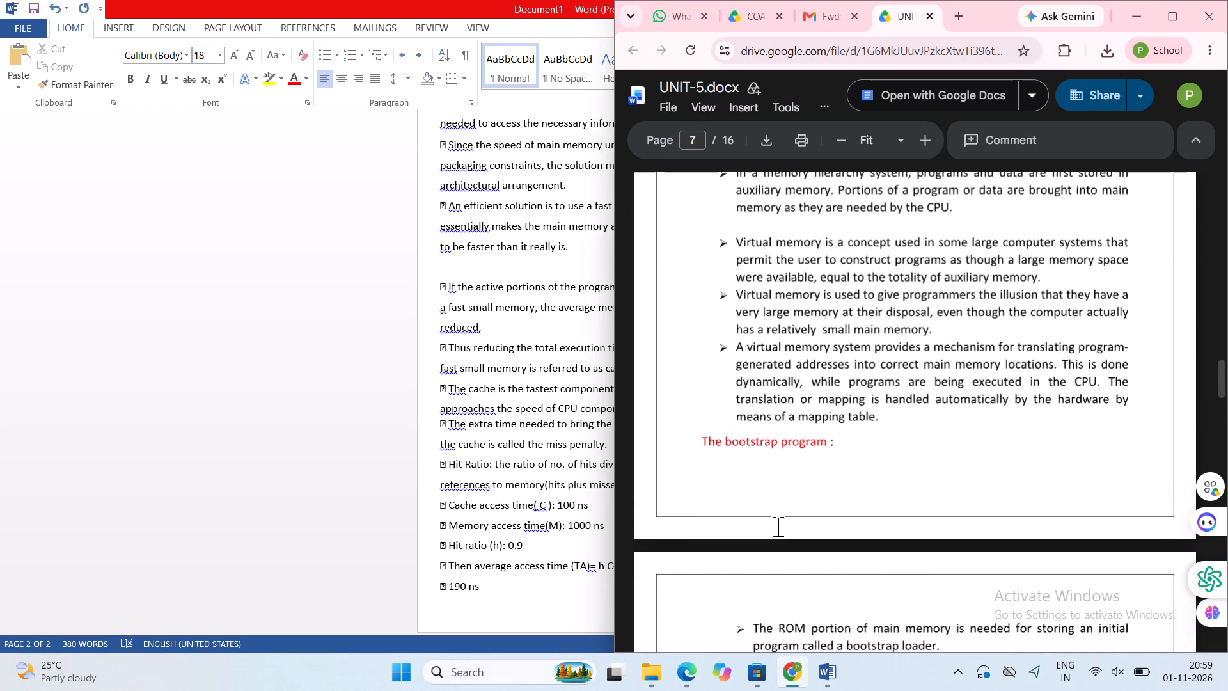
Copy the Programmed I/O section on pages 9 and 10 of UNIT-5.docx, from its heading through "busy needlessly.".
scroll(778, 527, down, 7)
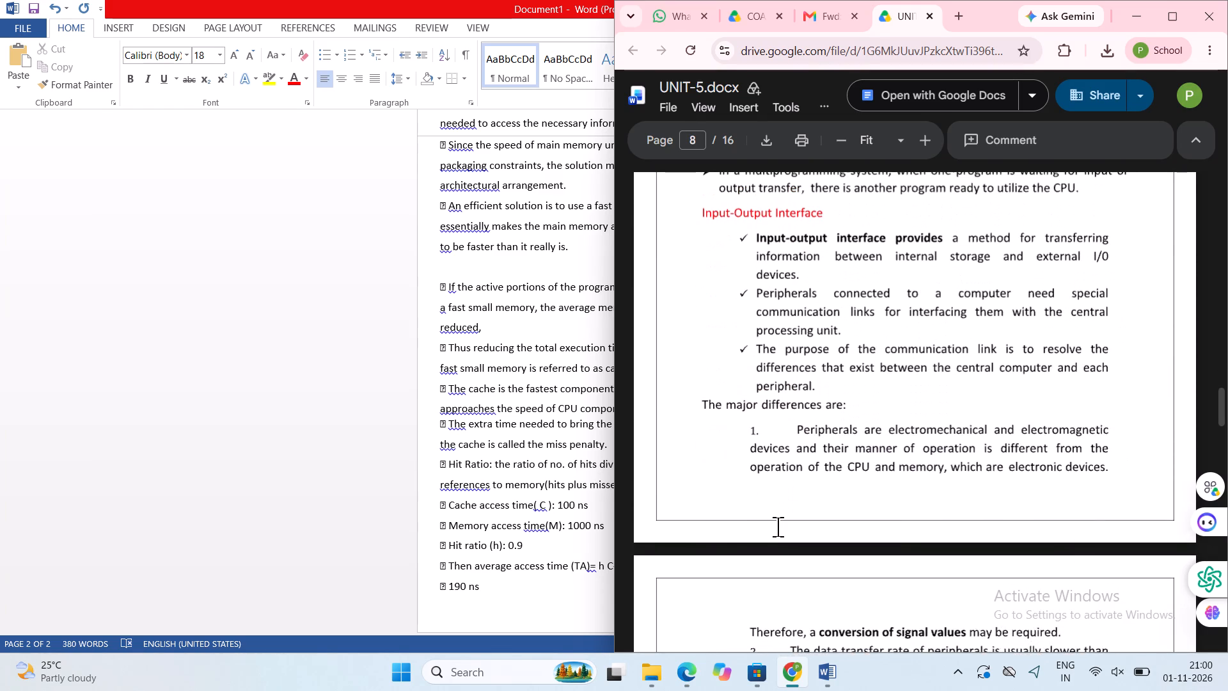
scroll(778, 527, down, 5)
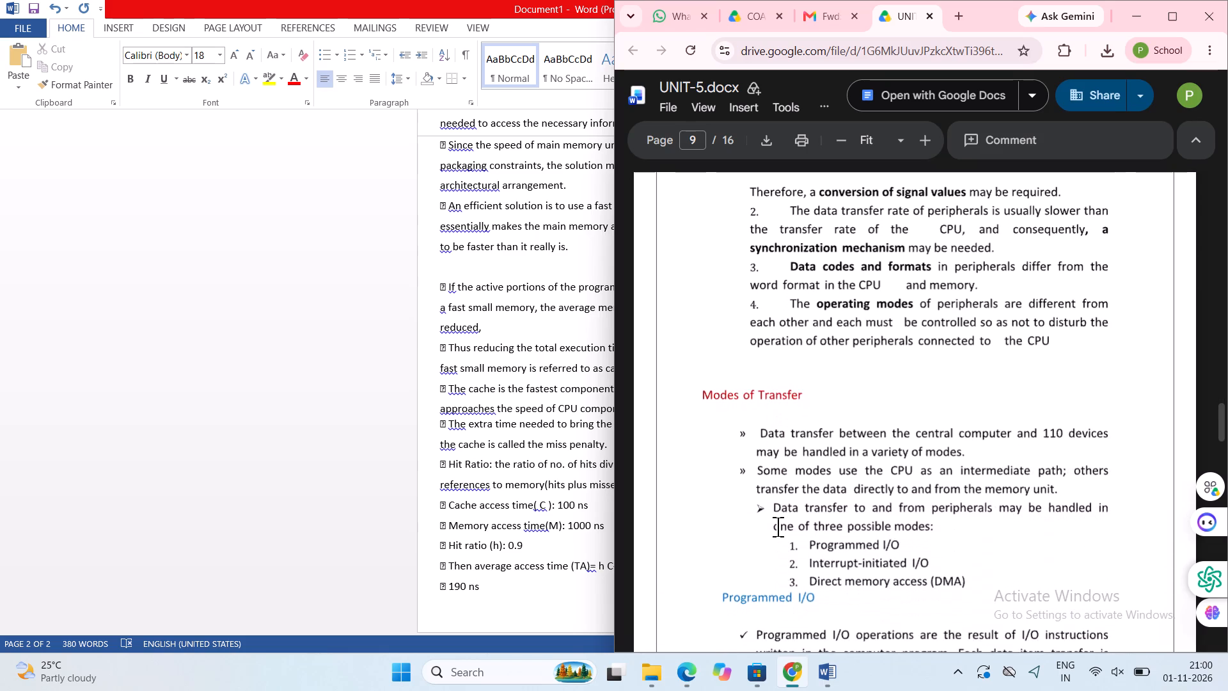
scroll(778, 527, down, 5)
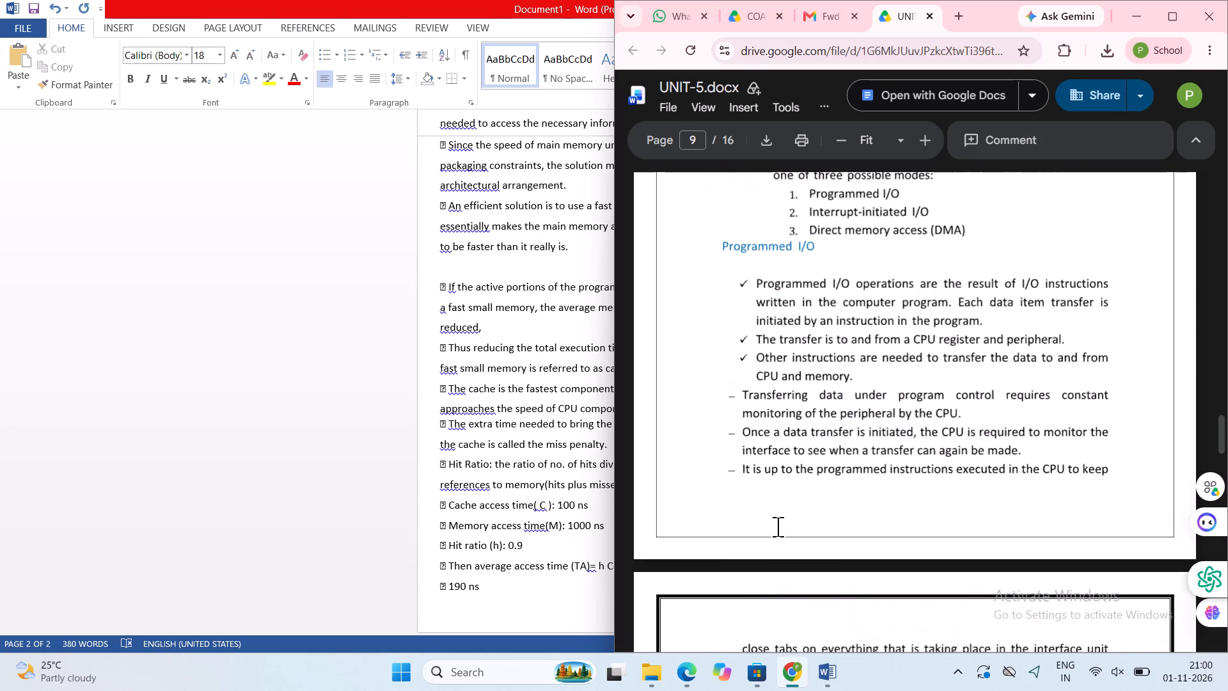
scroll(778, 527, down, 2)
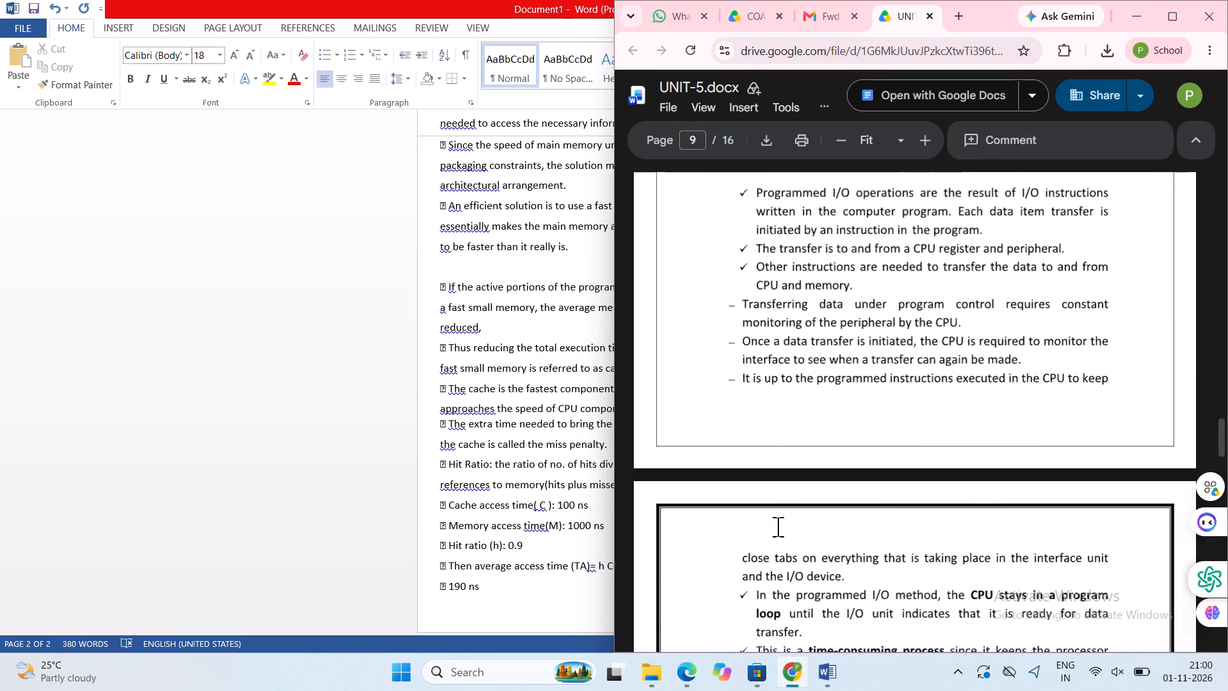
scroll(778, 527, up, 1)
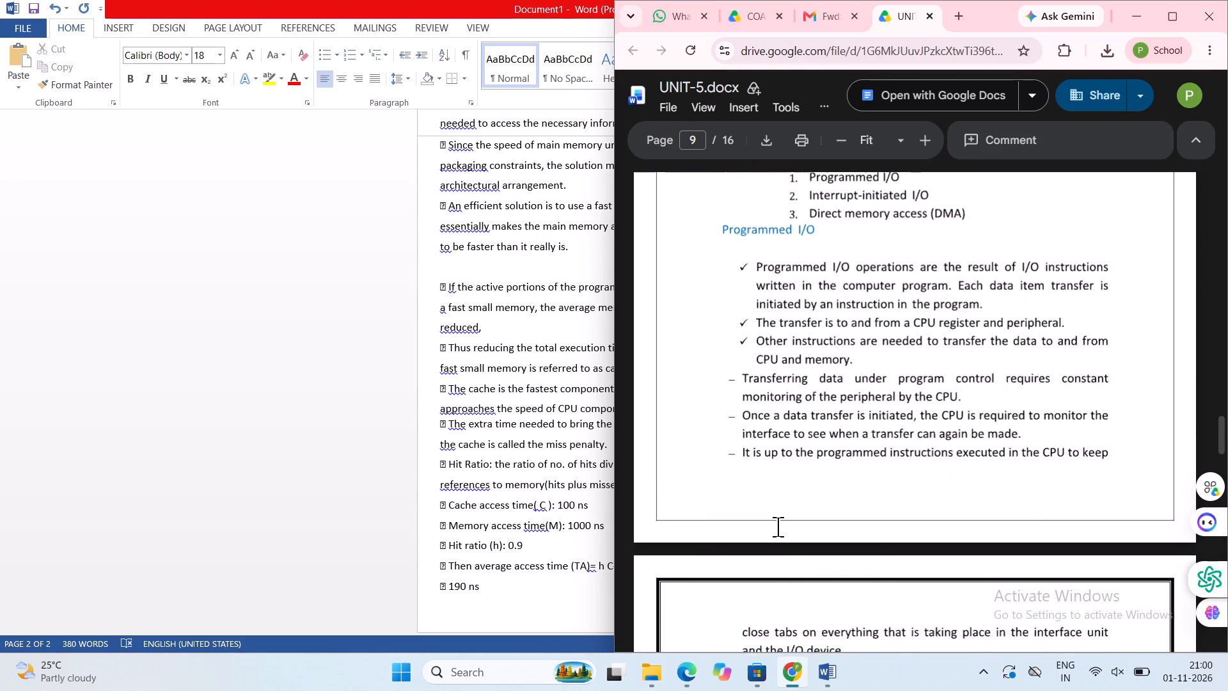
scroll(778, 527, up, 1)
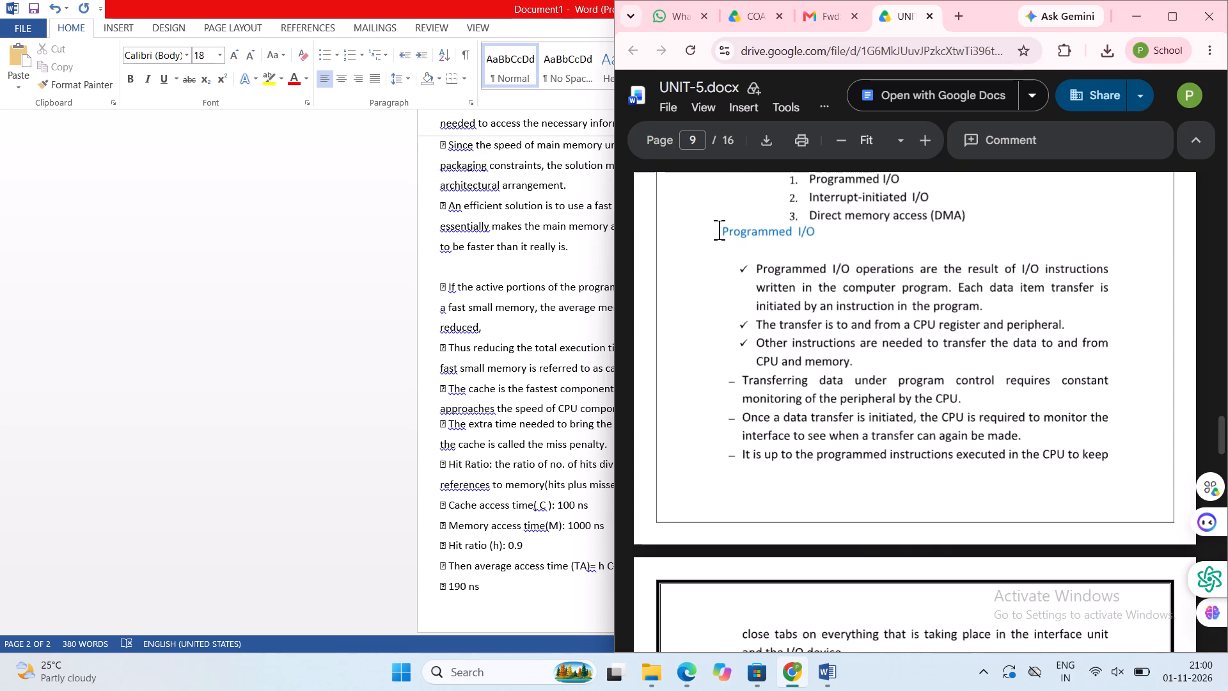
drag(719, 230, 1087, 647)
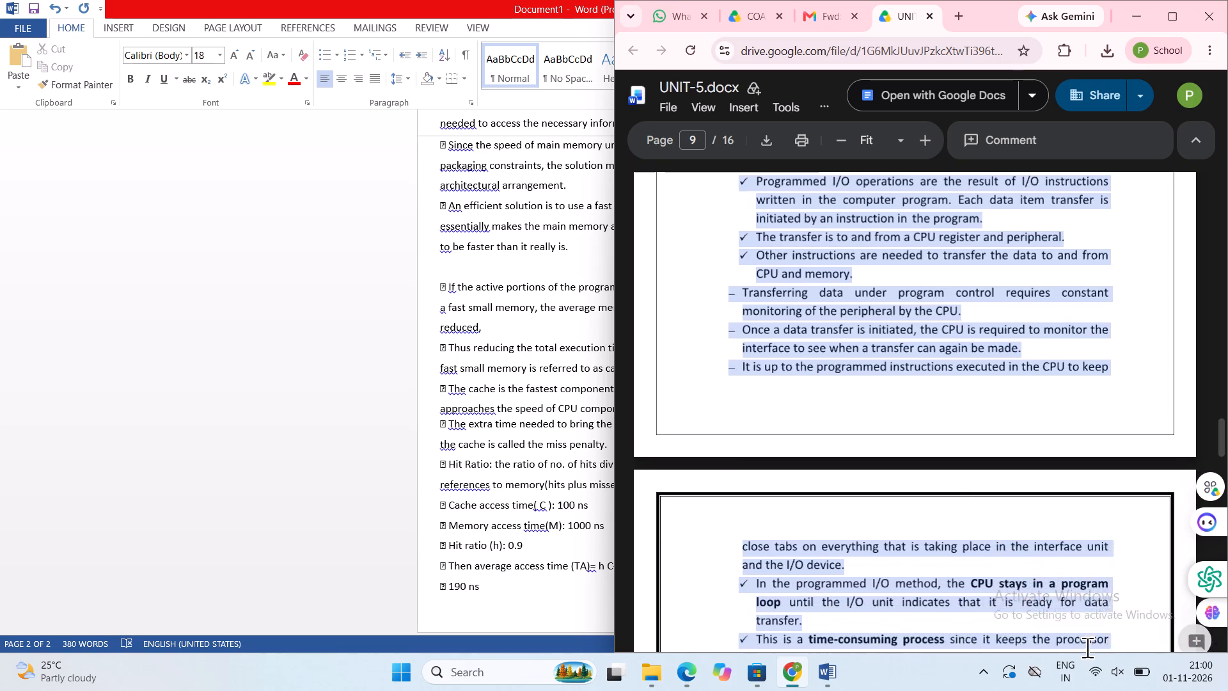
drag(1087, 647, 1002, 633)
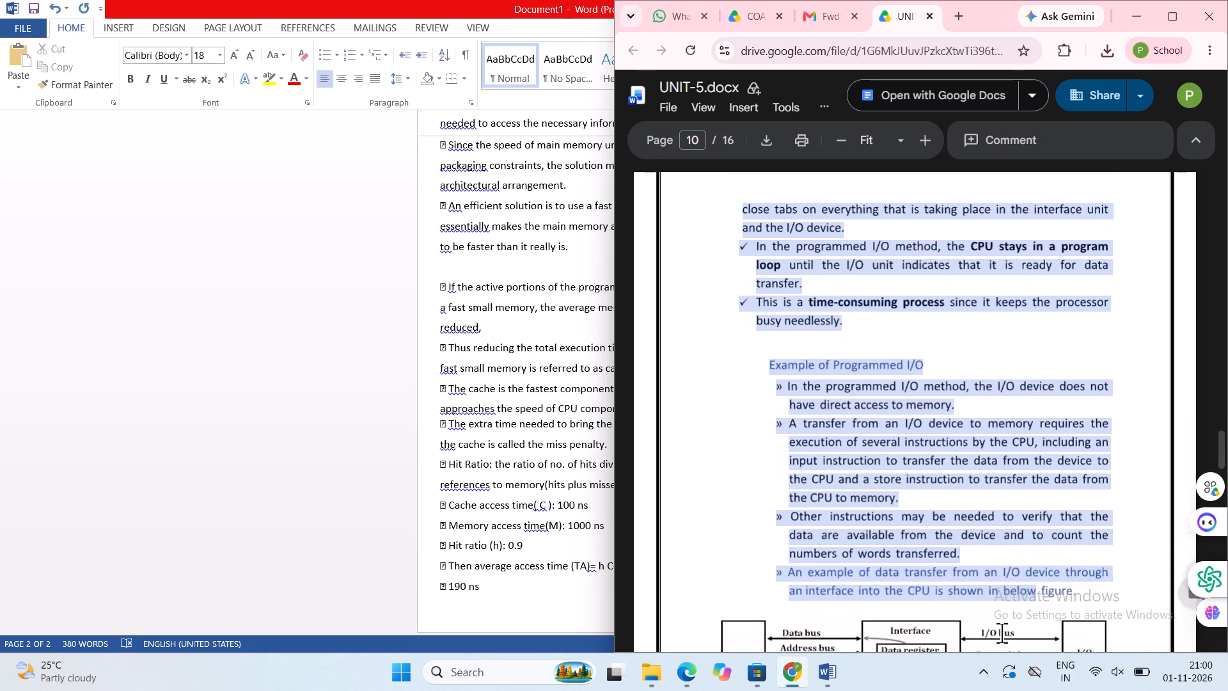
drag(1002, 633, 935, 364)
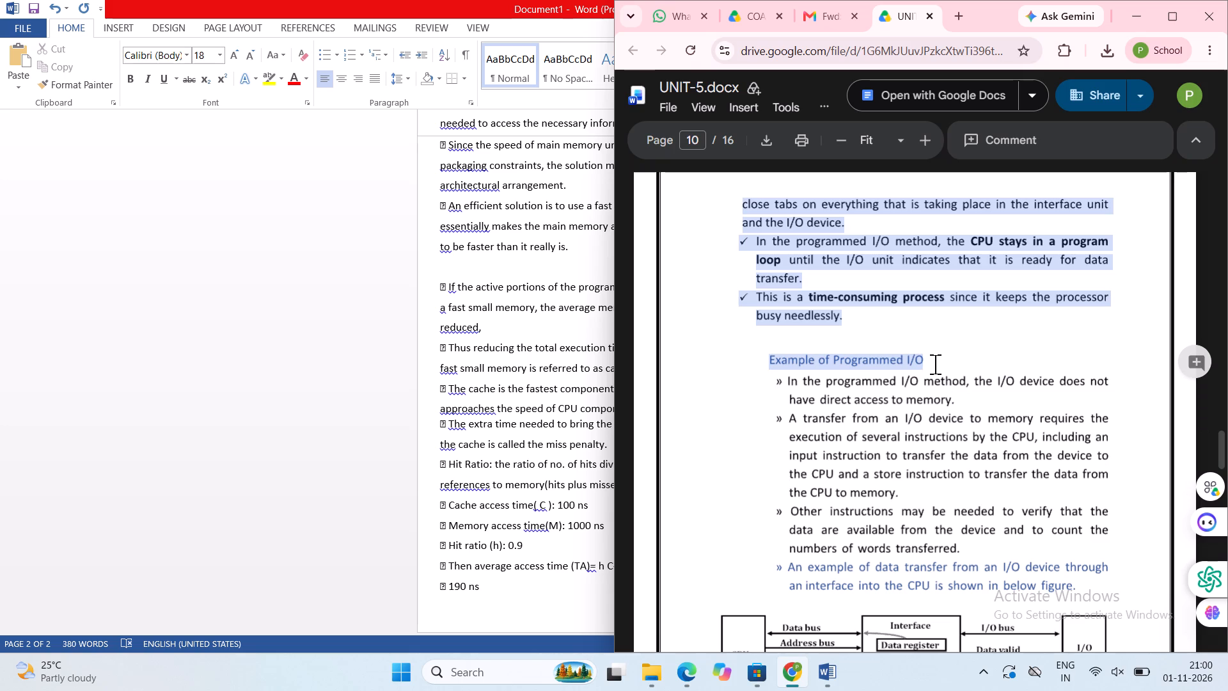
drag(935, 364, 894, 334)
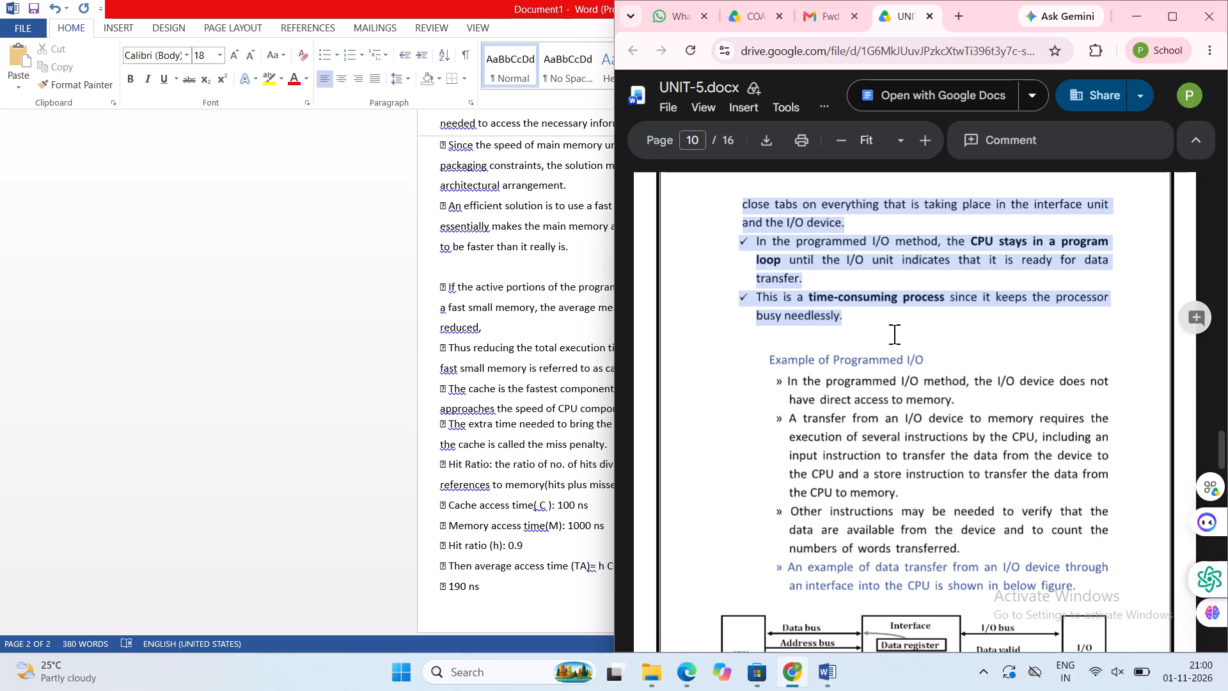
key(ctrl+c)
Review pages 10 to 12 of UNIT-5.docx, covering the I/O data transfer figure, the CPU input flowchart and interrupt-initiated I/O.
scroll(894, 334, down, 5)
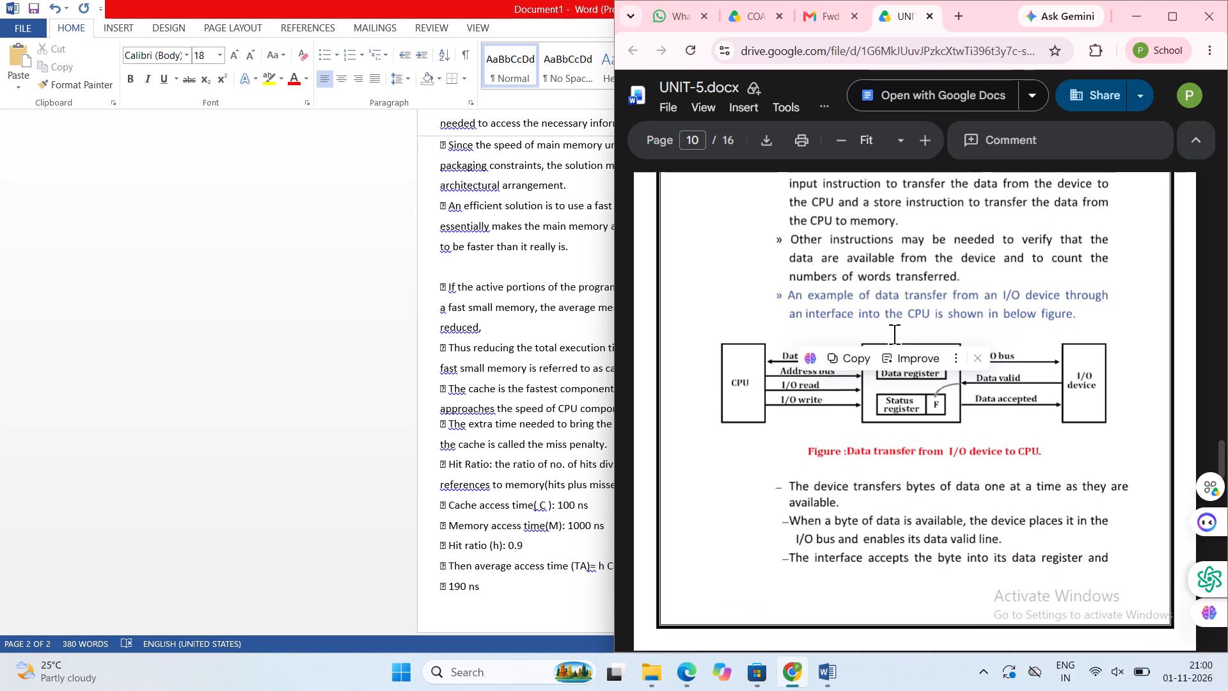
scroll(894, 334, down, 9)
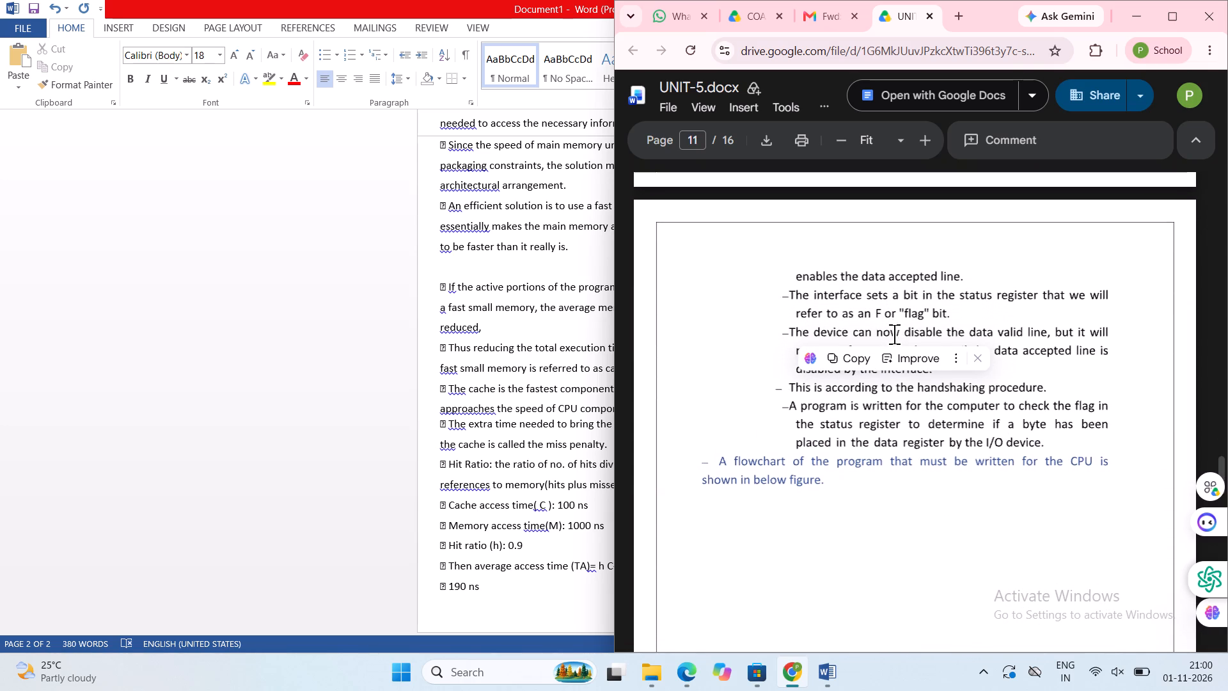
scroll(894, 334, down, 6)
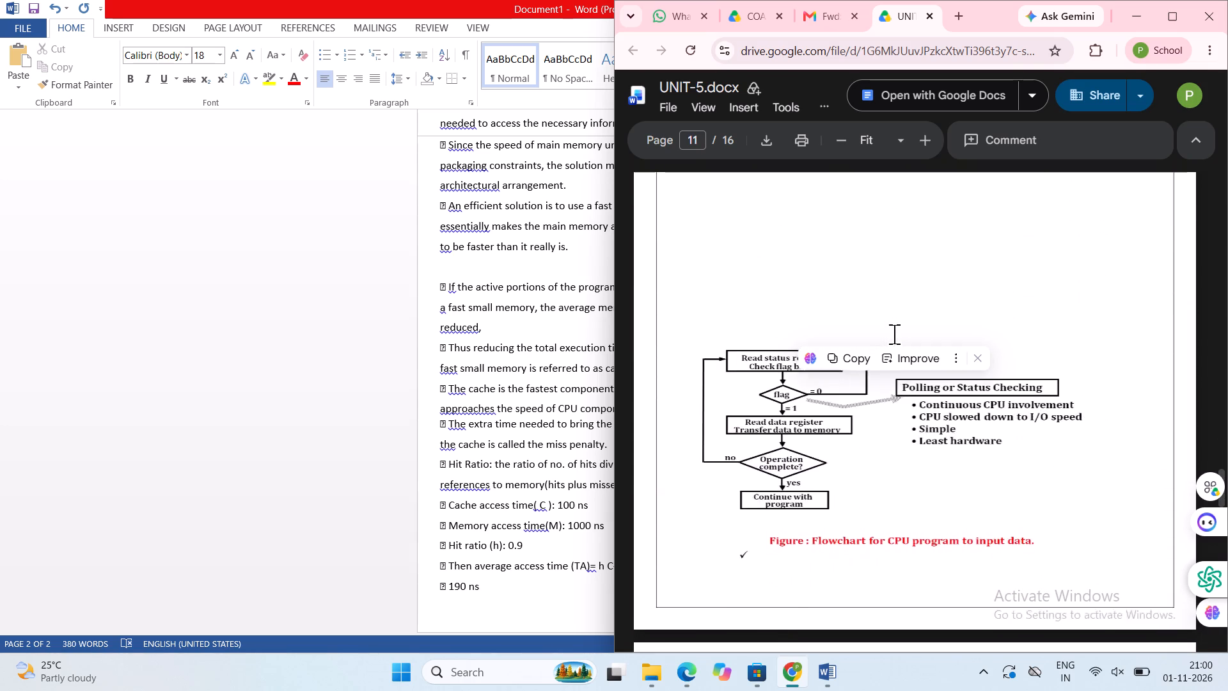
scroll(894, 334, down, 4)
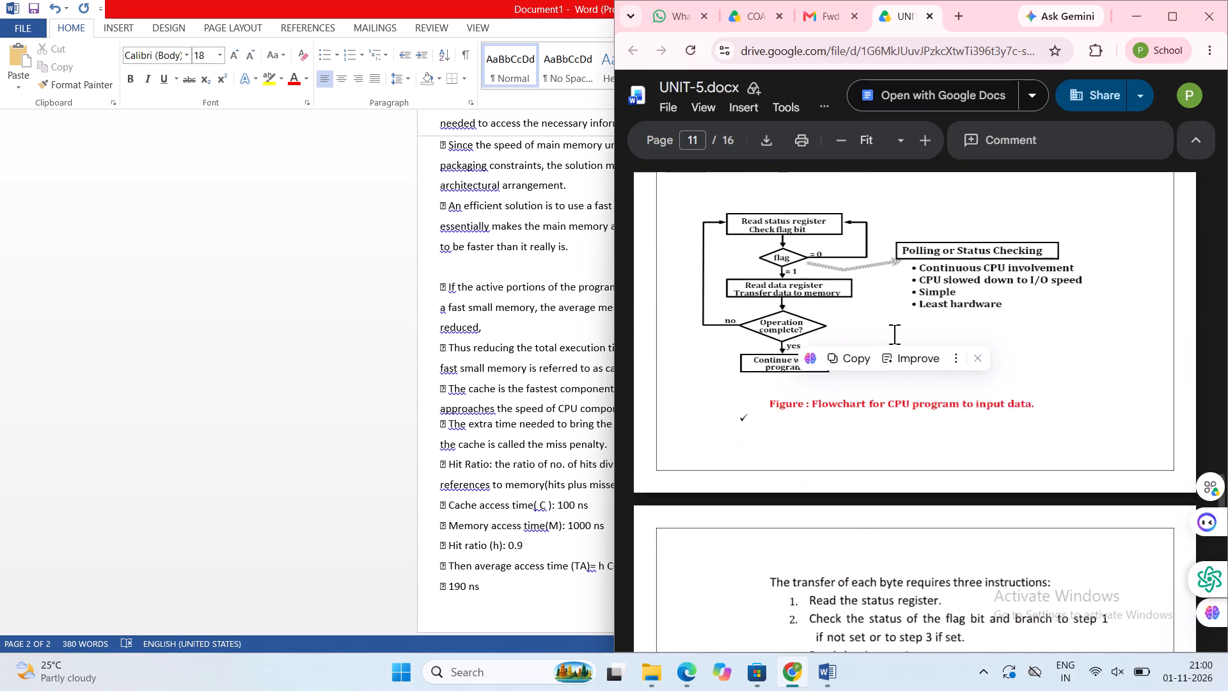
scroll(894, 334, down, 2)
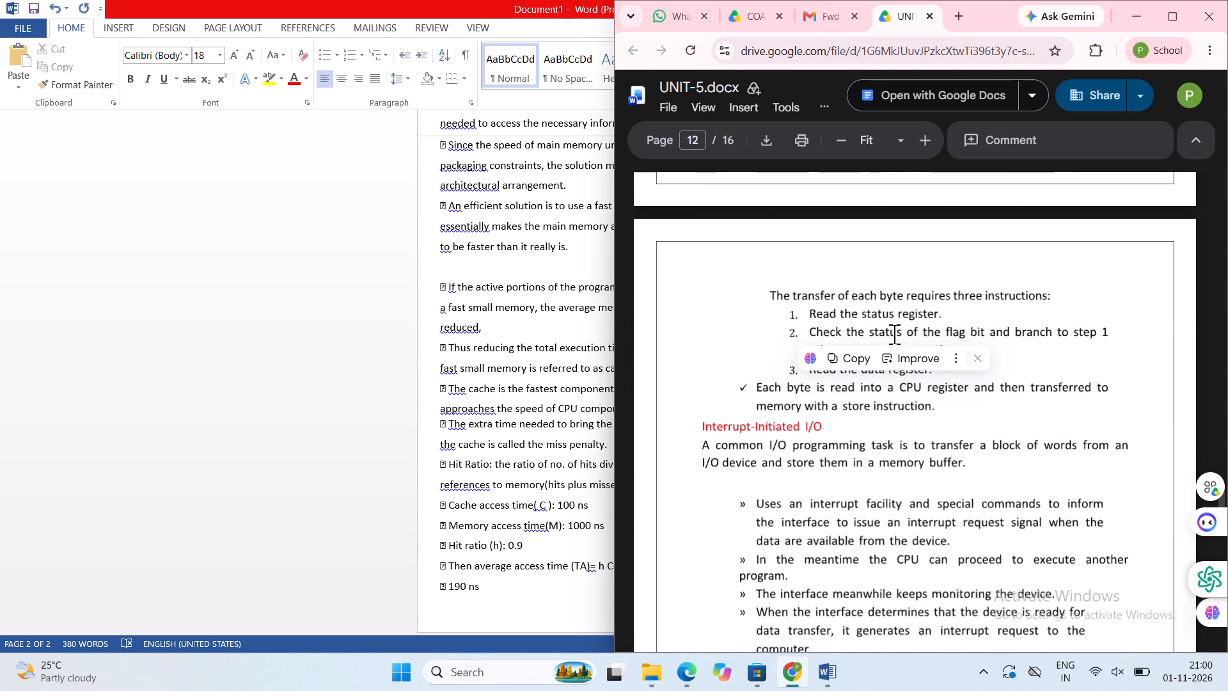
Switch to the Word document and add a dashed separator line after "190 ns" at the end of the cache notes.
click(530, 592)
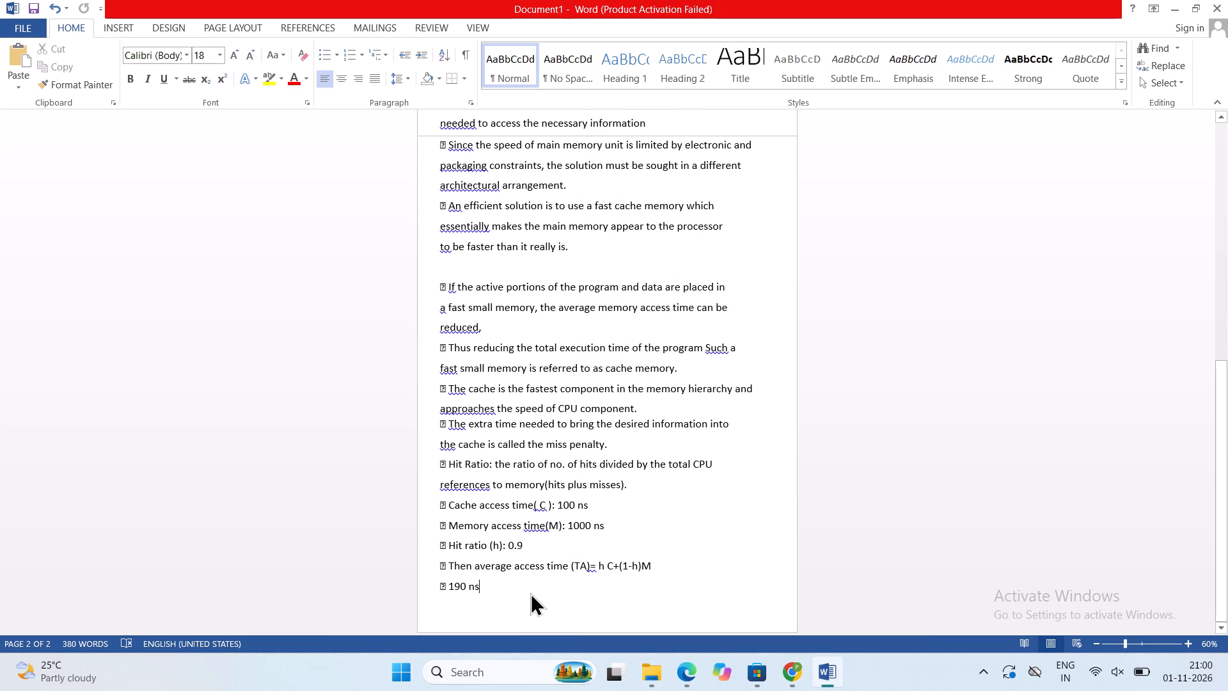
key(minus)
key(minus)
key(minus)
key(minus)
key(minus)
key(minus)
key(minus)
key(minus)
key(minus)
key(minus)
key(minus)
key(minus)
key(minus)
key(minus)
key(minus)
key(minus)
key(minus)
key(minus)
key(minus)
key(minus)
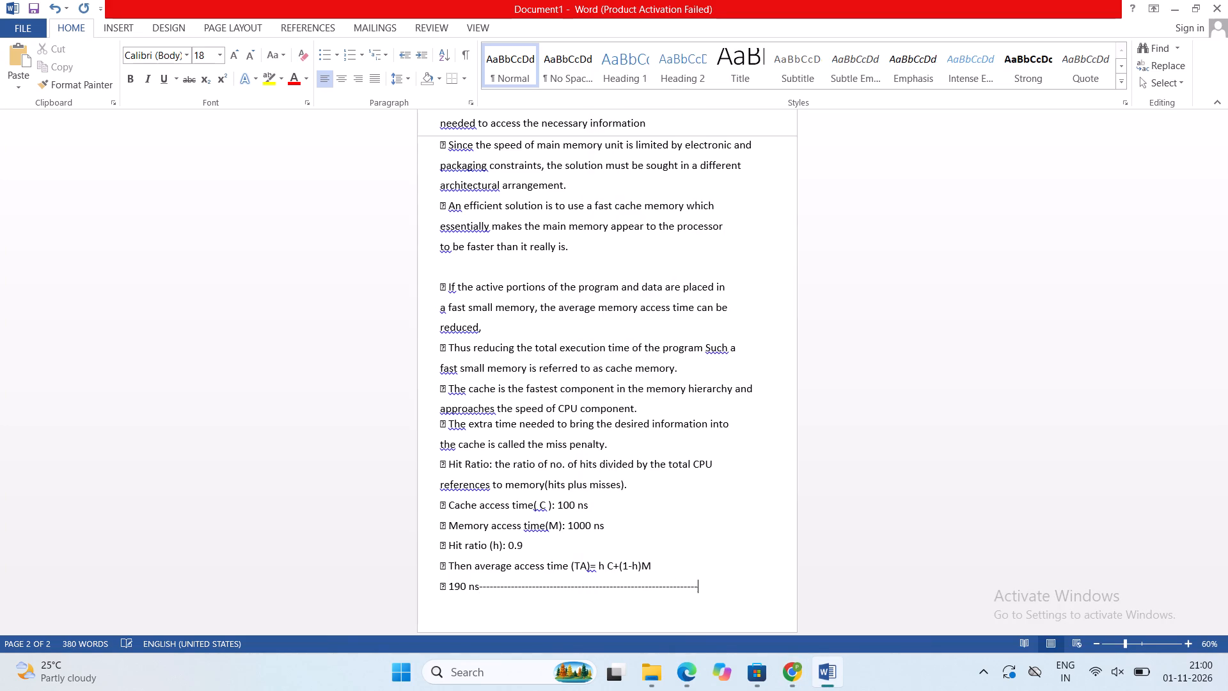
Paste the copied Programmed I/O section on a new line below the dashed separator and underline its heading.
key(shift+Return)
key(ctrl+v)
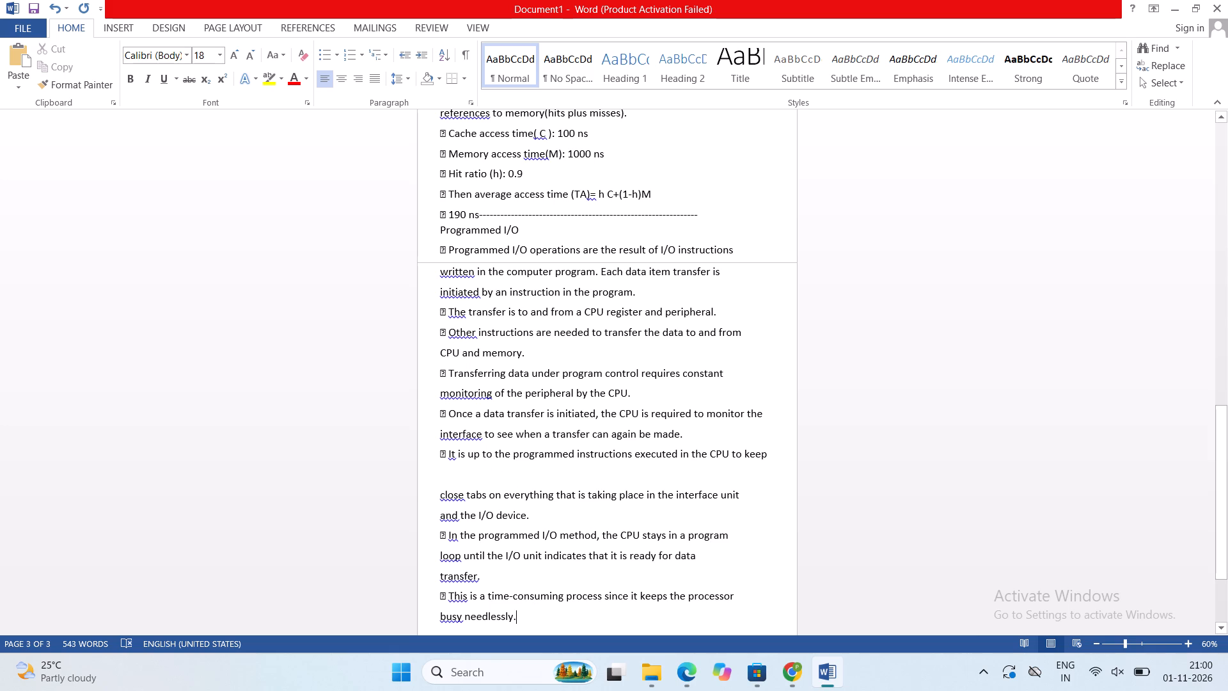
drag(437, 229, 556, 235)
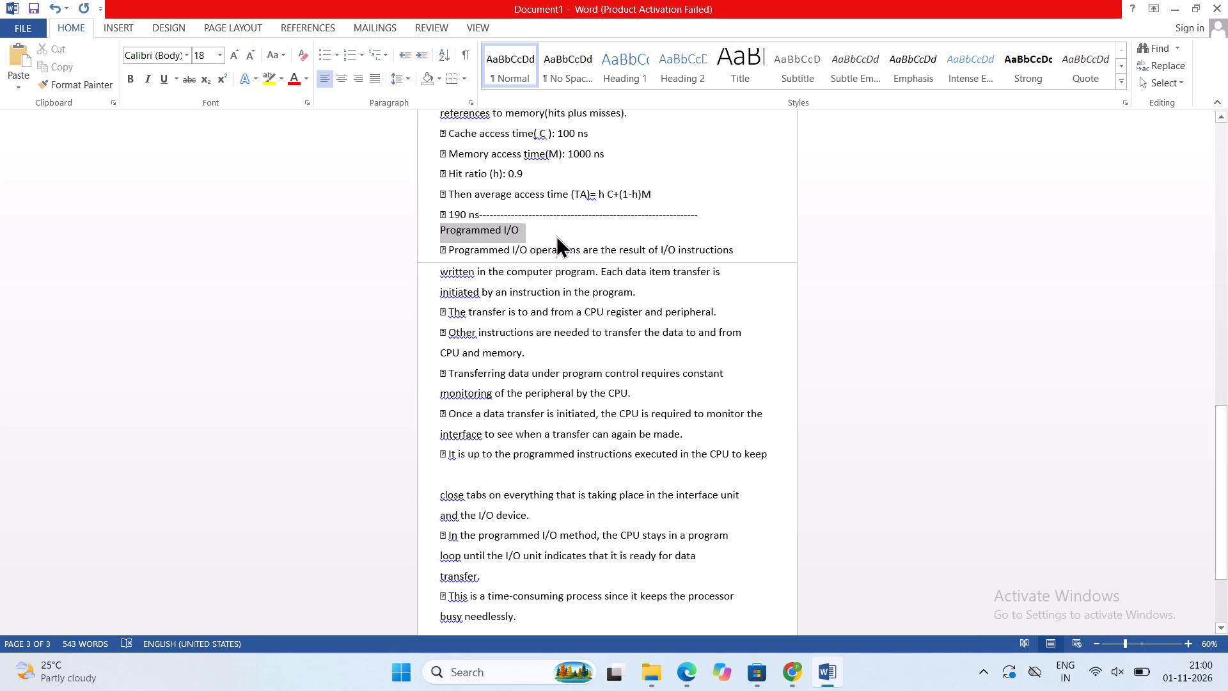
click(599, 203)
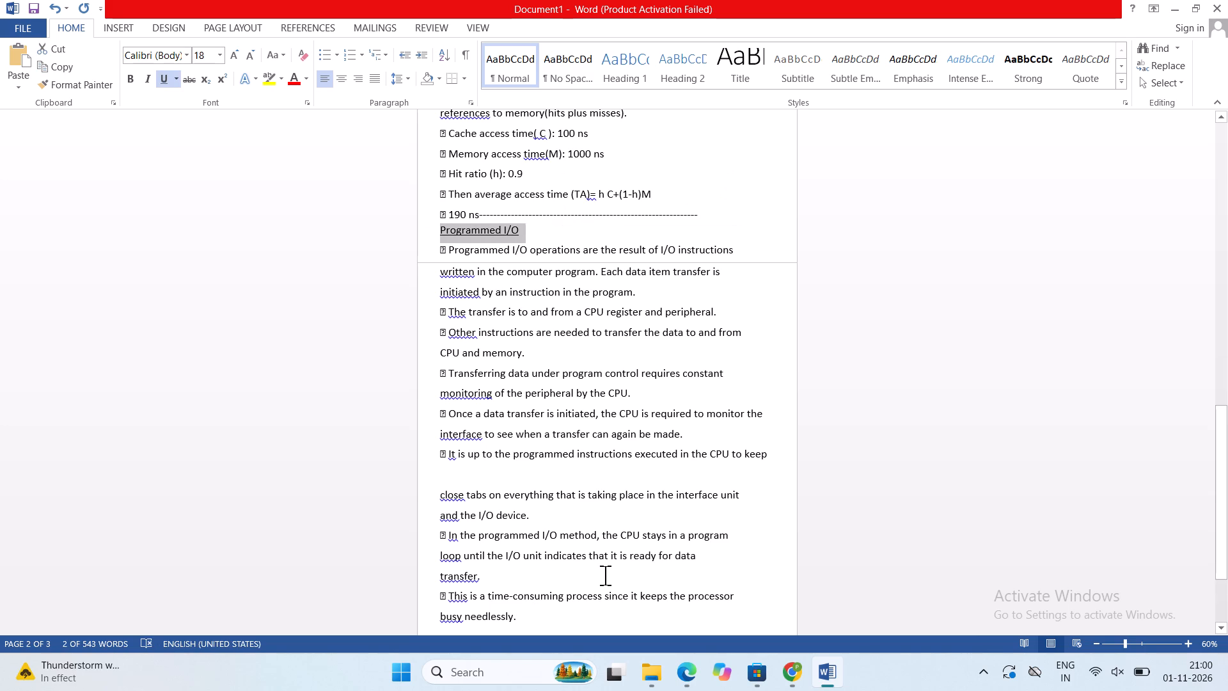
Start a new line after "busy needlessly." at the end of the Programmed I/O notes.
scroll(605, 575, down, 2)
click(544, 503)
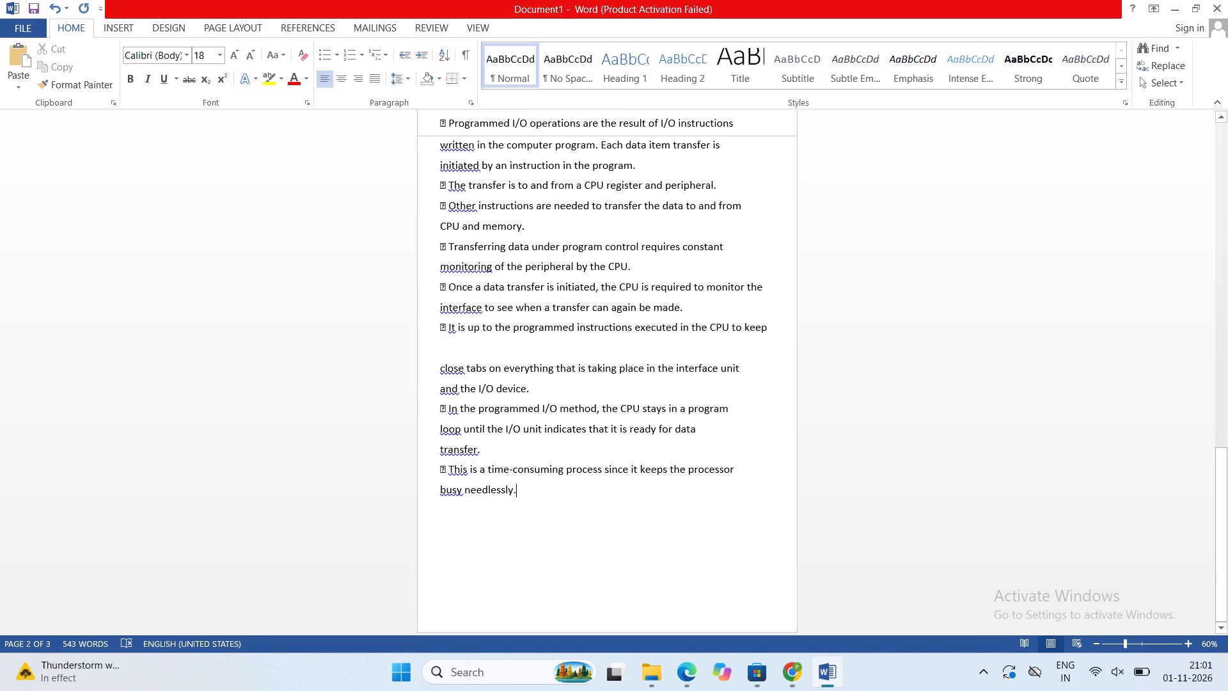
key(shift+Return)
Switch to UNIT-5.docx in Chrome and copy the Interrupt-Initiated I/O section on page 12, from its heading through "originally performing.".
click(826, 662)
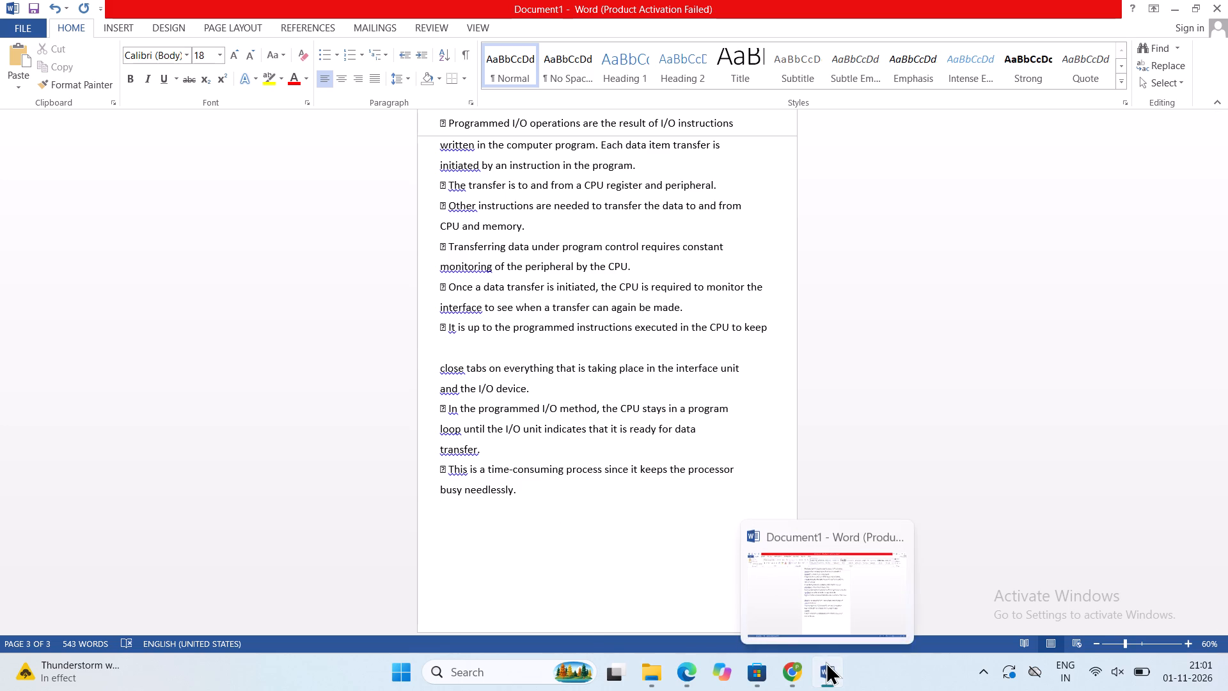
scroll(796, 510, down, 2)
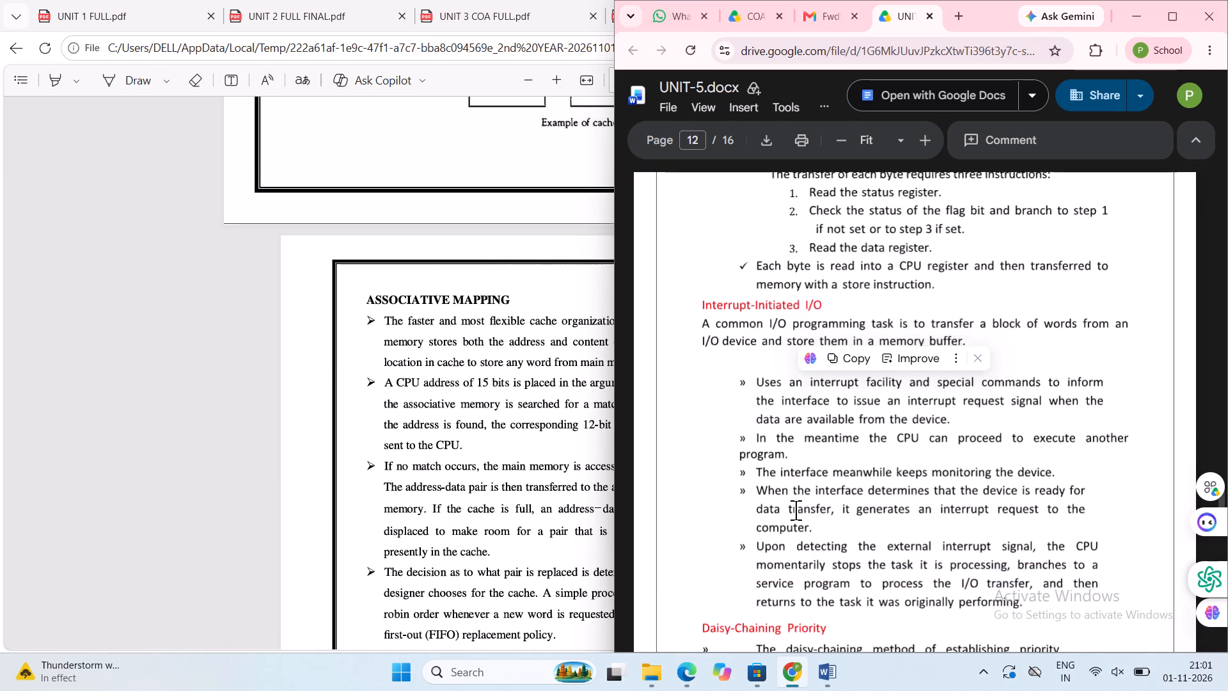
scroll(796, 510, down, 2)
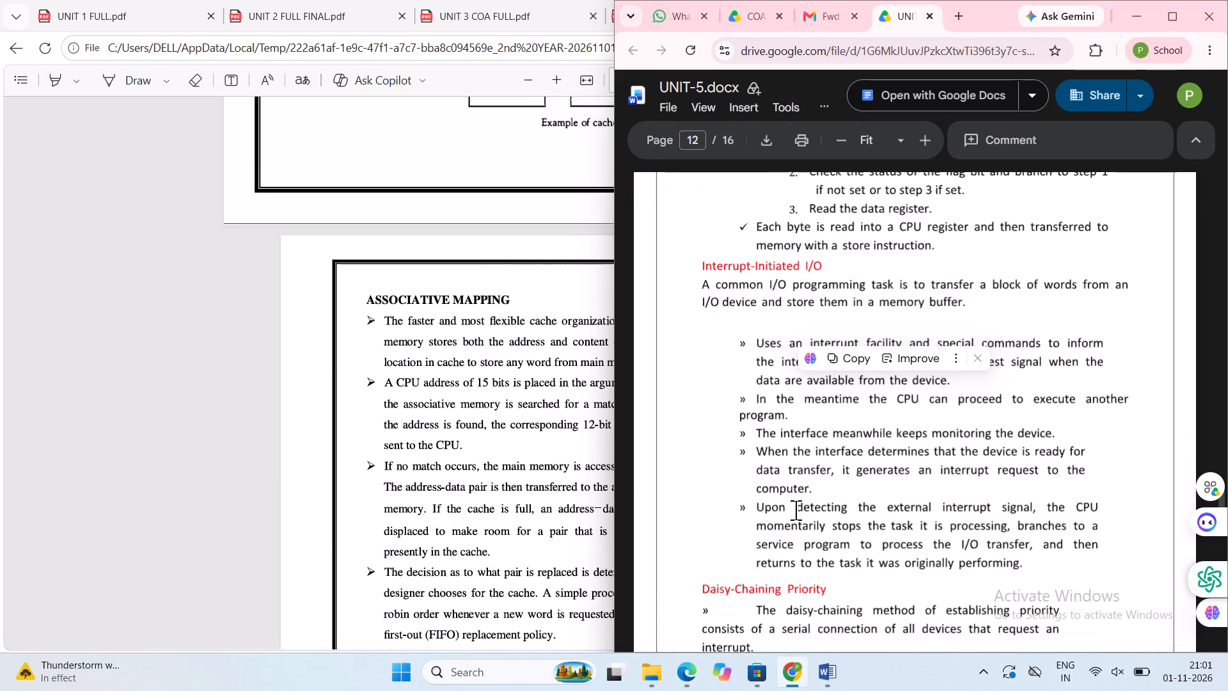
scroll(796, 510, down, 1)
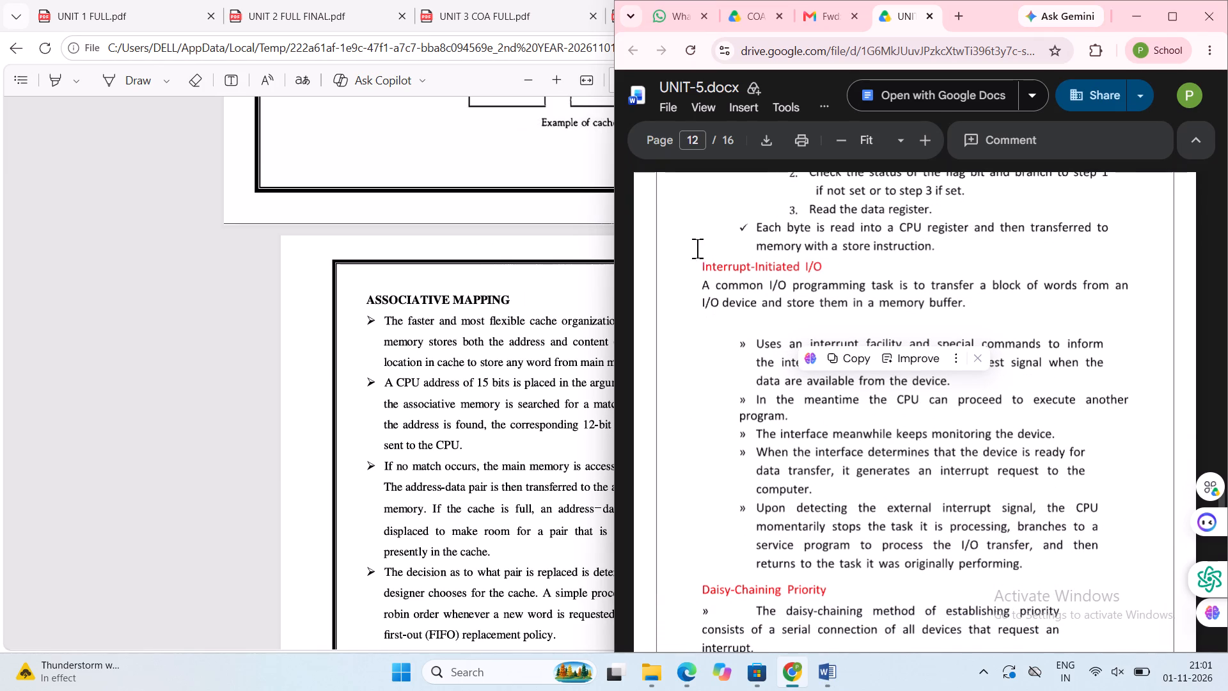
drag(698, 269, 1061, 589)
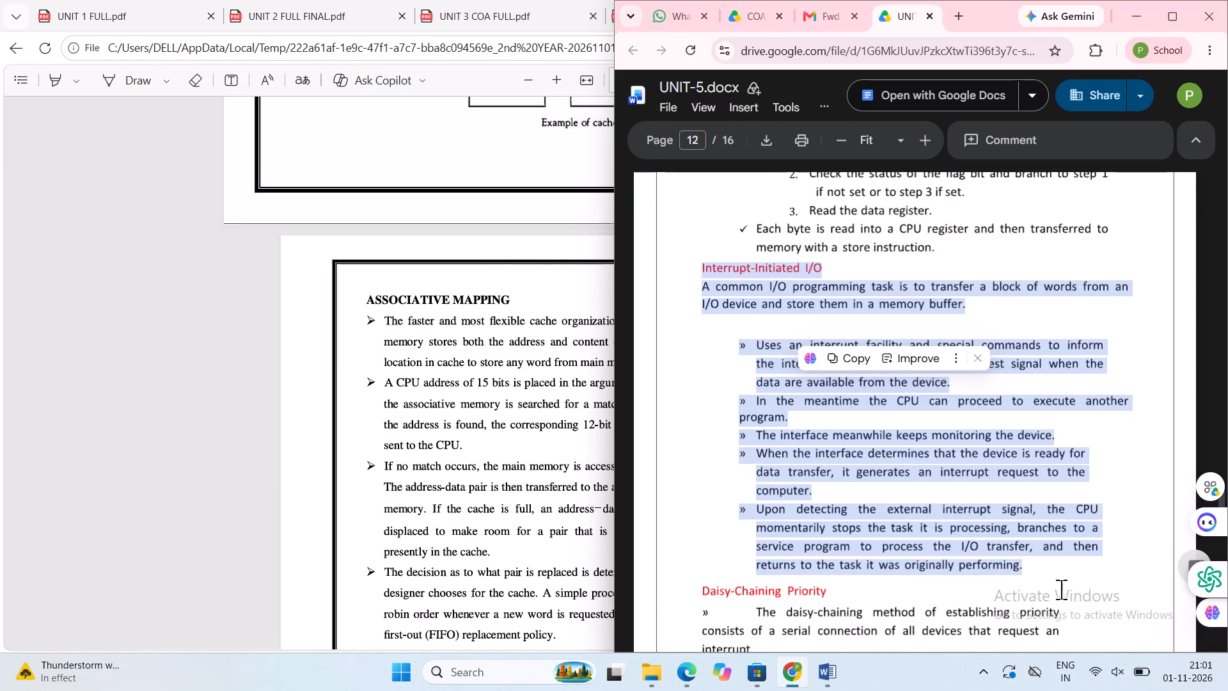
drag(1061, 589, 1078, 573)
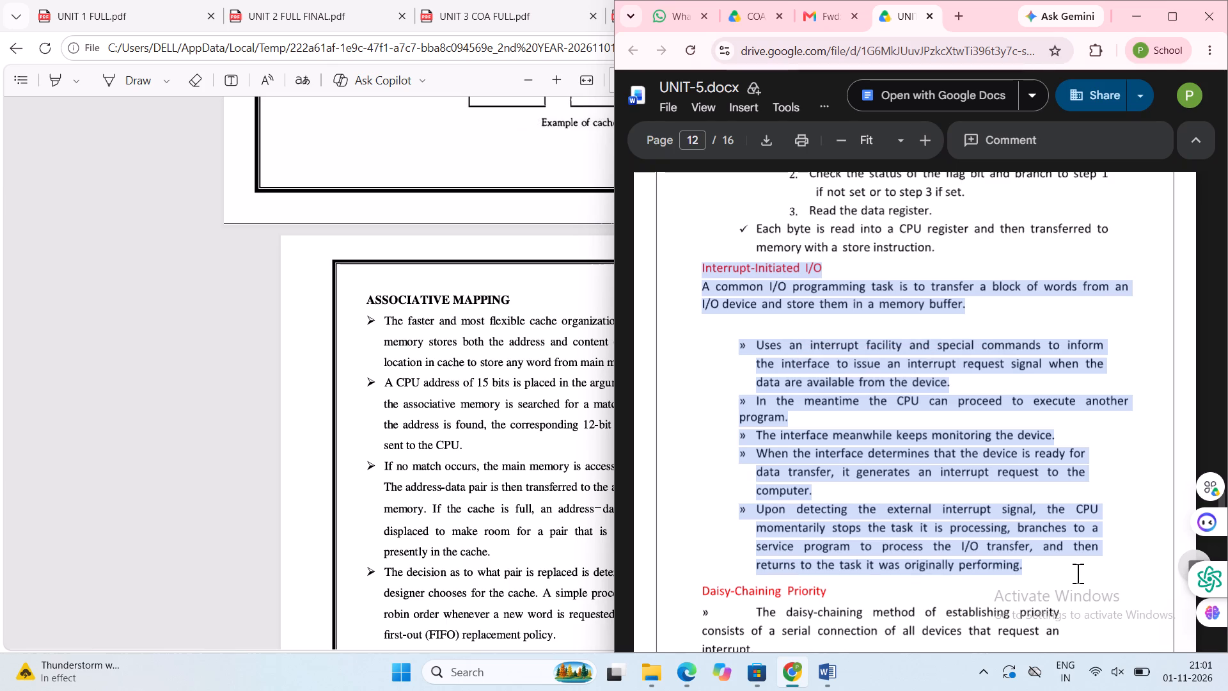
key(ctrl+c)
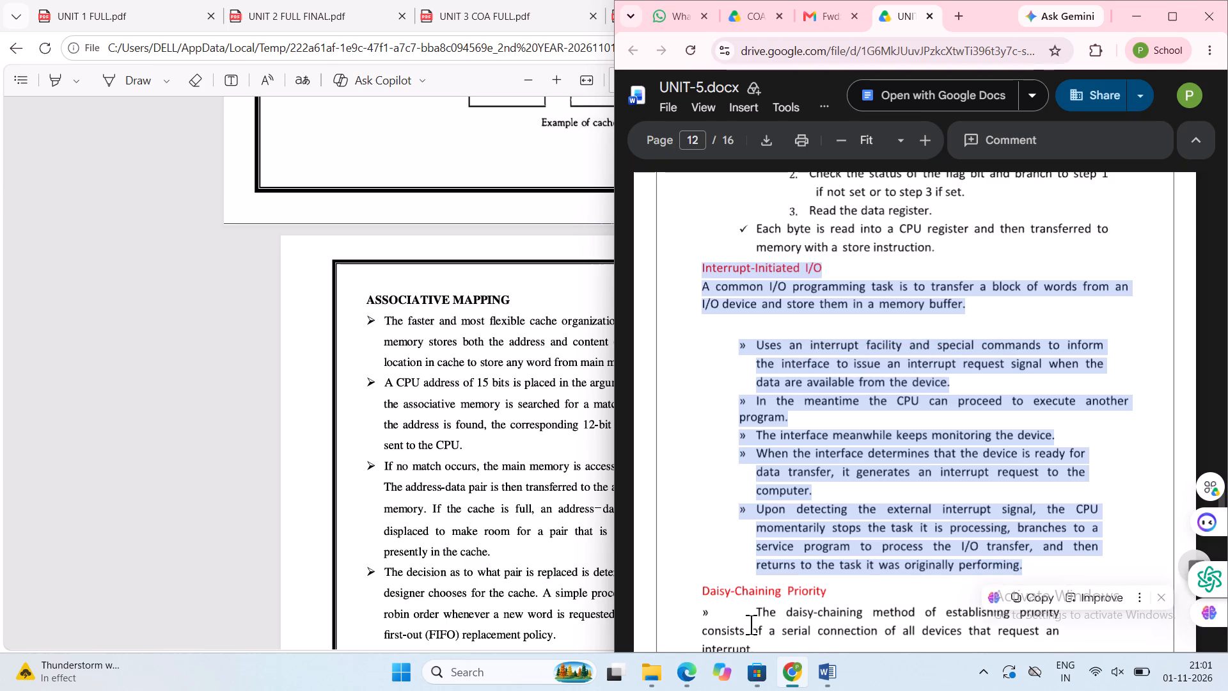
Switch to the Word document, paste the Interrupt-Initiated I/O section below the Programmed I/O notes, and underline its heading.
click(820, 673)
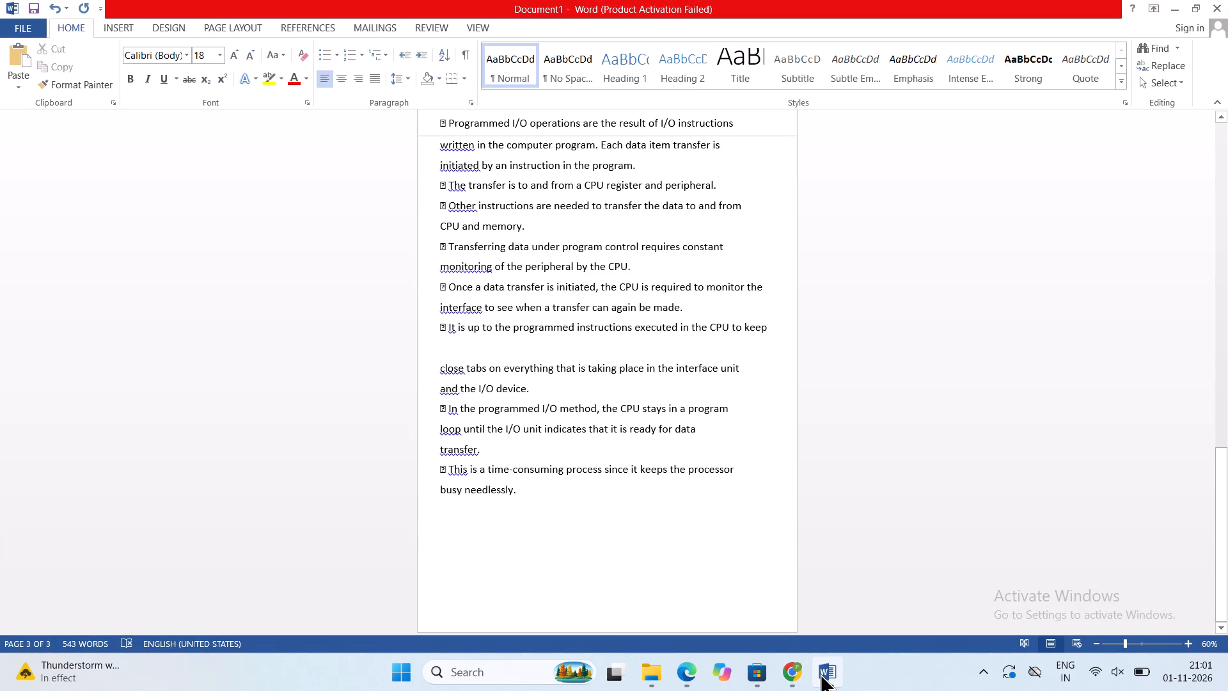
key(ctrl+v)
scroll(820, 673, down, 1)
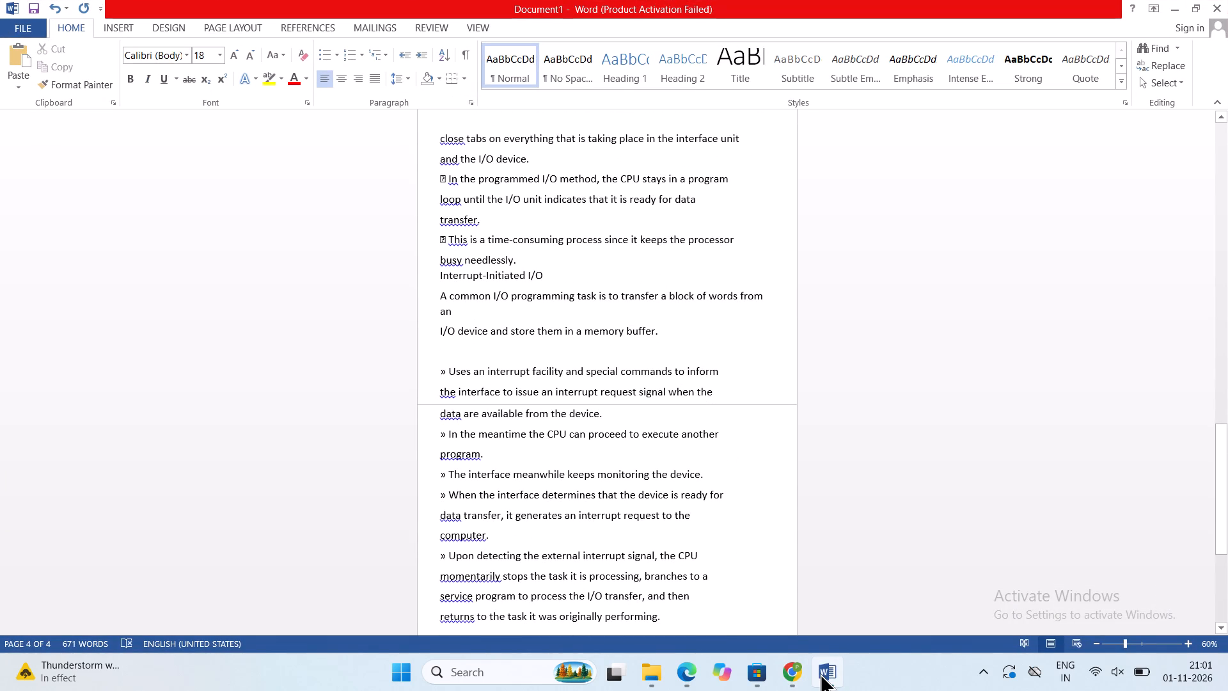
scroll(820, 673, left, 1)
scroll(602, 371, up, 7)
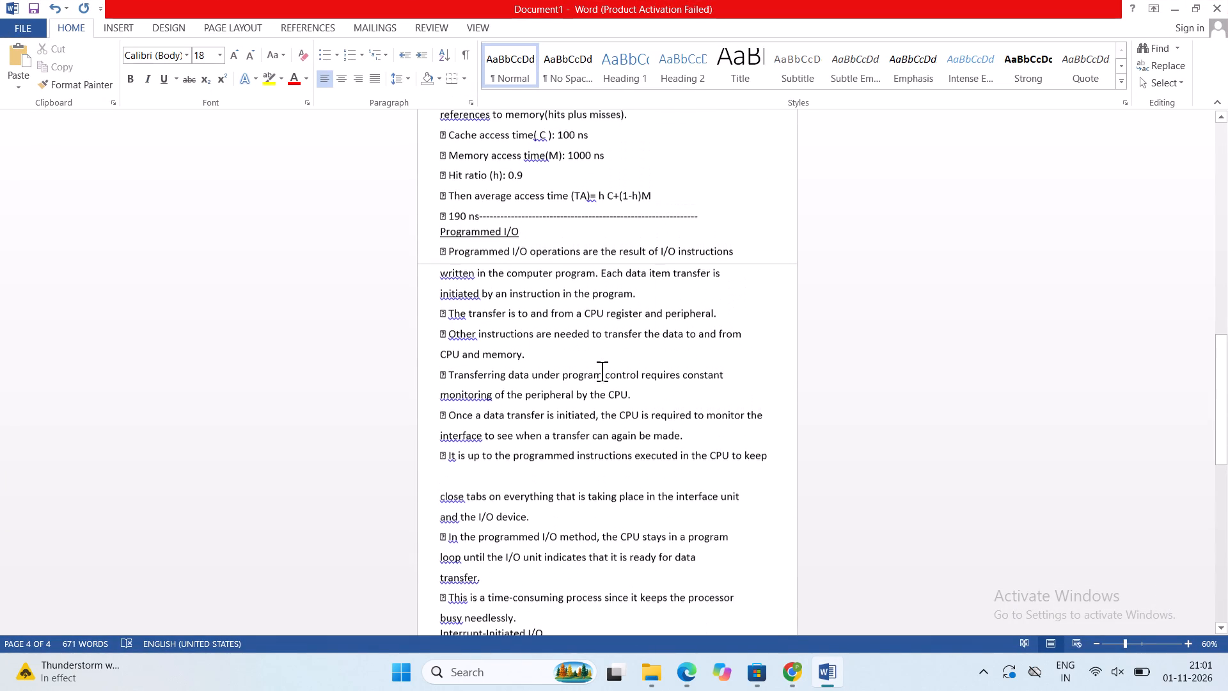
scroll(602, 371, up, 1)
scroll(602, 371, down, 3)
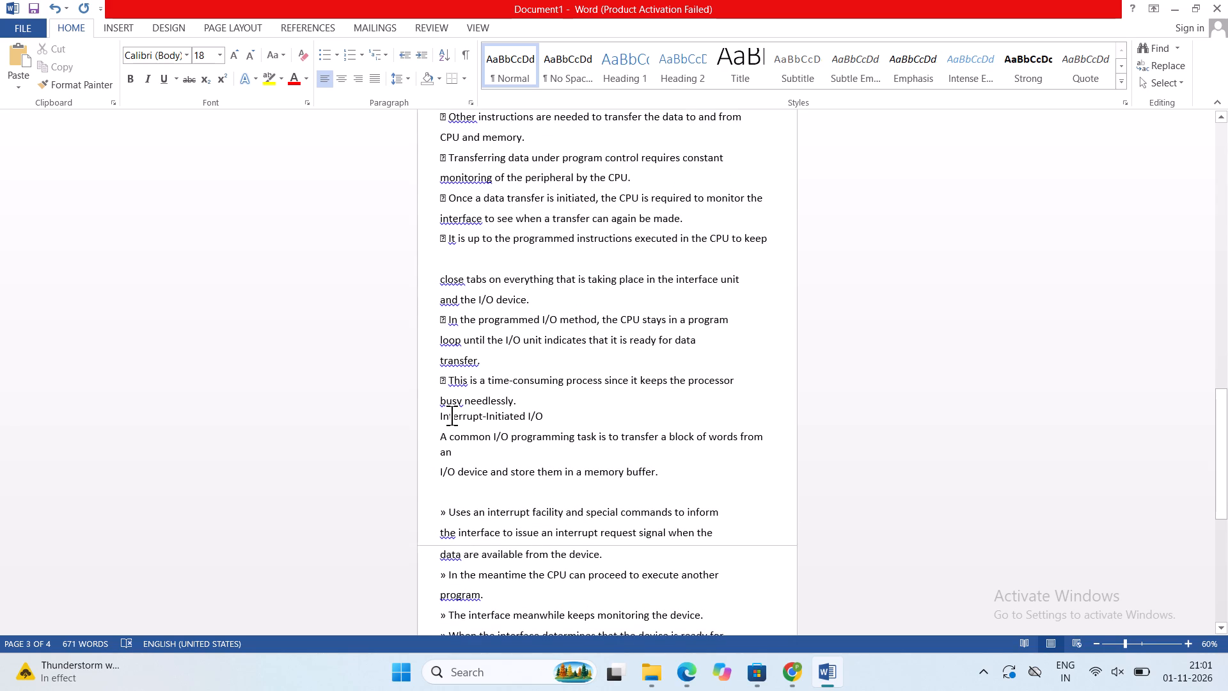
drag(439, 417, 564, 419)
click(612, 395)
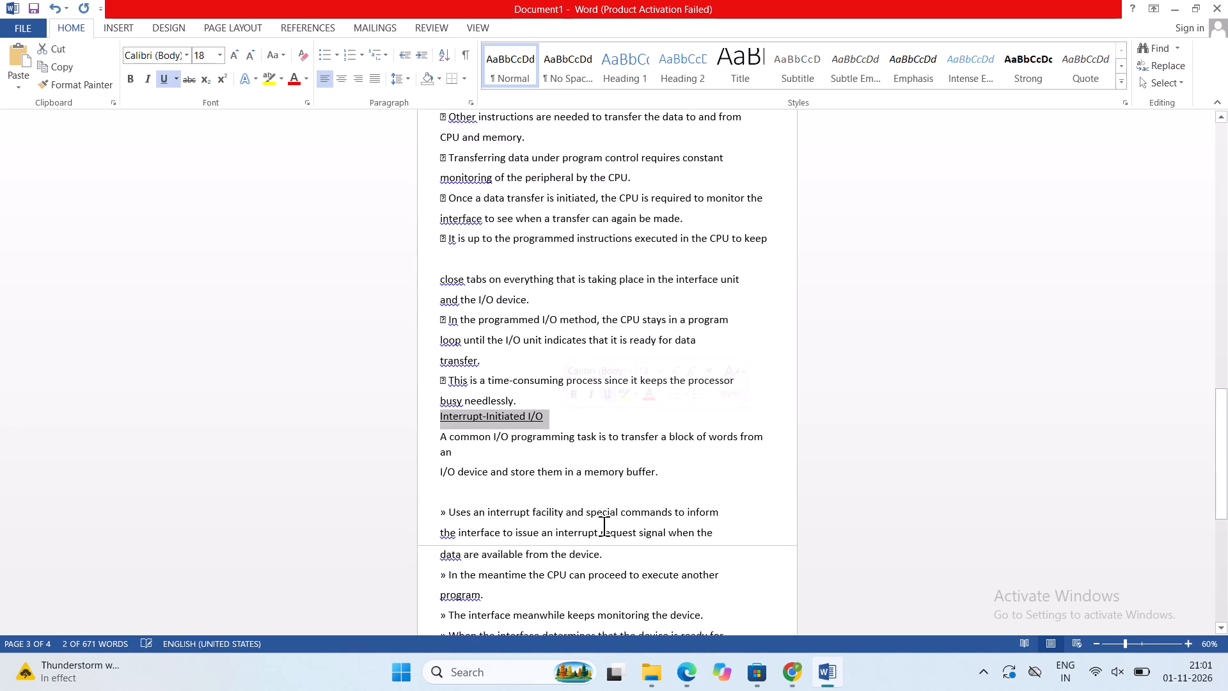
Start a new line after "originally performing." at the end of the Interrupt-Initiated I/O notes.
scroll(604, 527, down, 1)
click(604, 527)
scroll(604, 527, down, 2)
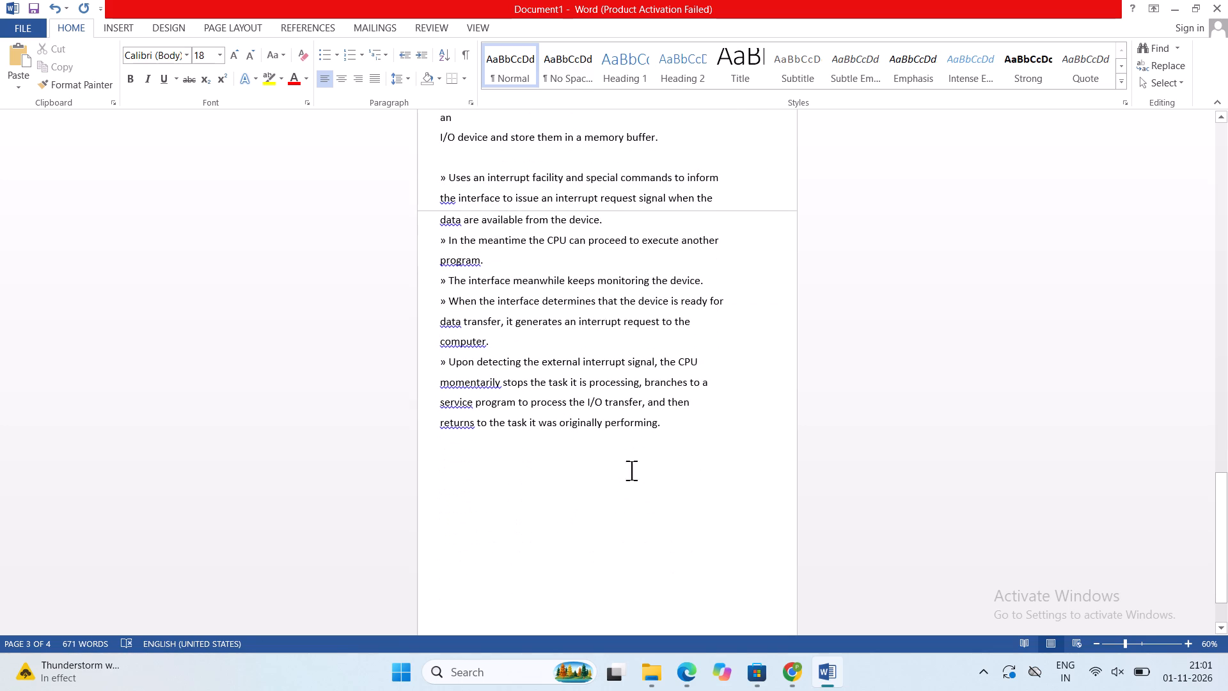
click(684, 436)
key(shift+Return)
Switch to UNIT-5.docx in Chrome and copy the Daisy-Chaining Priority text on pages 12 and 13, from its heading through "wants to interrupt the".
click(833, 662)
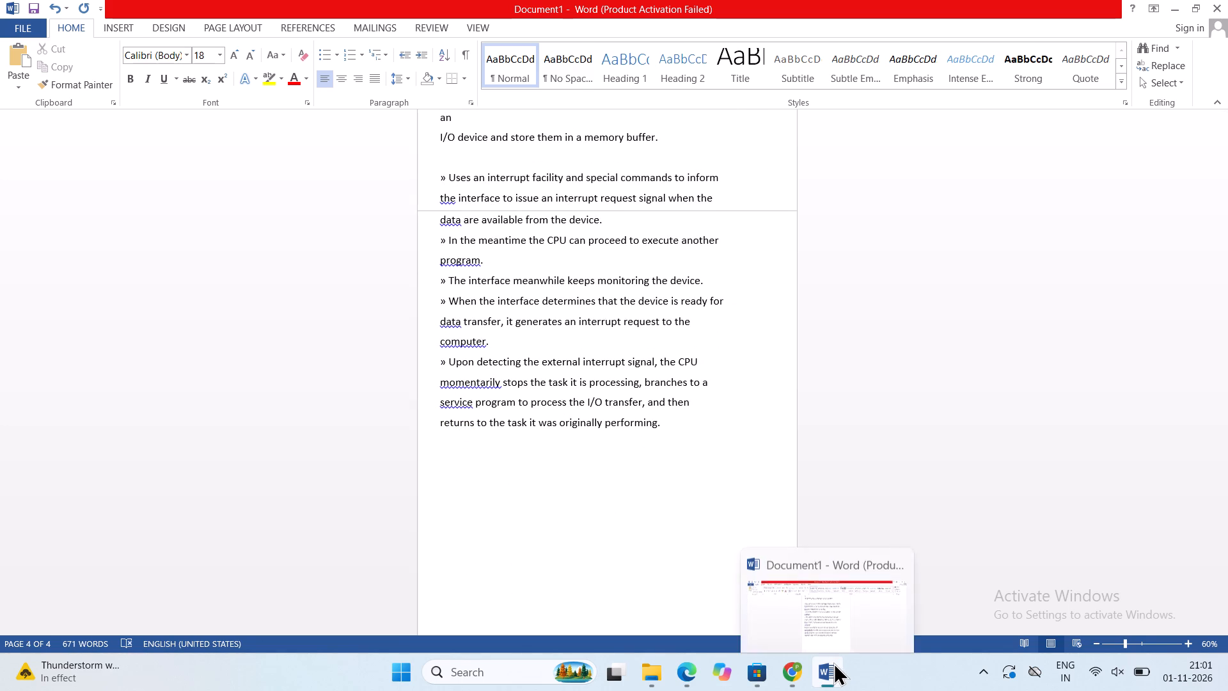
scroll(813, 505, down, 3)
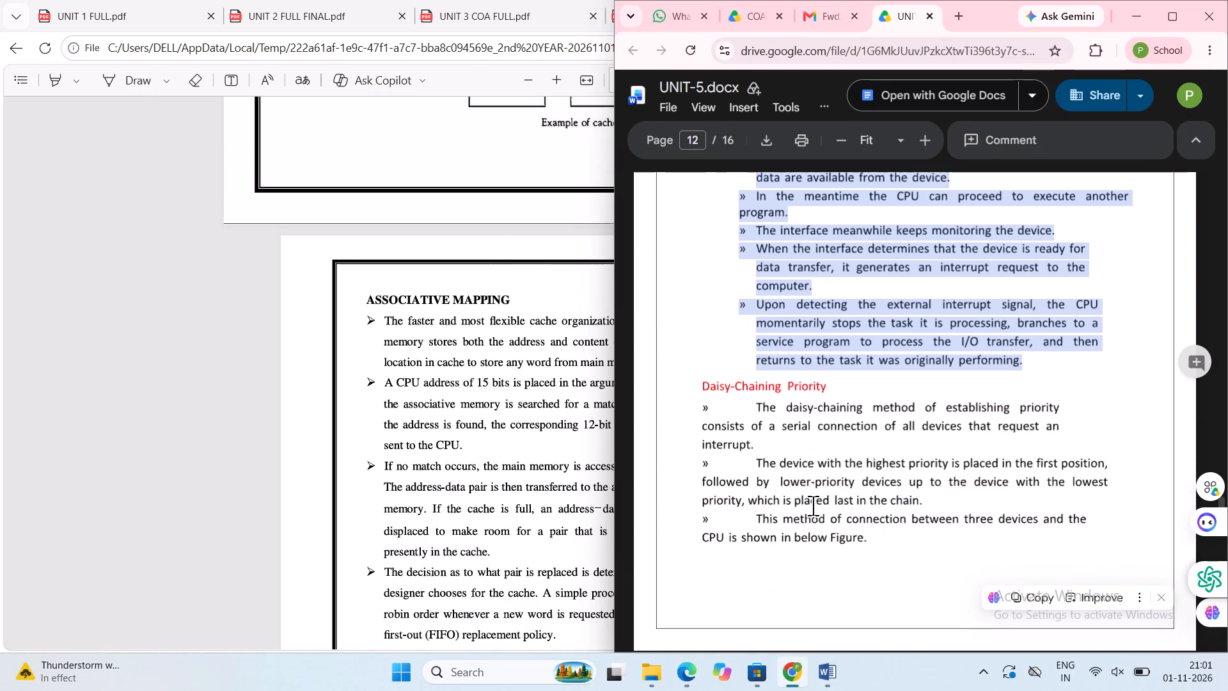
drag(702, 387, 773, 579)
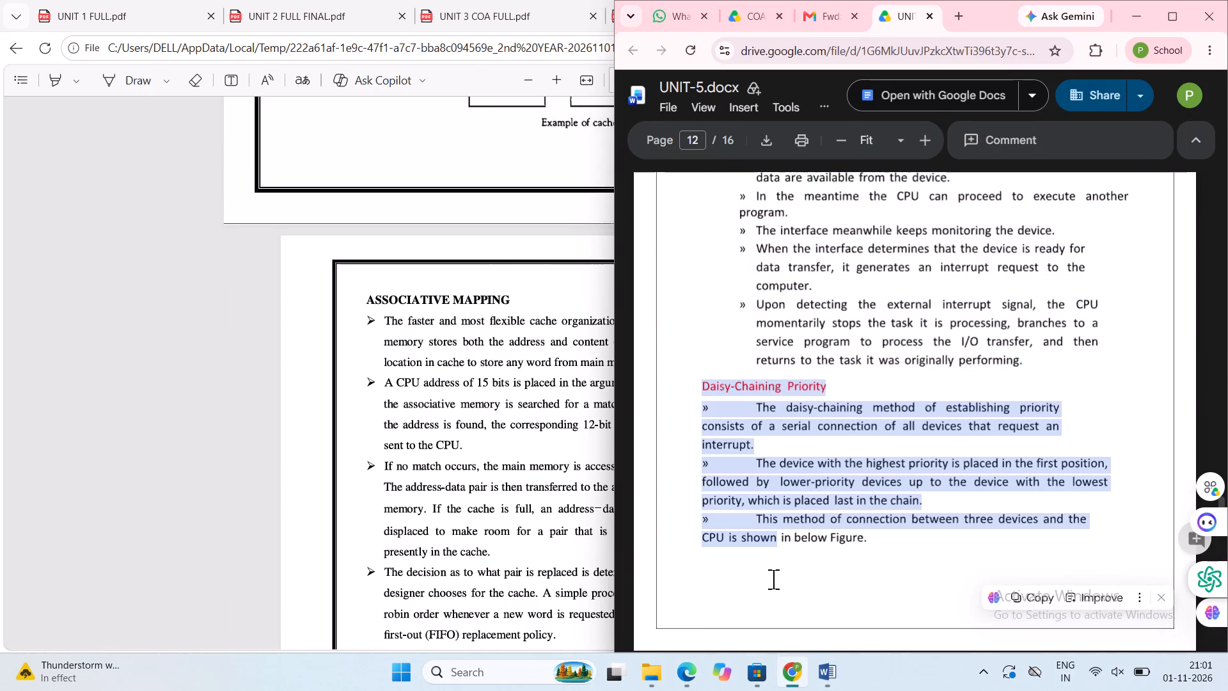
drag(773, 579, 850, 650)
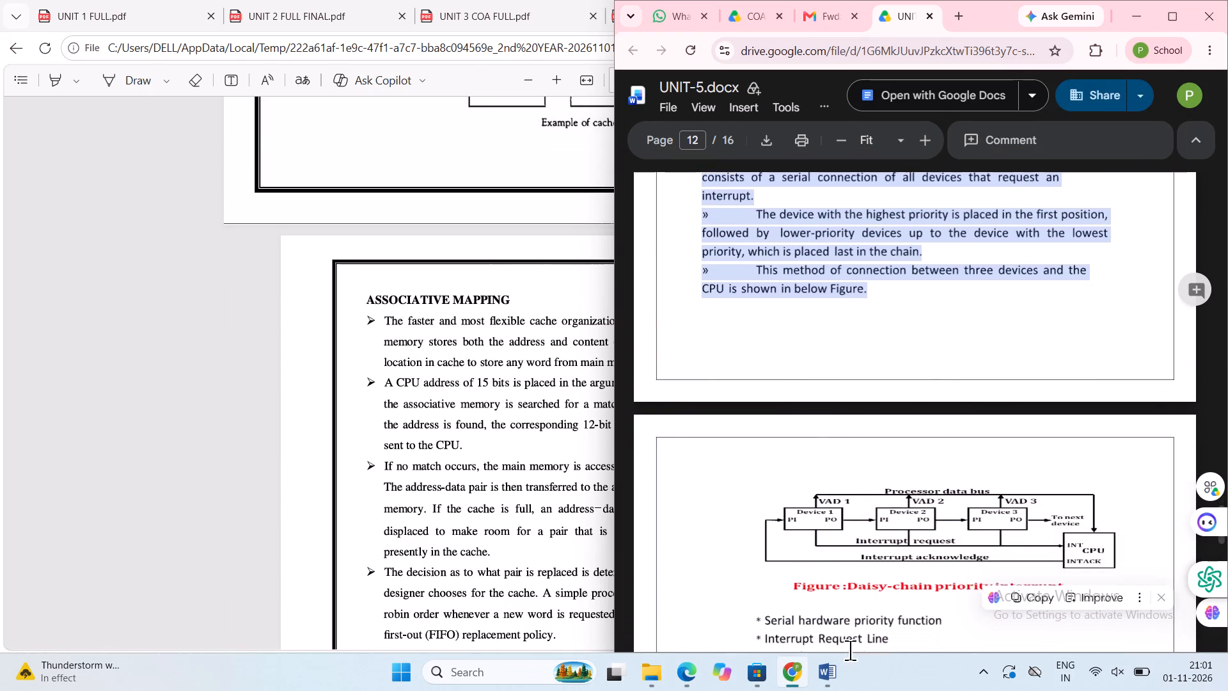
drag(850, 650, 853, 644)
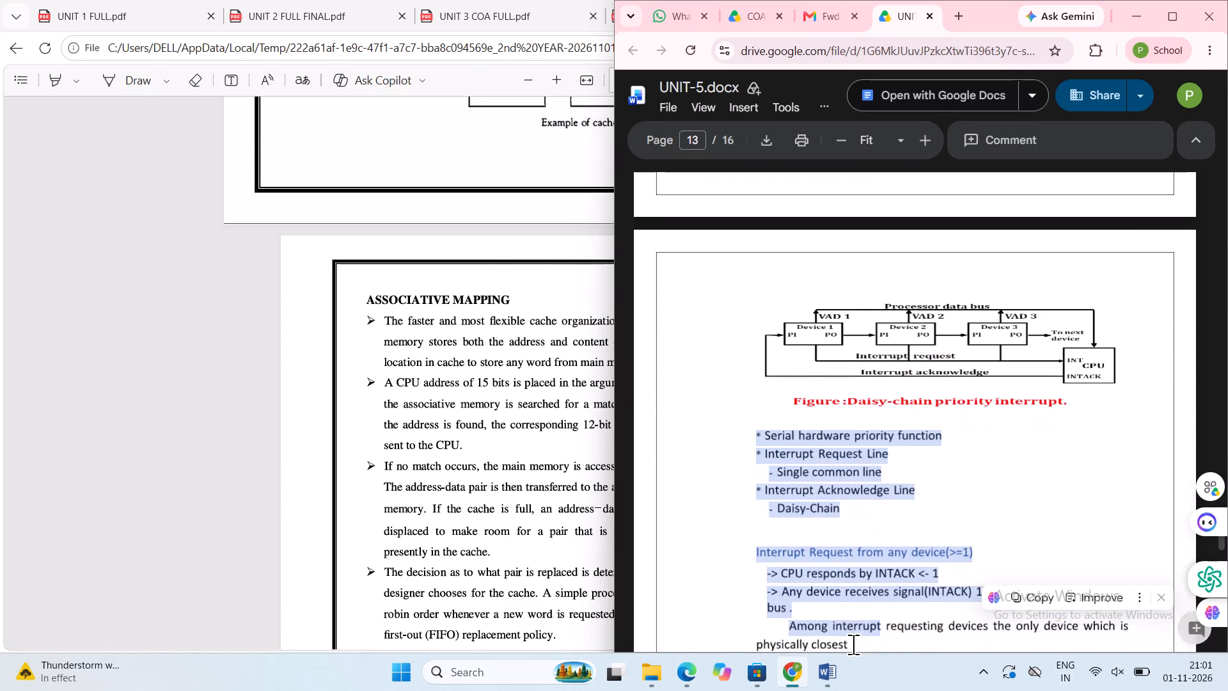
drag(853, 644, 902, 568)
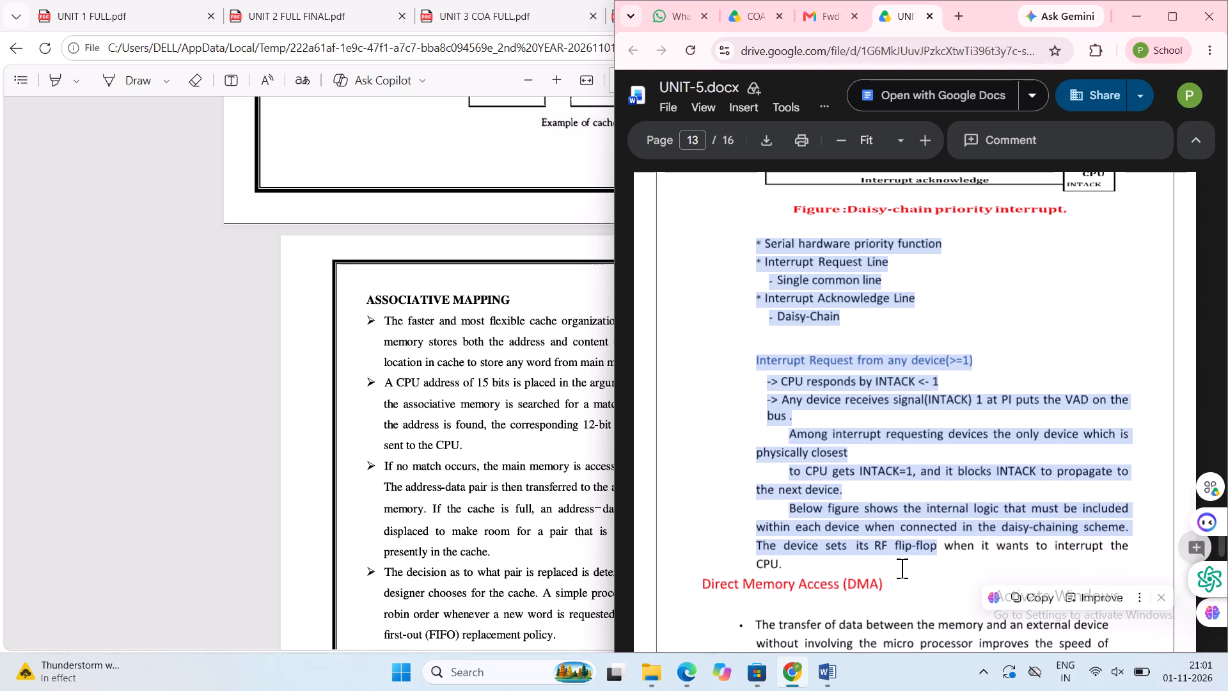
drag(902, 568, 1166, 553)
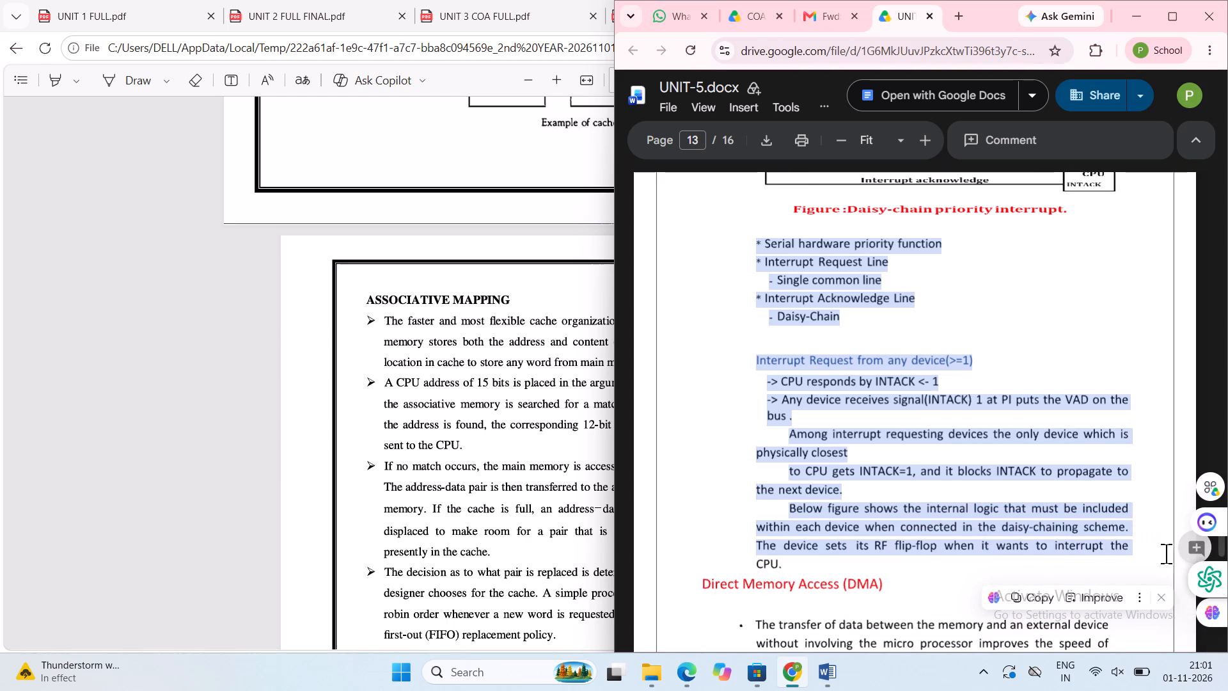
drag(1166, 553, 1141, 559)
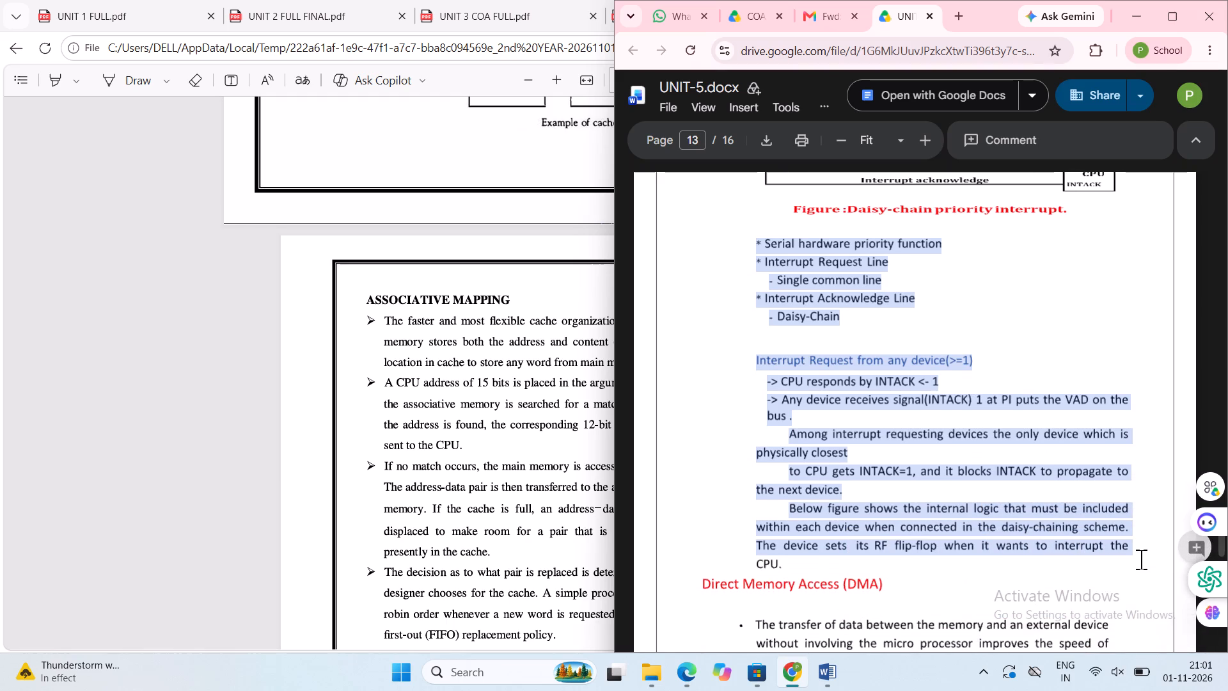
key(ctrl+c)
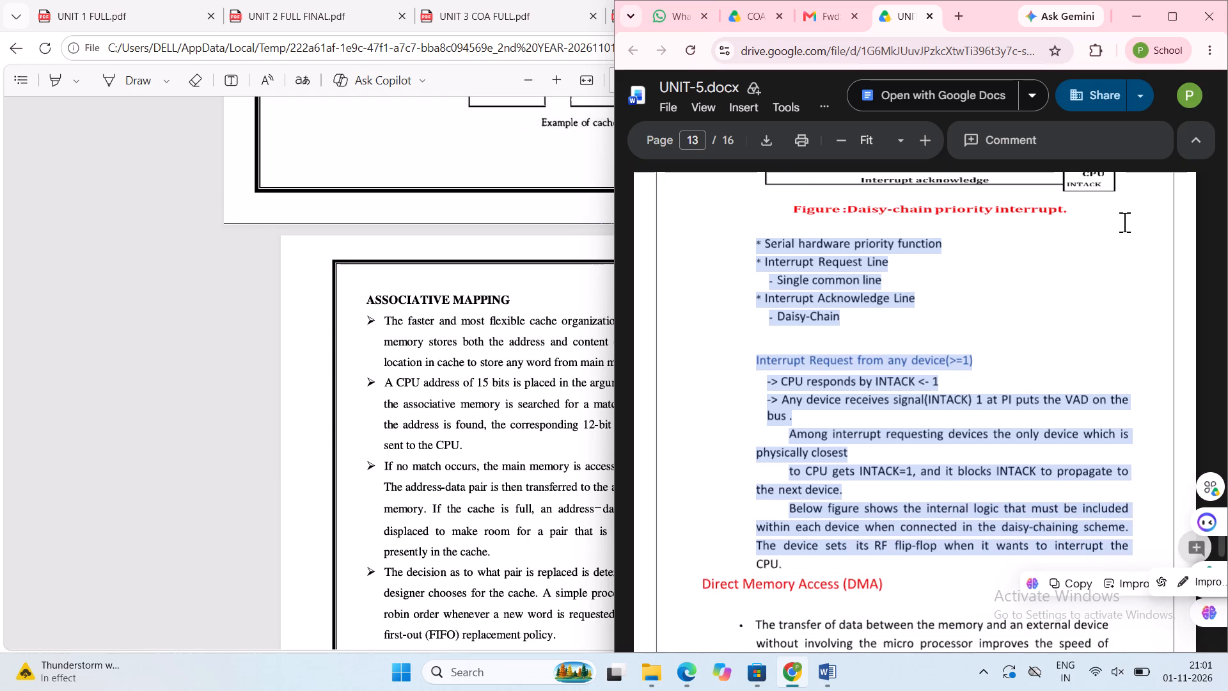
scroll(1053, 265, up, 2)
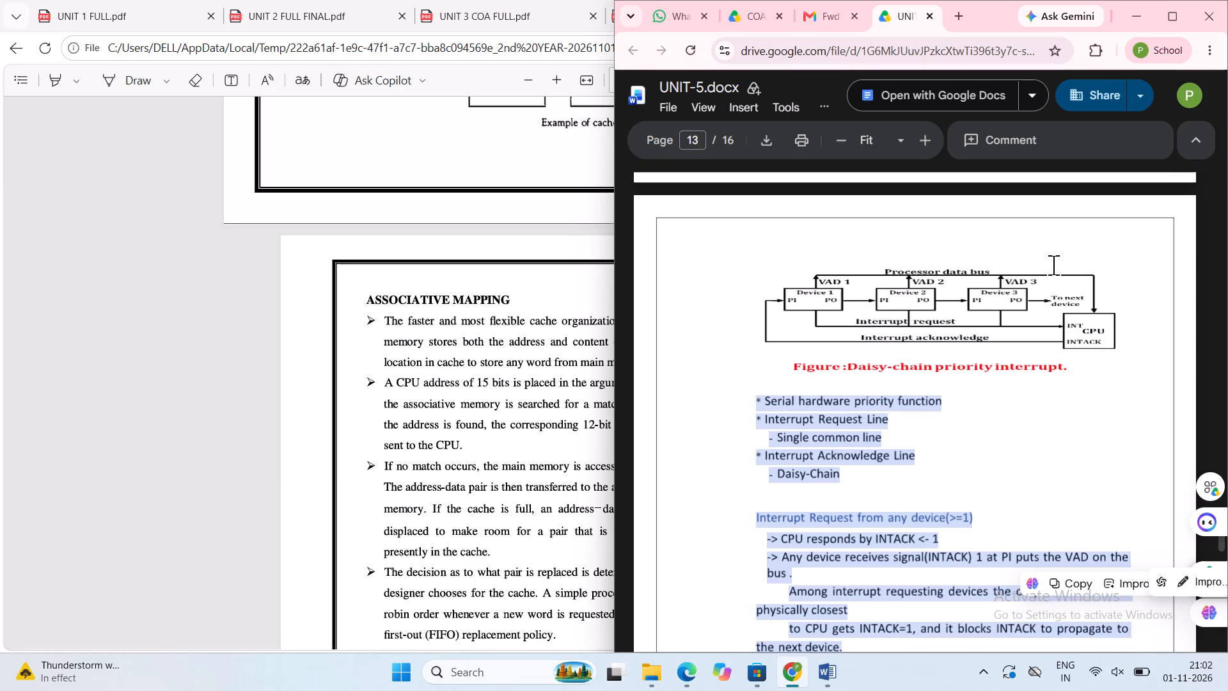
Switch to the Word document and paste the Daisy-Chaining Priority text below the Interrupt-Initiated I/O notes.
click(826, 666)
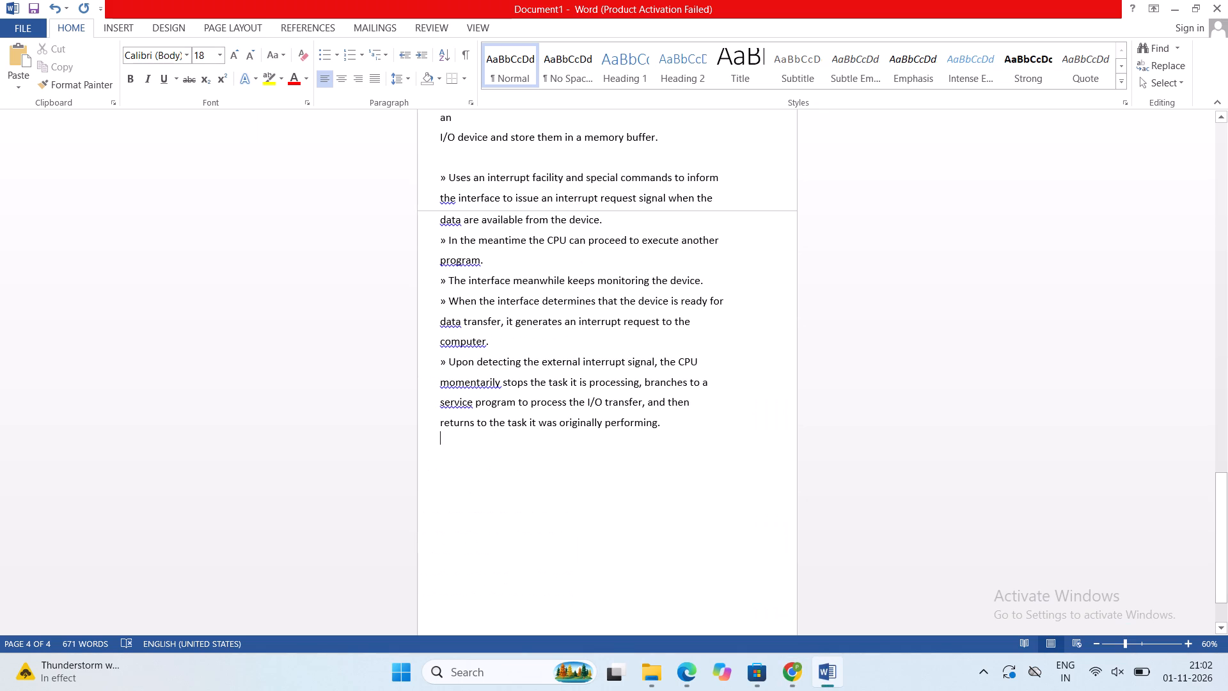
key(ctrl+v)
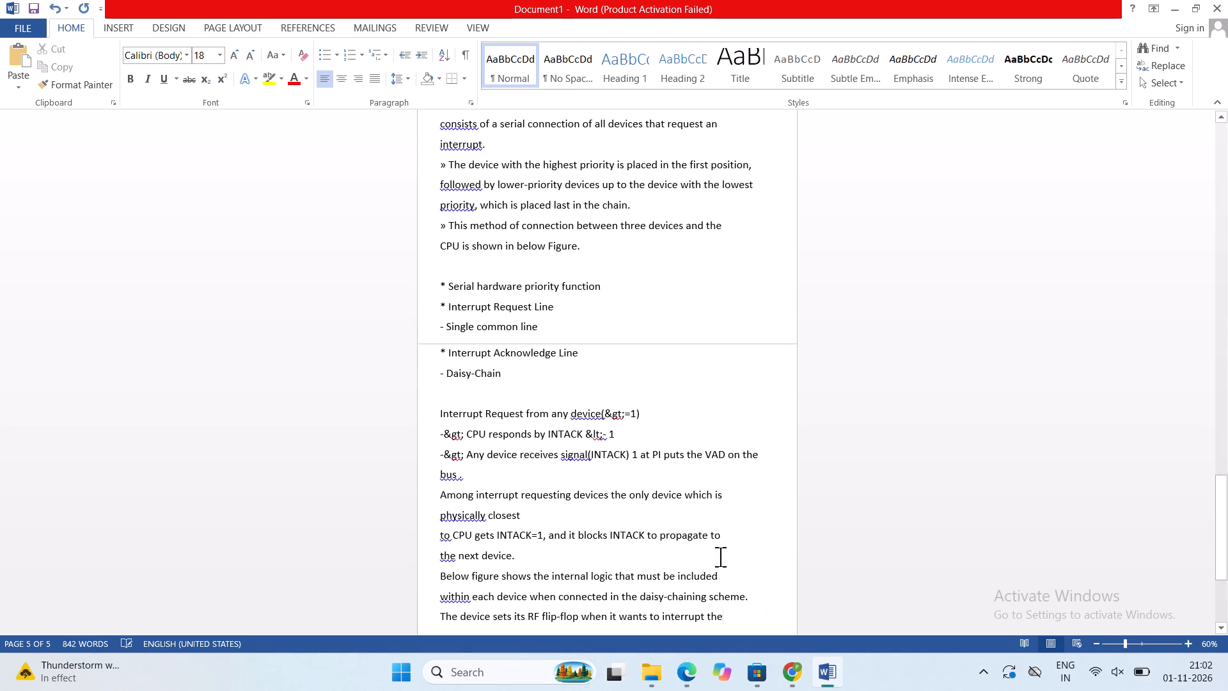
scroll(720, 557, up, 4)
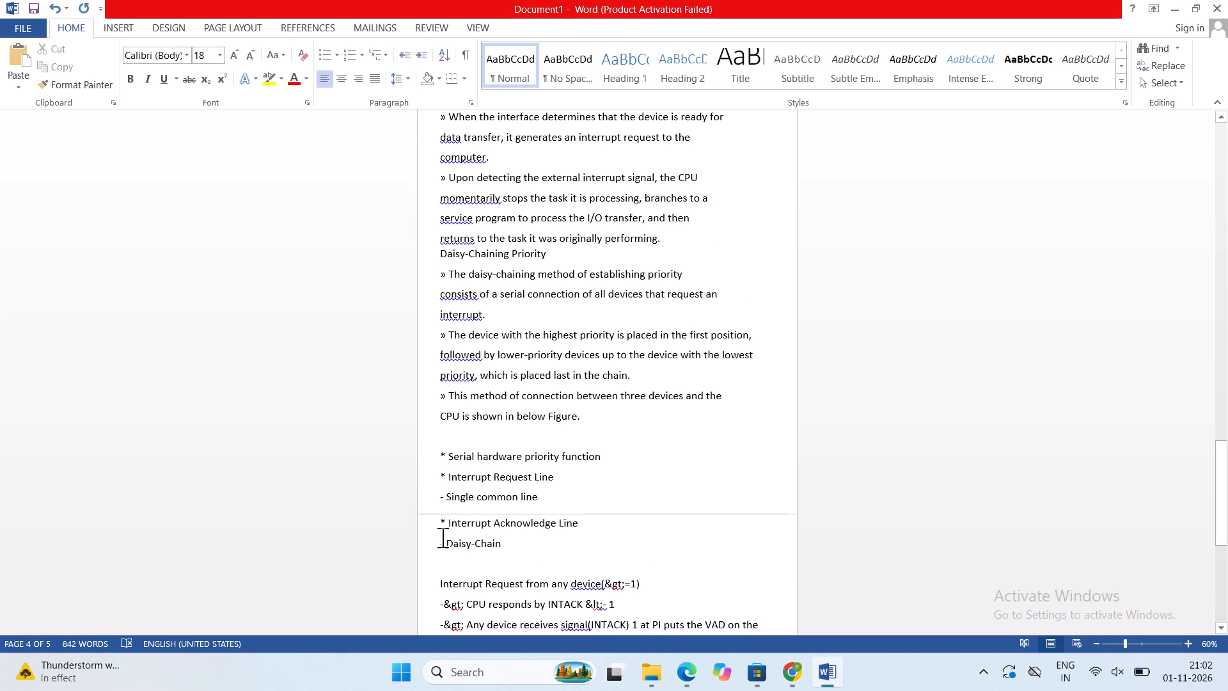
scroll(439, 541, up, 2)
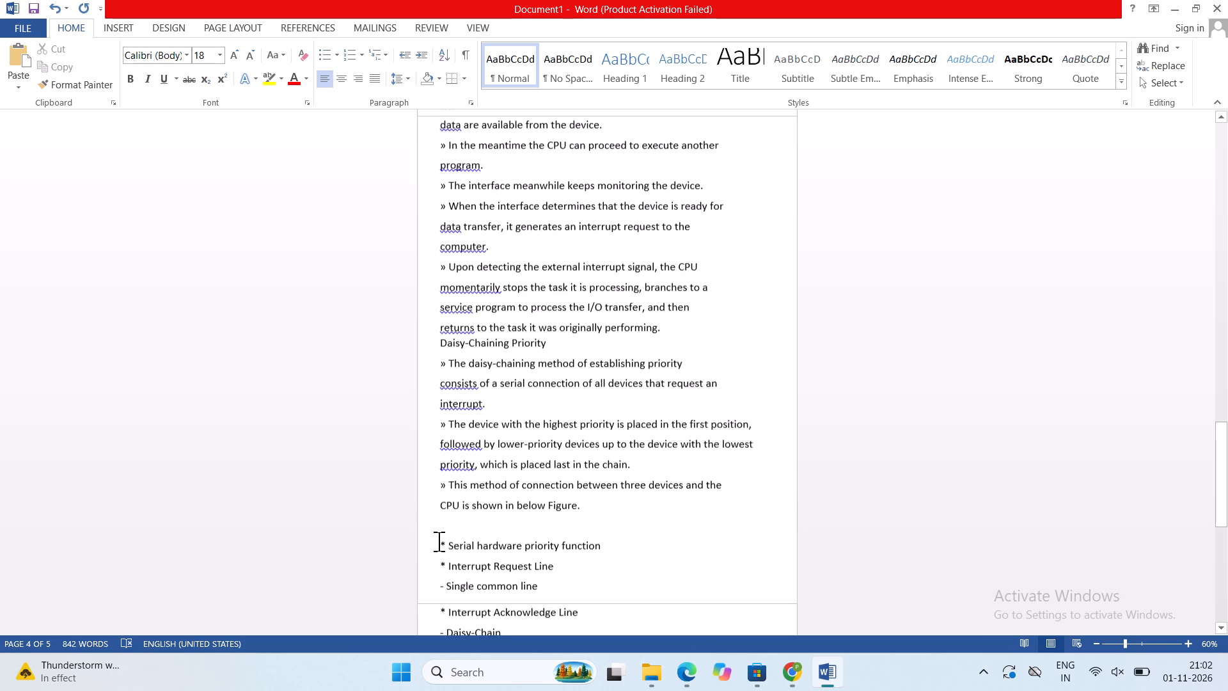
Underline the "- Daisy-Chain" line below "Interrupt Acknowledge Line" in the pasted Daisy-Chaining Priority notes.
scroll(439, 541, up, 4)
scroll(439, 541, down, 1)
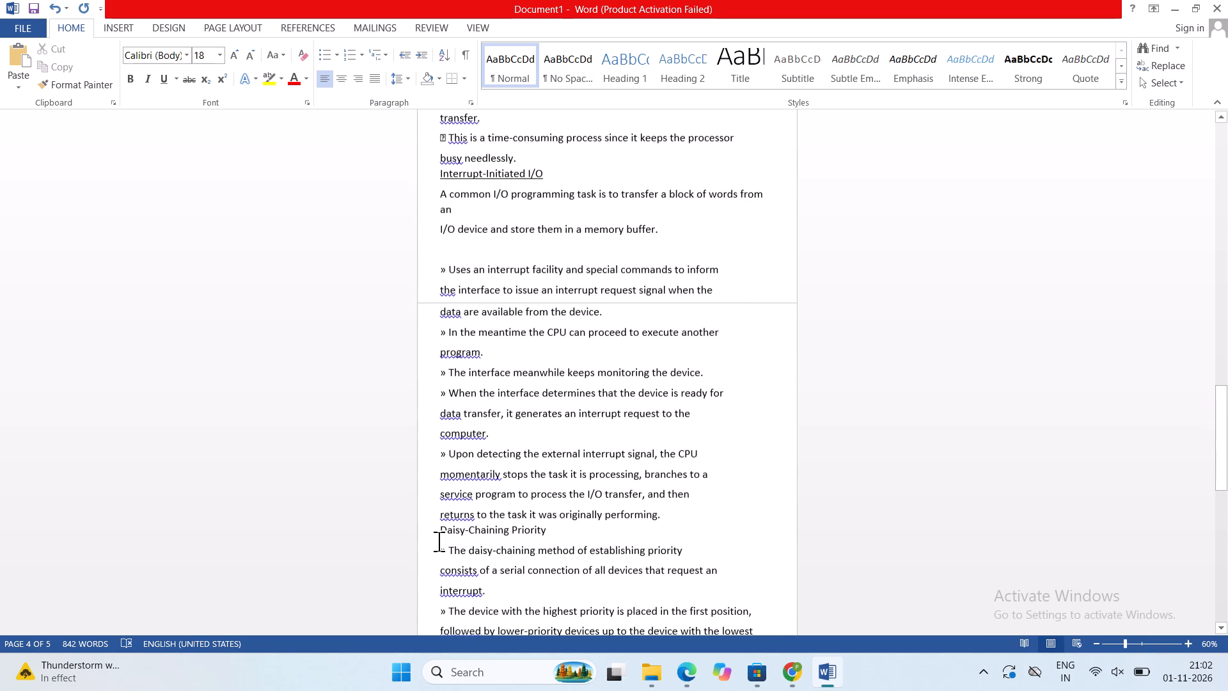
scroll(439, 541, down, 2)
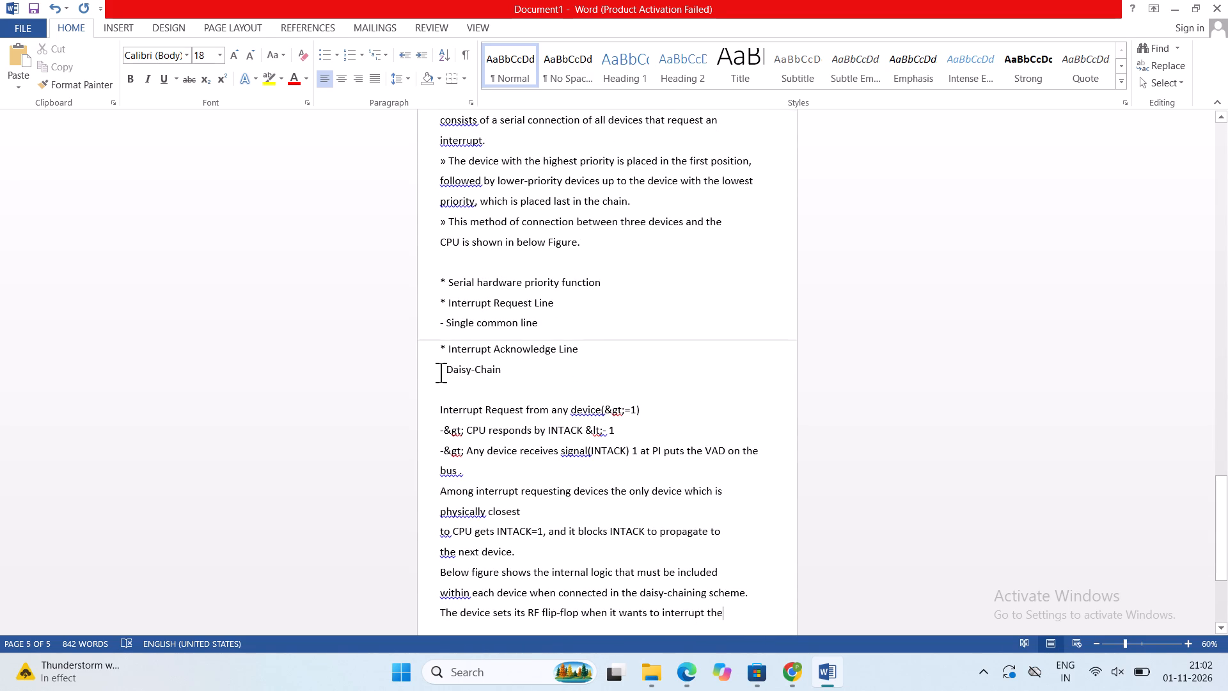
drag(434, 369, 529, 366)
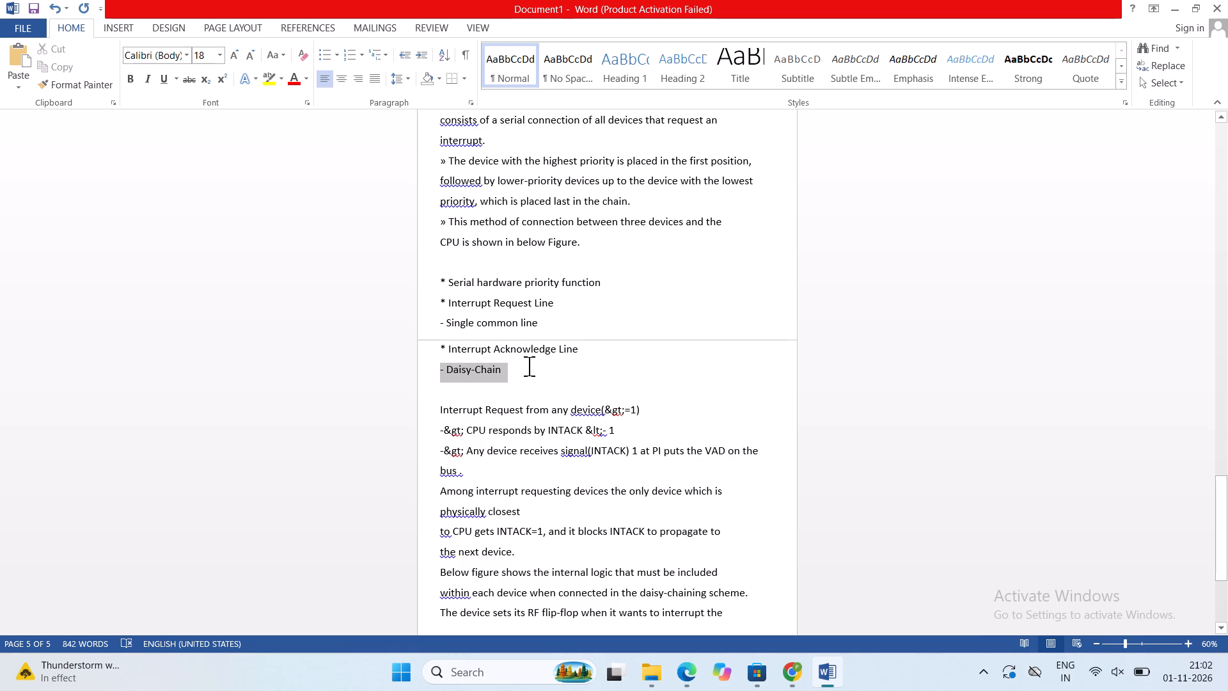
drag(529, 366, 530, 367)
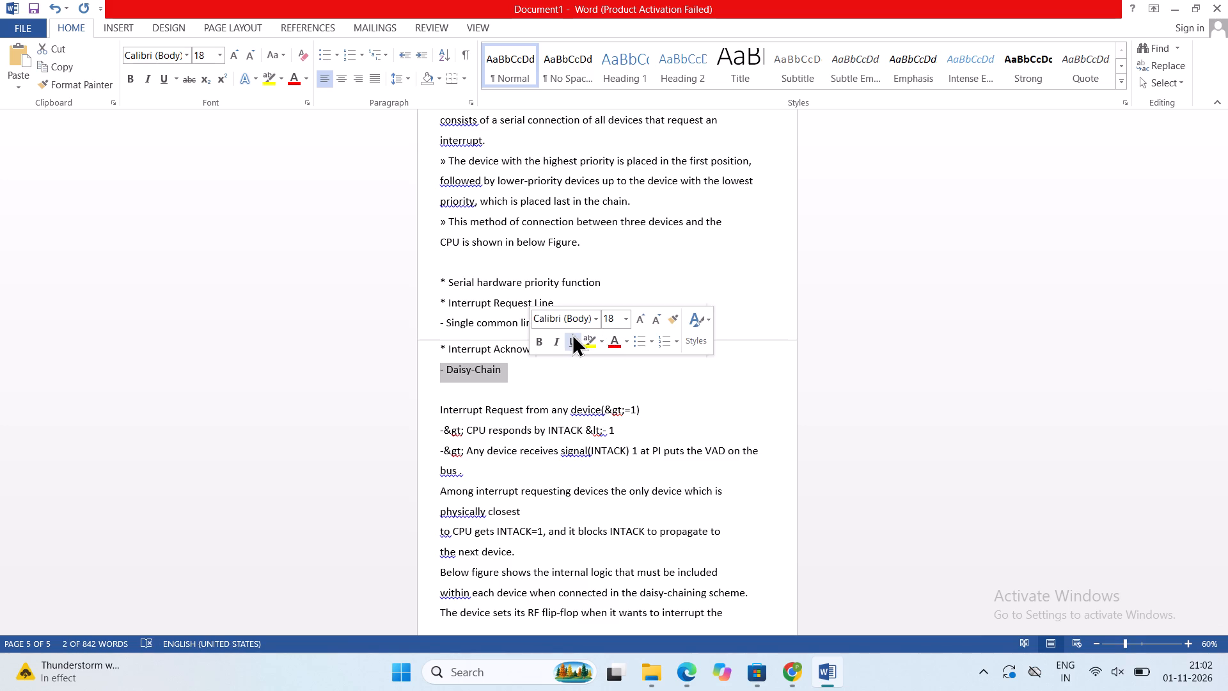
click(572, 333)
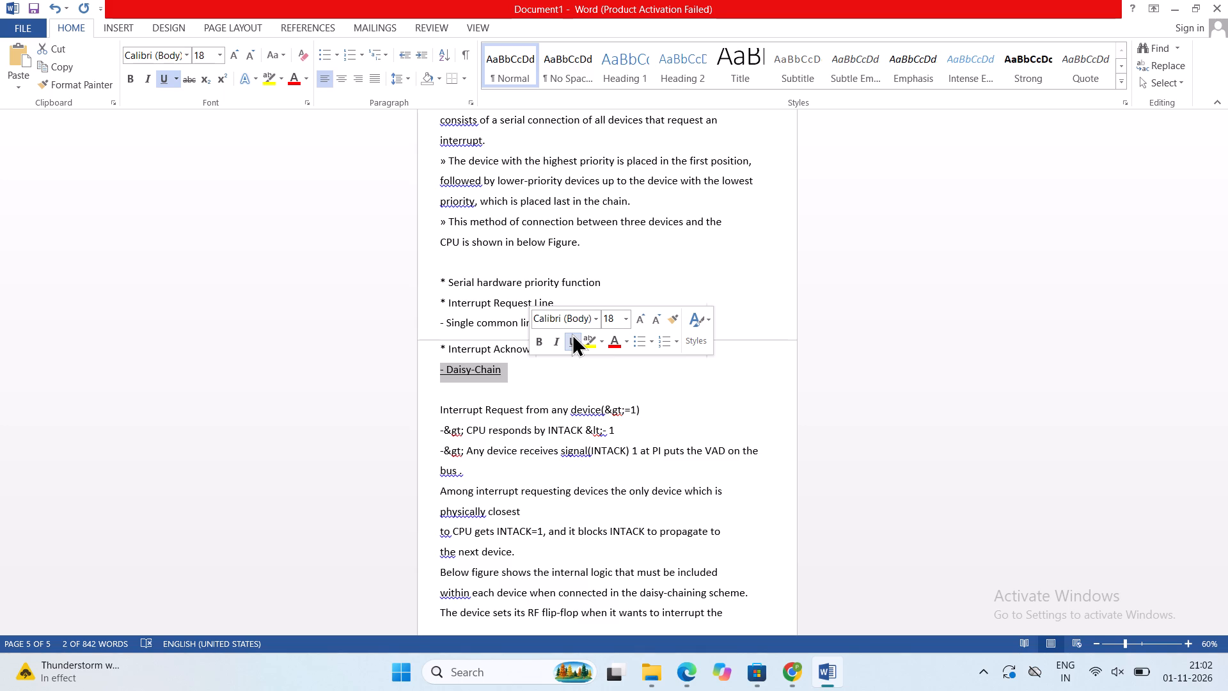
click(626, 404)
Switch to UNIT-5.docx in Chrome to check the Daisy-Chaining Priority section's heading on page 12, and return to the Word document.
click(820, 671)
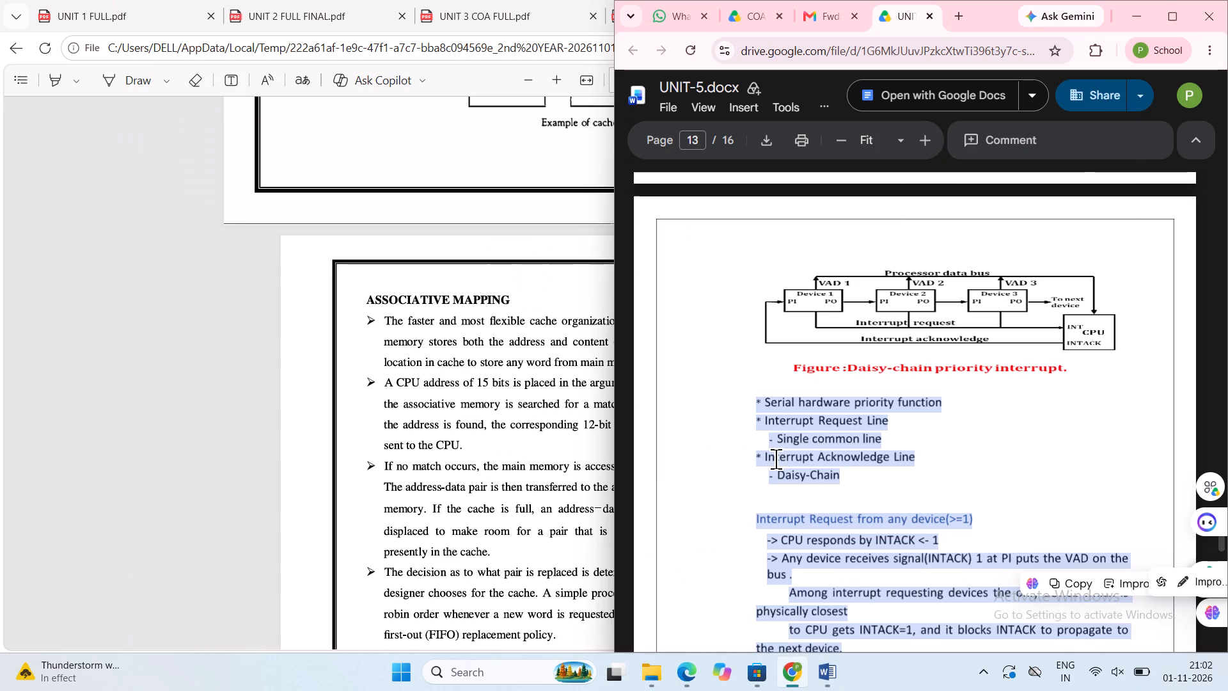
scroll(776, 459, up, 2)
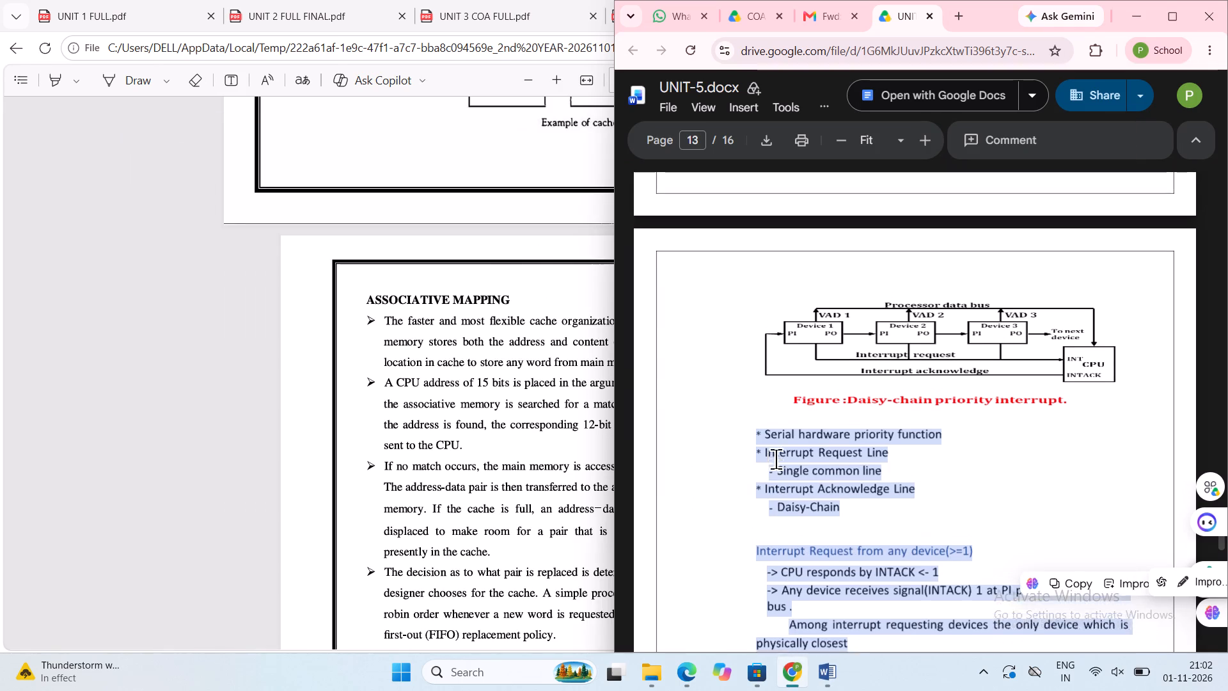
scroll(776, 459, up, 3)
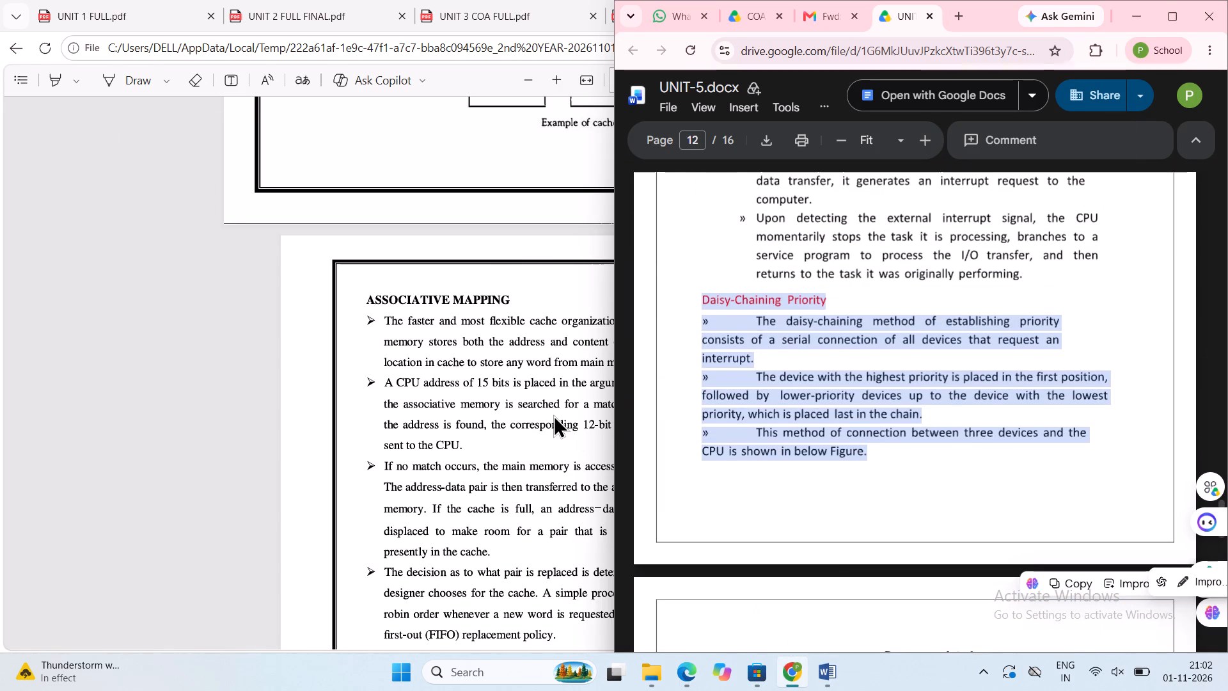
click(831, 666)
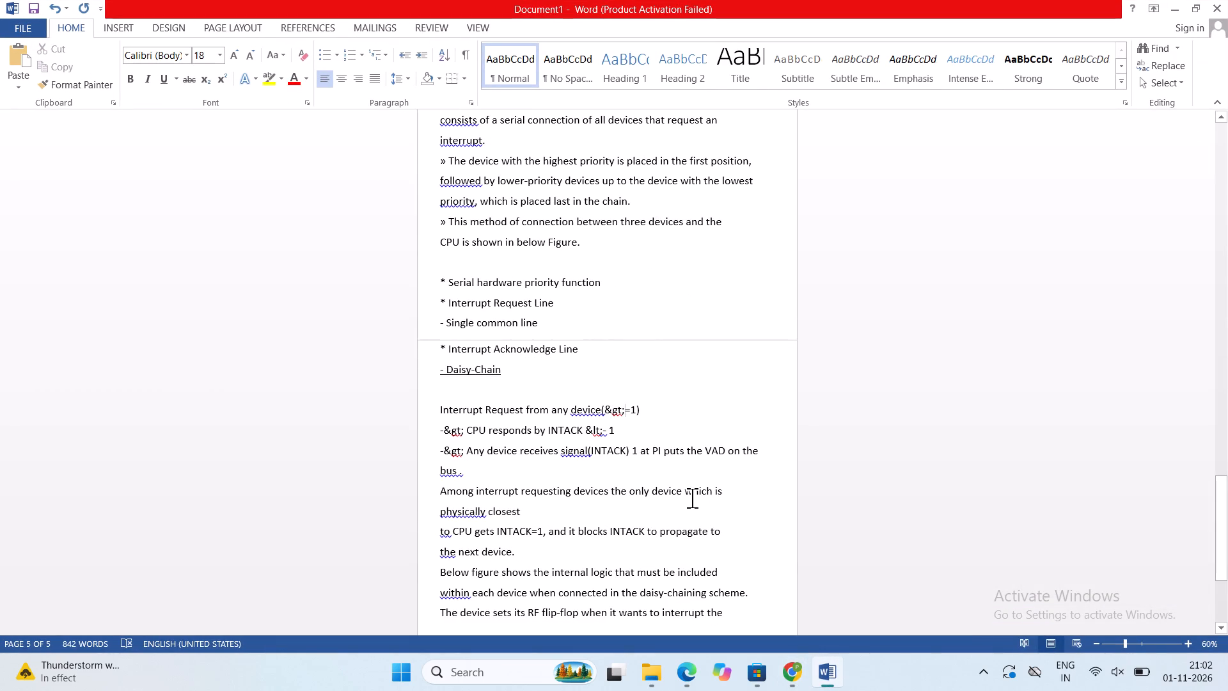
click(819, 669)
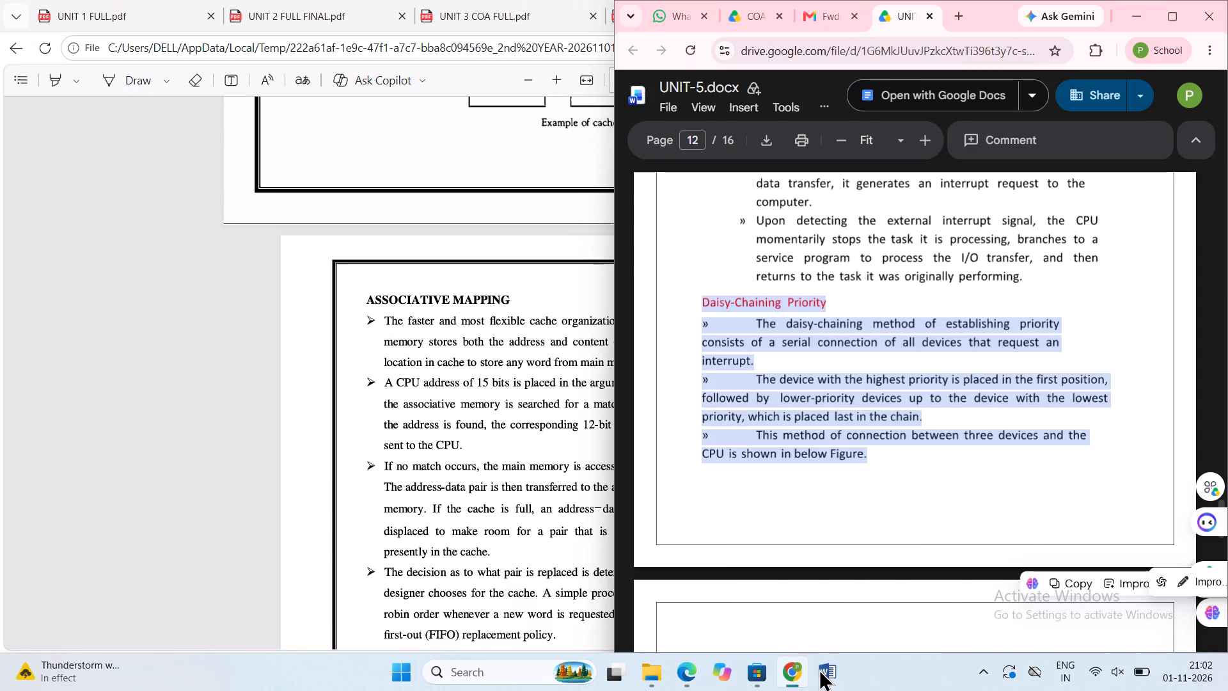
click(819, 669)
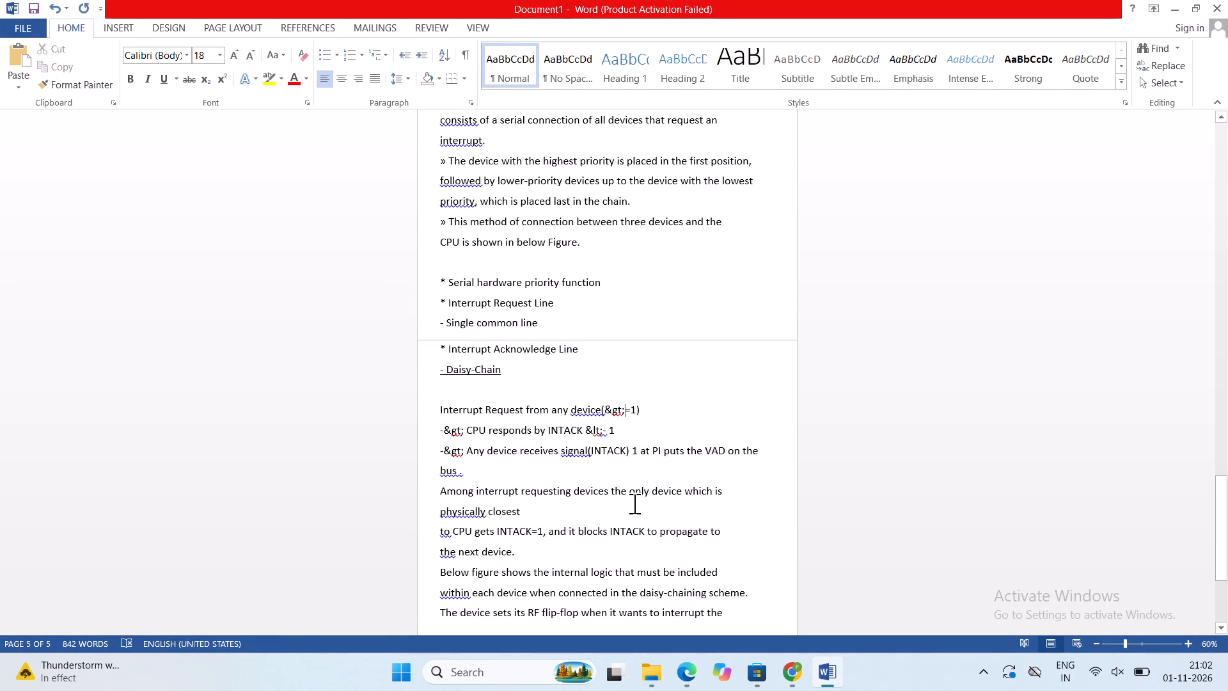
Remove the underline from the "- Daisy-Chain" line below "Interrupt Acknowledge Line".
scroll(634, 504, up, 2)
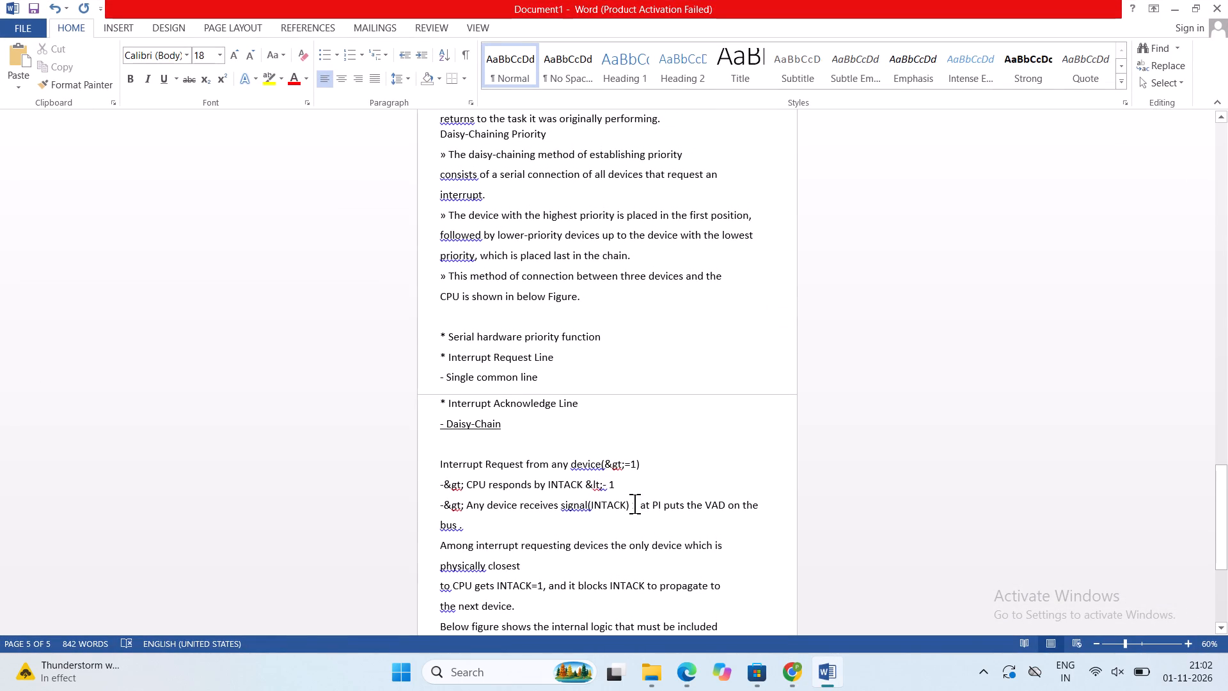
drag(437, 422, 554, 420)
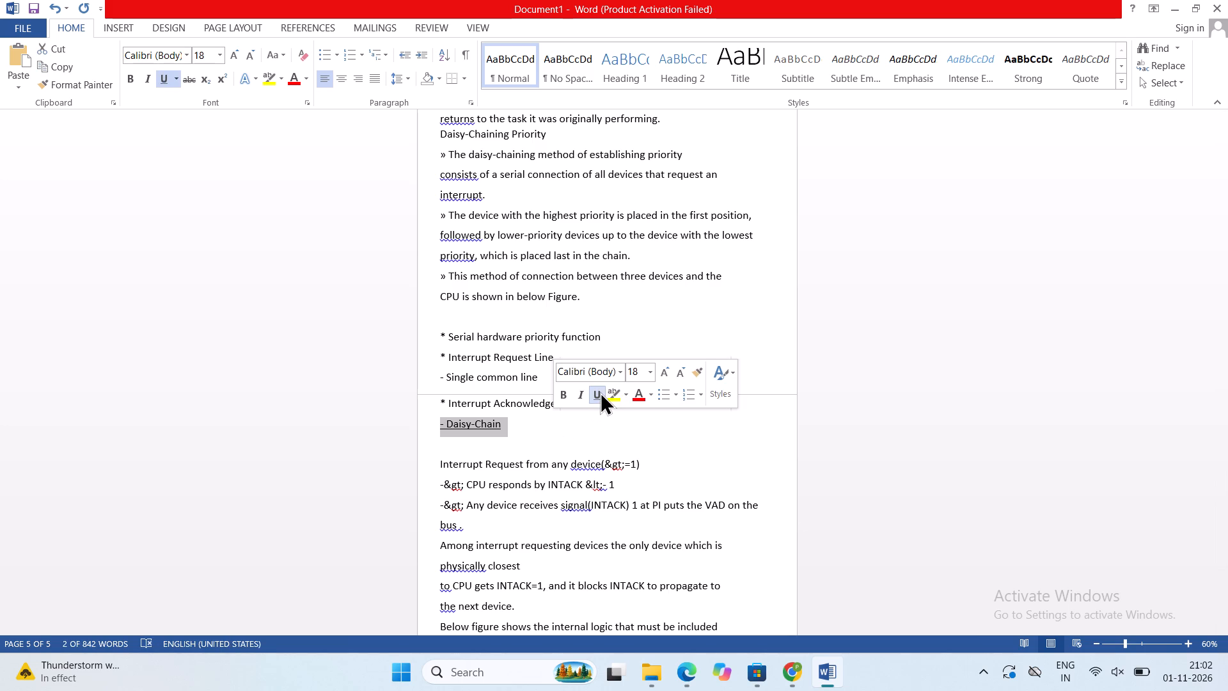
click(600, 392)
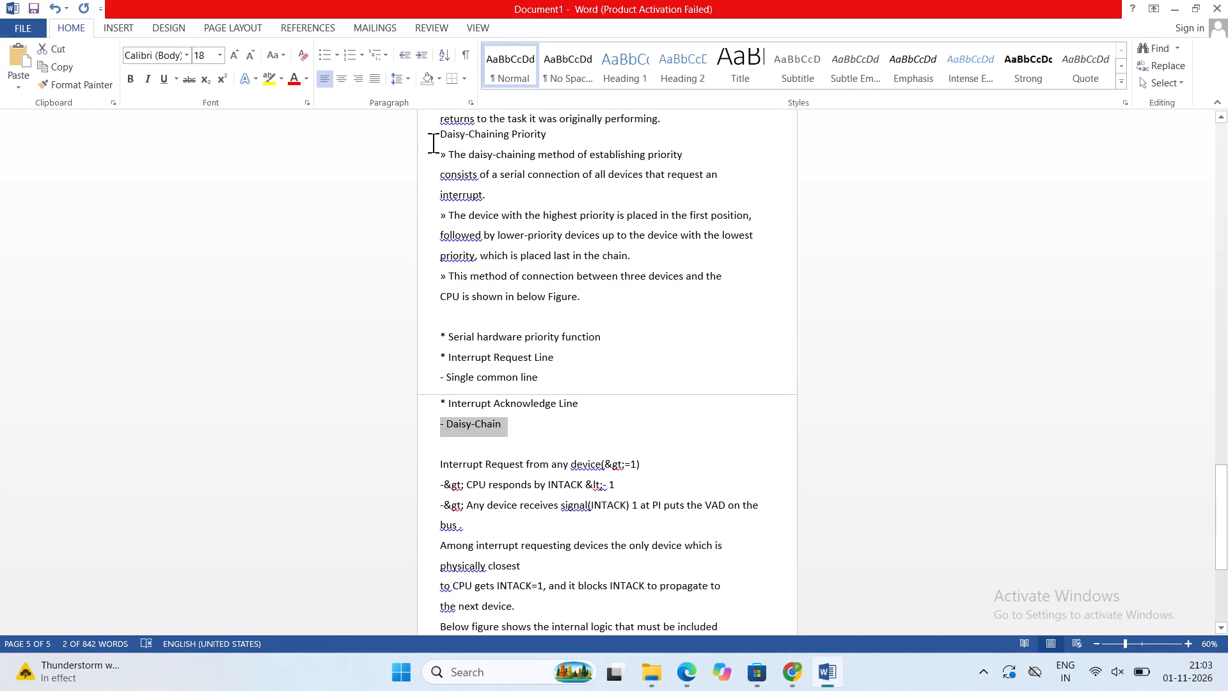
Underline the "Daisy-Chaining Priority" heading below the Interrupt-Initiated I/O notes.
drag(434, 140, 552, 135)
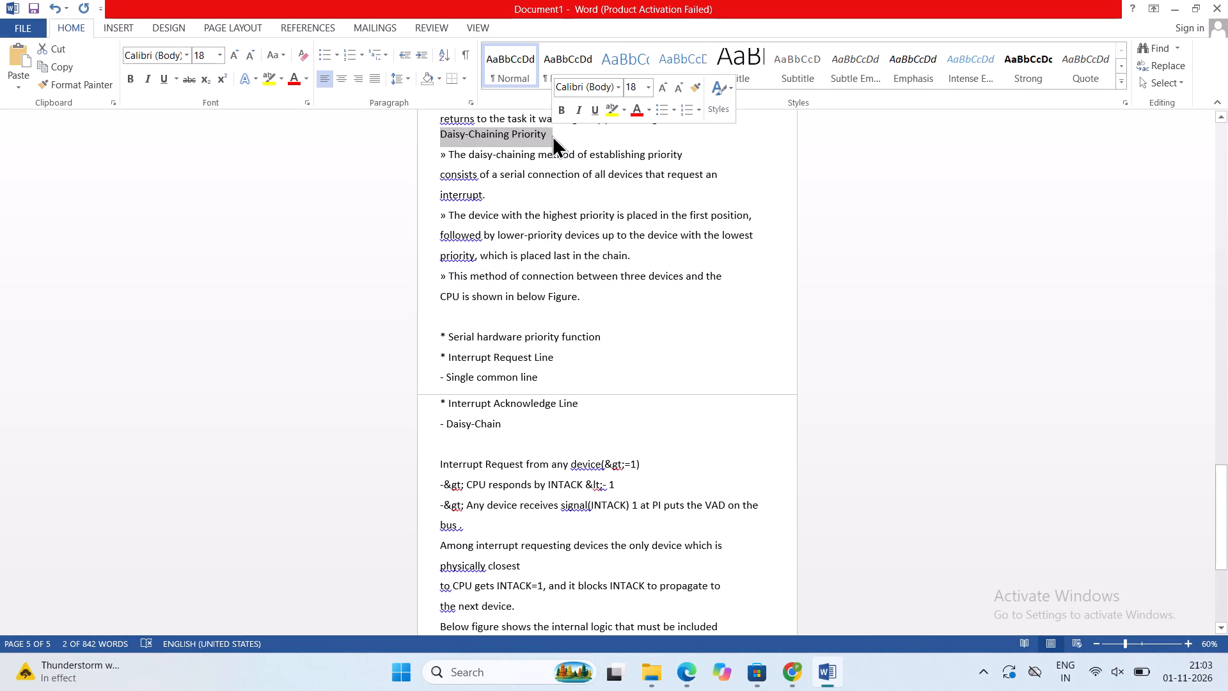
click(594, 106)
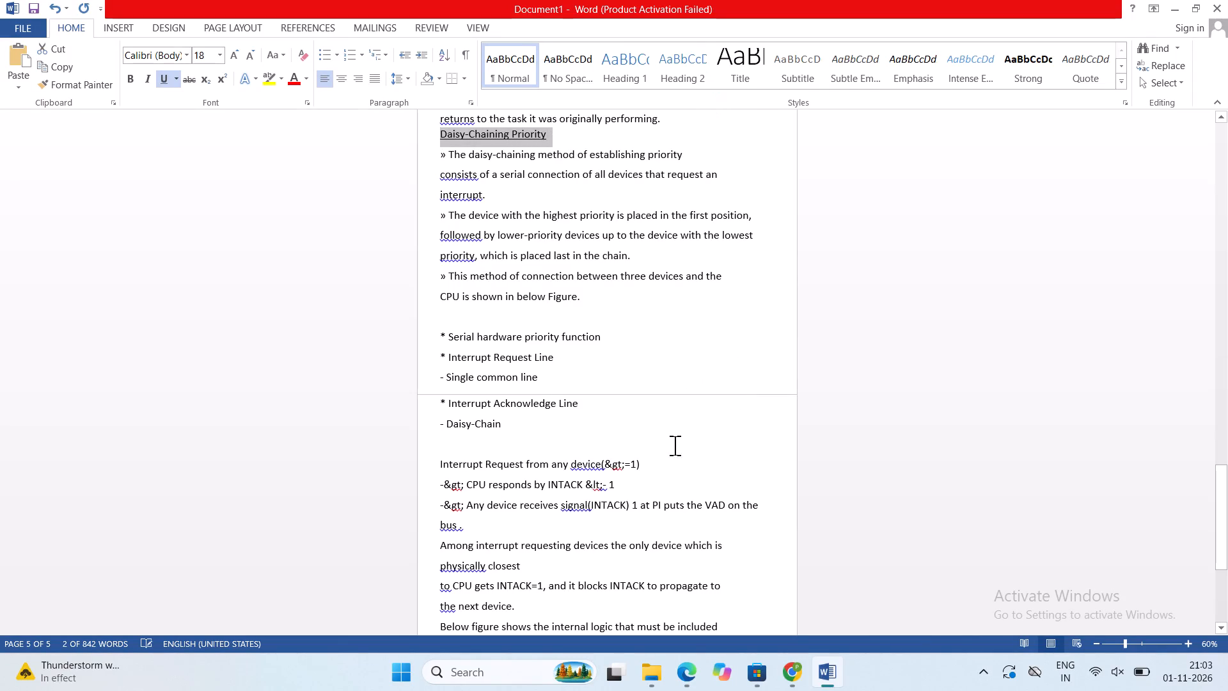
click(675, 444)
Start a new line after "wants to interrupt the" at the end of the Daisy-Chaining Priority notes.
scroll(713, 241, down, 5)
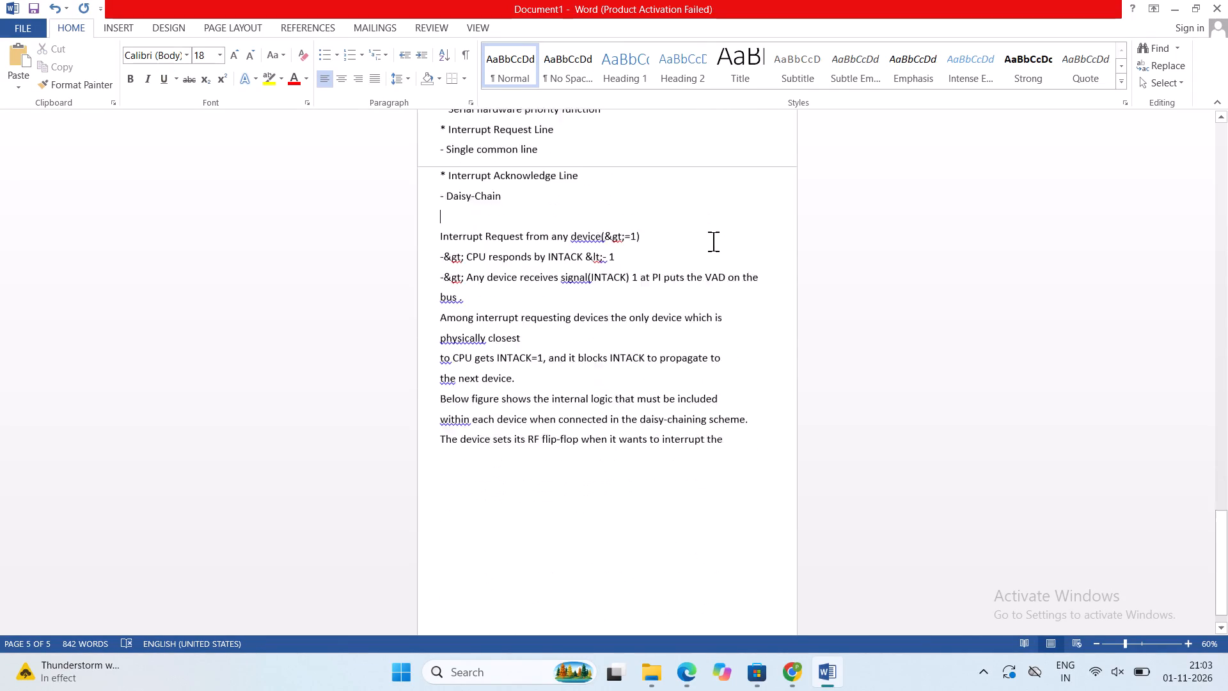
scroll(713, 241, down, 1)
click(744, 407)
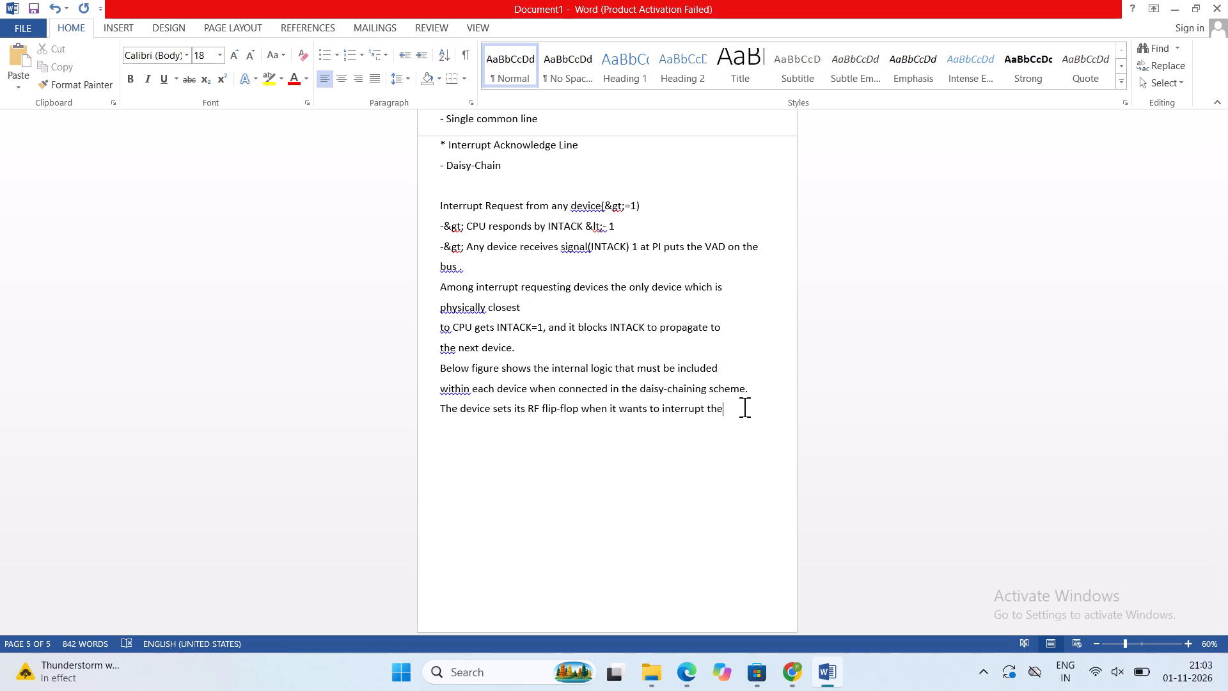
key(shift+Return)
Switch to UNIT-5.docx in Chrome and review the remaining sections on pages 13 to 16, from Direct Memory Access through Interrupt service routine.
click(828, 662)
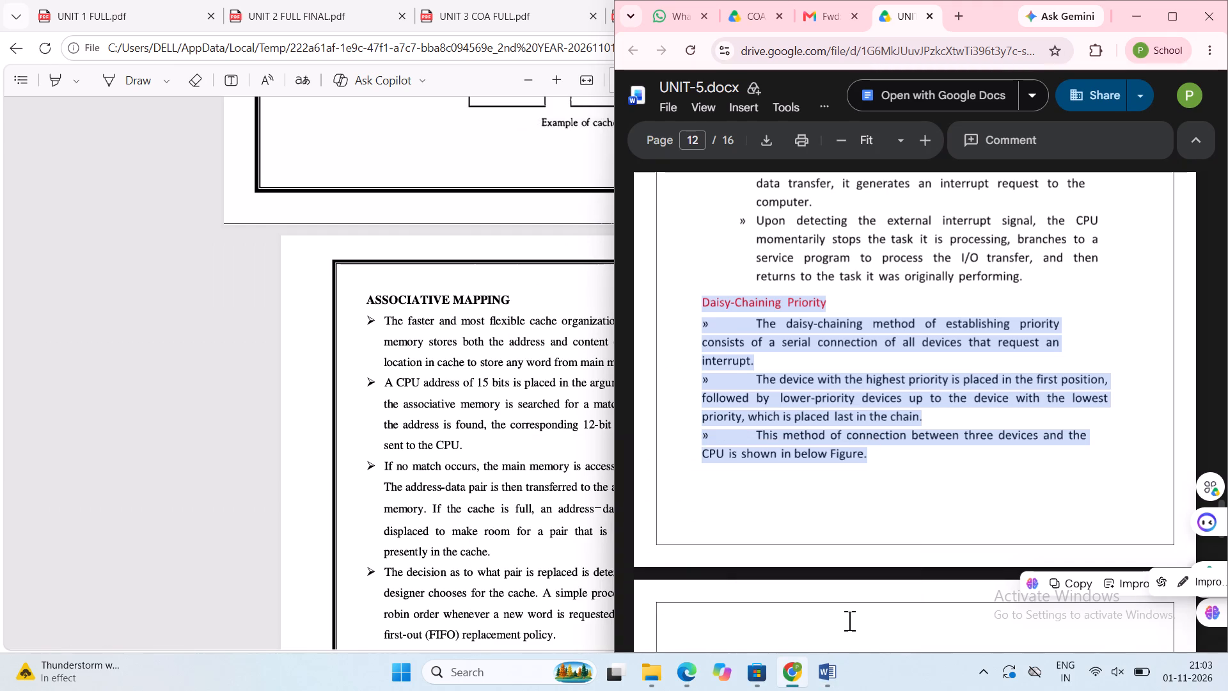
scroll(849, 621, down, 15)
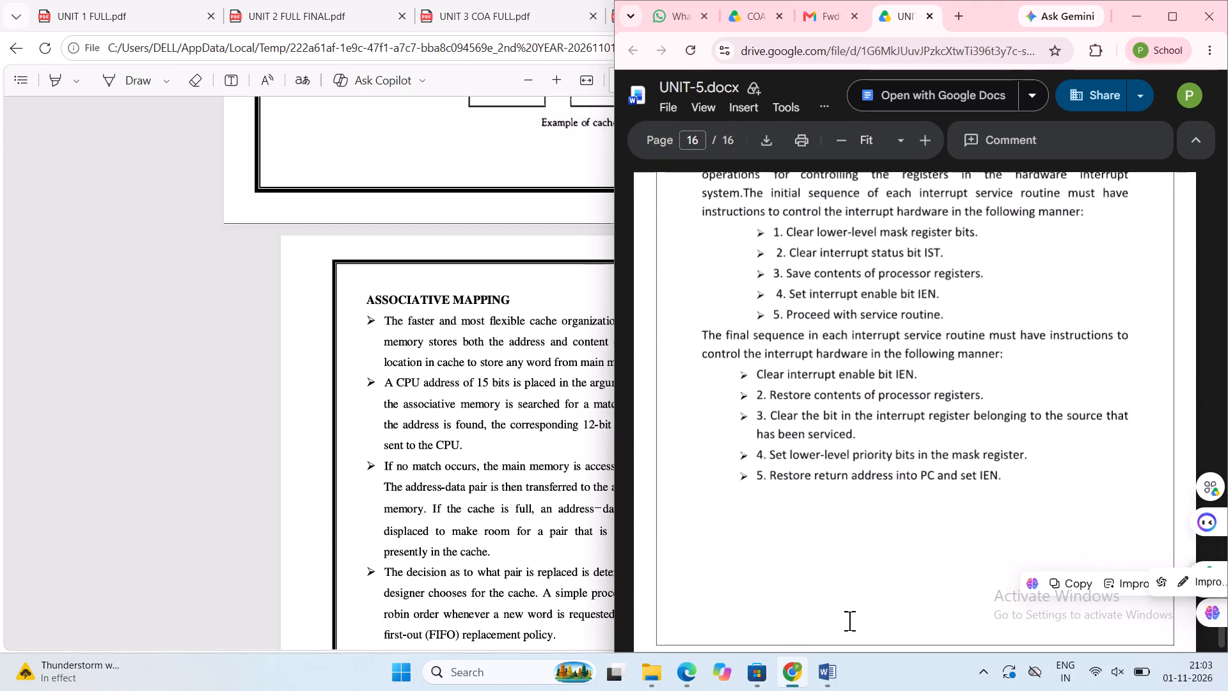
scroll(849, 621, up, 4)
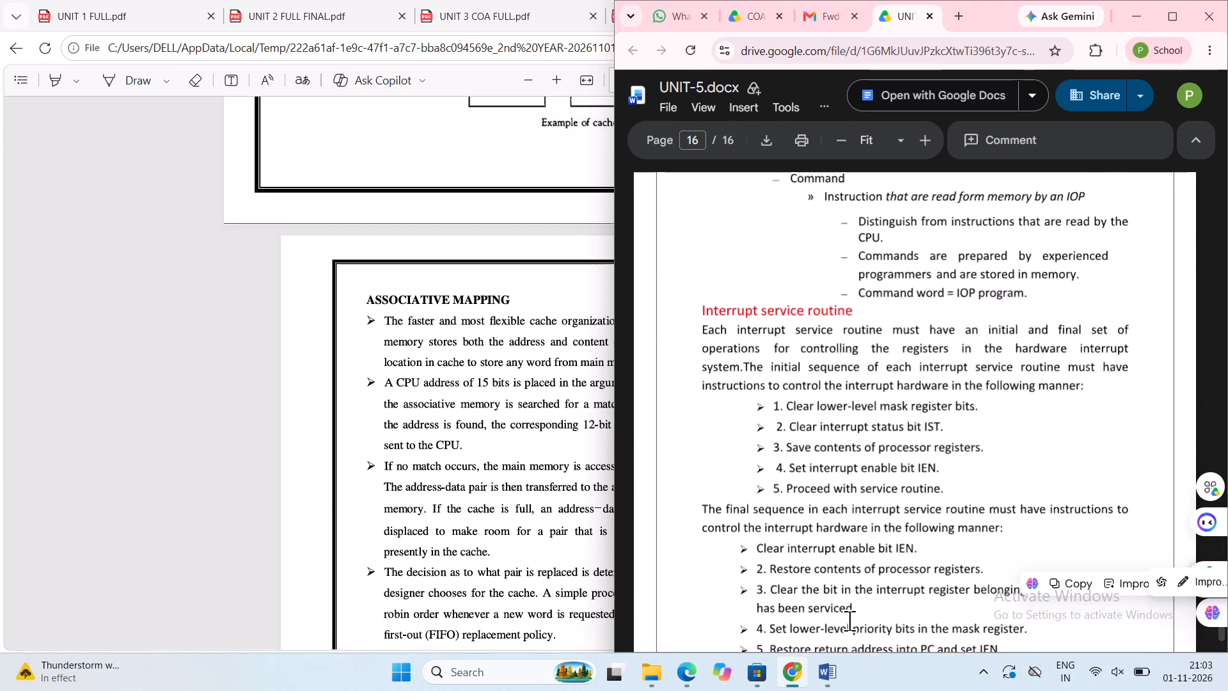
scroll(849, 621, up, 5)
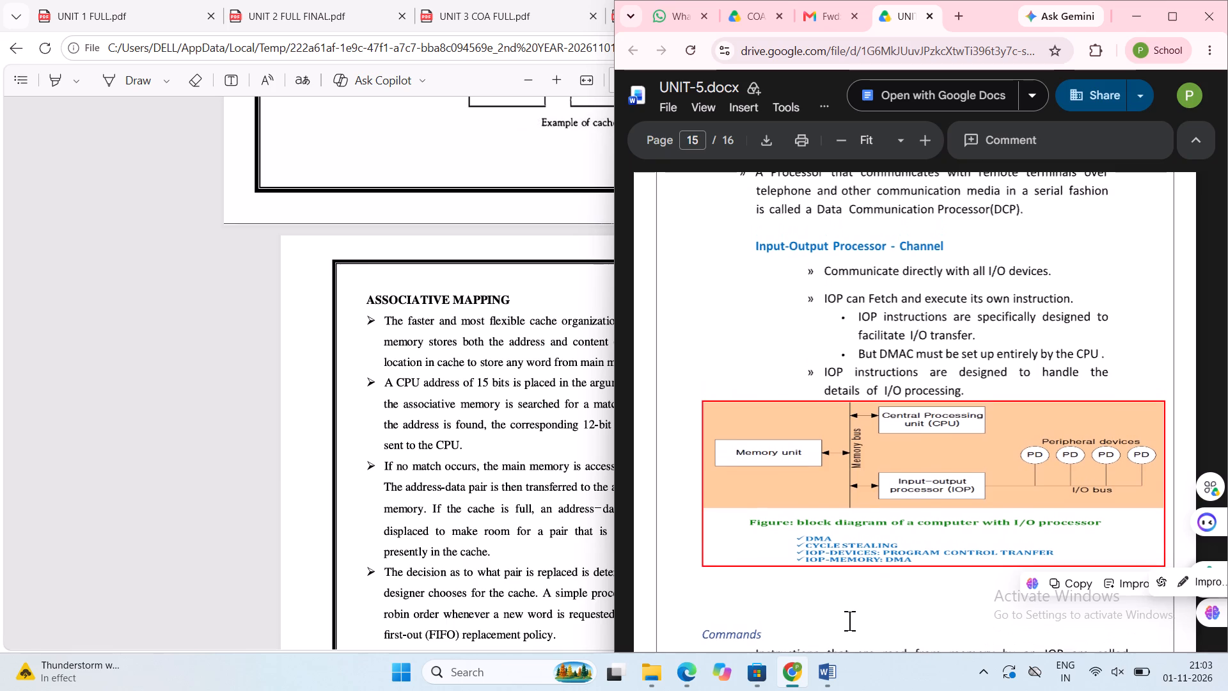
scroll(849, 621, up, 4)
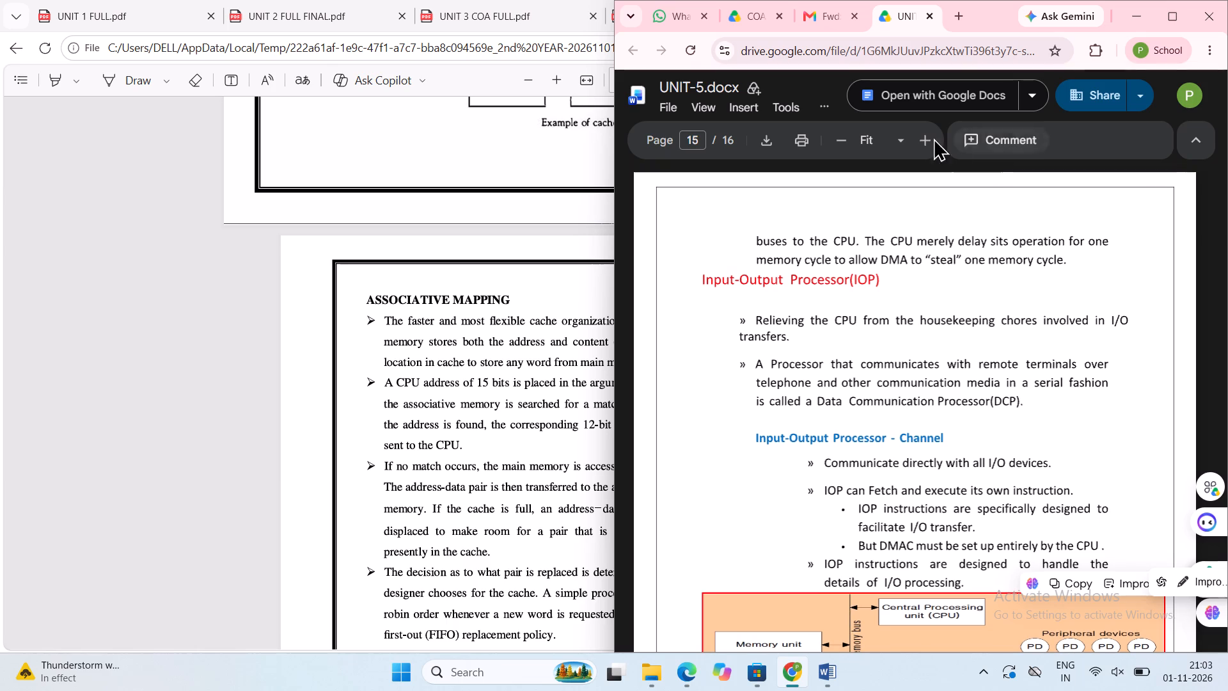
scroll(907, 262, up, 1)
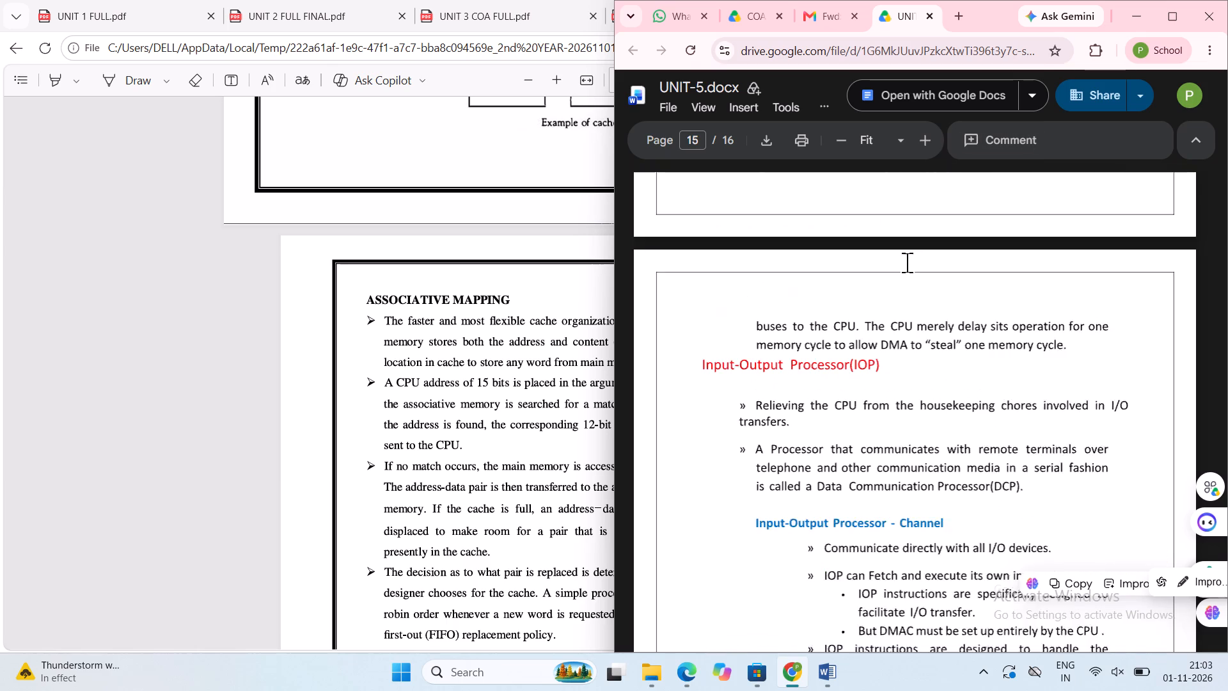
scroll(907, 262, up, 5)
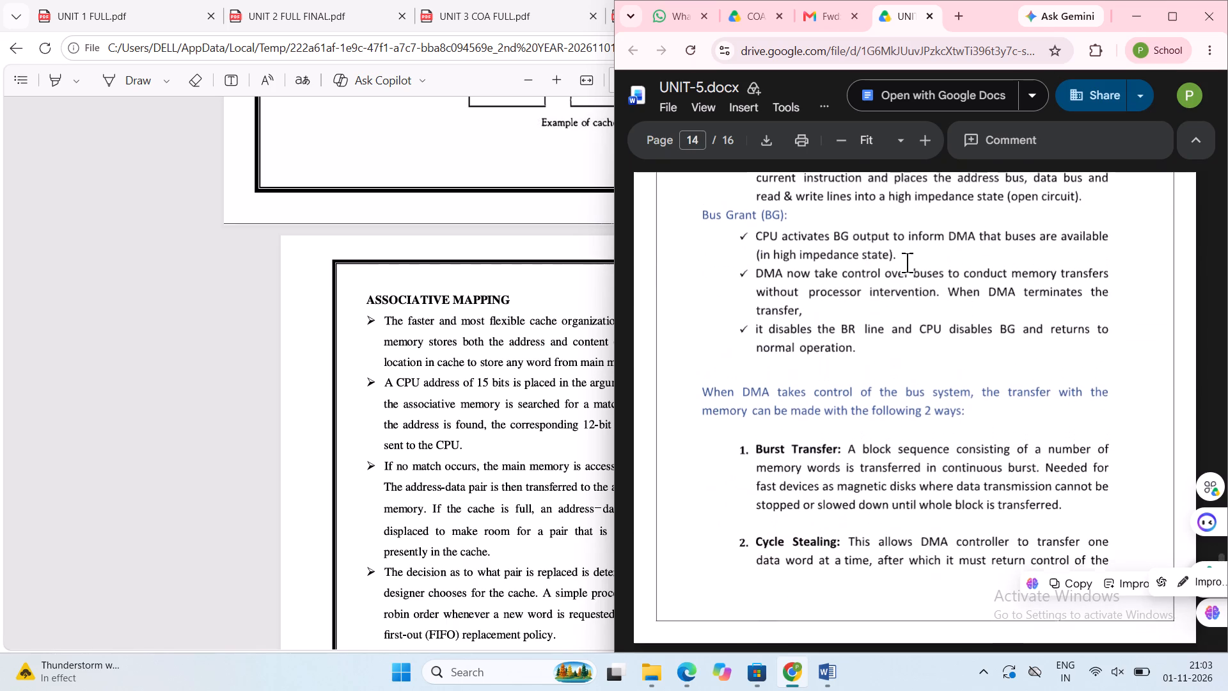
scroll(907, 262, up, 4)
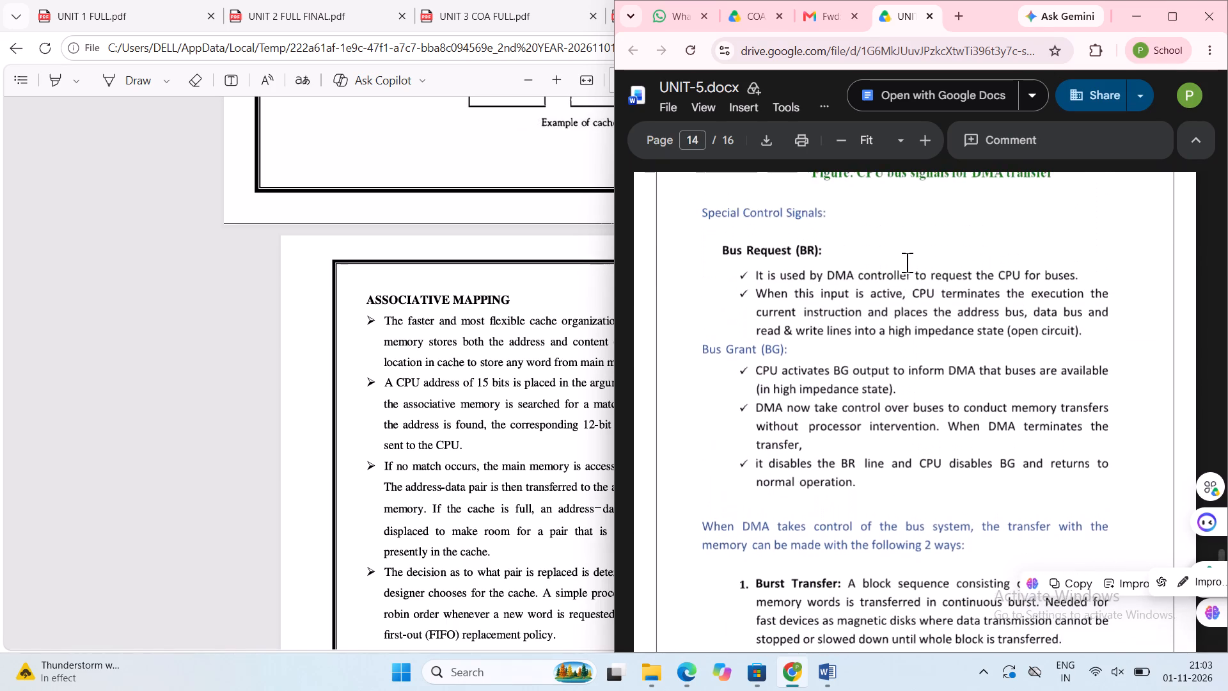
scroll(907, 262, up, 2)
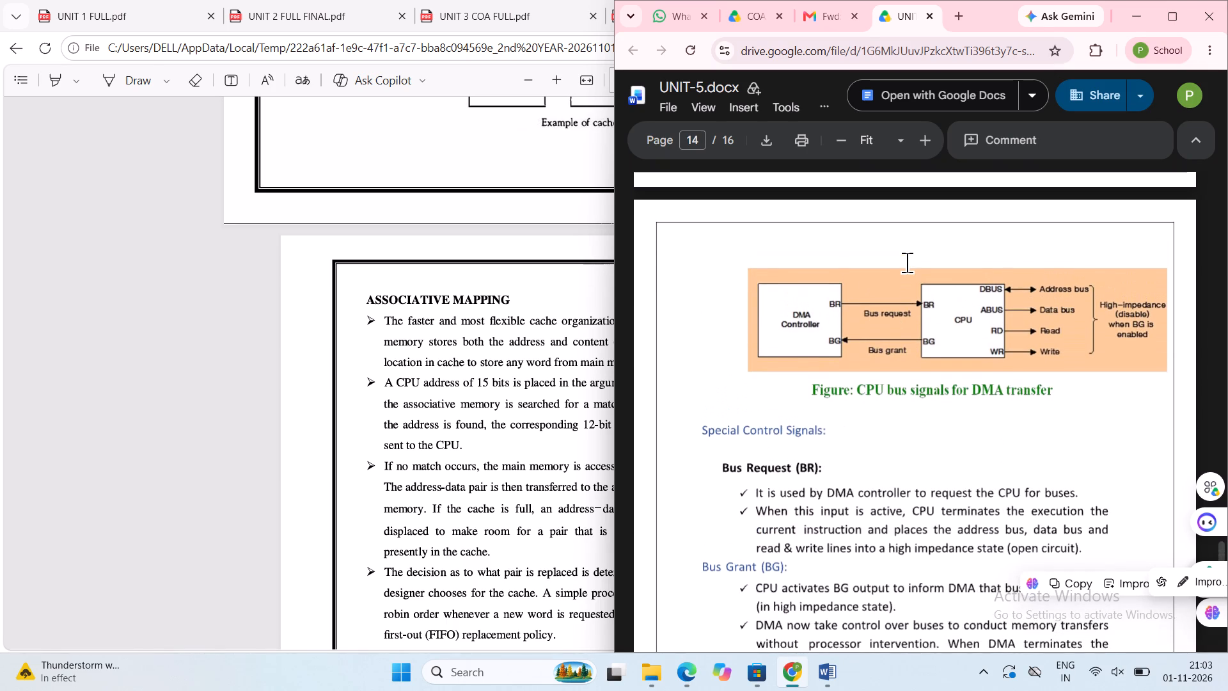
scroll(907, 262, up, 3)
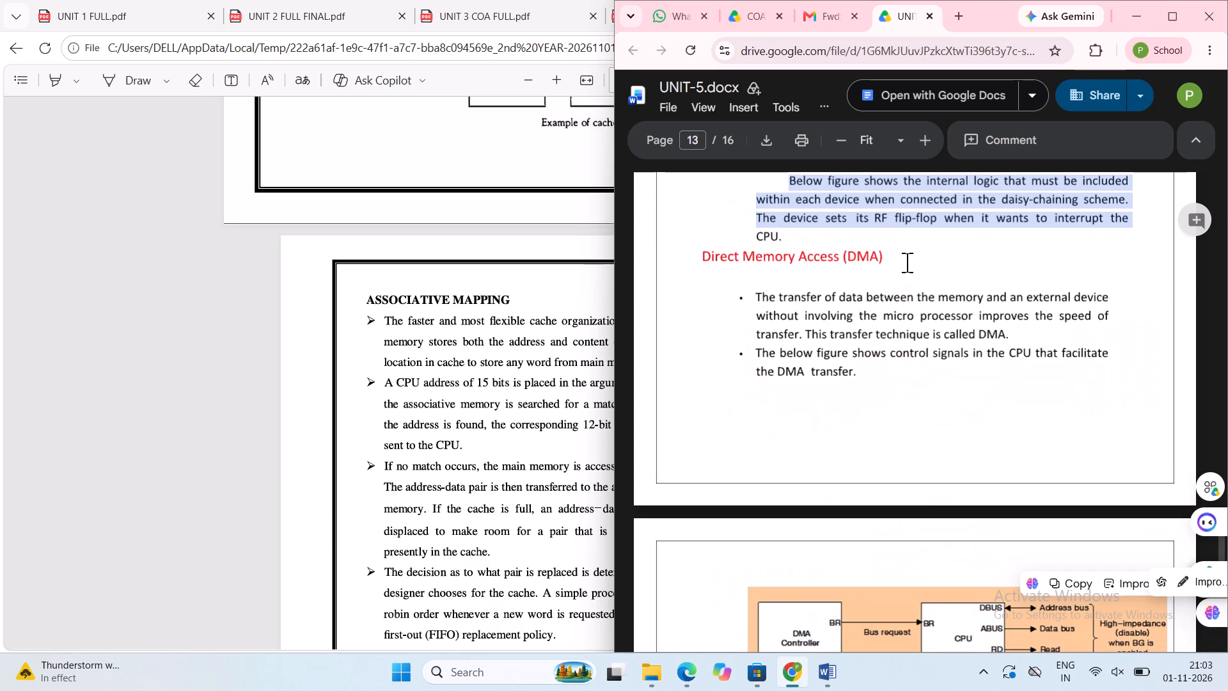
scroll(907, 262, down, 3)
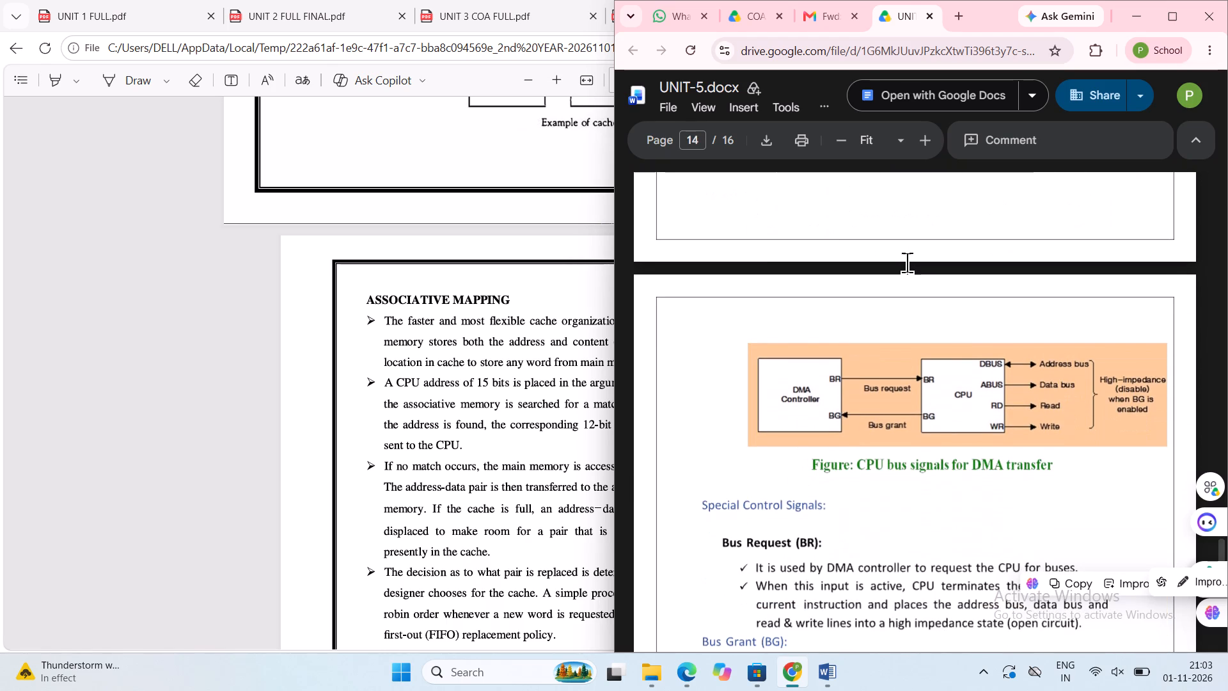
Review UNIT-5.docx on pages 14 to 16, from the CPU bus signals for DMA transfer through the final interrupt service routine sequence.
scroll(907, 262, down, 3)
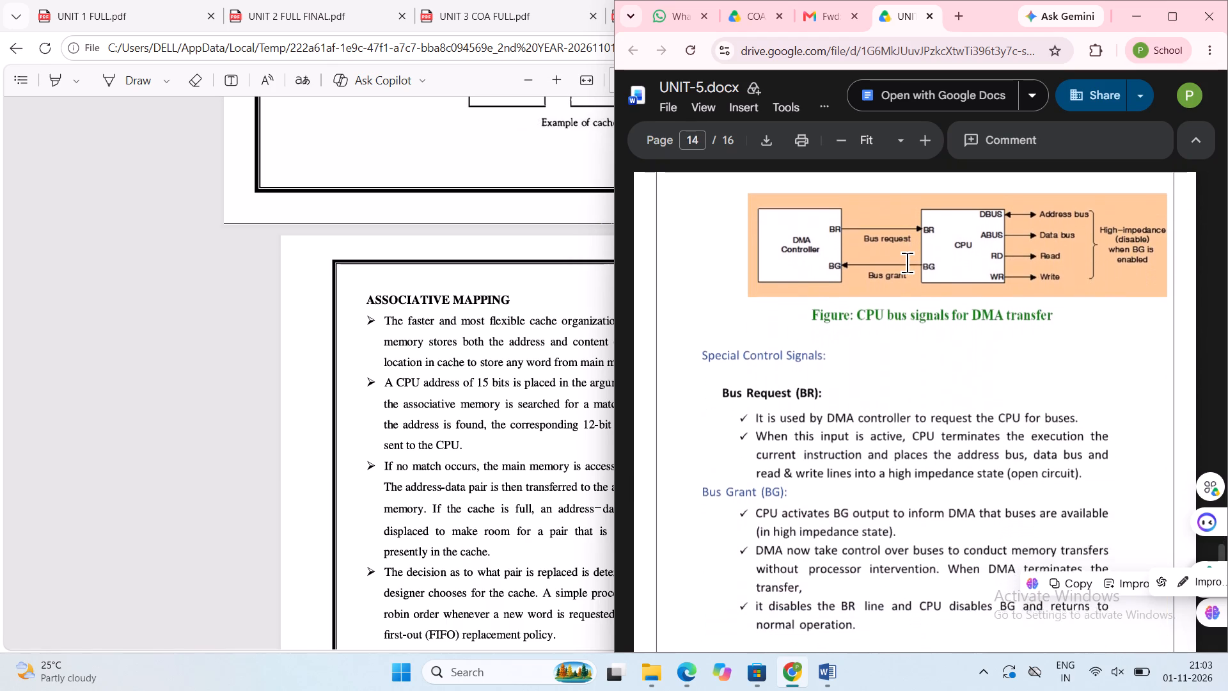
scroll(907, 262, down, 8)
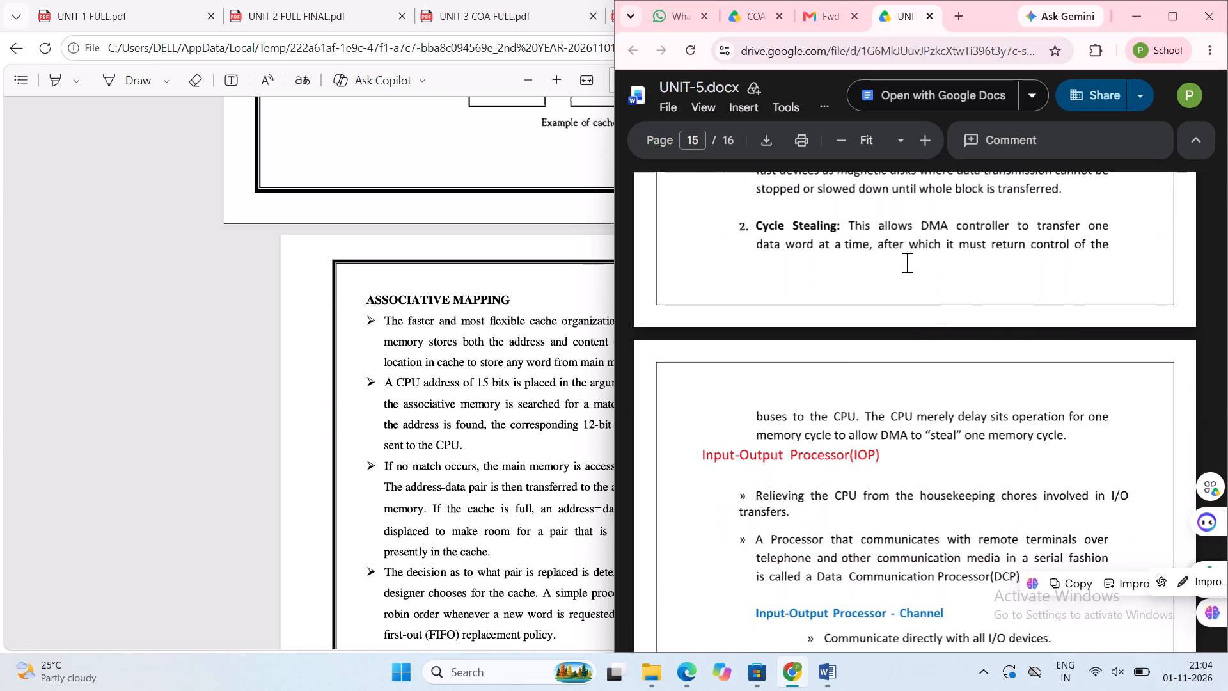
scroll(907, 262, down, 7)
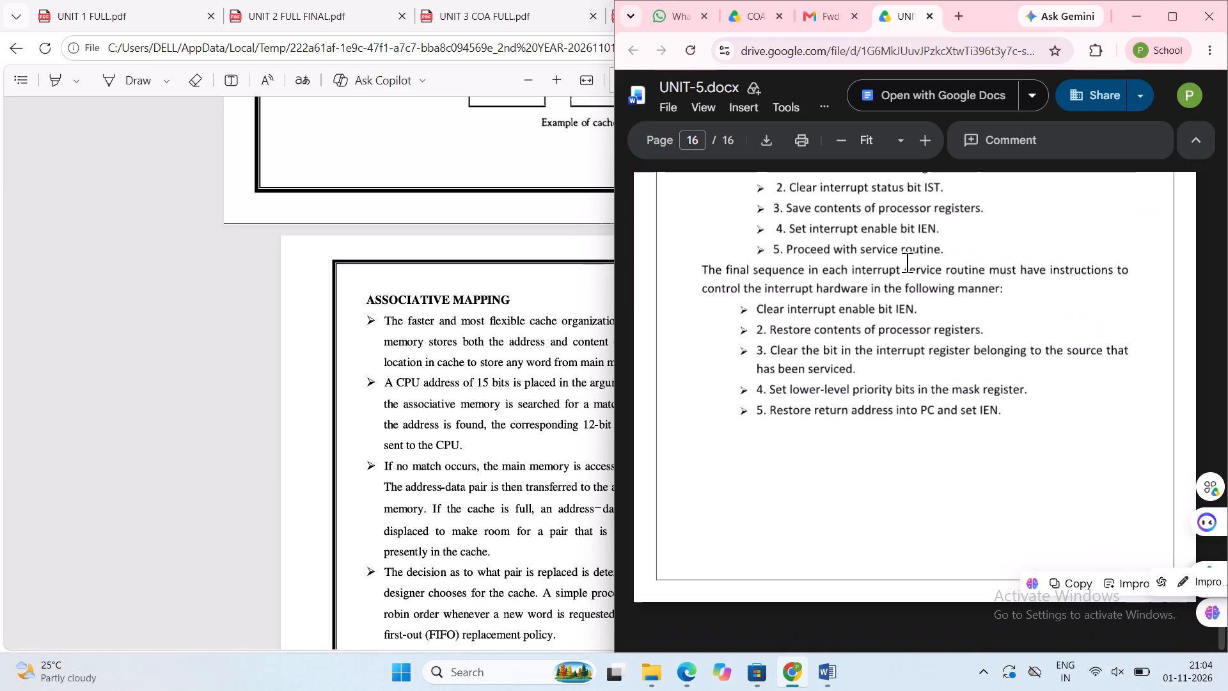
Open the UNIT-4 COA.docx attachment from the forwarded email and examine its opening notes on CPU organization and the 8086 microprocessor.
click(760, 8)
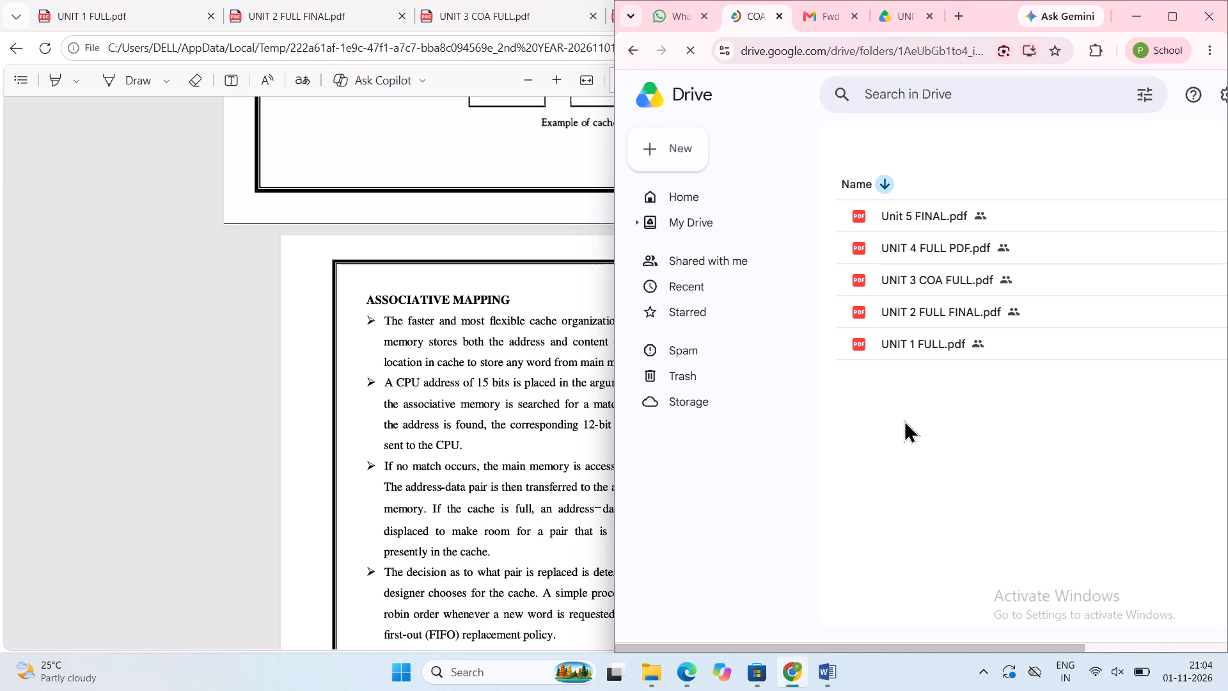
click(818, 12)
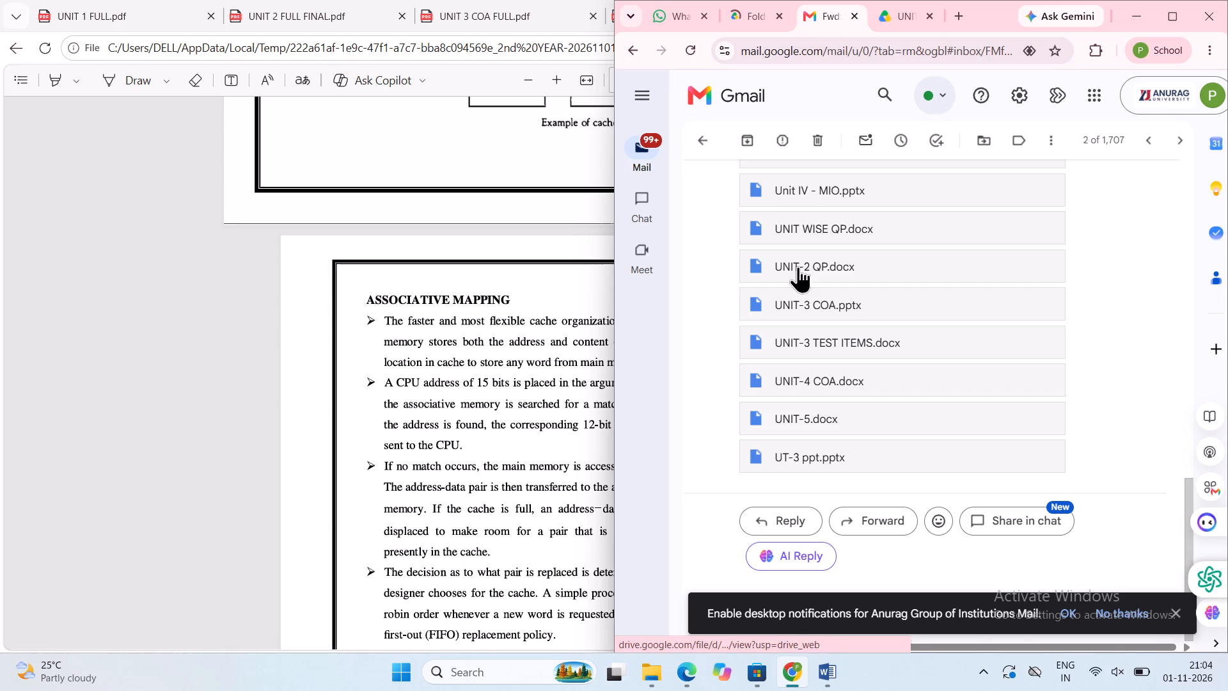
click(815, 376)
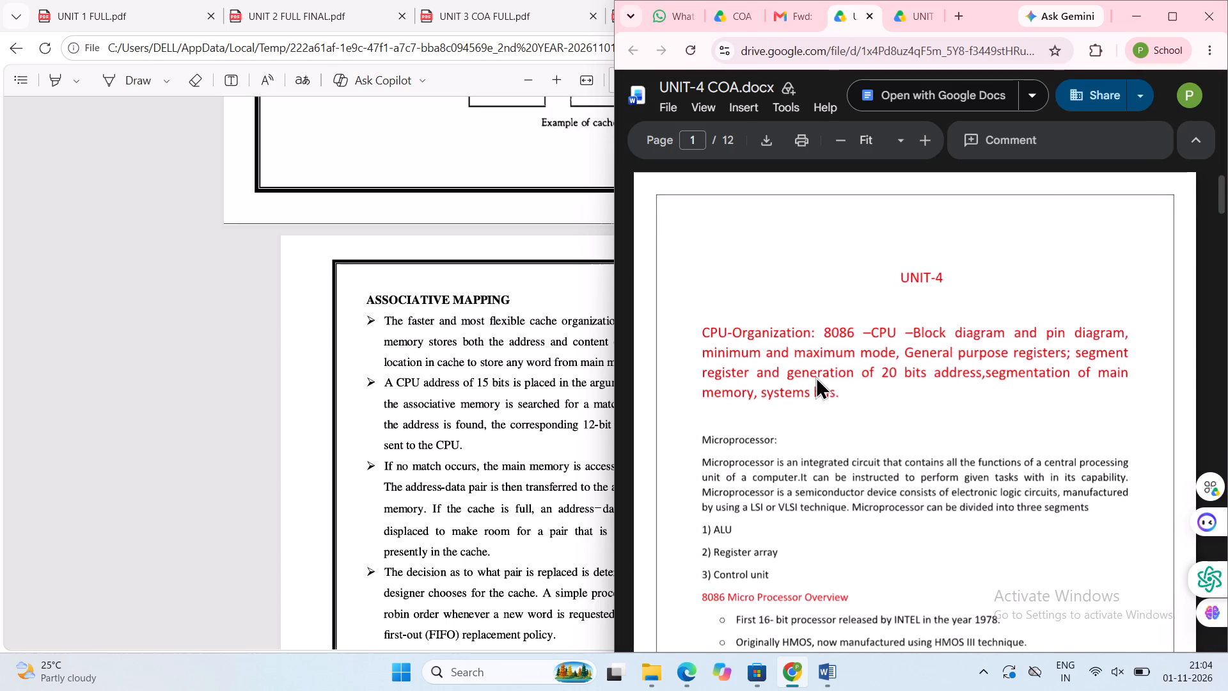
scroll(815, 376, down, 3)
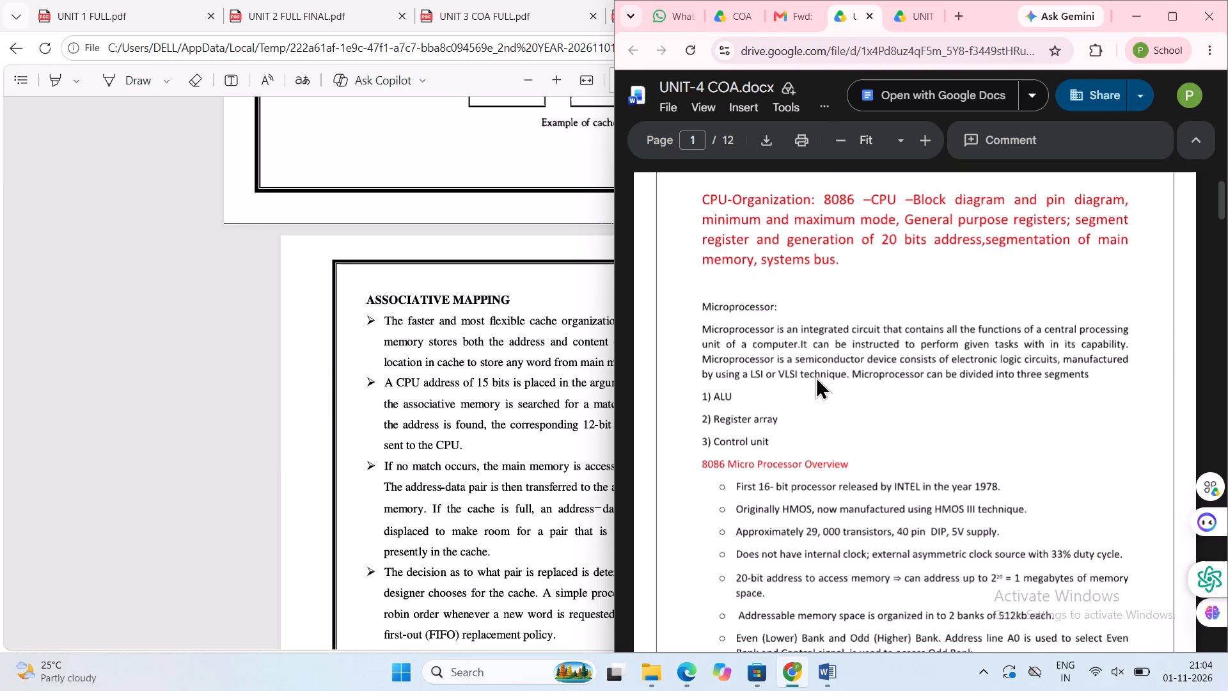
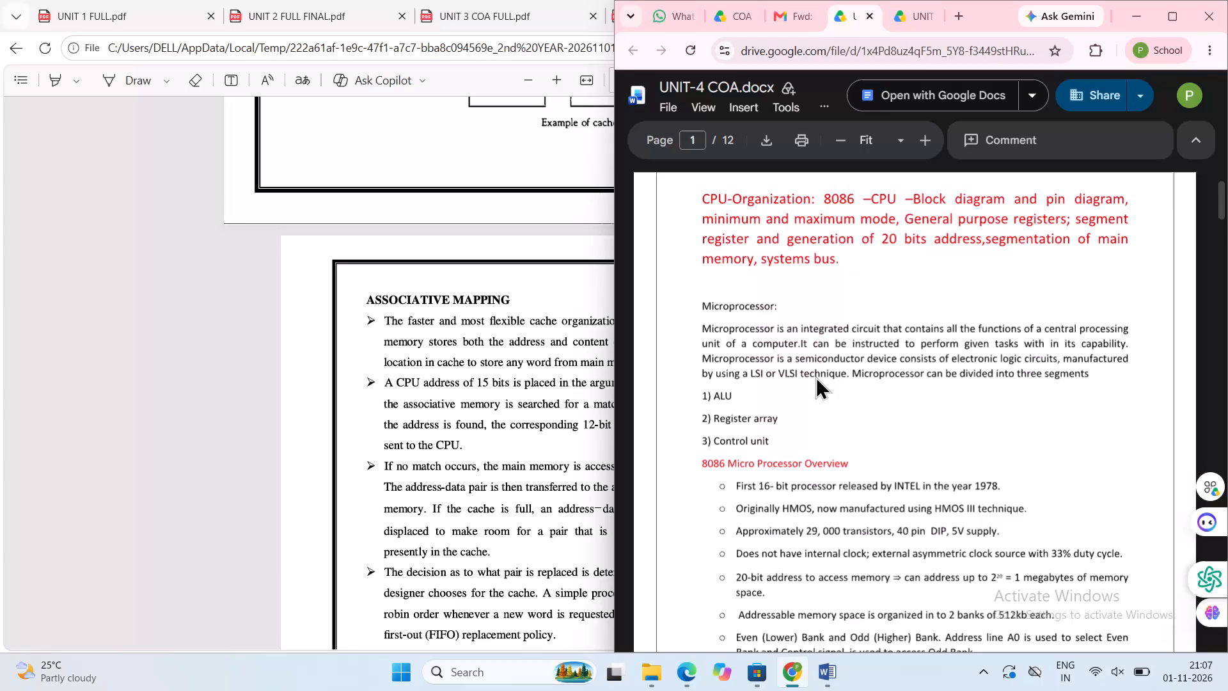
Review the opening of UNIT-4 COA.docx, from the CPU-Organization and Microprocessor introduction through the 8086 overview to the block diagram on page 2.
scroll(815, 376, down, 1)
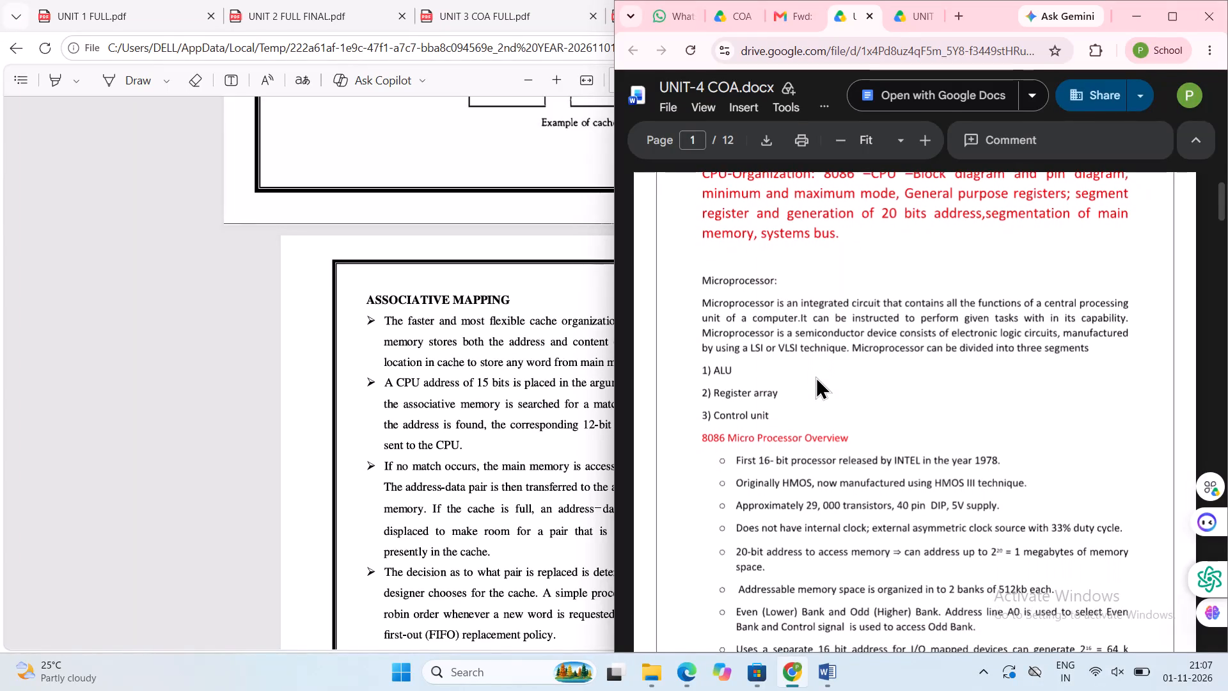
scroll(815, 376, down, 1)
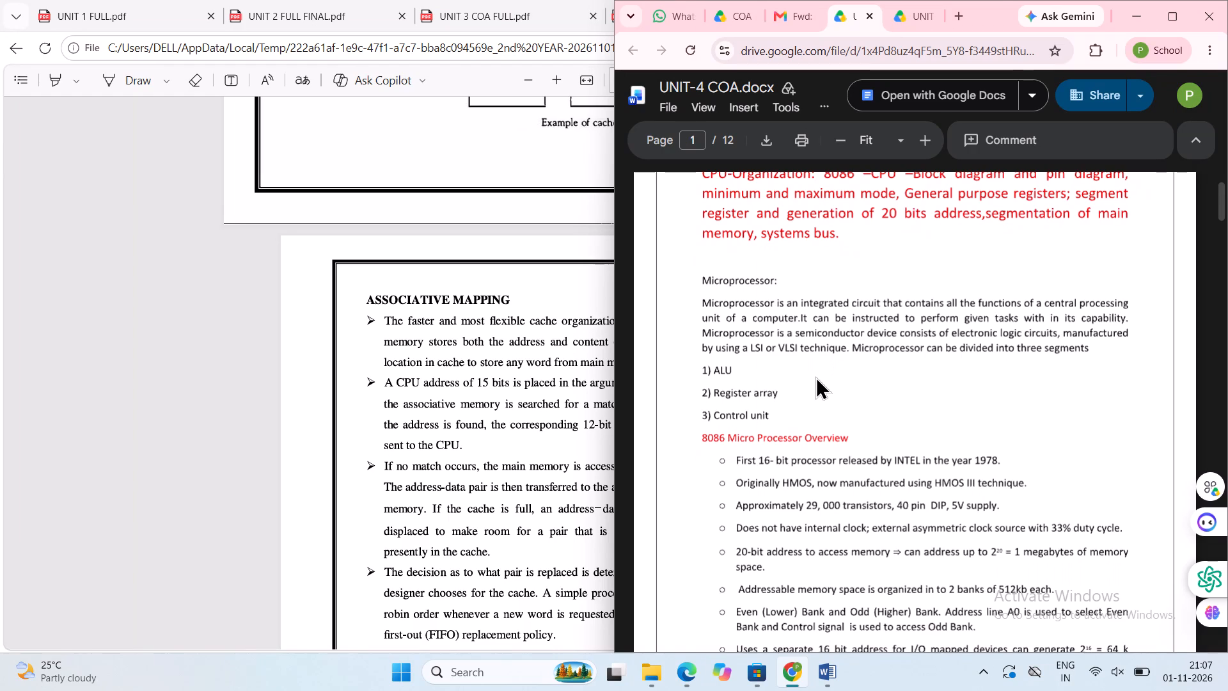
scroll(815, 376, up, 1)
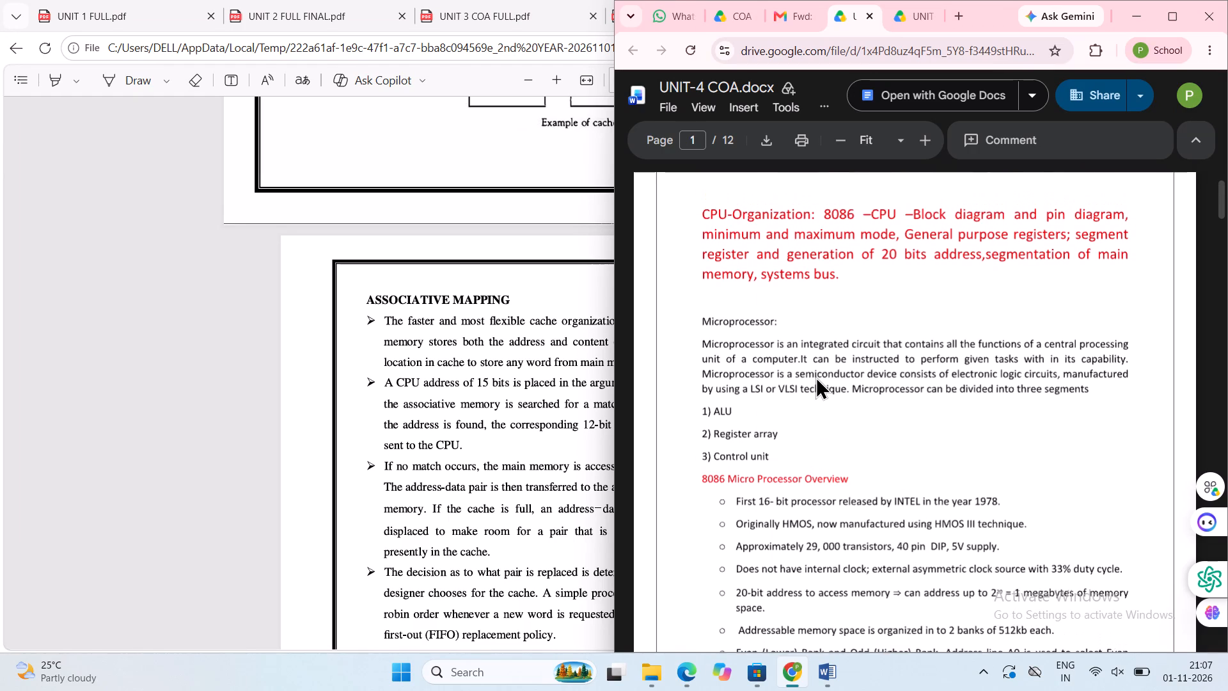
scroll(815, 376, up, 1)
scroll(815, 376, down, 2)
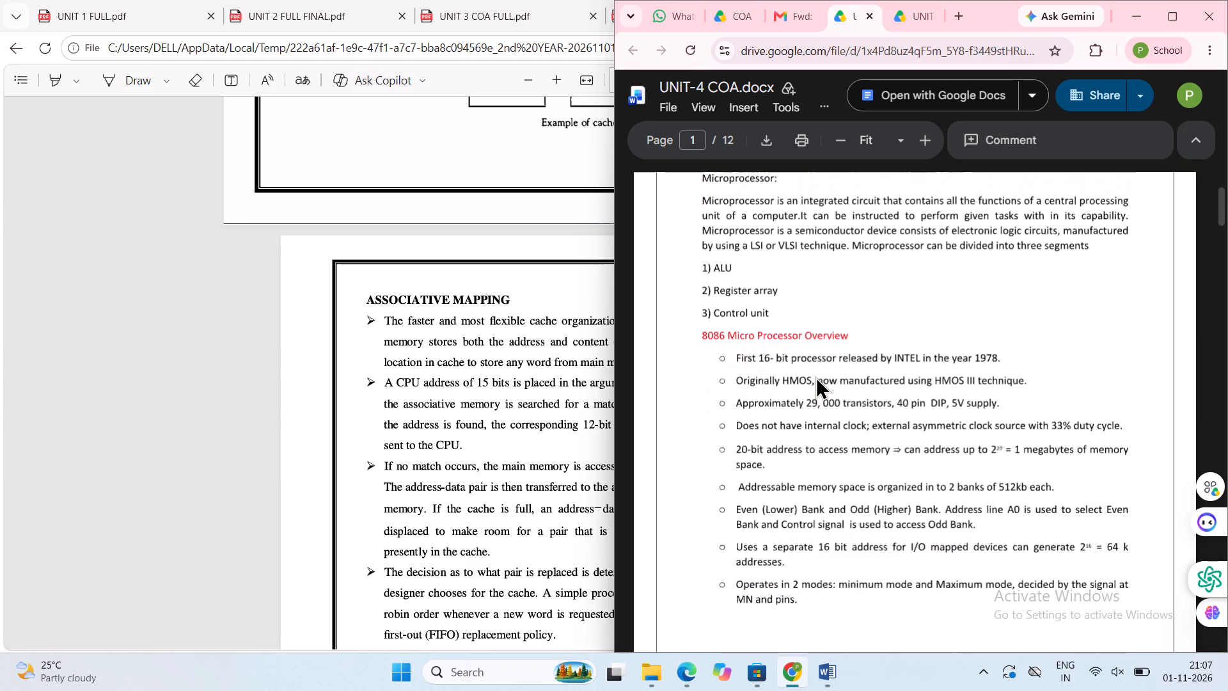
scroll(815, 376, down, 6)
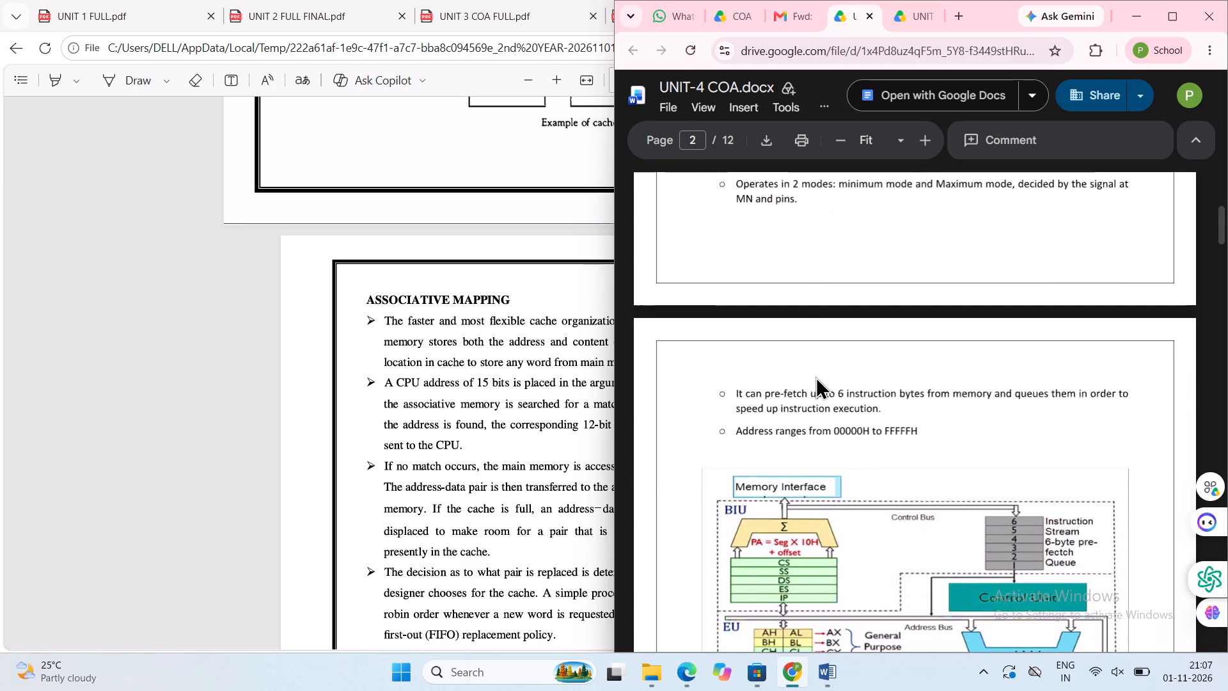
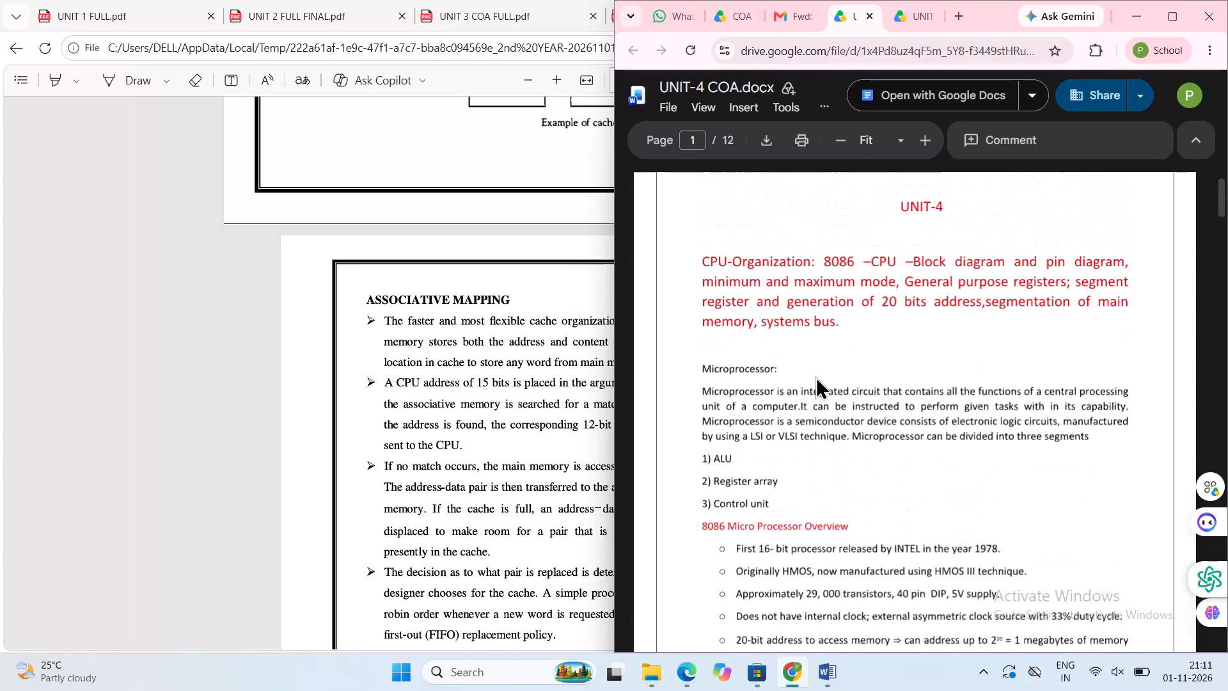
Read page 1 of UNIT-4 COA.docx again, from the CPU-Organization heading and Microprocessor introduction through the 8086 overview list.
scroll(815, 376, up, 1)
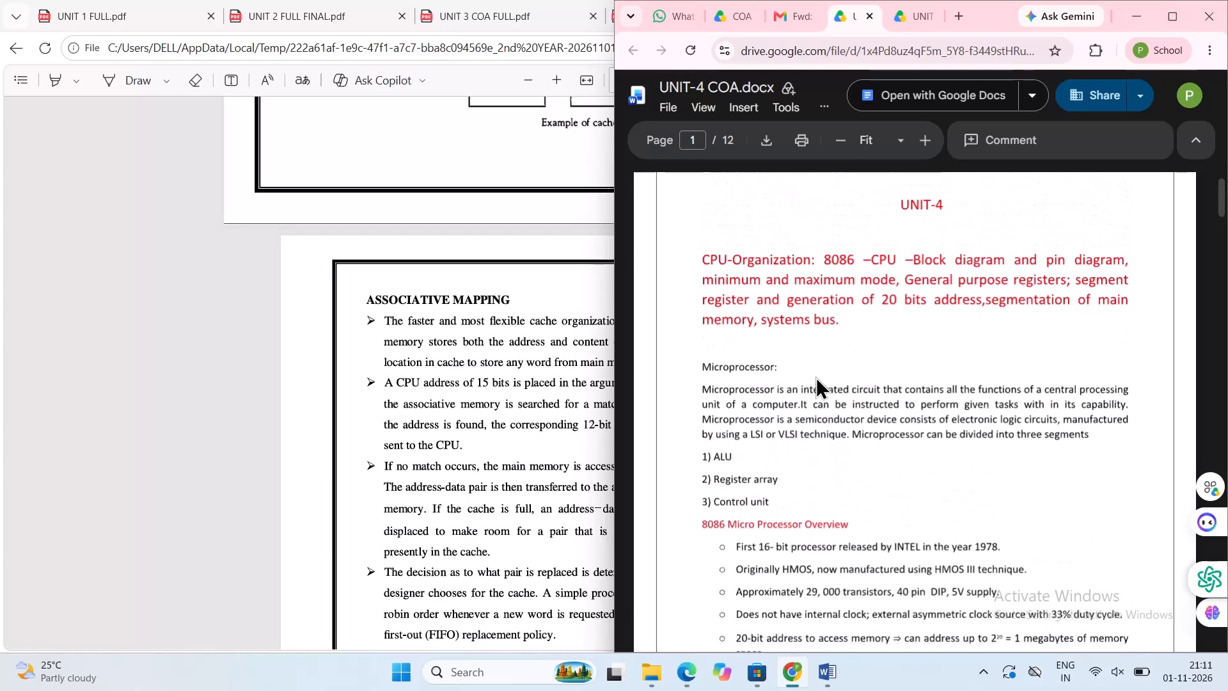
scroll(815, 376, up, 2)
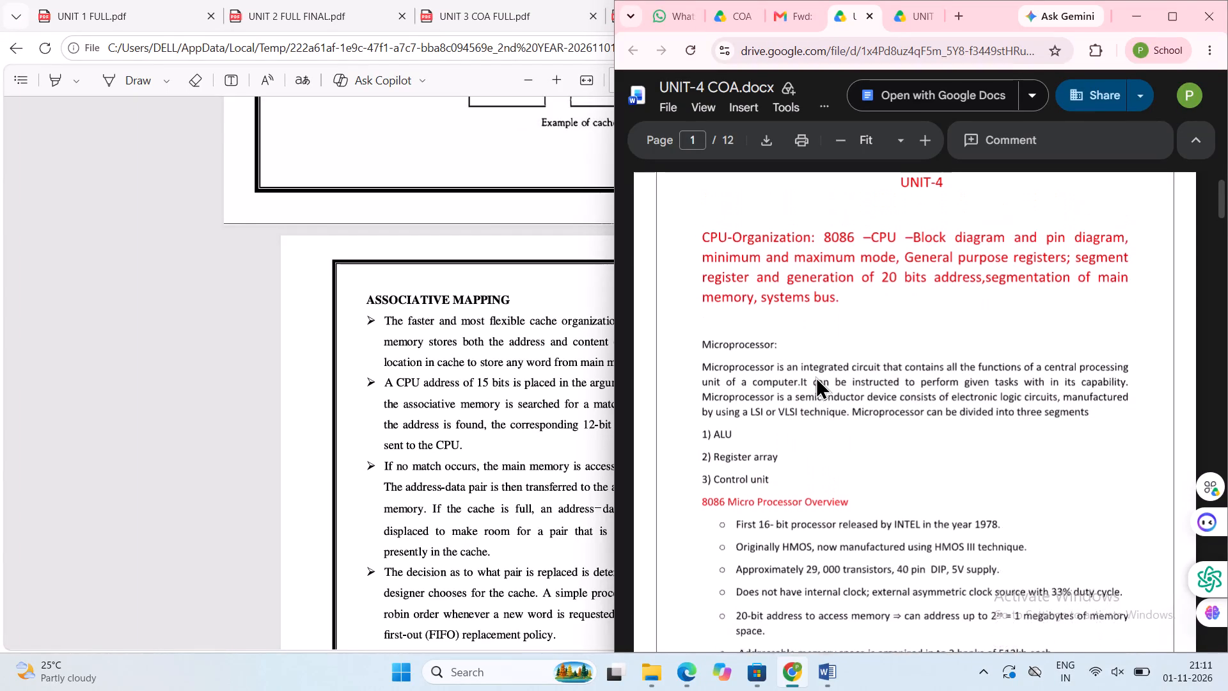
scroll(815, 376, down, 1)
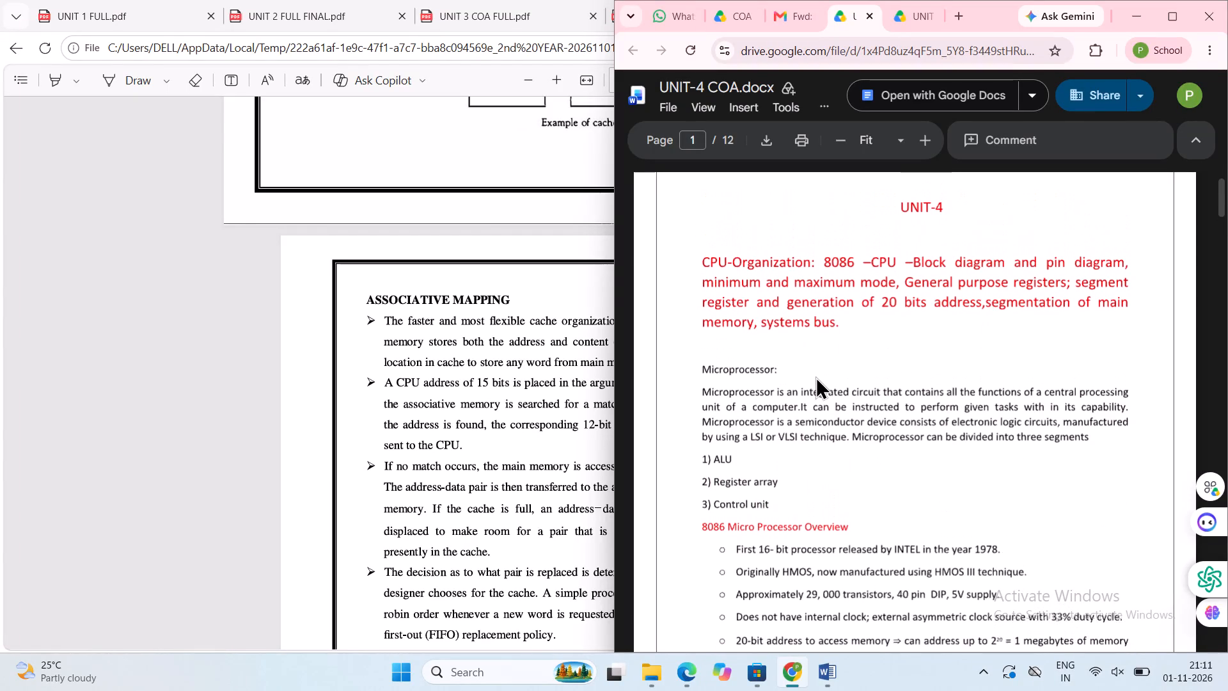
scroll(815, 376, down, 1)
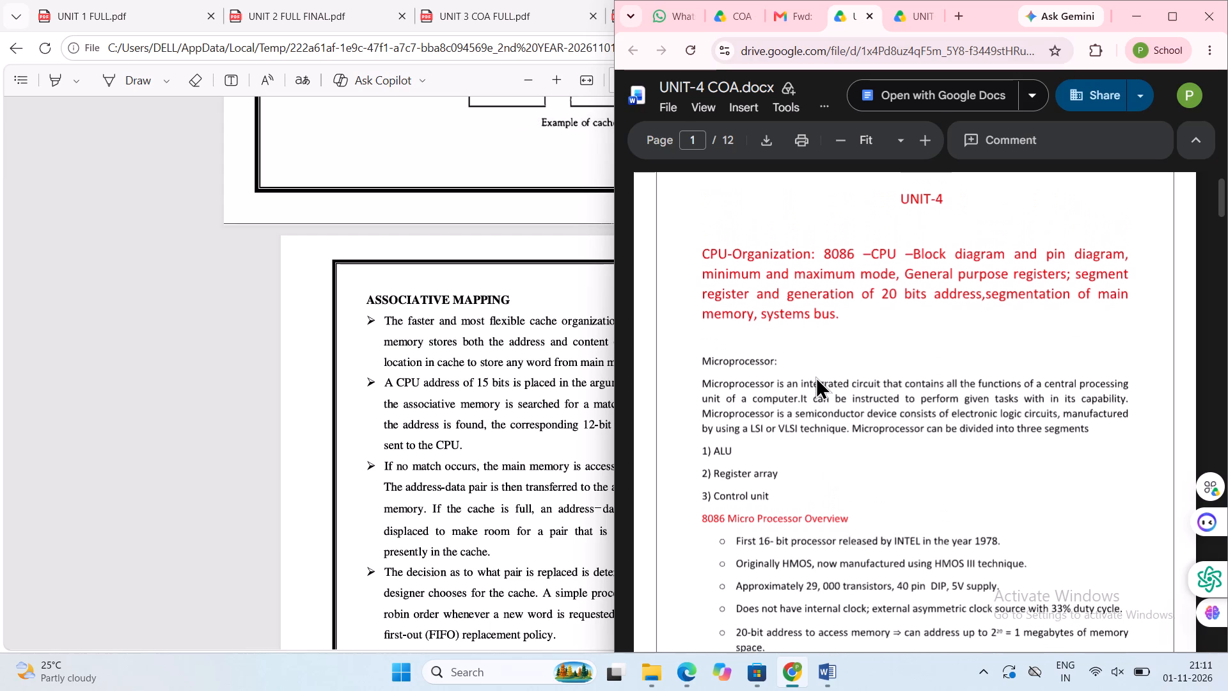
scroll(815, 376, down, 4)
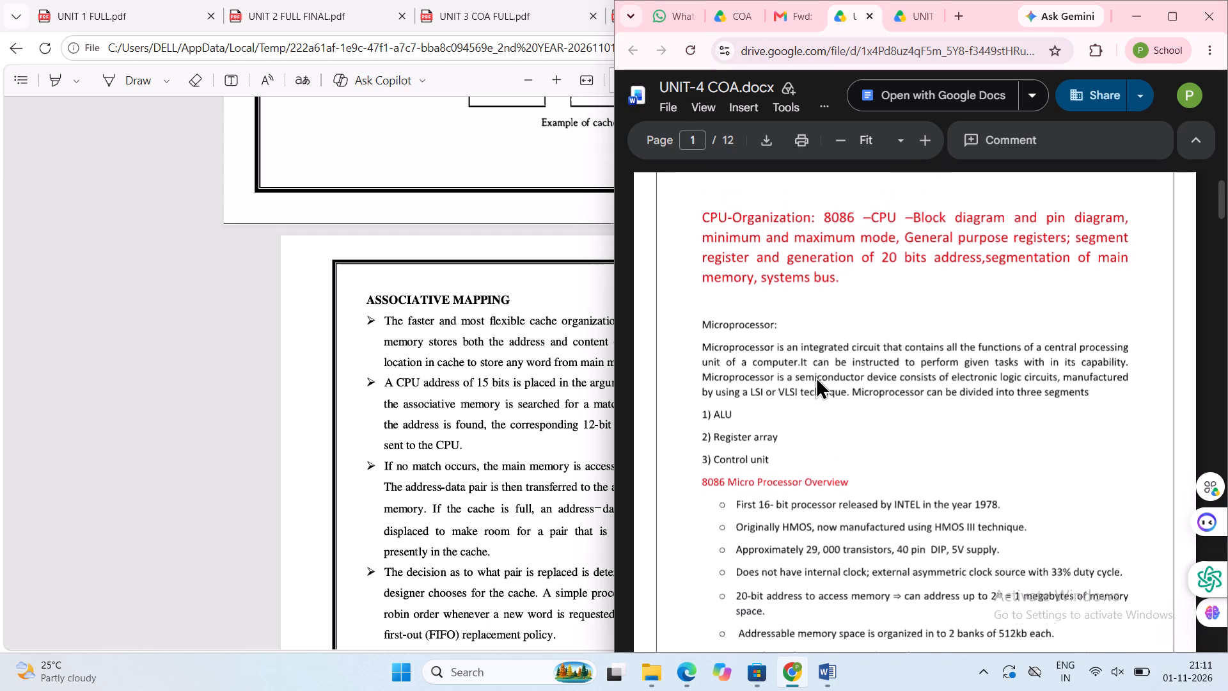
scroll(815, 376, down, 2)
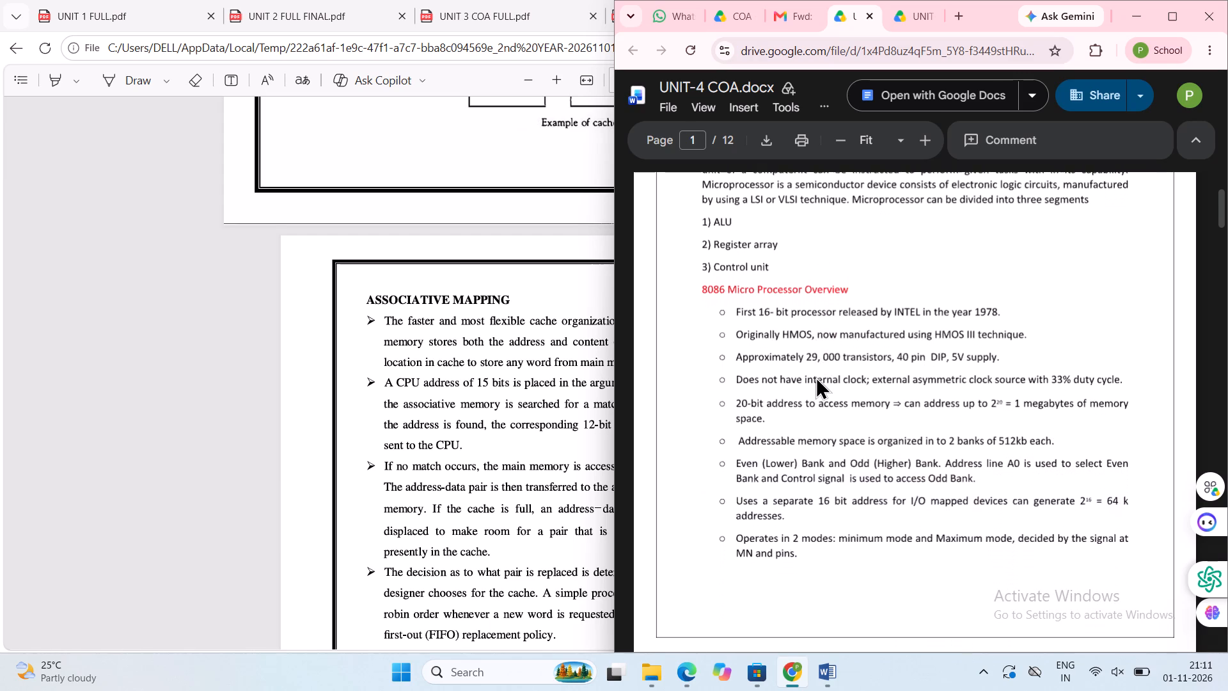
Skim pages 2 to 5 of UNIT-4 COA.docx, covering the bus interface and execution units, minimum and maximum modes, and pin diagram.
scroll(815, 376, down, 9)
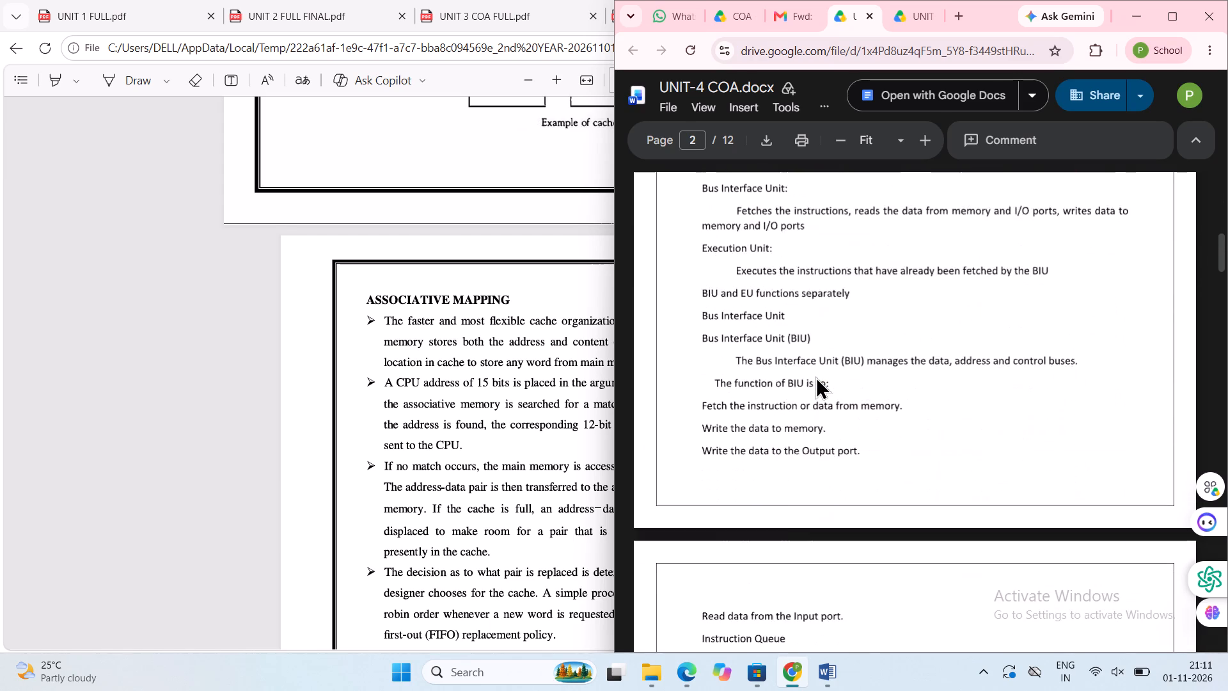
scroll(815, 376, down, 11)
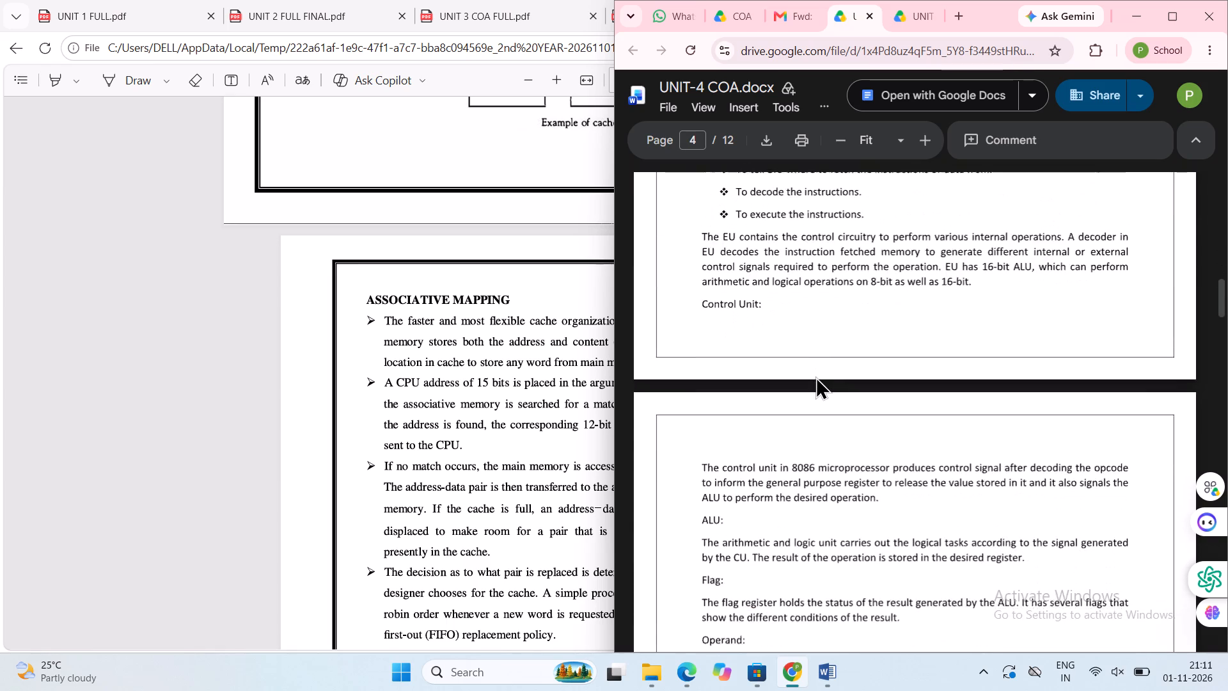
scroll(815, 376, down, 3)
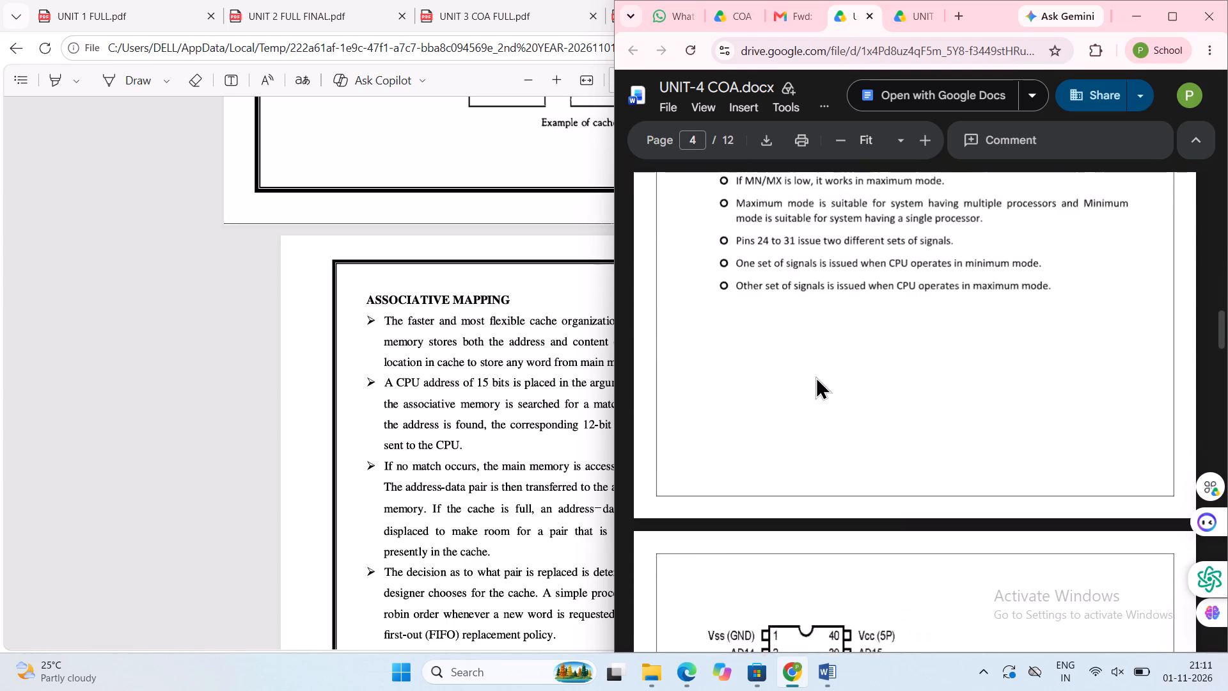
scroll(815, 376, down, 4)
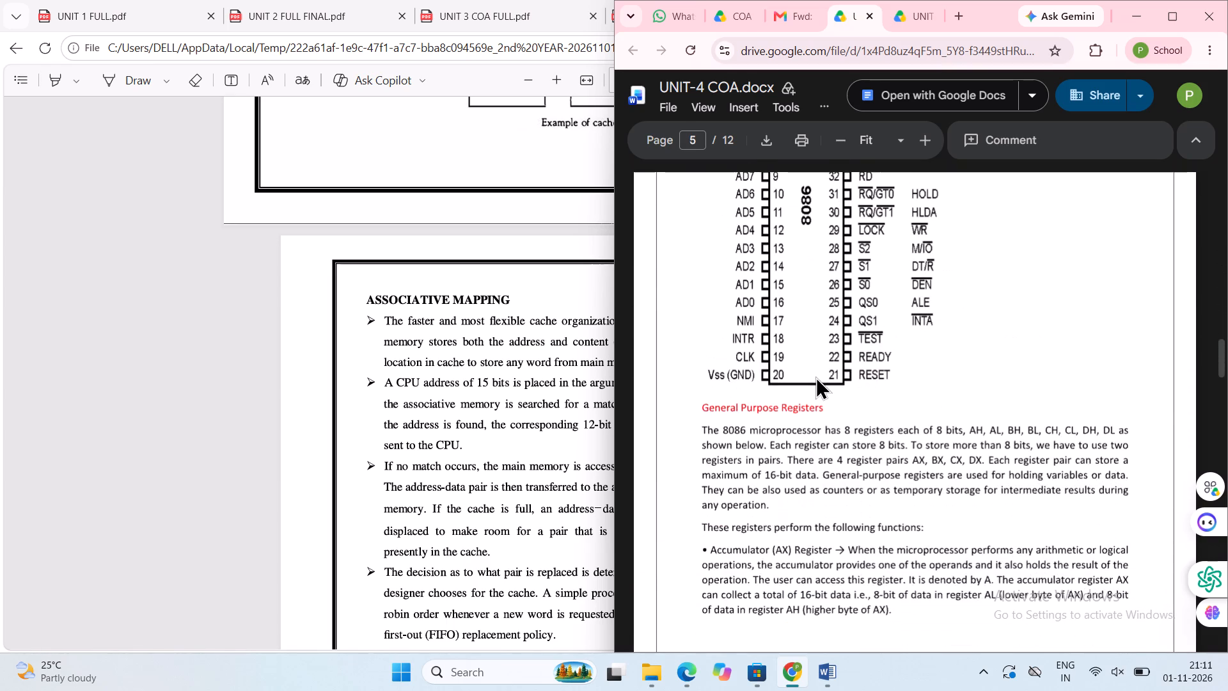
Skim the rest of UNIT-4 COA.docx to page 12, covering general purpose and segment registers, address generation and segmented memory.
scroll(815, 376, down, 4)
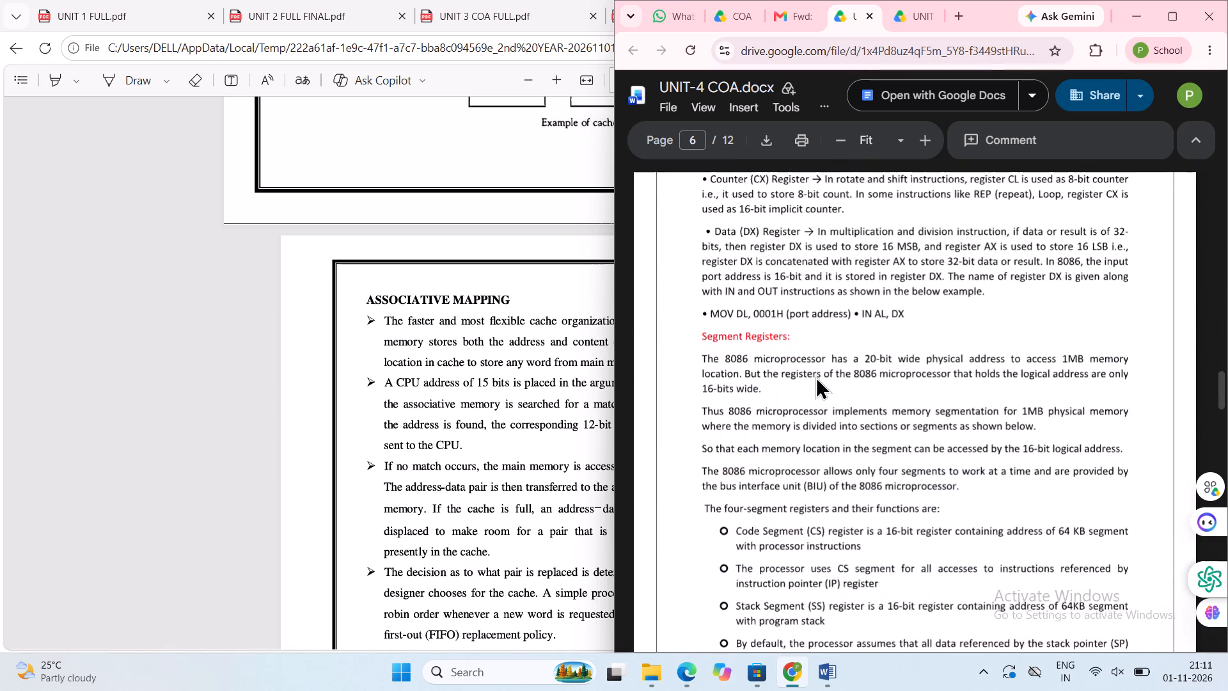
scroll(815, 376, down, 7)
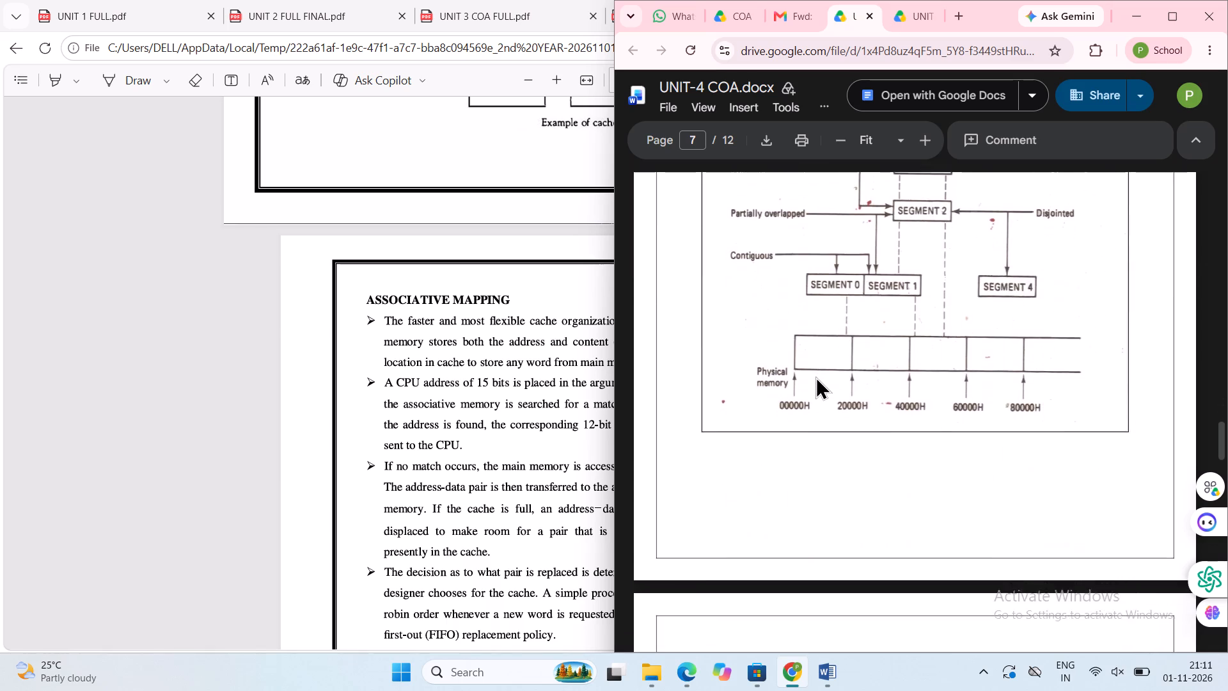
scroll(815, 376, down, 7)
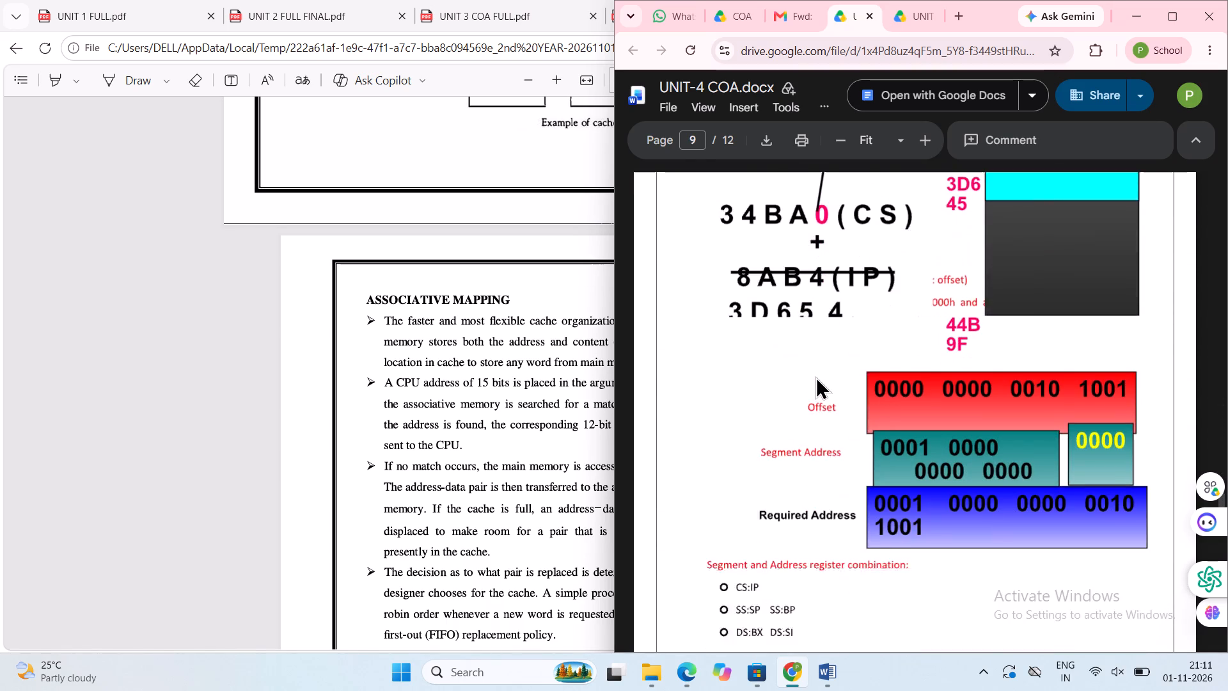
scroll(815, 376, down, 8)
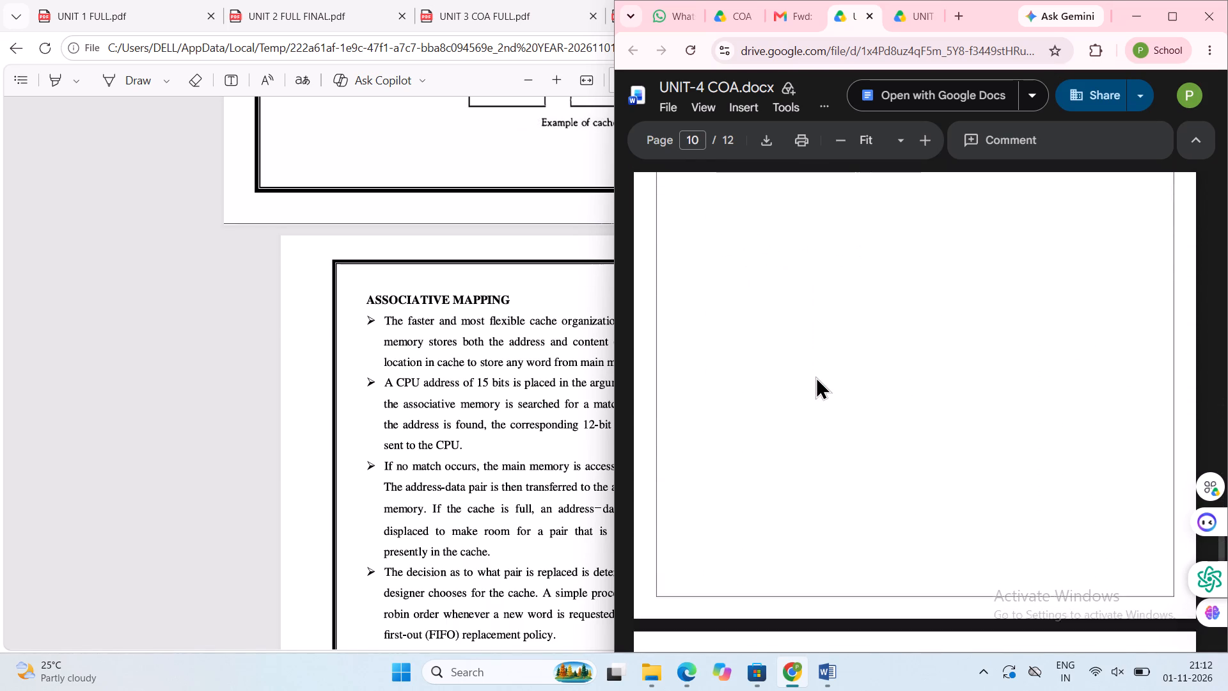
scroll(815, 376, down, 9)
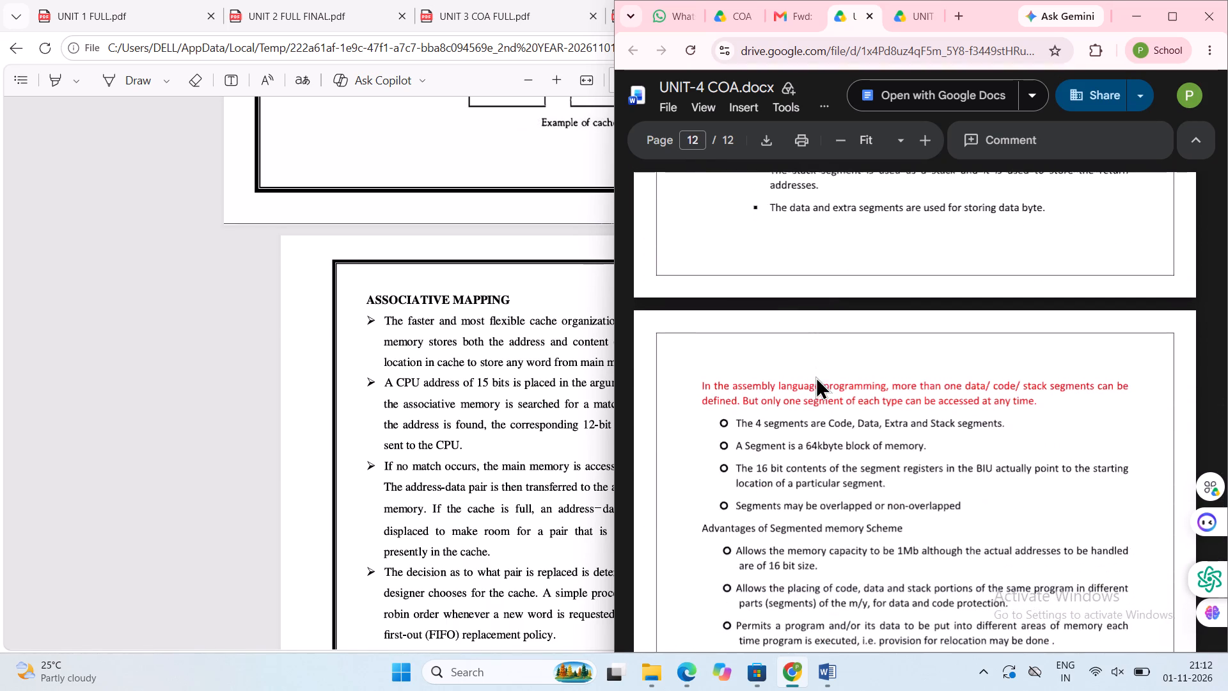
scroll(815, 376, down, 5)
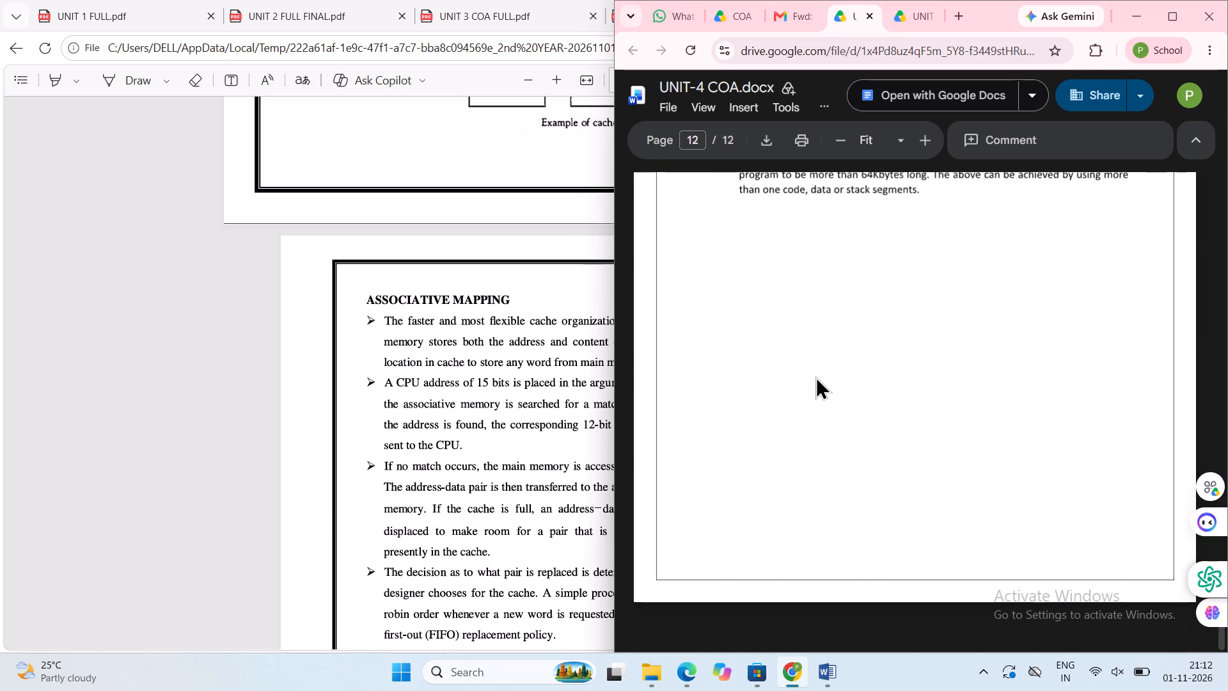
Go back through UNIT-4 COA.docx from the segmented memory advantages on page 12 to the 20-bit address generation diagram on page 8.
scroll(815, 376, up, 4)
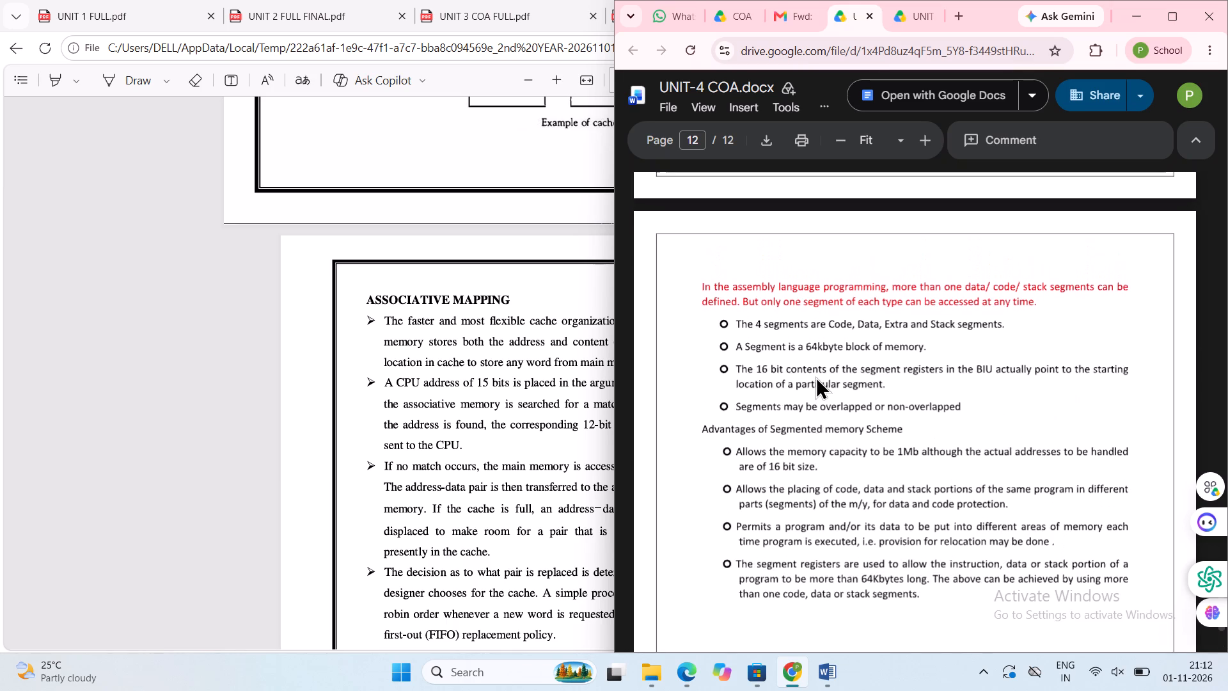
scroll(815, 376, up, 4)
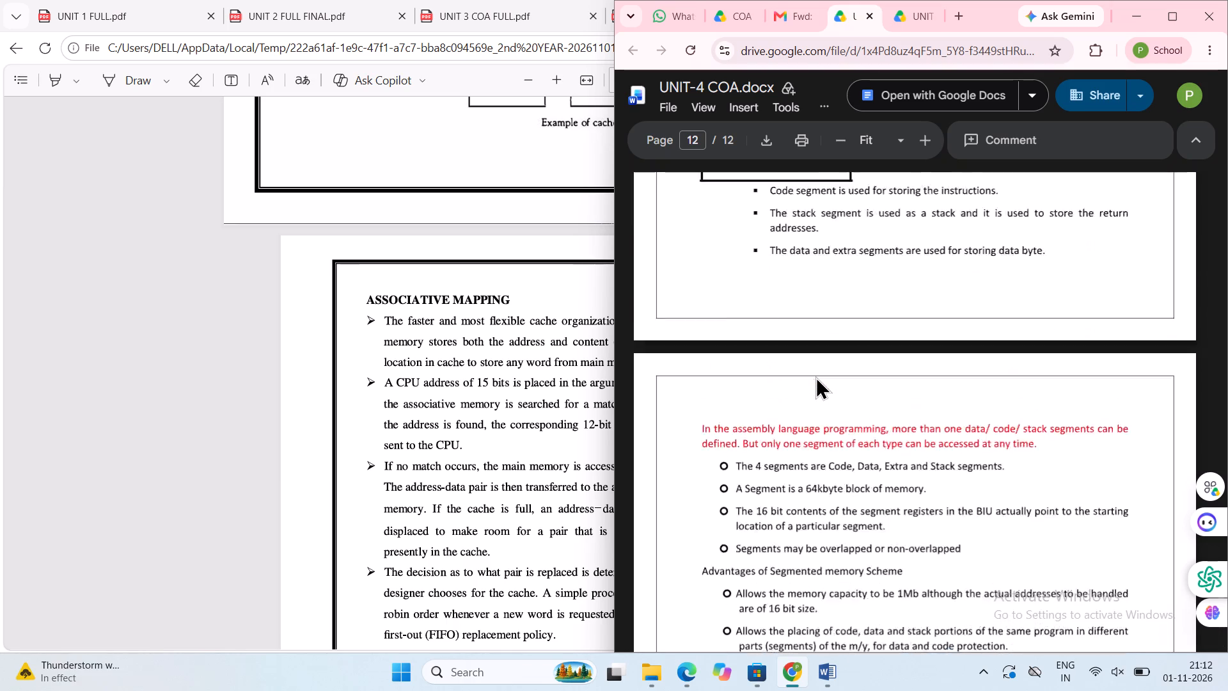
scroll(815, 376, up, 8)
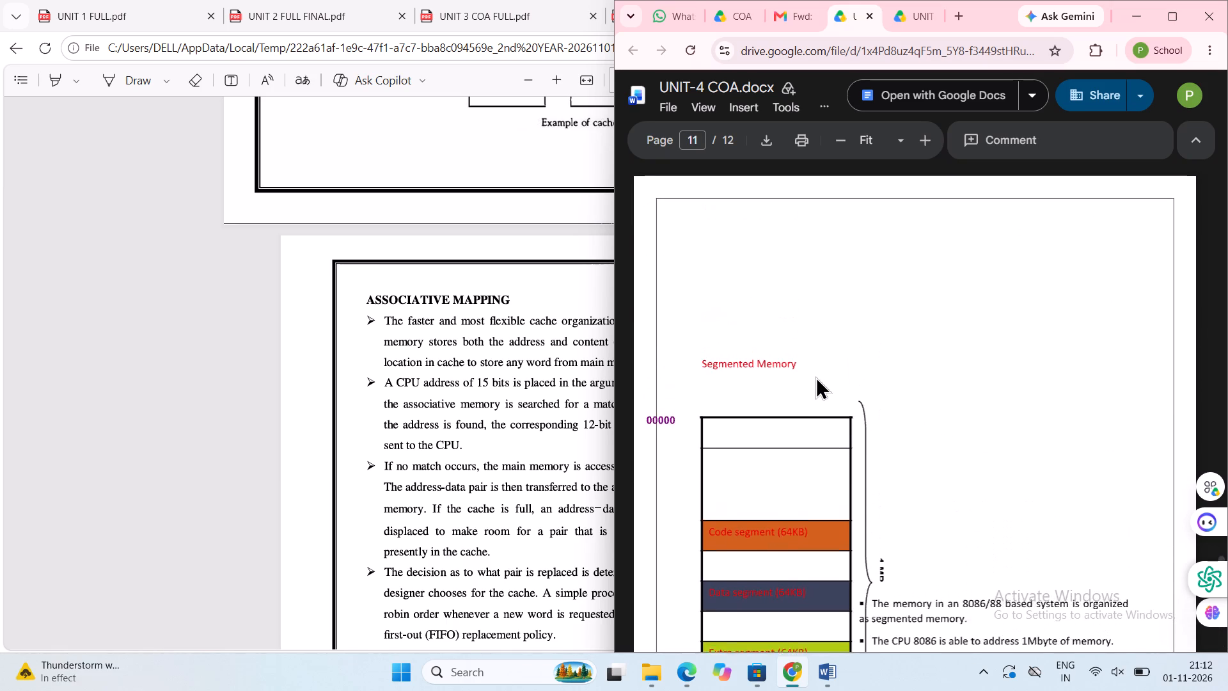
scroll(815, 376, up, 8)
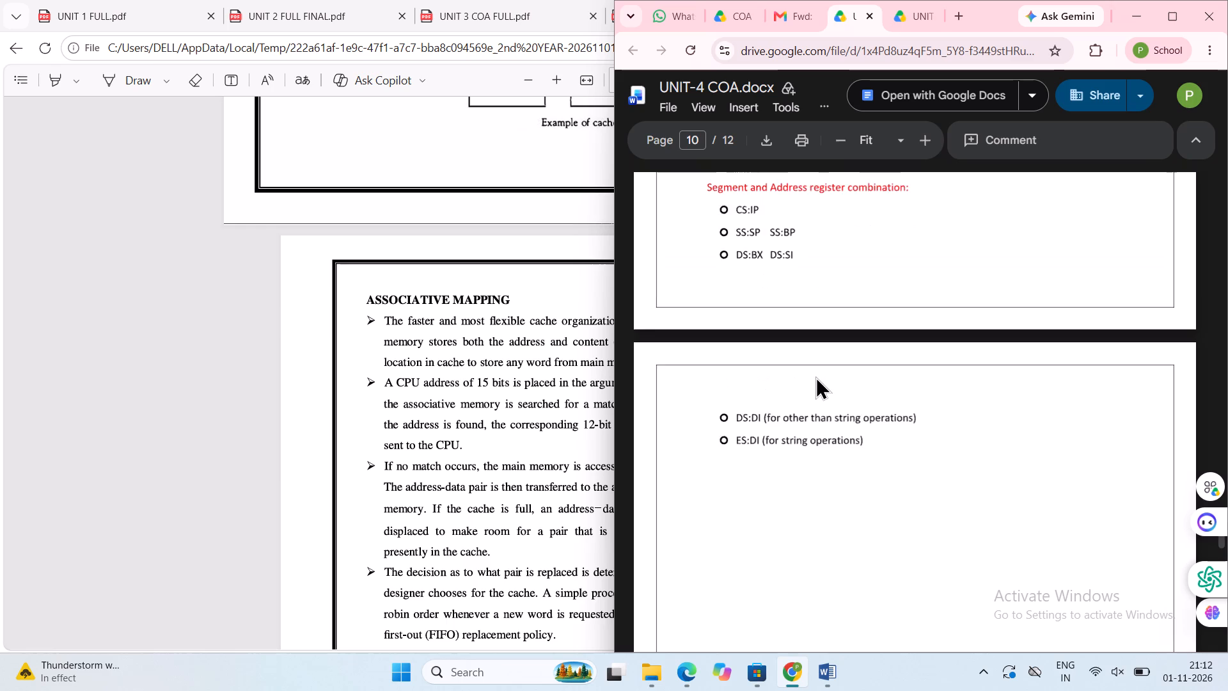
scroll(815, 376, up, 3)
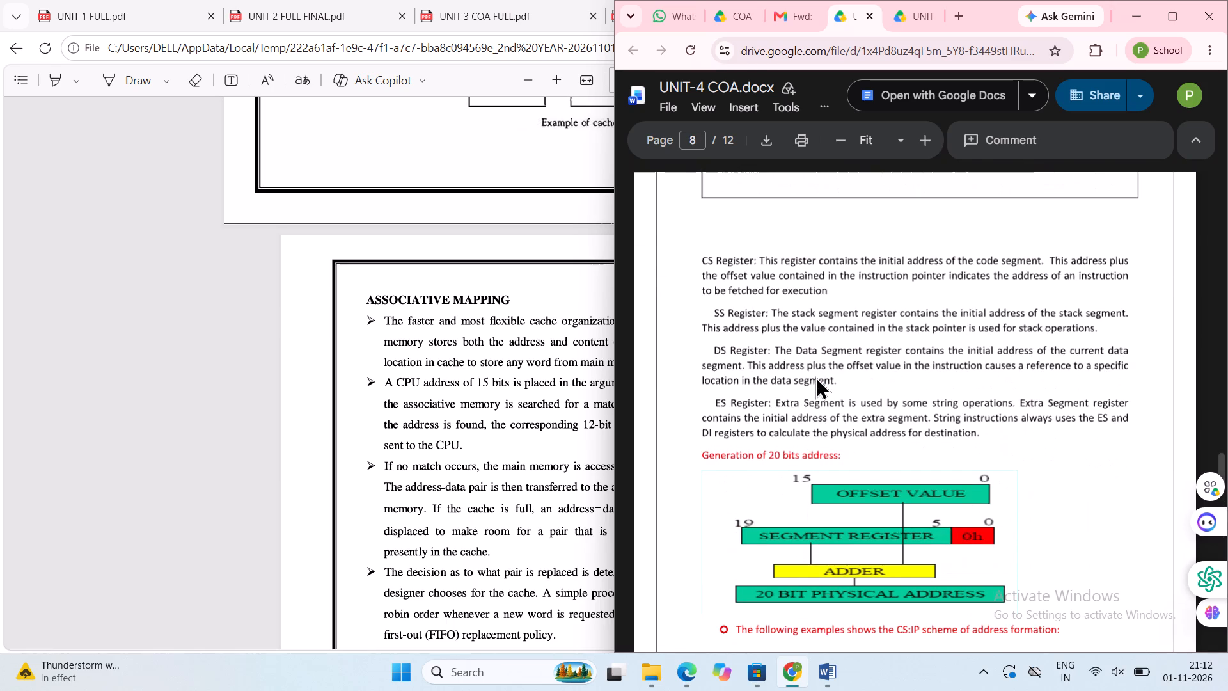
scroll(815, 376, up, 1)
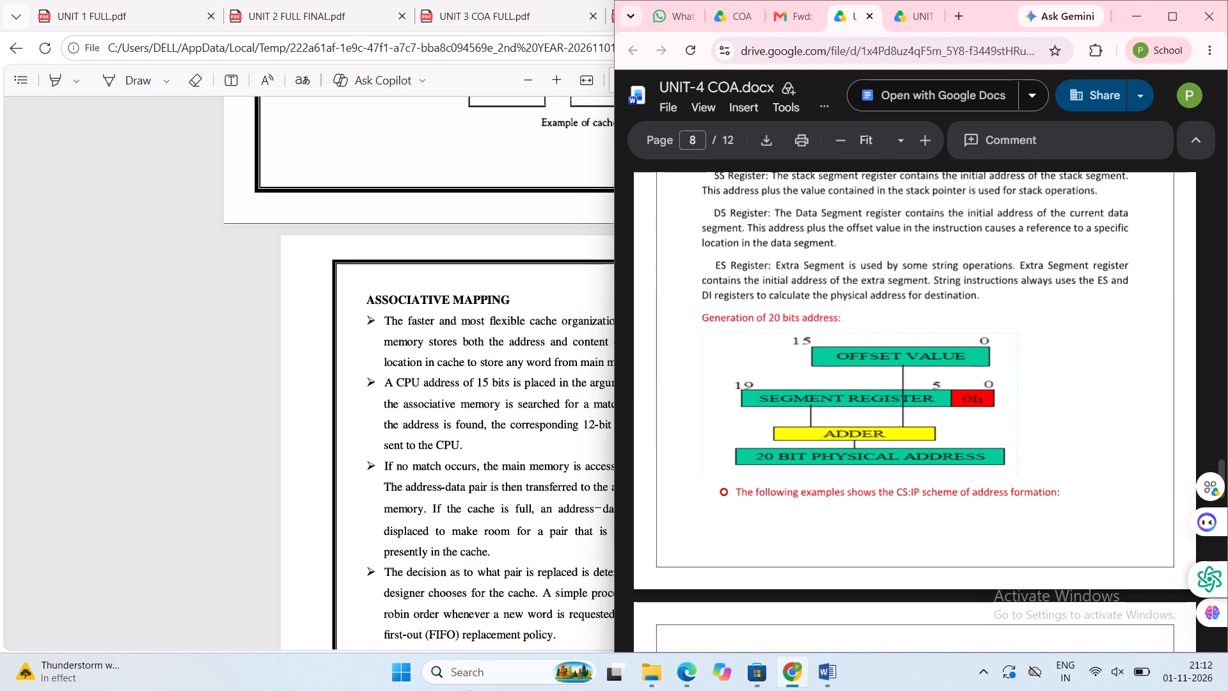
Launch an item from the Windows search.
click(480, 667)
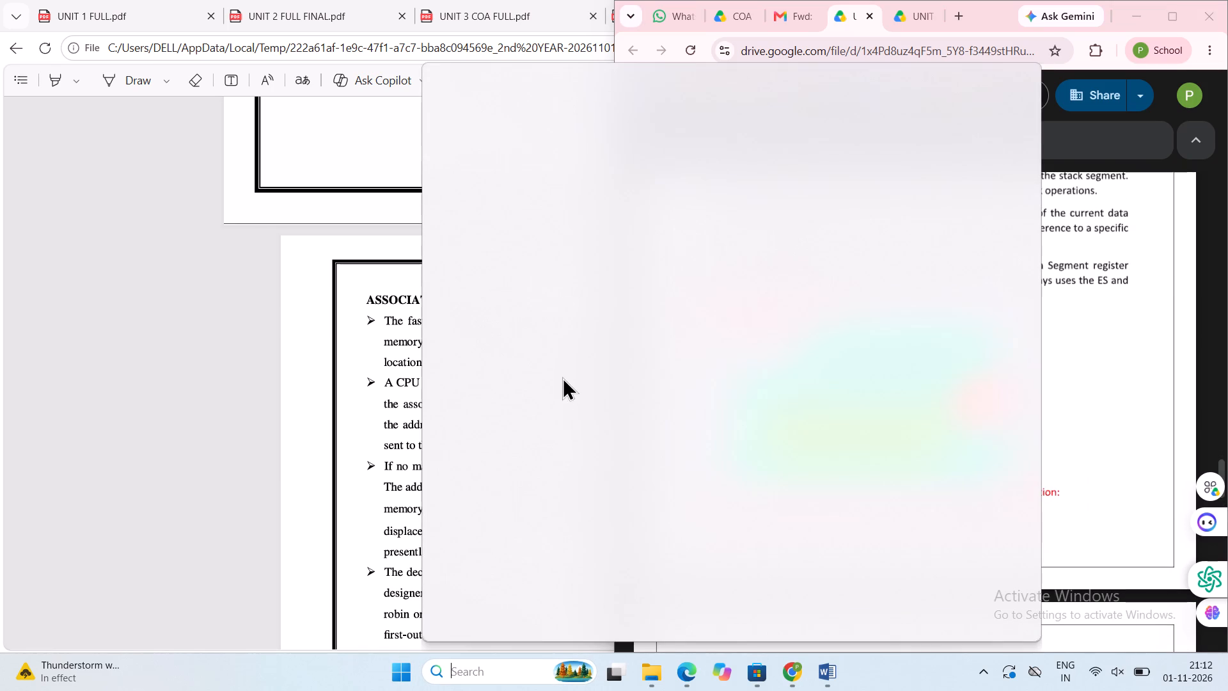
click(553, 131)
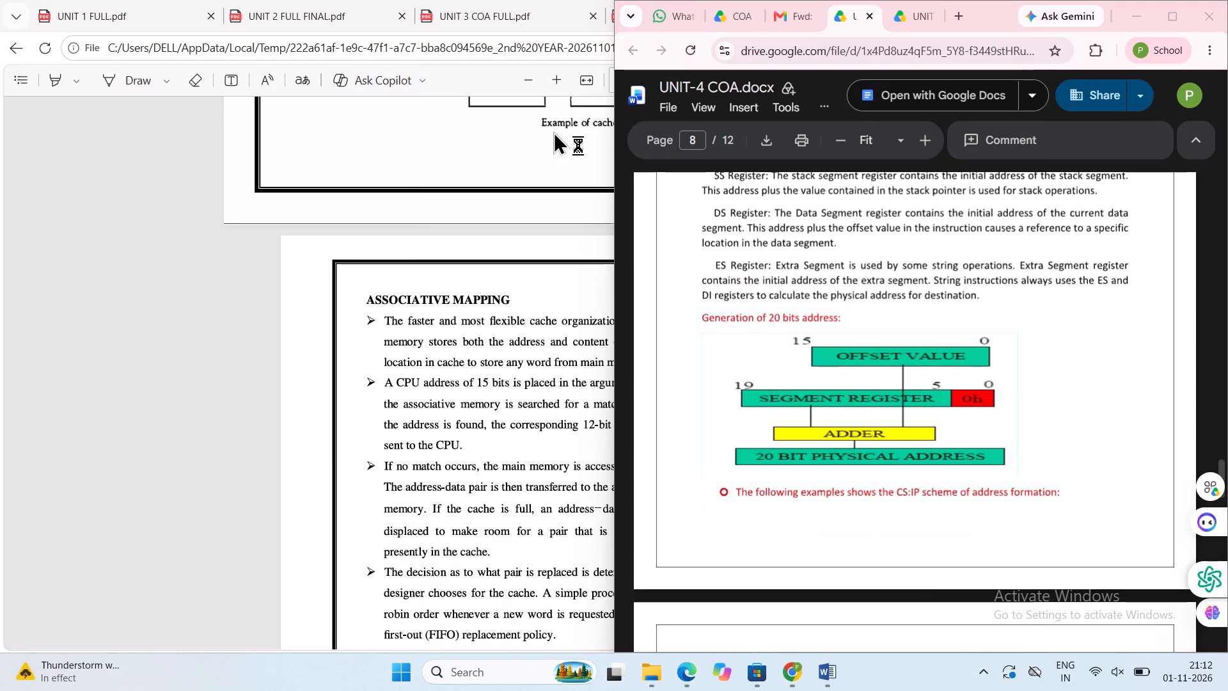
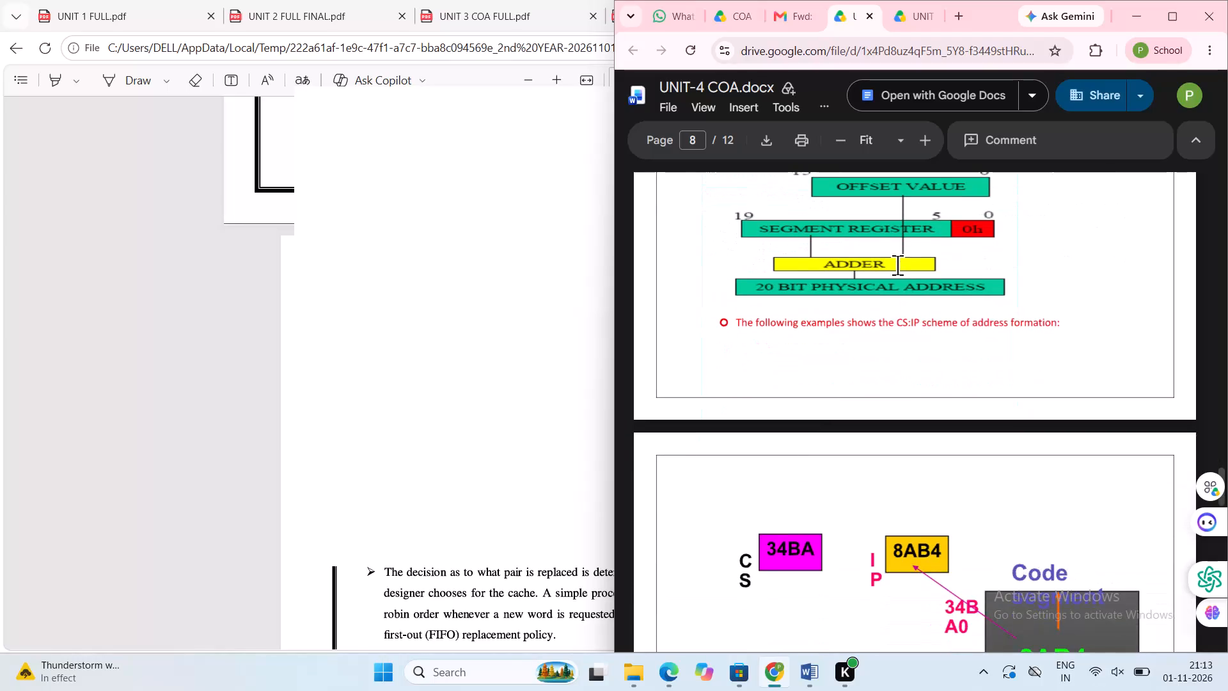
Go back through UNIT-4 COA.docx from the 20-bit address generation on page 8 to the CPU-Organization heading on page 1.
scroll(897, 265, up, 2)
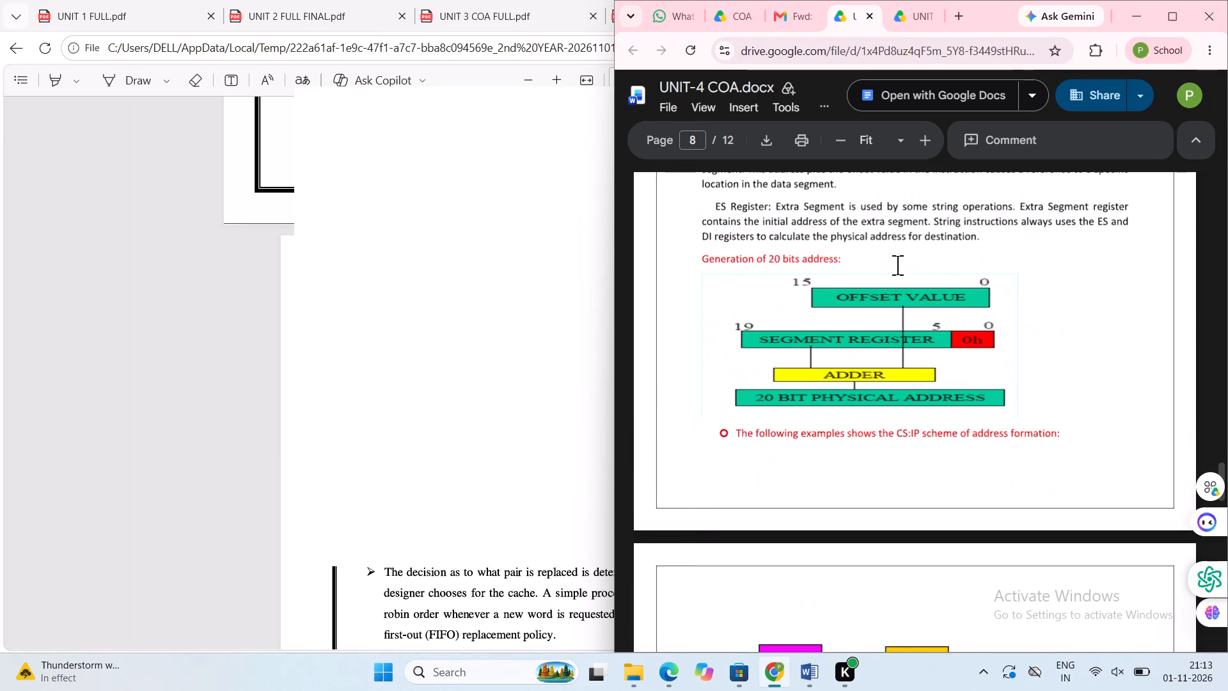
scroll(897, 265, up, 17)
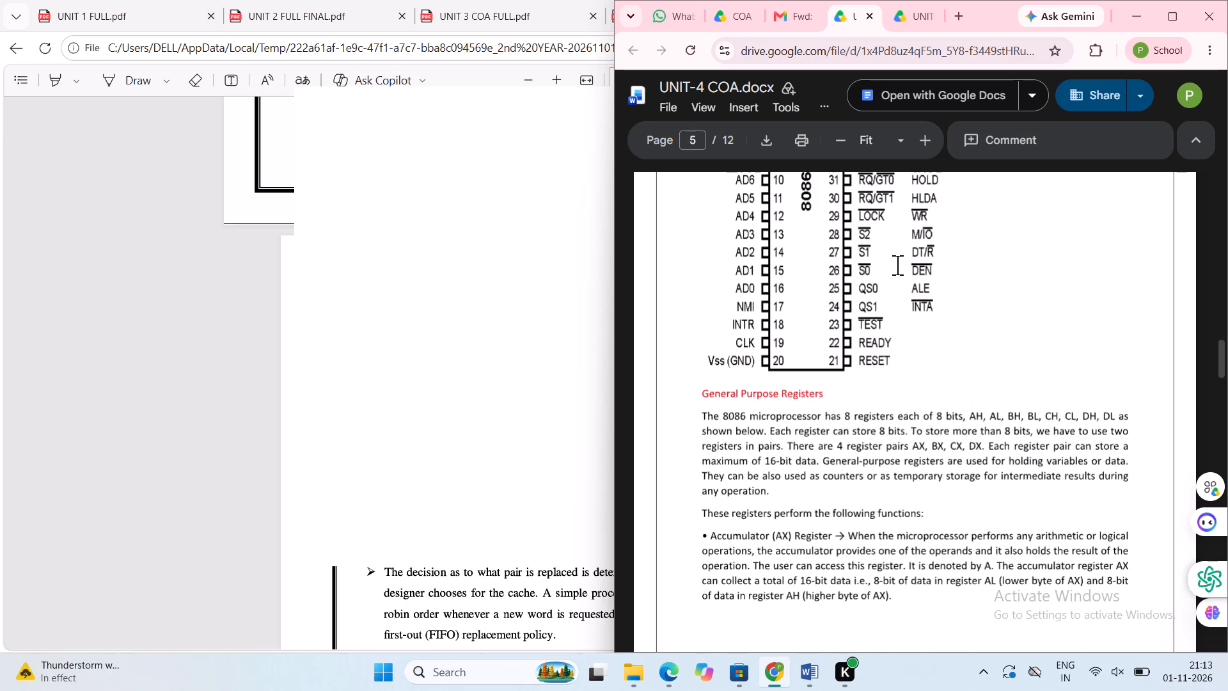
scroll(897, 265, up, 1)
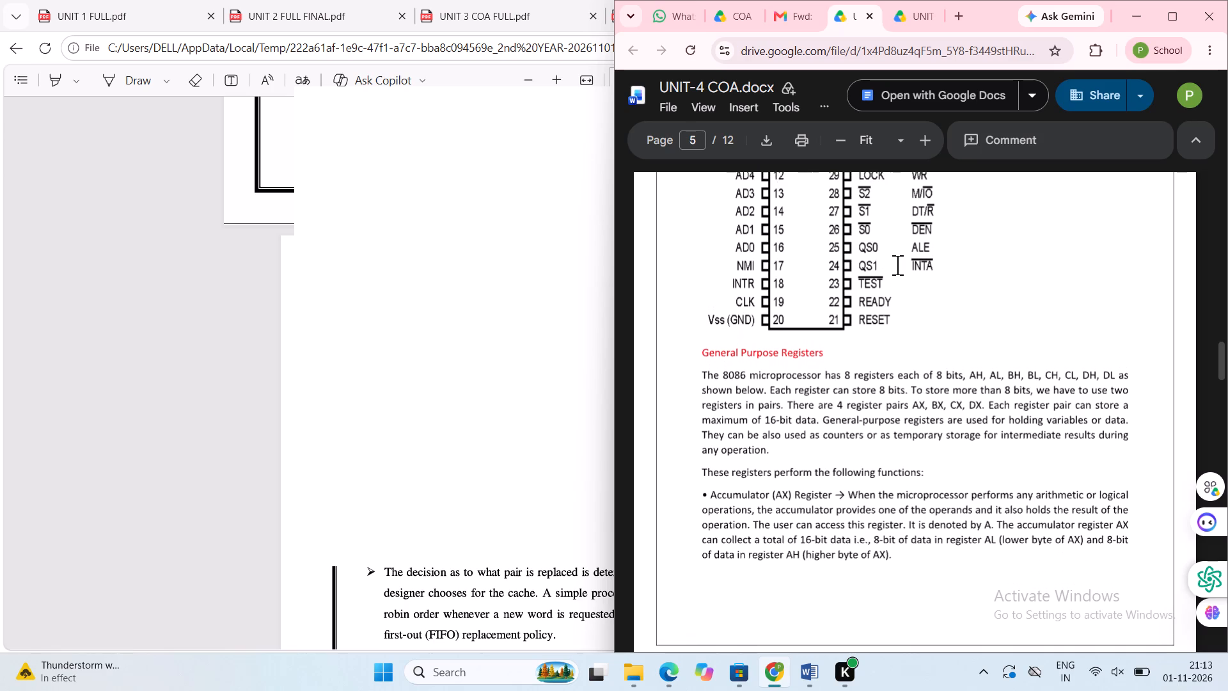
scroll(897, 265, up, 1)
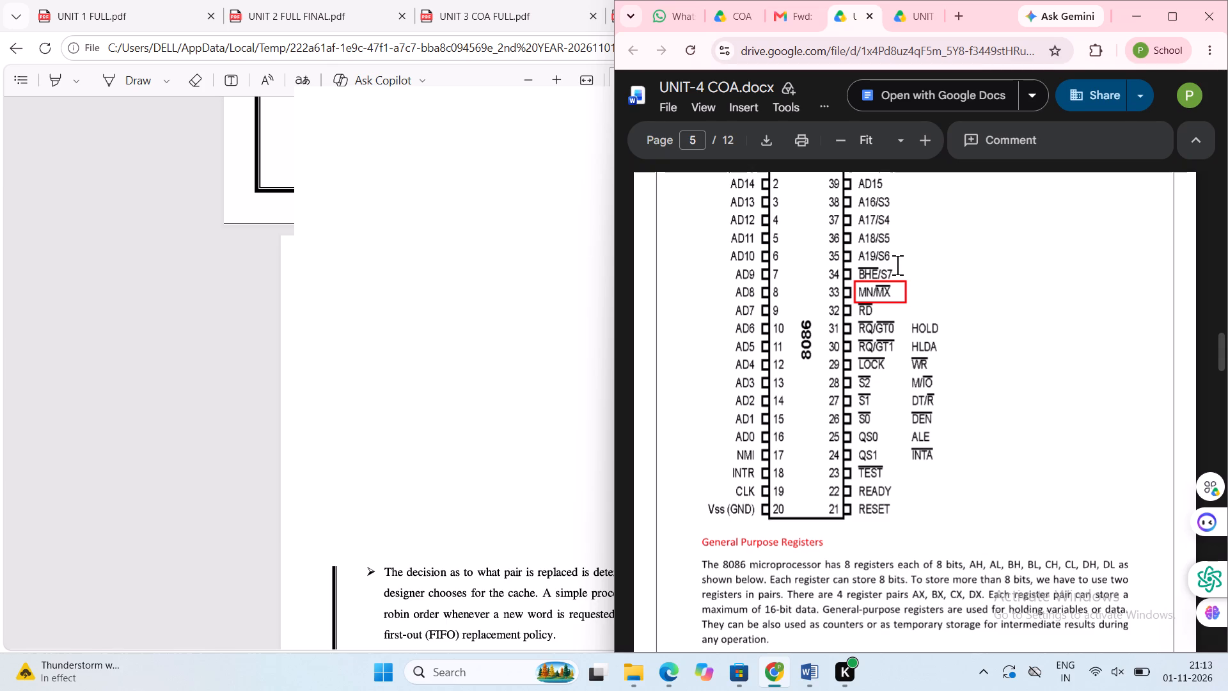
scroll(897, 265, up, 5)
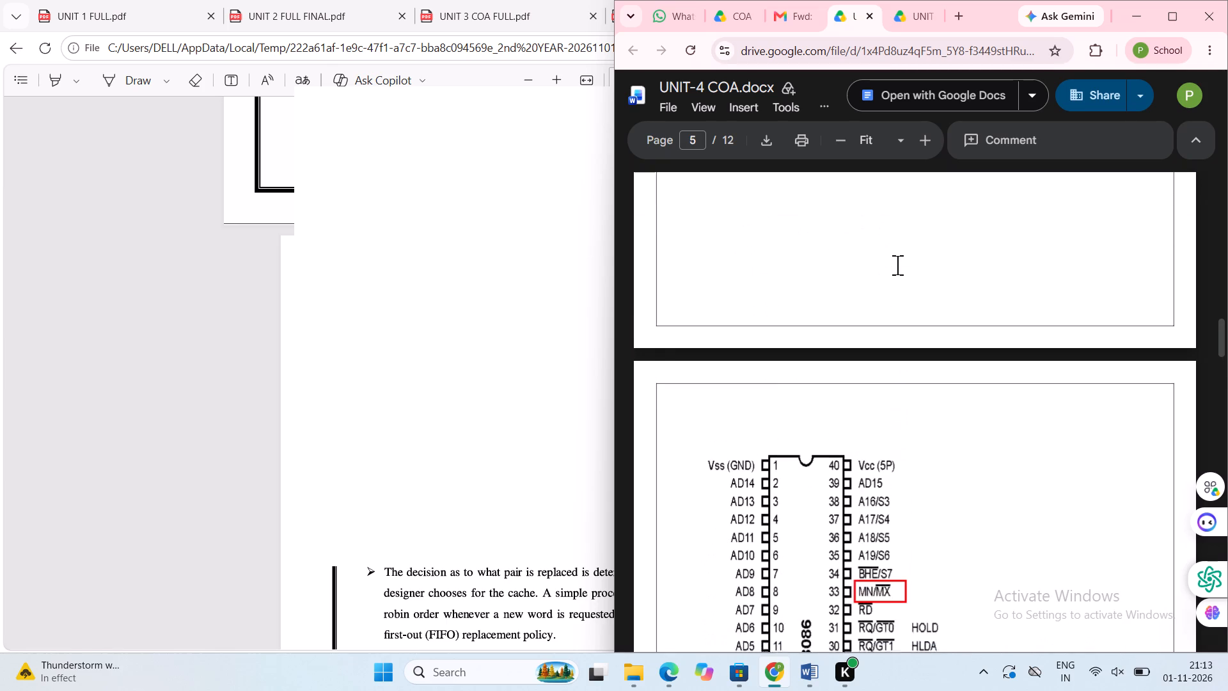
scroll(897, 265, up, 7)
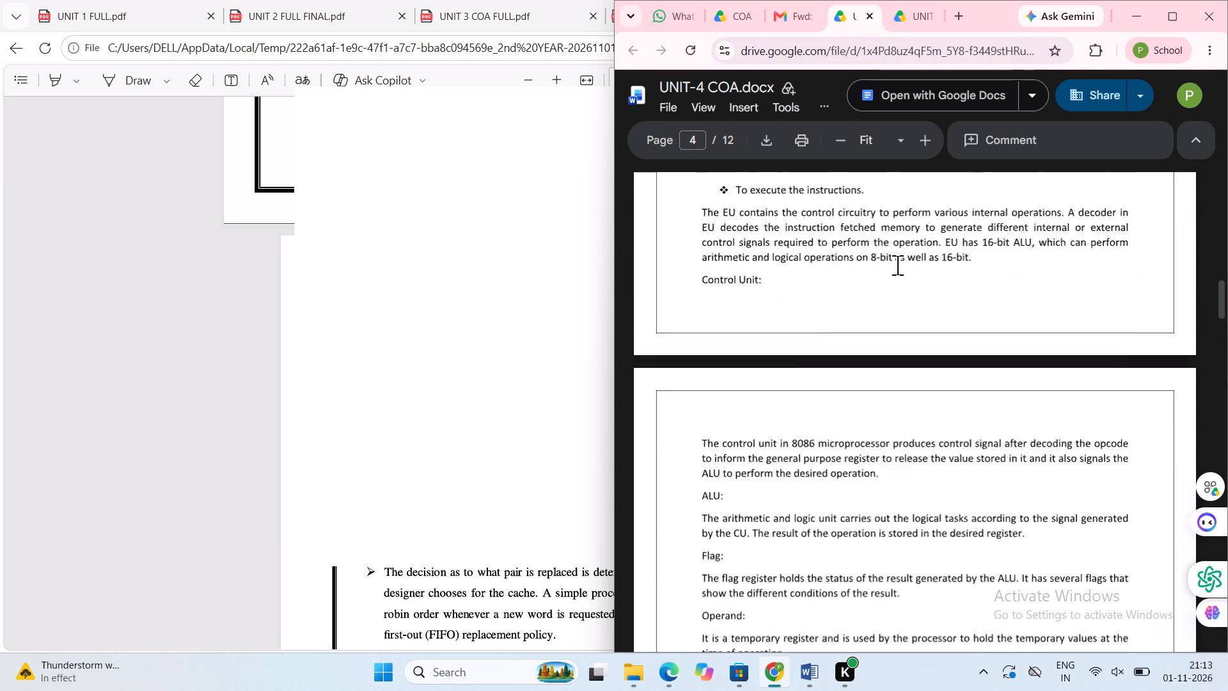
scroll(897, 265, up, 9)
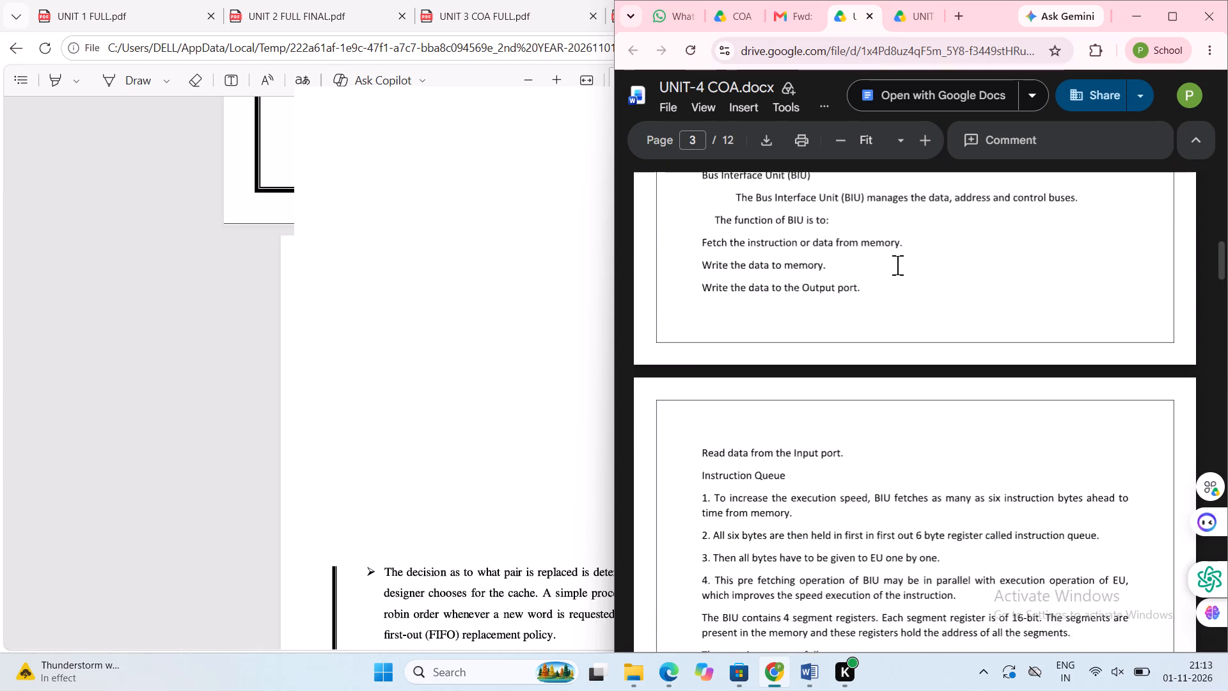
scroll(897, 265, up, 7)
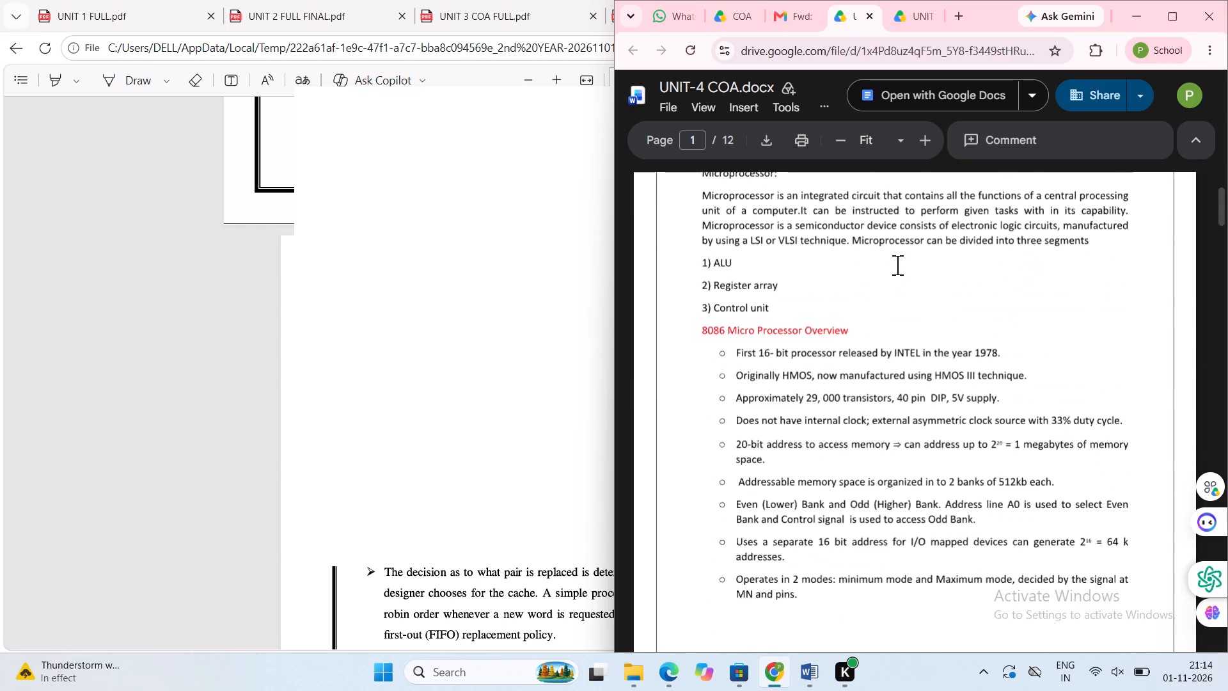
scroll(897, 265, up, 1)
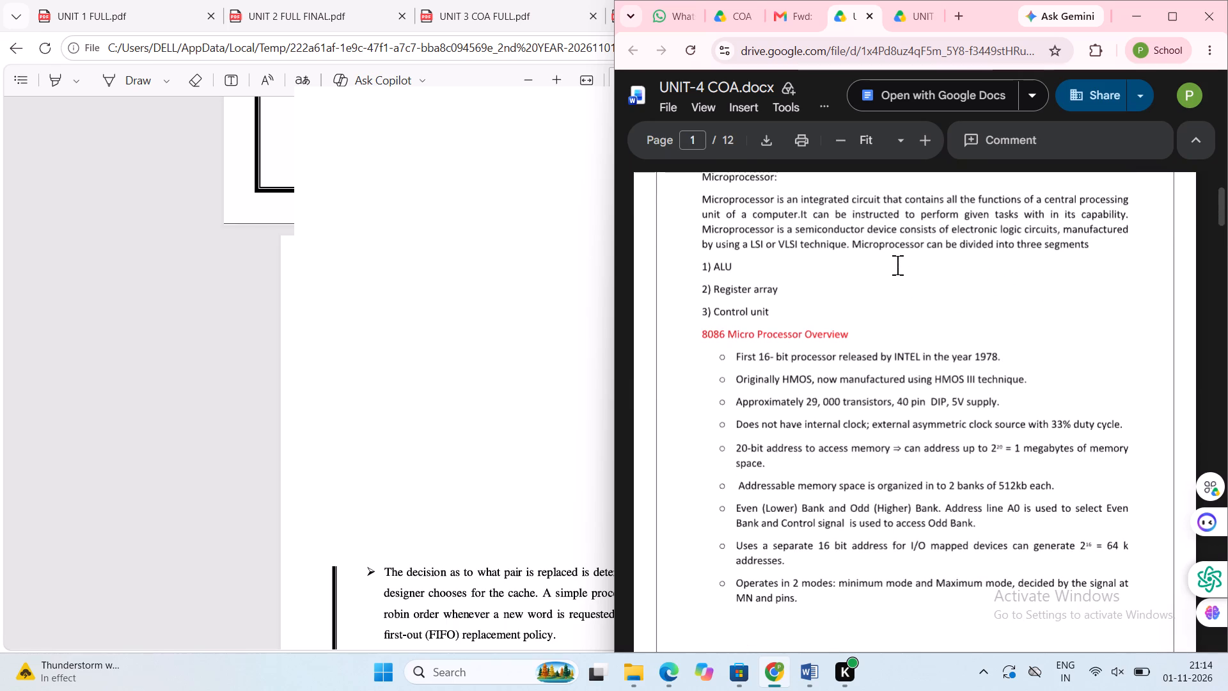
scroll(897, 265, up, 1)
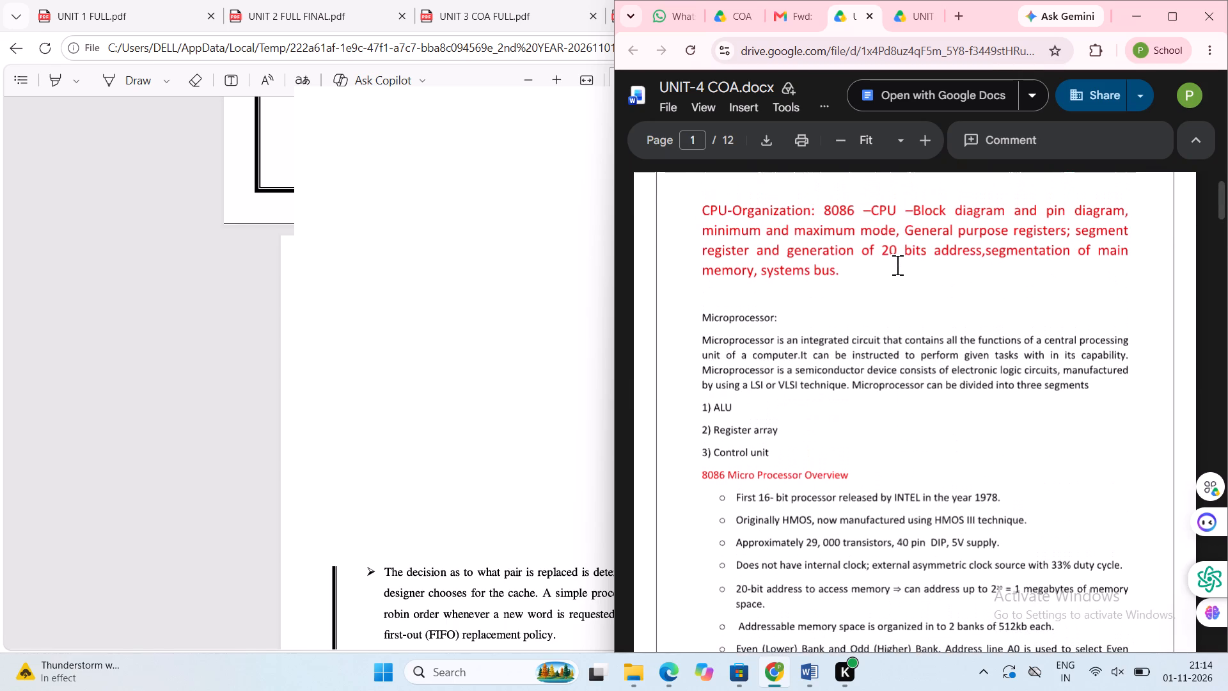
Examine the 8086 block diagram and the functional units text on page 2 of UNIT-4 COA.docx.
click(897, 265)
scroll(897, 265, down, 8)
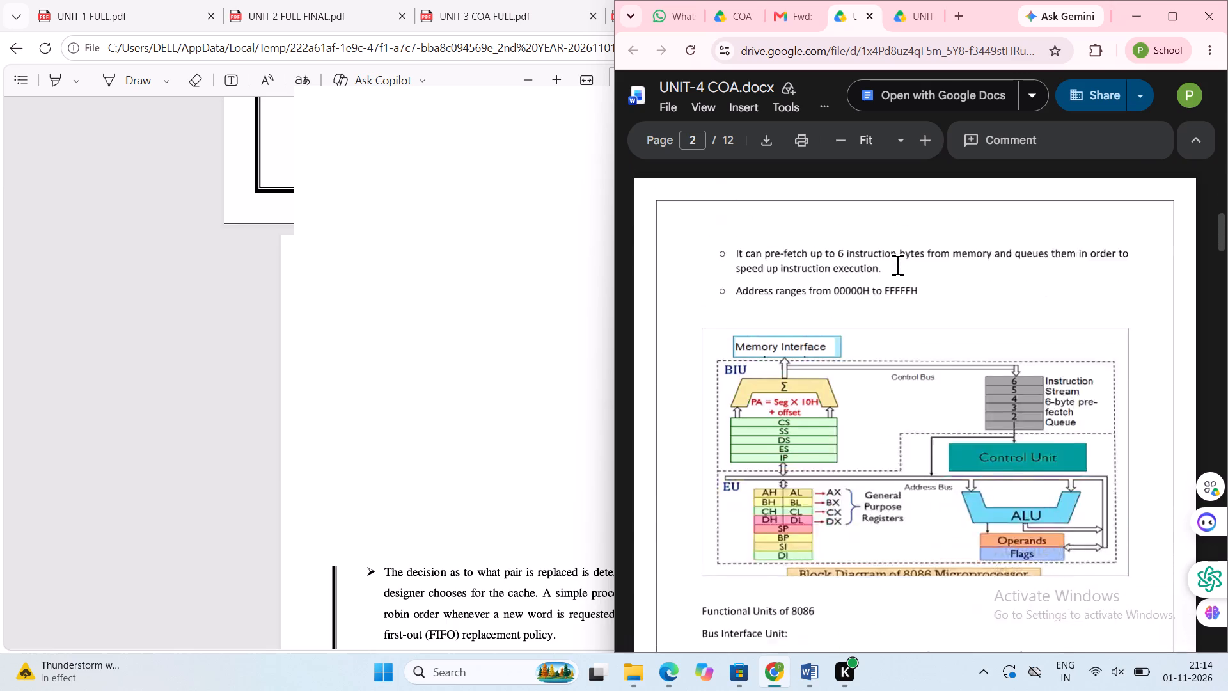
scroll(897, 265, up, 3)
scroll(897, 265, down, 1)
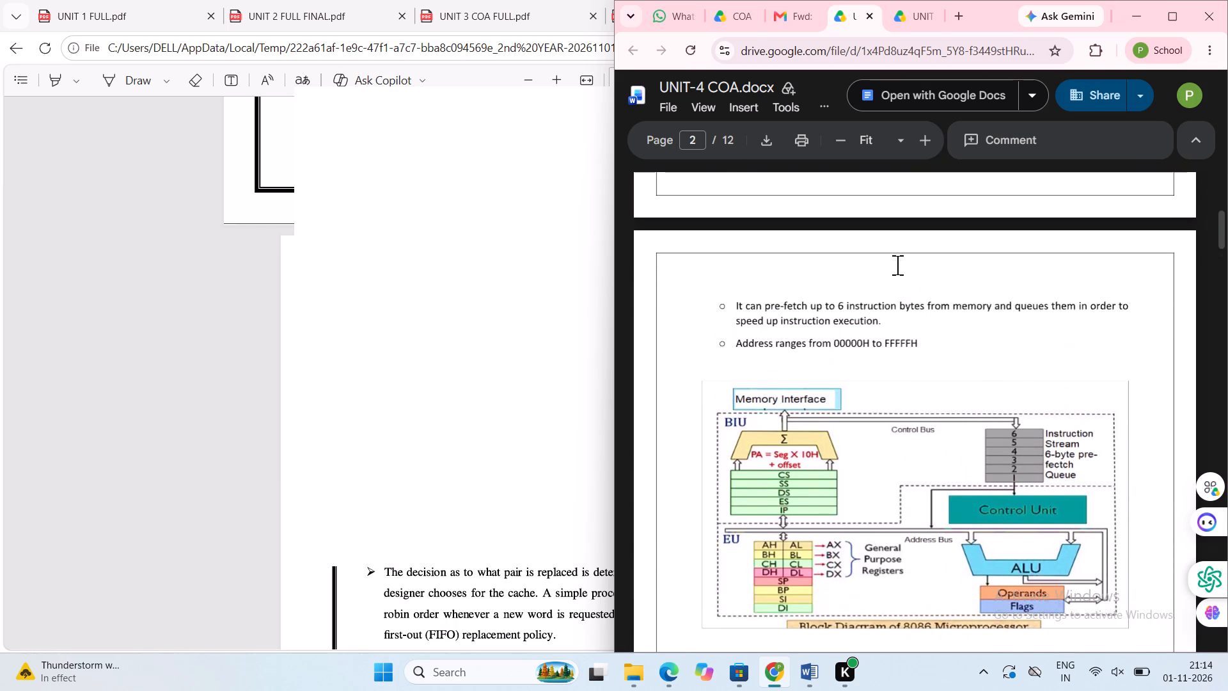
scroll(897, 265, down, 1)
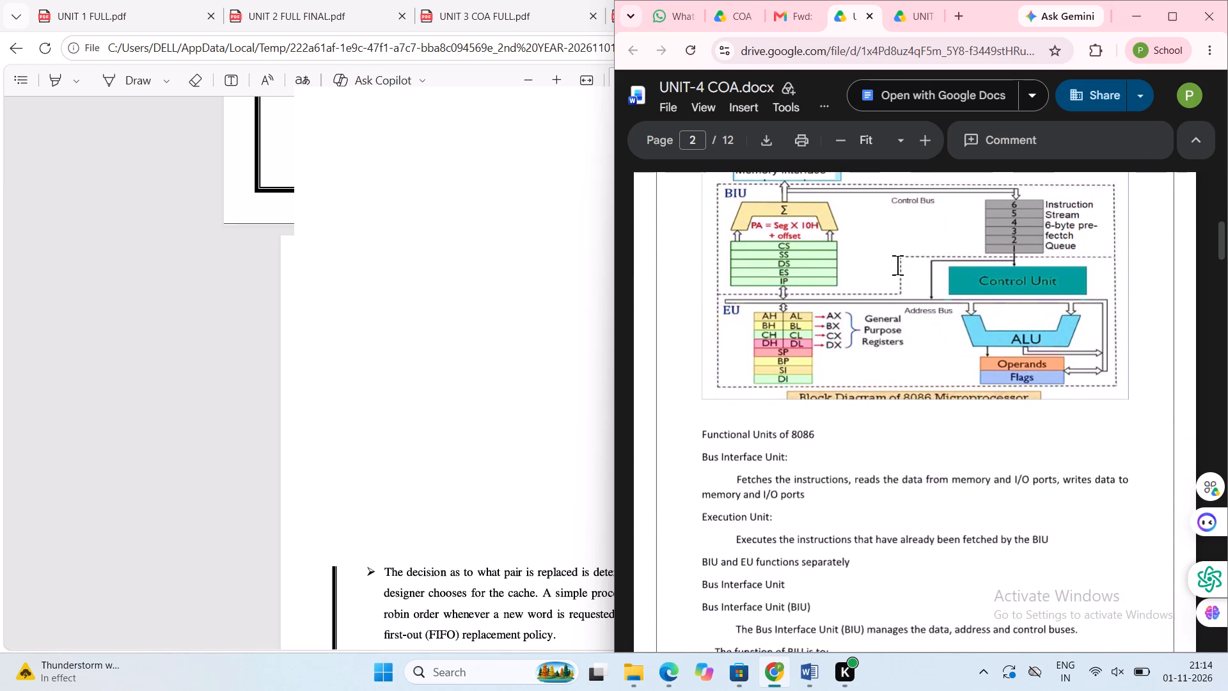
scroll(897, 265, up, 2)
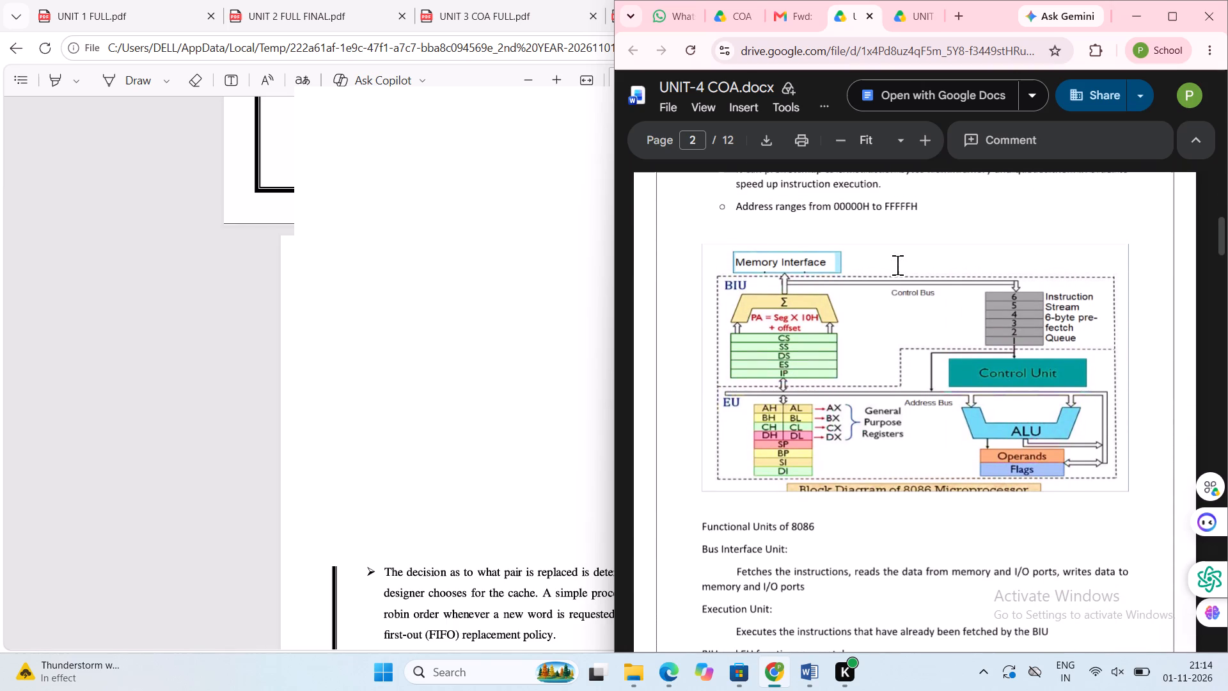
scroll(897, 265, up, 2)
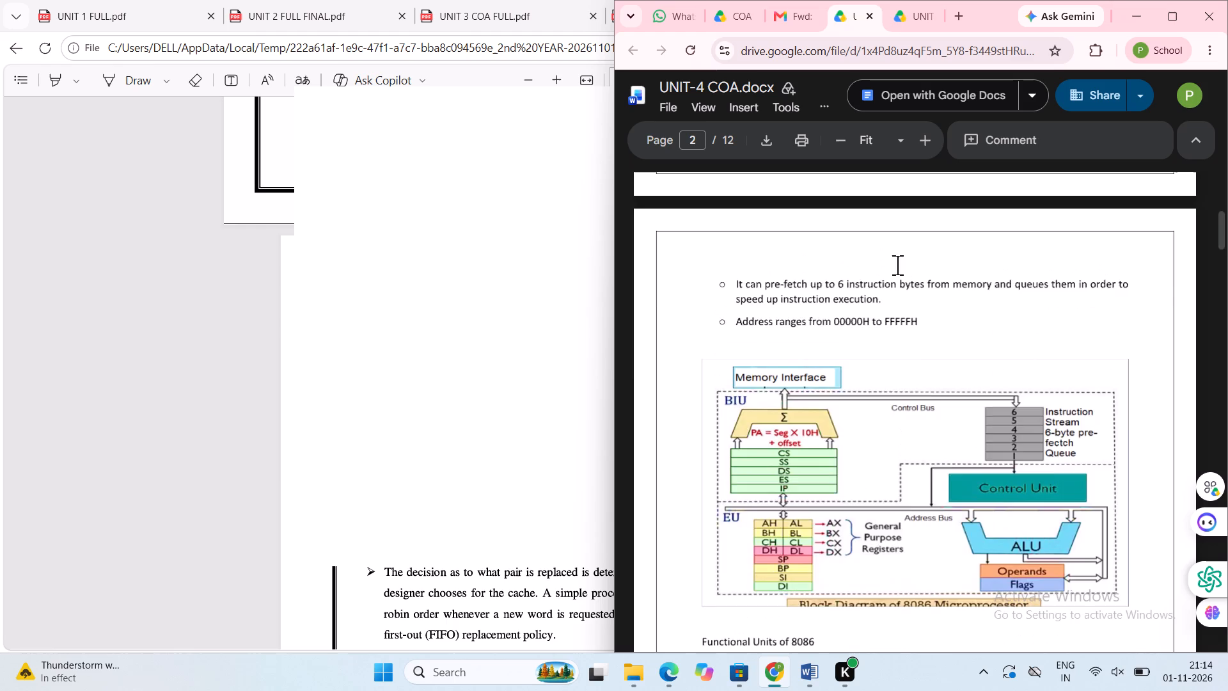
scroll(897, 265, up, 3)
scroll(897, 265, down, 2)
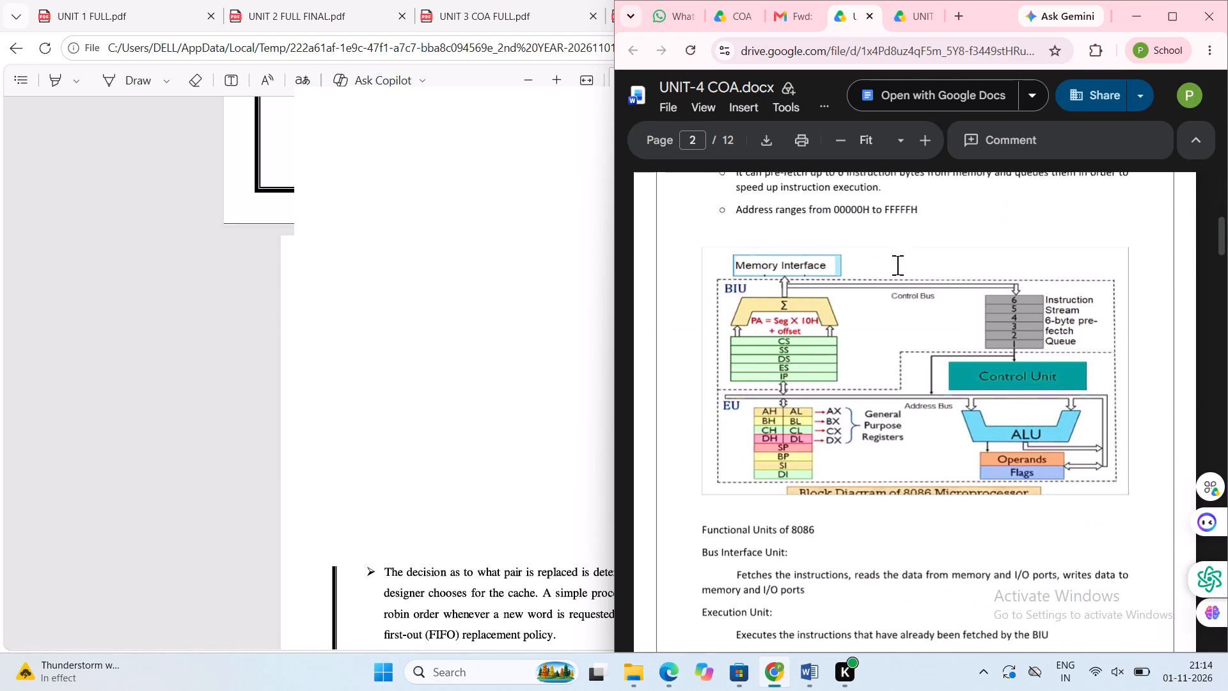
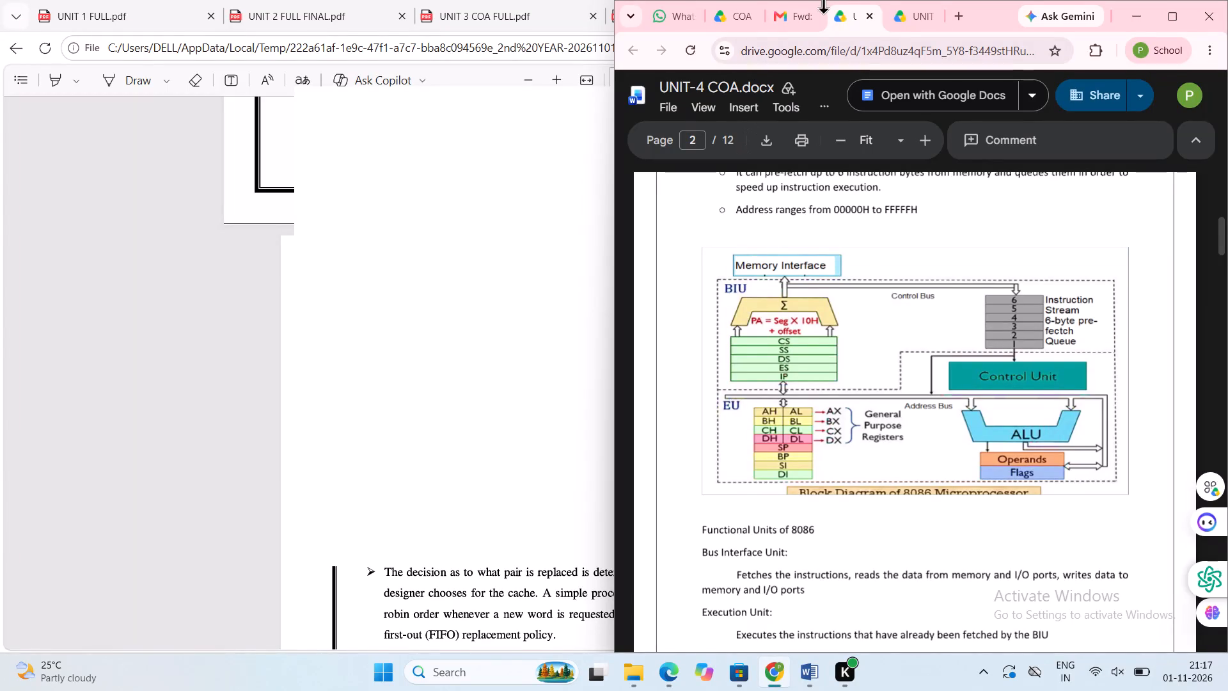
Switch to UNIT-5.docx and skim it from Memory Hierarchy on page 1 through cache and virtual memory to Multiprogramming on page 8.
click(907, 12)
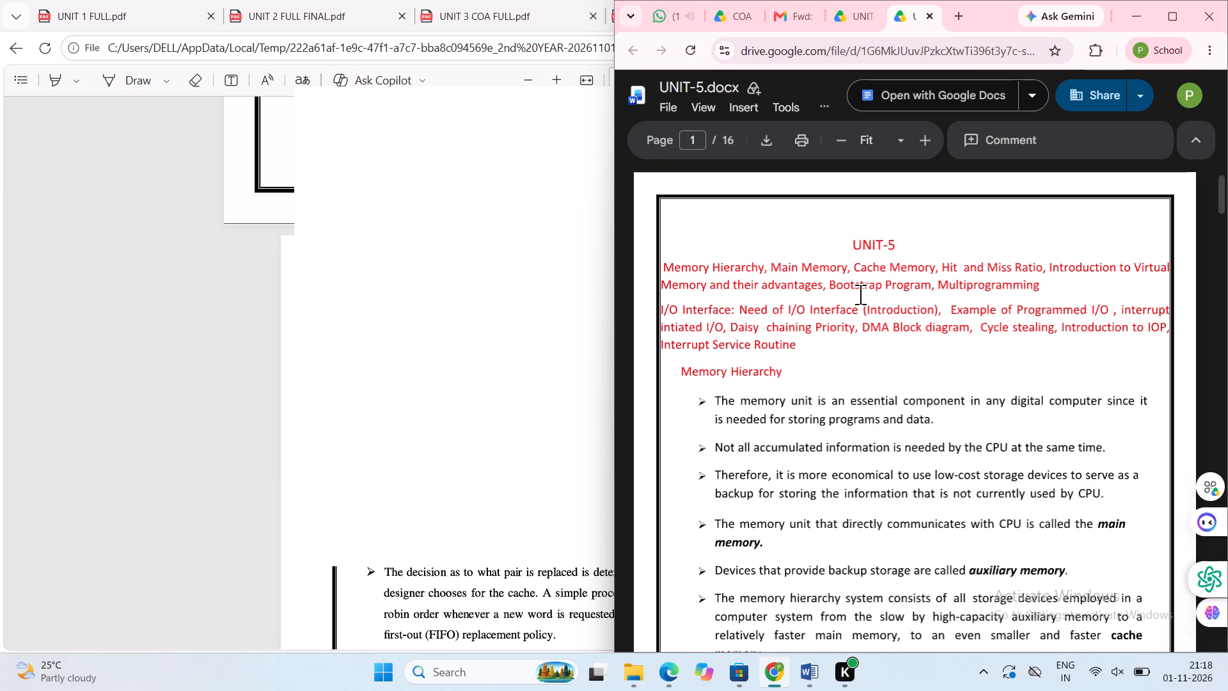
click(856, 11)
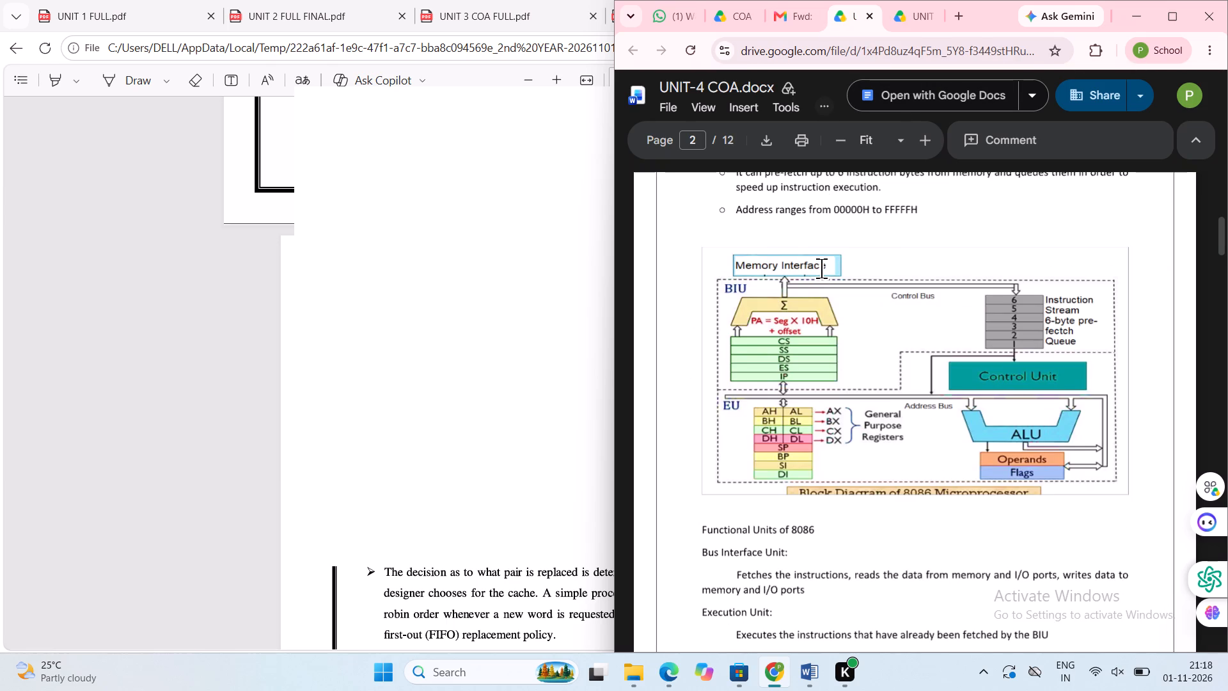
click(915, 22)
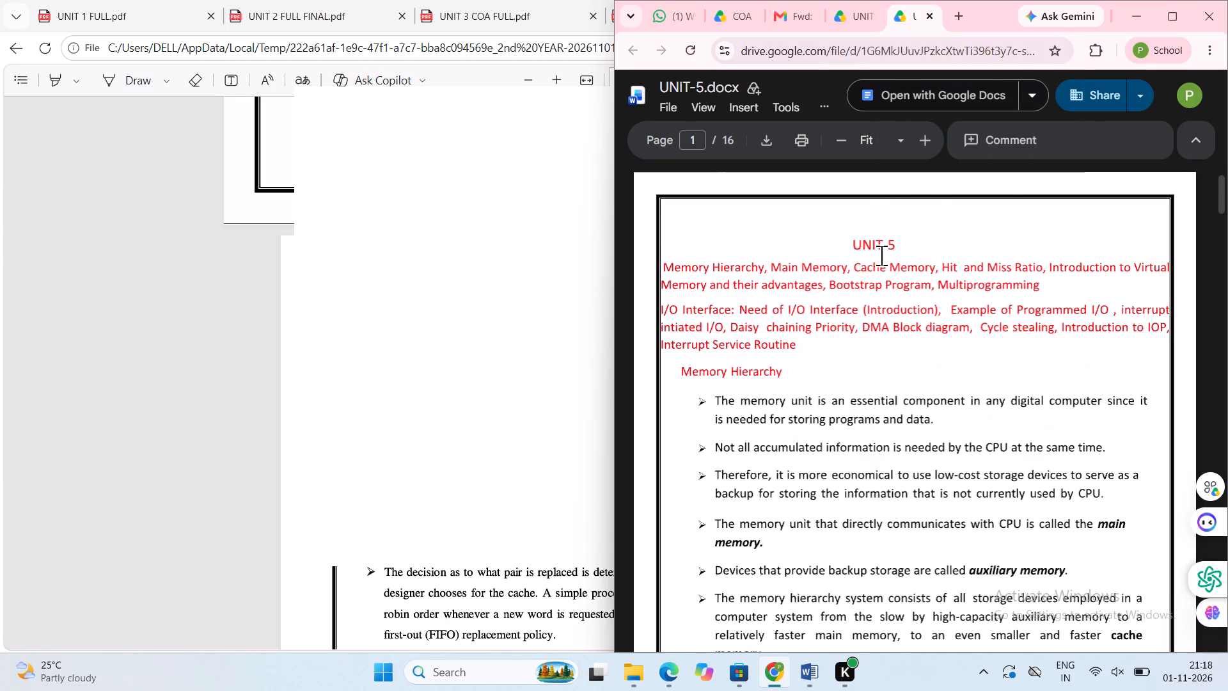
scroll(881, 255, down, 12)
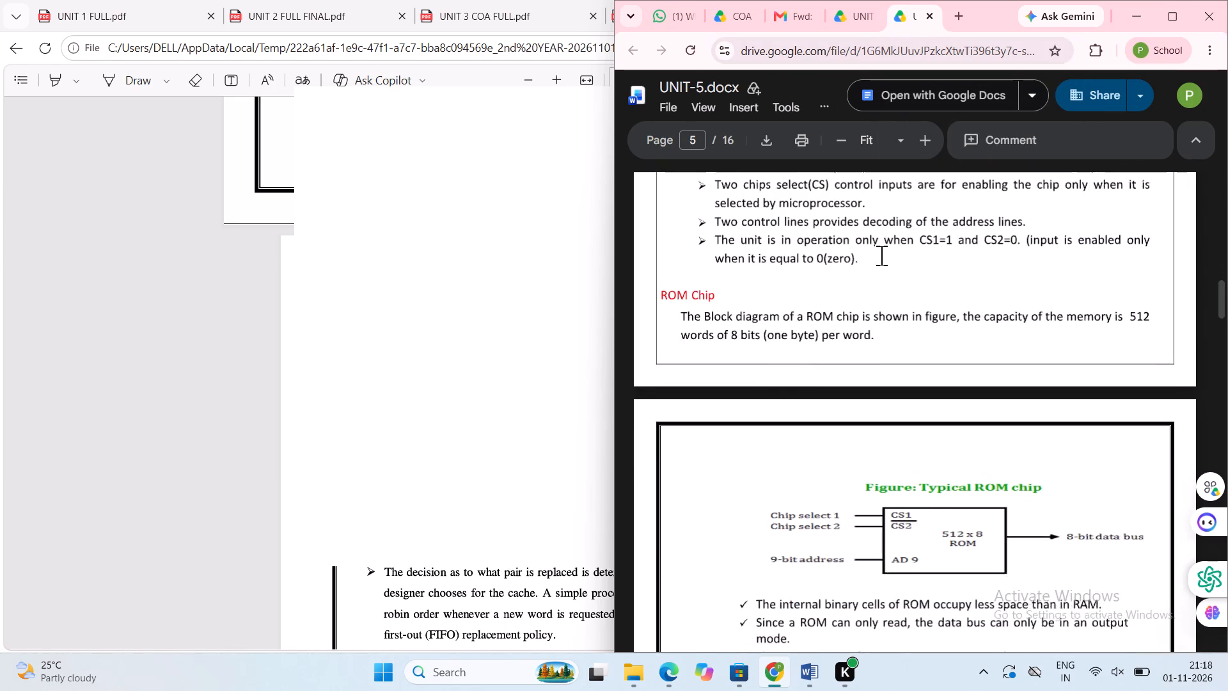
scroll(881, 255, down, 4)
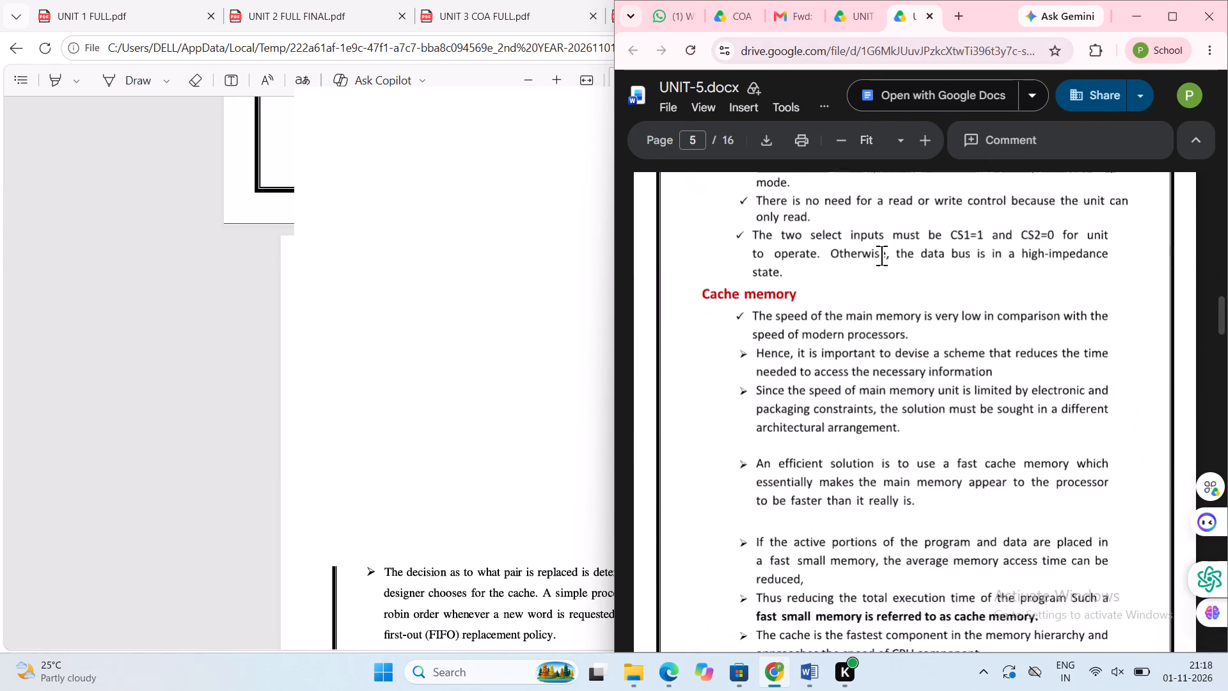
scroll(881, 255, down, 3)
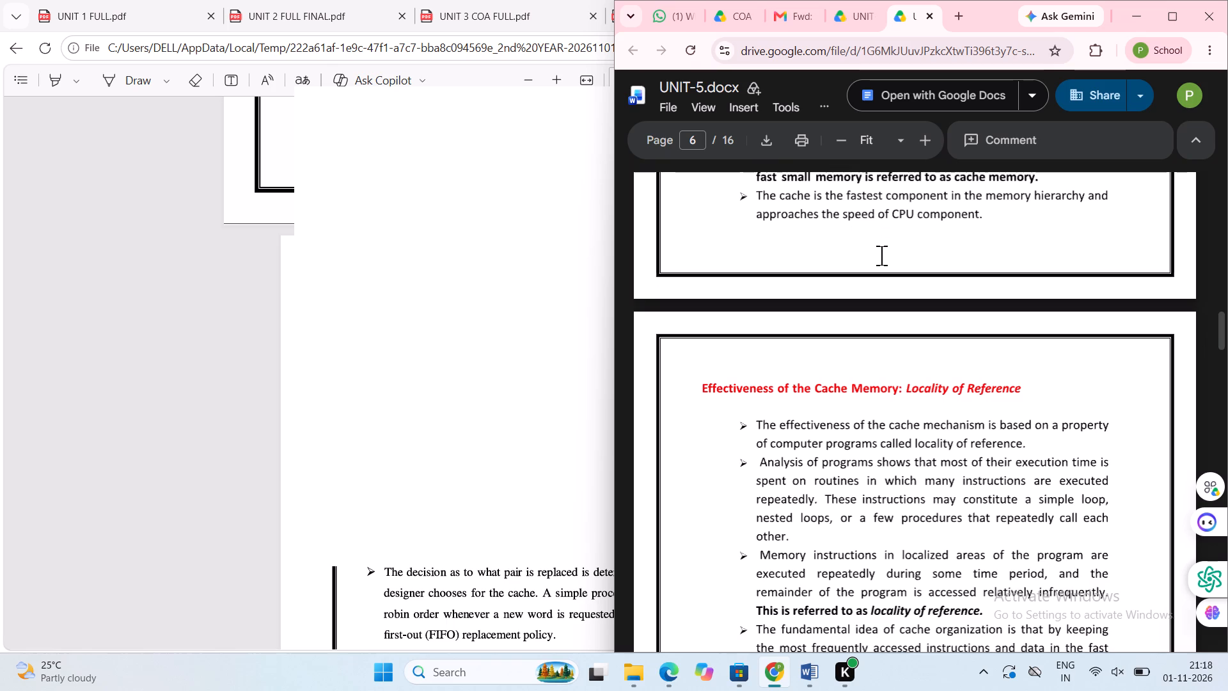
scroll(881, 255, down, 6)
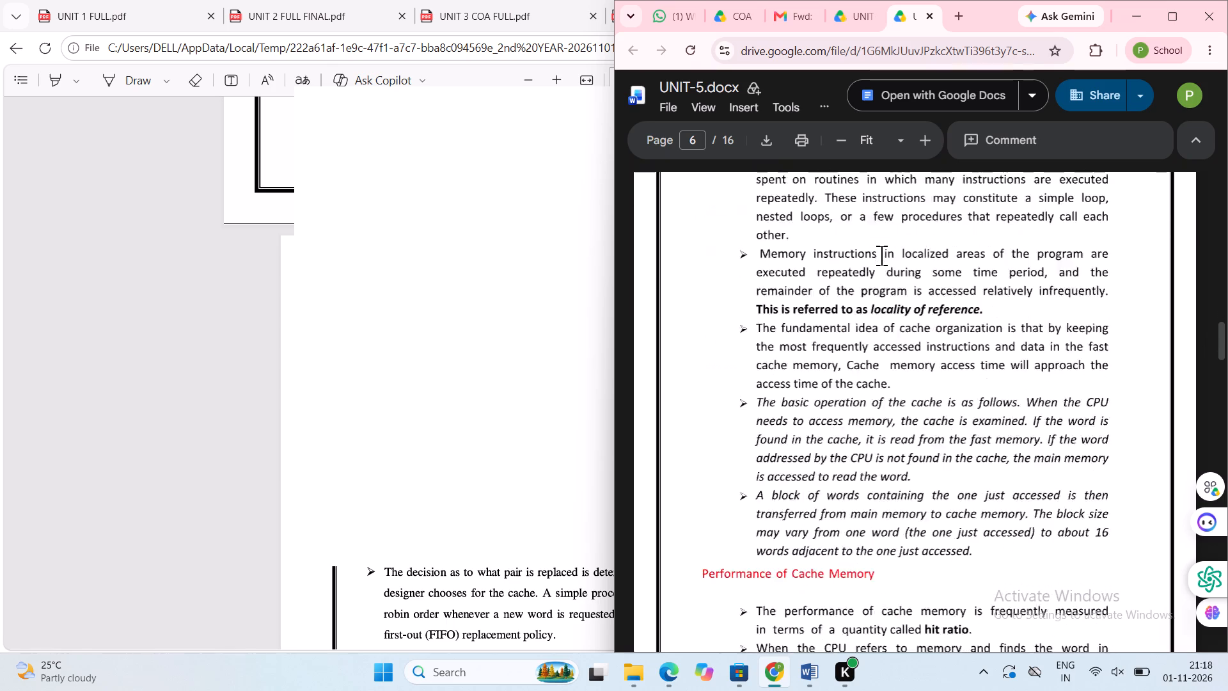
scroll(881, 255, down, 6)
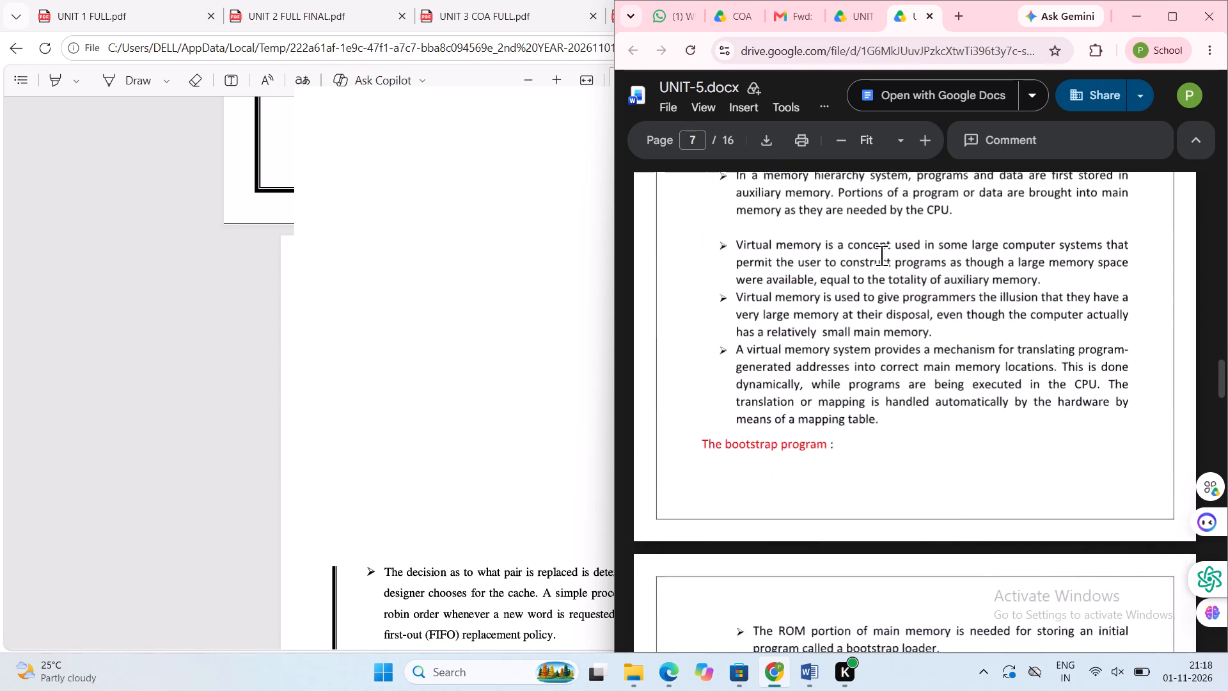
scroll(881, 255, down, 2)
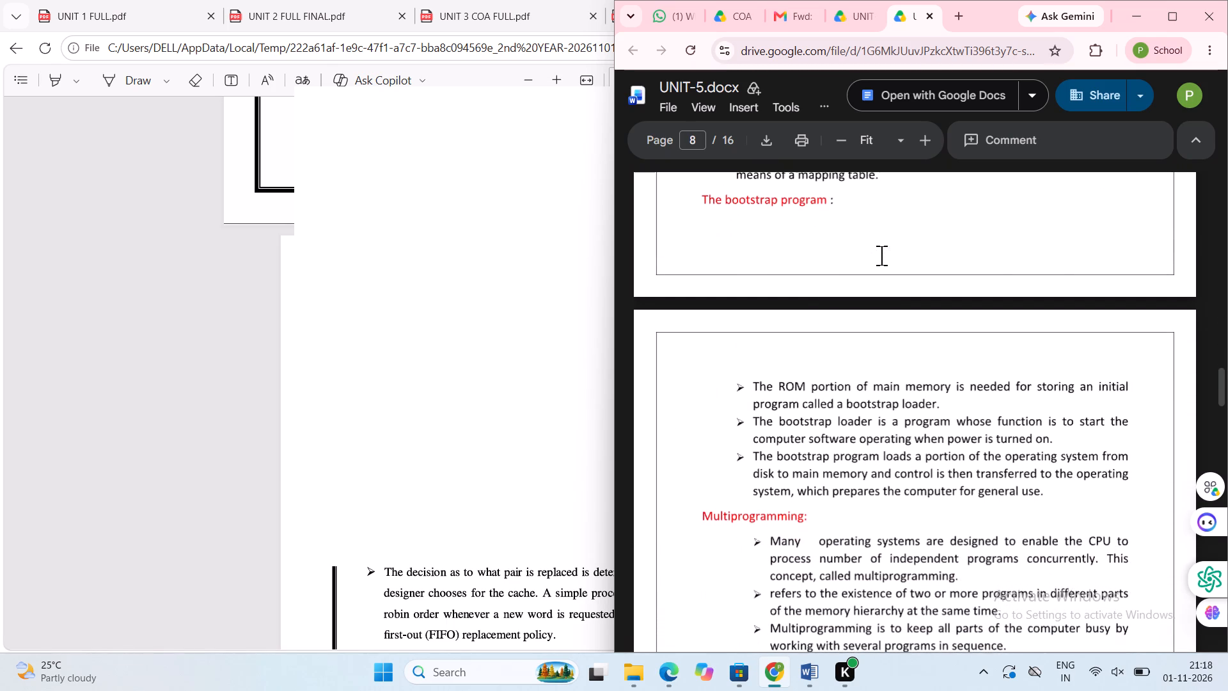
scroll(881, 255, down, 2)
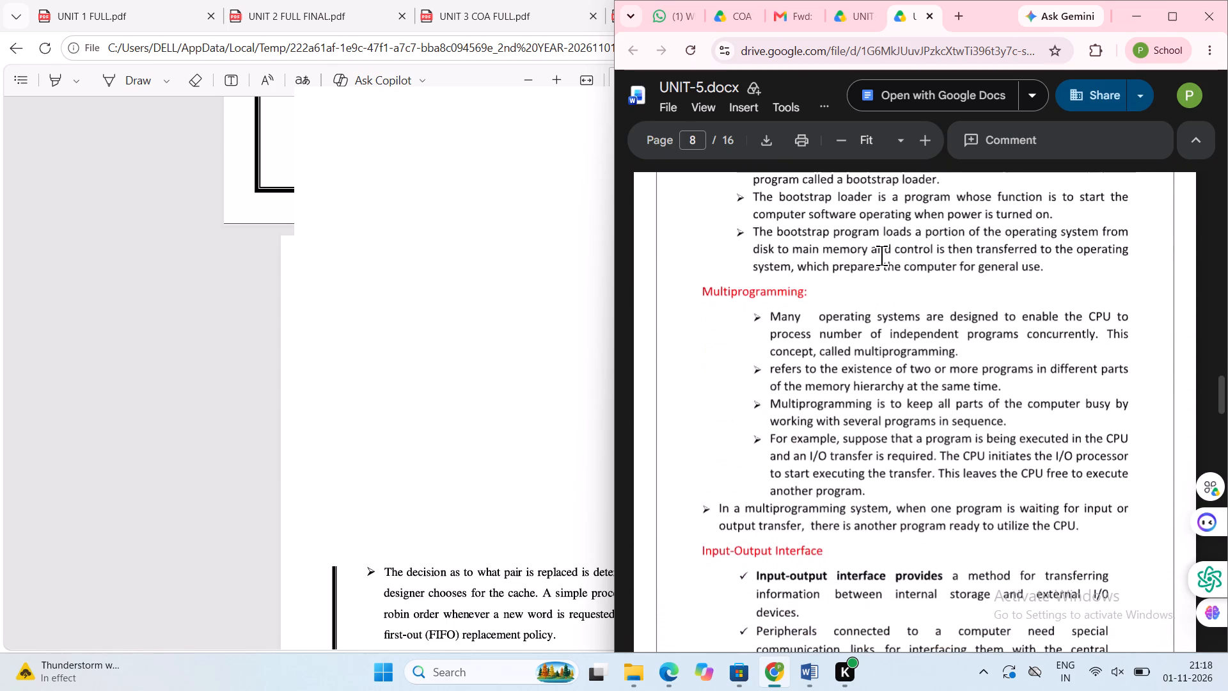
Skim UNIT-5.docx from the Input-Output Interface on page 8 through Modes of Transfer and Daisy-Chaining Priority to the DMA figure on page 14.
scroll(881, 255, down, 4)
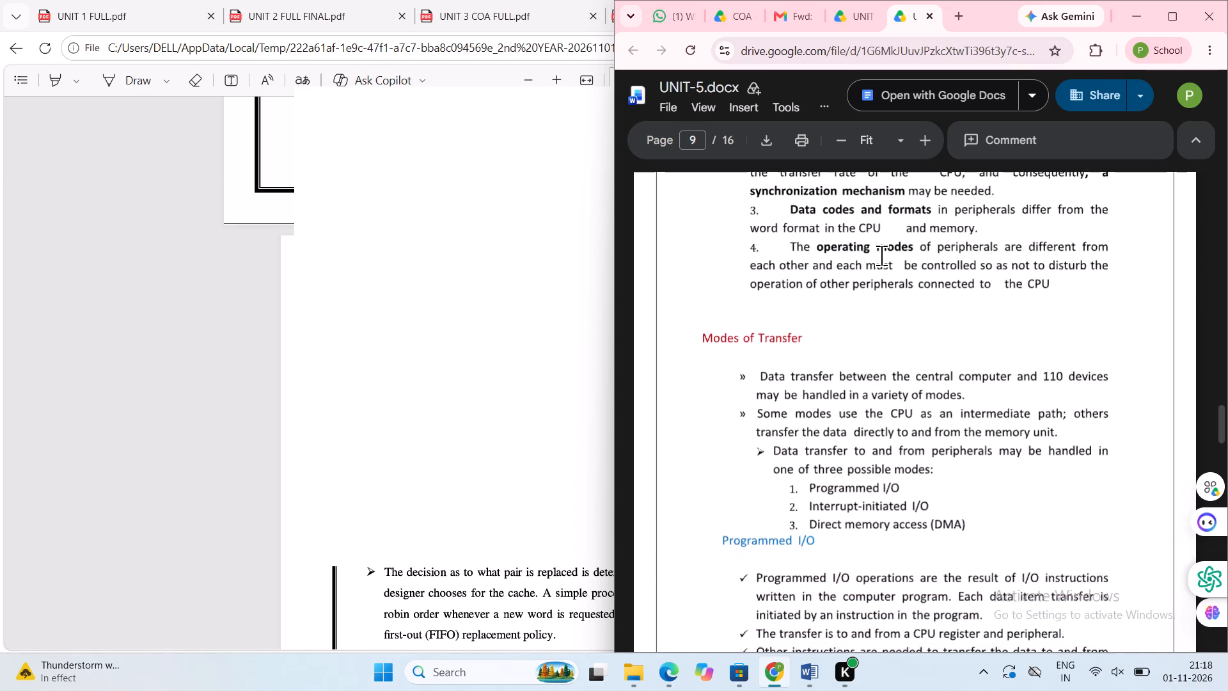
scroll(881, 255, down, 7)
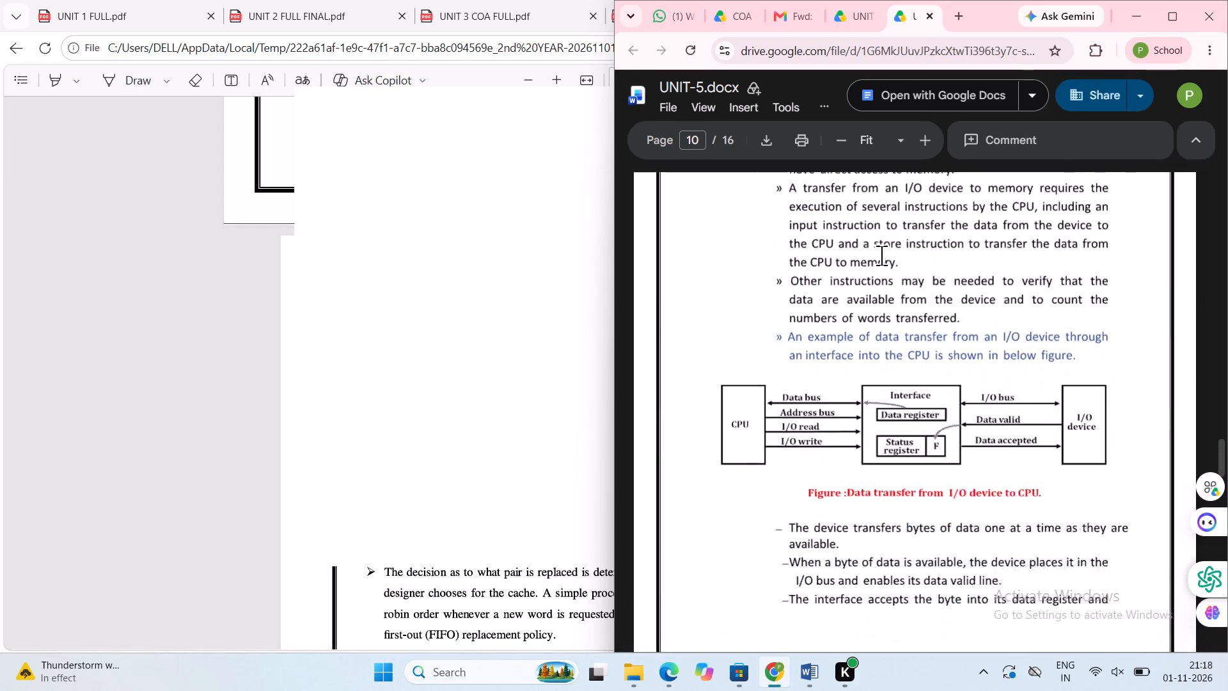
scroll(881, 255, down, 8)
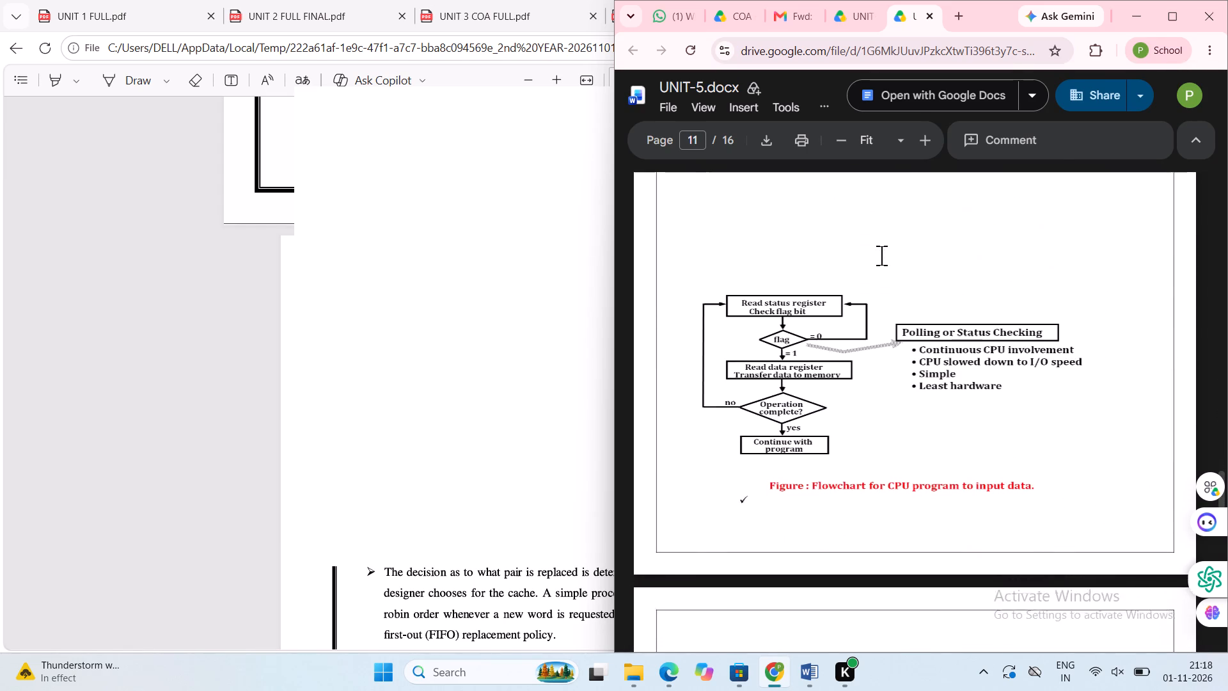
scroll(881, 255, down, 4)
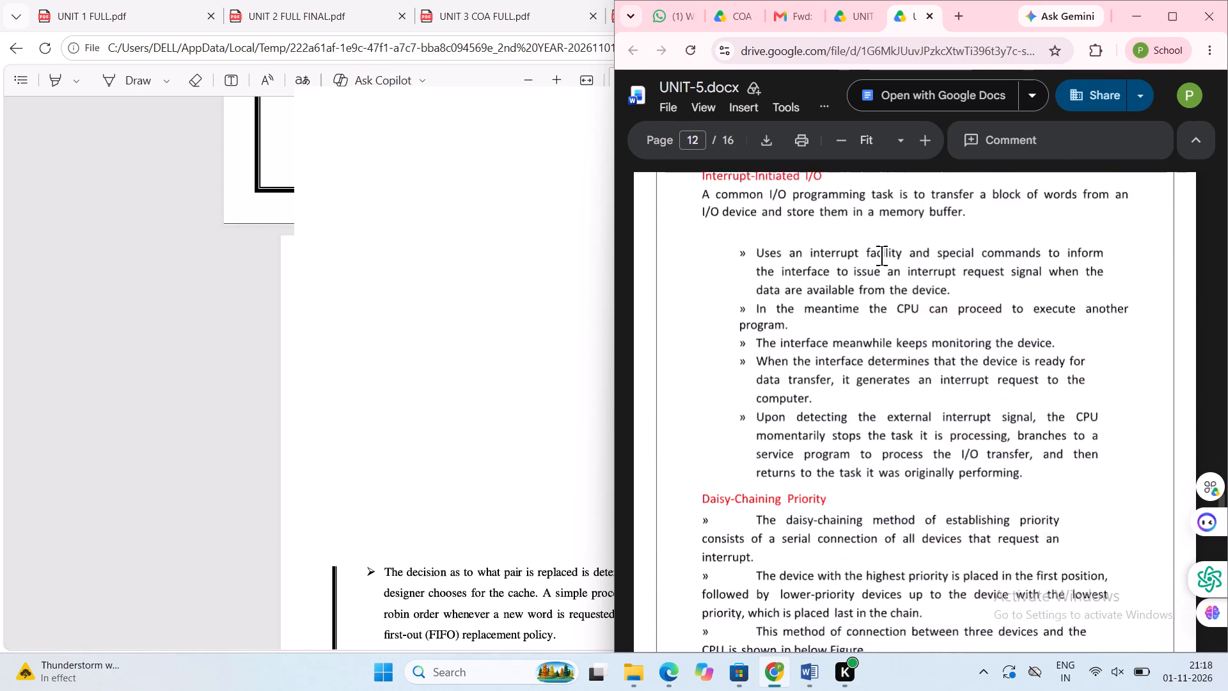
scroll(881, 255, down, 3)
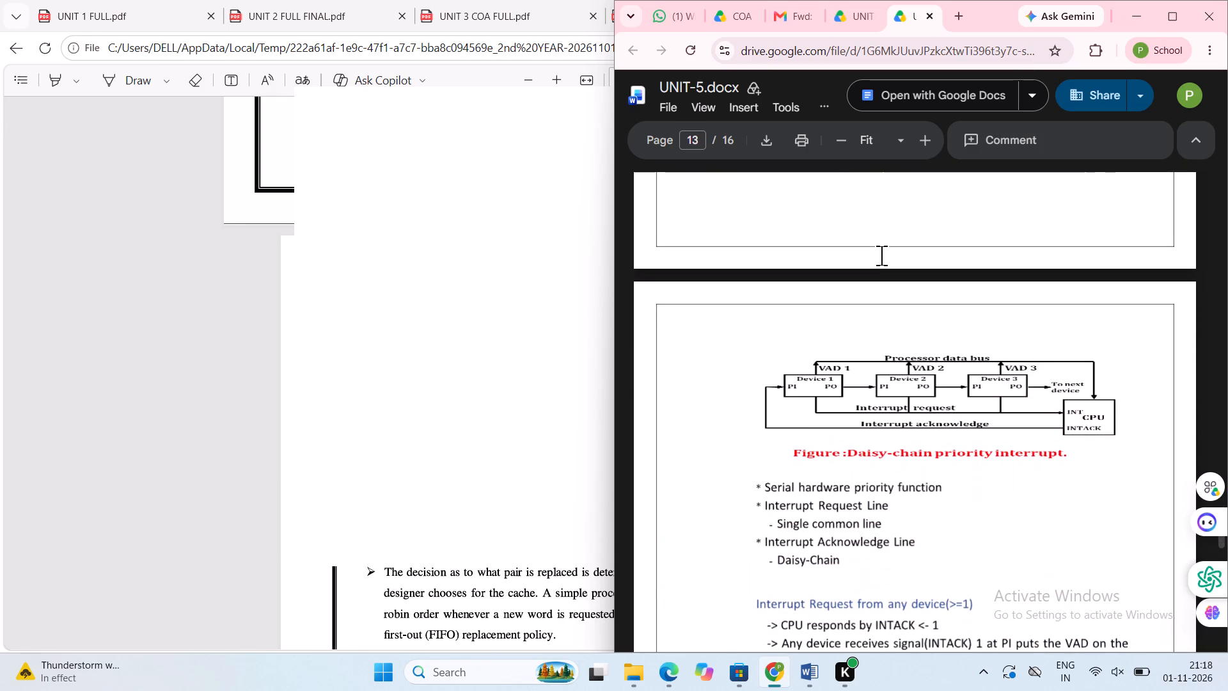
scroll(881, 255, down, 5)
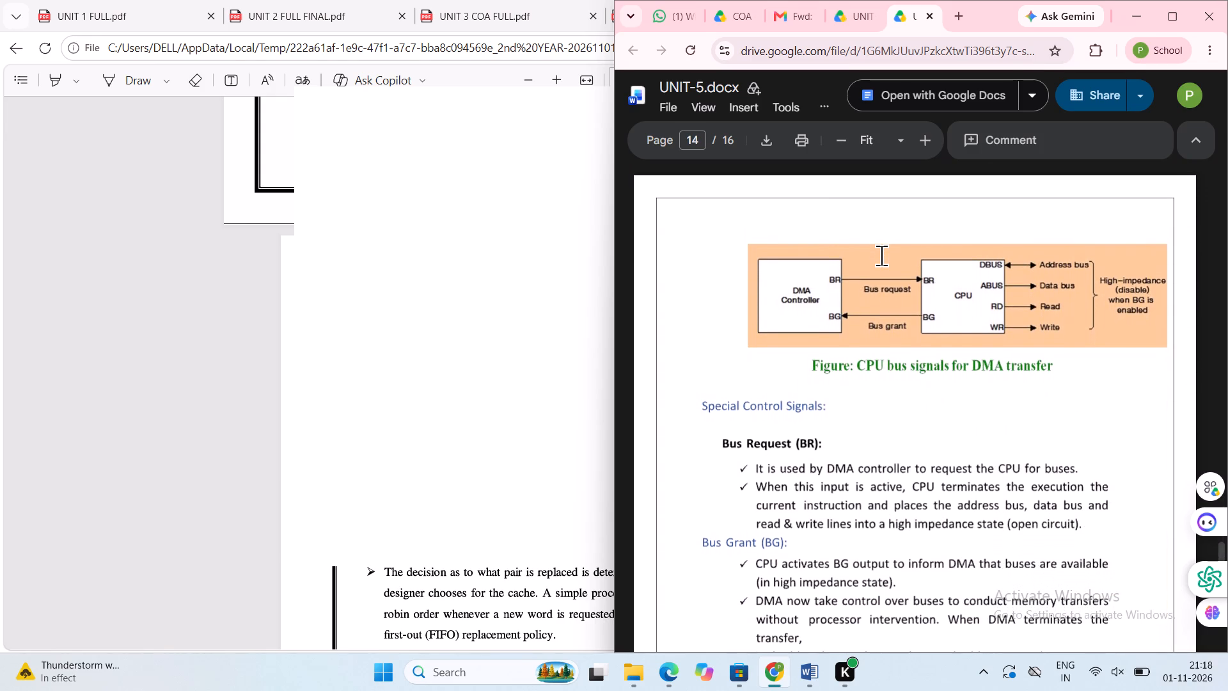
Look through the end of UNIT-5.docx, examining the Interrupt service routine and IOP Commands text on pages 15 and 16.
scroll(881, 255, up, 4)
scroll(881, 255, down, 1)
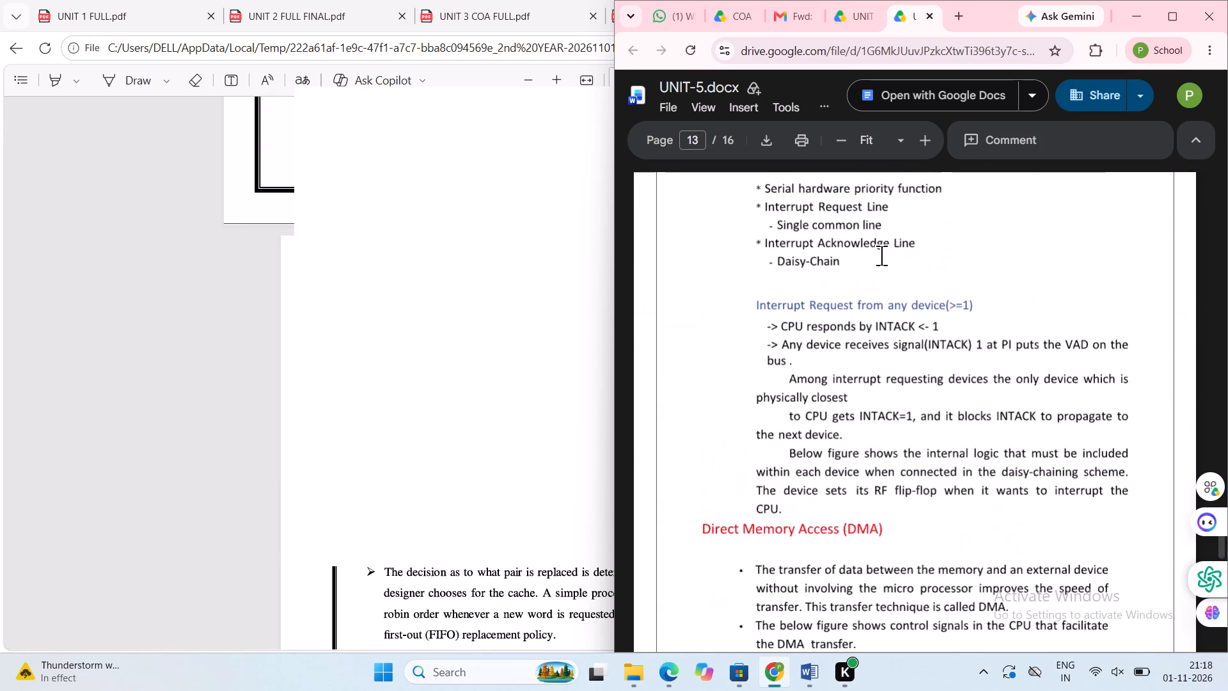
scroll(881, 255, down, 4)
scroll(881, 255, up, 1)
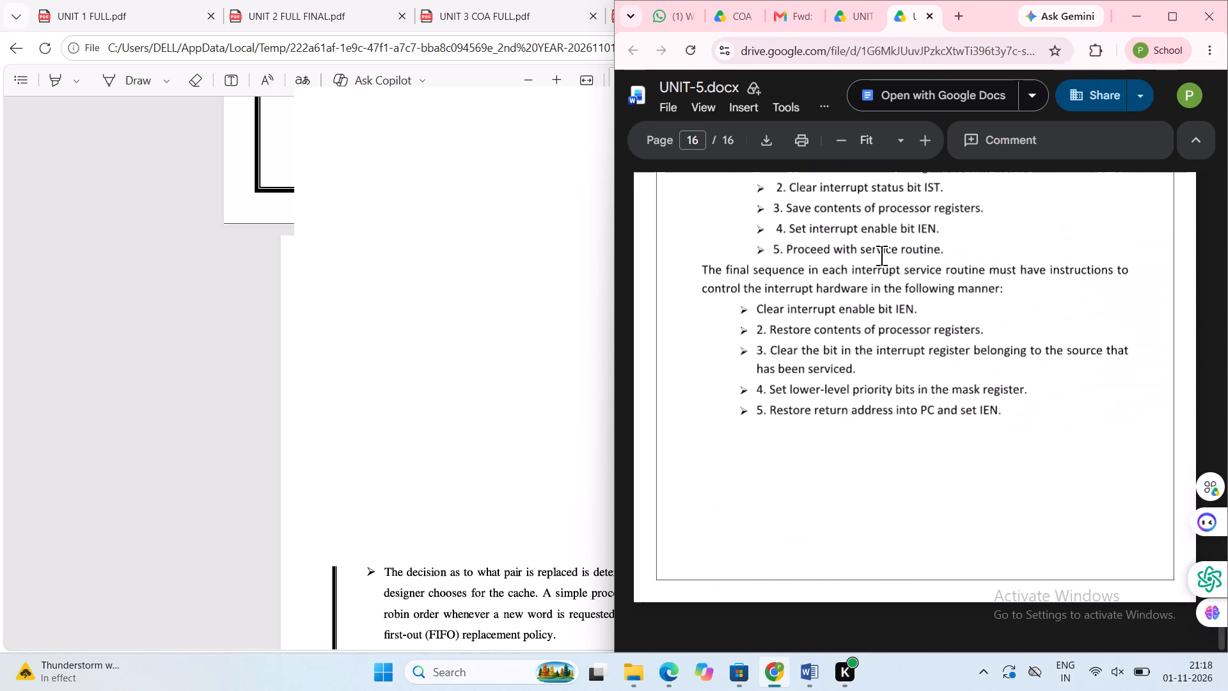
scroll(881, 255, up, 5)
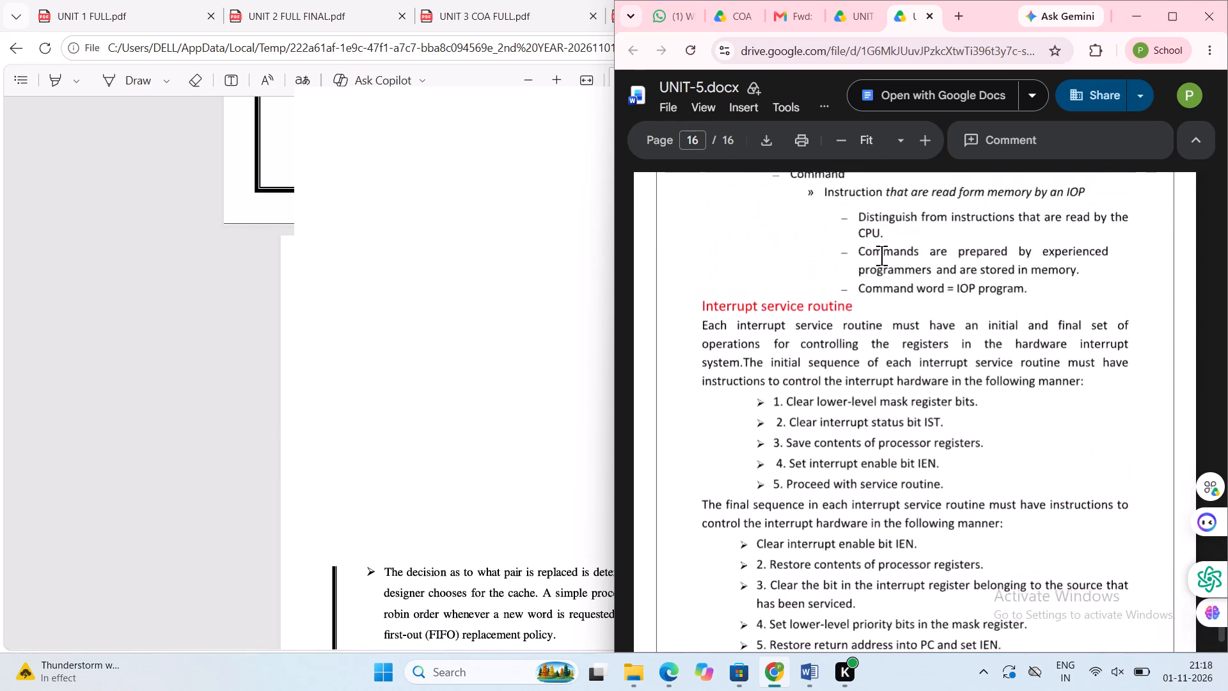
scroll(881, 255, up, 1)
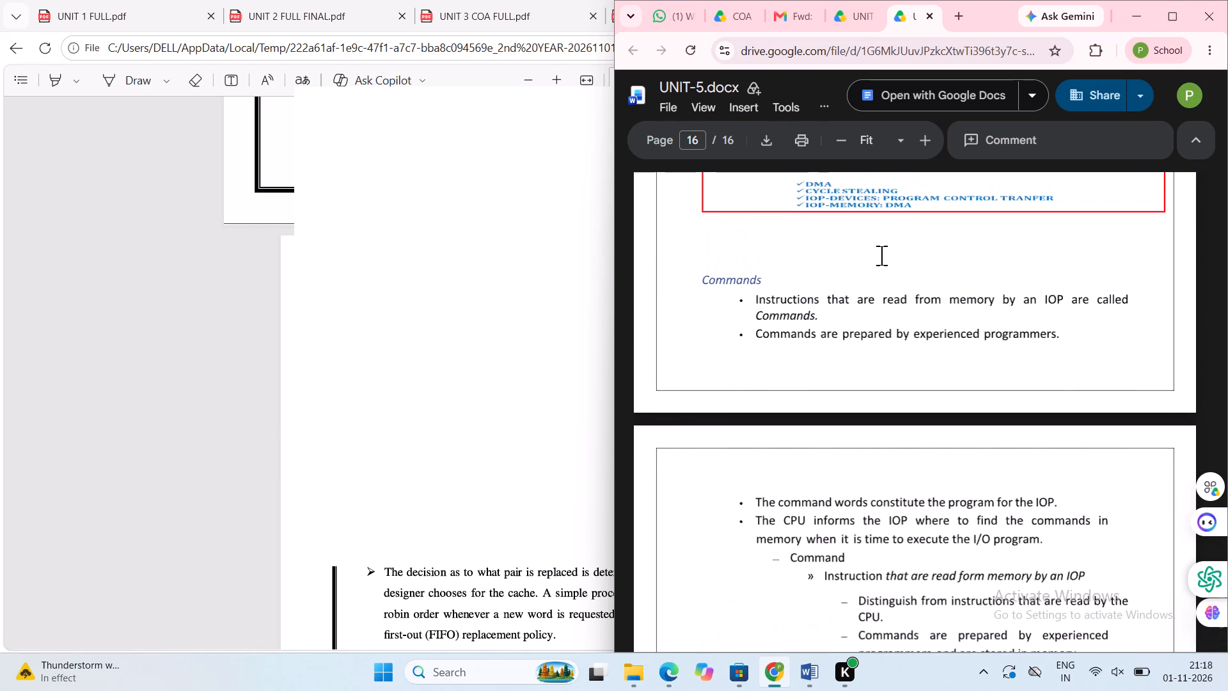
scroll(881, 255, down, 1)
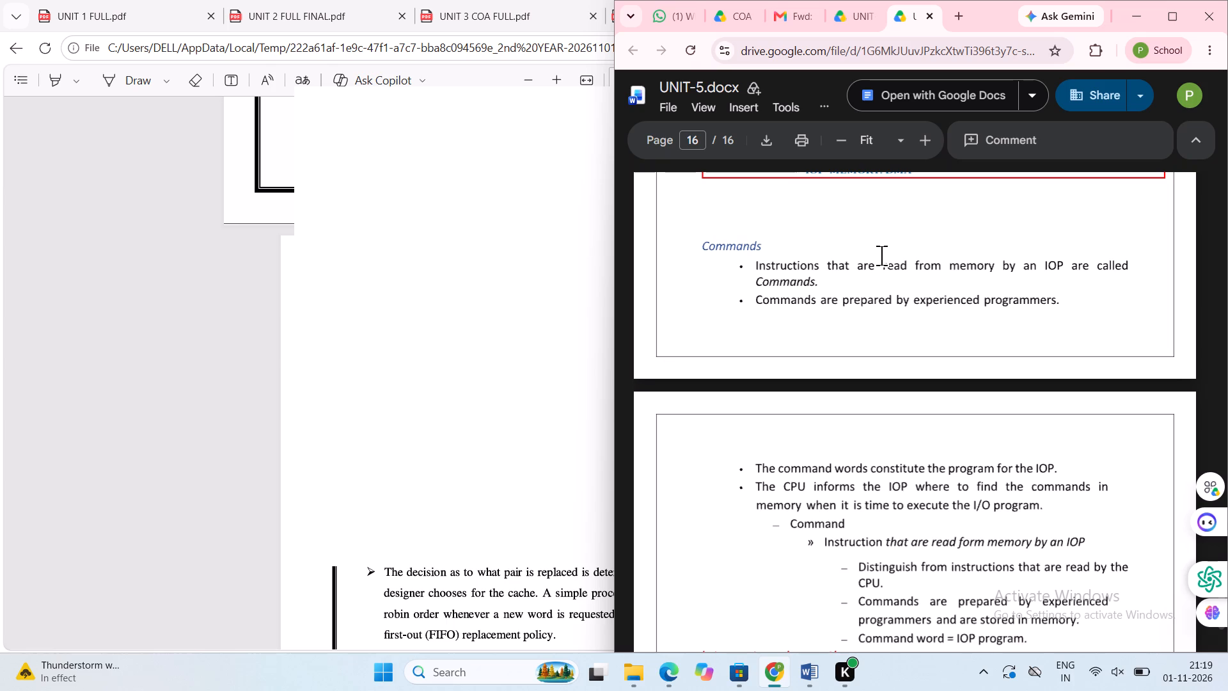
Examine the Input-Output Processor (IOP) text and the block diagram of a computer with I/O processor on page 15.
scroll(881, 255, up, 3)
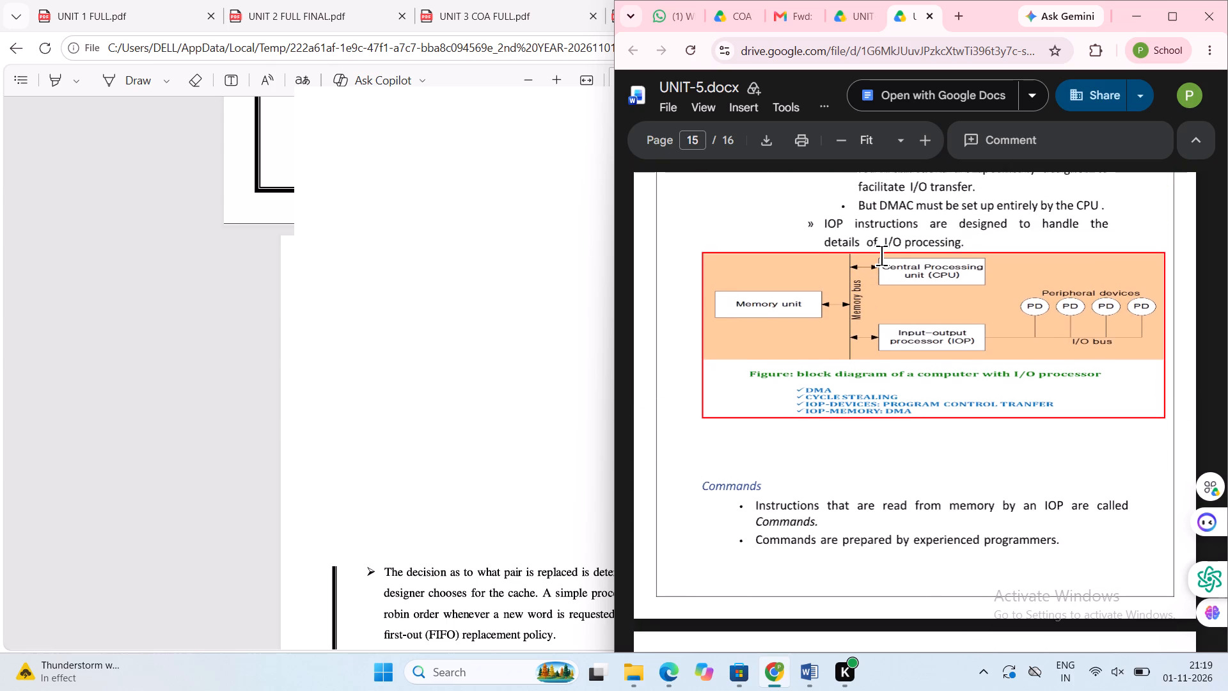
scroll(881, 255, up, 1)
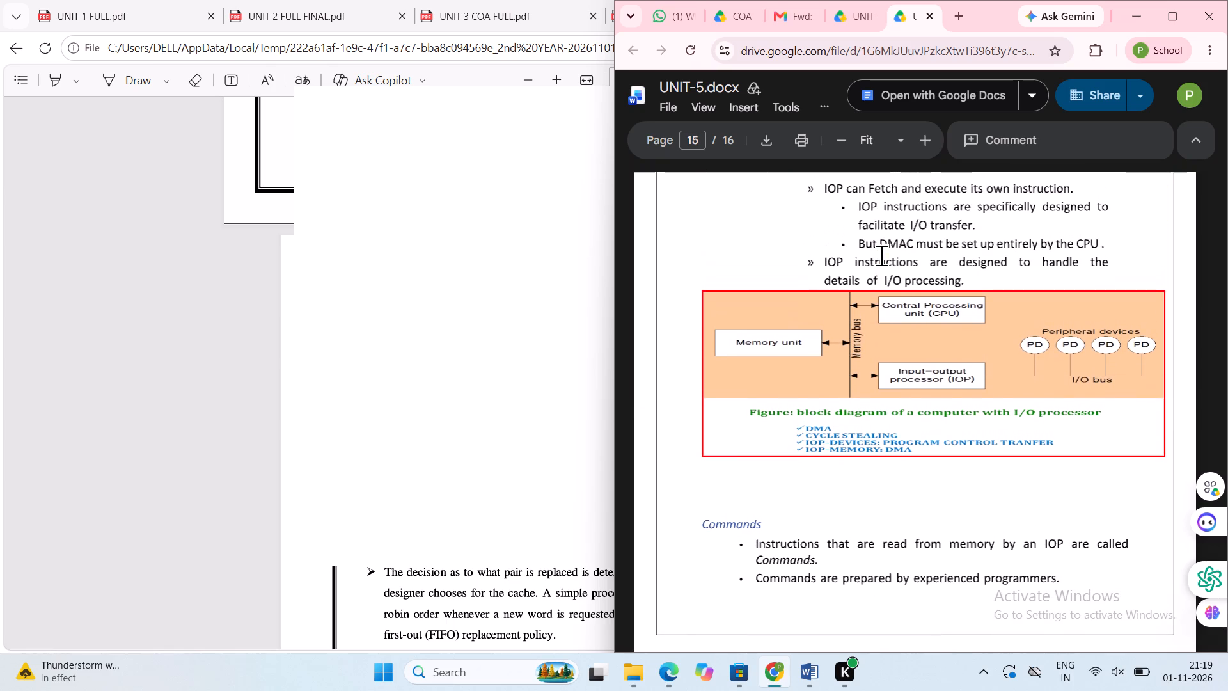
scroll(881, 255, down, 4)
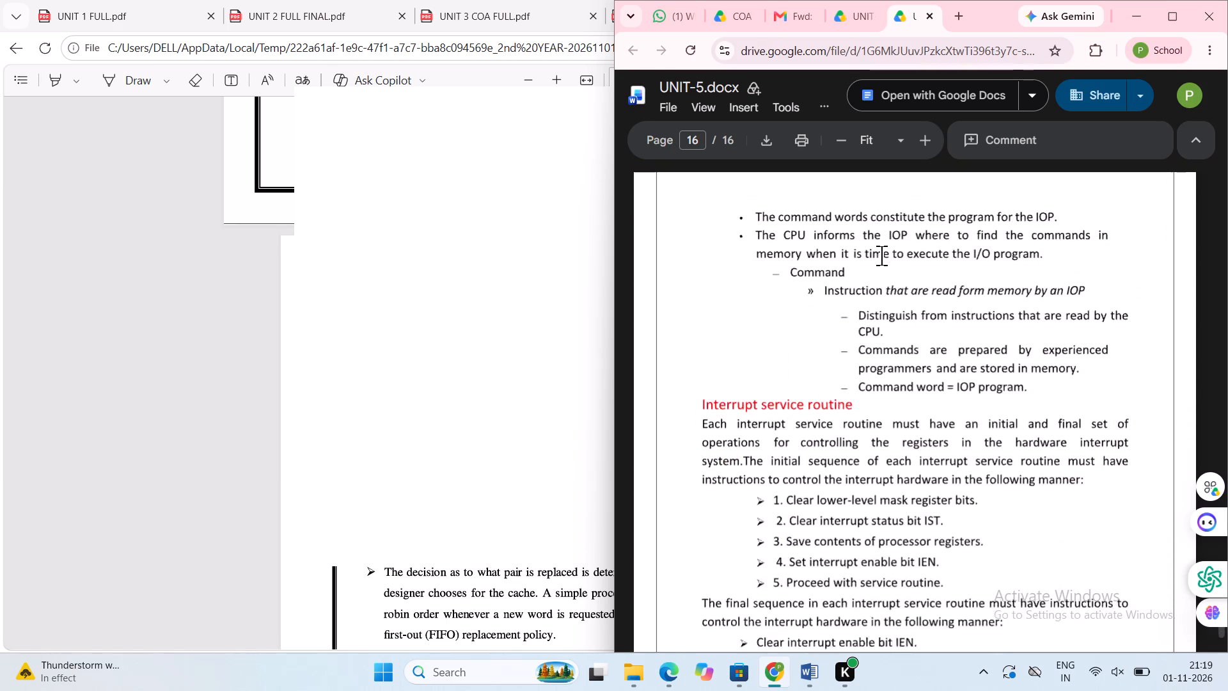
scroll(881, 255, down, 4)
scroll(881, 255, up, 4)
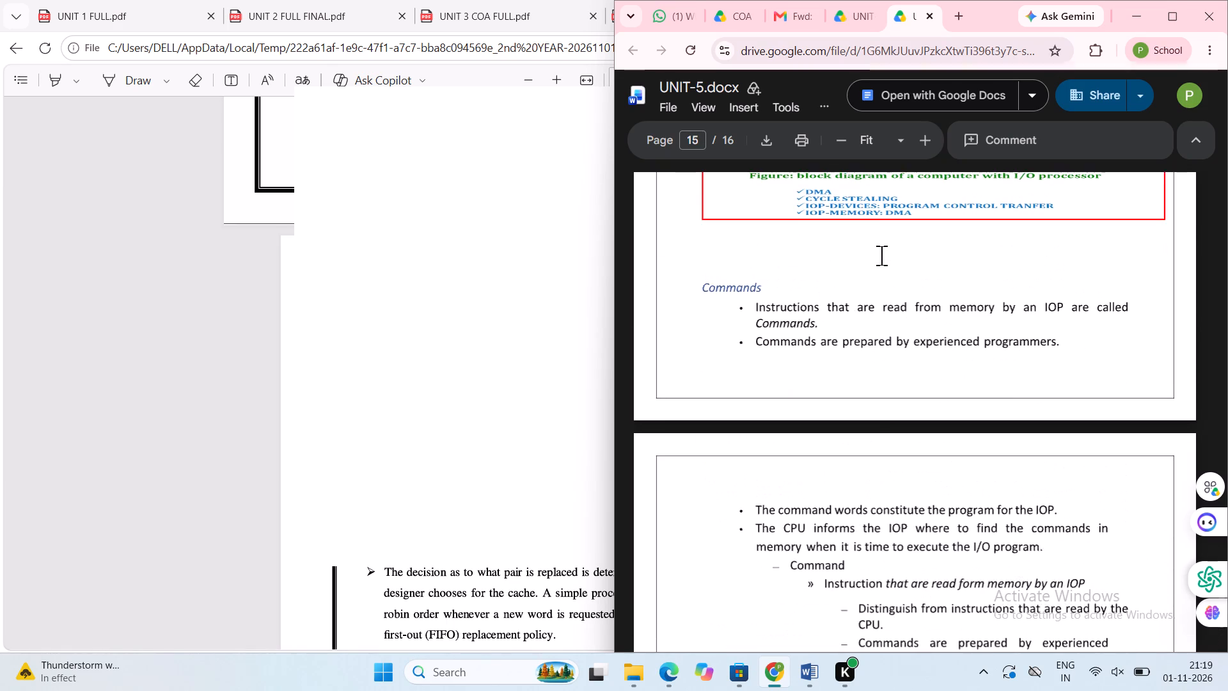
scroll(881, 255, up, 7)
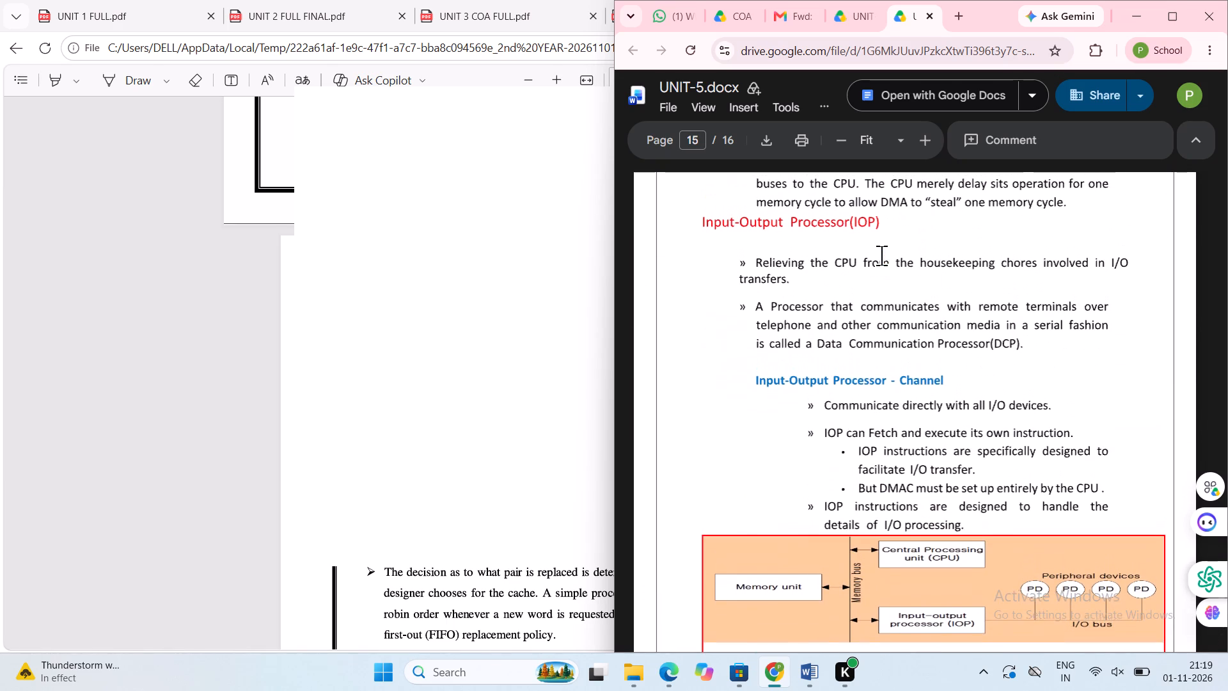
scroll(881, 255, down, 1)
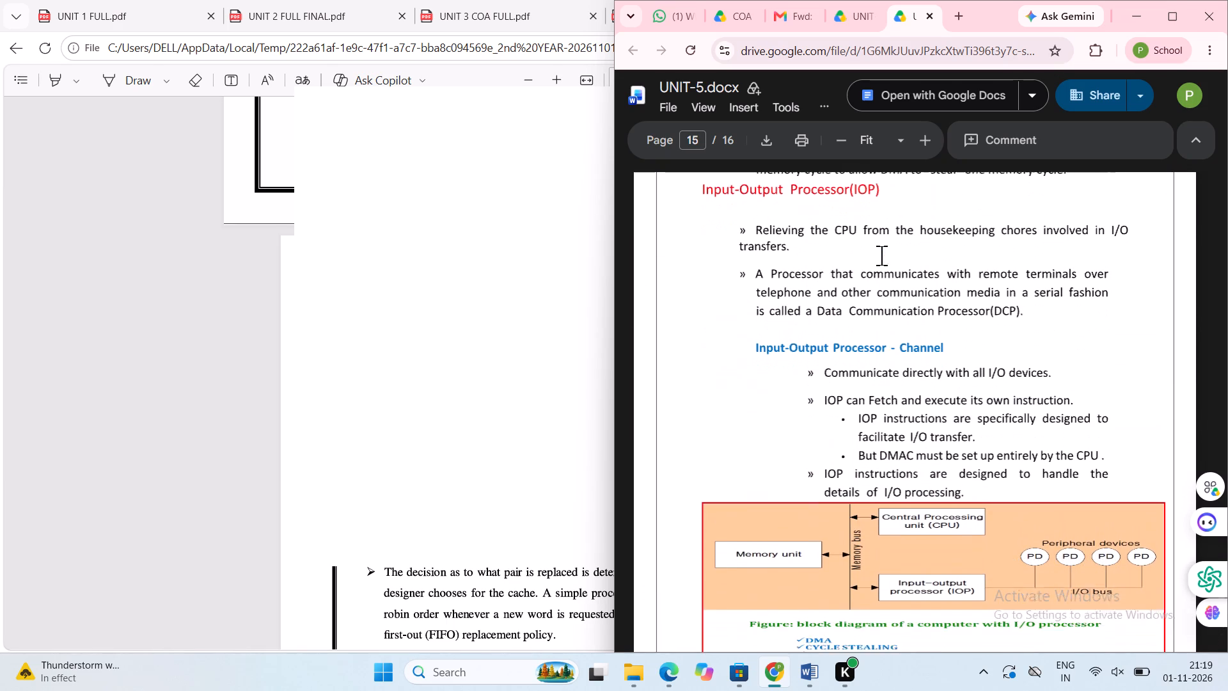
scroll(881, 255, down, 1)
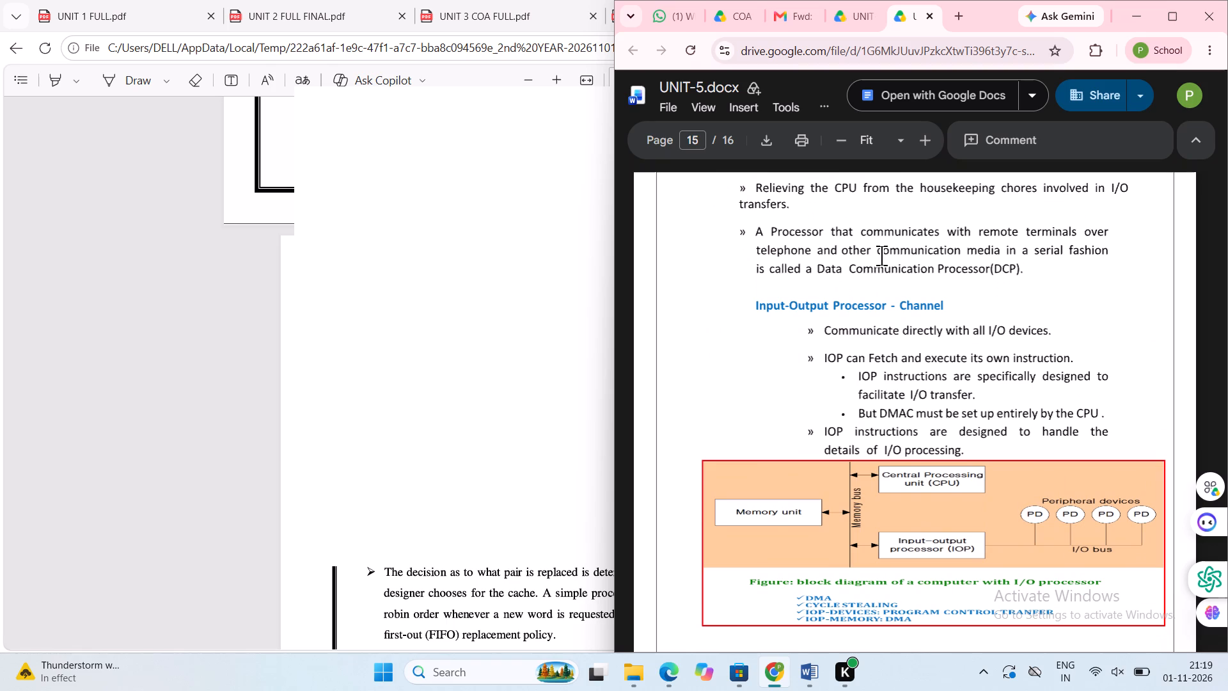
scroll(881, 255, up, 1)
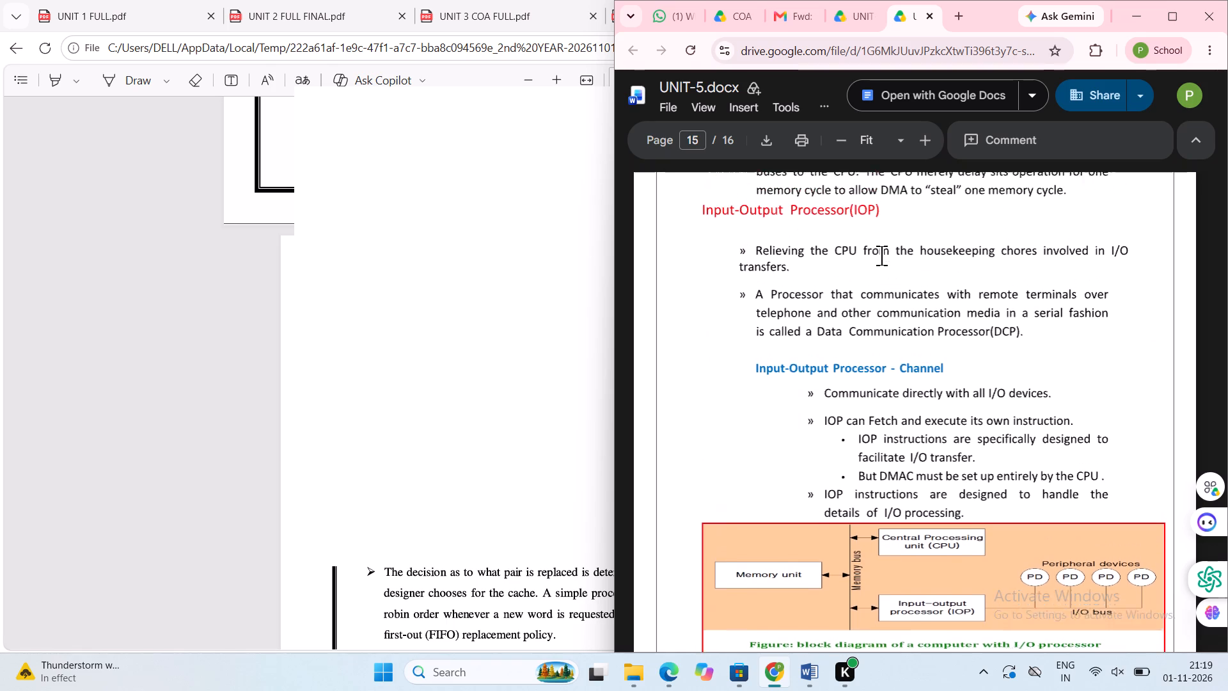
Go back through the DMA material, from cycle stealing and the bus signals figure on page 14 to the Direct Memory Access heading on page 13.
scroll(881, 255, up, 5)
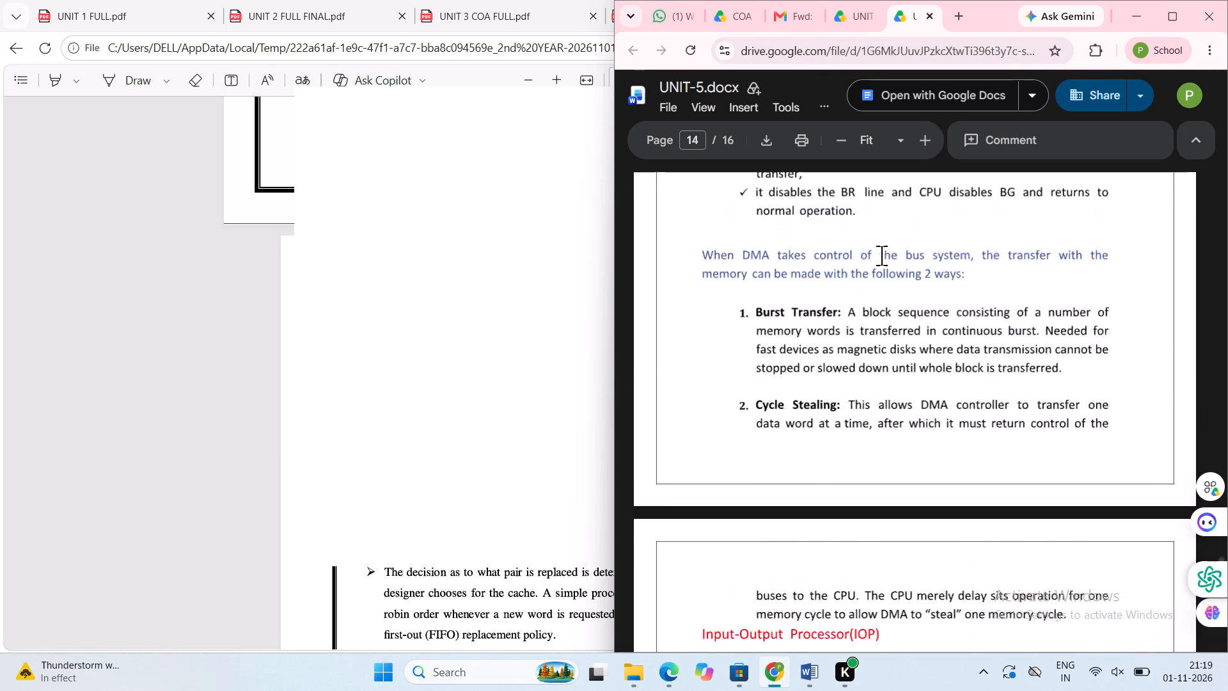
scroll(881, 255, up, 2)
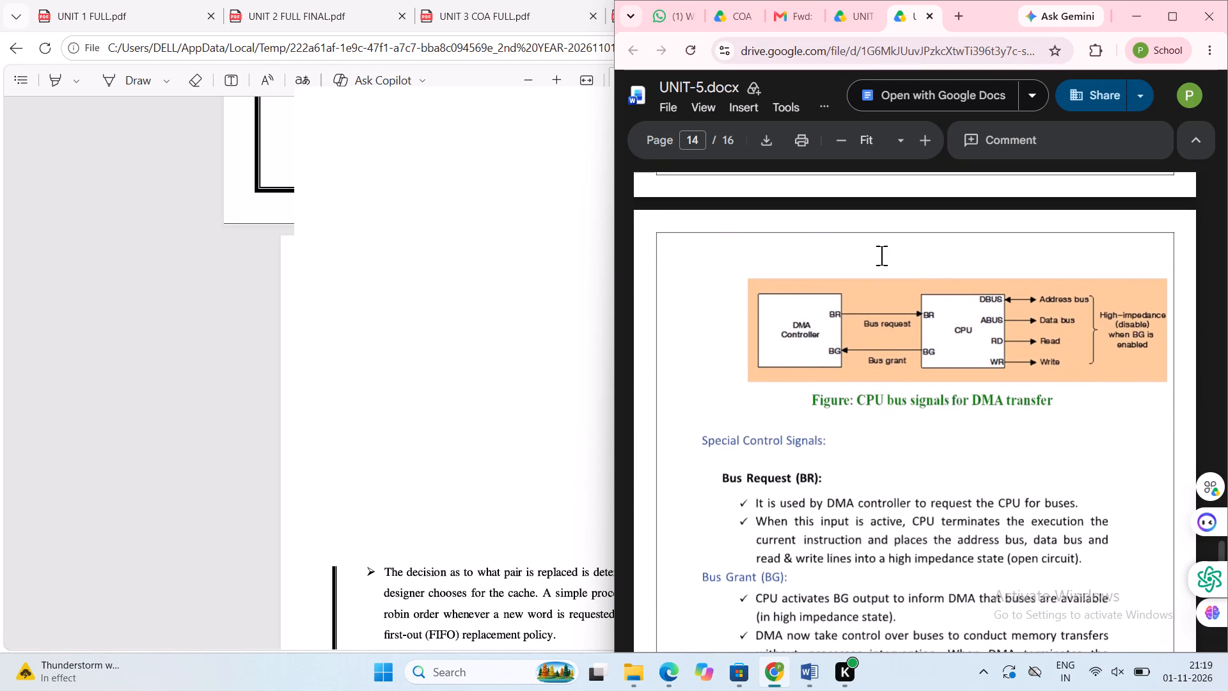
scroll(881, 255, down, 4)
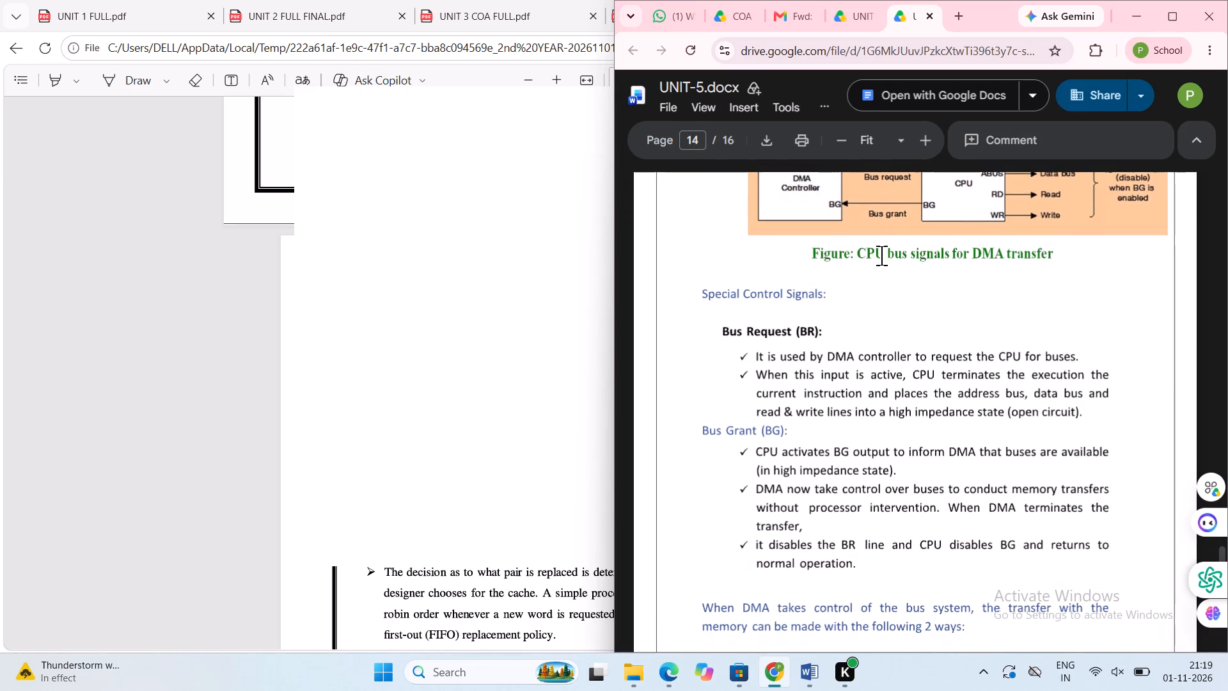
scroll(881, 255, up, 2)
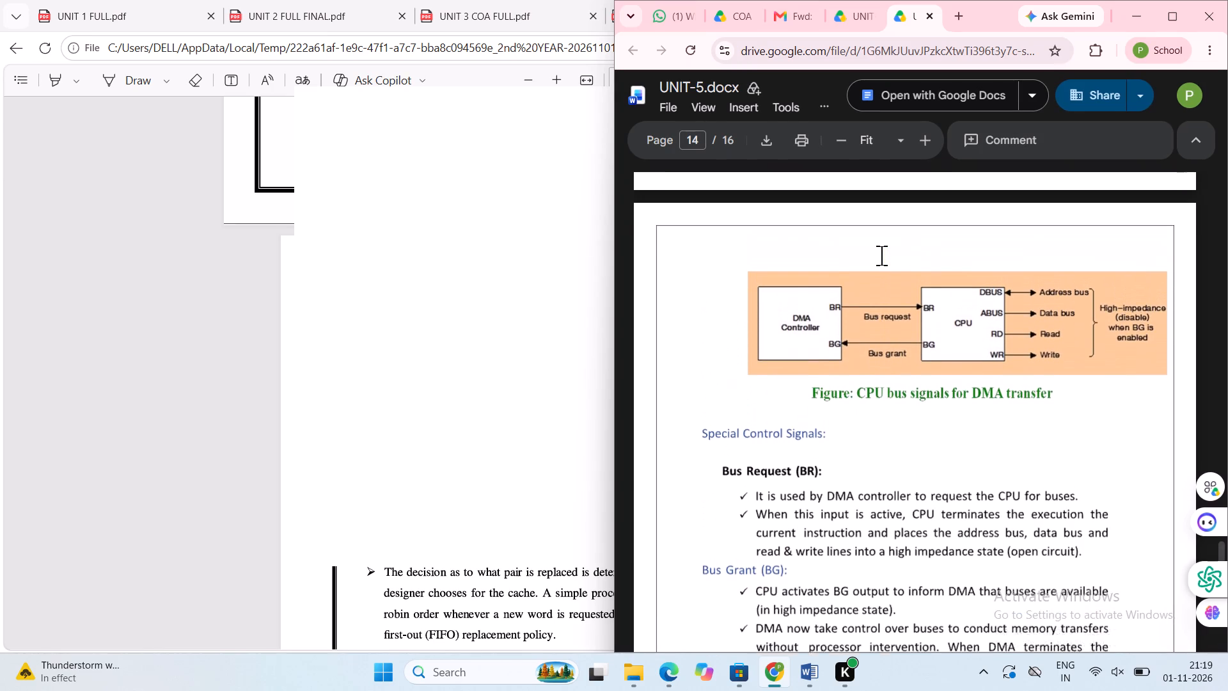
scroll(881, 255, up, 1)
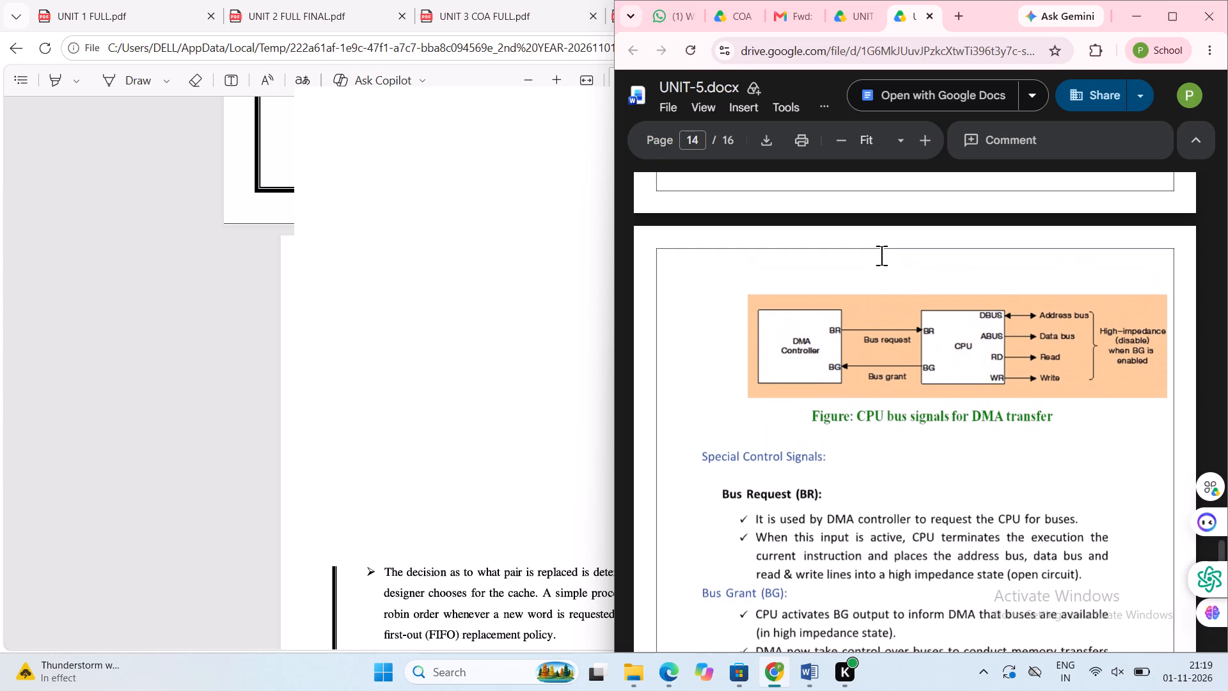
scroll(881, 255, up, 5)
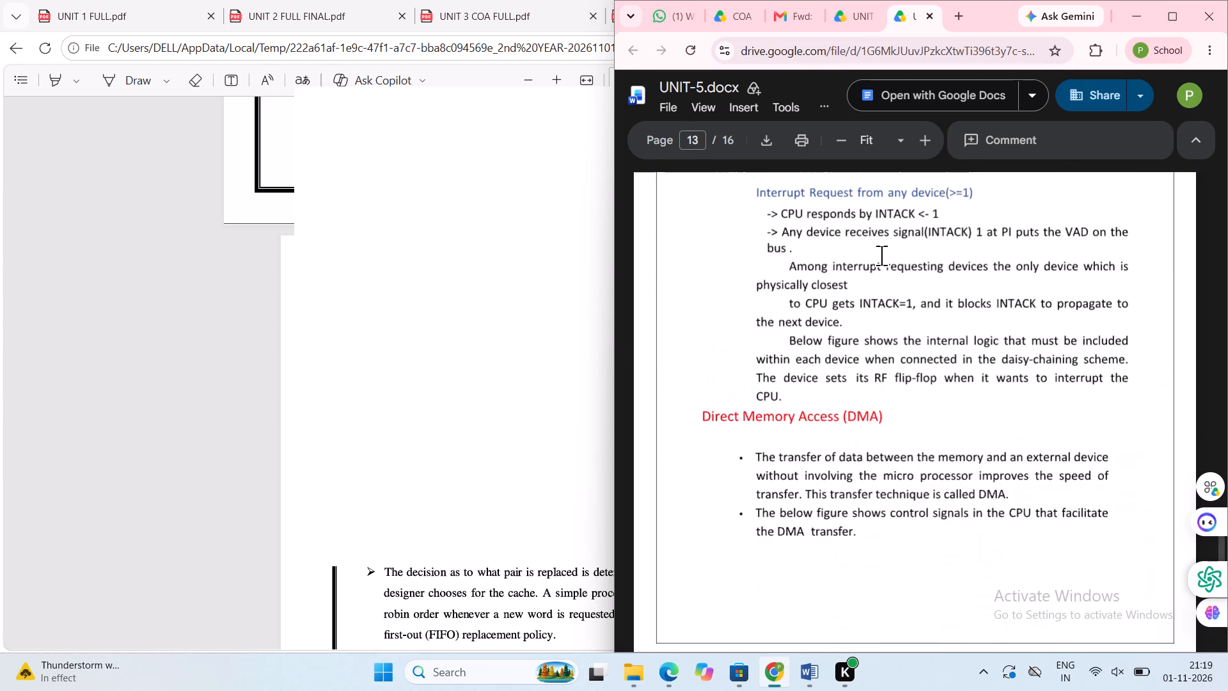
Review the DMA text on page 13 of UNIT-5.docx and the Word notes from Daisy-Chaining Priority back to Programmed I/O.
scroll(881, 255, down, 4)
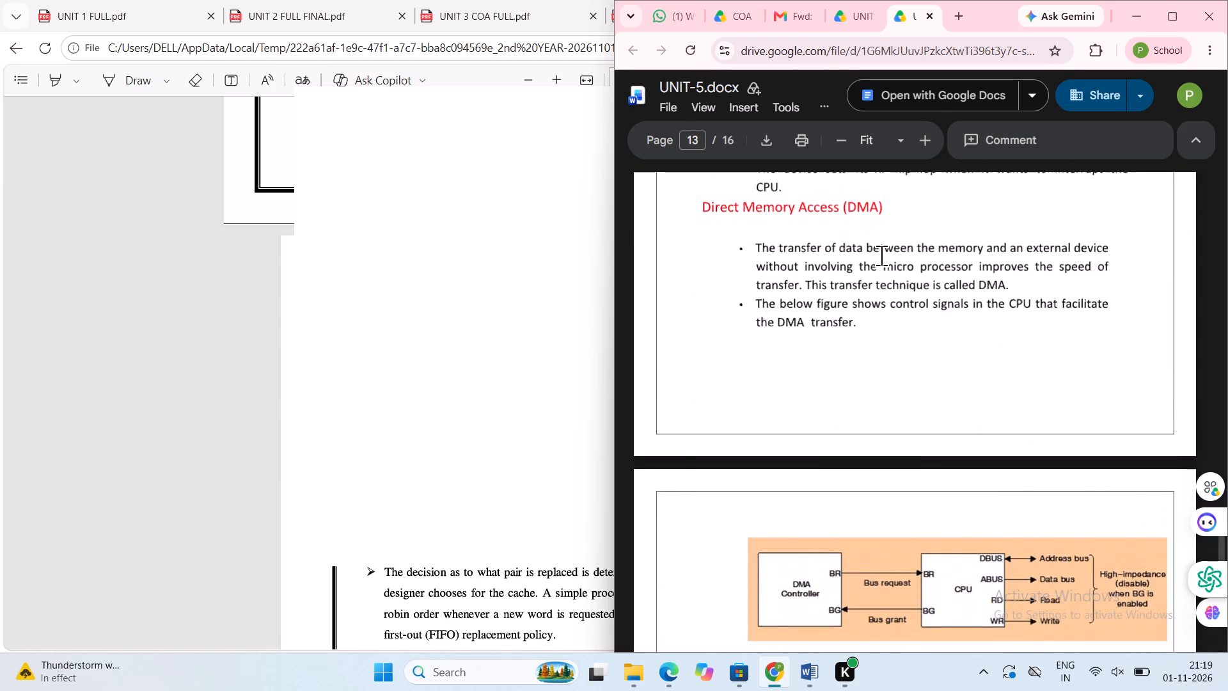
scroll(881, 255, down, 2)
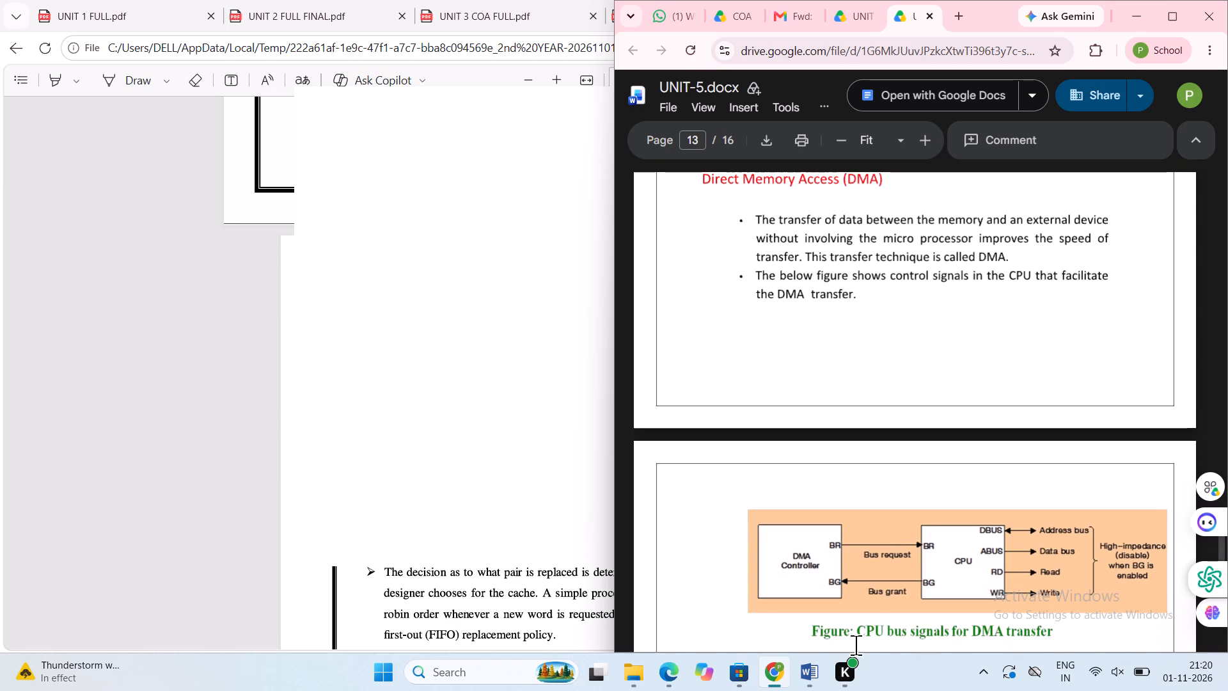
click(810, 661)
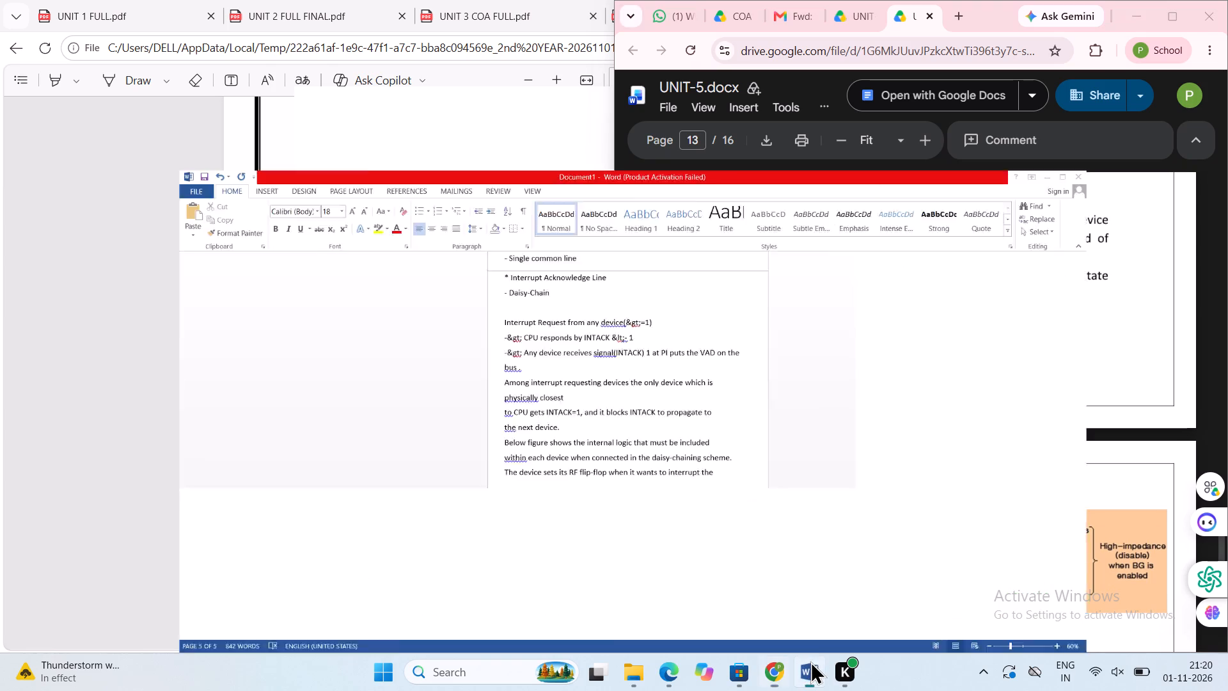
scroll(604, 439, down, 1)
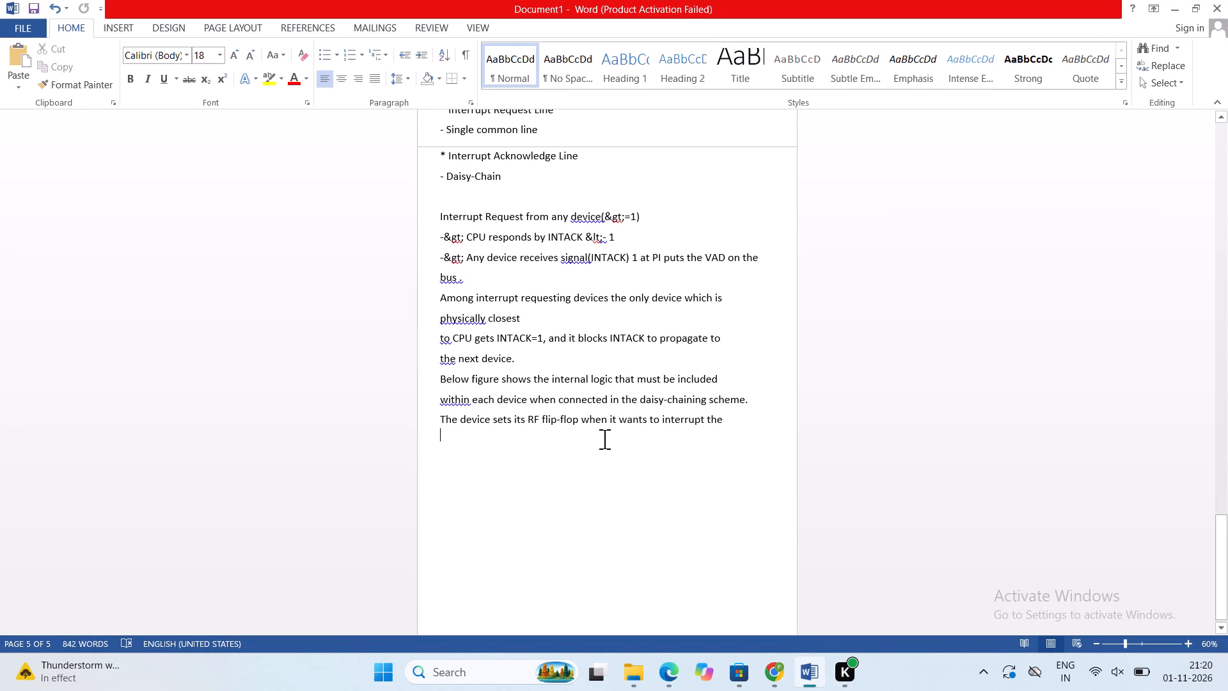
scroll(604, 439, down, 2)
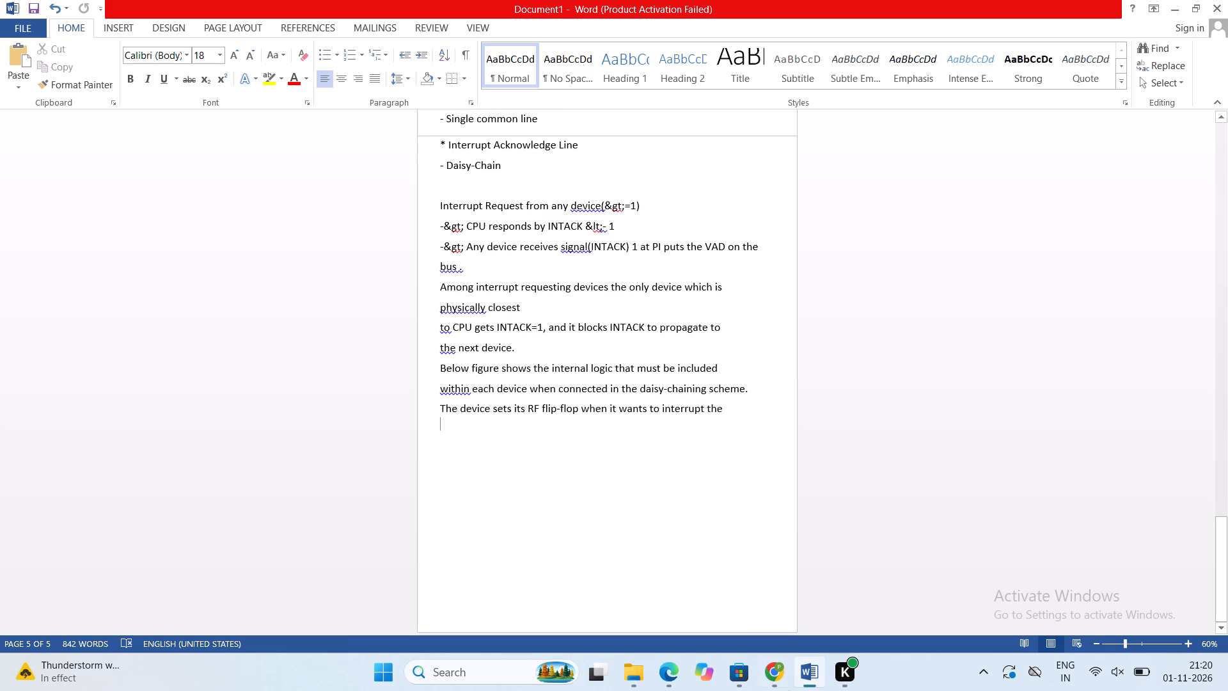
scroll(648, 427, up, 6)
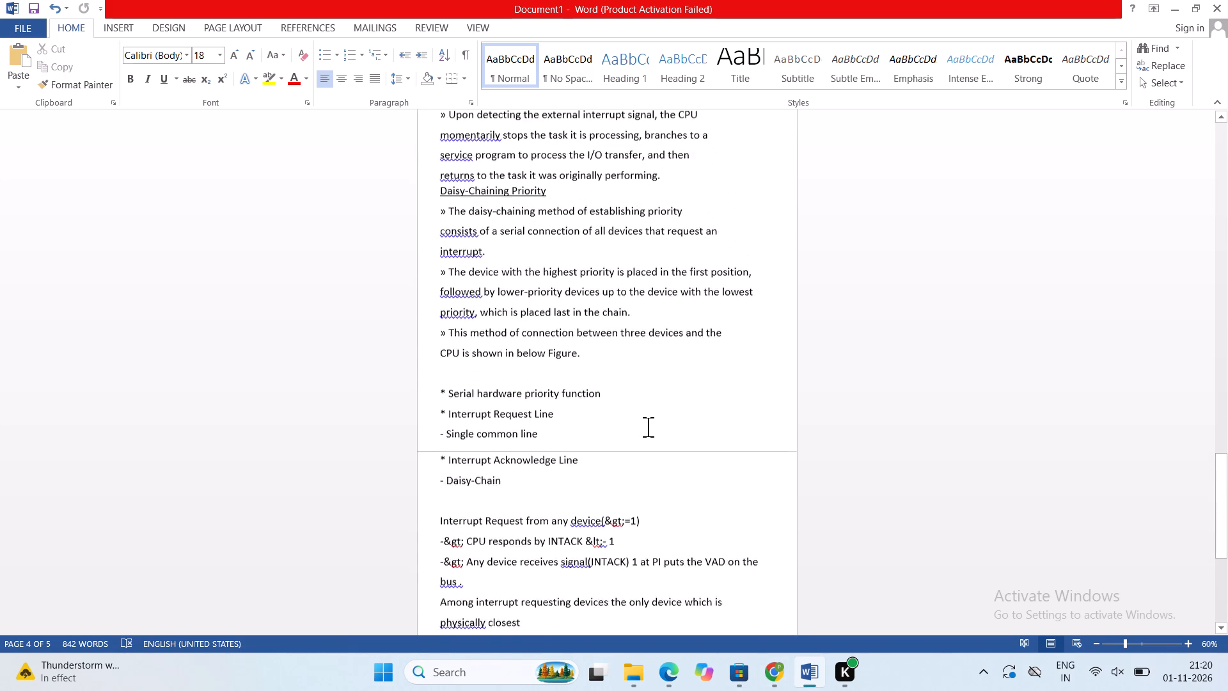
scroll(648, 427, up, 4)
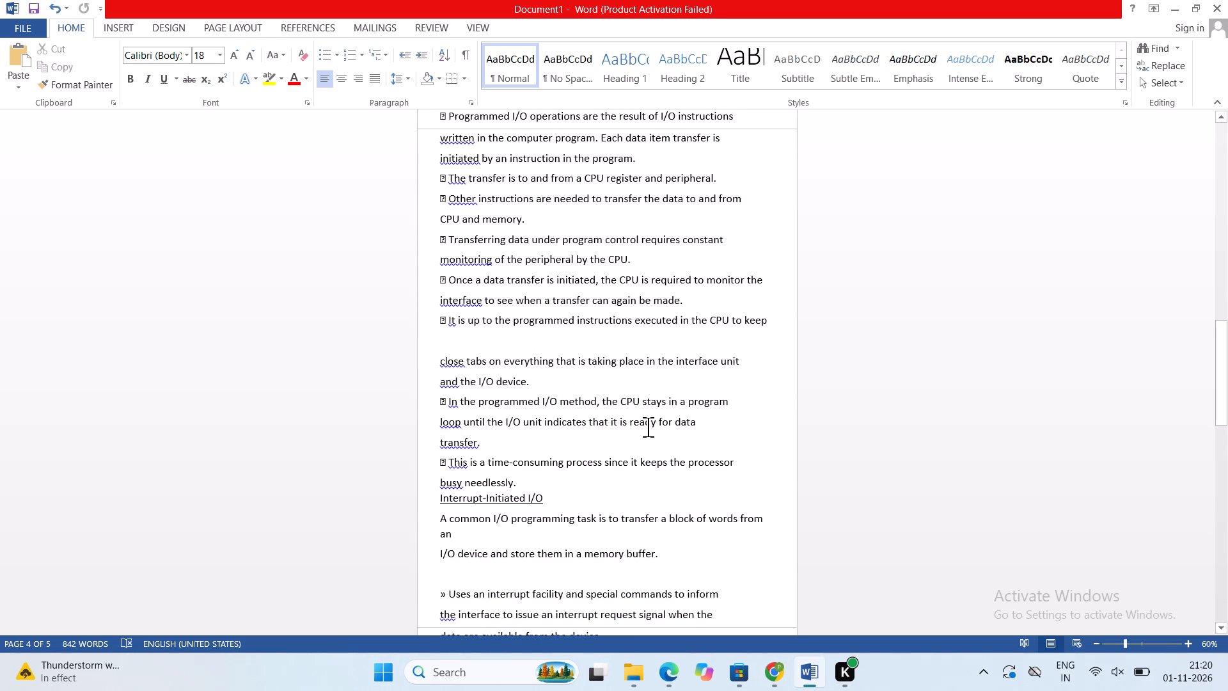
scroll(648, 427, up, 3)
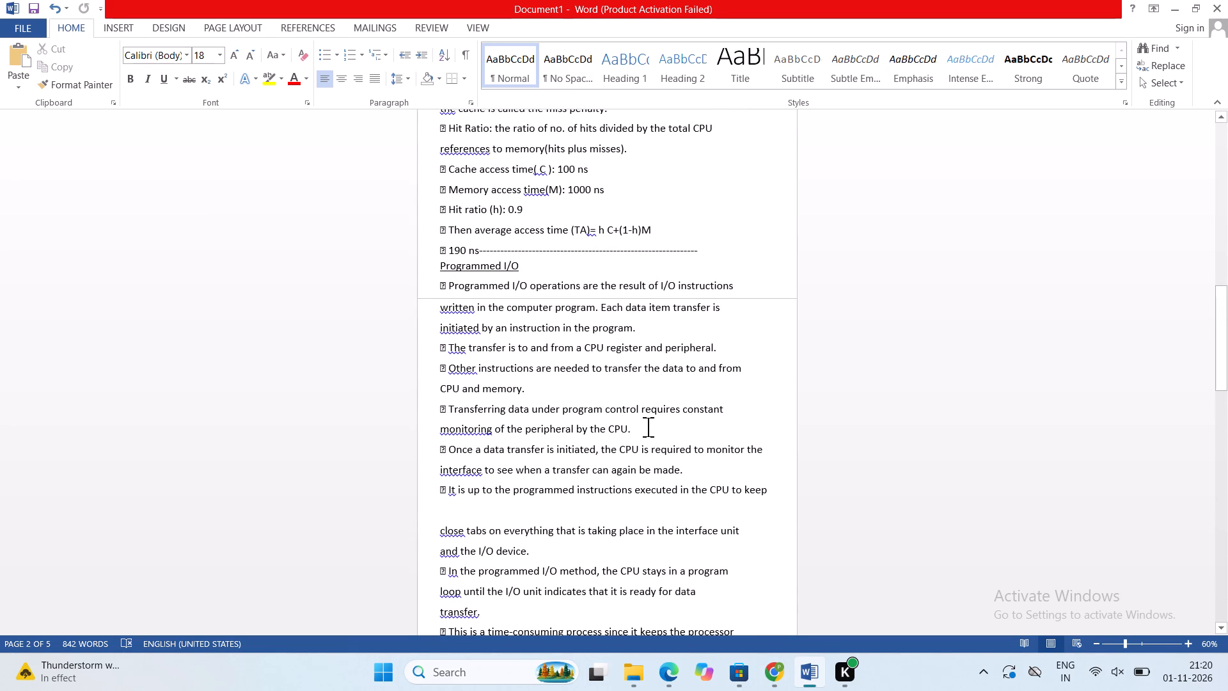
Copy the Direct Memory Access (DMA) heading and its two bullet points from page 13 of UNIT-5.docx.
click(807, 676)
scroll(828, 402, up, 2)
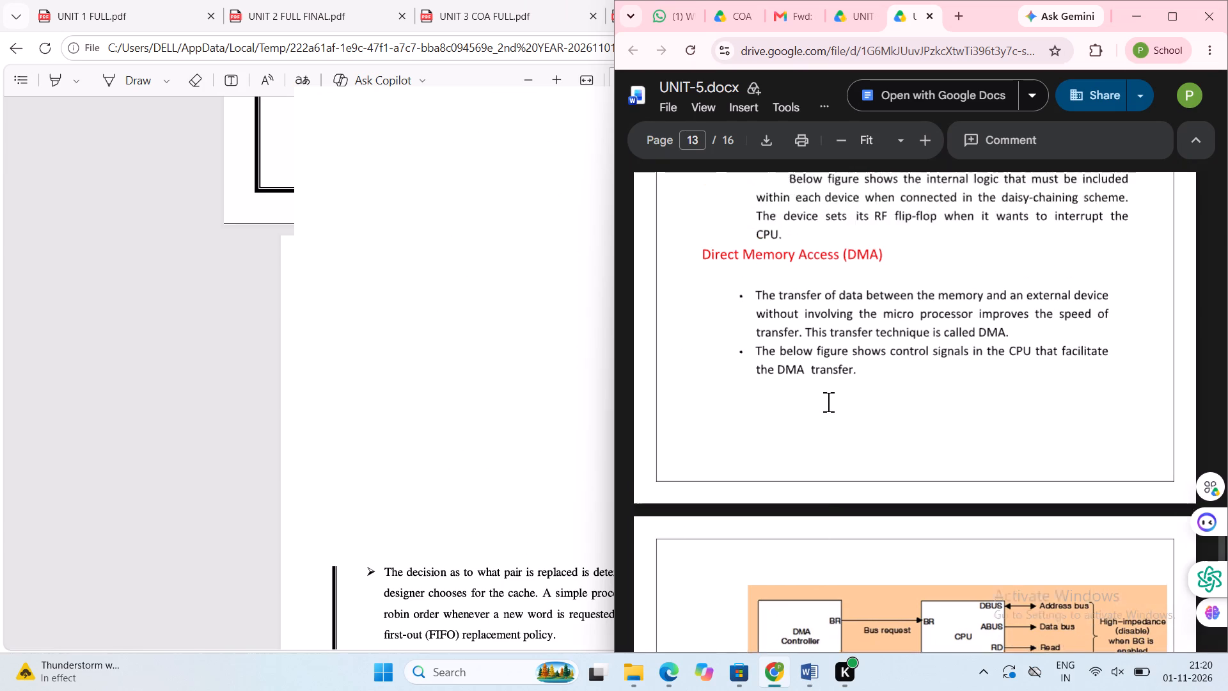
scroll(828, 402, up, 1)
scroll(828, 402, down, 1)
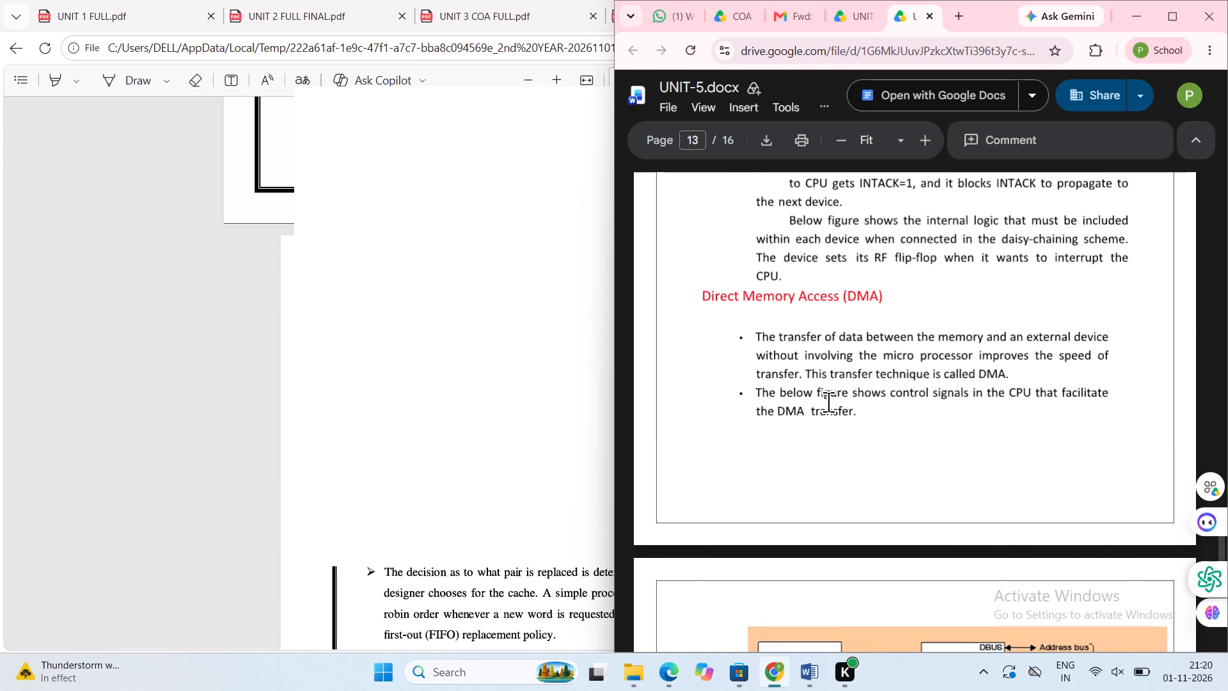
drag(700, 296, 874, 433)
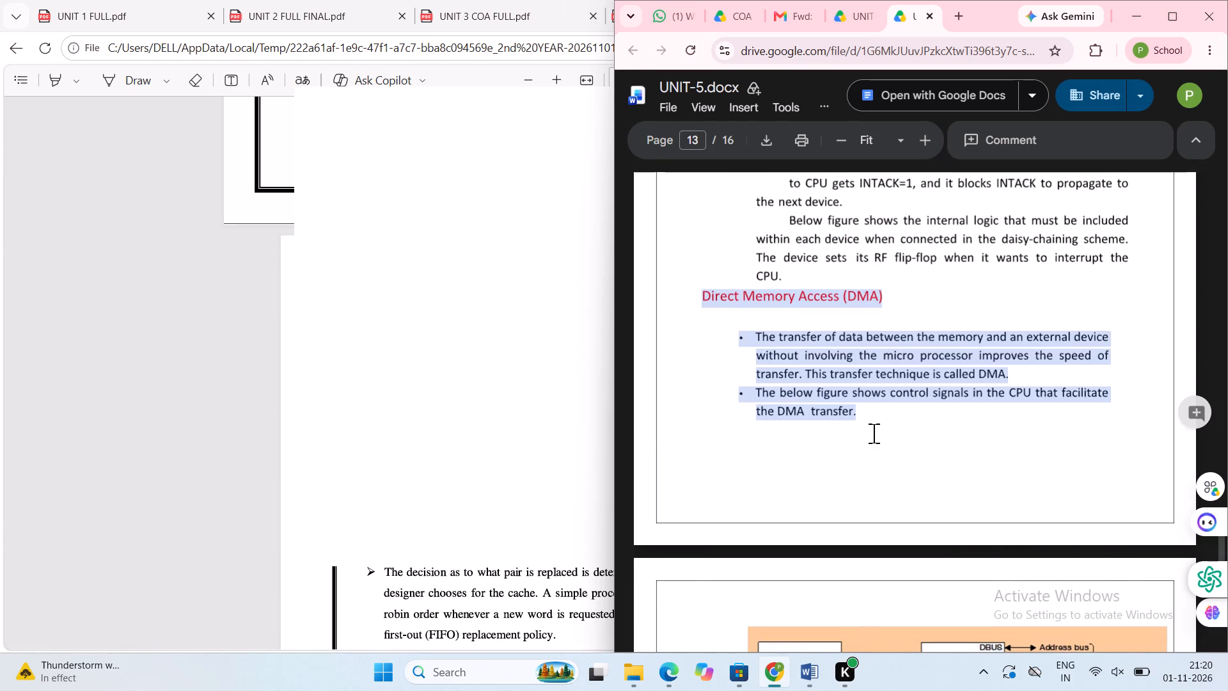
key(ctrl+c)
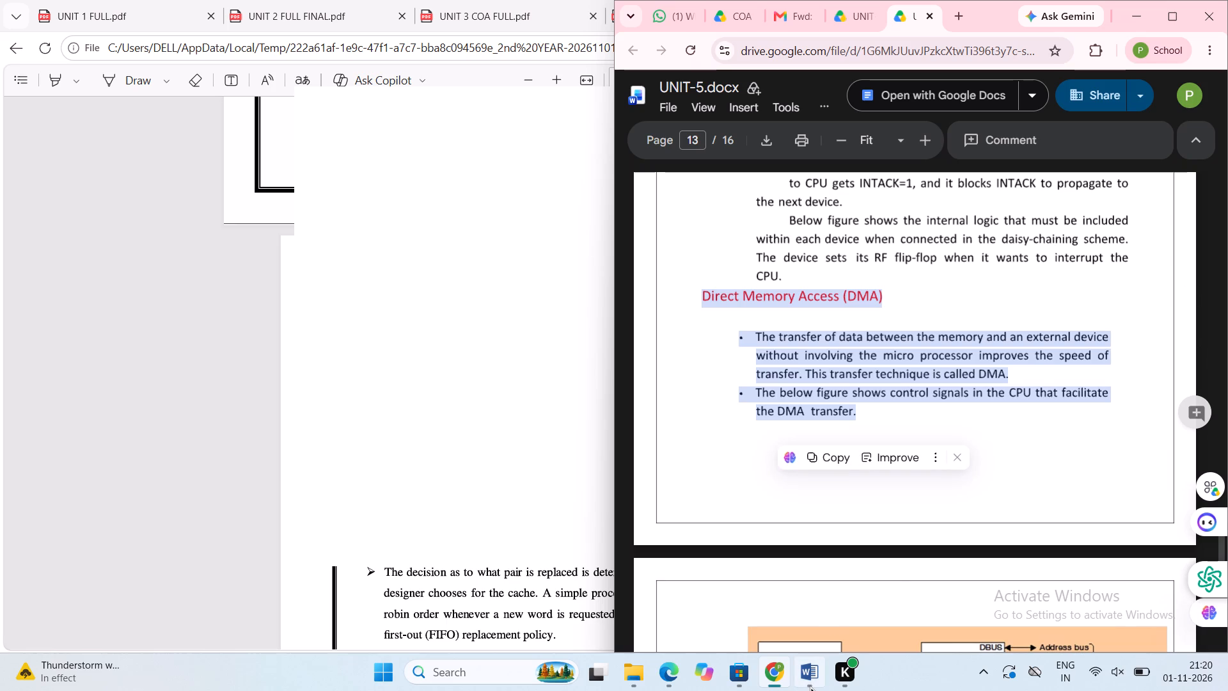
Add a dashed separator line at the end of the Word notes, below the sentence about the RF flip-flop.
click(810, 685)
scroll(753, 484, down, 5)
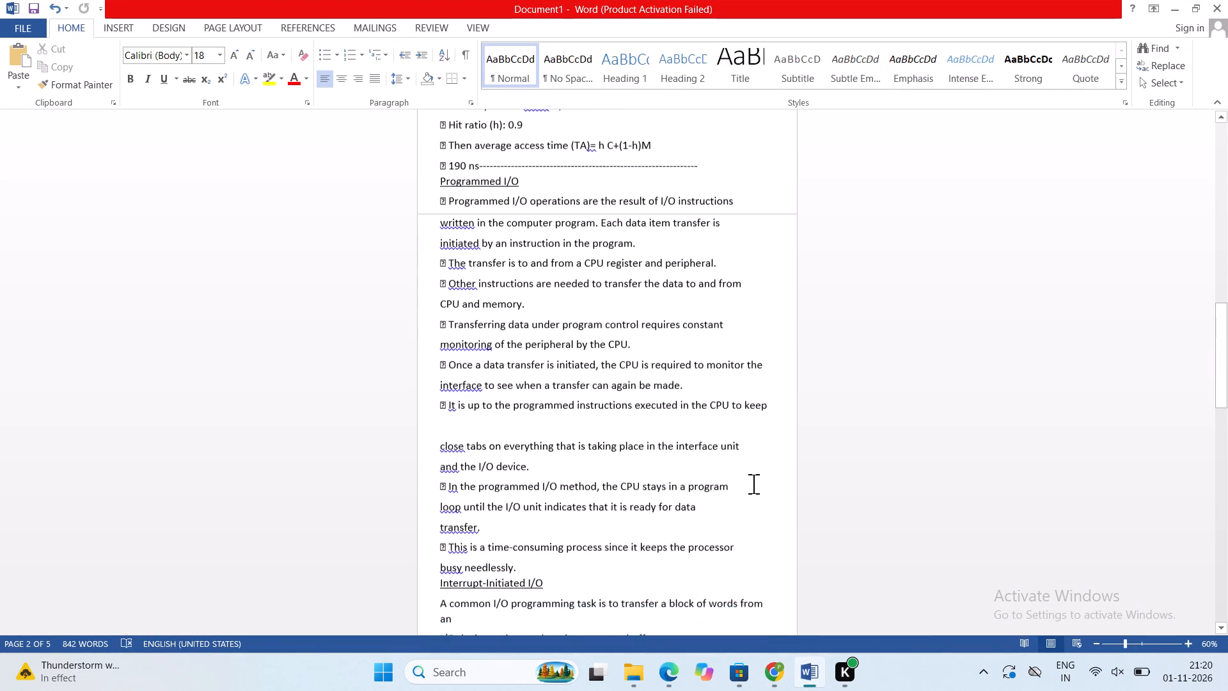
scroll(753, 484, down, 10)
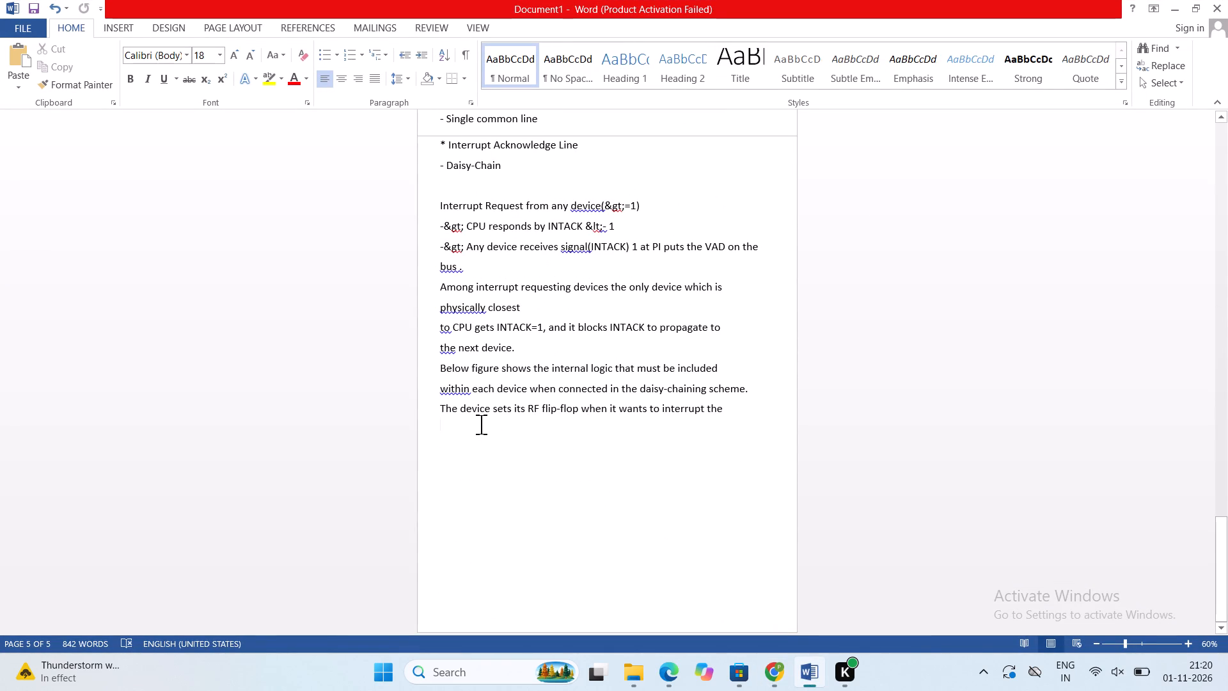
key(minus)
key(minus)
key(minus)
key(minus)
key(minus)
key(minus)
key(minus)
key(minus)
key(minus)
key(minus)
key(minus)
key(minus)
key(minus)
key(minus)
key(minus)
key(minus)
key(minus)
key(minus)
key(minus)
key(minus)
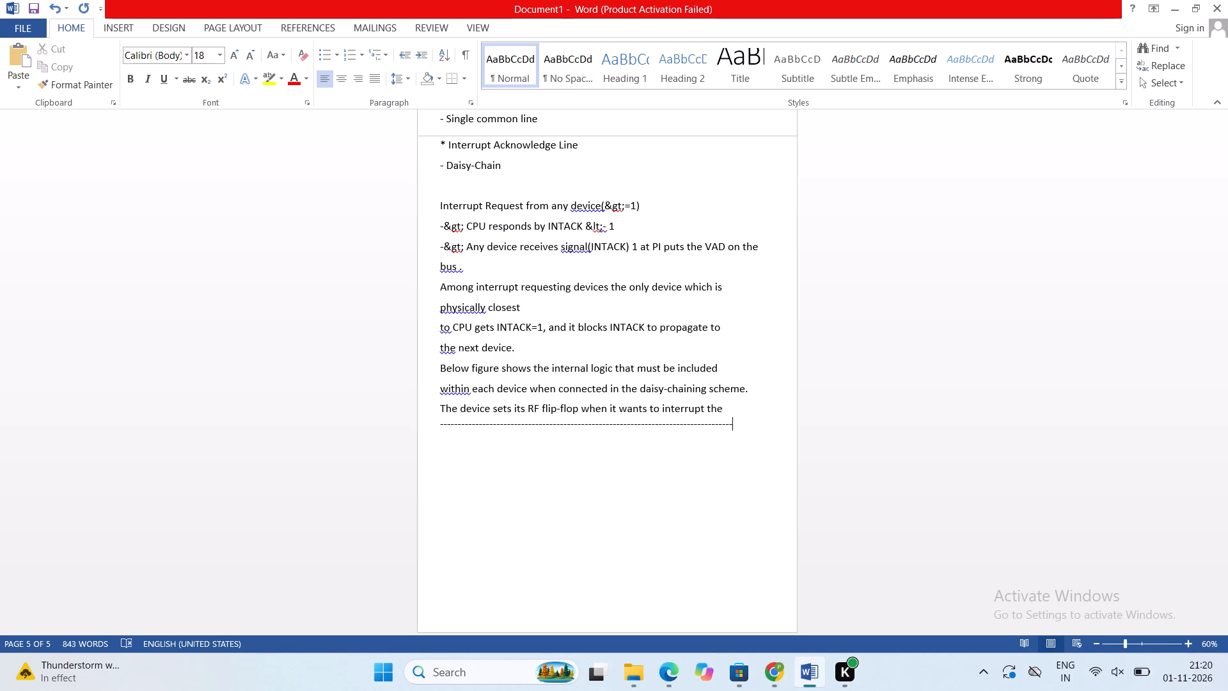
Paste the copied Direct Memory Access (DMA) text on a new line below the dashed separator.
key(shift+Return)
key(ctrl+v)
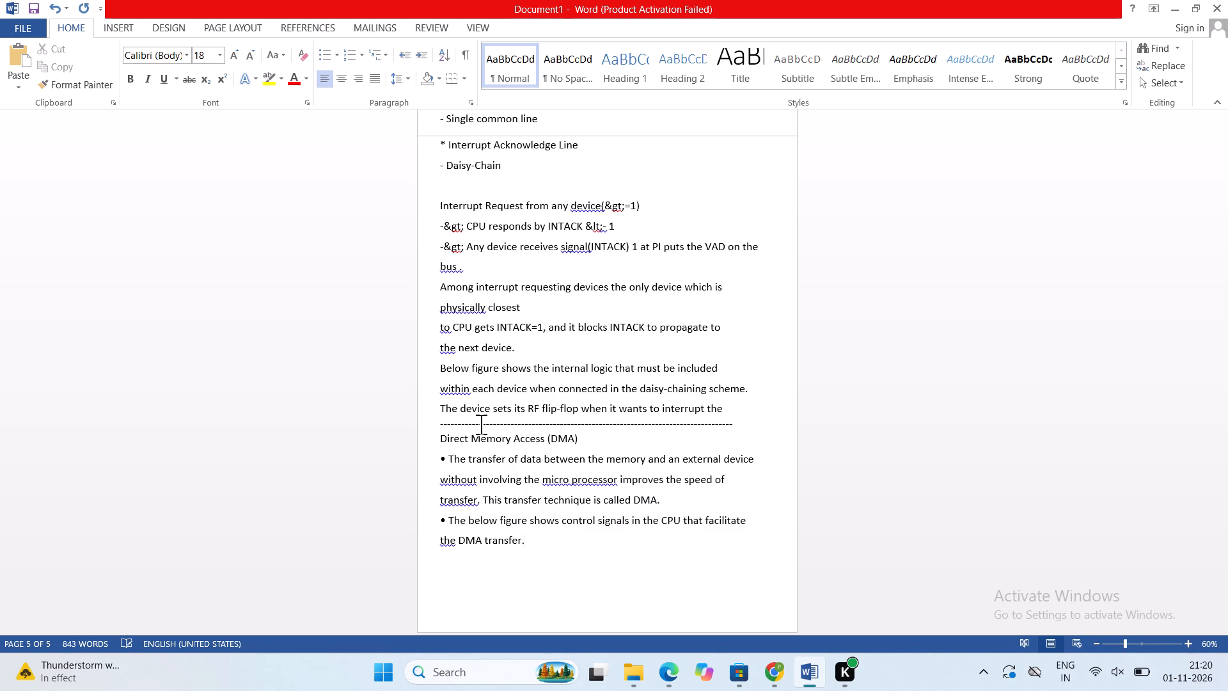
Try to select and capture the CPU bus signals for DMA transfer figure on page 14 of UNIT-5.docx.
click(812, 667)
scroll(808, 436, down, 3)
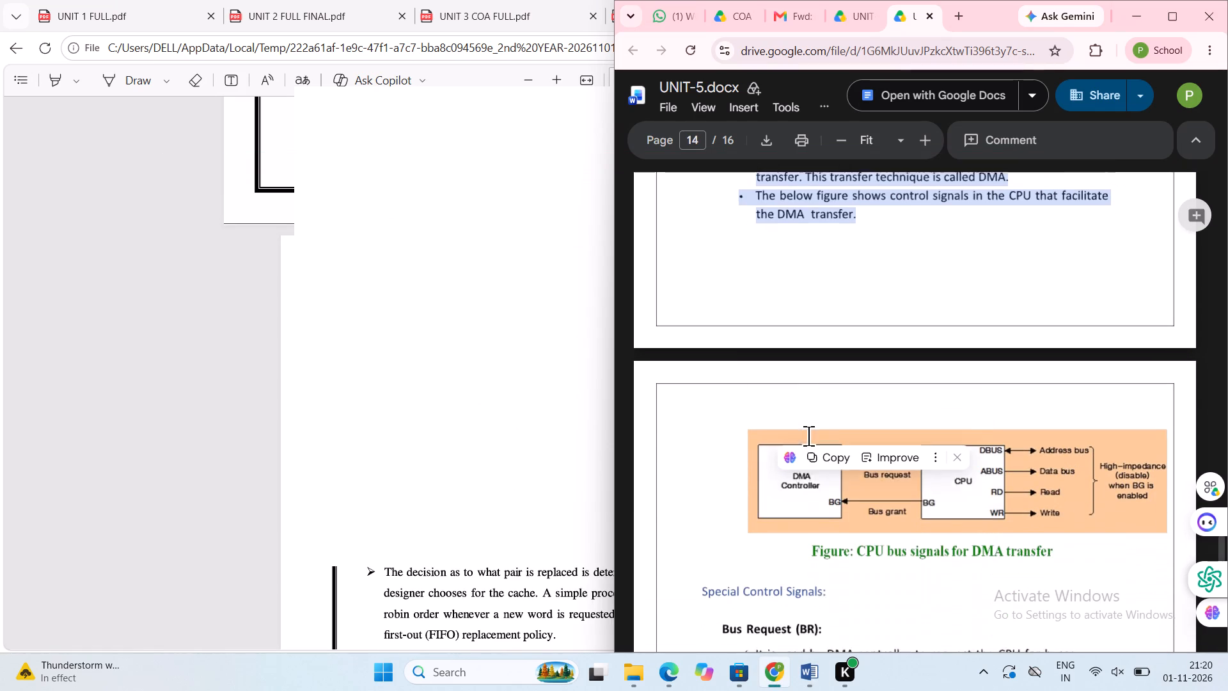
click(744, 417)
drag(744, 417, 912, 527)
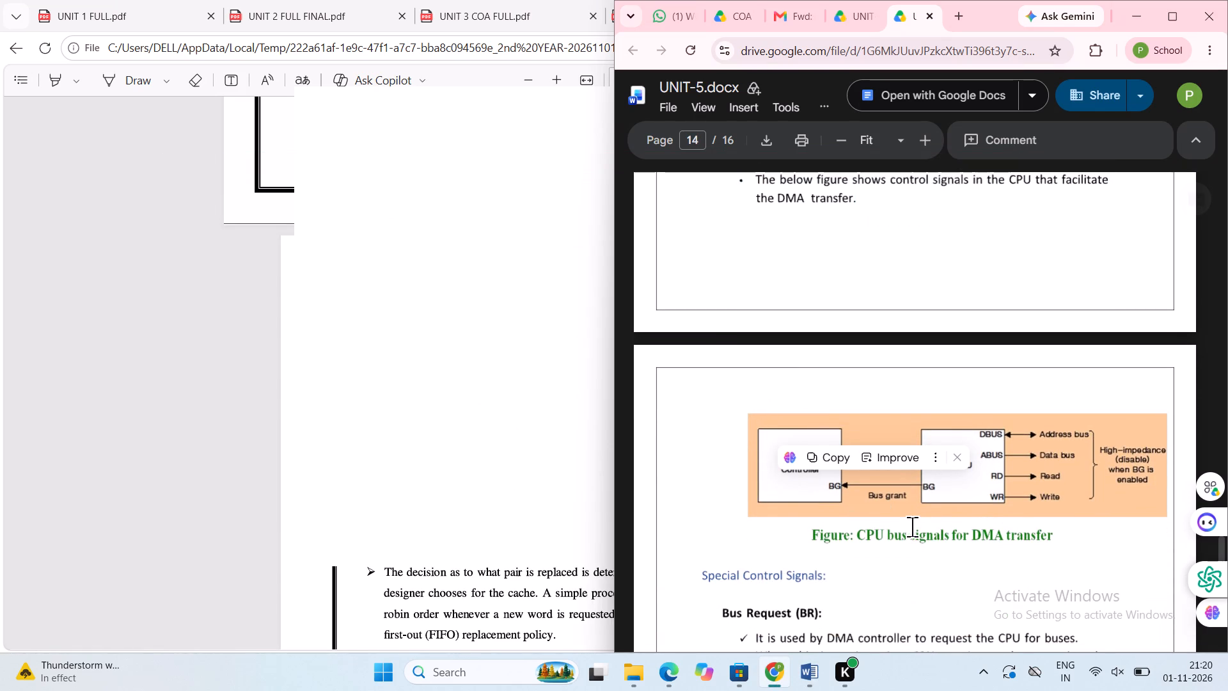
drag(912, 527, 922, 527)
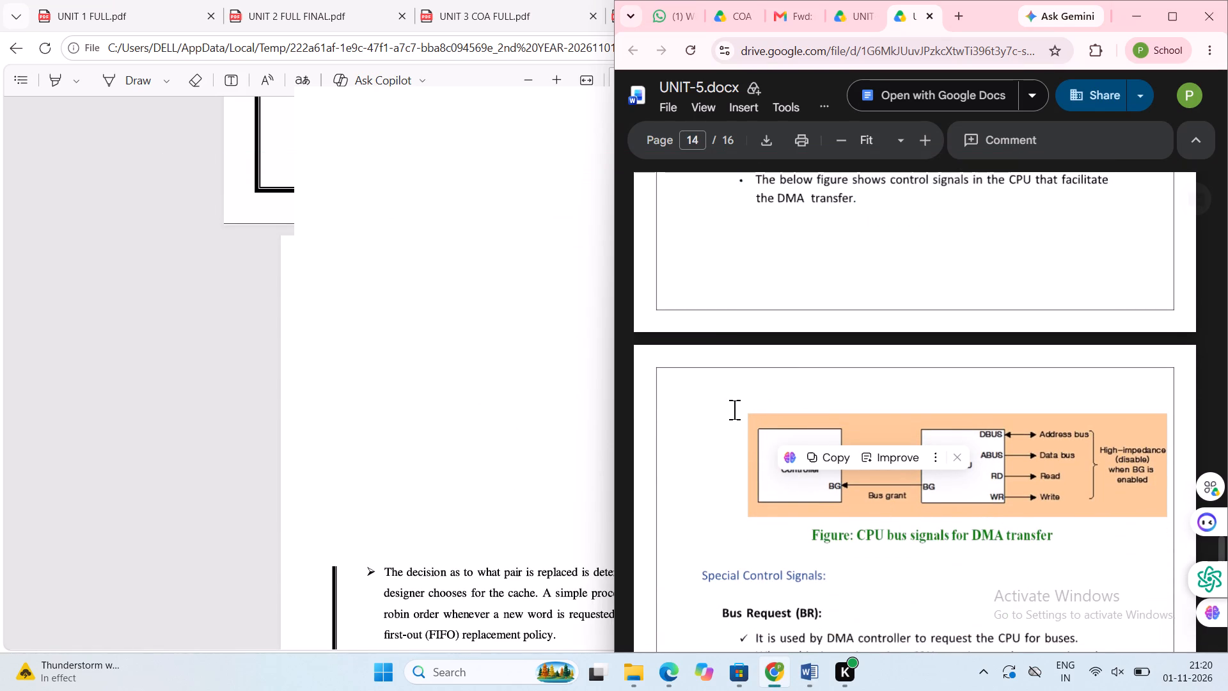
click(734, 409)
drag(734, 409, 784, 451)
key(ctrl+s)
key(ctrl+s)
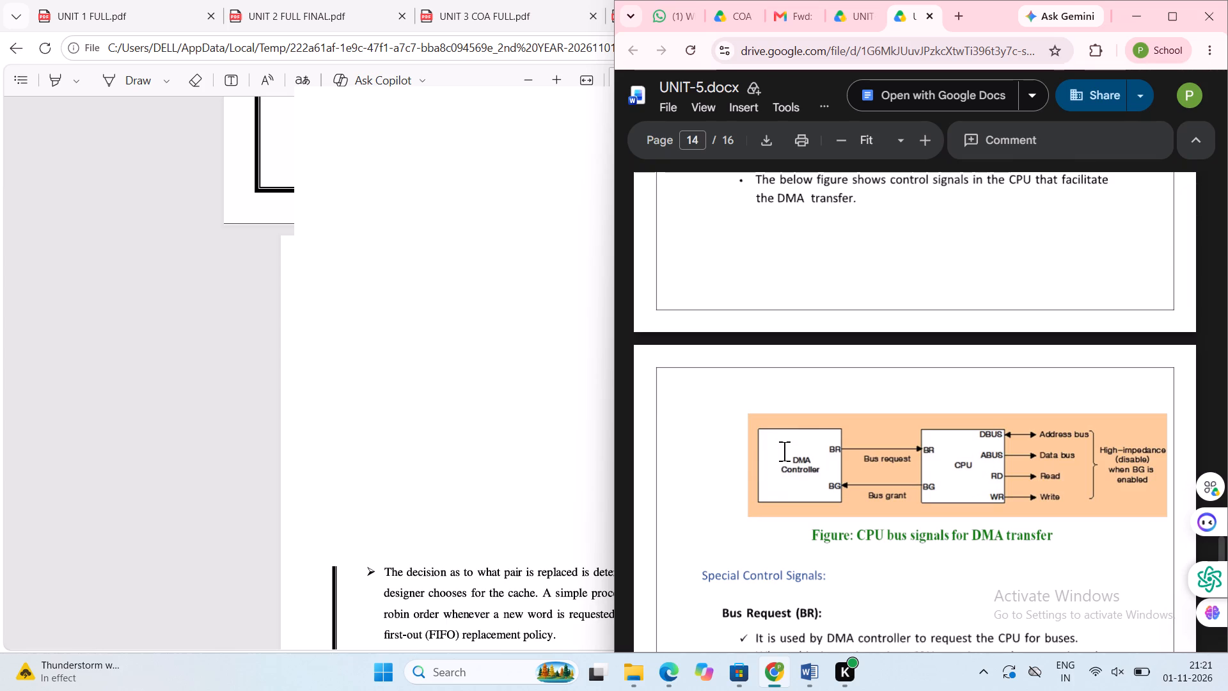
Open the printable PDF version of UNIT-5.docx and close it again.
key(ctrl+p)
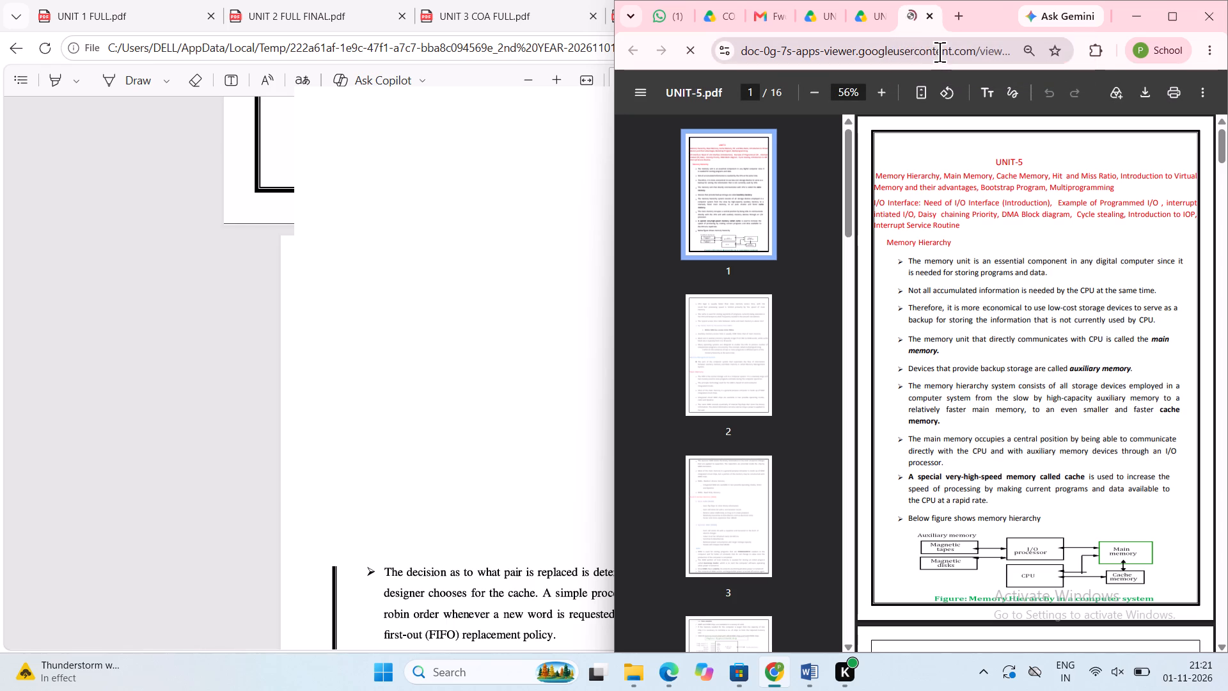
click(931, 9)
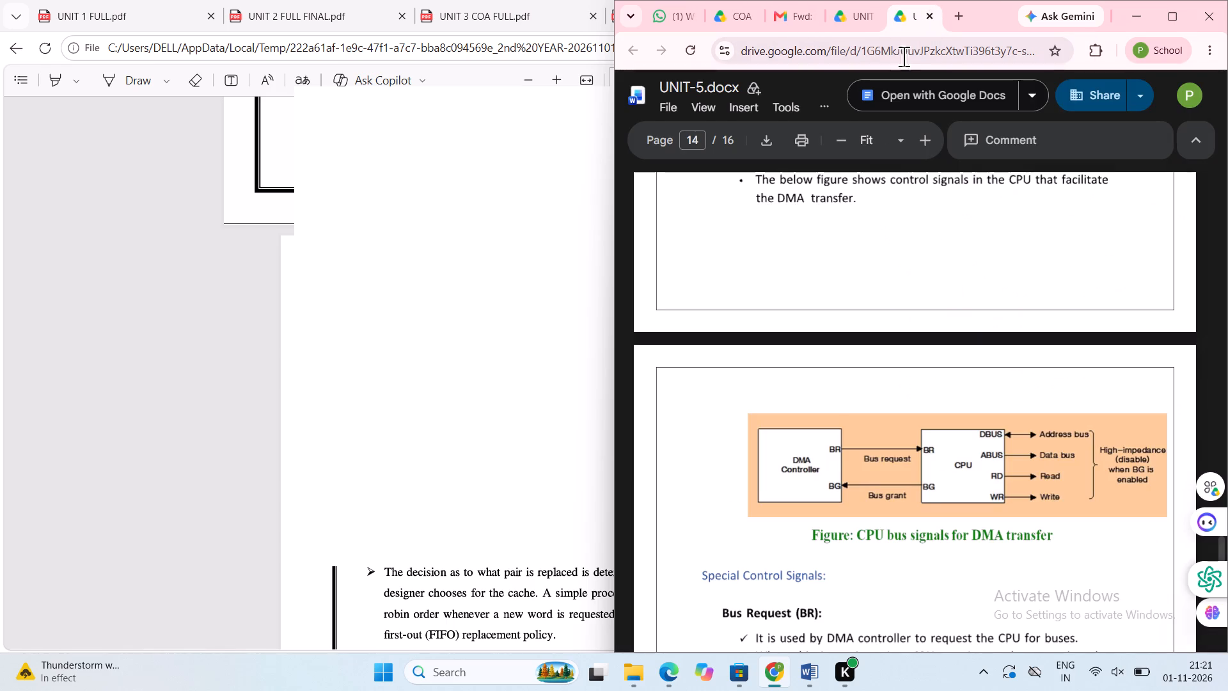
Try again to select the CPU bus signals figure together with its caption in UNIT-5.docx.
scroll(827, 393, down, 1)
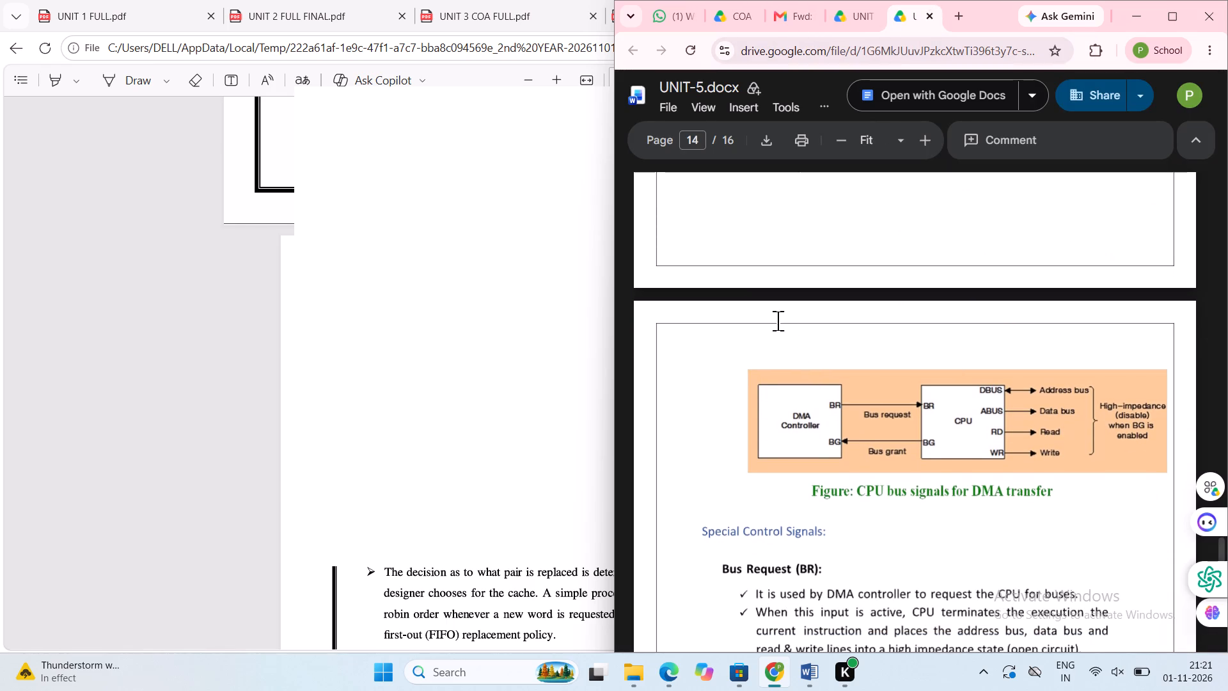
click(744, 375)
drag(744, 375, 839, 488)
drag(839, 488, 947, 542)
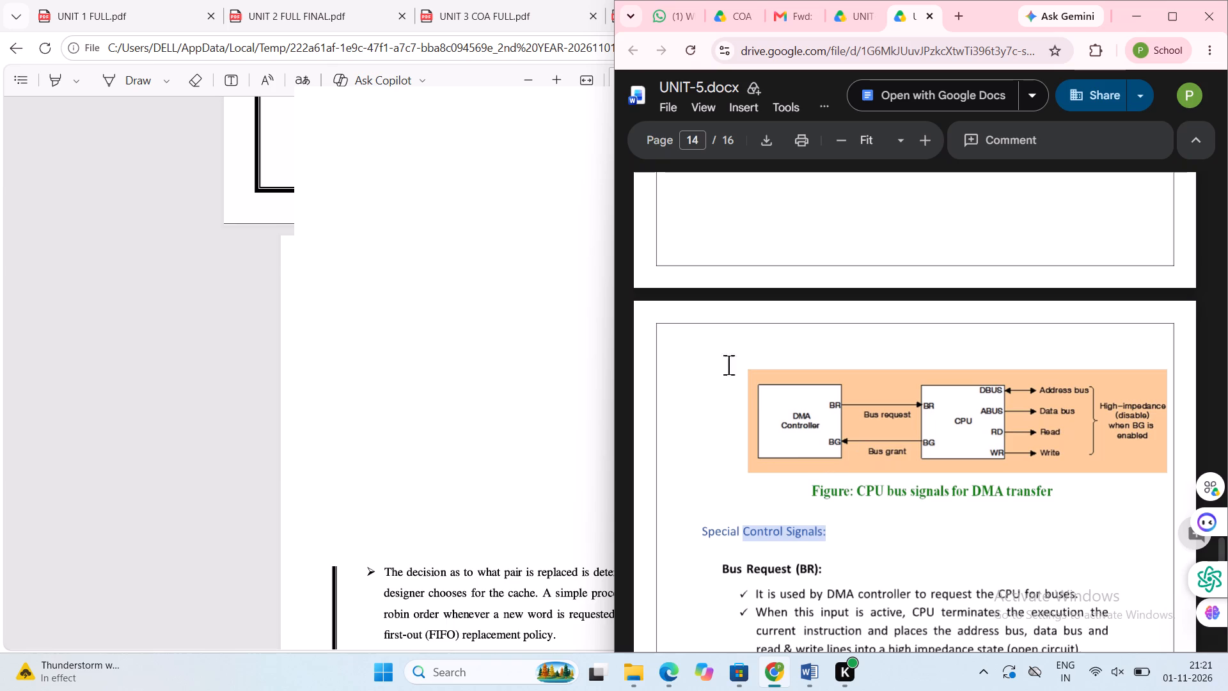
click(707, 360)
Take a rectangular screen snip of the CPU bus signals for DMA transfer figure, including its caption, from page 14 of UNIT-5.docx.
scroll(707, 360, up, 4)
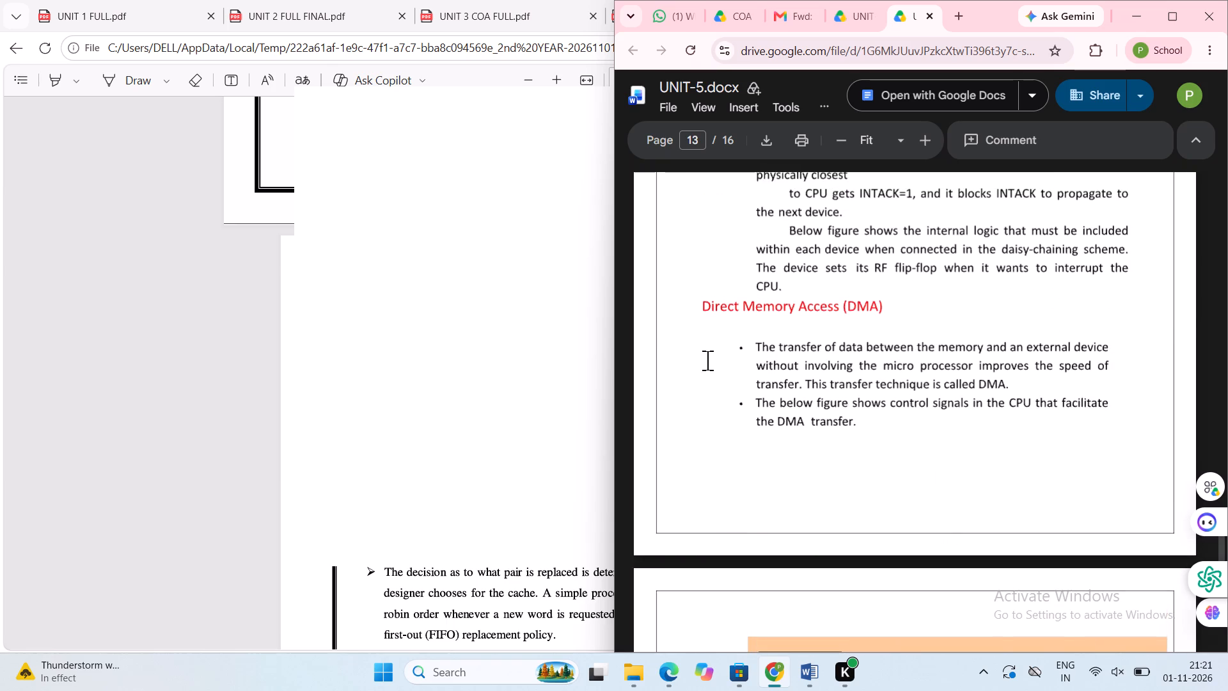
scroll(707, 360, down, 3)
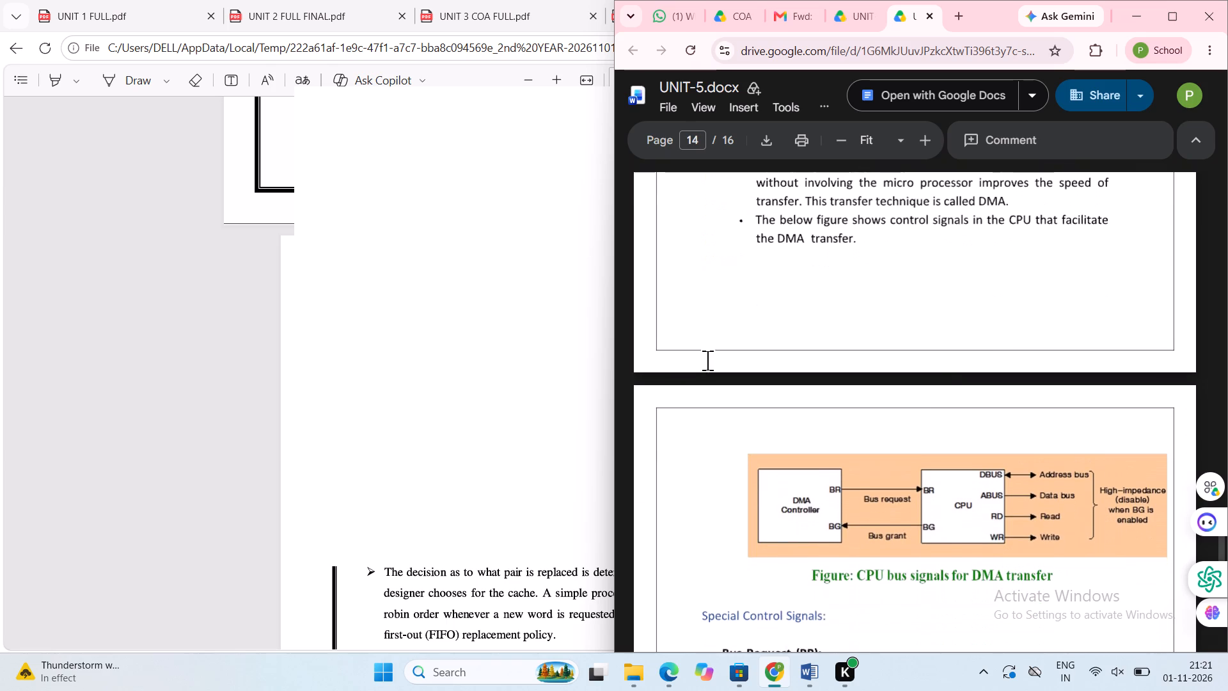
scroll(707, 360, down, 1)
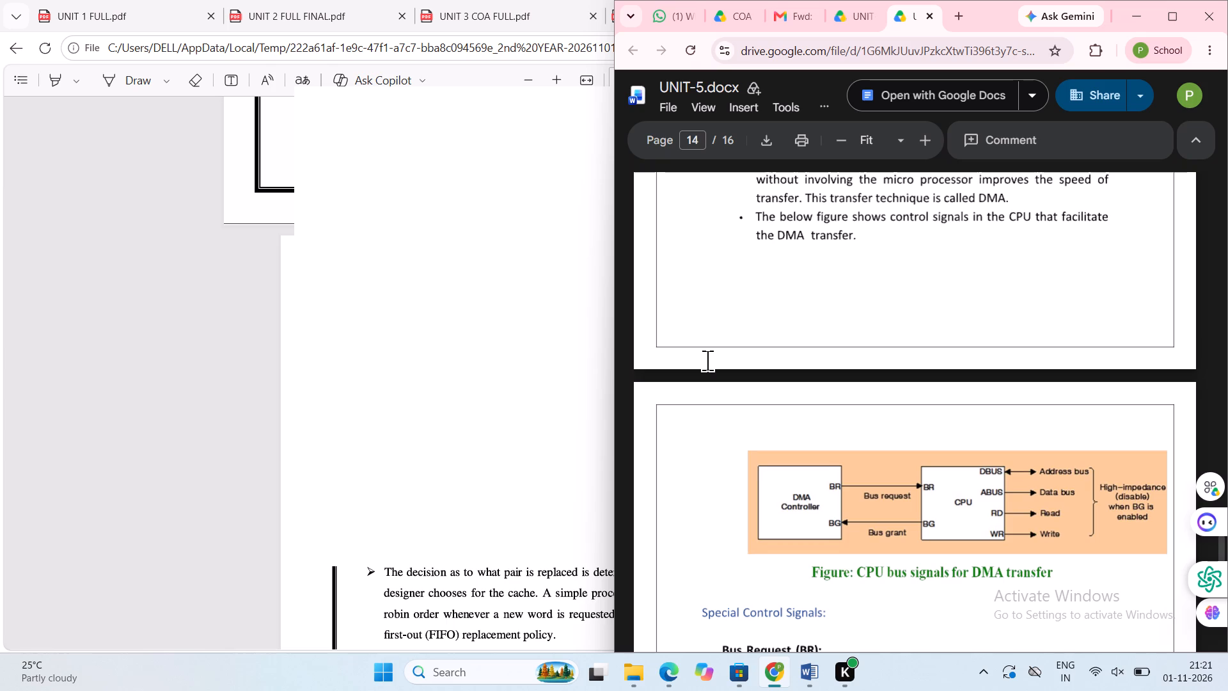
key(shift+super+s)
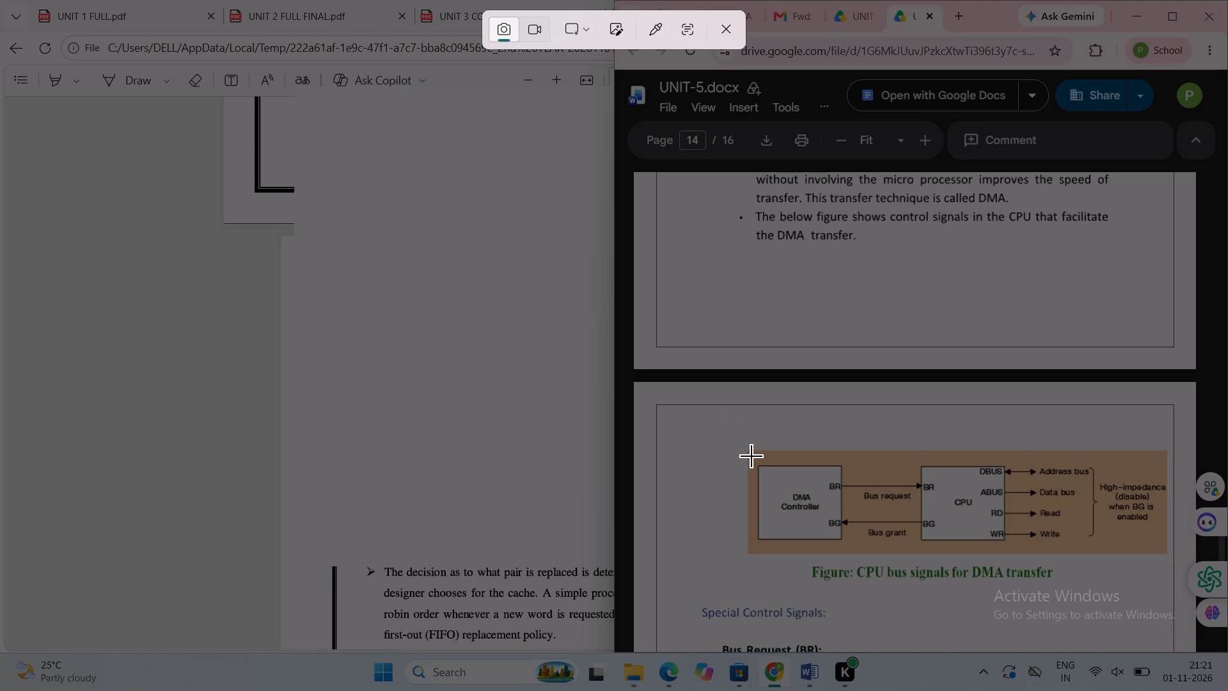
drag(750, 452, 994, 559)
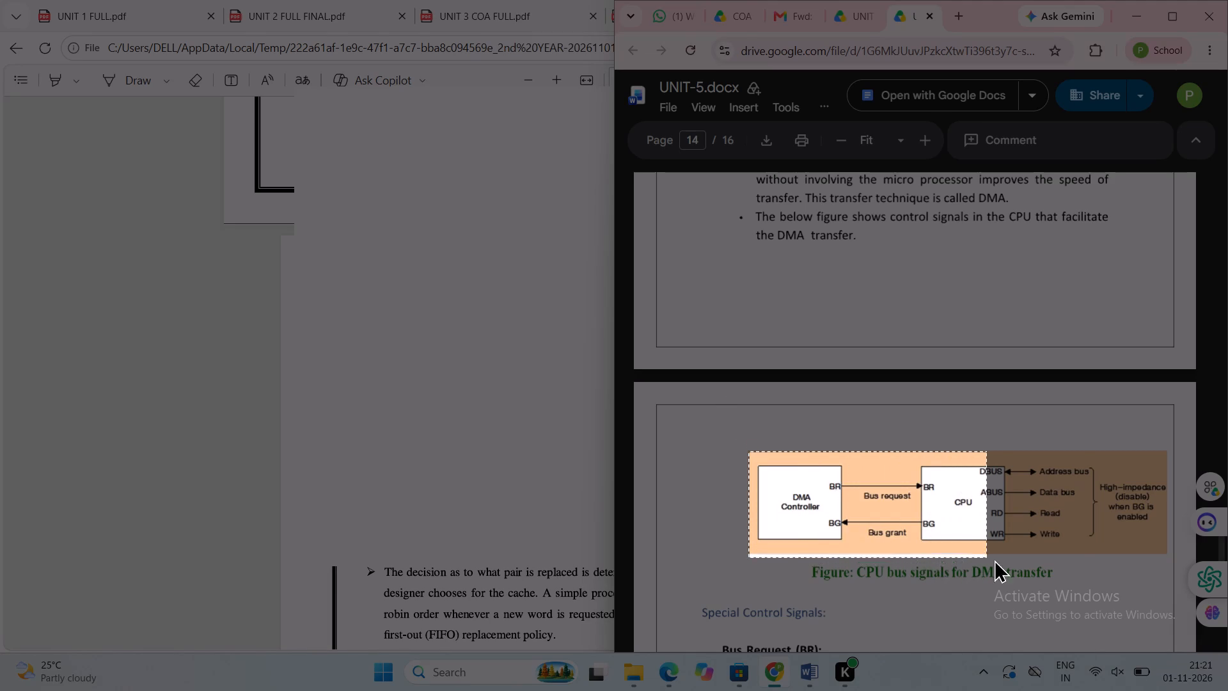
drag(994, 559, 1160, 583)
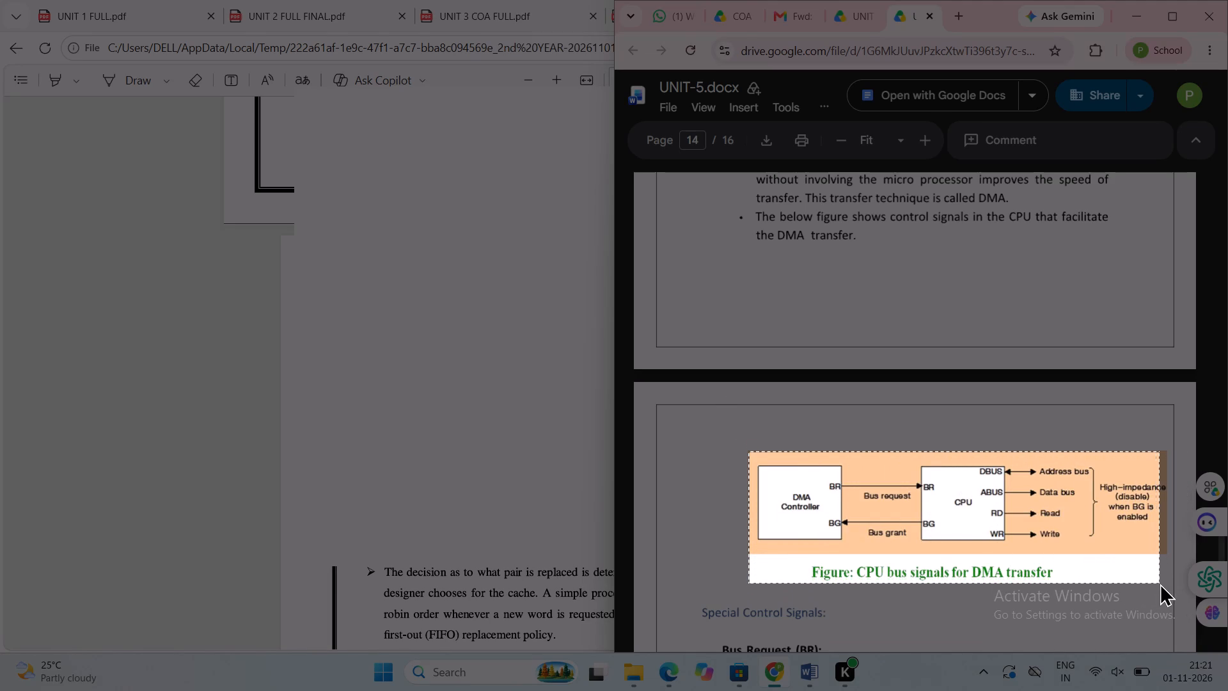
drag(1160, 583, 1175, 585)
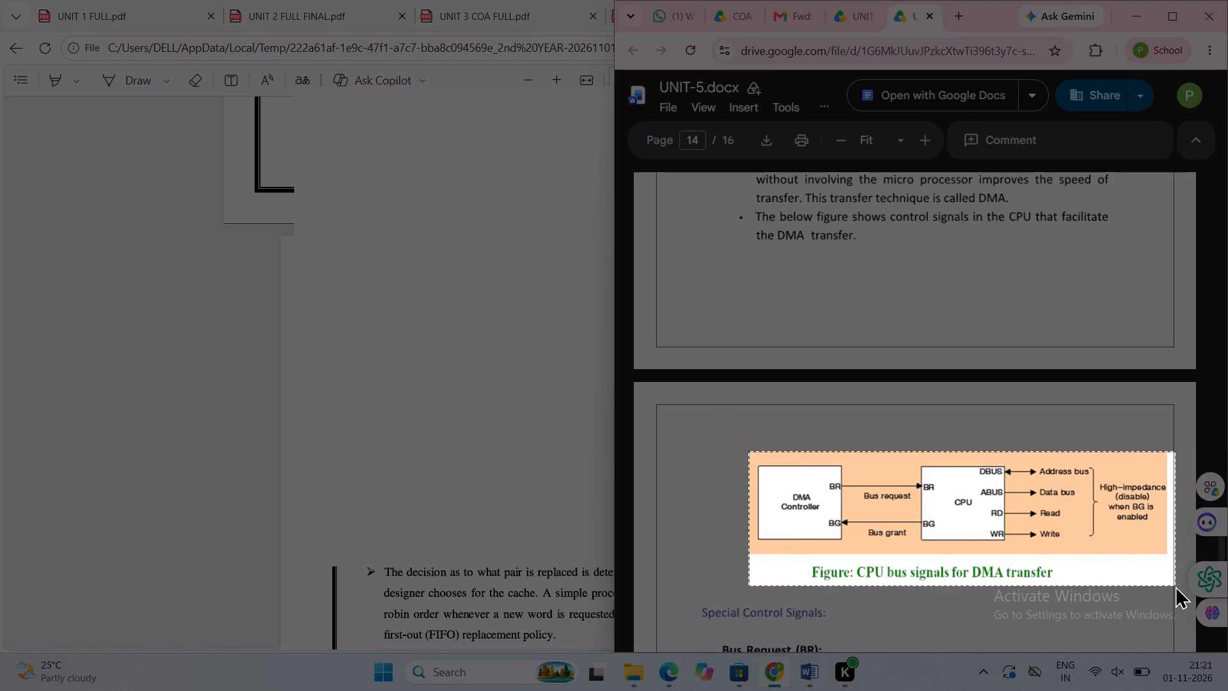
drag(1175, 585, 1169, 585)
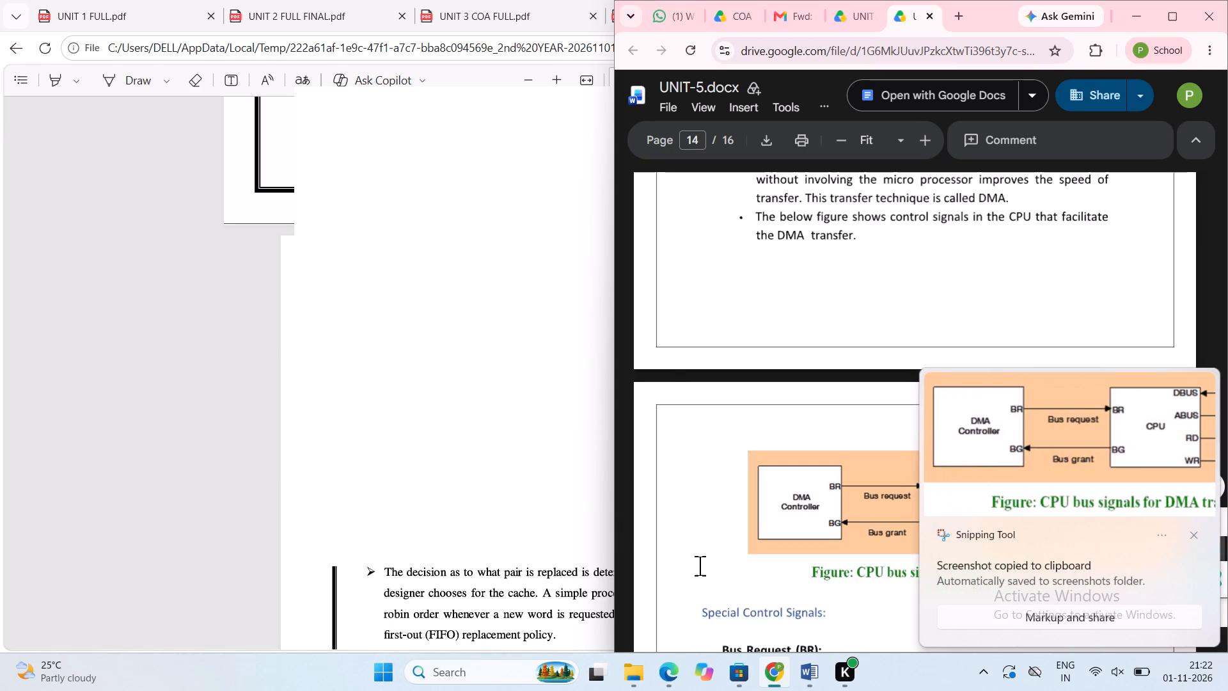
Paste the captured CPU bus signals figure on a new line below the DMA text in the Word document, followed by a line break.
click(808, 674)
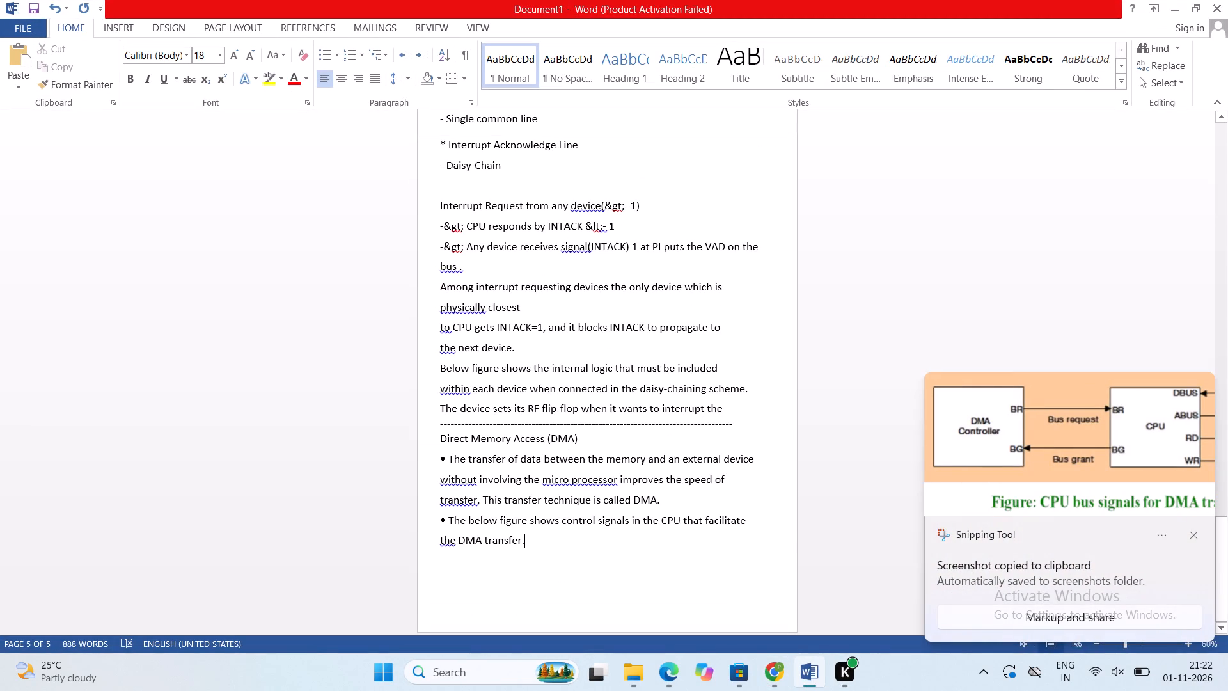
key(shift+Return)
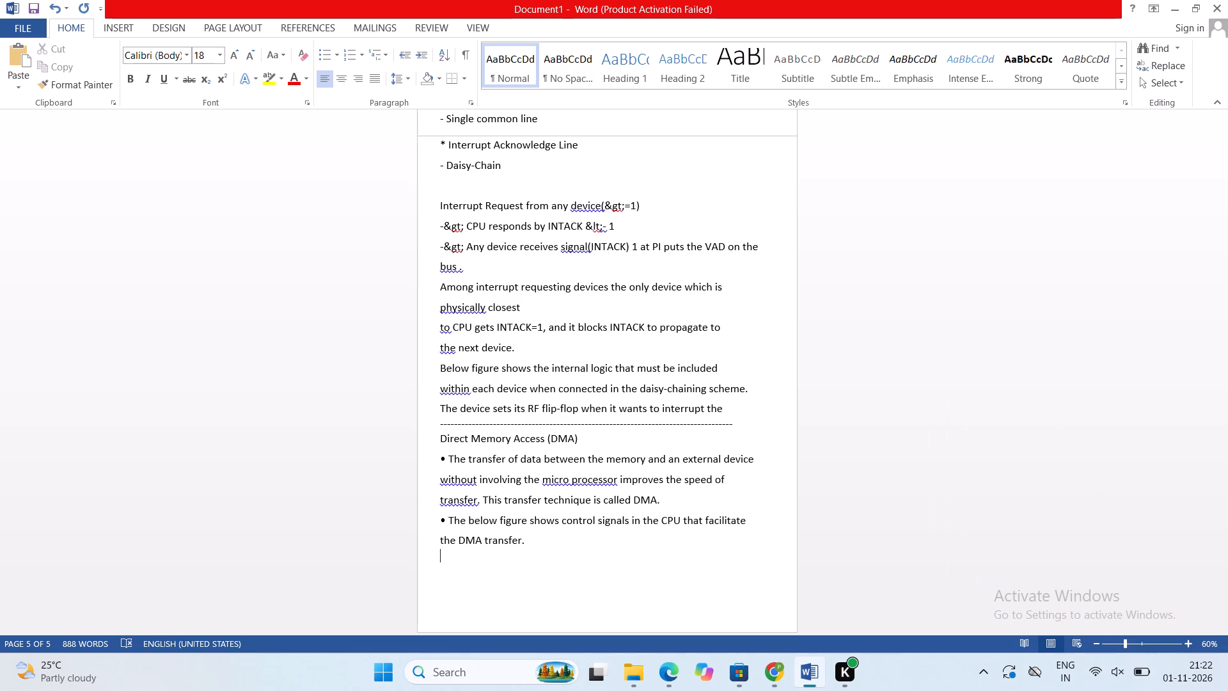
key(ctrl+v)
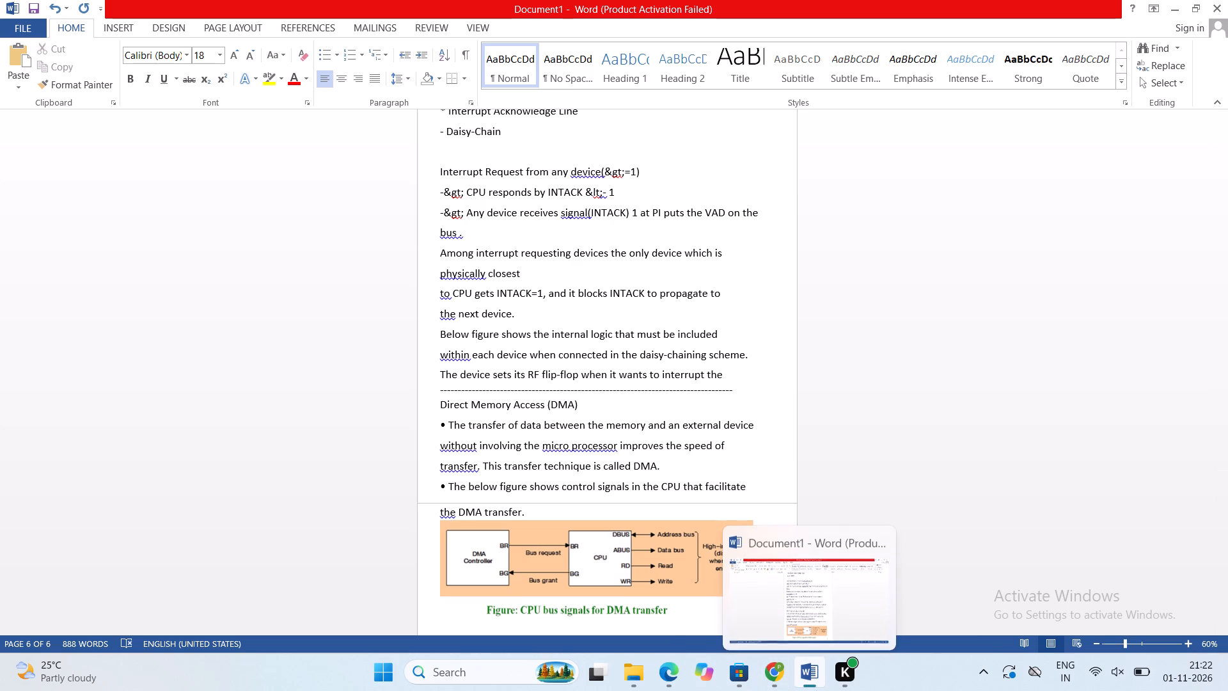
key(shift+Return)
scroll(816, 690, down, 1)
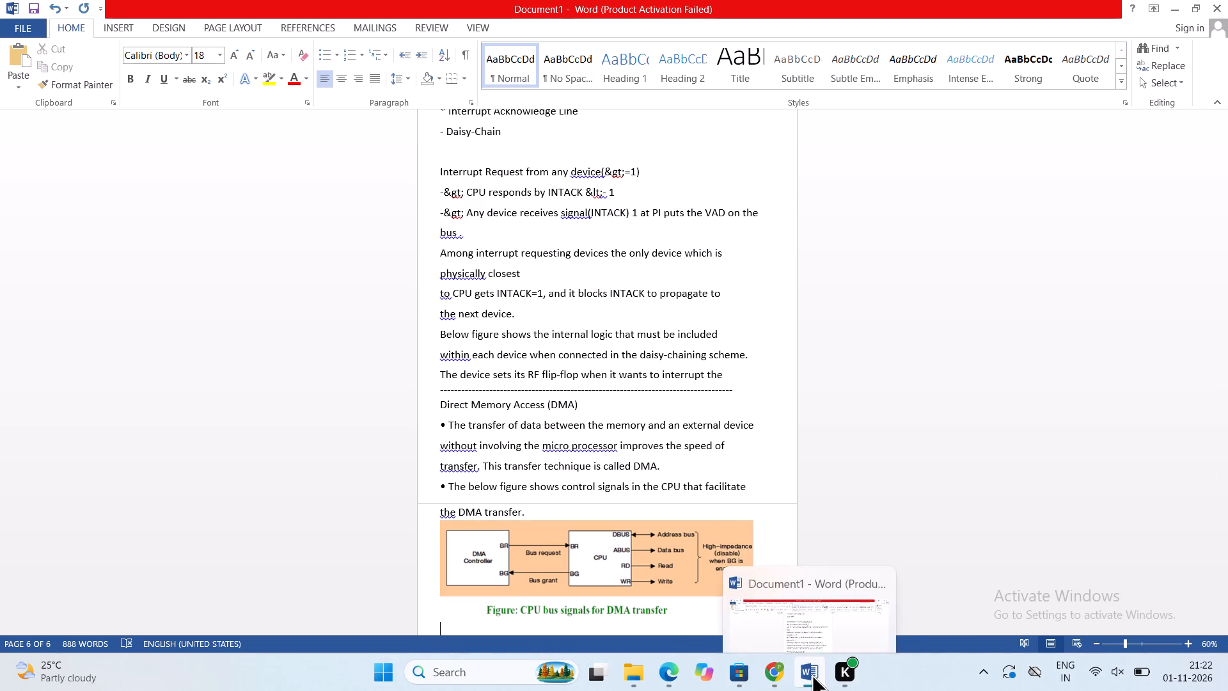
Copy the UNIT-5.docx text from "Special Control Signals:" on page 14 through the end of the Cycle Stealing paragraph on page 15.
click(812, 674)
scroll(852, 512, down, 5)
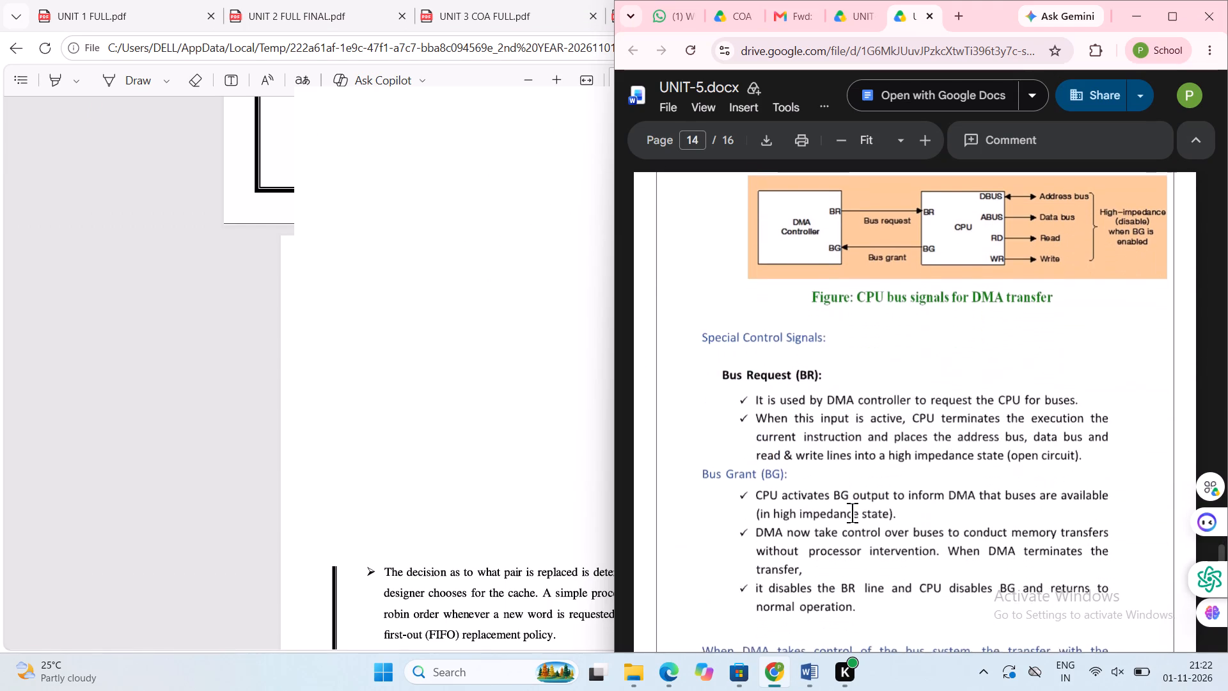
scroll(852, 512, down, 3)
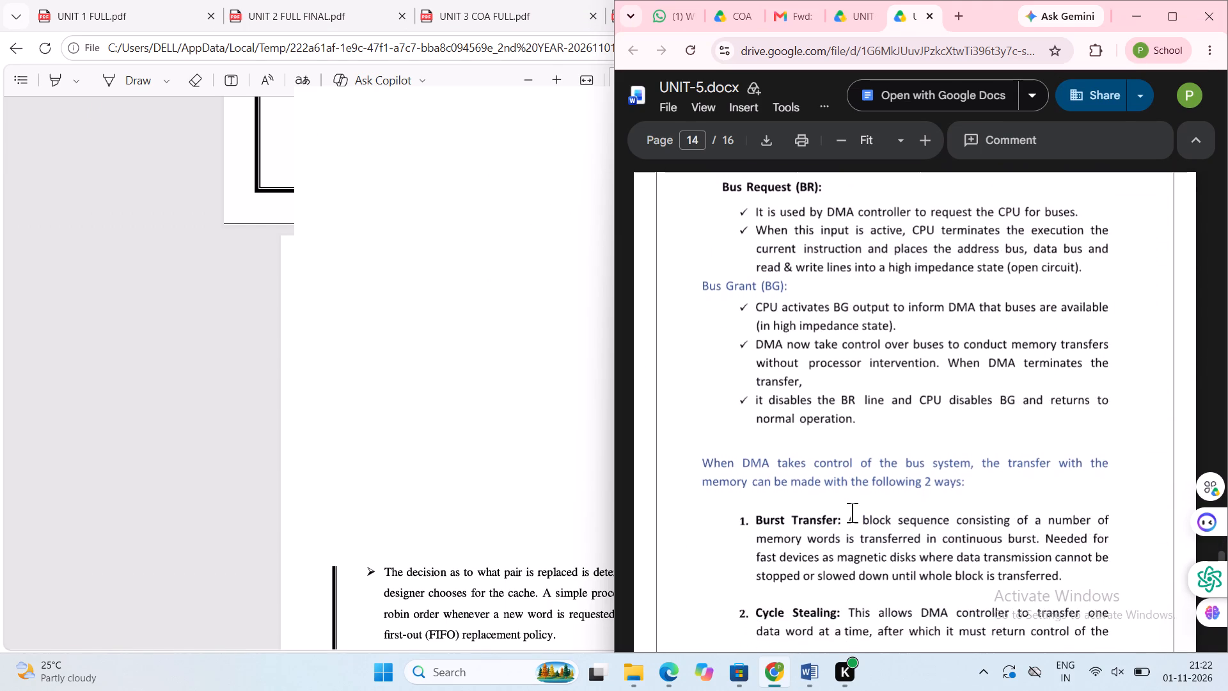
scroll(852, 512, down, 4)
scroll(852, 512, up, 4)
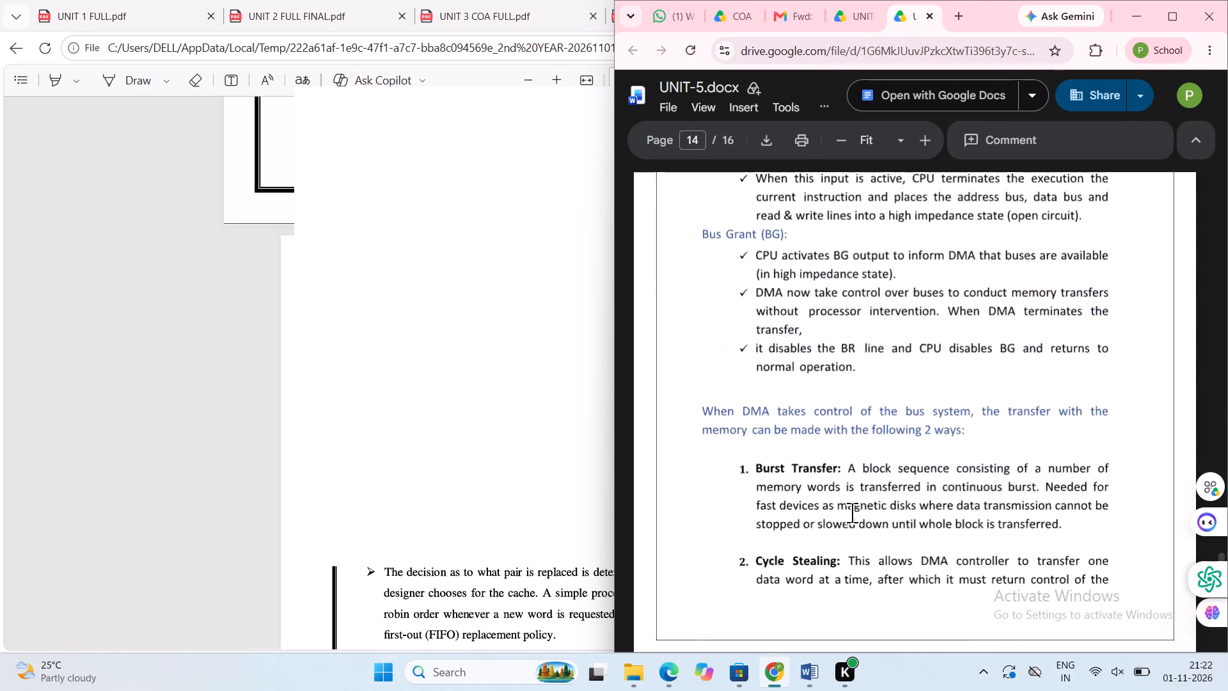
scroll(852, 512, up, 2)
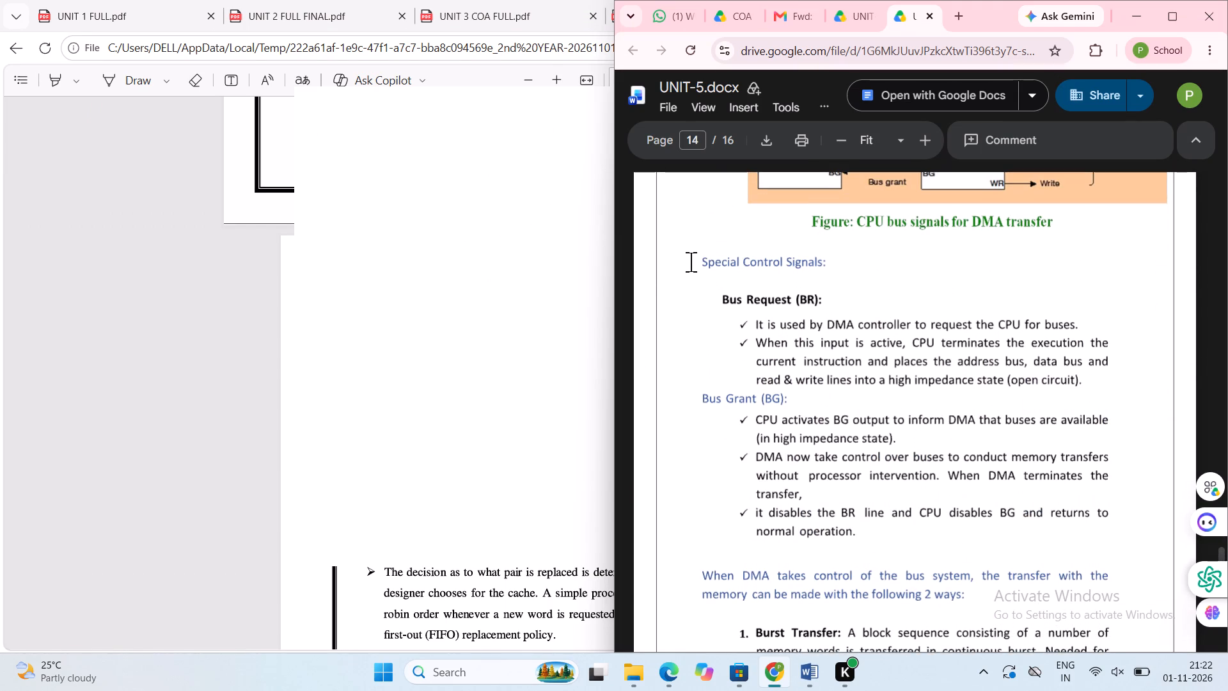
drag(693, 262, 827, 578)
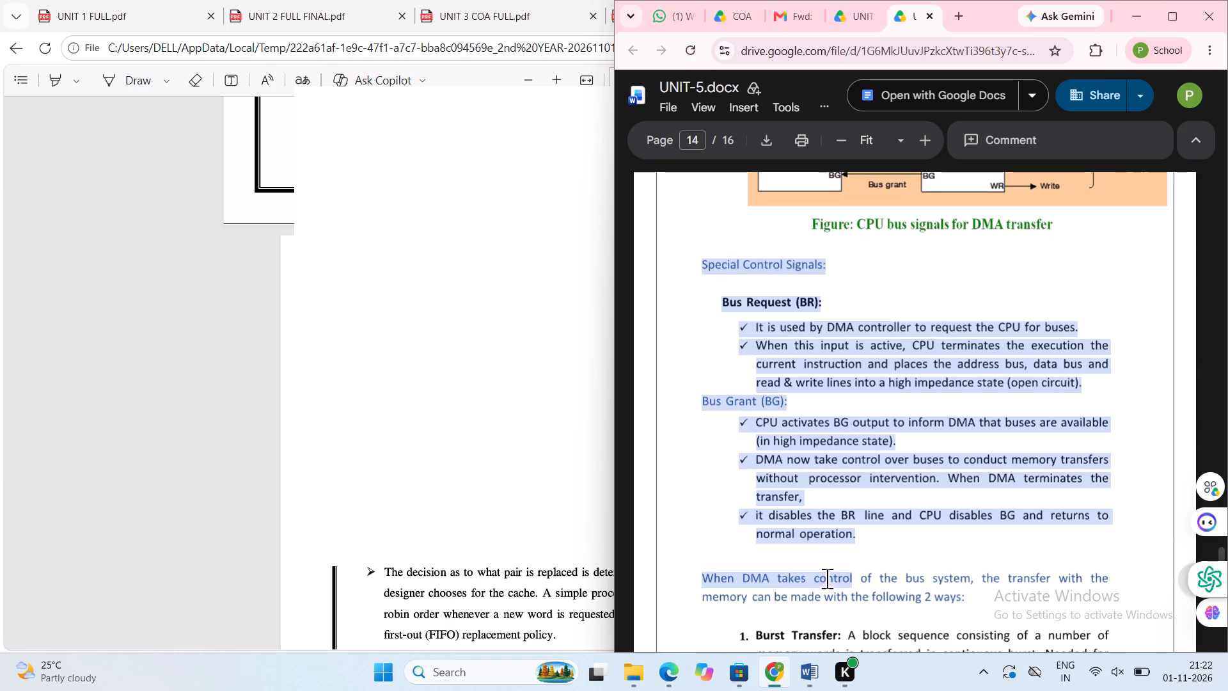
drag(827, 578, 845, 645)
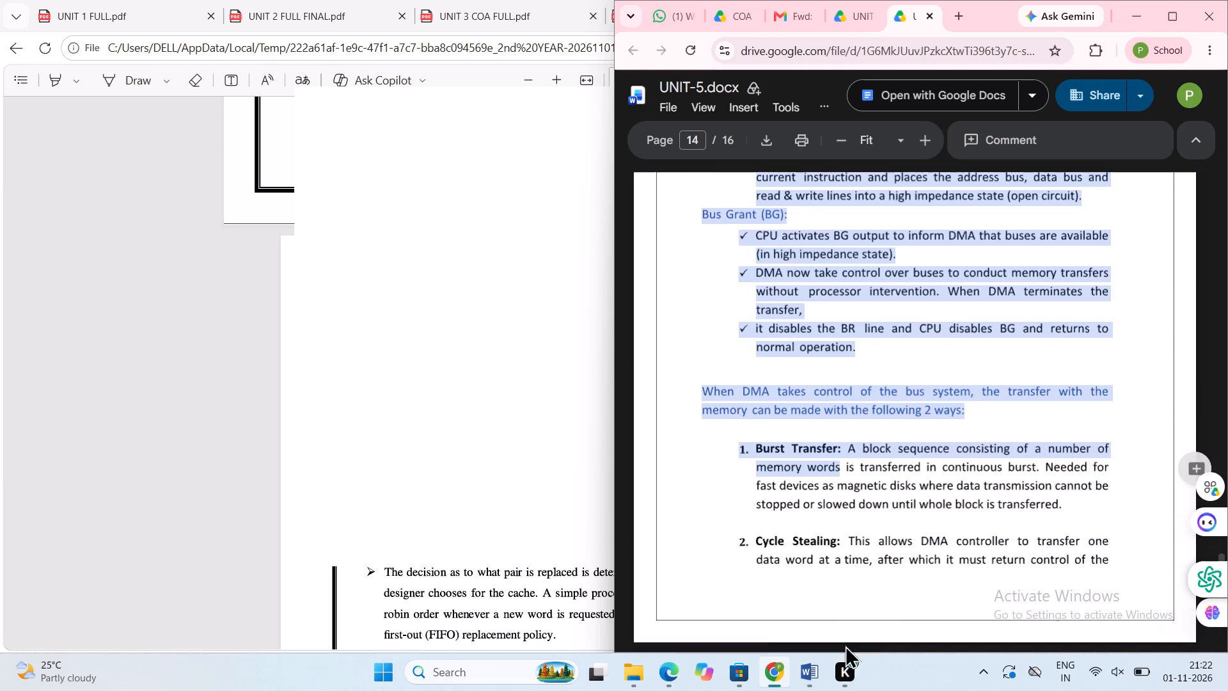
drag(845, 645, 892, 616)
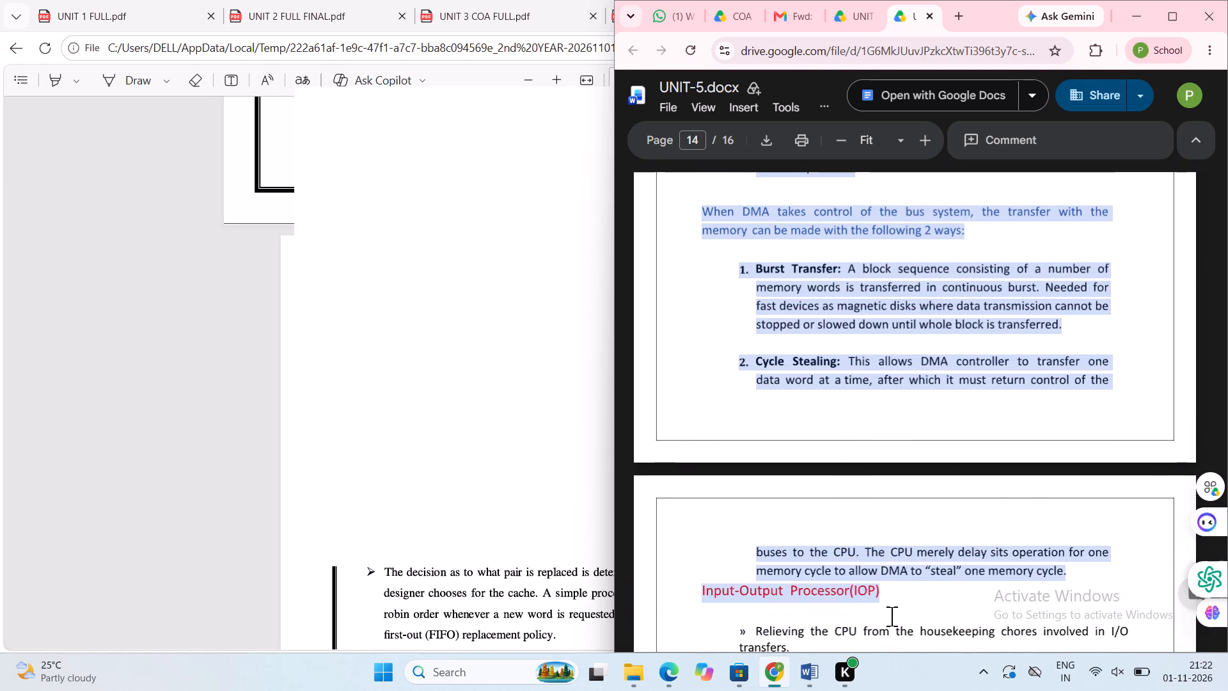
drag(892, 616, 1005, 569)
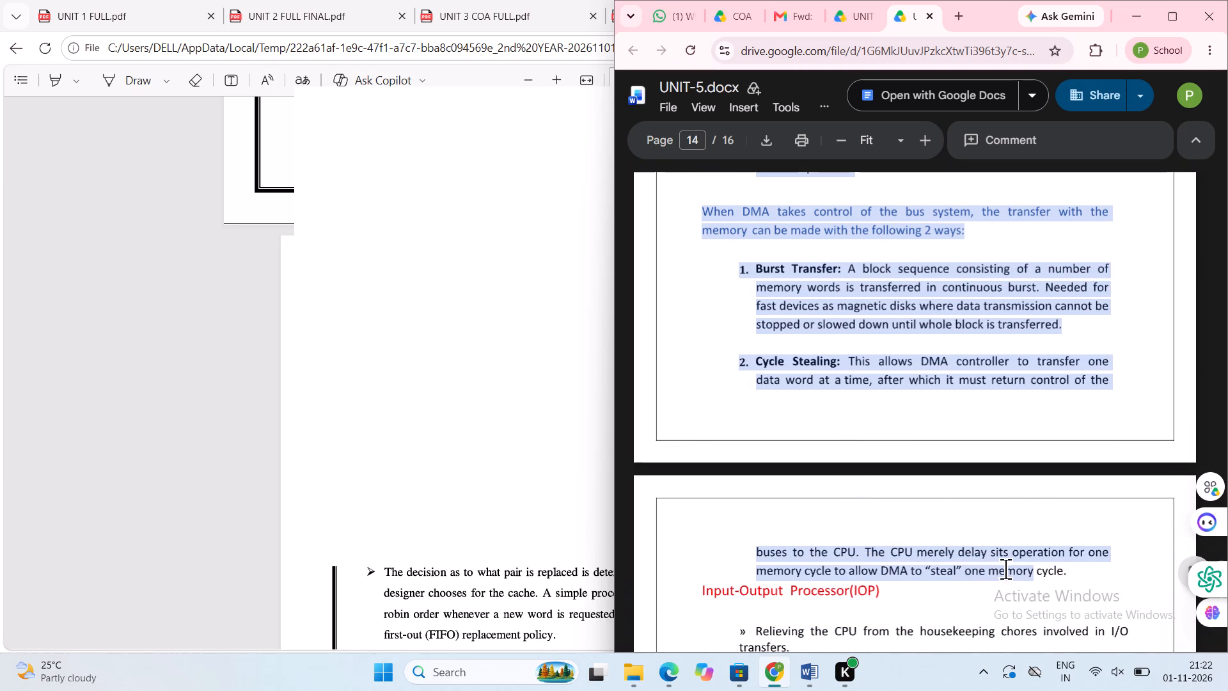
drag(1005, 569, 1145, 569)
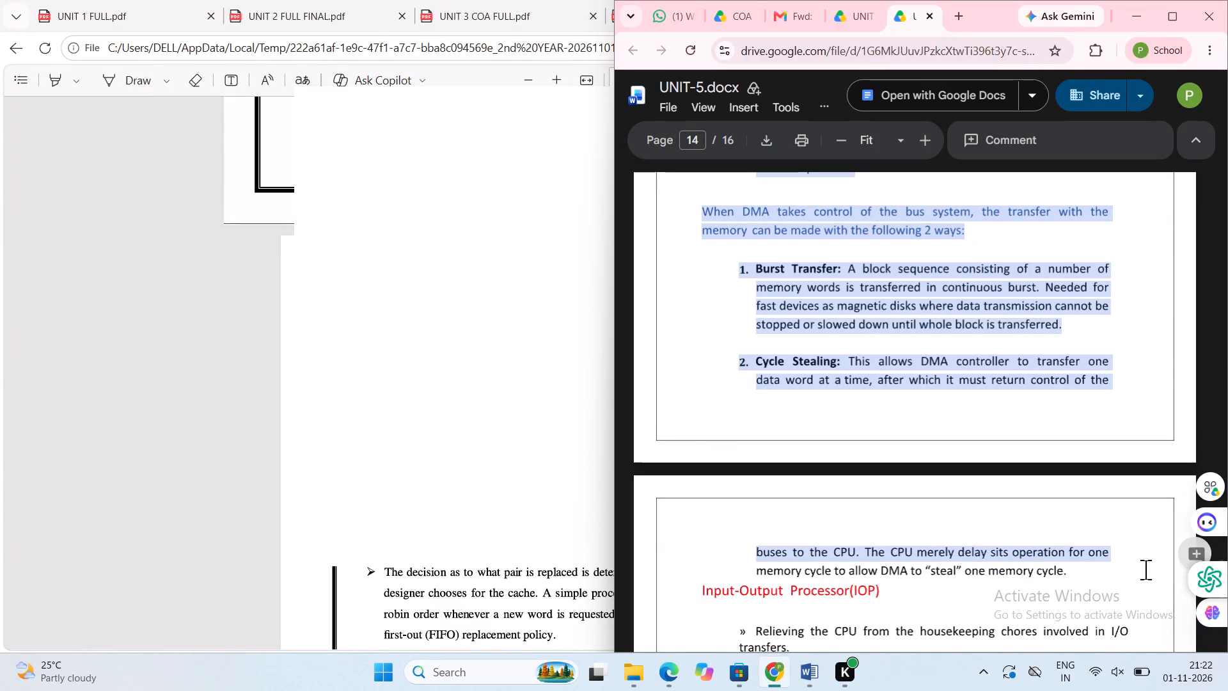
drag(1145, 569, 1118, 583)
key(ctrl+c)
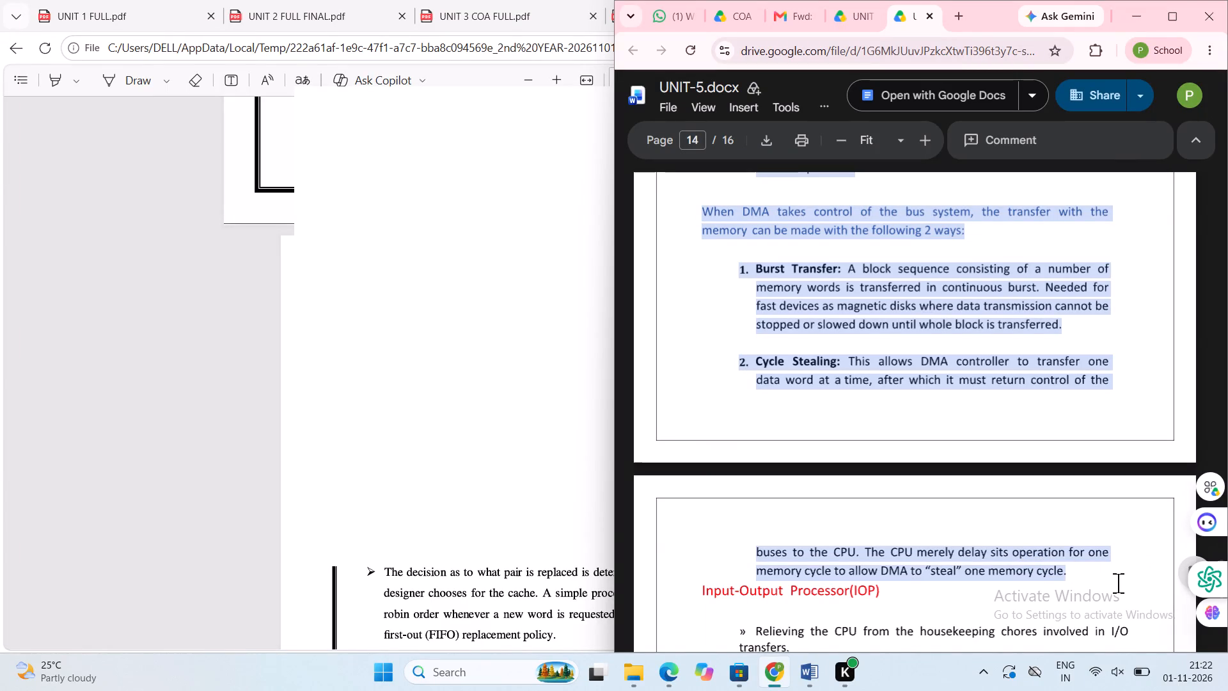
Look through the rest of UNIT-5.docx, from Input-Output Processor (IOP) to the end of the interrupt service routine section.
scroll(1118, 583, down, 5)
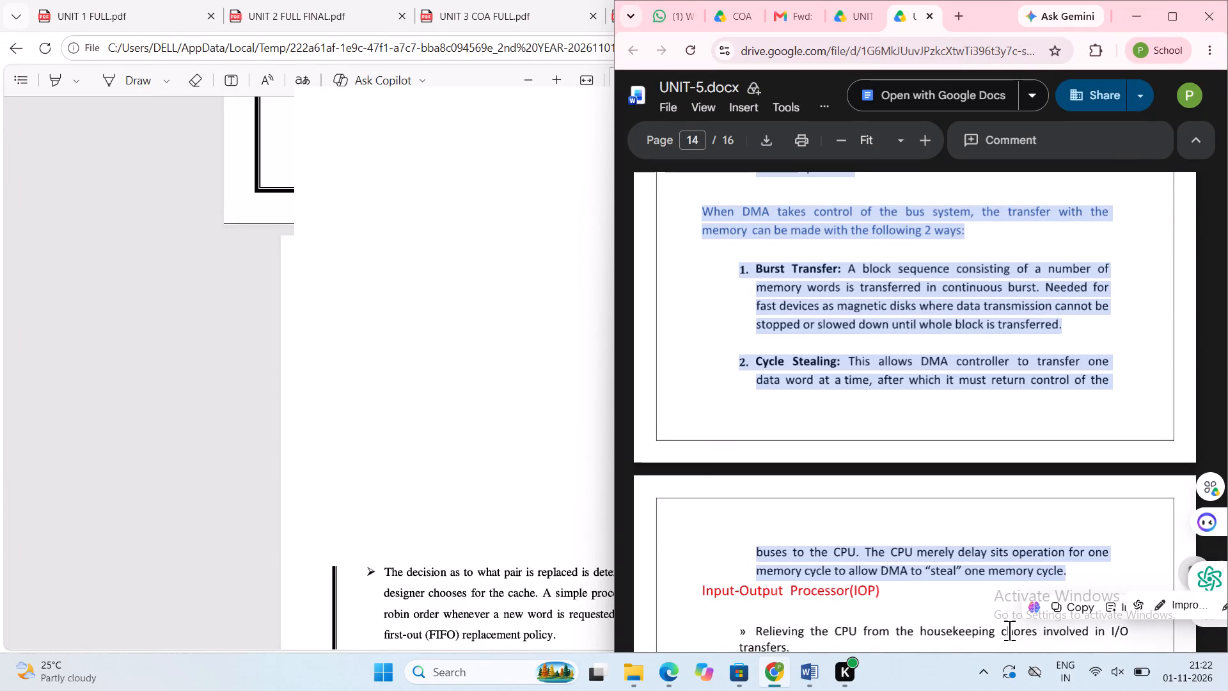
click(999, 601)
scroll(999, 601, down, 4)
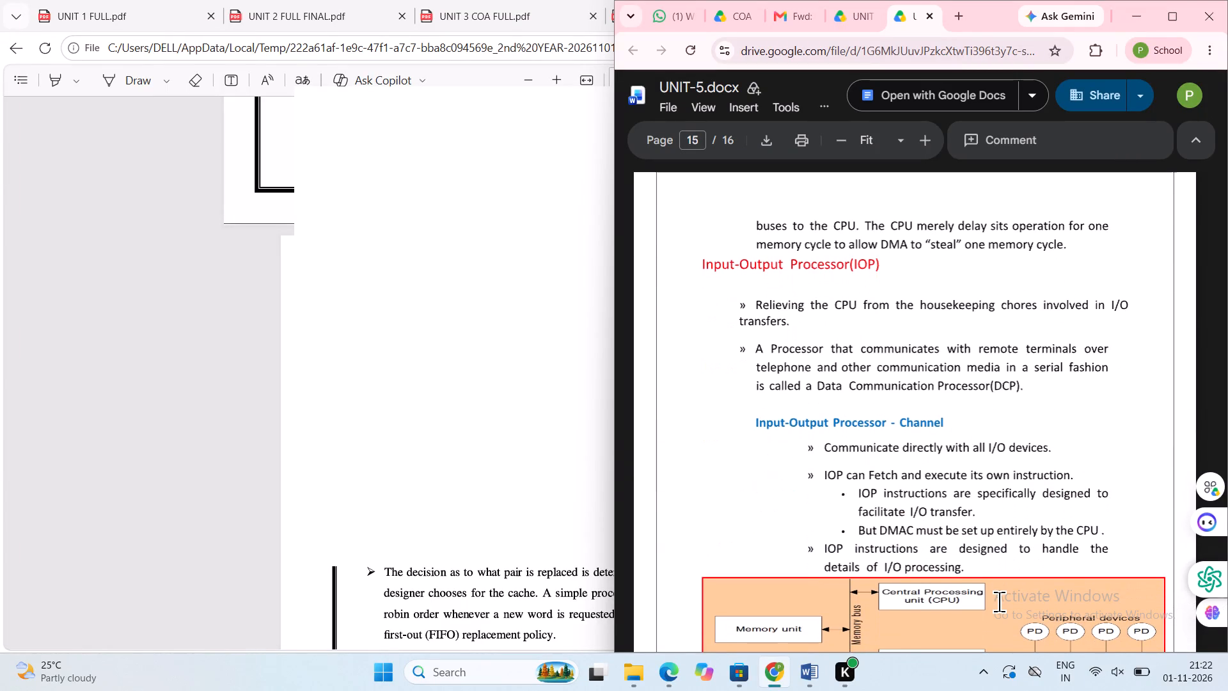
scroll(999, 601, down, 2)
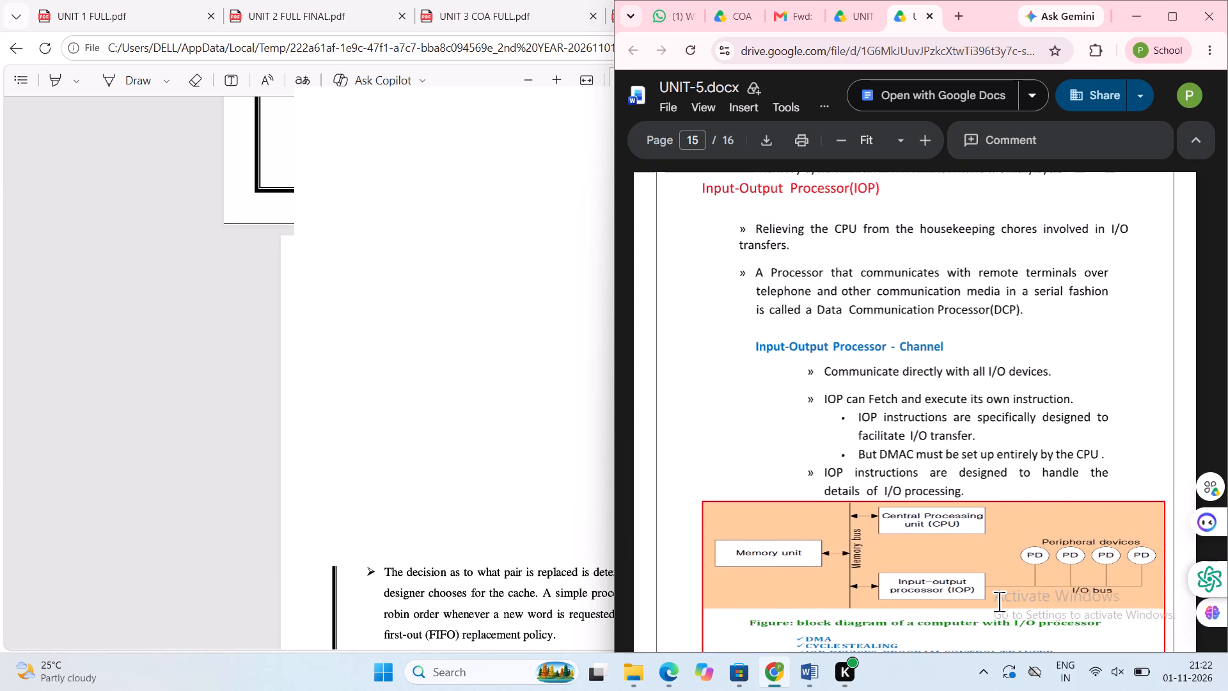
scroll(999, 601, down, 9)
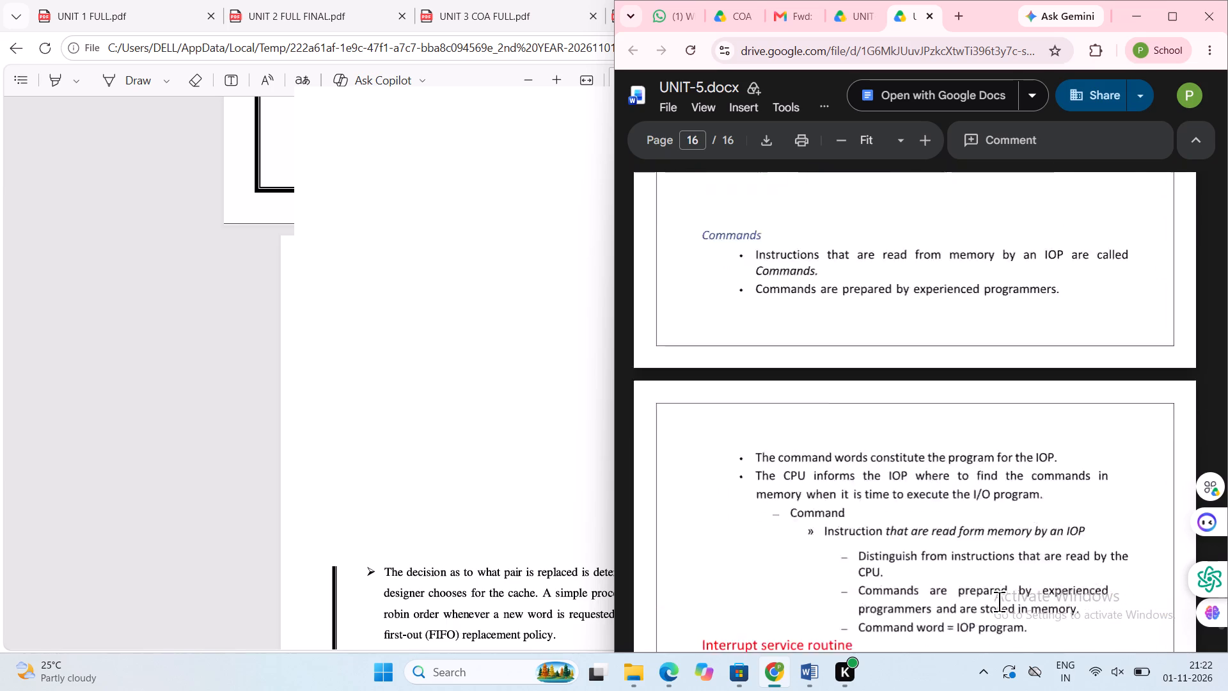
scroll(999, 601, down, 2)
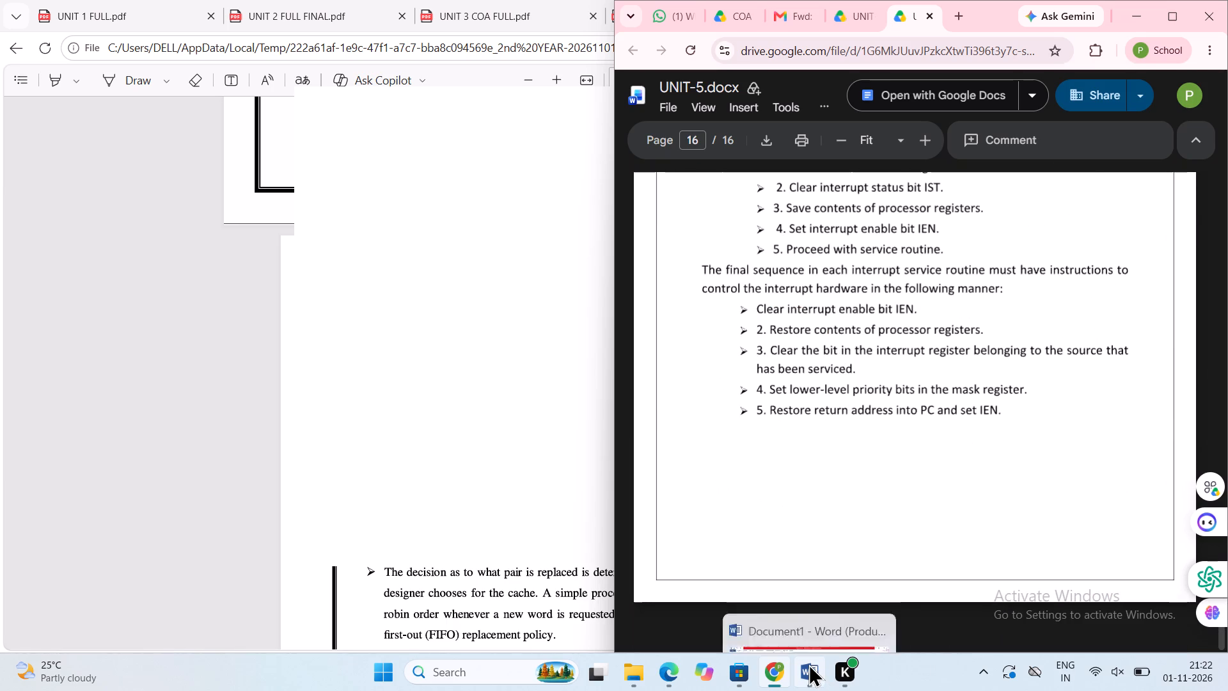
Paste the copied special control signals and DMA transfer modes text below the figure in the Word document.
click(808, 663)
scroll(658, 576, down, 3)
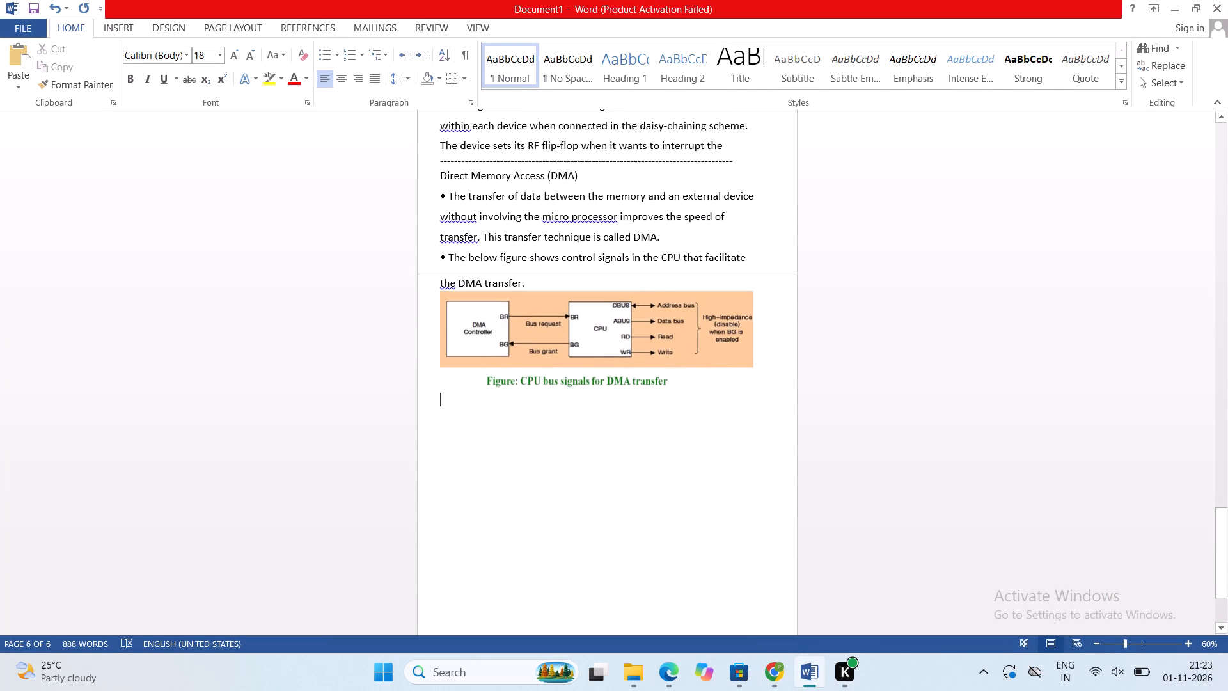
key(ctrl+v)
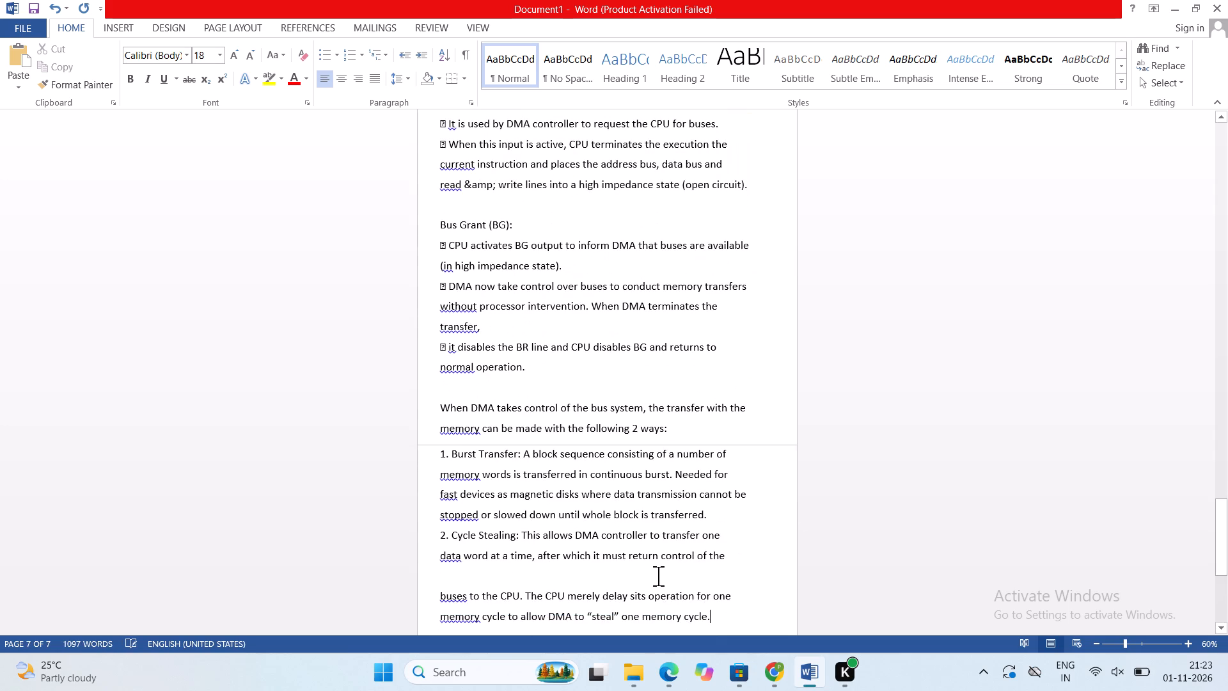
Add a separator of twelve dashes directly after the final cycle stealing sentence and start a new paragraph below it.
scroll(658, 576, down, 3)
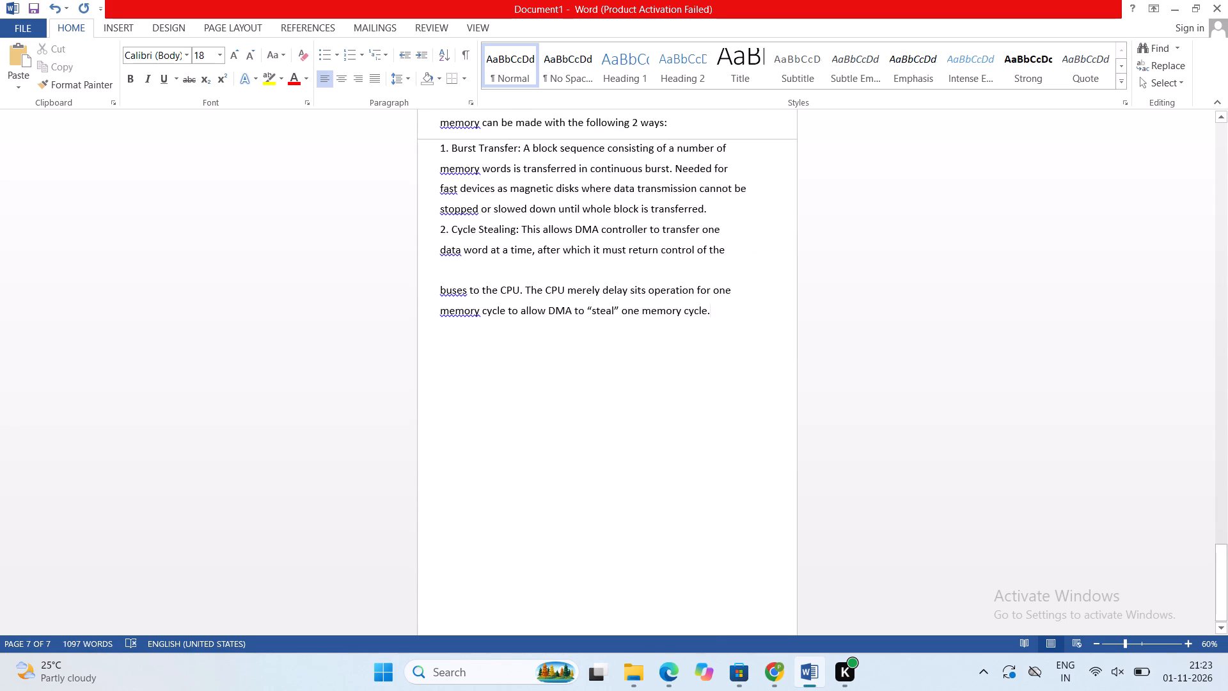
key(minus)
key(minus)
key(minus)
key(minus)
key(minus)
key(minus)
key(minus)
key(minus)
key(minus)
key(minus)
key(minus)
key(minus)
key(shift+Return)
scroll(658, 576, up, 1)
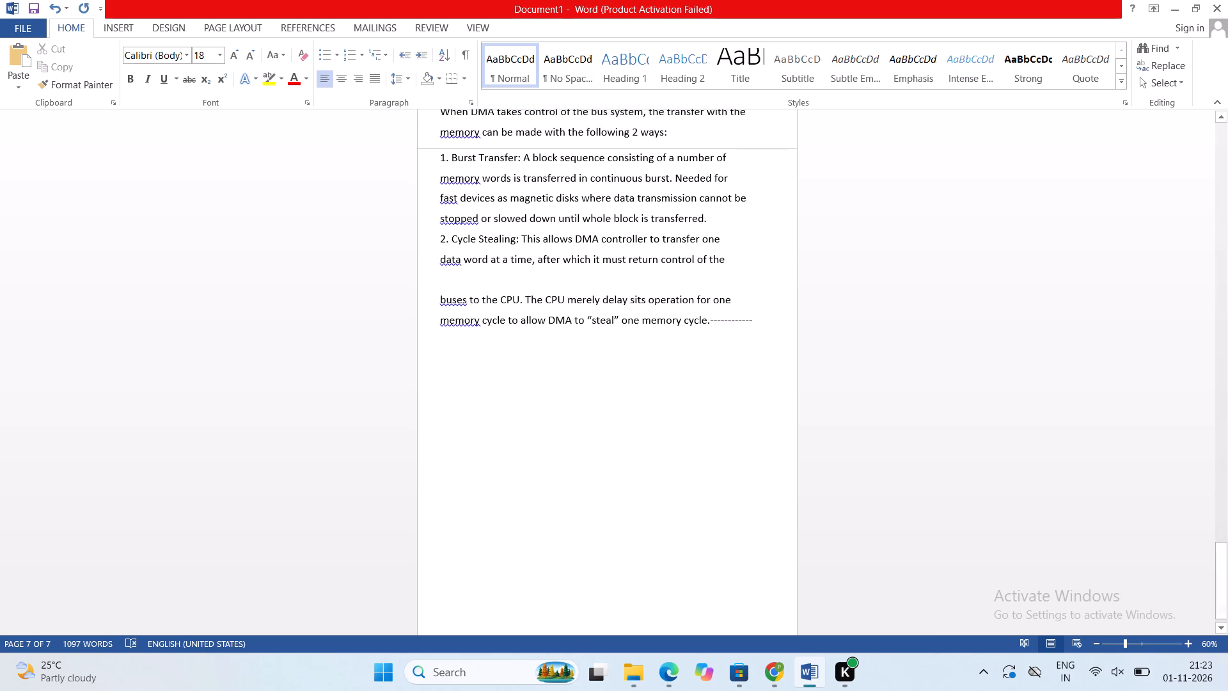
scroll(658, 576, up, 1)
key(Return)
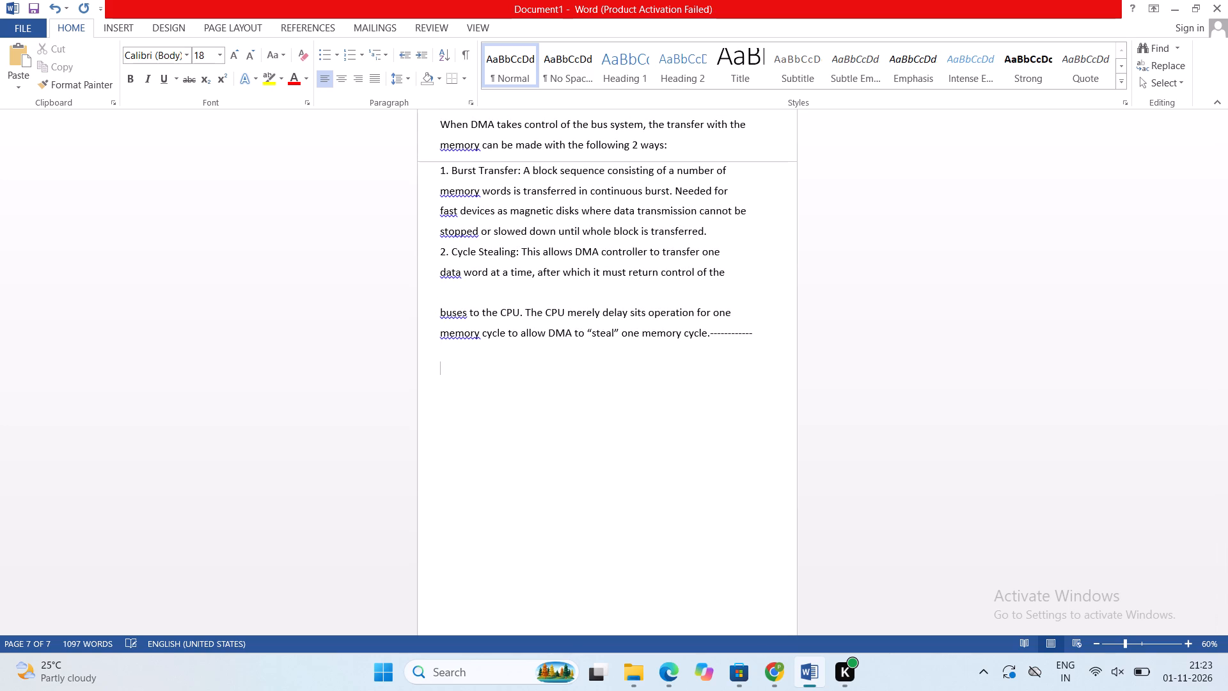
Review the compiled Word notes from the Unit-5 heading on page 1 down to the end of the DMA section.
scroll(658, 576, up, 10)
scroll(658, 576, up, 13)
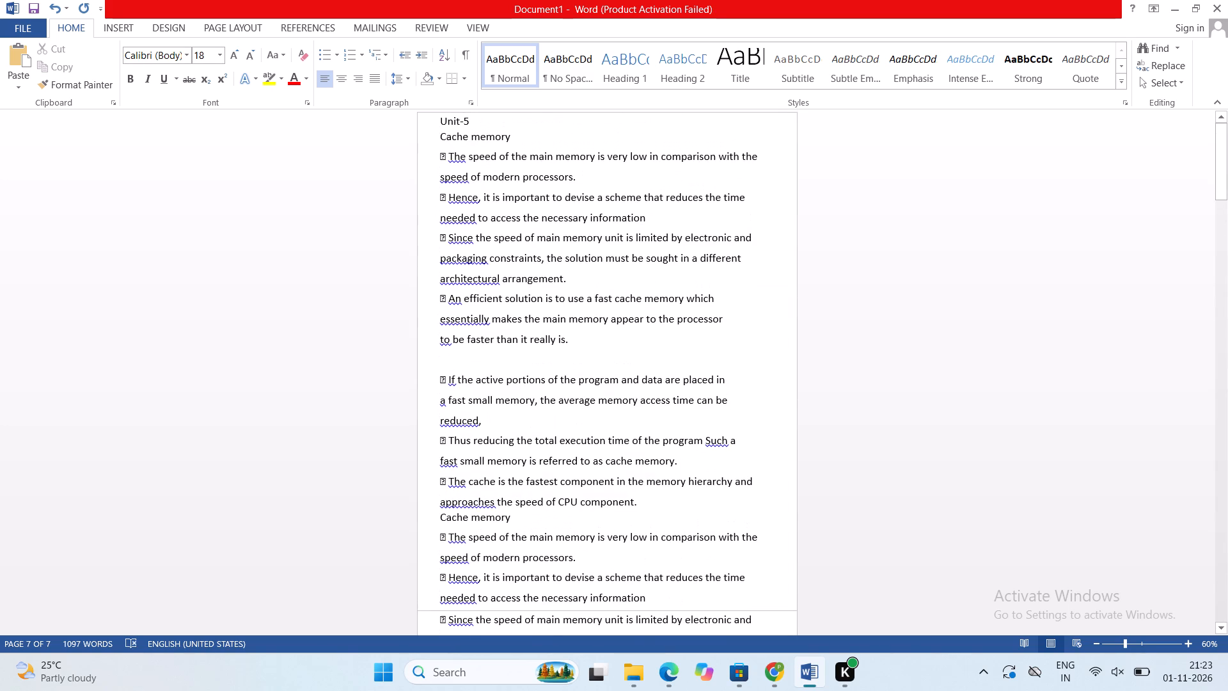
scroll(658, 576, down, 12)
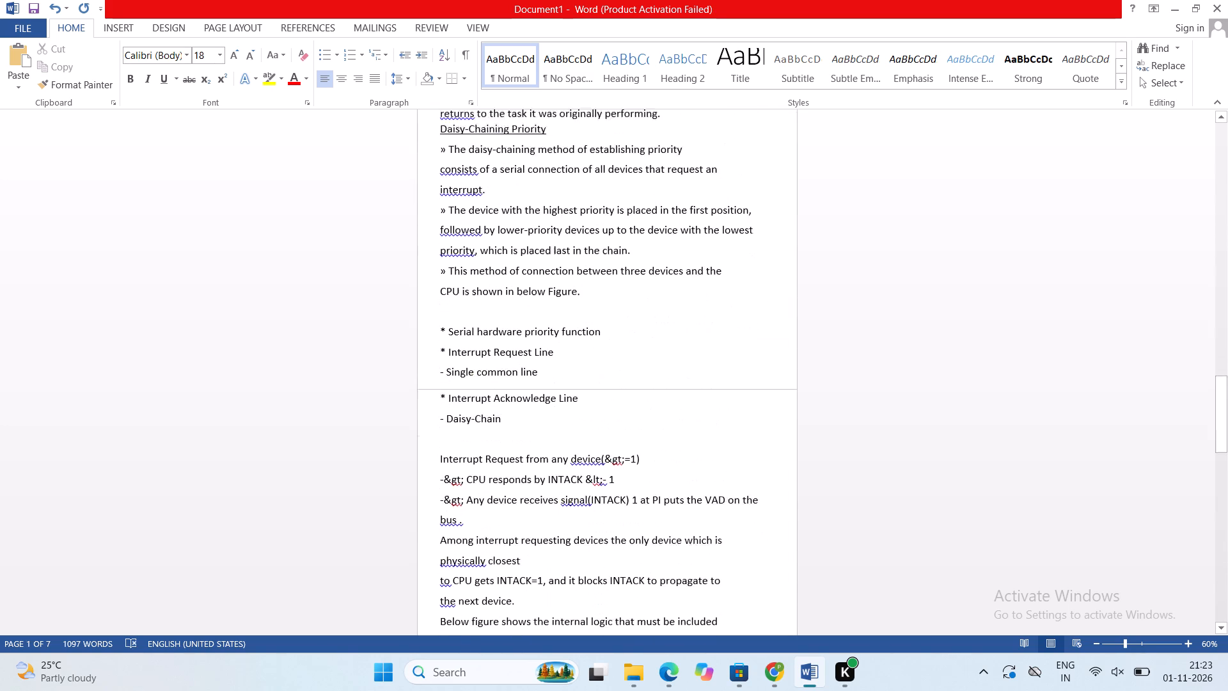
scroll(658, 576, down, 4)
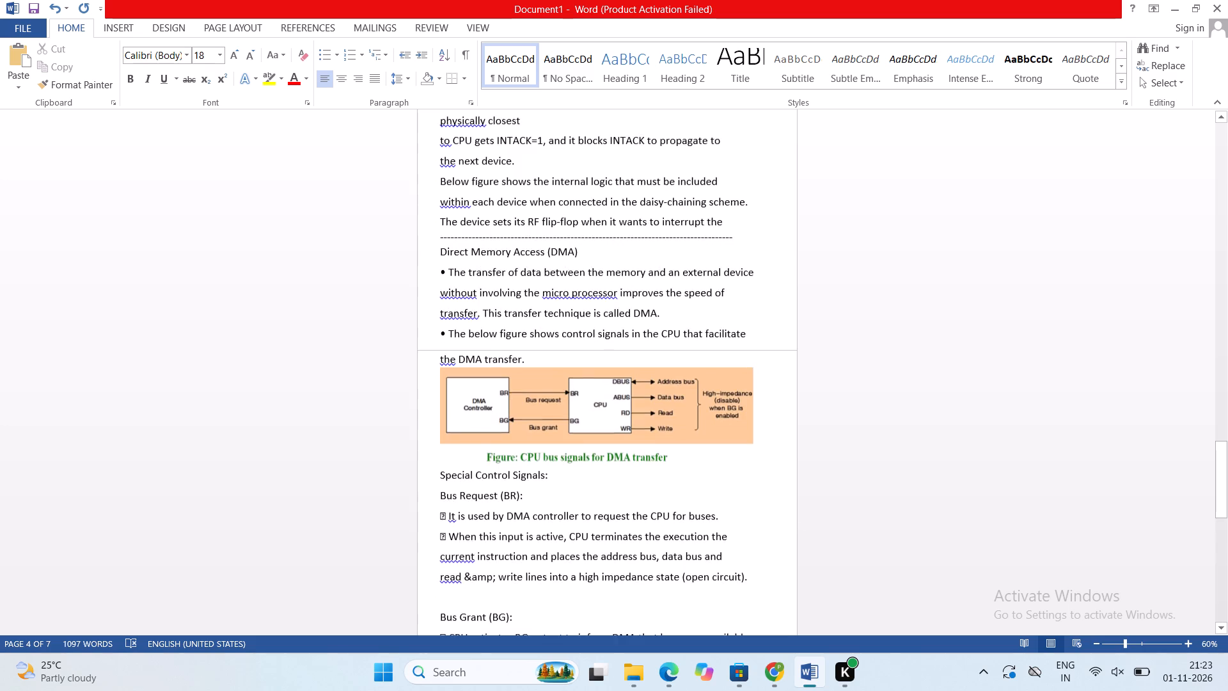
scroll(658, 576, down, 3)
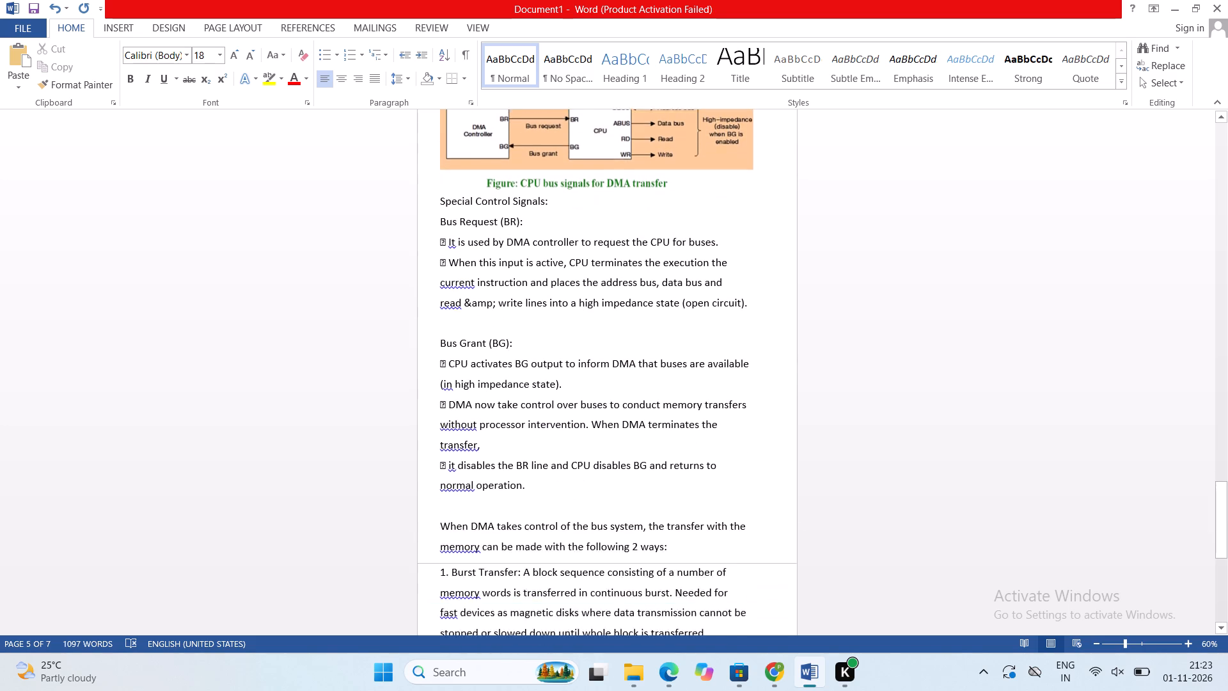
scroll(658, 576, down, 5)
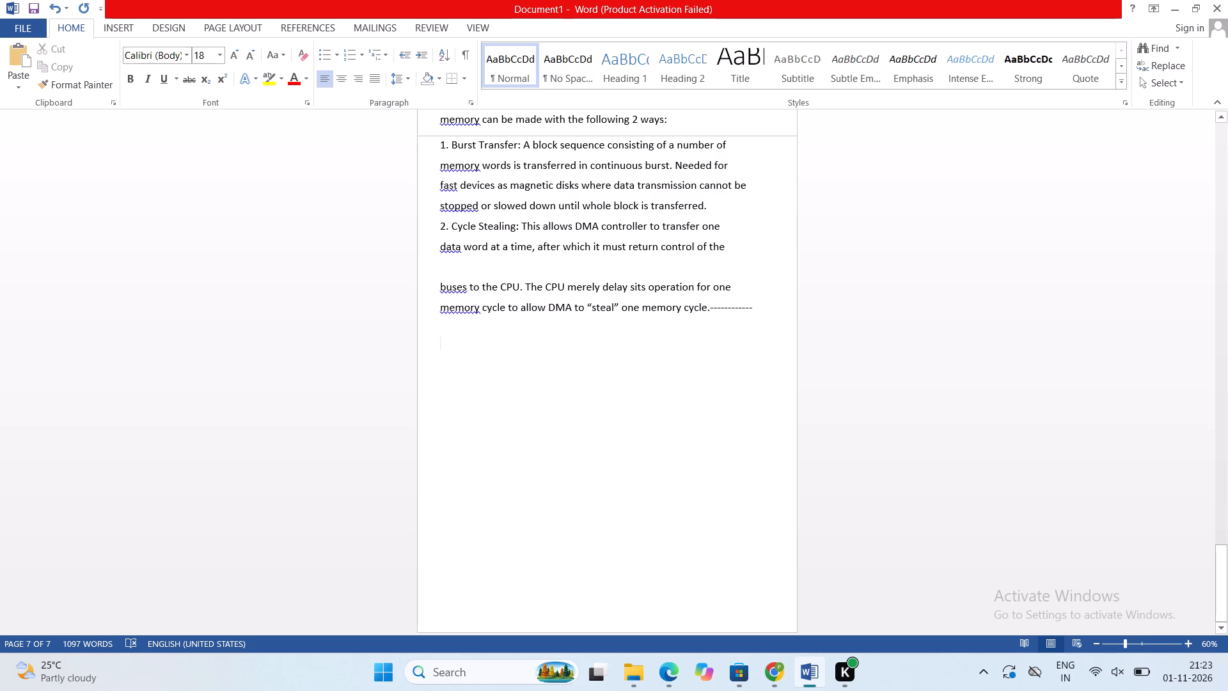
Enter the heading "unit-4" below the dashed separator, followed by a line break.
text(unit)
key(minus)
key(4)
key(shift+Return)
Switch to UNIT-4 COA.docx in the browser and look over the 8086 features and block diagram on pages 1 and 2.
click(796, 661)
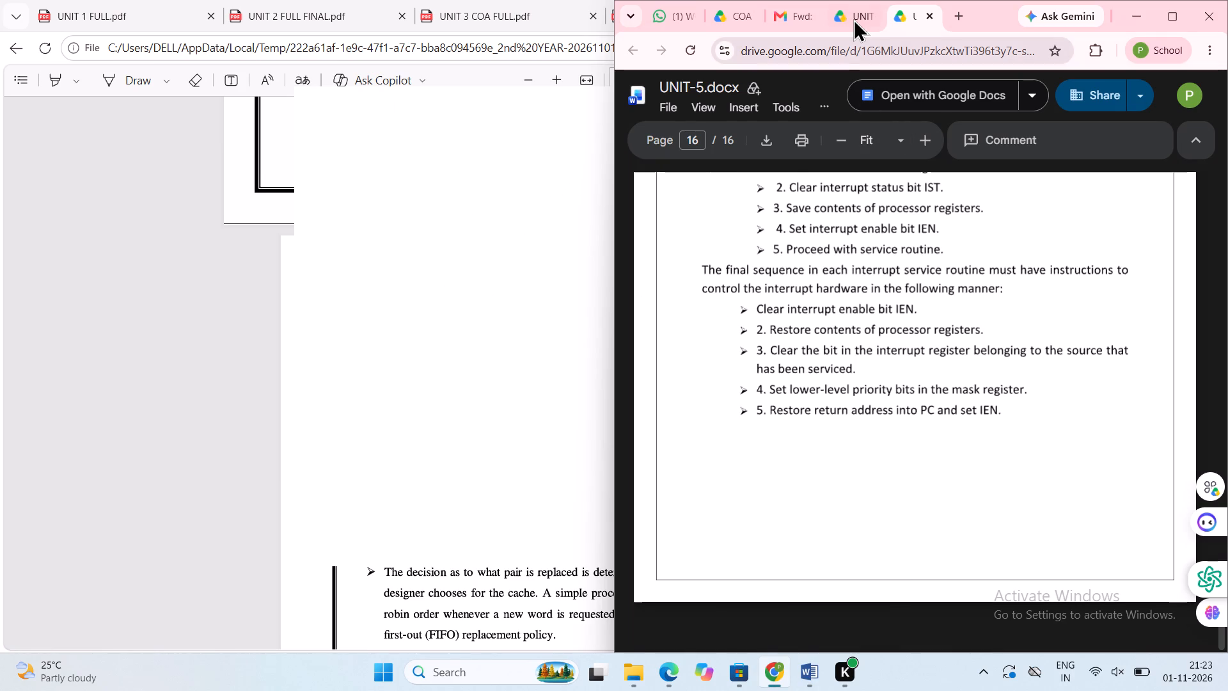
click(853, 16)
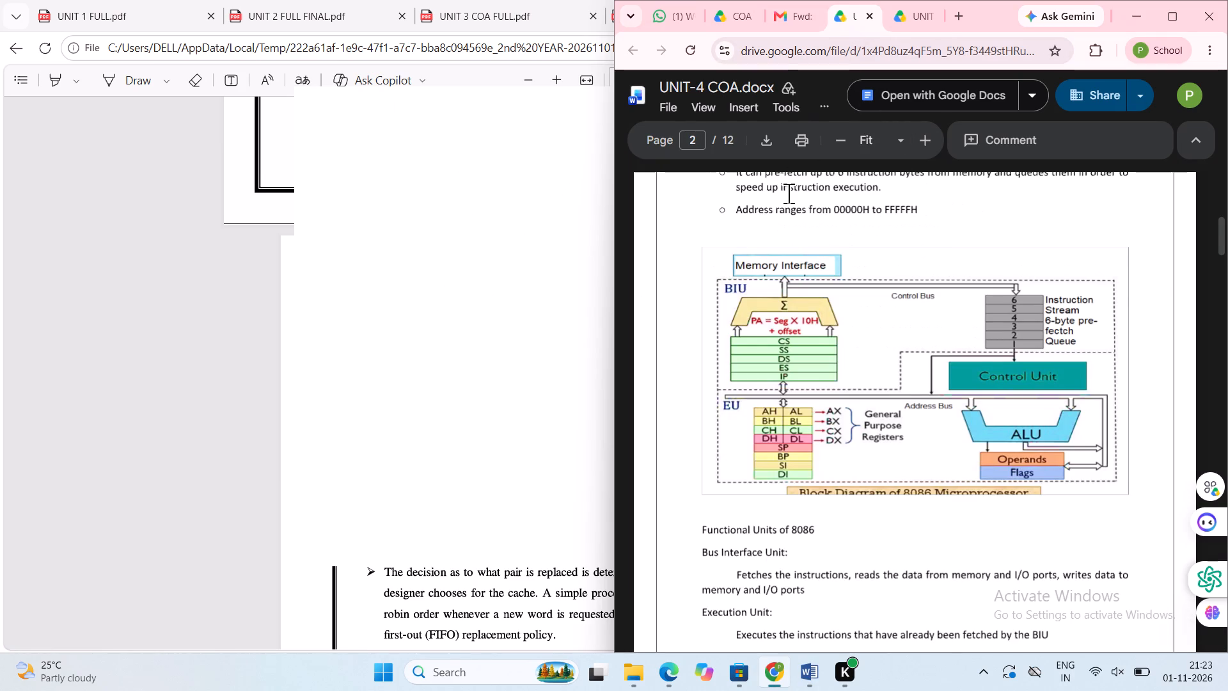
scroll(789, 193, up, 5)
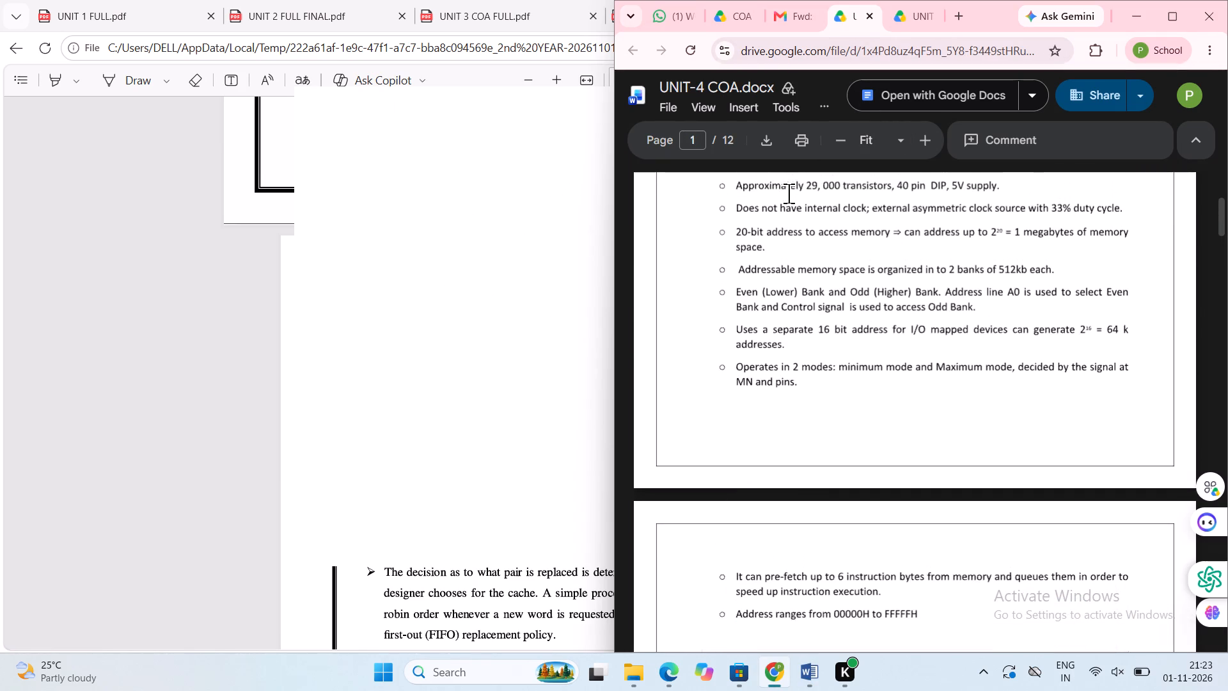
scroll(789, 193, down, 3)
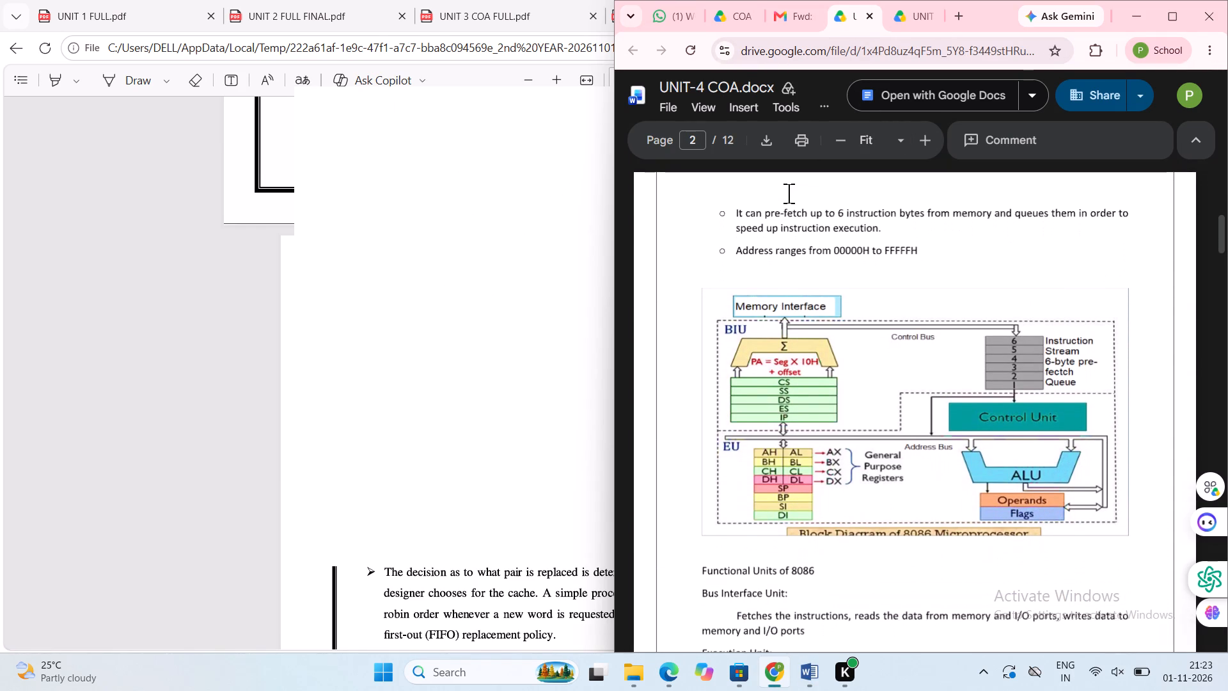
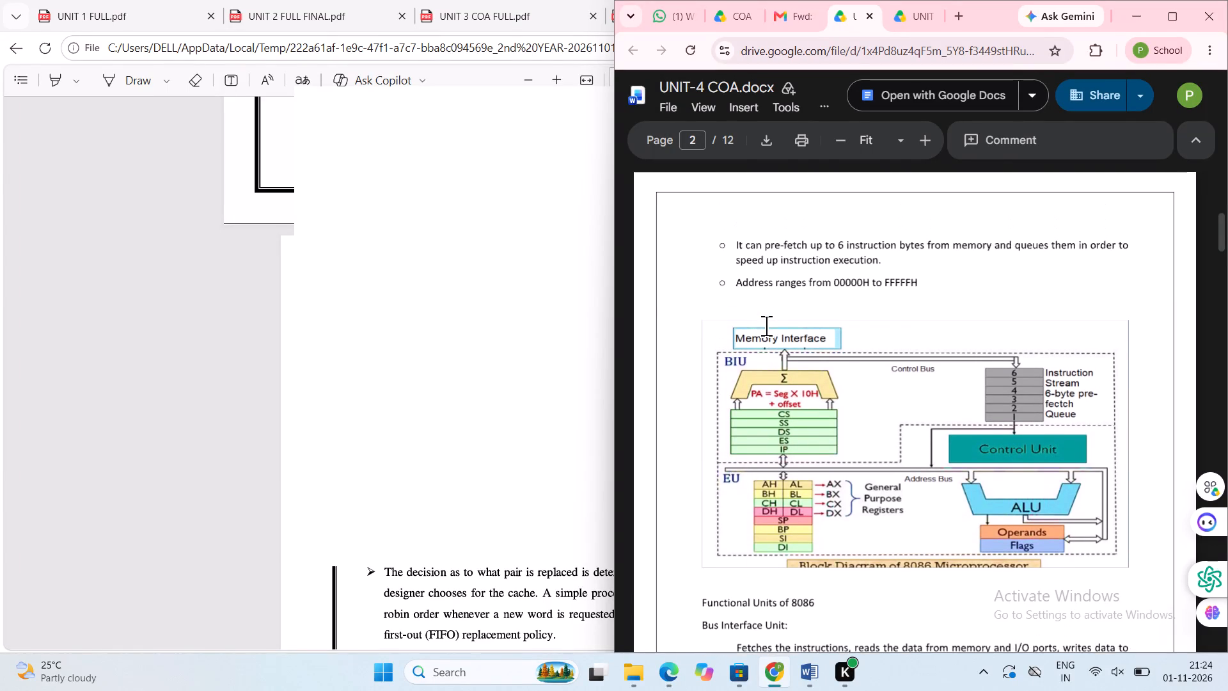
Skim UNIT-4 COA.docx from the 8086 block diagram through the pin diagram to the general purpose and segment registers on page 6.
scroll(766, 326, down, 8)
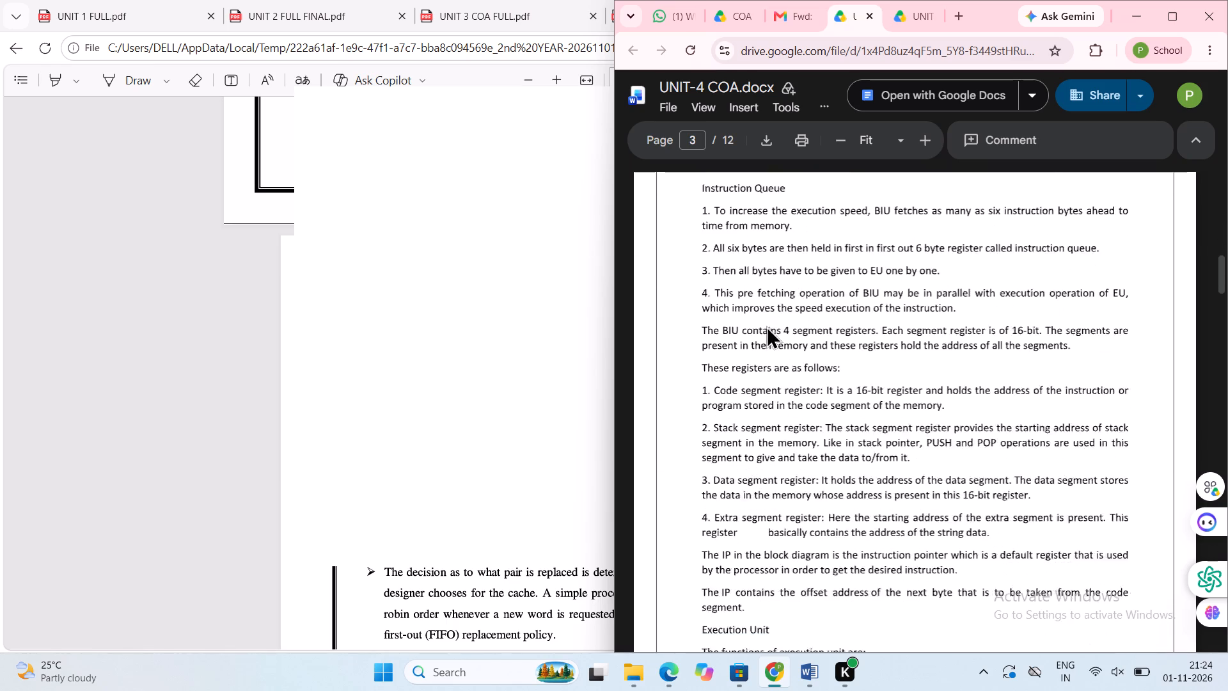
scroll(766, 326, down, 8)
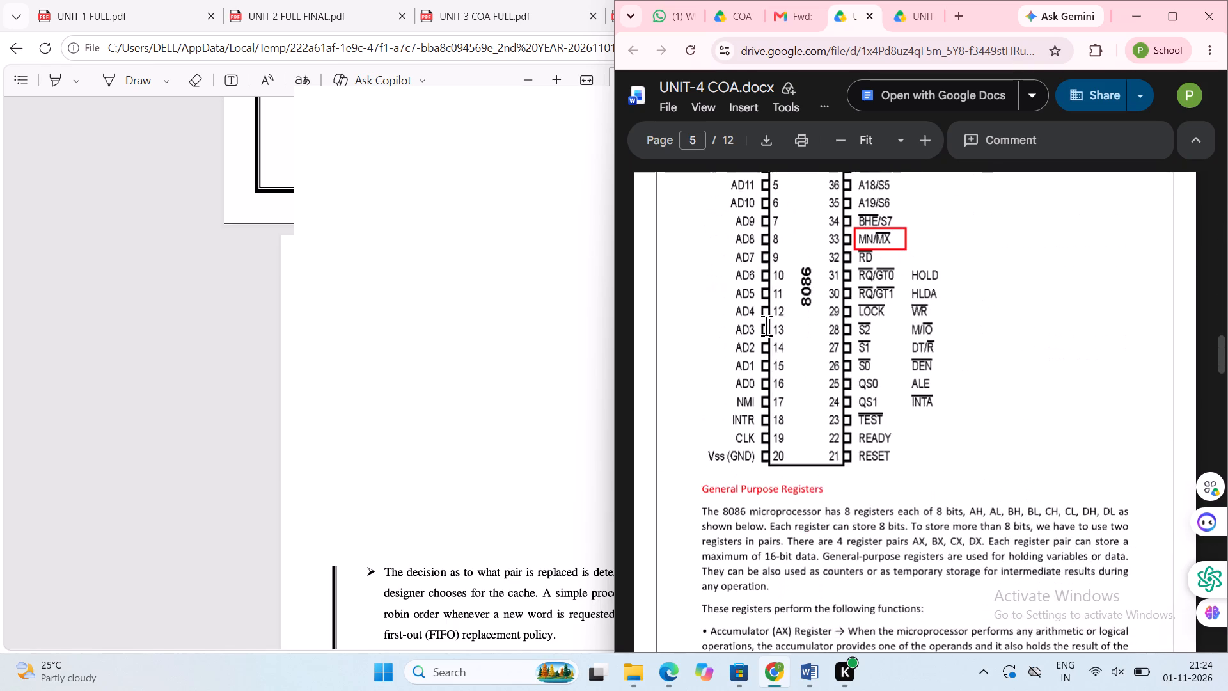
scroll(766, 326, up, 3)
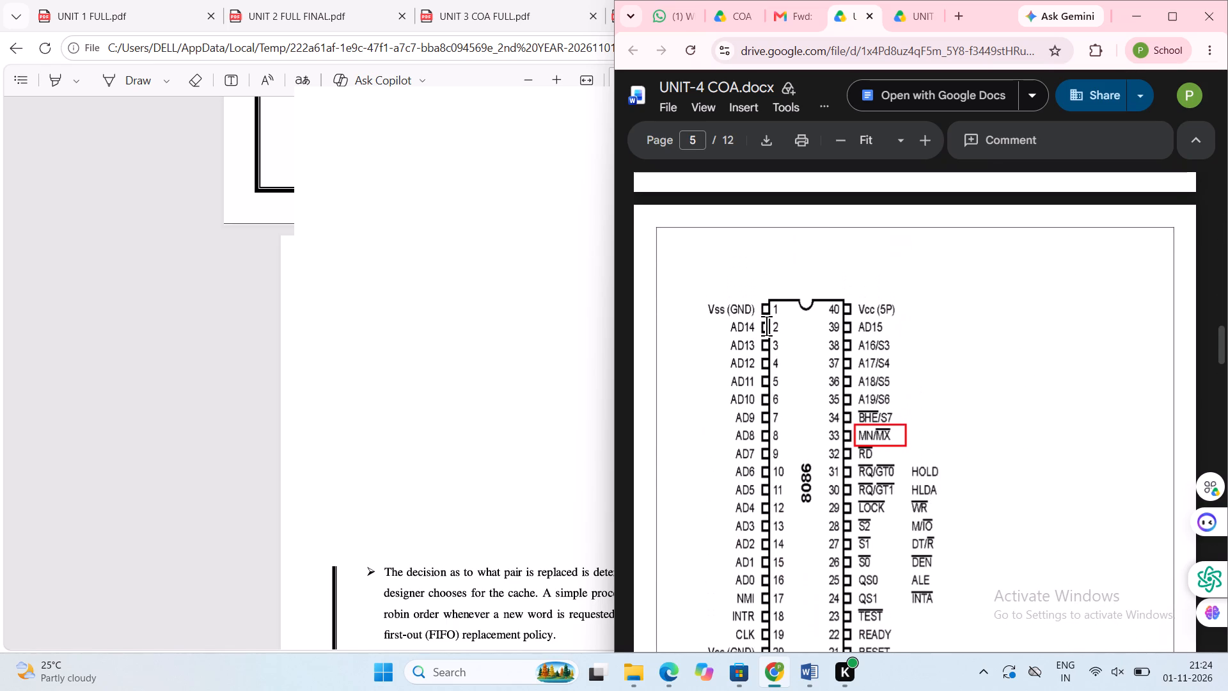
scroll(766, 326, up, 6)
scroll(766, 326, down, 4)
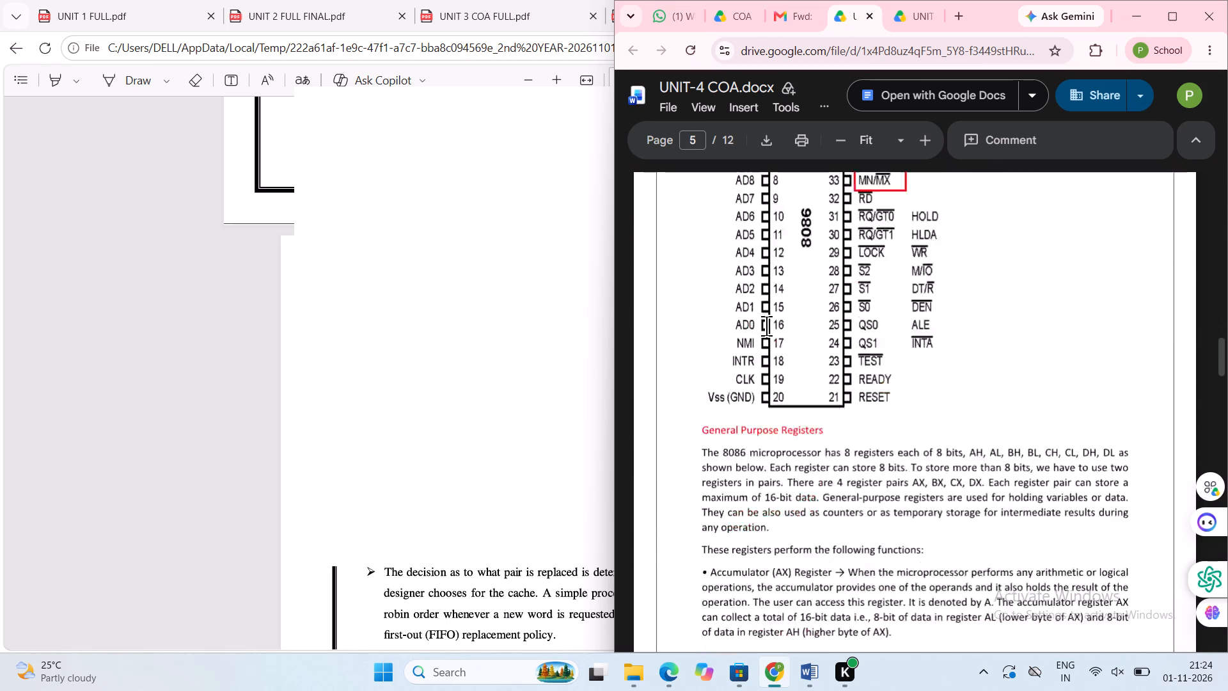
scroll(766, 326, down, 1)
scroll(766, 326, up, 2)
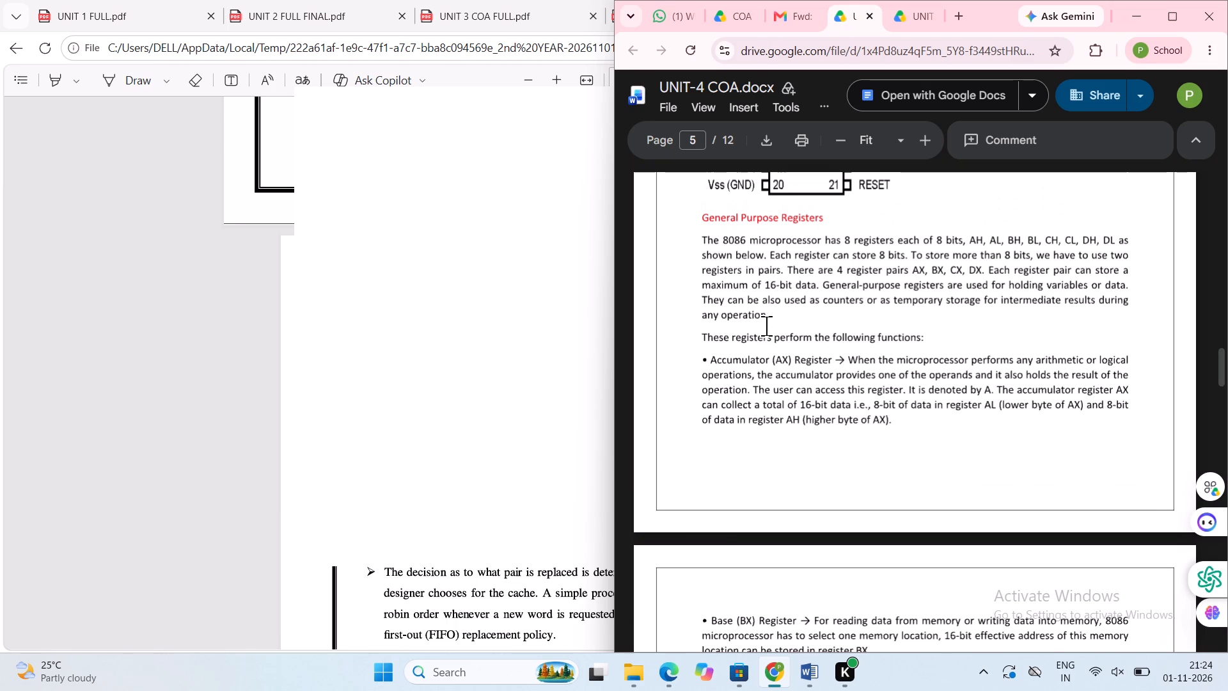
scroll(766, 326, up, 1)
scroll(766, 326, down, 1)
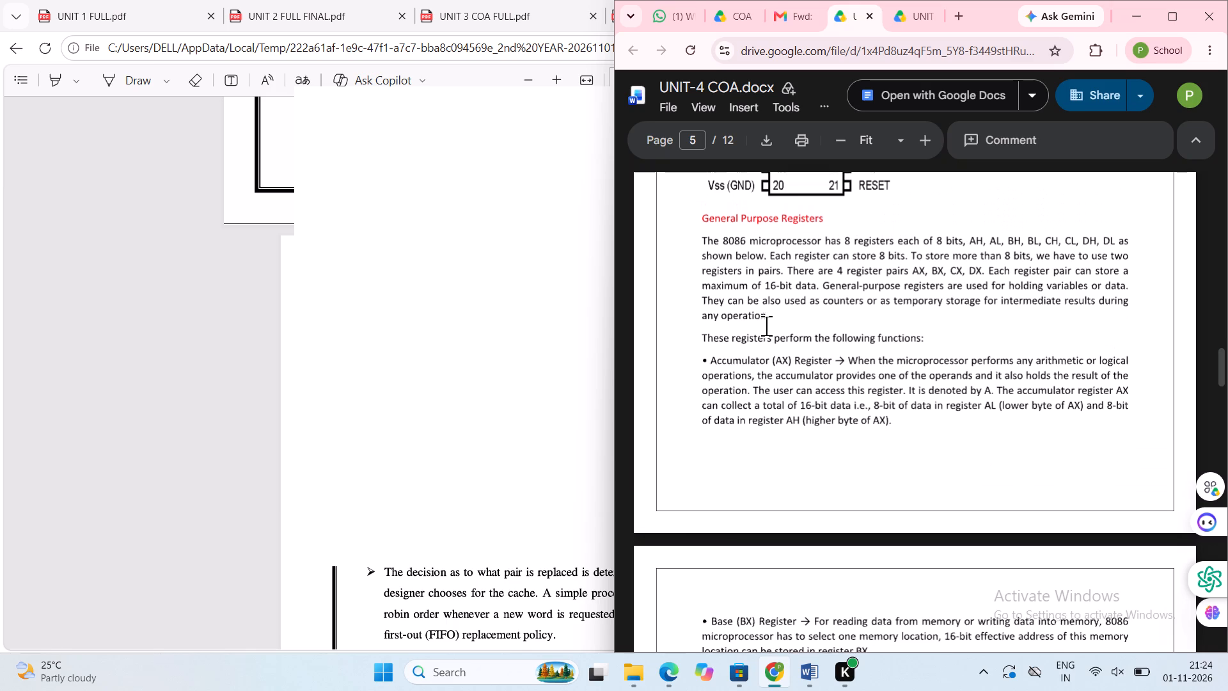
scroll(766, 326, down, 4)
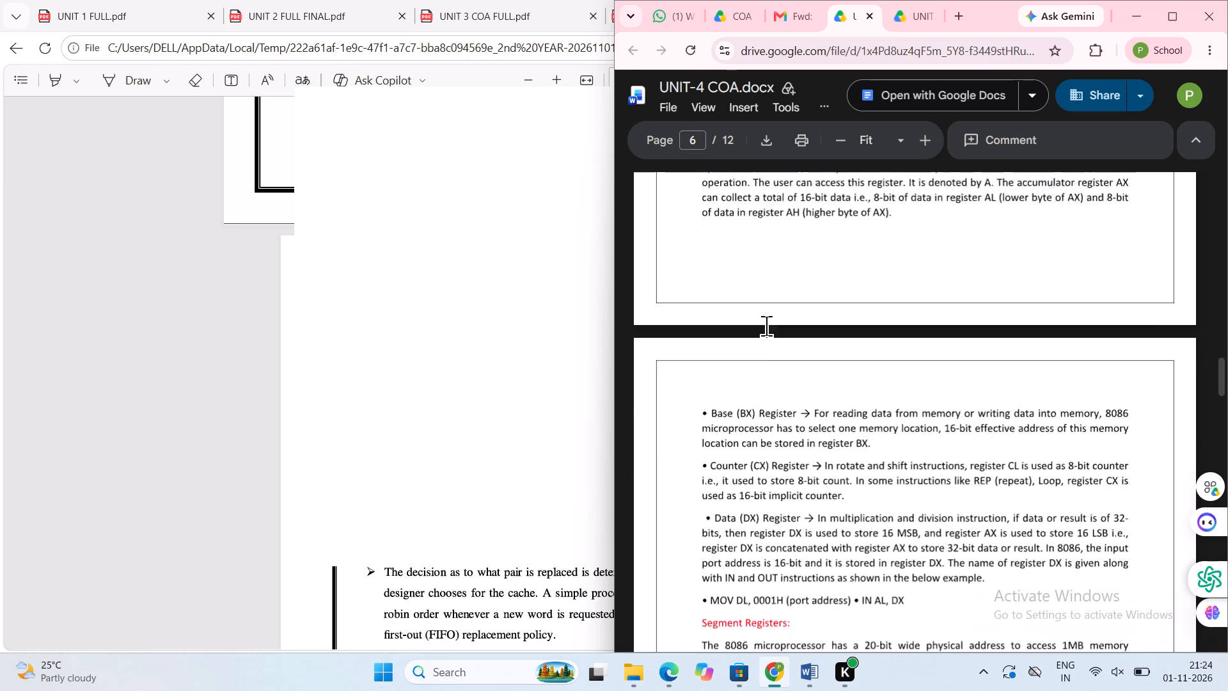
scroll(766, 326, down, 4)
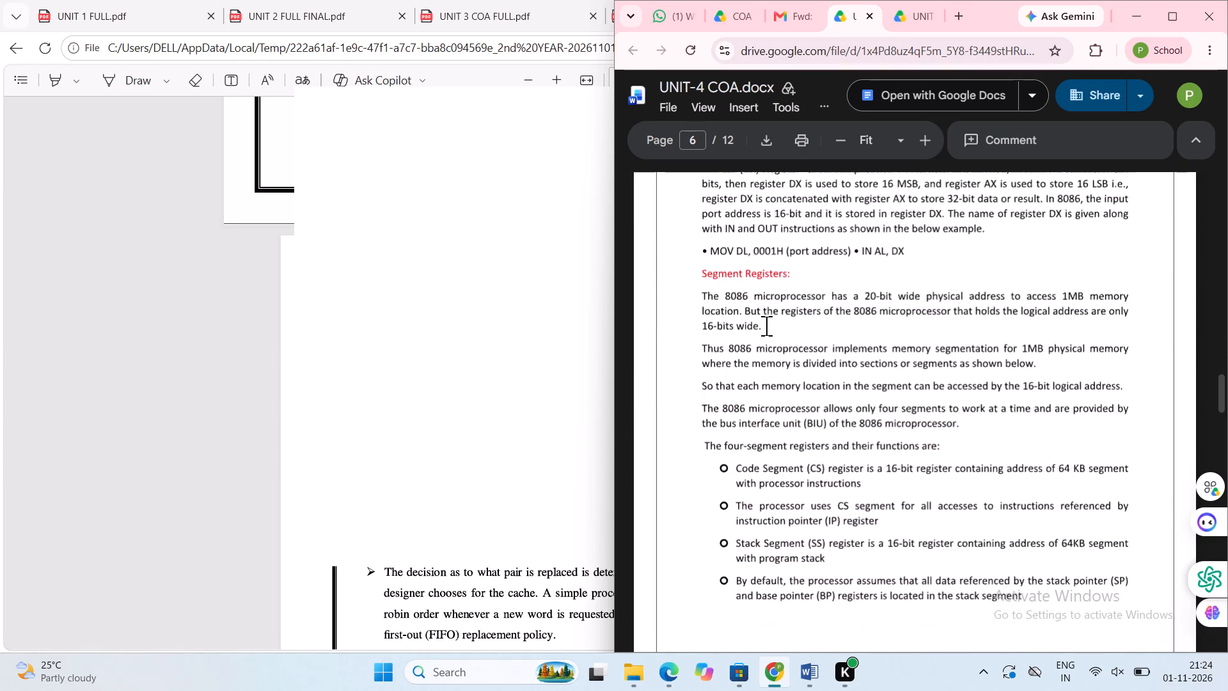
Go back to page 1 of UNIT-4 COA.docx and look over the unit topics and microprocessor definition.
scroll(766, 326, up, 5)
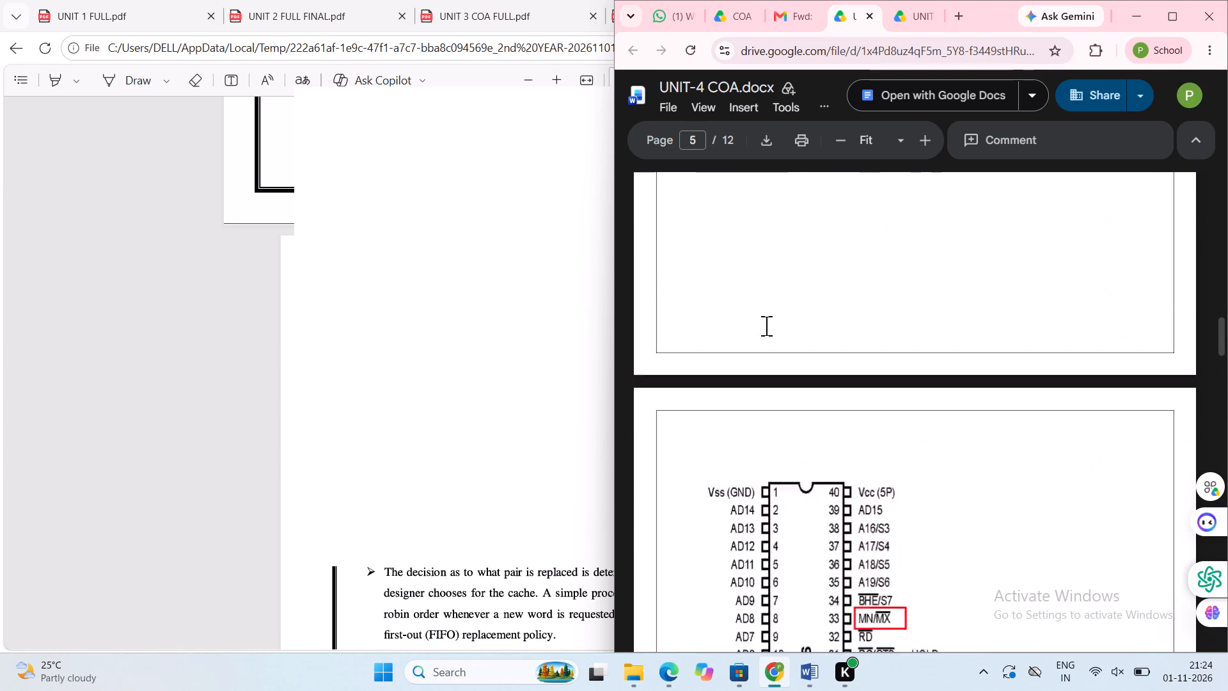
scroll(766, 326, up, 4)
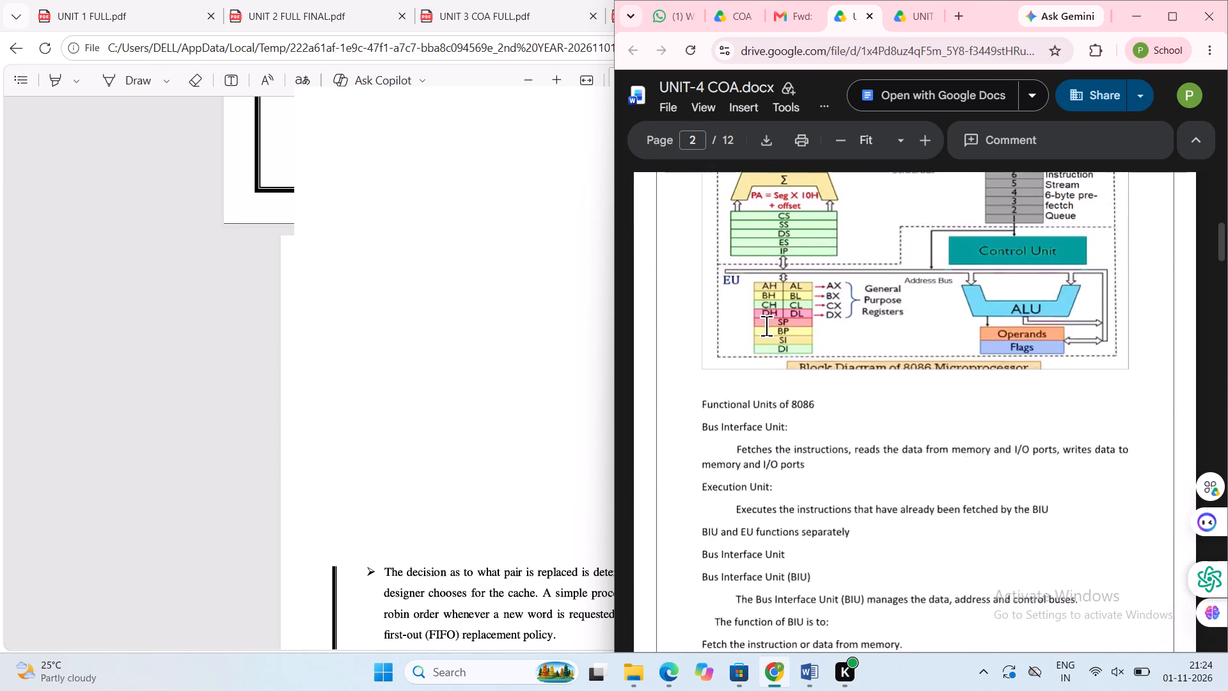
scroll(766, 326, up, 3)
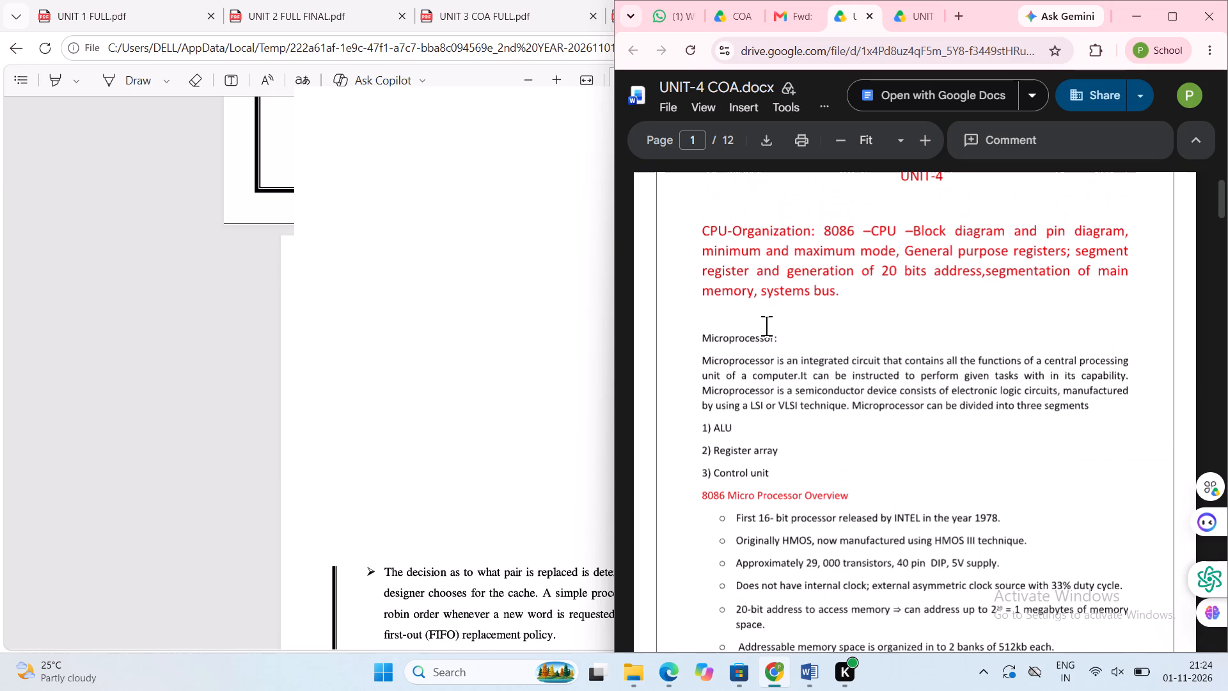
scroll(766, 326, up, 1)
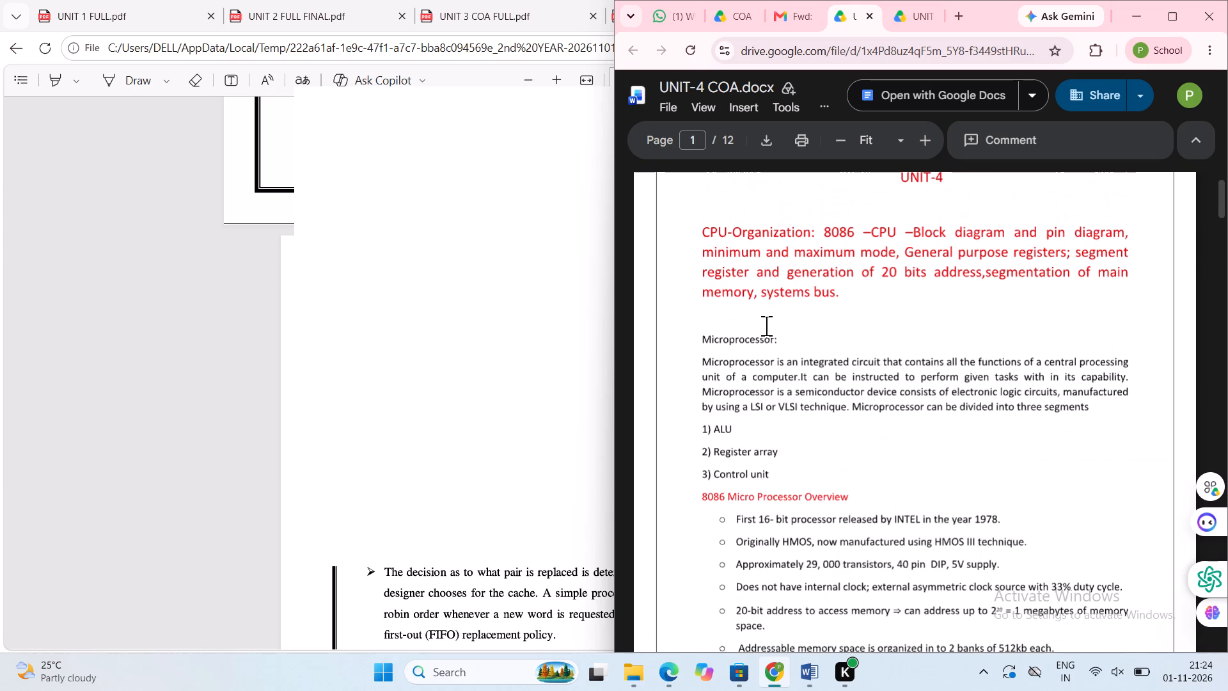
Read the 8086 overview, block diagram and functional units on pages 1 and 2 of UNIT-4 COA.docx.
scroll(766, 326, down, 6)
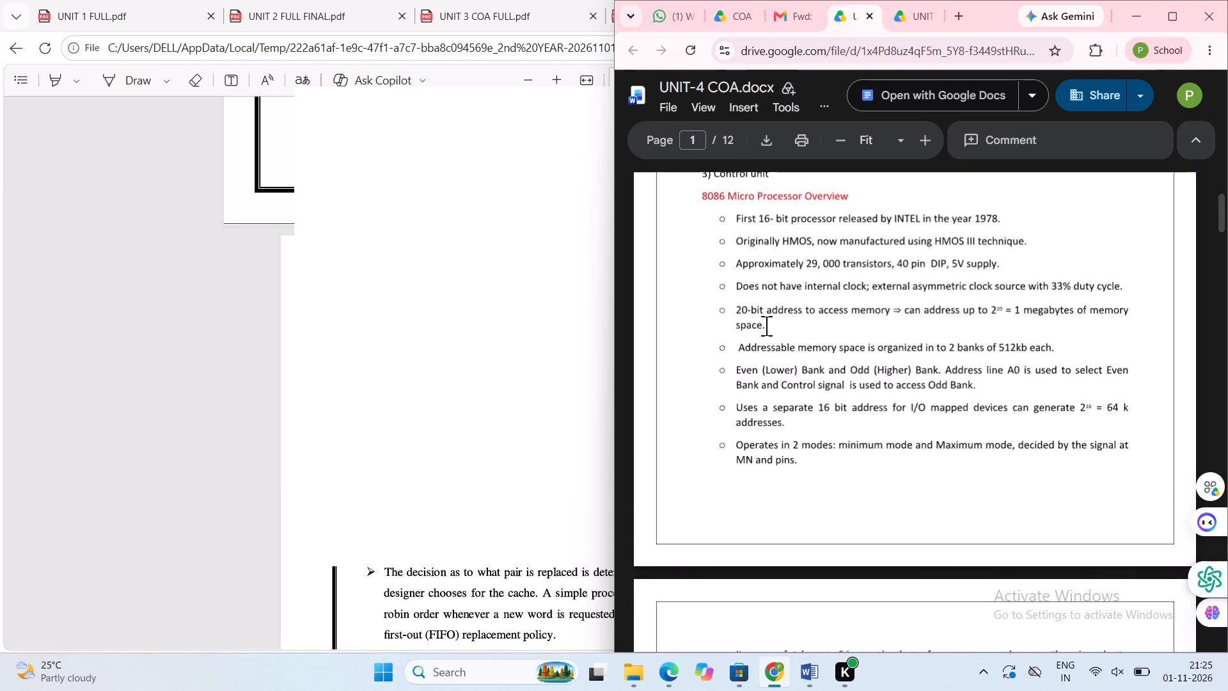
scroll(766, 326, down, 3)
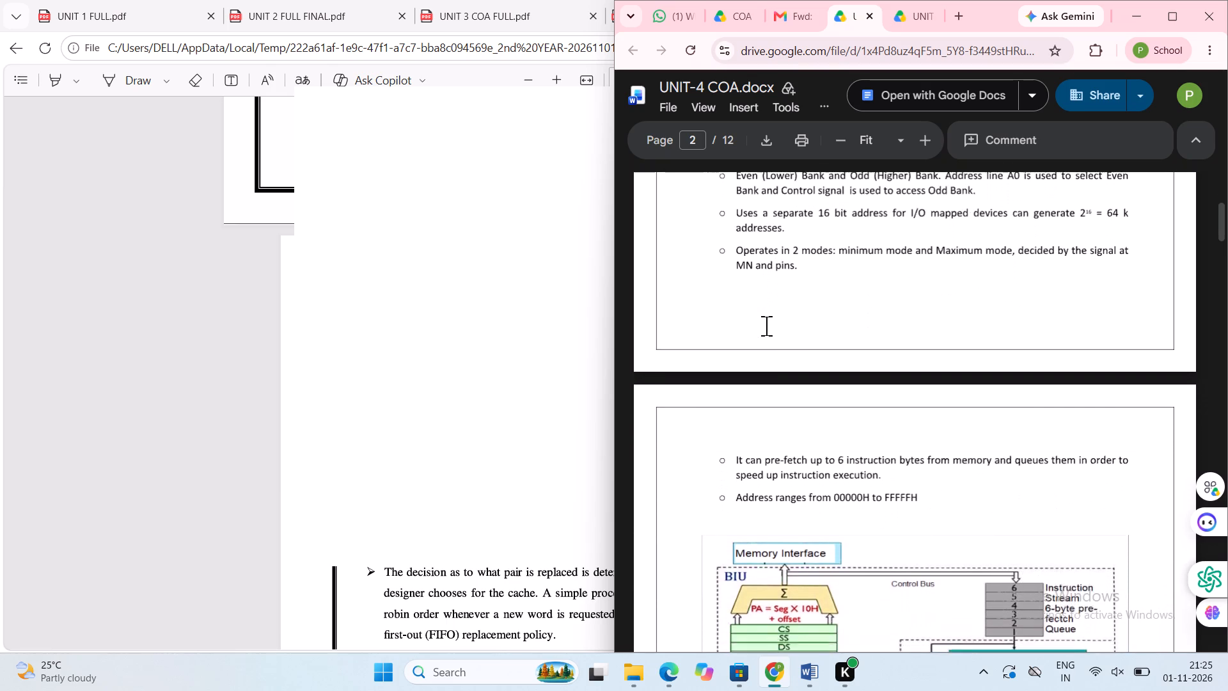
scroll(766, 326, down, 1)
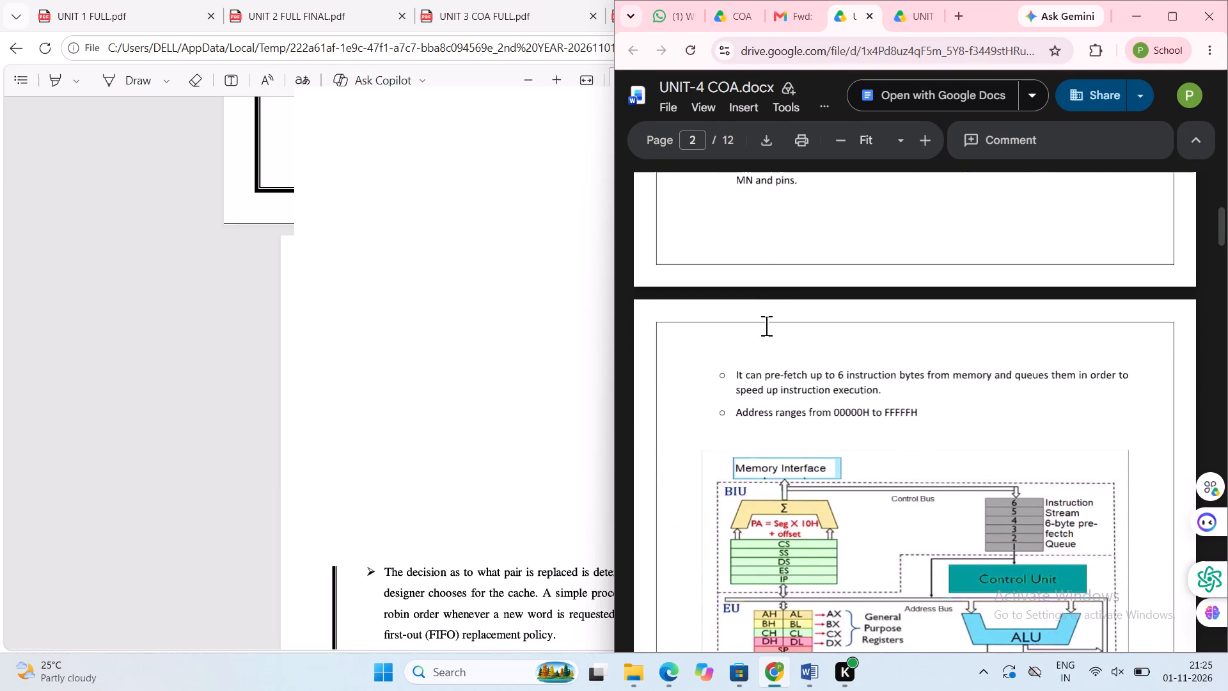
scroll(766, 326, down, 1)
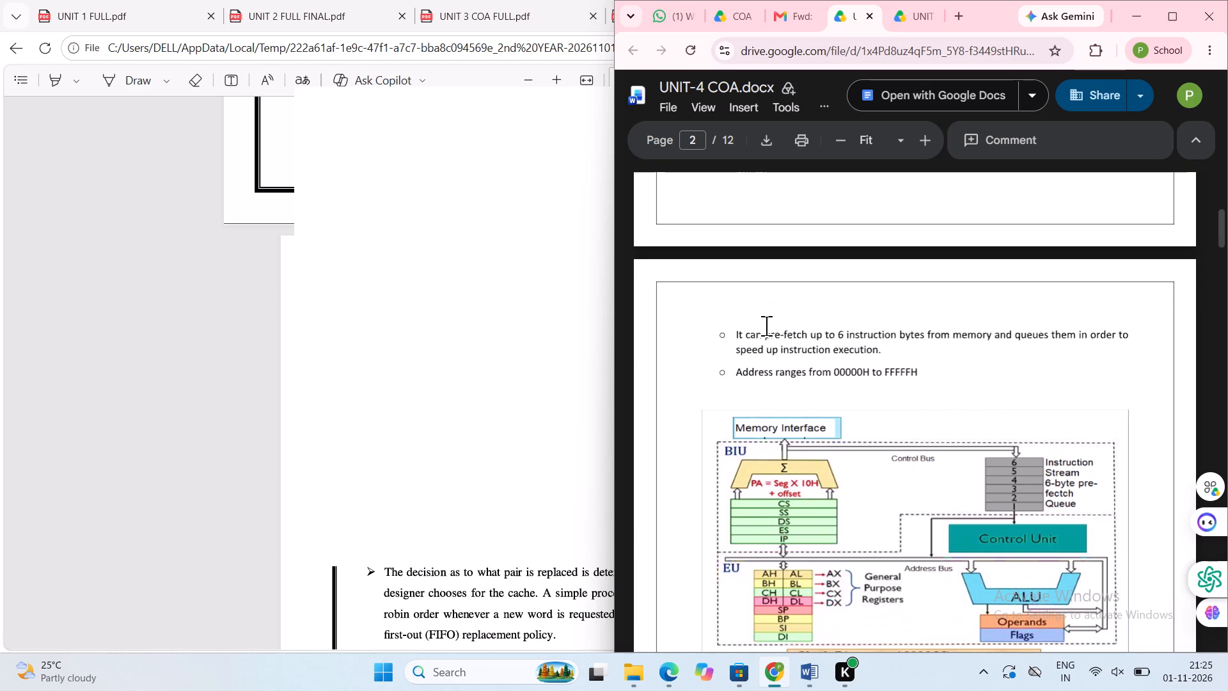
scroll(766, 326, down, 1)
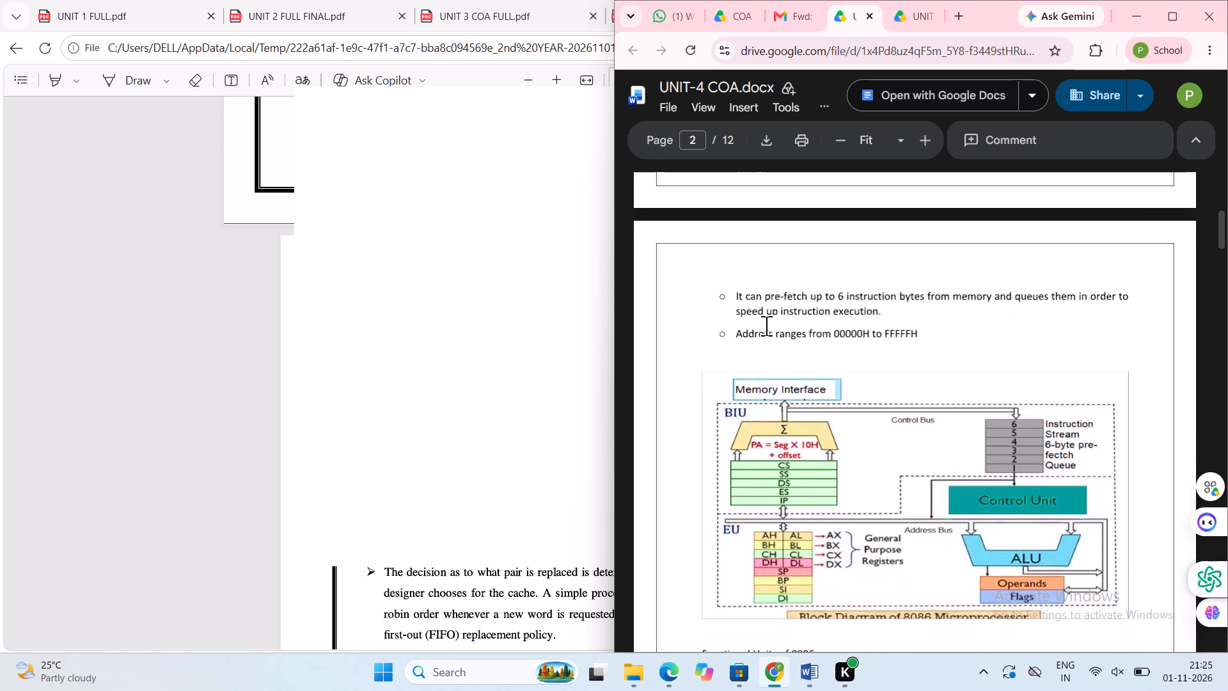
scroll(766, 326, down, 1)
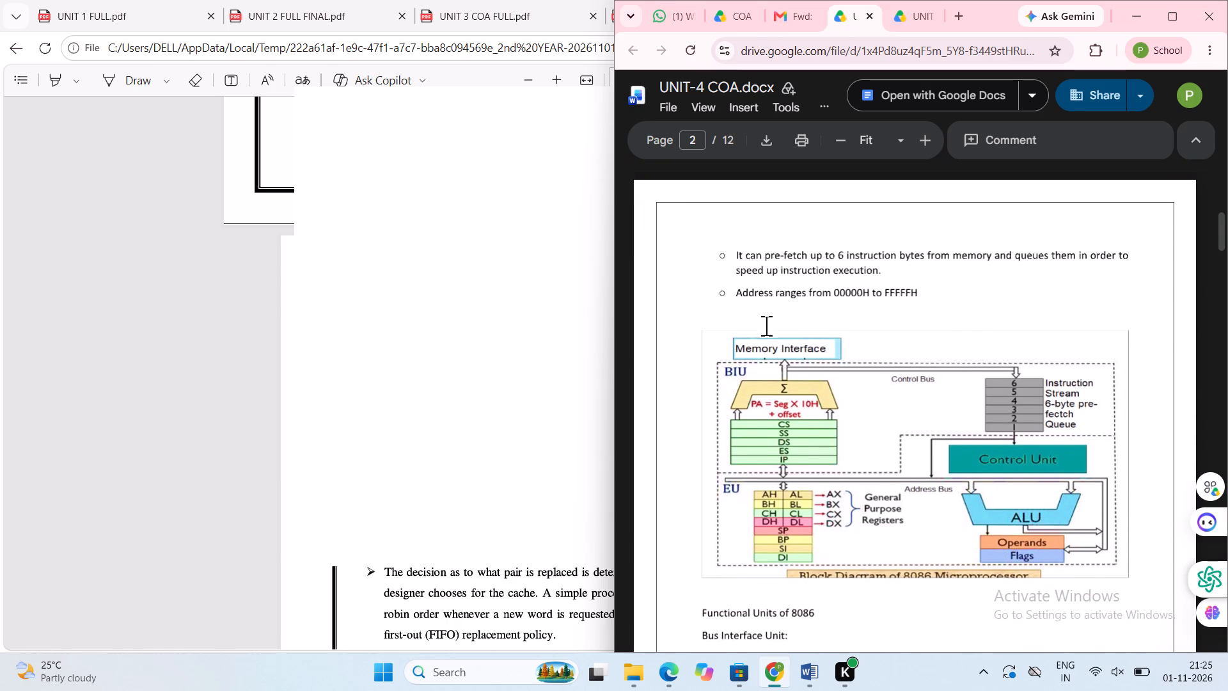
scroll(766, 326, down, 2)
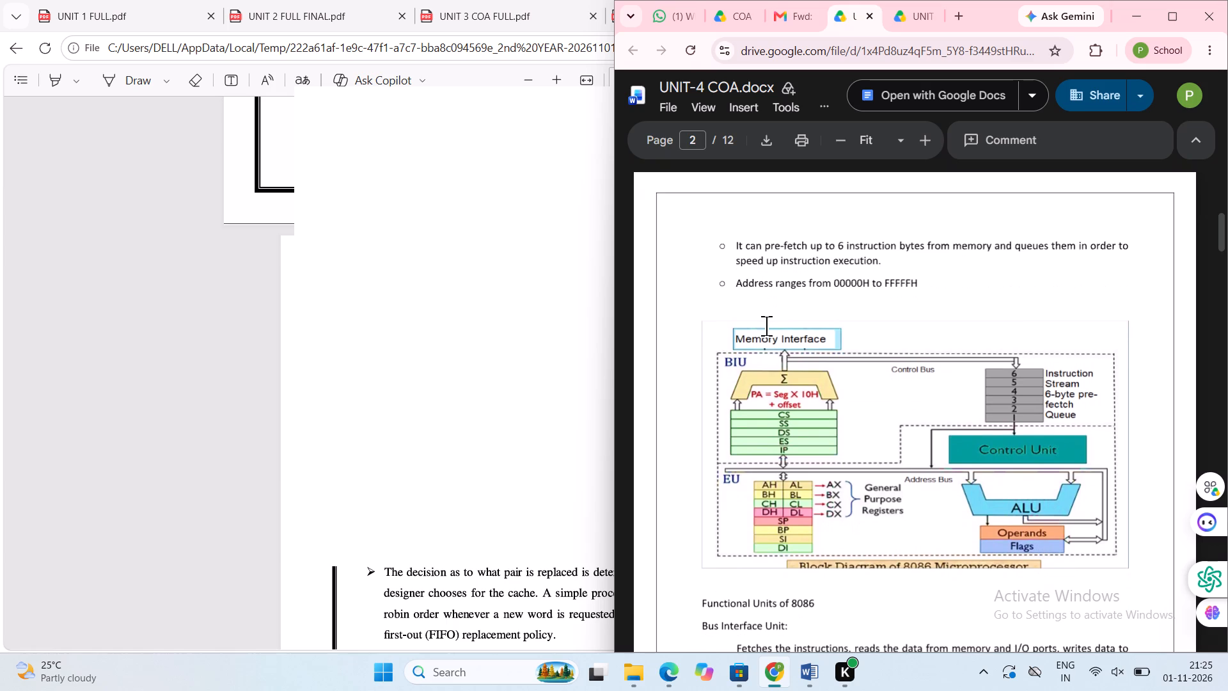
scroll(766, 326, down, 1)
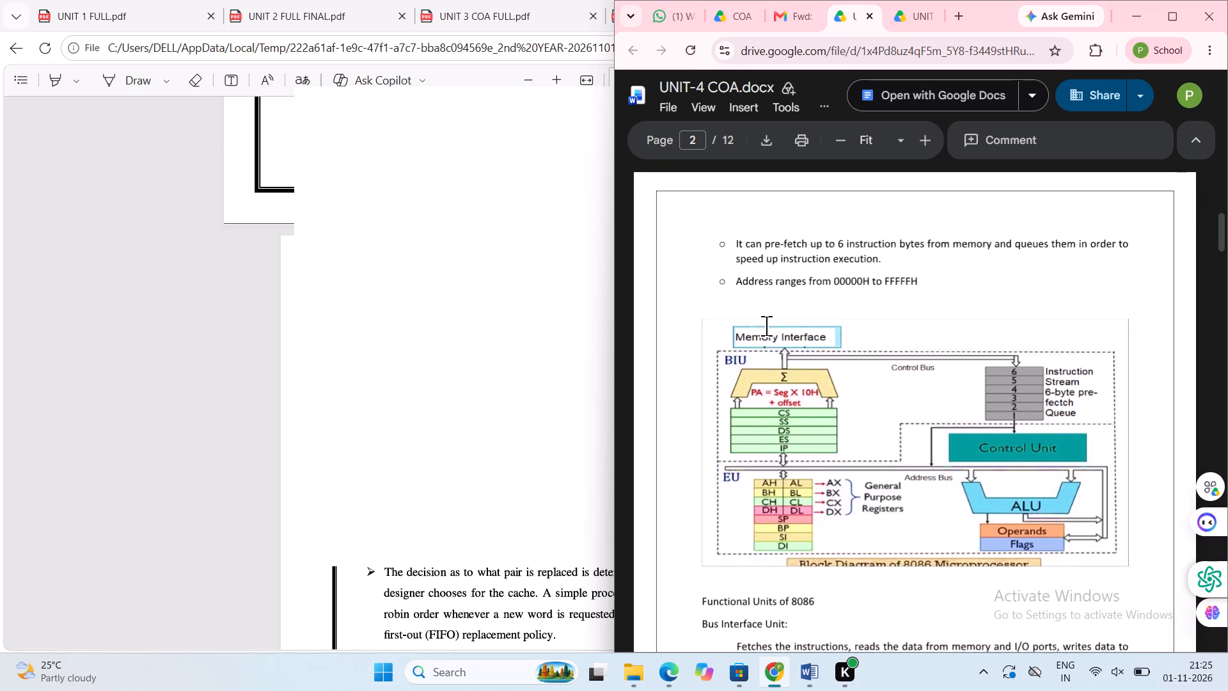
scroll(766, 326, down, 2)
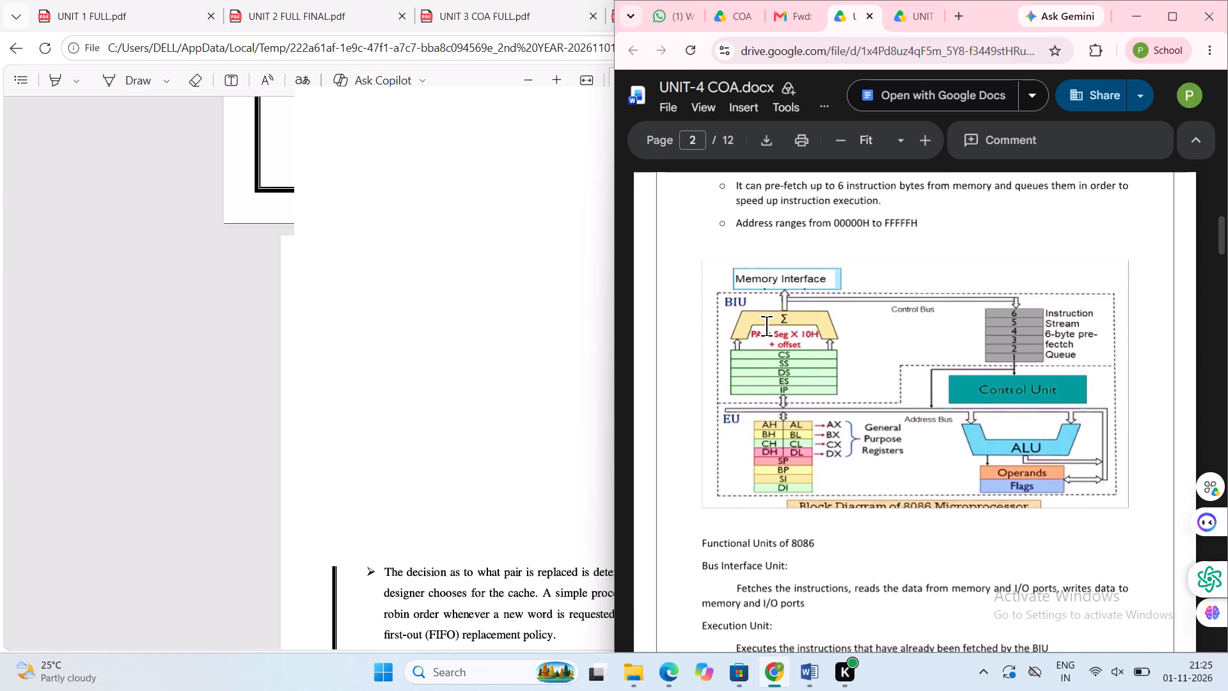
scroll(766, 326, down, 2)
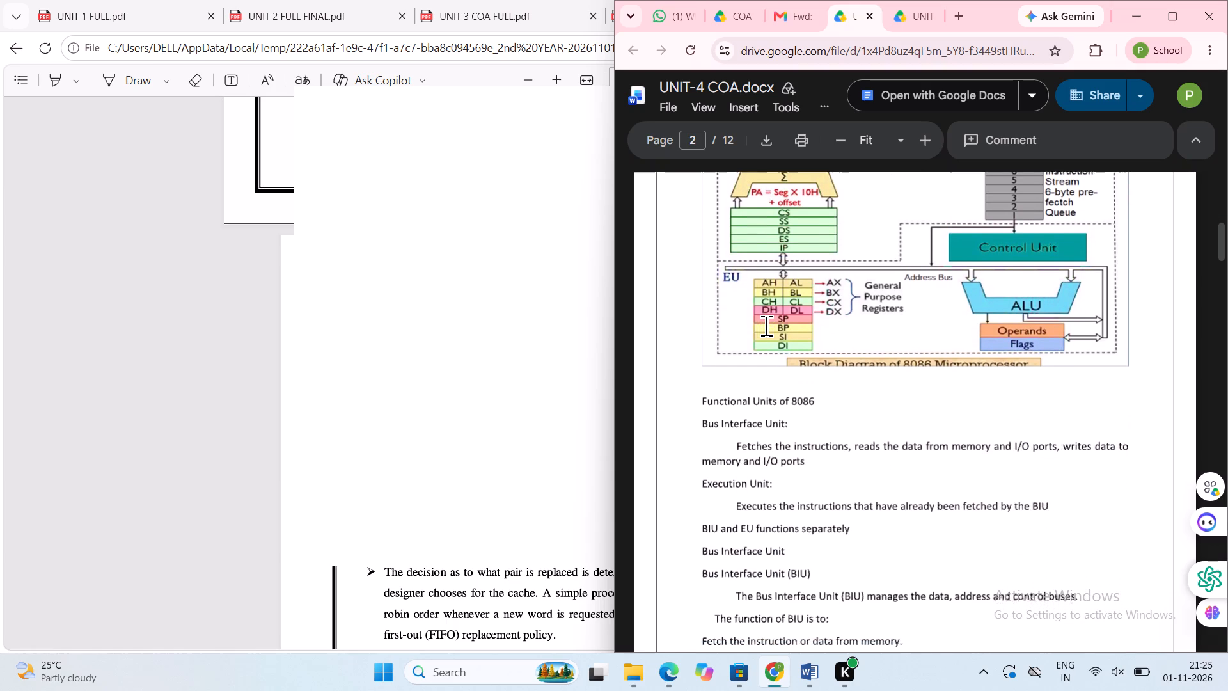
scroll(766, 326, down, 1)
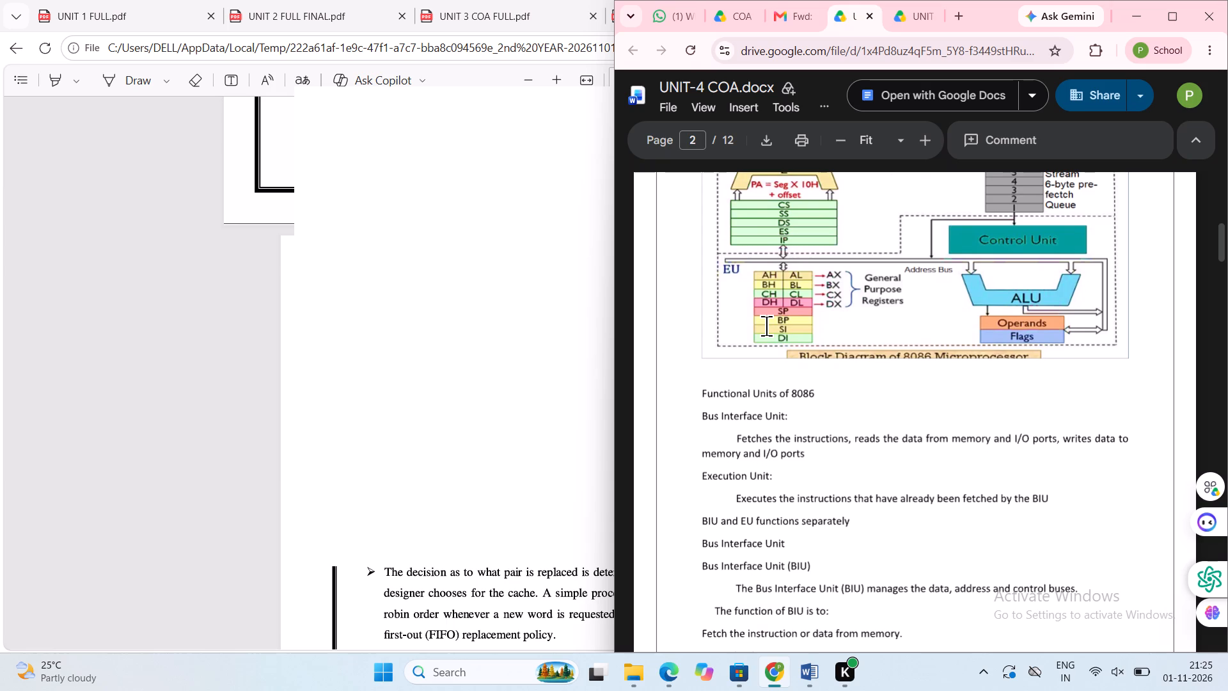
scroll(766, 326, down, 3)
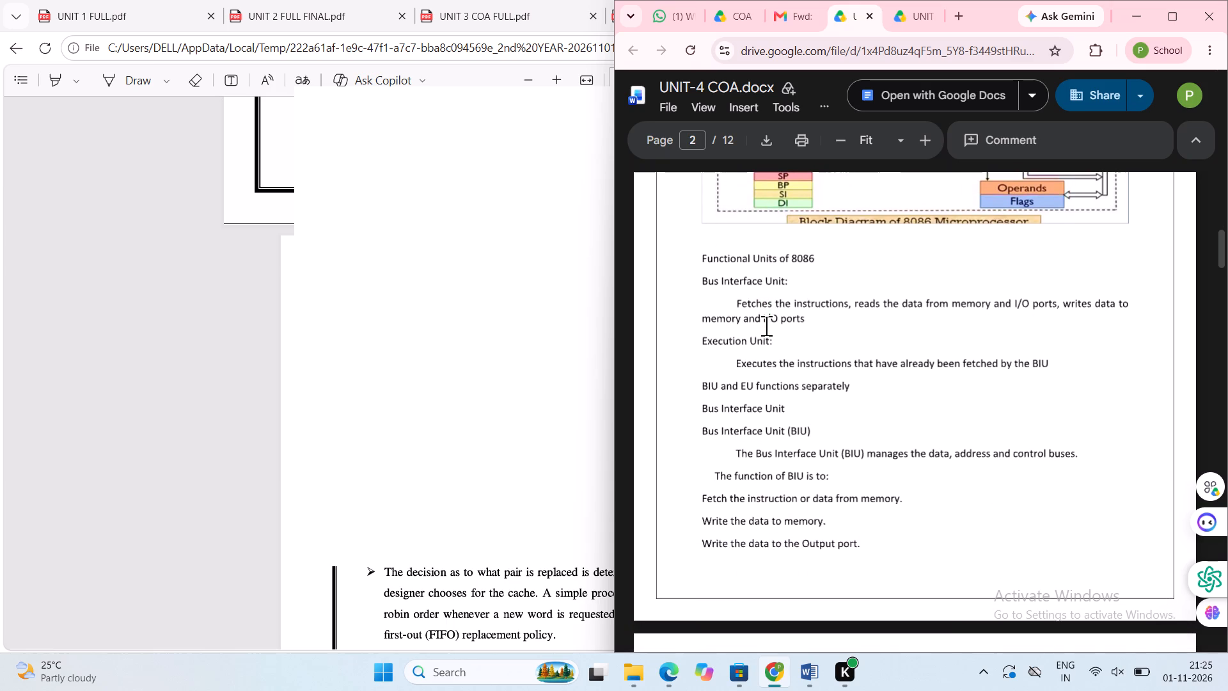
scroll(766, 326, down, 2)
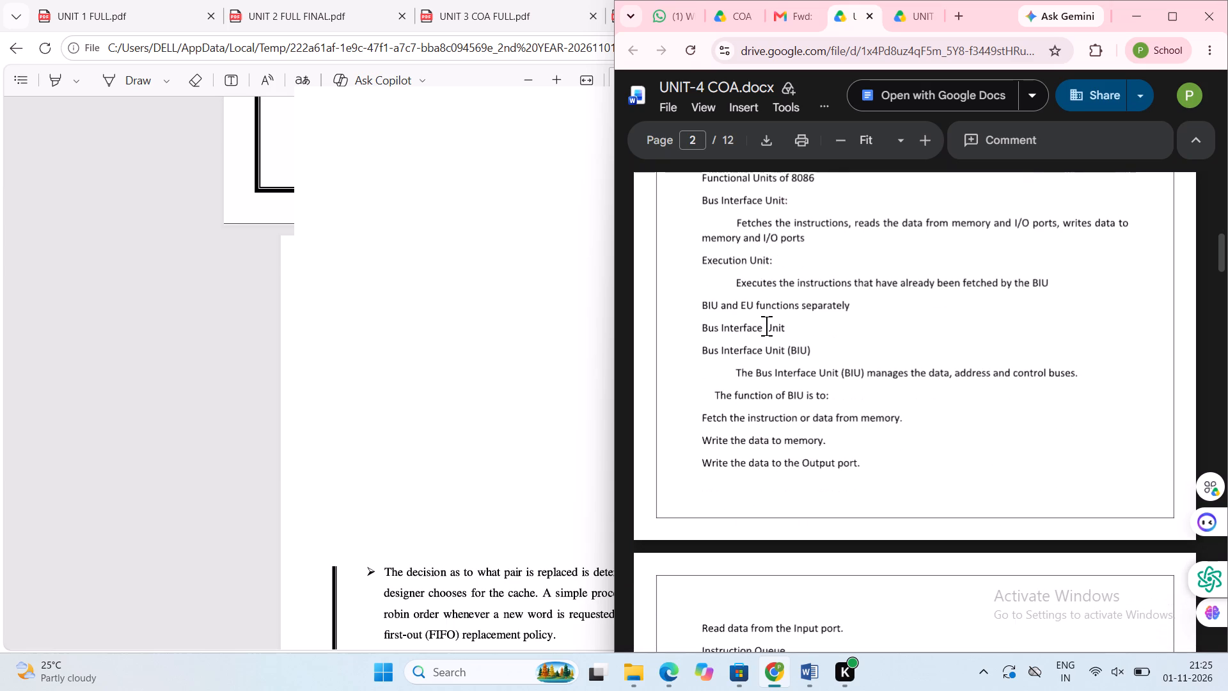
Examine the instruction queue, BIU segment registers, execution unit and minimum/maximum mode sections on pages 3 and 4.
scroll(766, 326, down, 3)
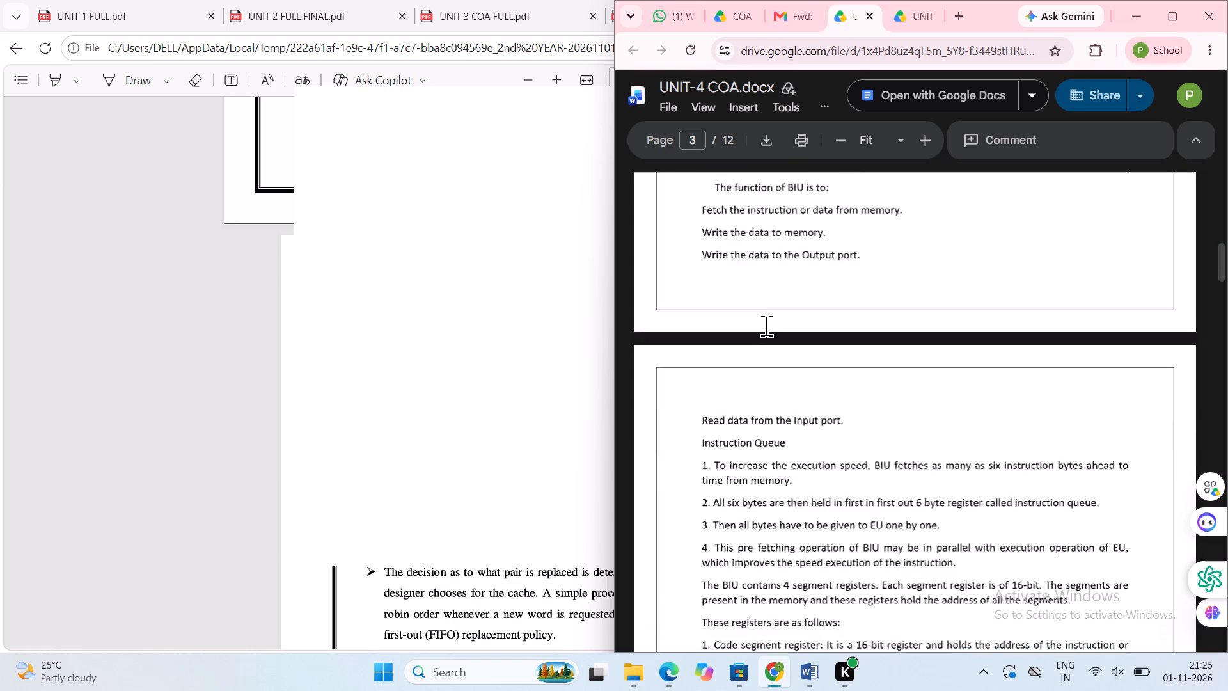
scroll(766, 326, down, 2)
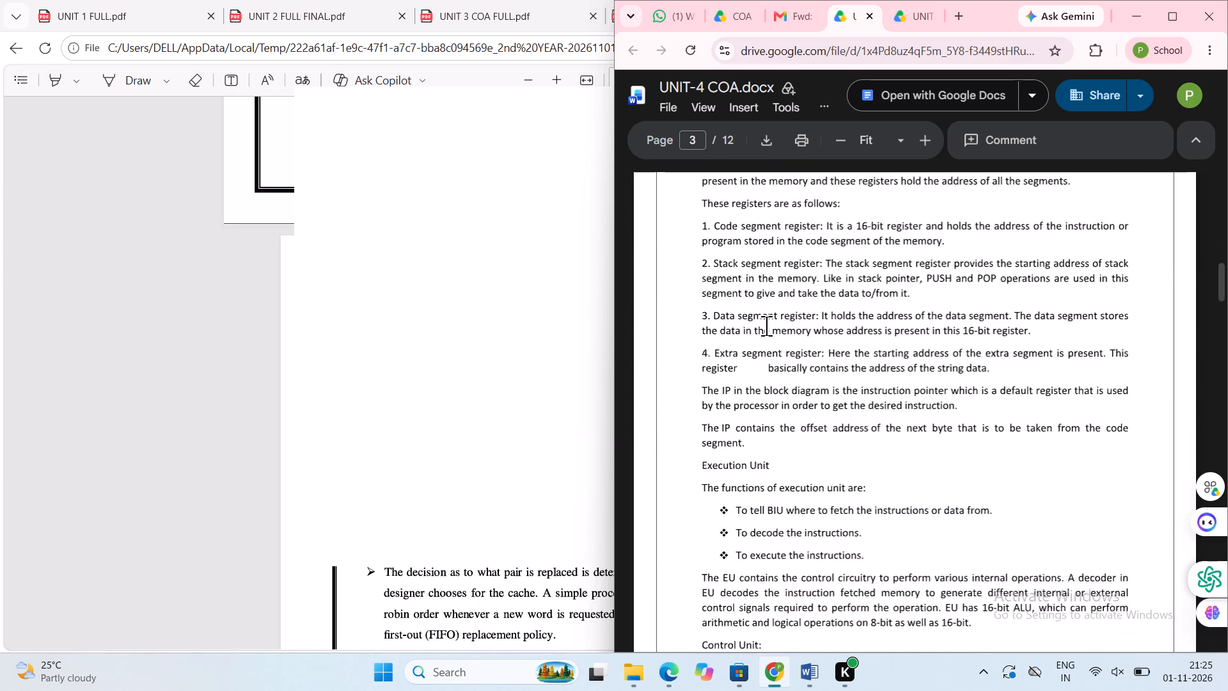
scroll(766, 326, down, 1)
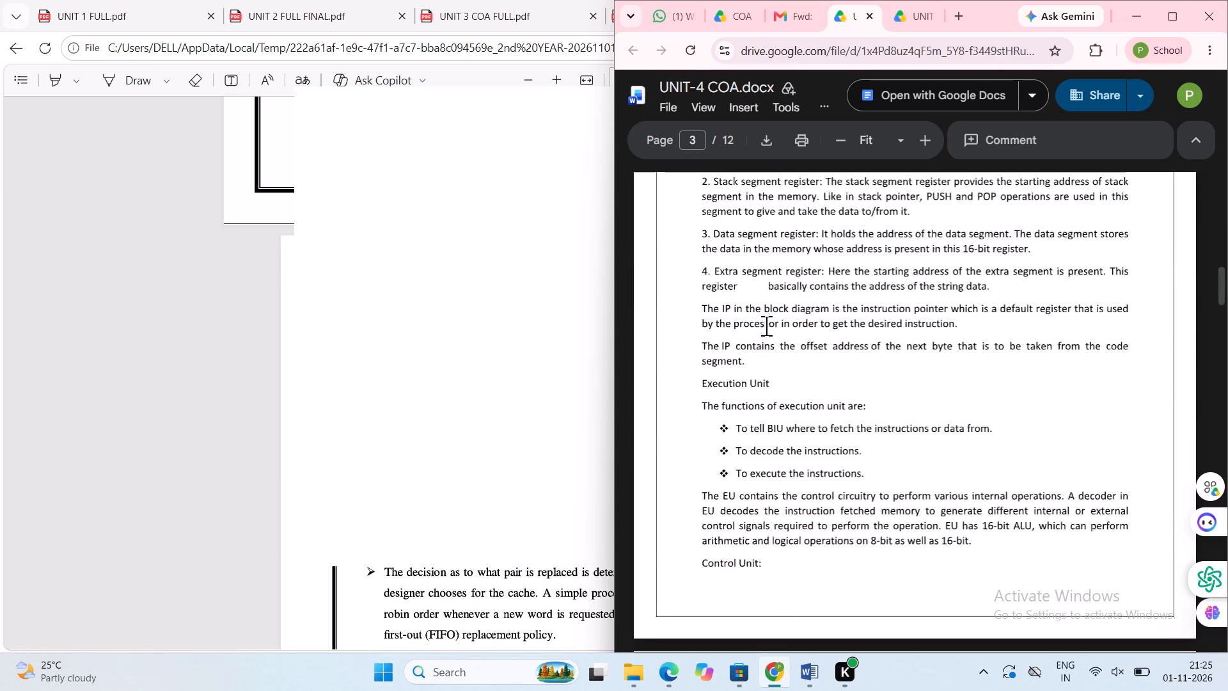
scroll(766, 326, down, 2)
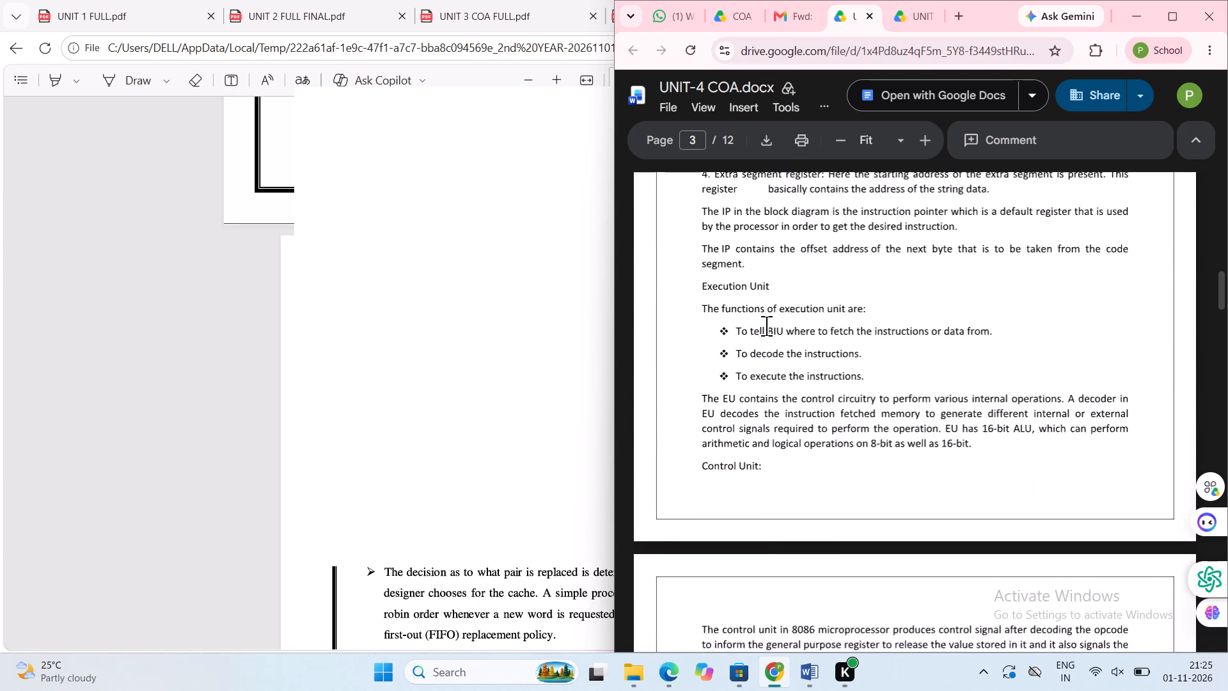
scroll(766, 326, down, 4)
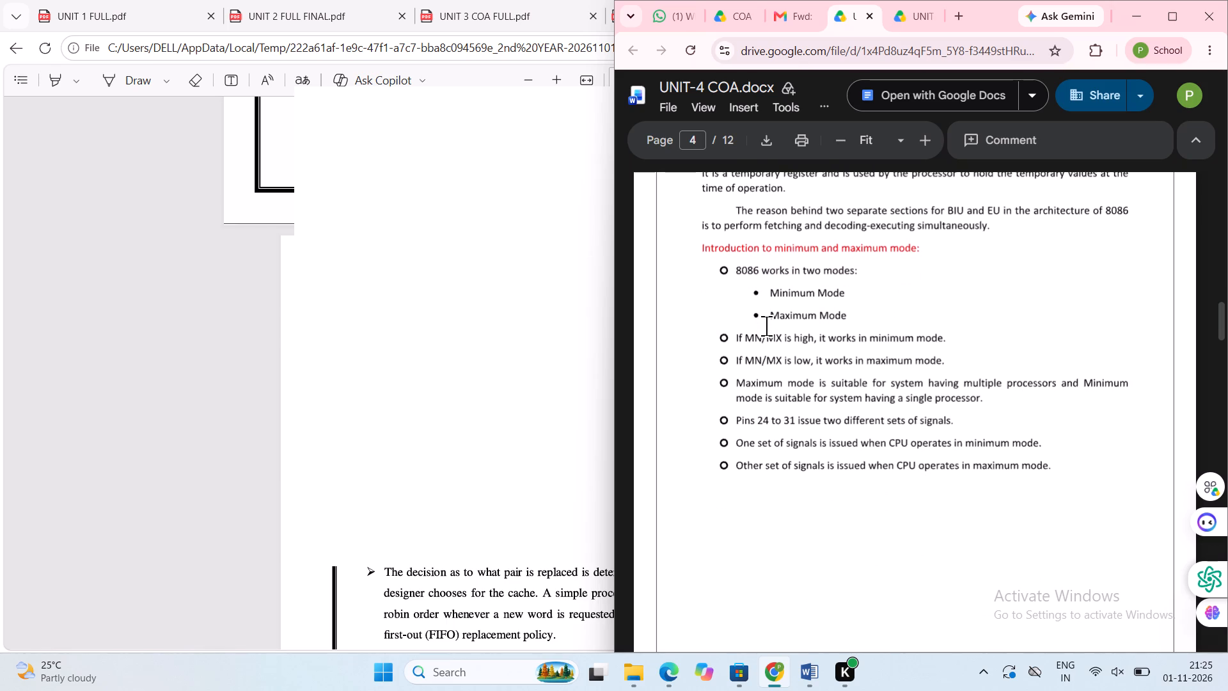
Skim UNIT-4 COA.docx from the 8086 pin diagram and general purpose registers to the segment register descriptions on page 8.
scroll(766, 326, down, 5)
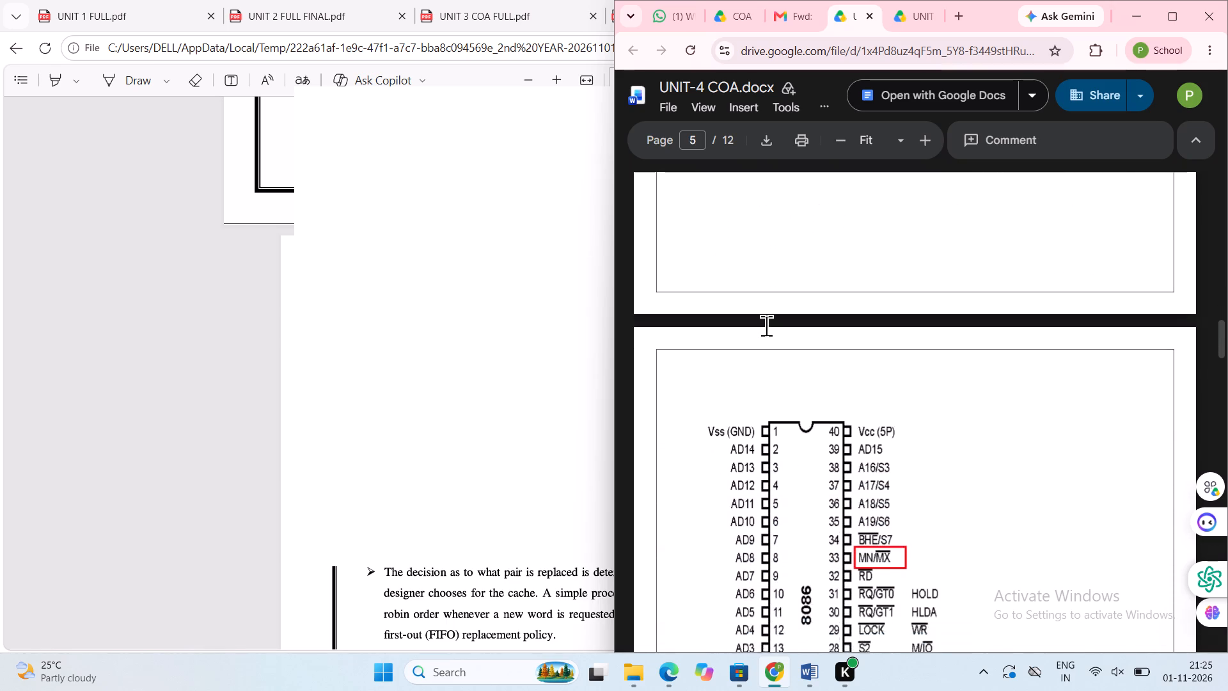
scroll(766, 326, down, 1)
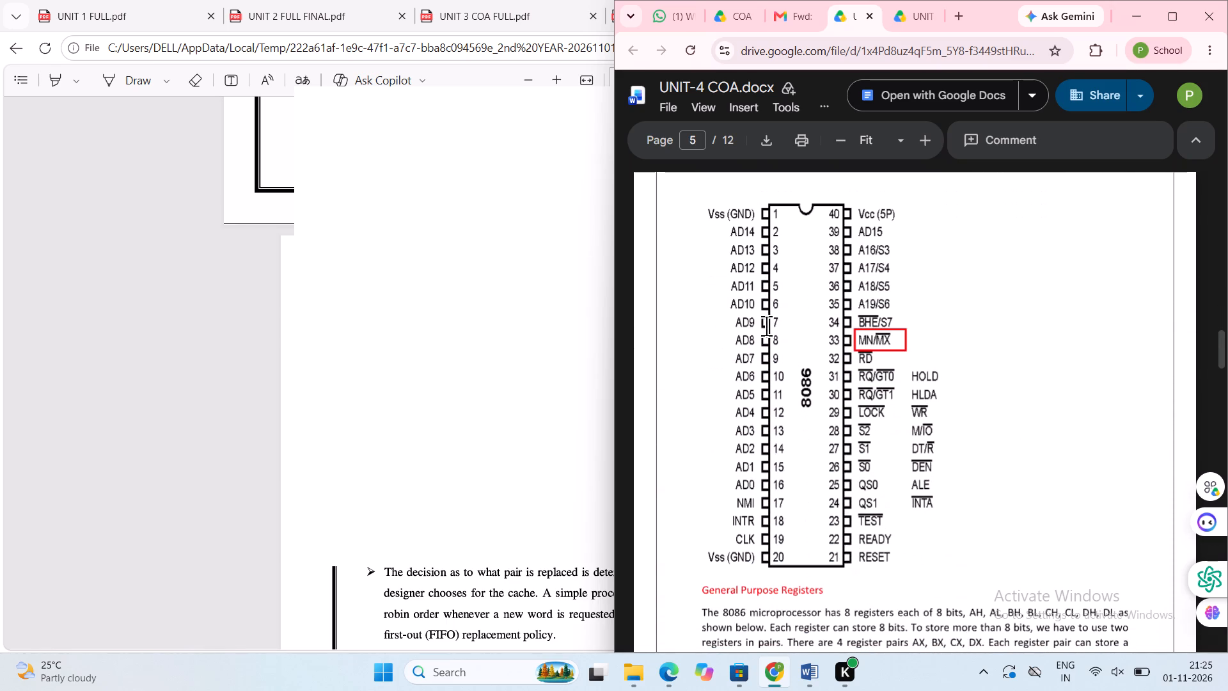
scroll(766, 326, down, 5)
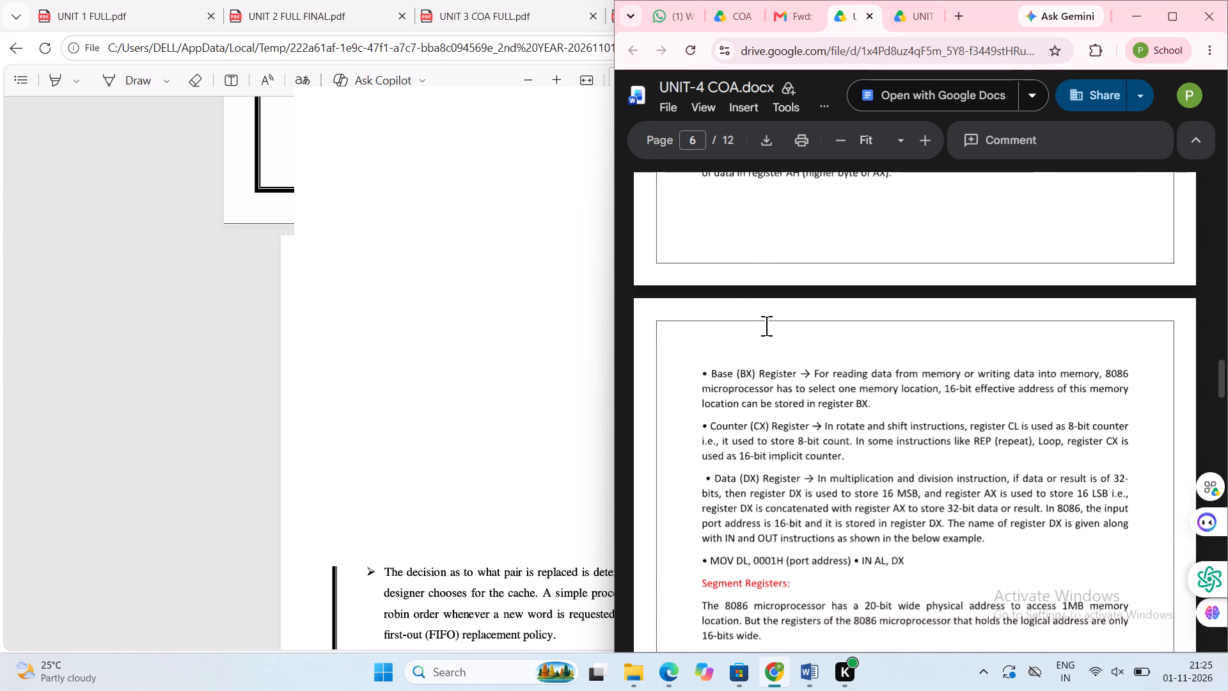
scroll(766, 326, down, 3)
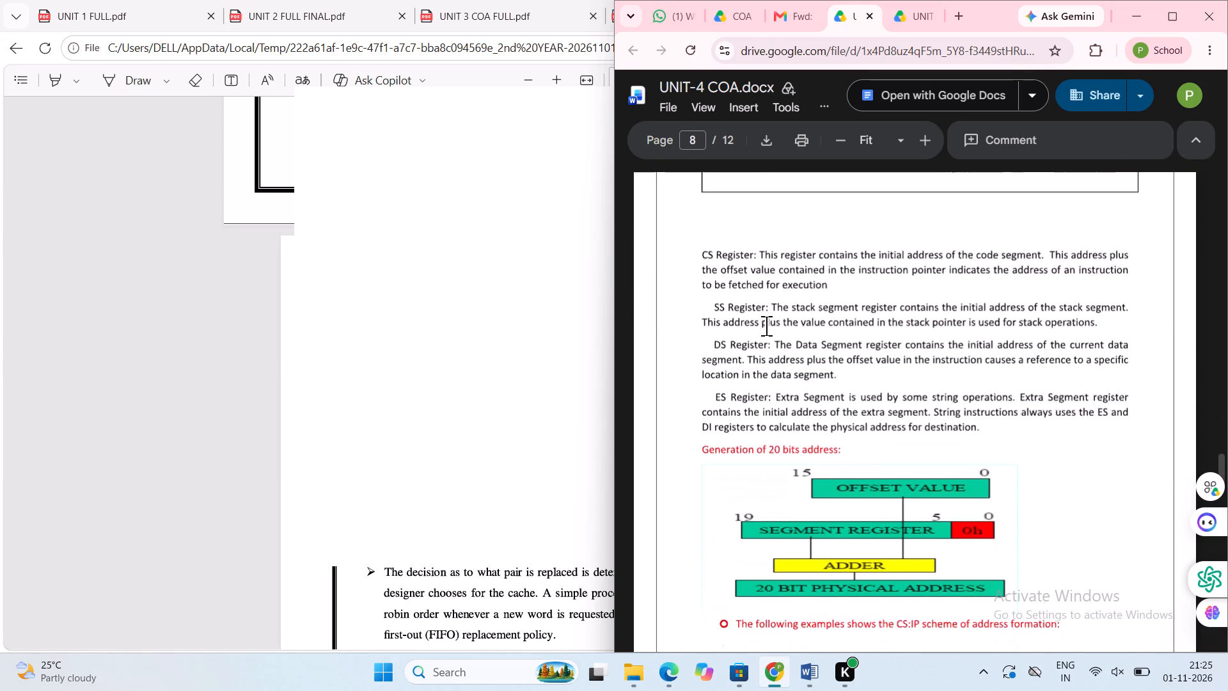
Review the segment overlap and memory segmentation figures on pages 7 and 8, continuing to the CS:IP address example on page 9.
scroll(766, 326, up, 6)
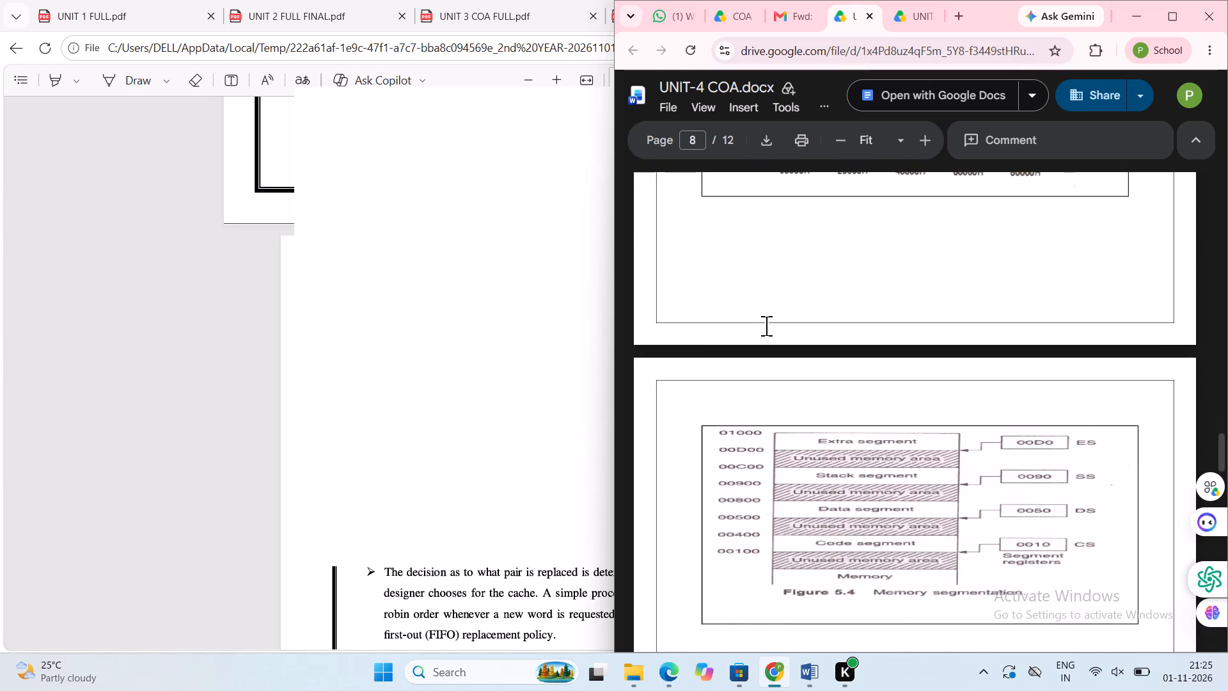
scroll(766, 326, up, 4)
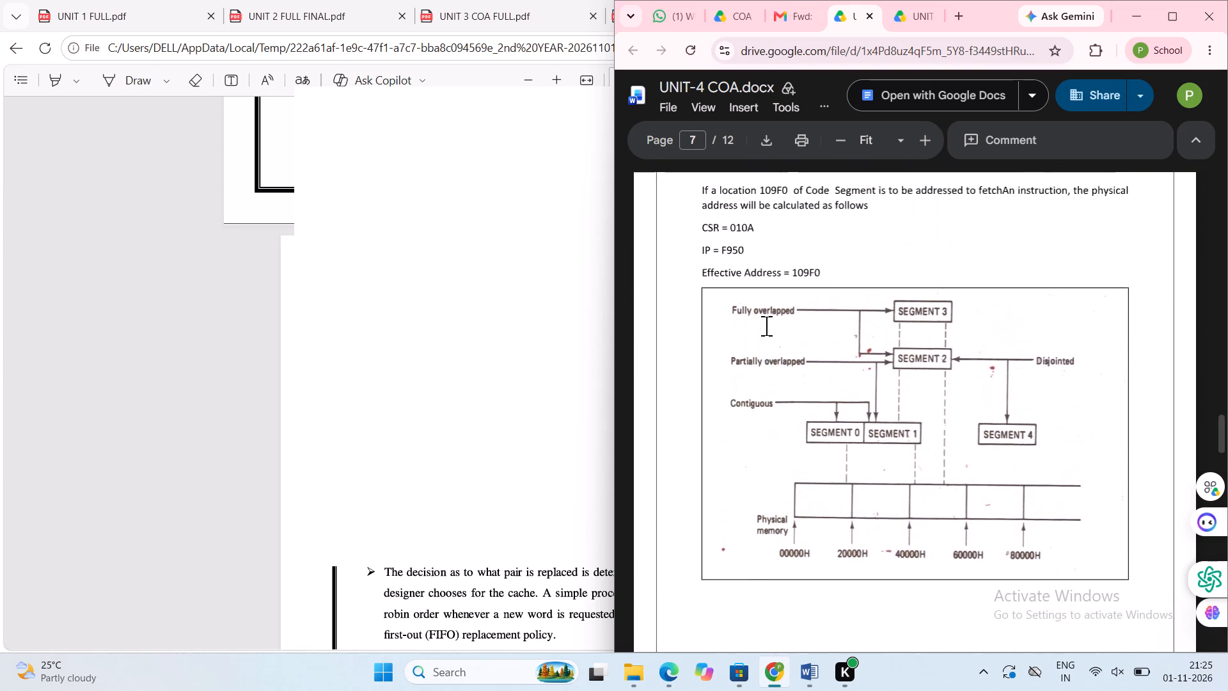
scroll(766, 326, up, 1)
scroll(766, 326, down, 1)
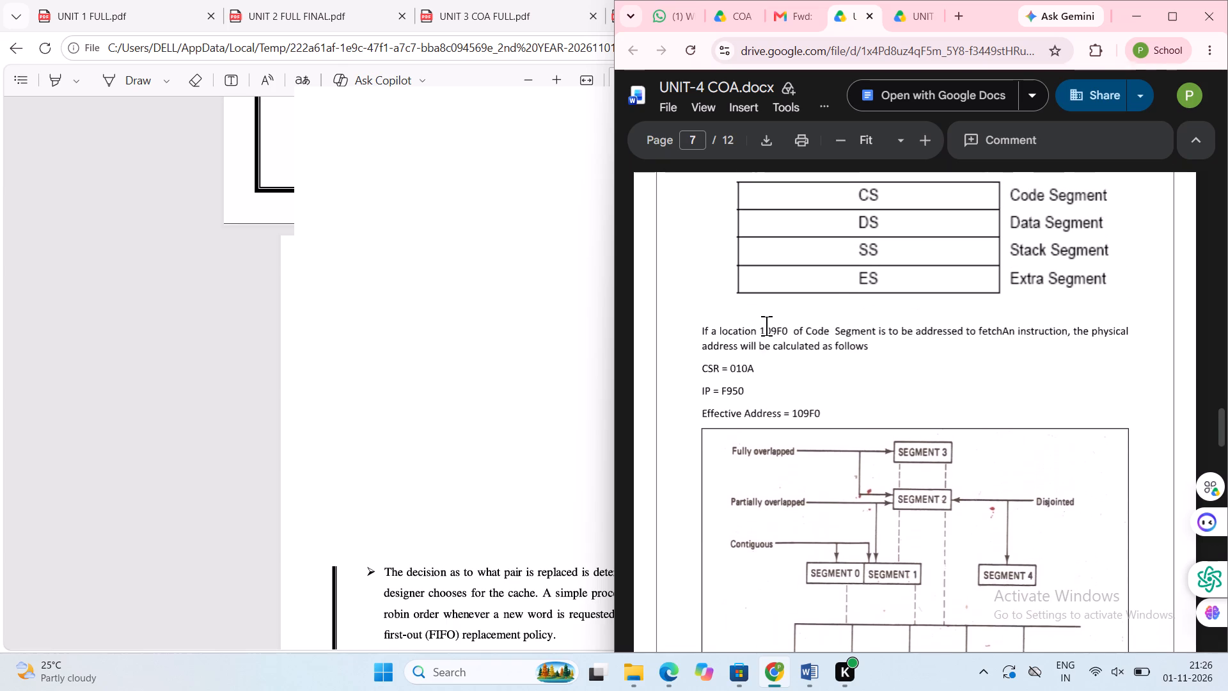
scroll(766, 326, down, 5)
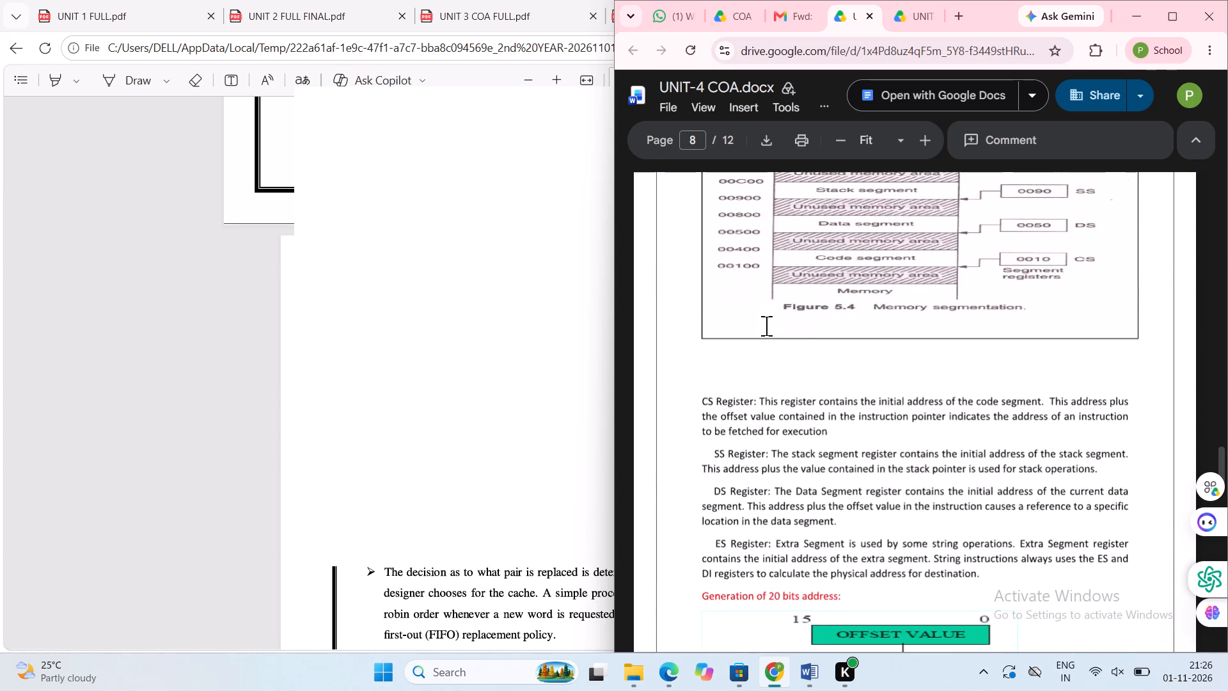
scroll(766, 326, down, 6)
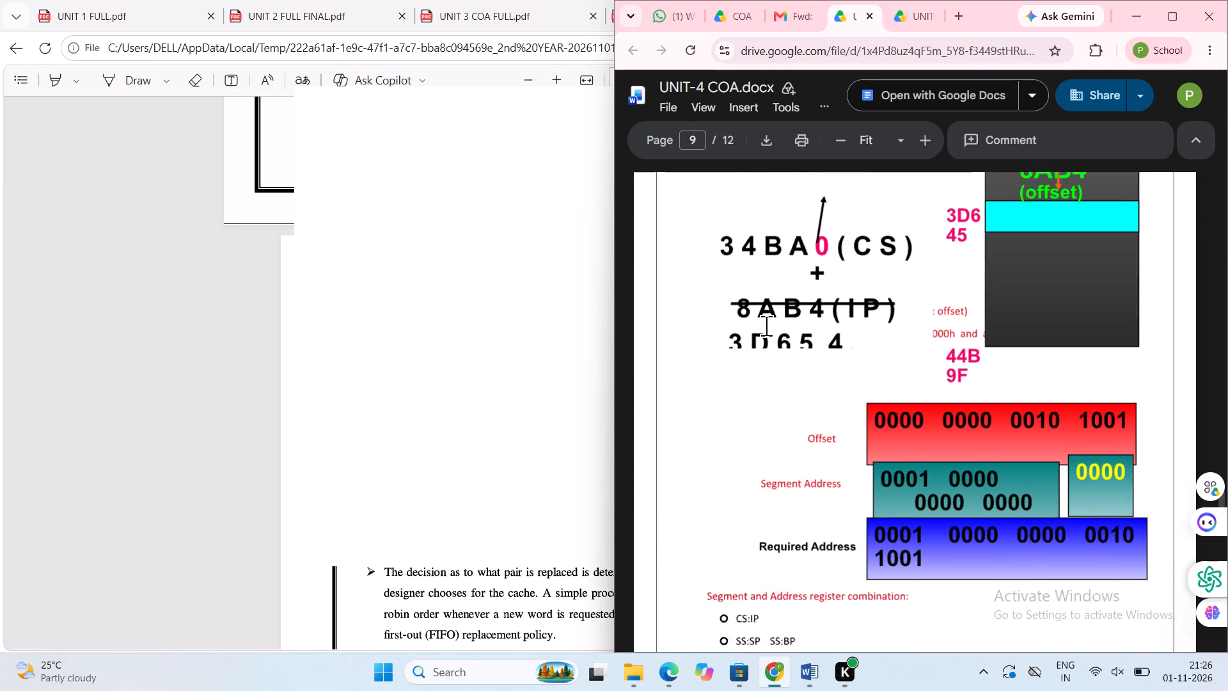
Re-examine the 20-bit address generation figure and the CS, SS, DS and ES register descriptions on page 8.
scroll(766, 326, up, 6)
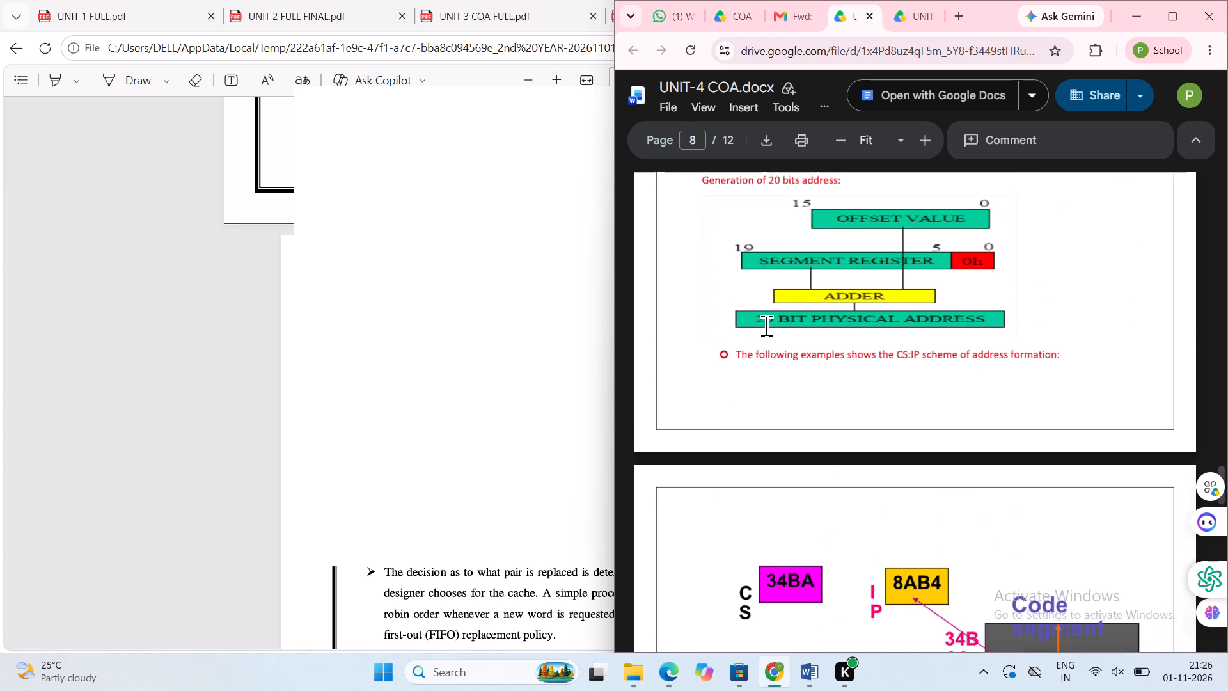
scroll(766, 326, up, 3)
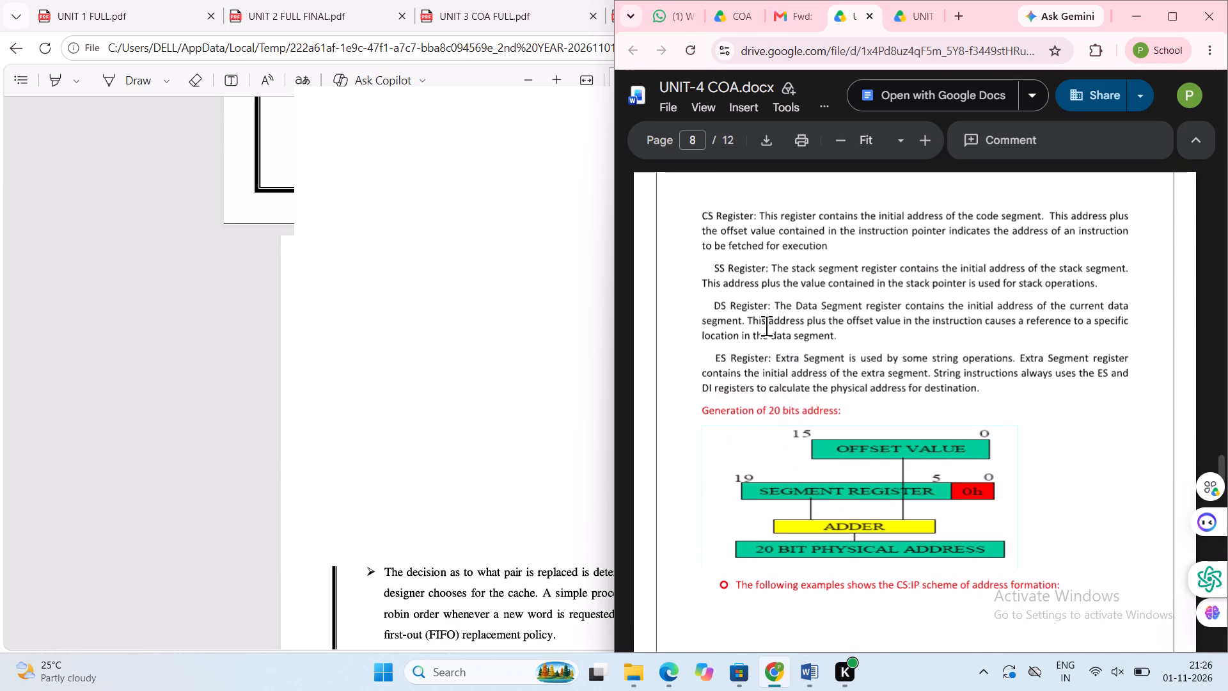
scroll(766, 326, up, 2)
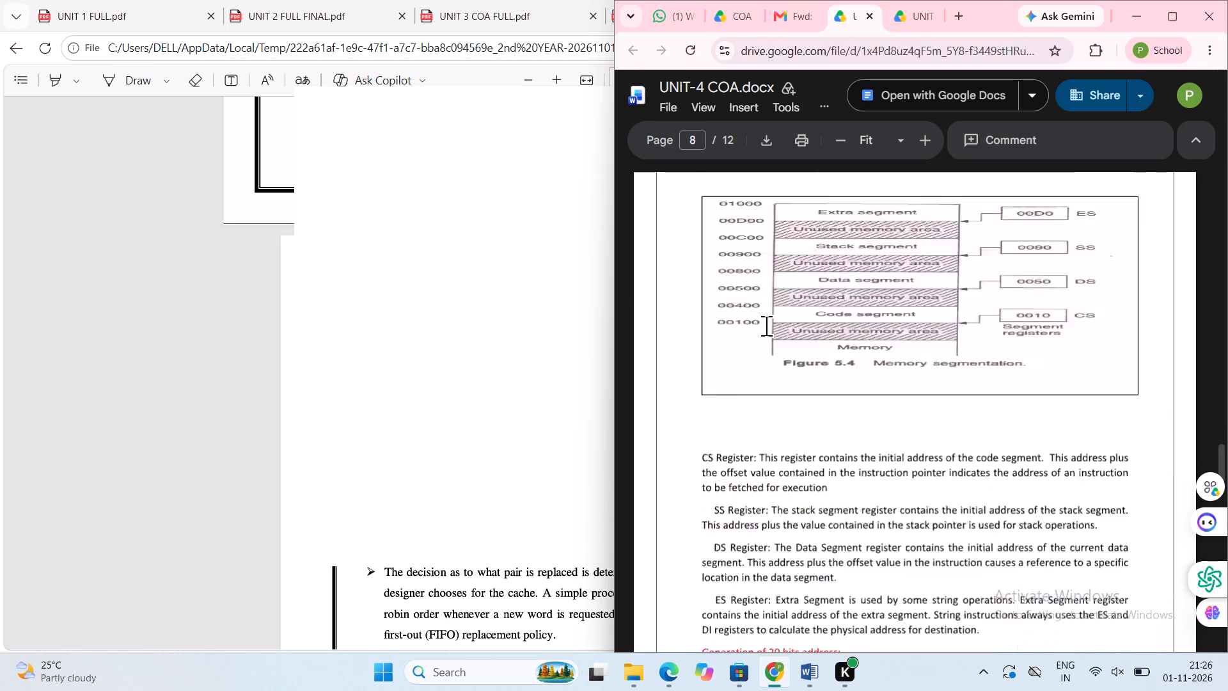
Read the segmented memory section on pages 11 and 12, including its diagram and the advantages of the scheme.
scroll(766, 326, down, 6)
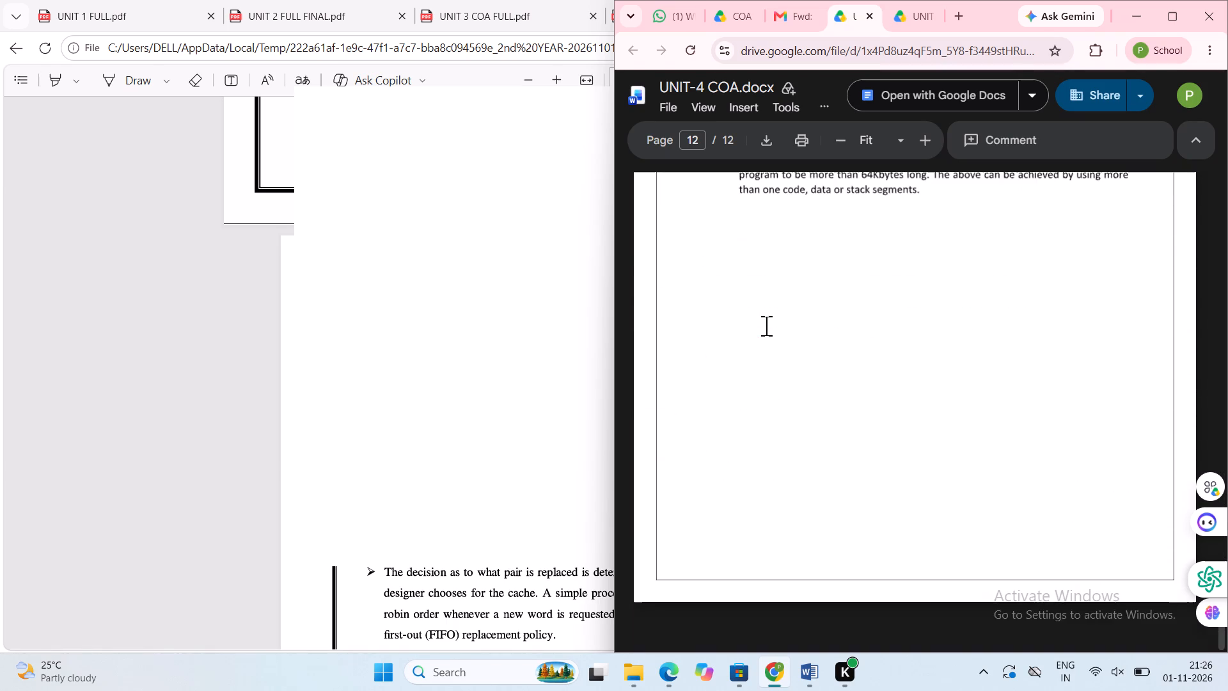
scroll(766, 326, up, 4)
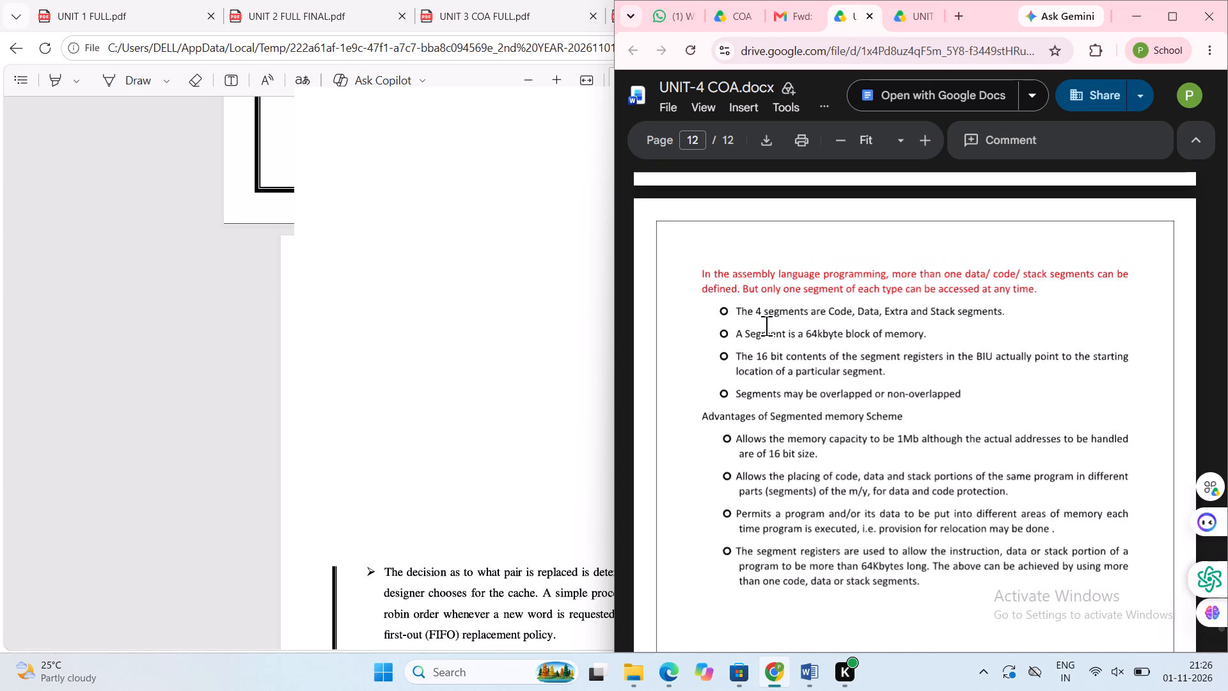
scroll(828, 269, up, 3)
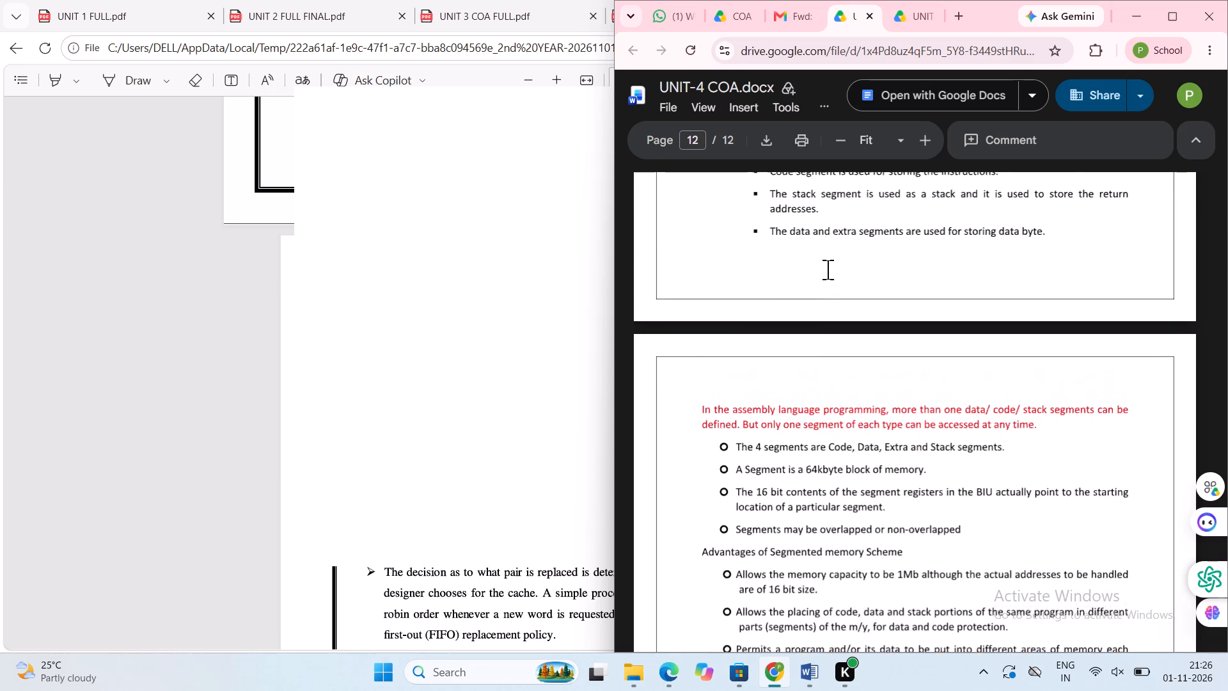
scroll(828, 269, up, 1)
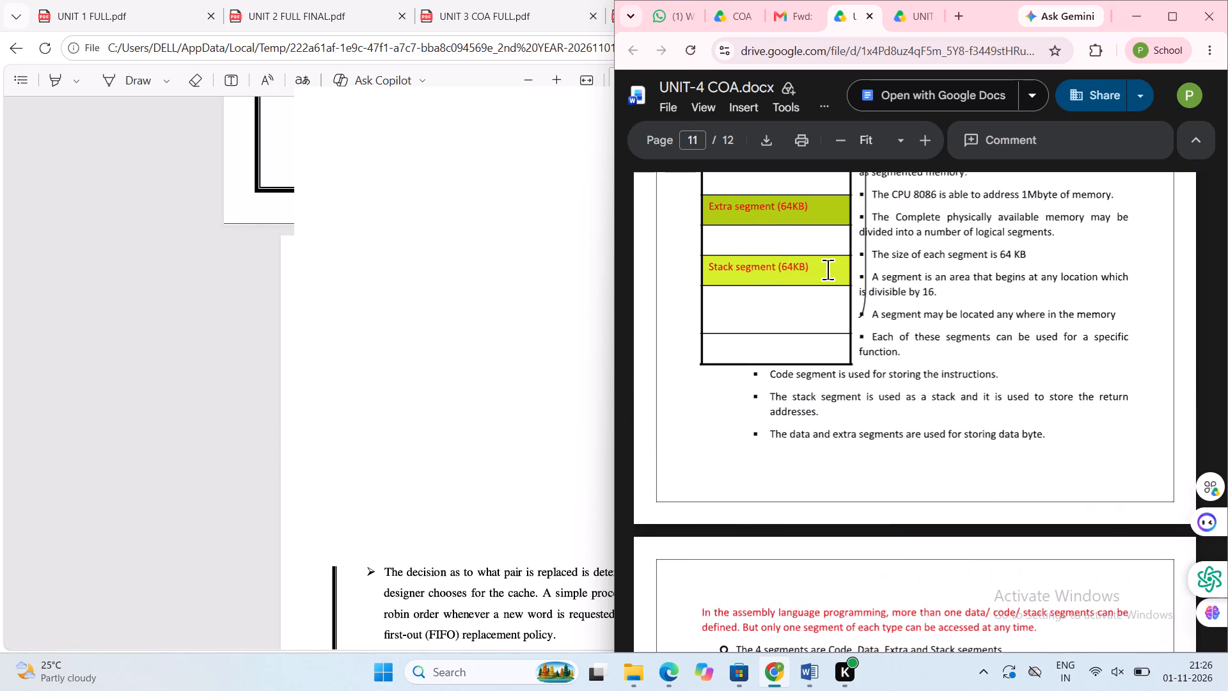
scroll(828, 269, up, 3)
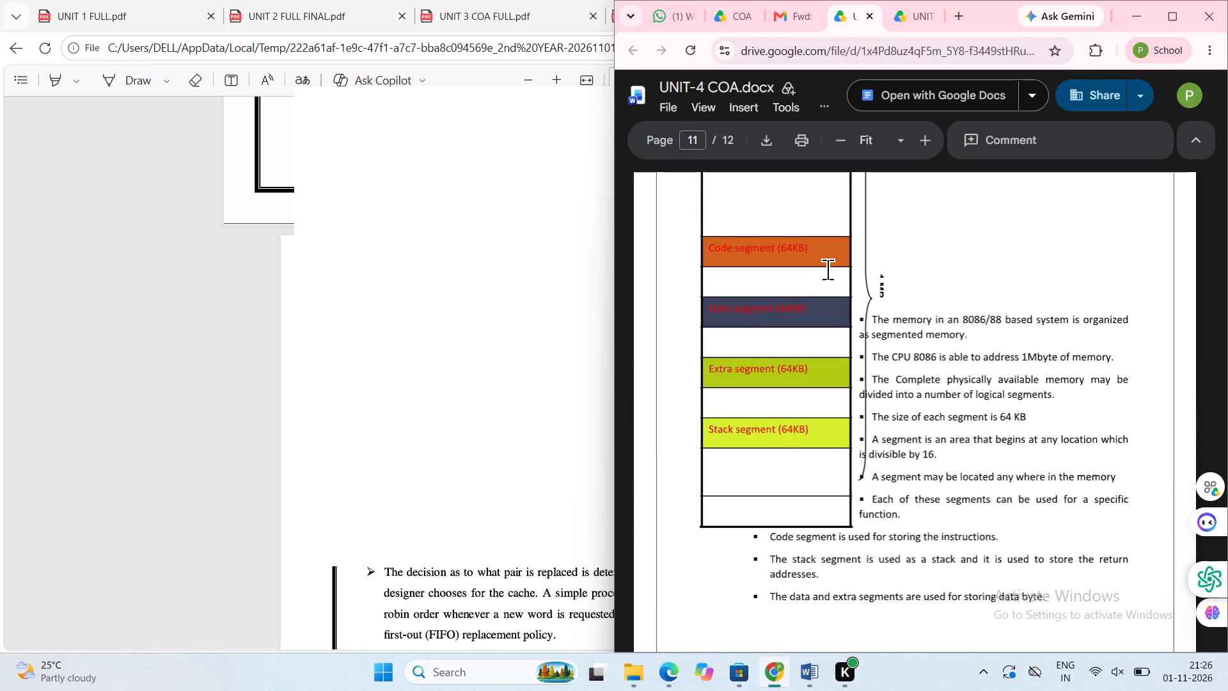
scroll(828, 269, up, 5)
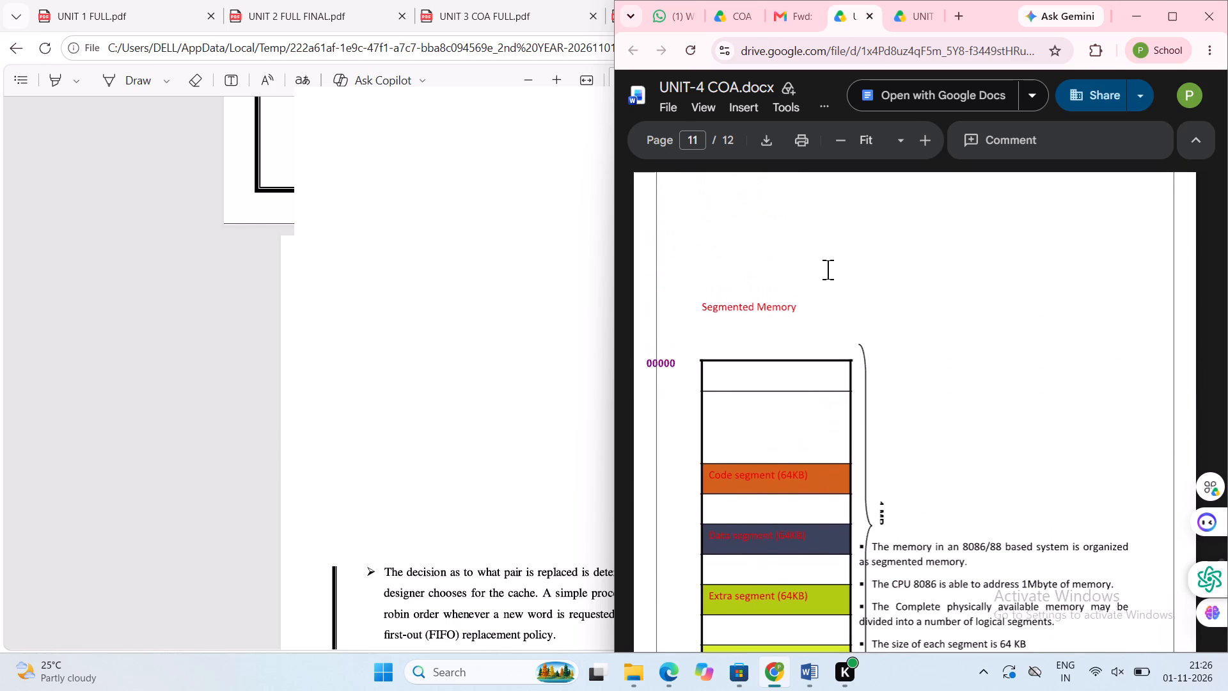
scroll(828, 269, up, 1)
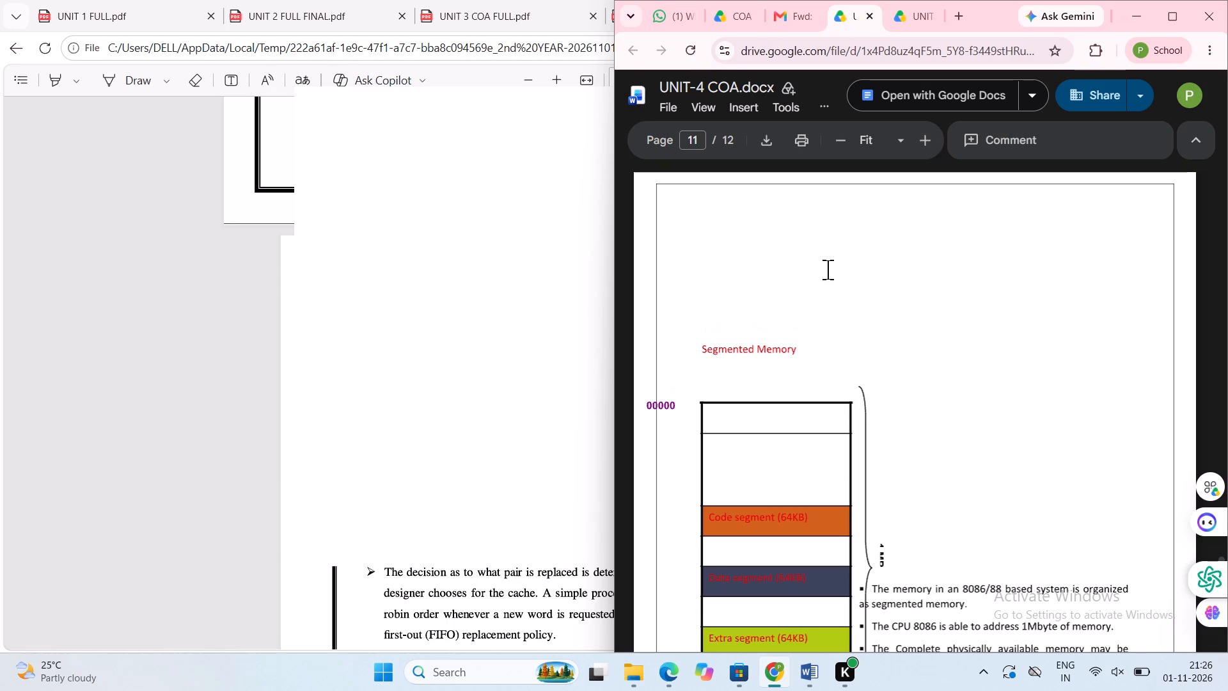
Look over the segment and address register combinations and the address formation example on pages 10 and 9.
scroll(828, 269, up, 2)
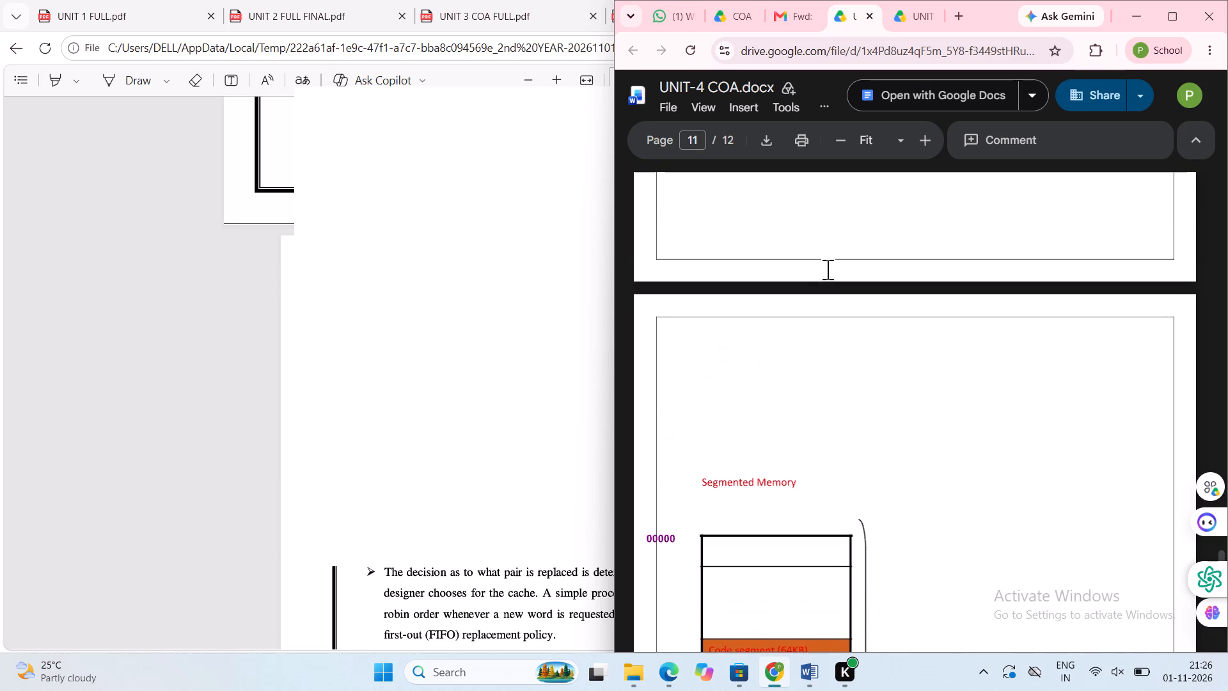
scroll(828, 269, up, 5)
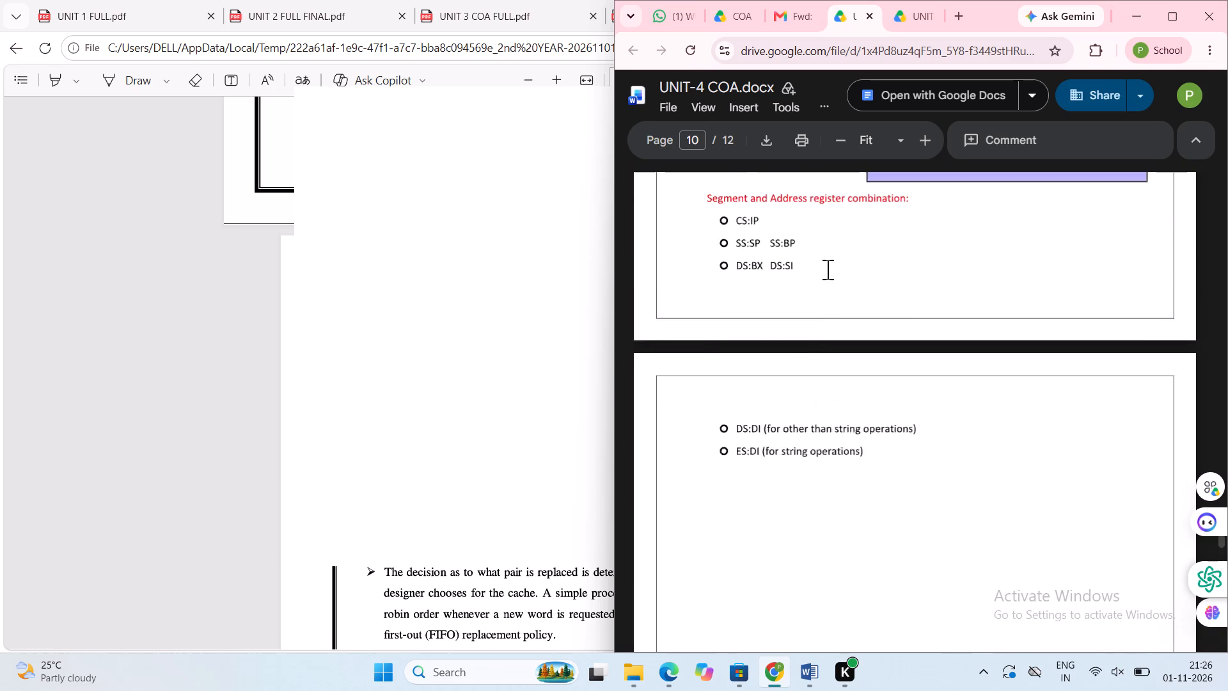
scroll(828, 269, up, 7)
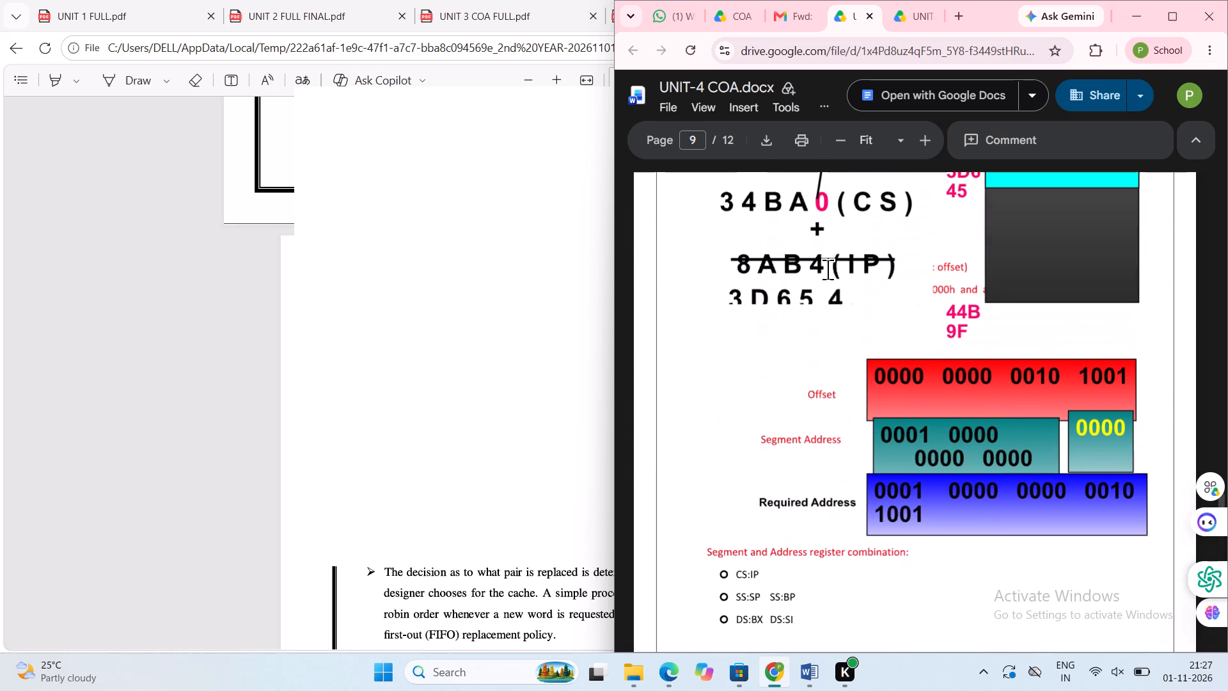
Switch to UNIT-5.docx and skim back from the interrupt service routine on page 16 to the cache memory sections.
click(906, 6)
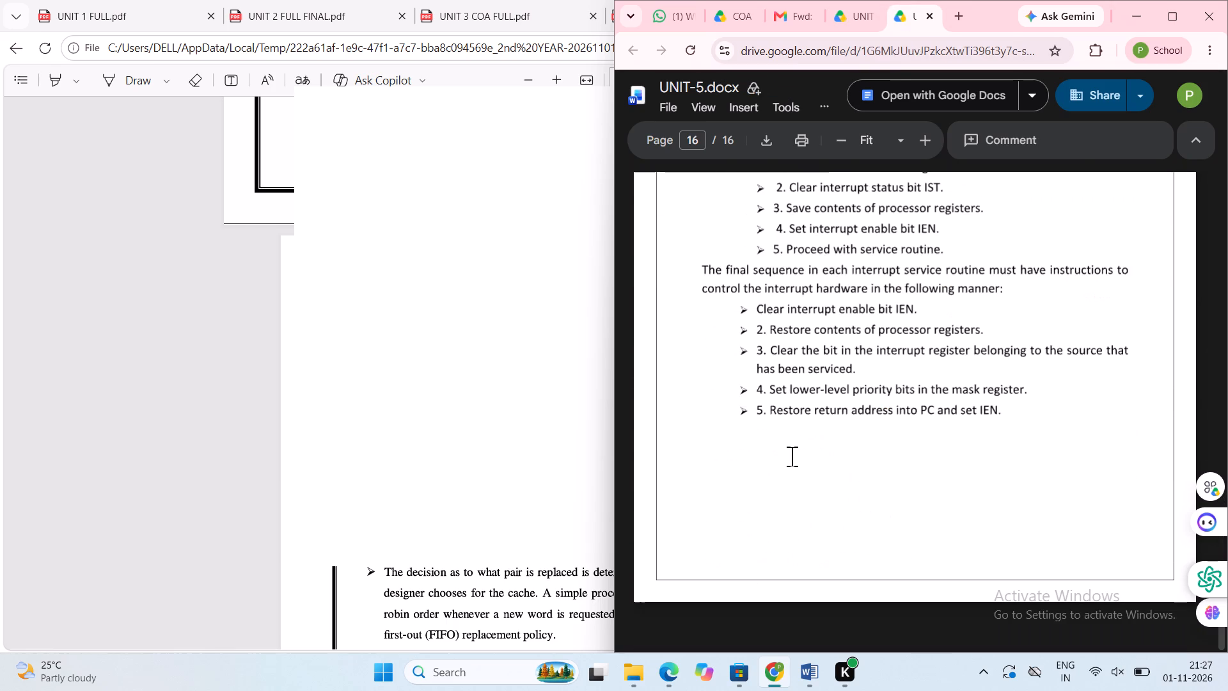
scroll(792, 456, up, 12)
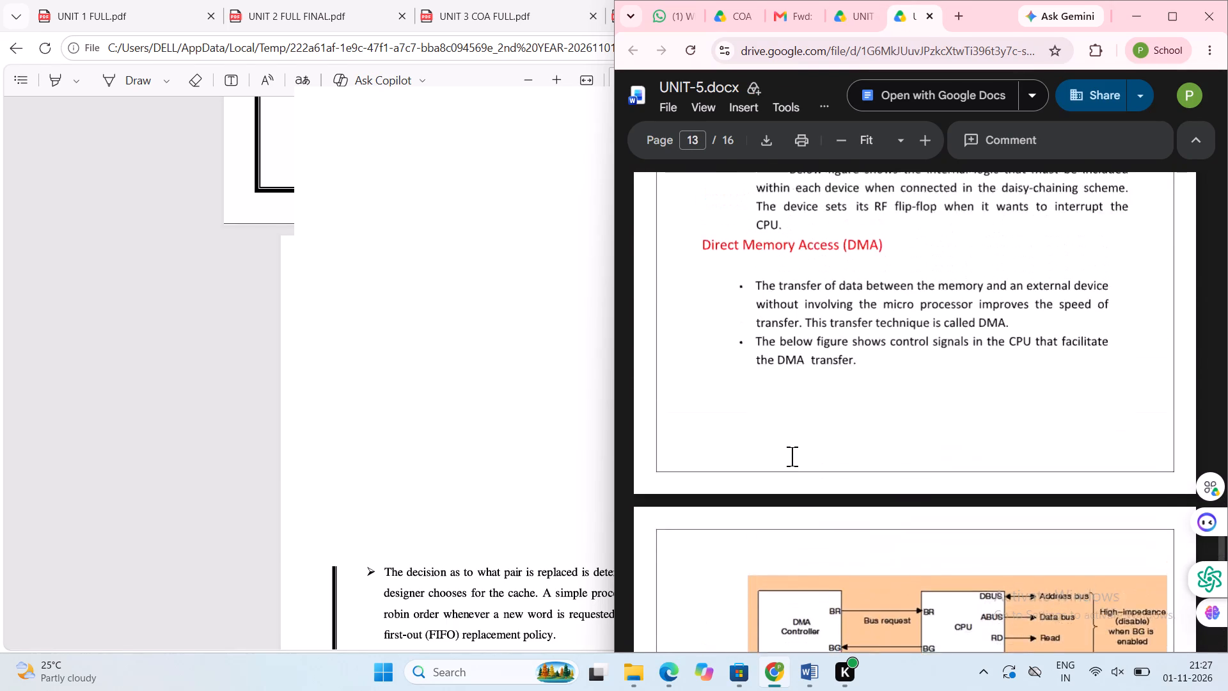
scroll(792, 456, up, 4)
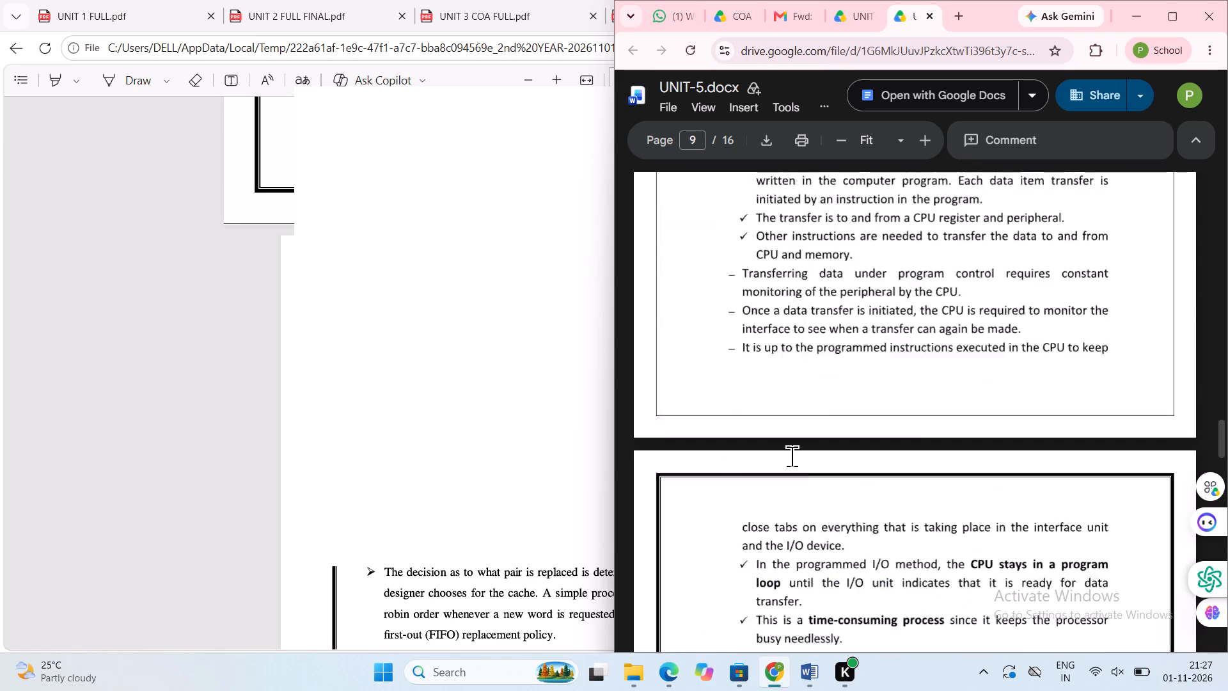
scroll(792, 456, up, 3)
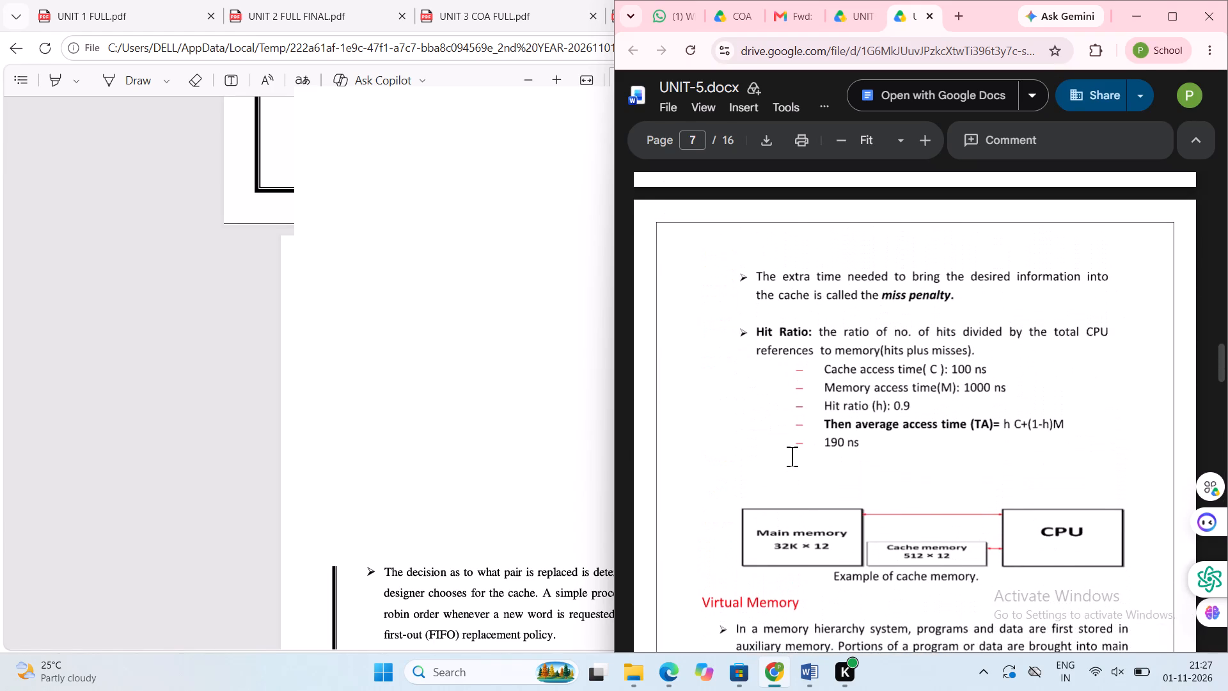
scroll(792, 456, up, 2)
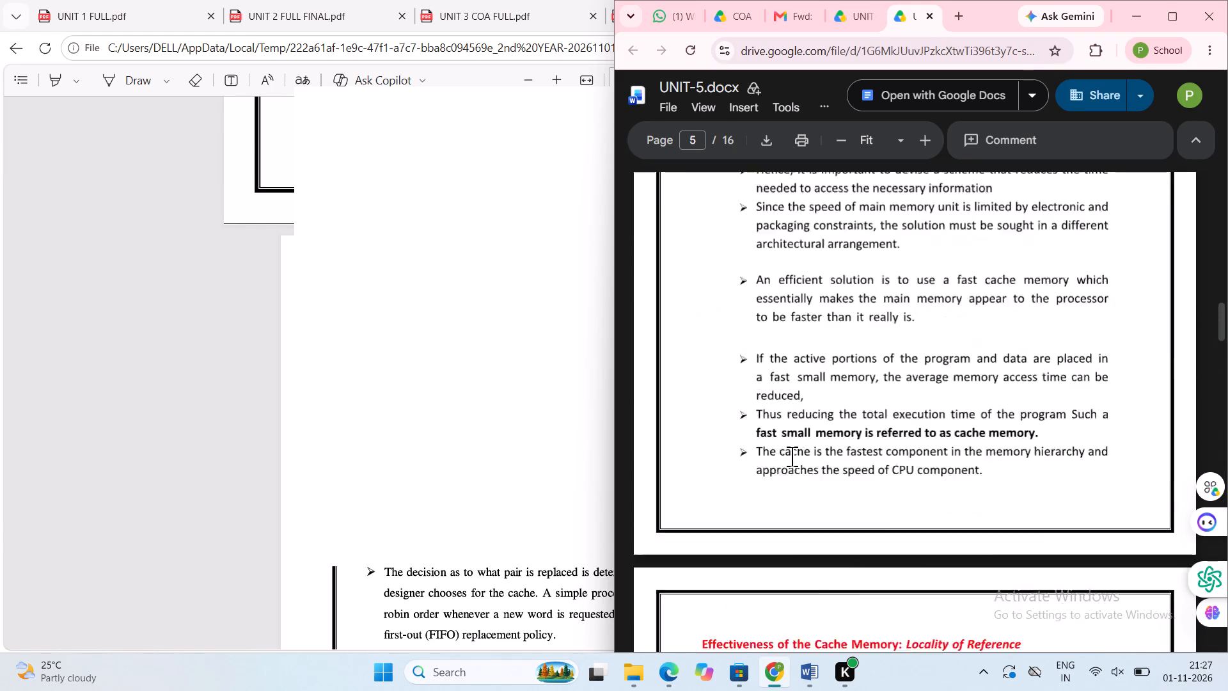
scroll(792, 456, up, 1)
scroll(792, 456, down, 1)
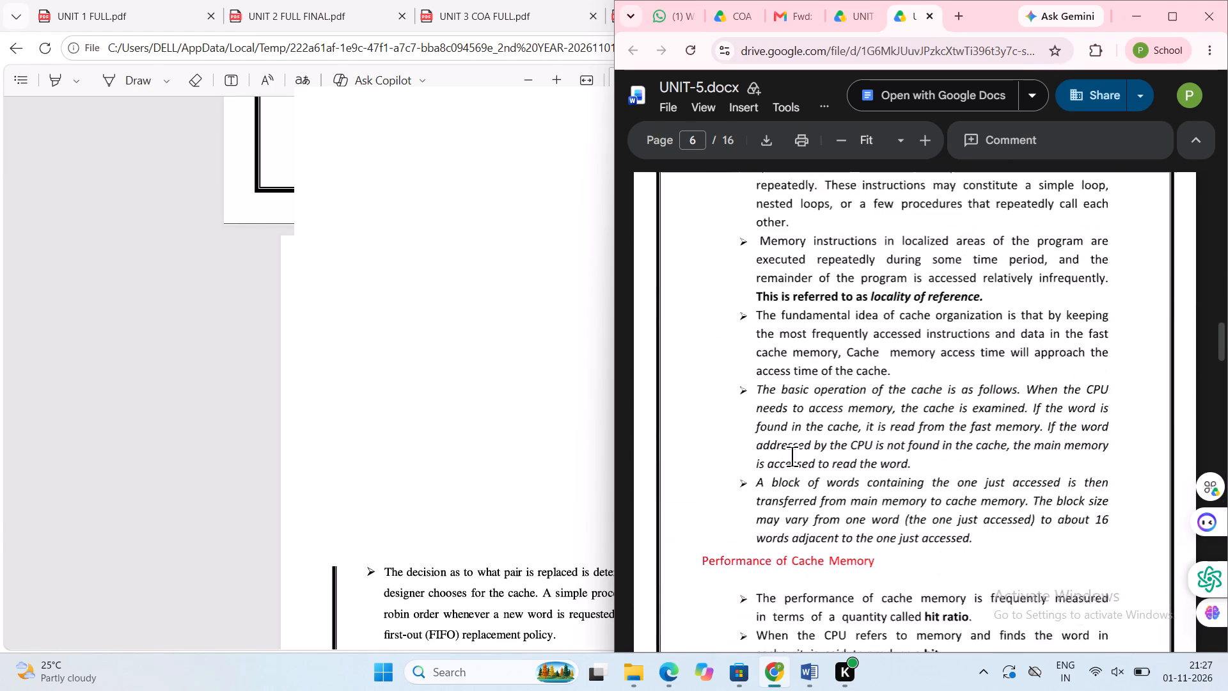
scroll(792, 456, up, 1)
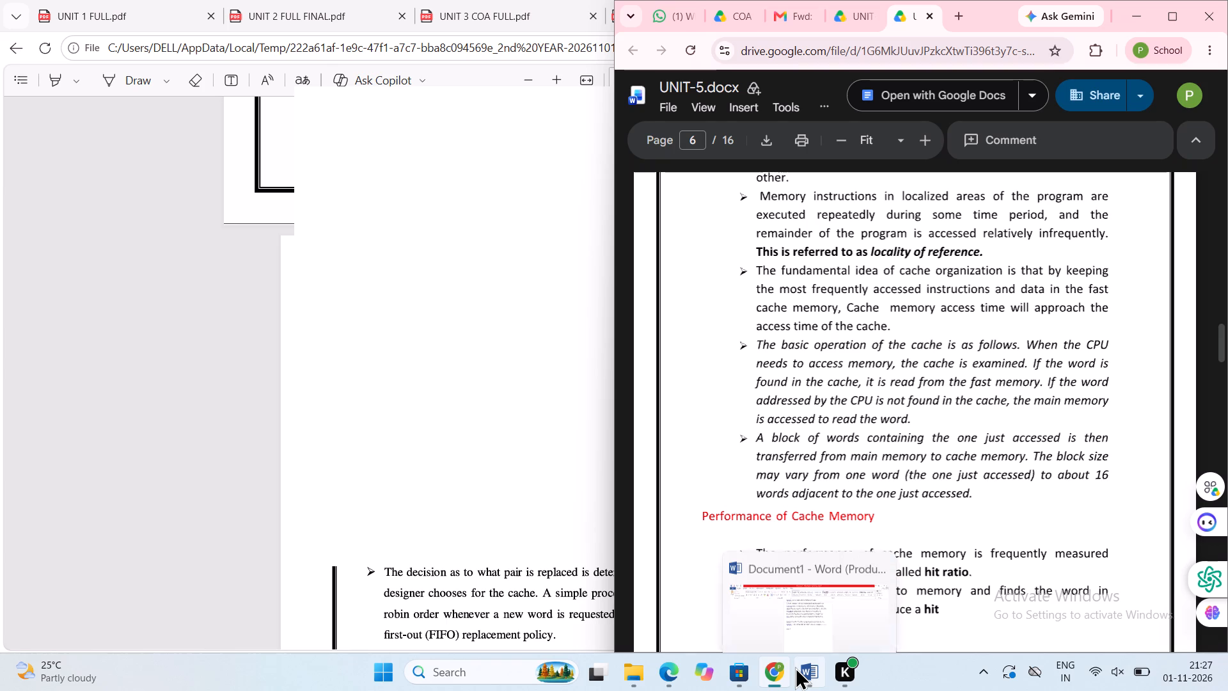
Switch to the Word notes to check the unit-4 section, and return to the browser.
click(795, 667)
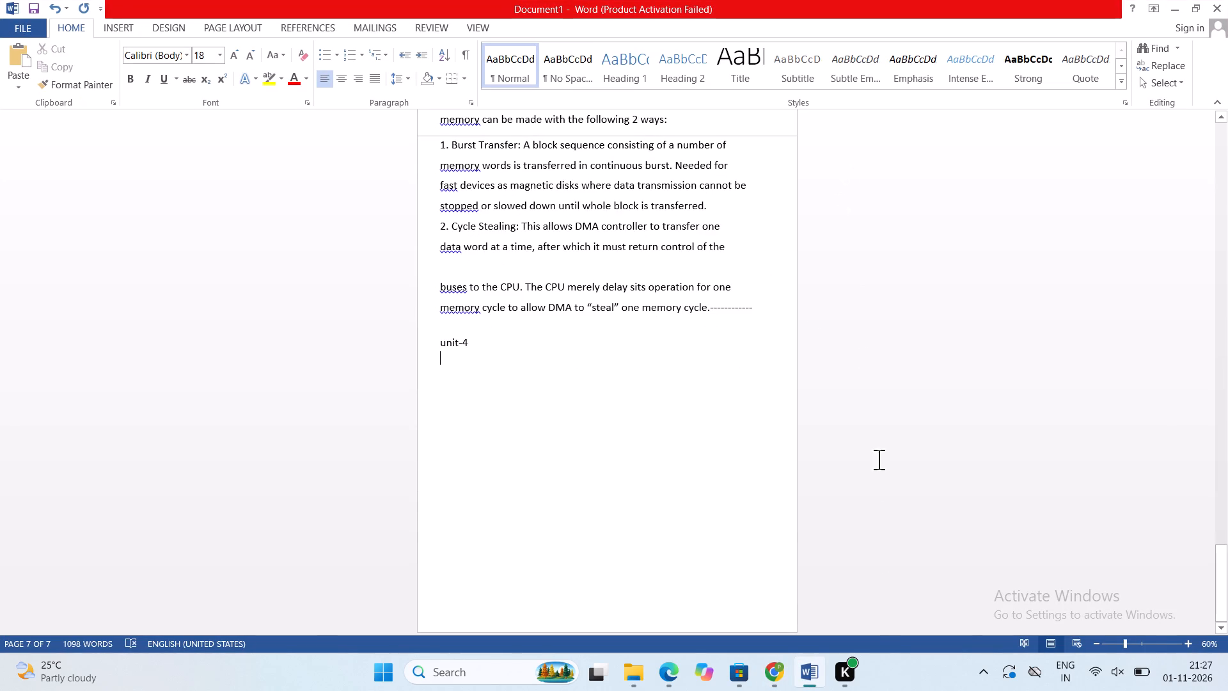
click(810, 678)
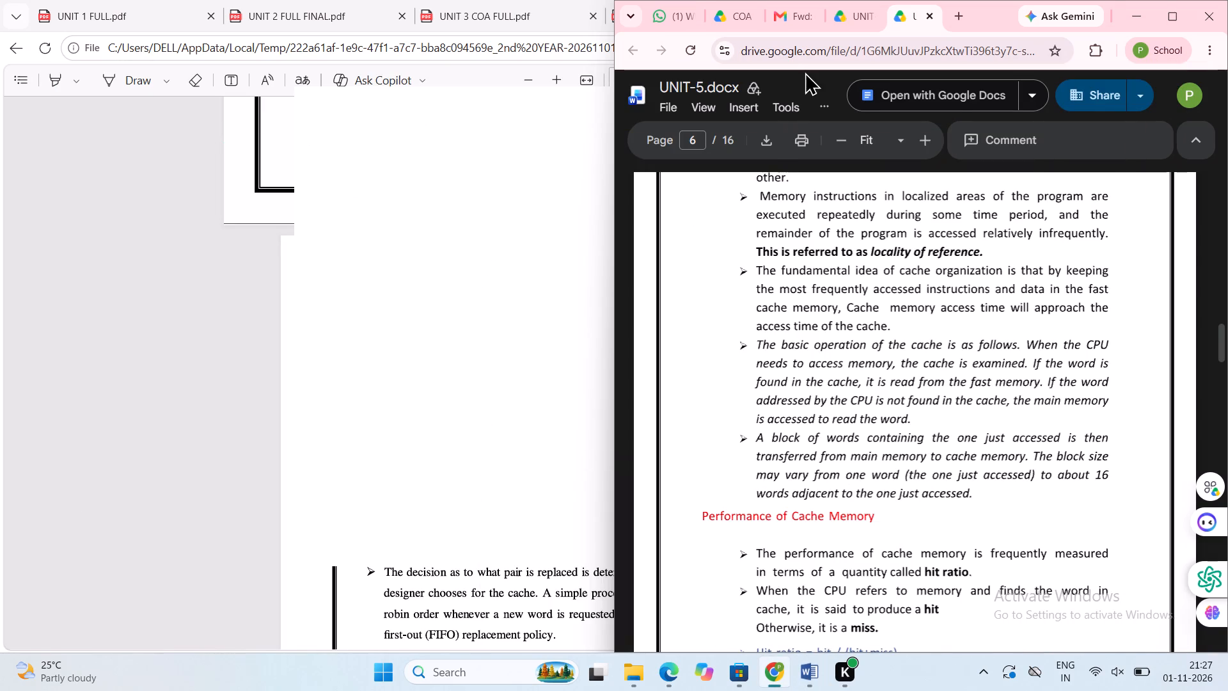
Reopen UNIT-4 COA.docx and go back from the page 9 address example to the General Purpose Registers section on page 5.
click(849, 29)
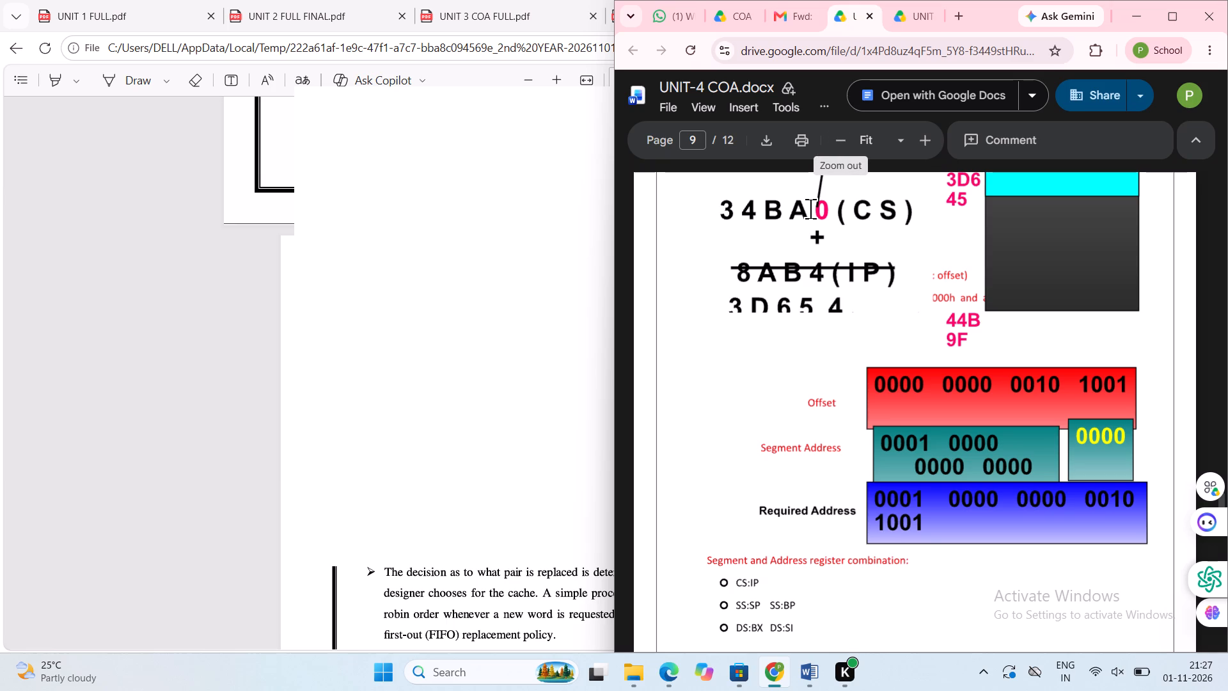
scroll(810, 209, up, 7)
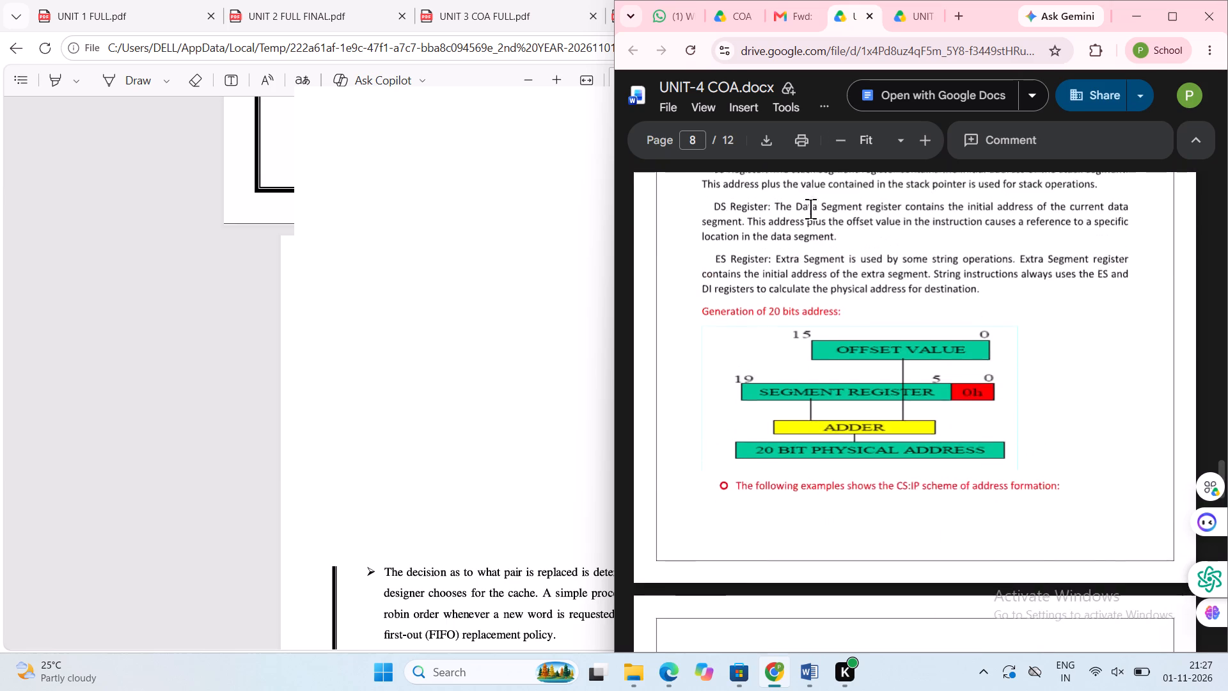
scroll(810, 209, up, 6)
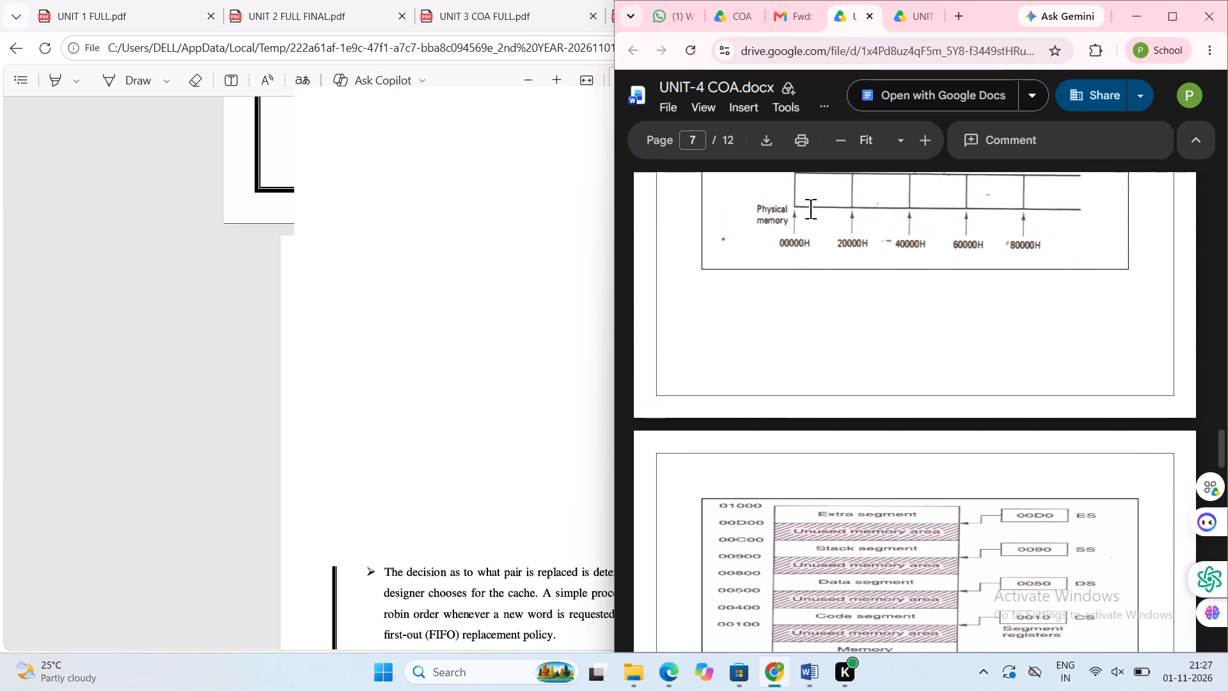
scroll(810, 209, up, 9)
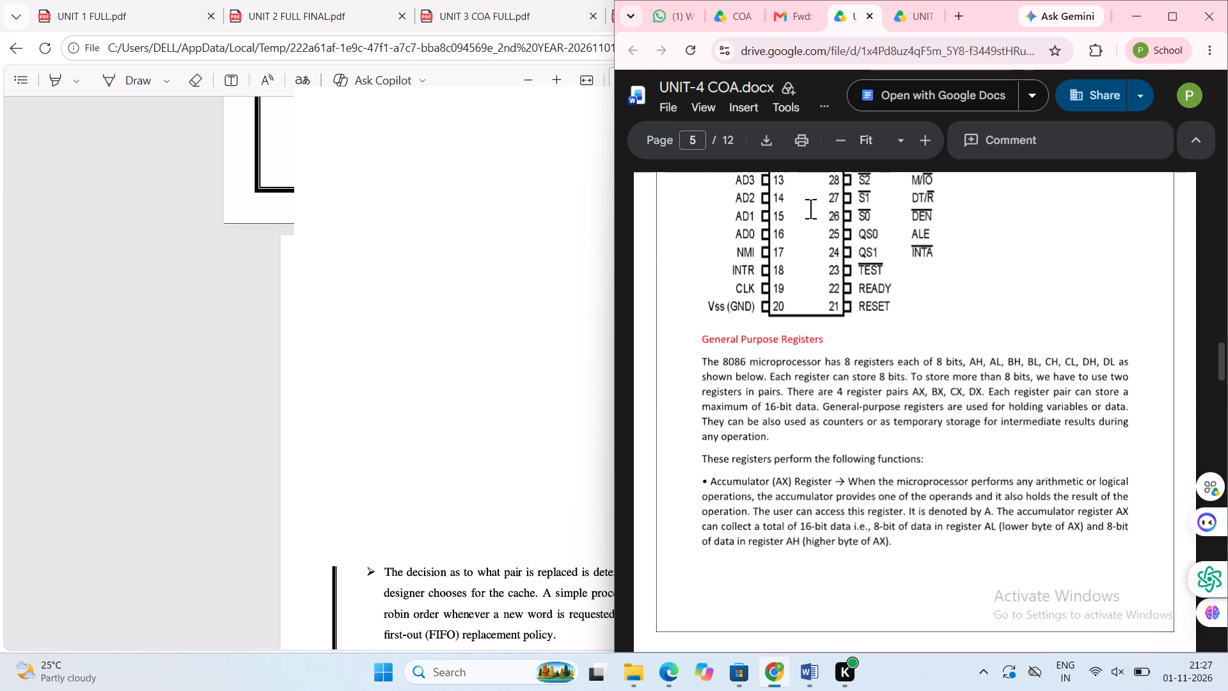
Go back from the General Purpose Registers section on page 5 to the 8086 block diagram on page 2 and examine it.
scroll(810, 209, up, 5)
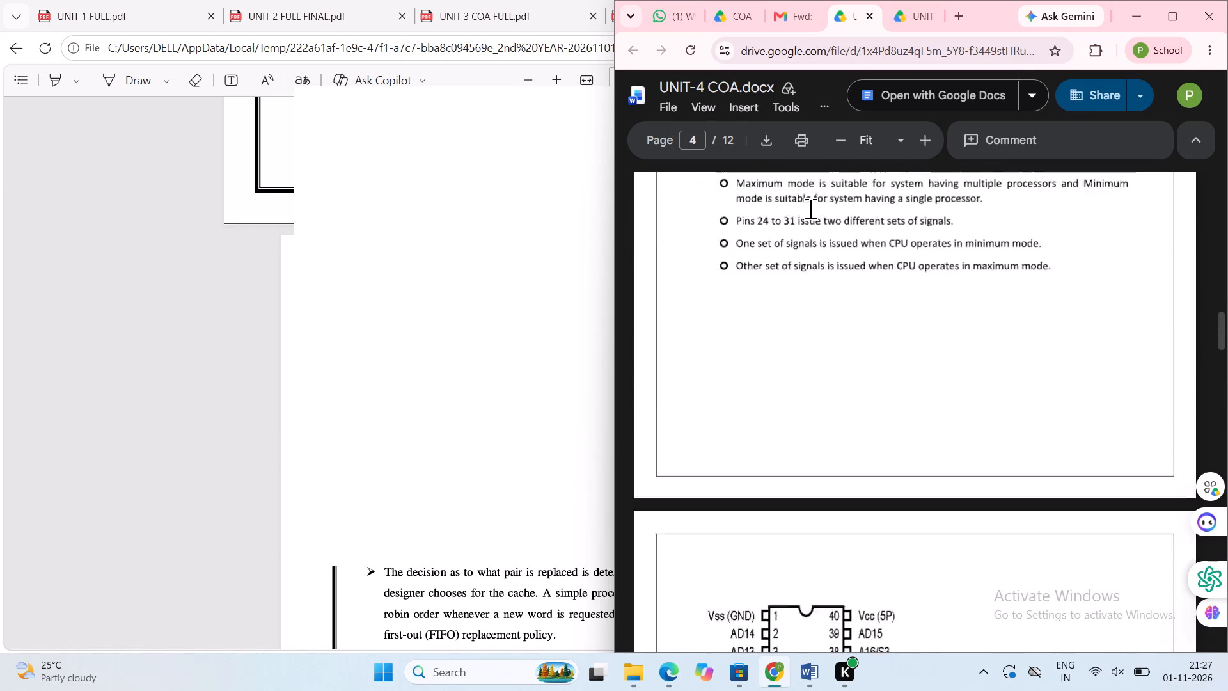
scroll(810, 209, up, 4)
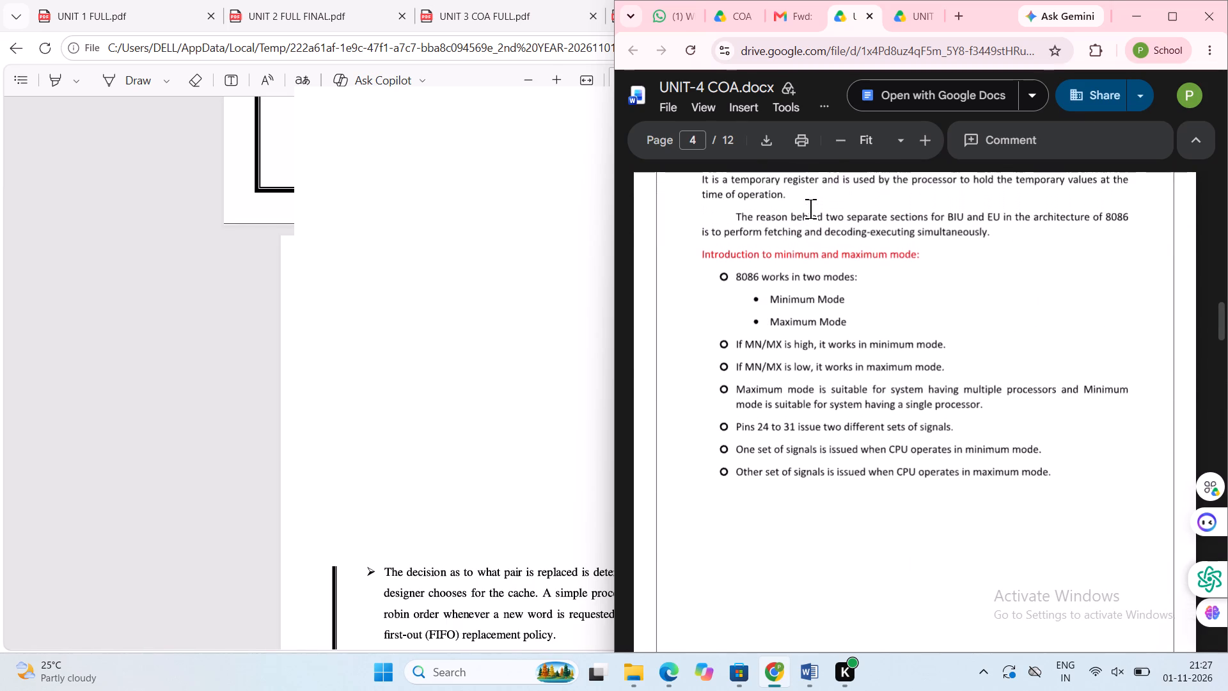
scroll(810, 209, up, 6)
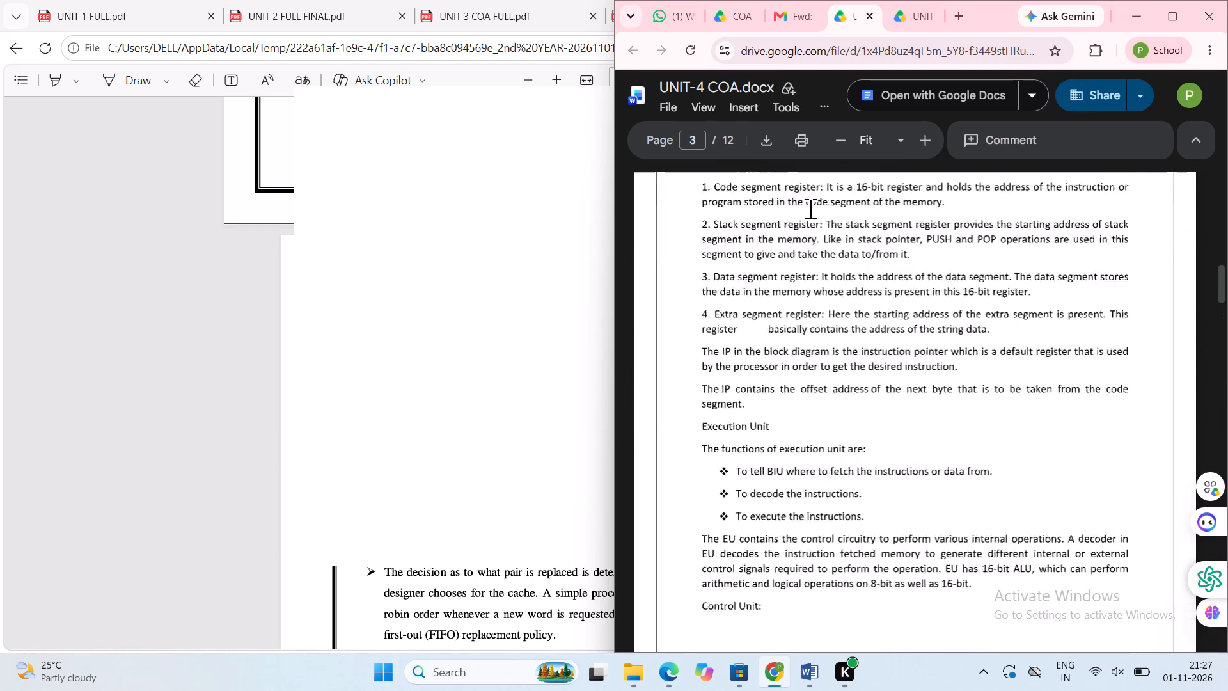
scroll(810, 209, up, 3)
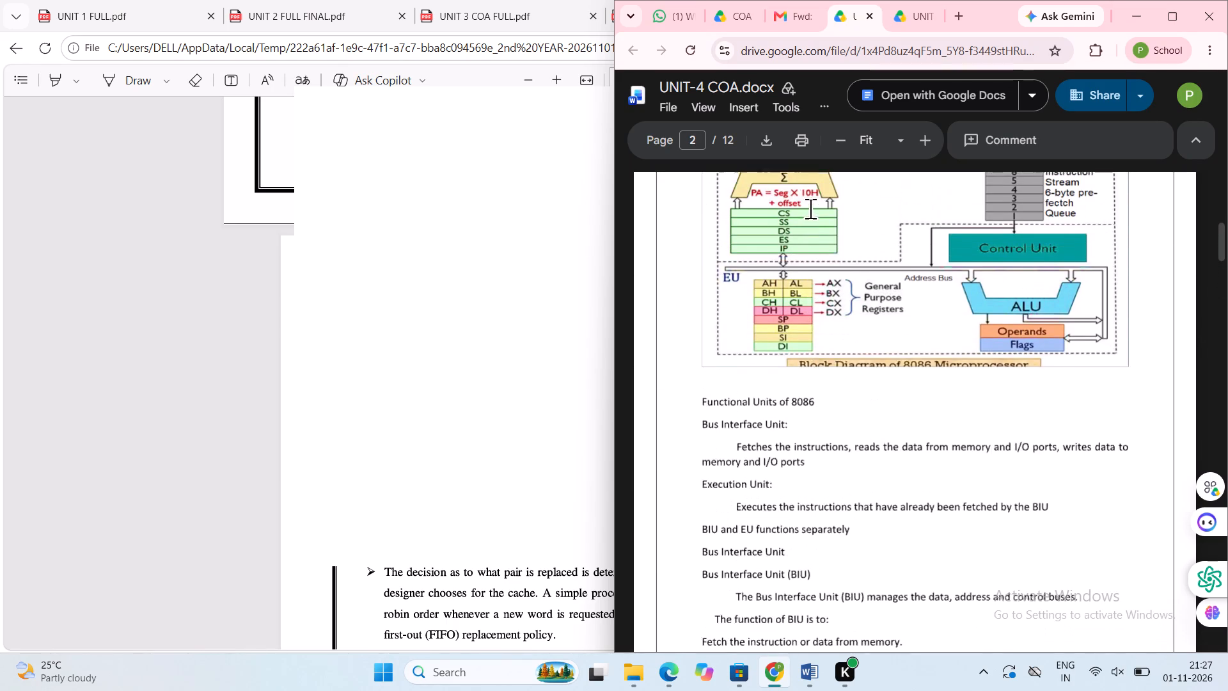
scroll(810, 209, up, 1)
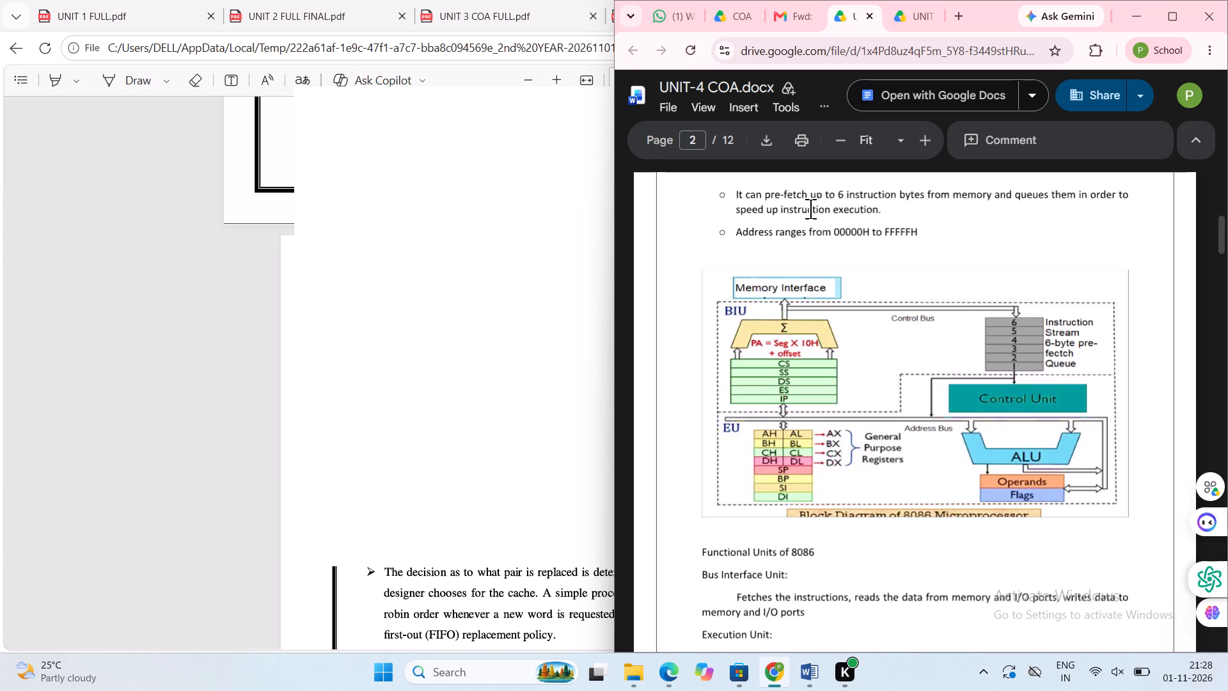
scroll(810, 209, up, 4)
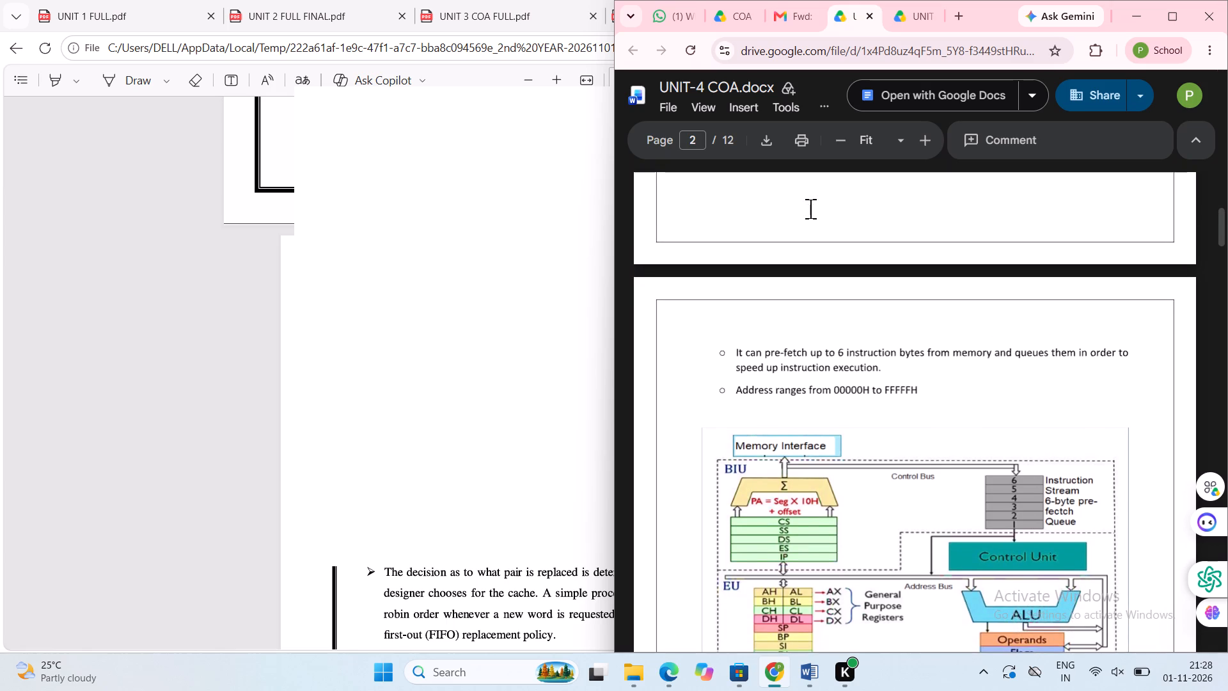
Review the Bus Interface Unit, instruction queue, segment register and Execution Unit text on pages 2 and 3, returning to the 8086 block diagram.
scroll(810, 209, down, 4)
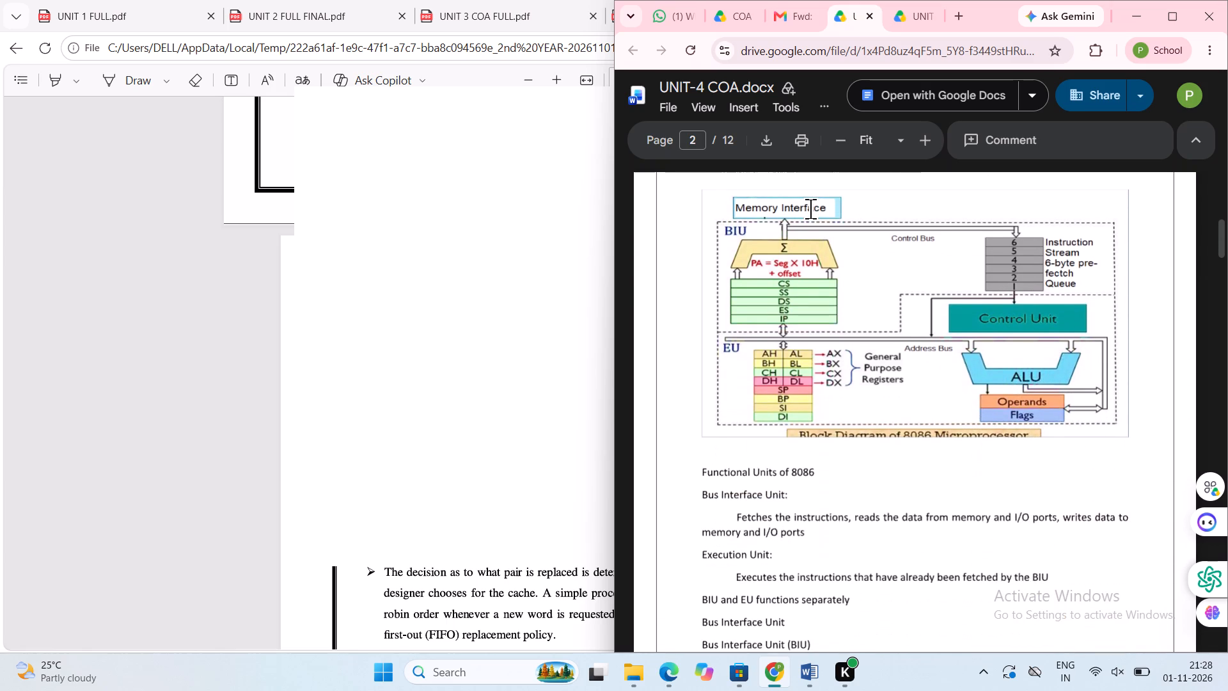
scroll(810, 209, down, 4)
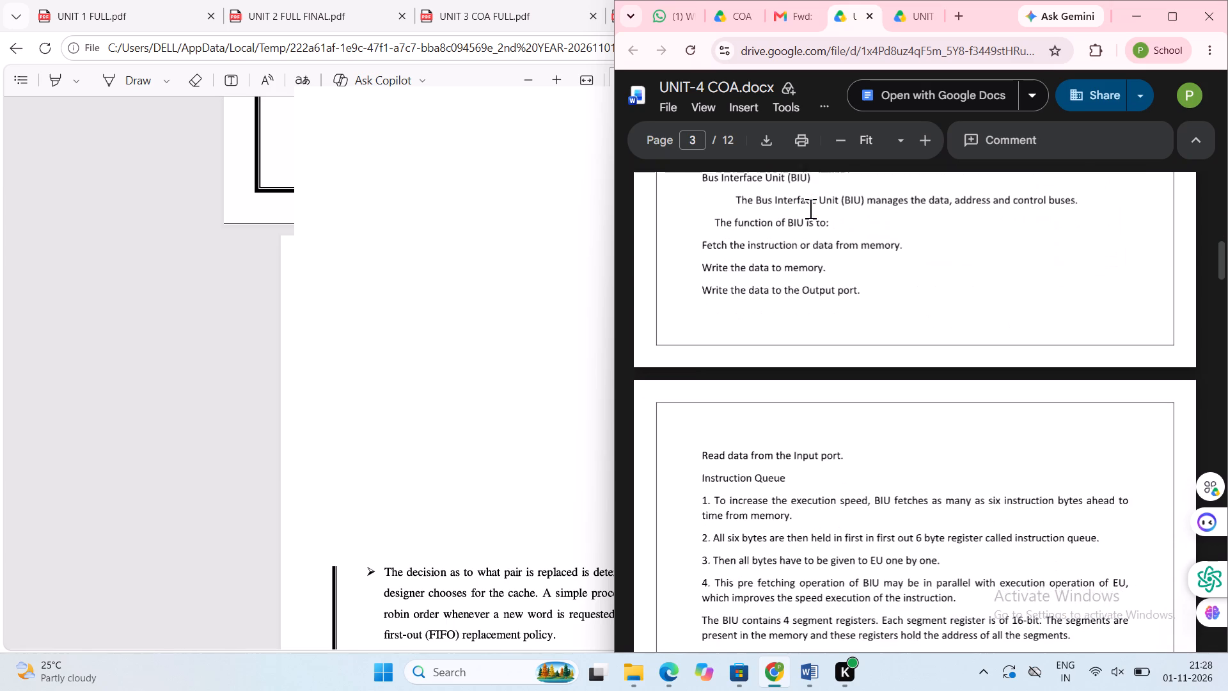
scroll(810, 209, down, 2)
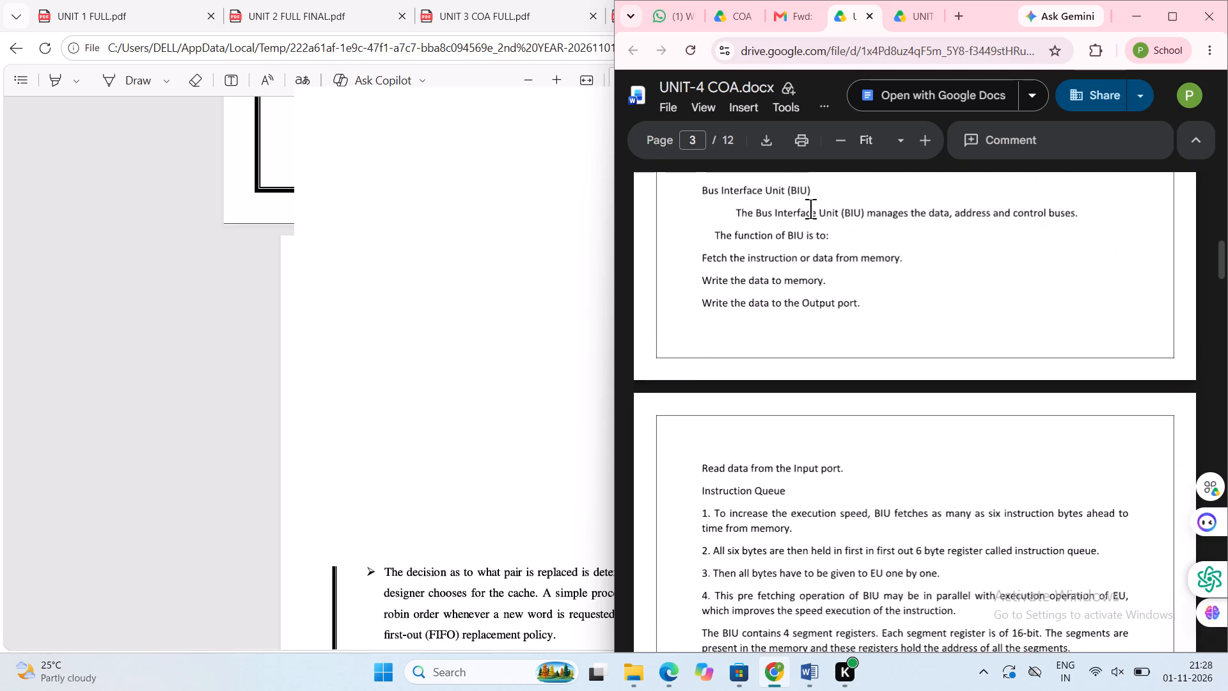
scroll(810, 209, down, 1)
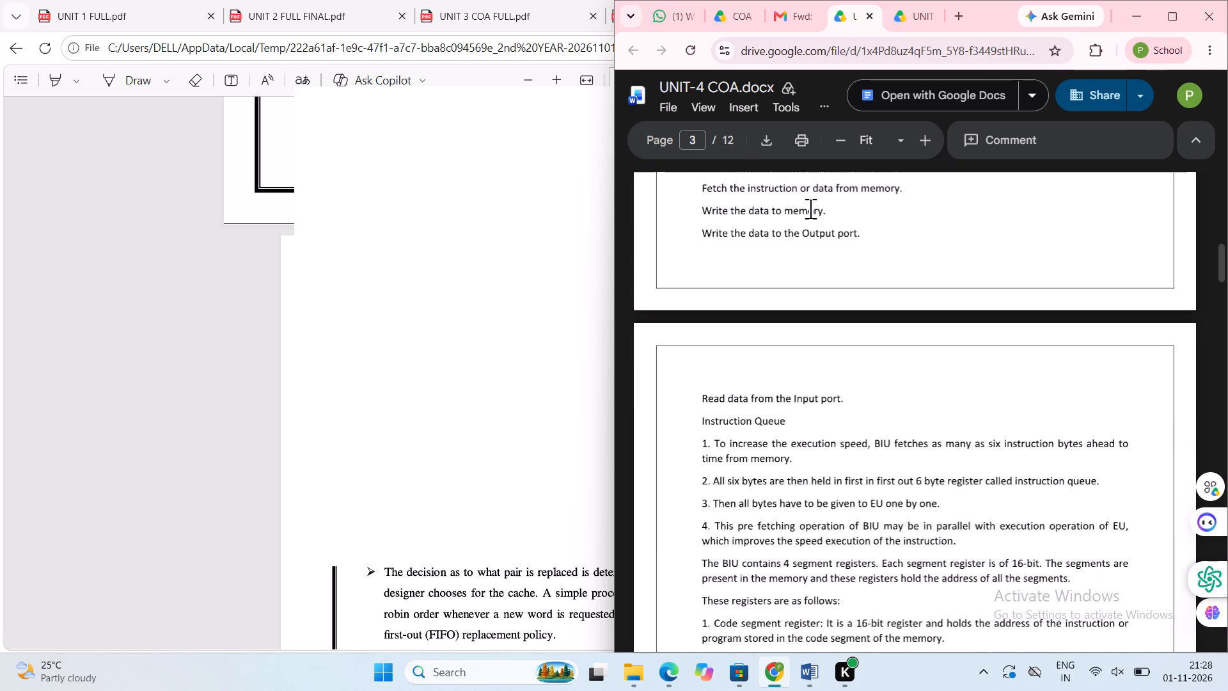
scroll(810, 209, down, 5)
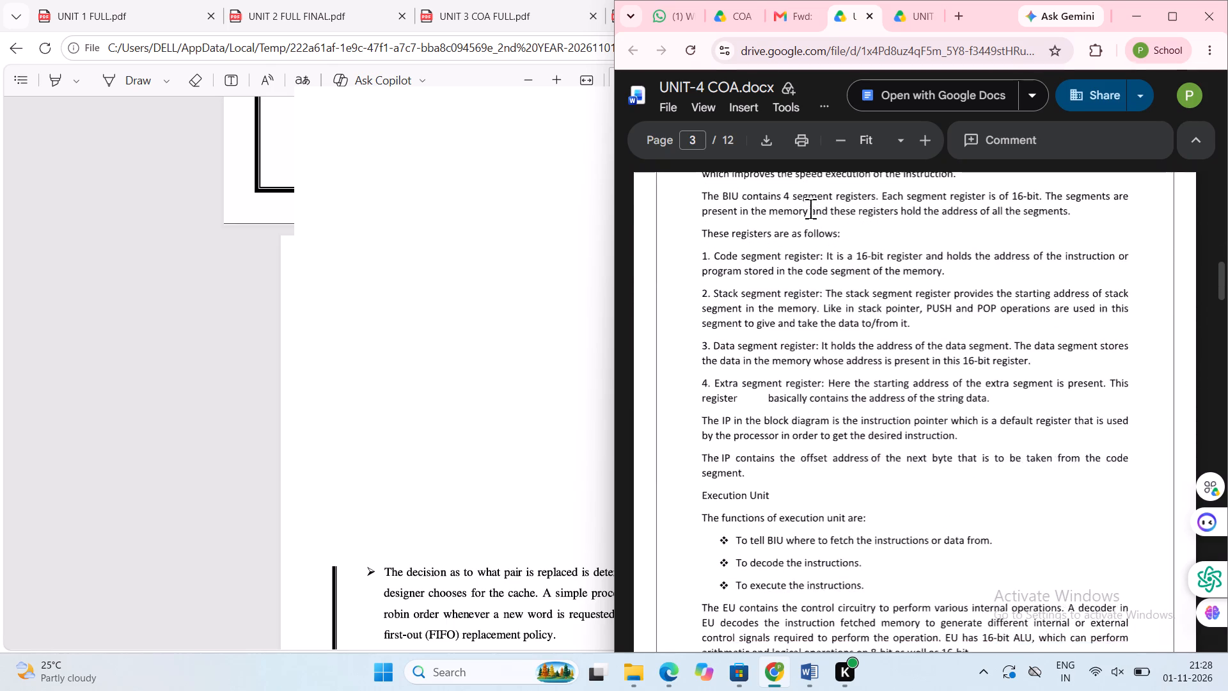
scroll(810, 209, down, 2)
scroll(810, 209, up, 1)
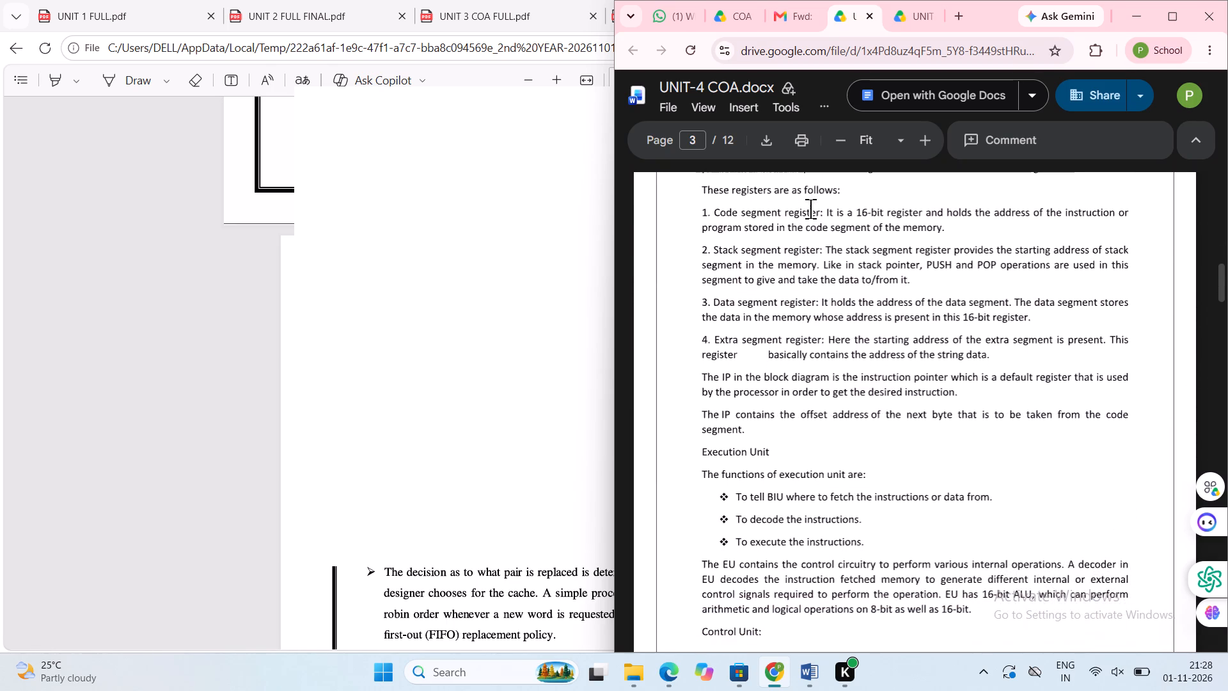
scroll(810, 209, up, 5)
scroll(810, 209, down, 1)
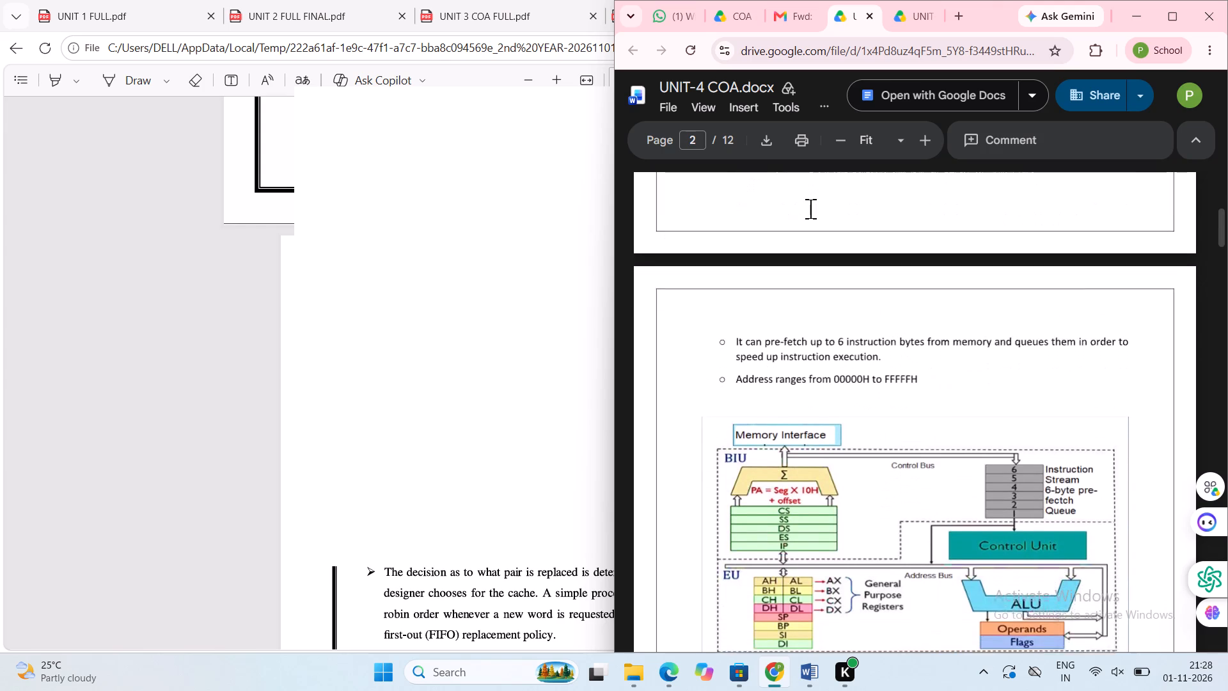
scroll(810, 209, down, 2)
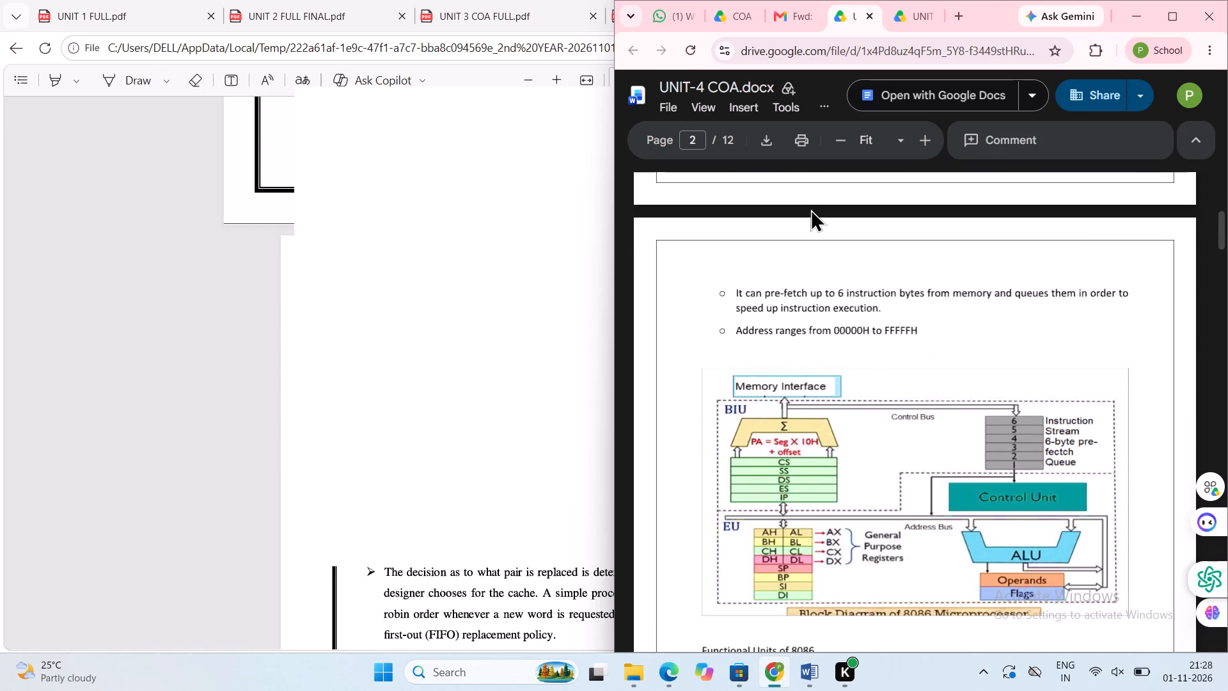
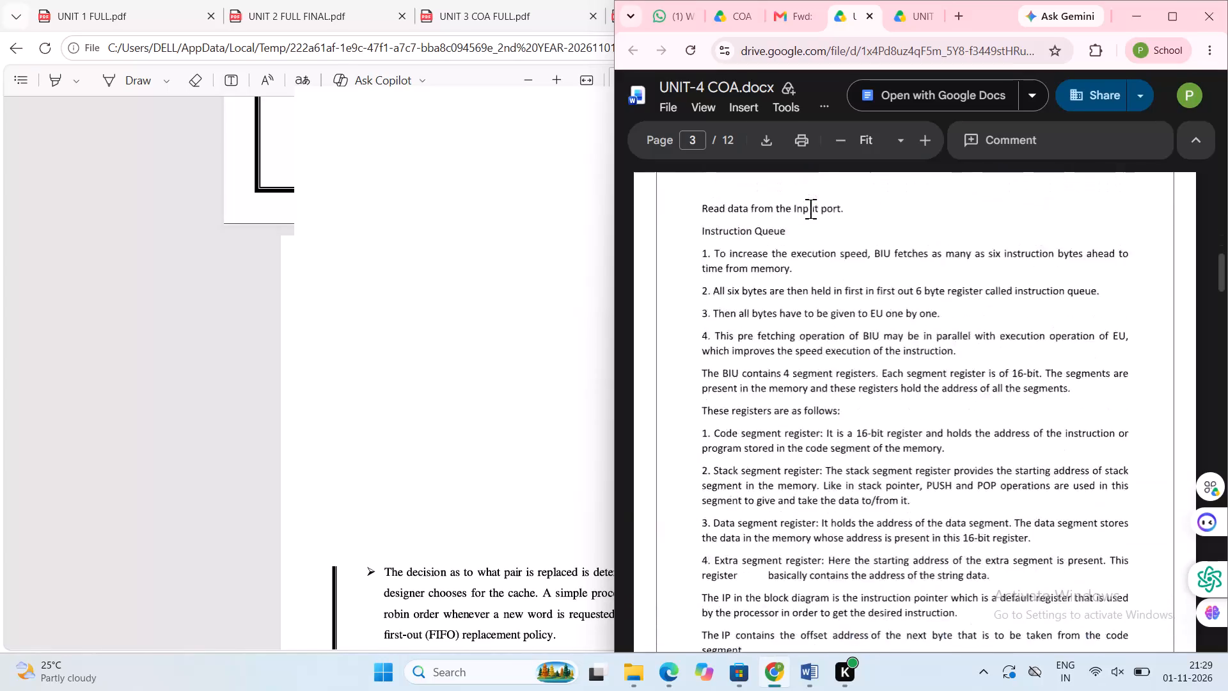
Skim UNIT-4 COA.docx from page 3 to the register descriptions on page 6, and return to examine the 8086 pin diagram on page 5.
scroll(810, 209, down, 4)
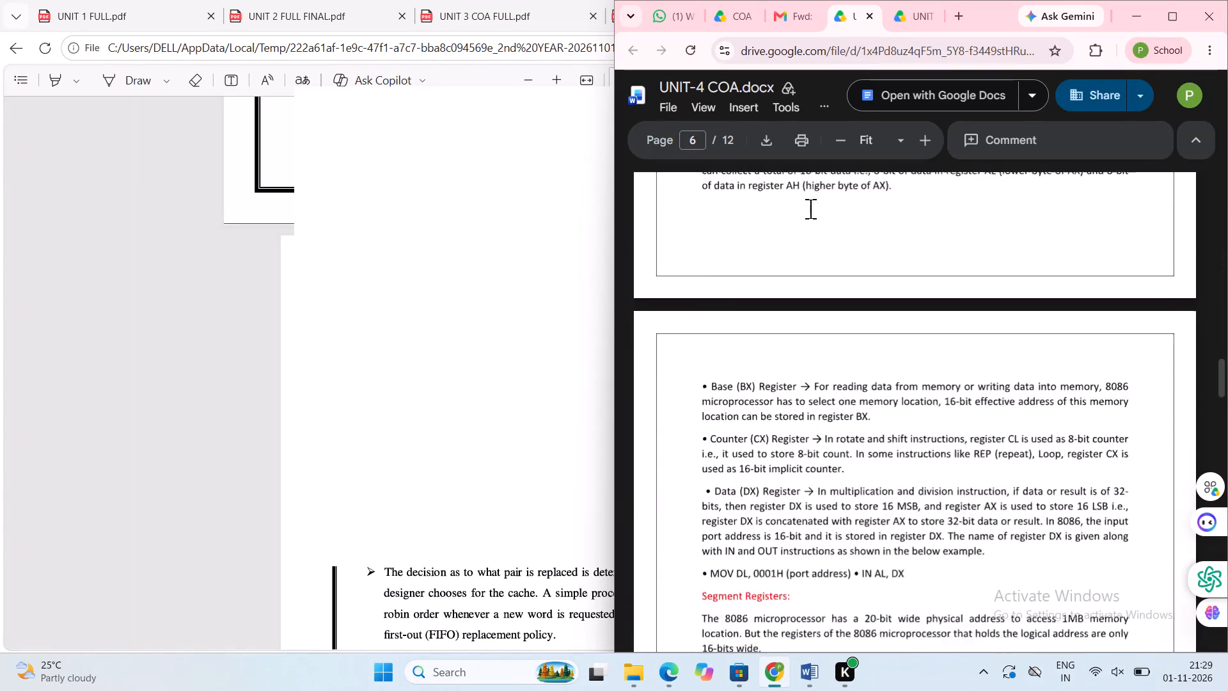
scroll(810, 209, up, 4)
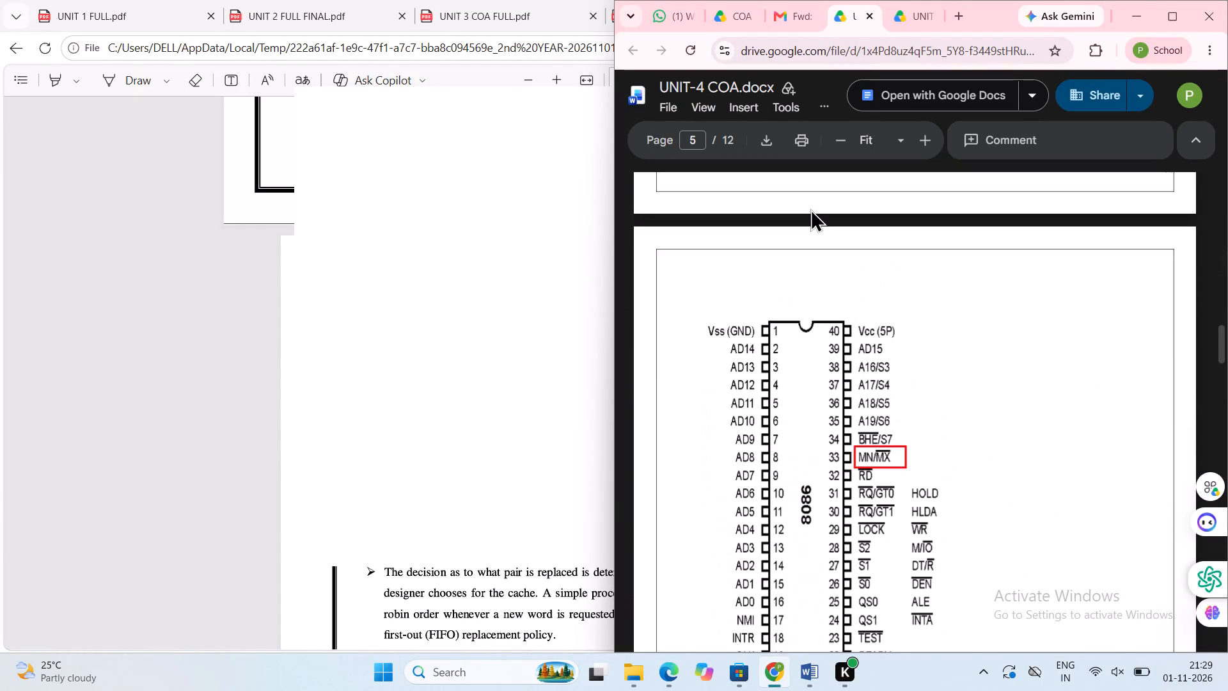
scroll(810, 209, up, 1)
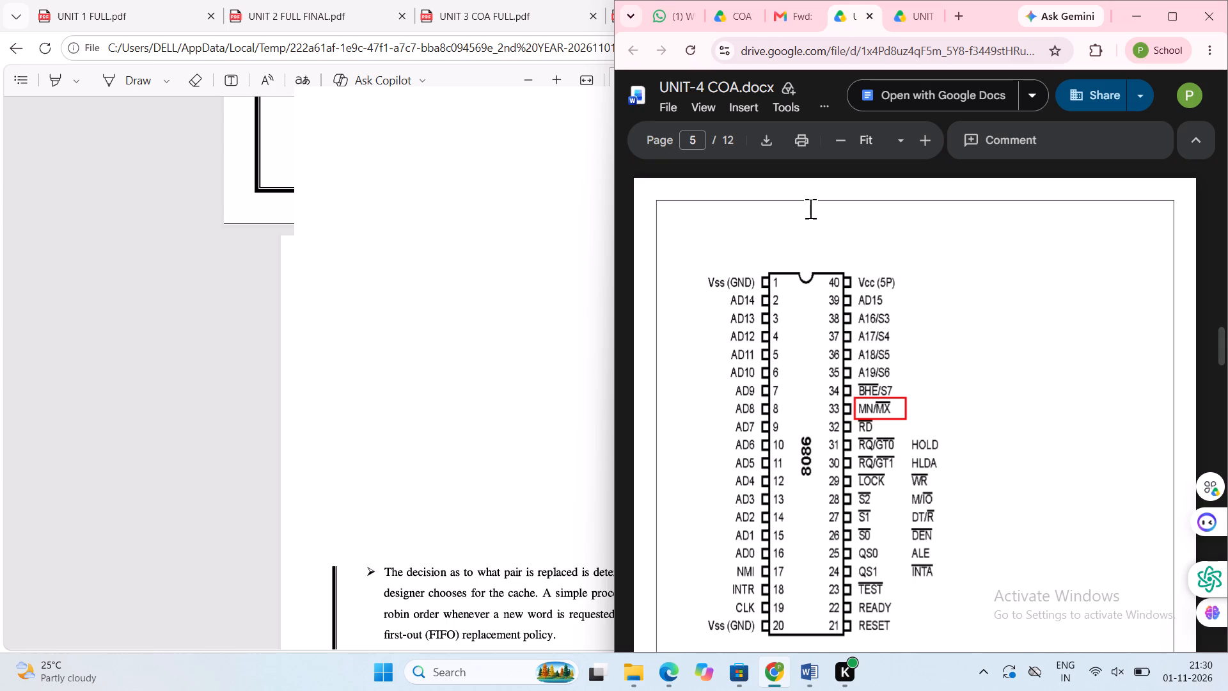
Go back past the 8086 block diagram on page 2 to the CPU-Organization topic list and Microprocessor introduction on page 1.
scroll(810, 209, up, 2)
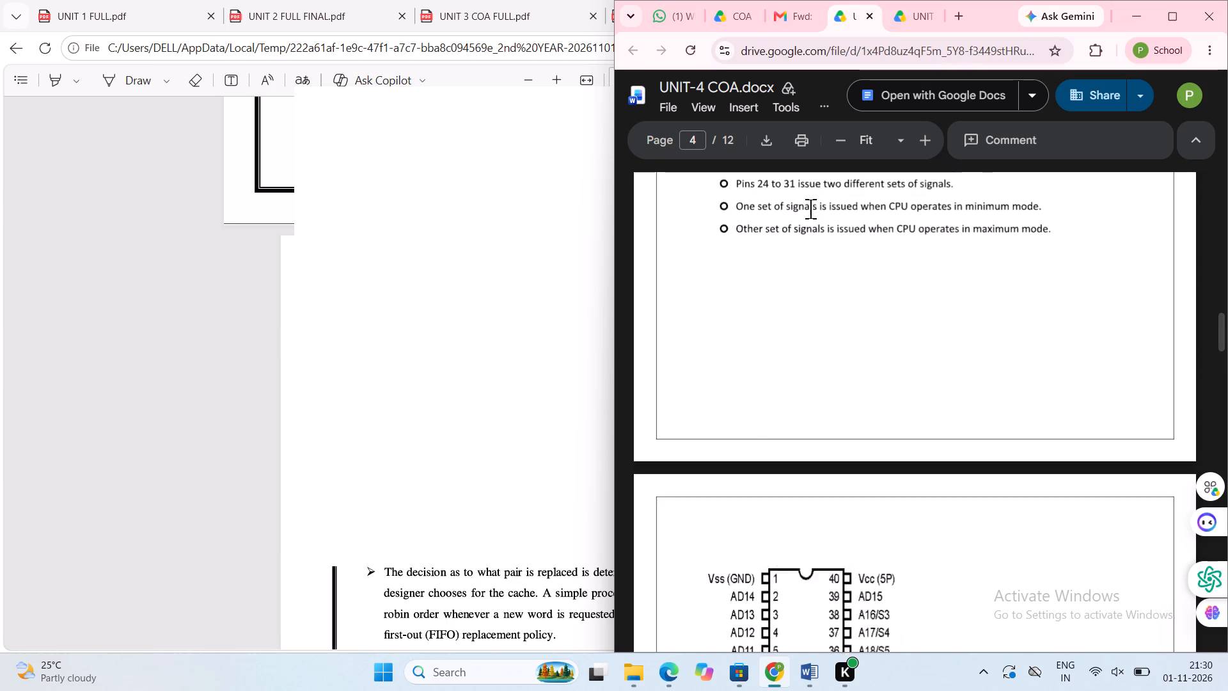
scroll(810, 209, up, 8)
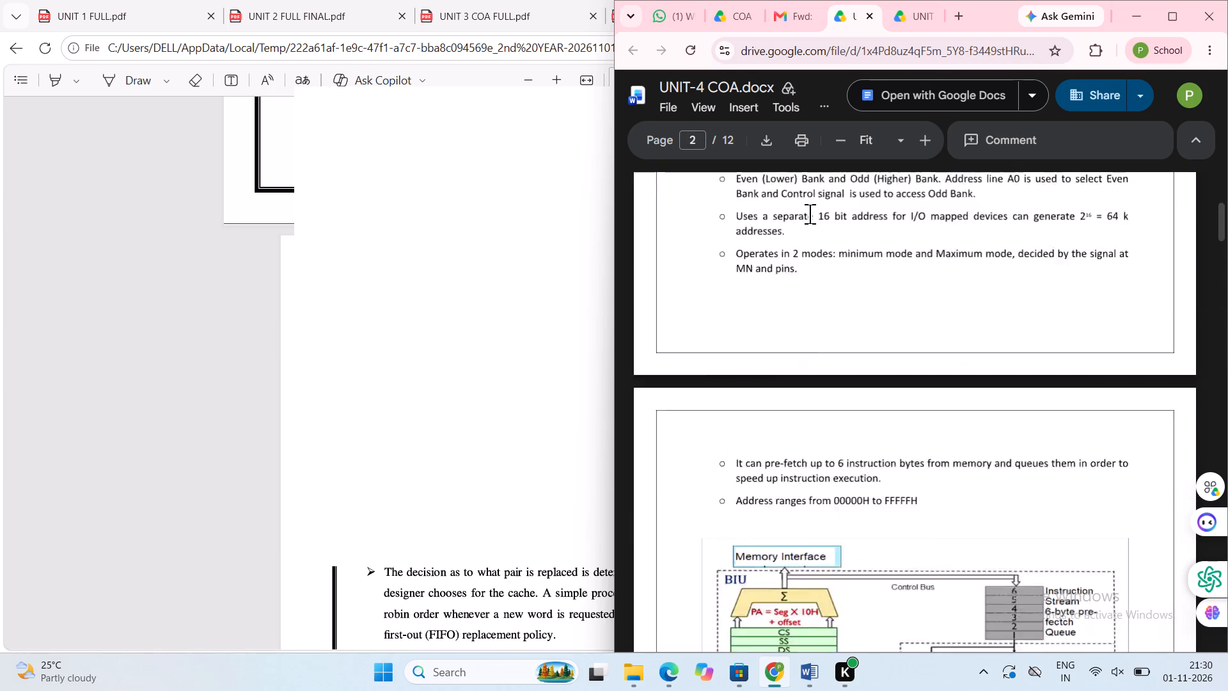
scroll(810, 214, down, 4)
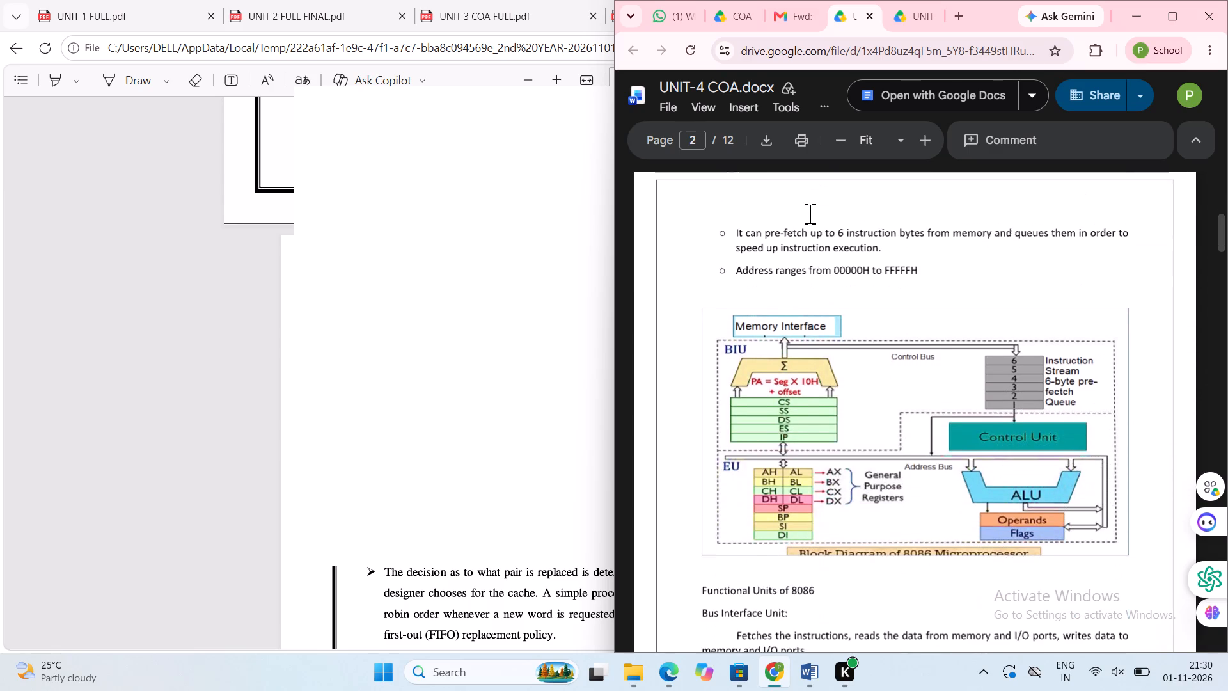
scroll(810, 214, down, 1)
scroll(810, 214, up, 1)
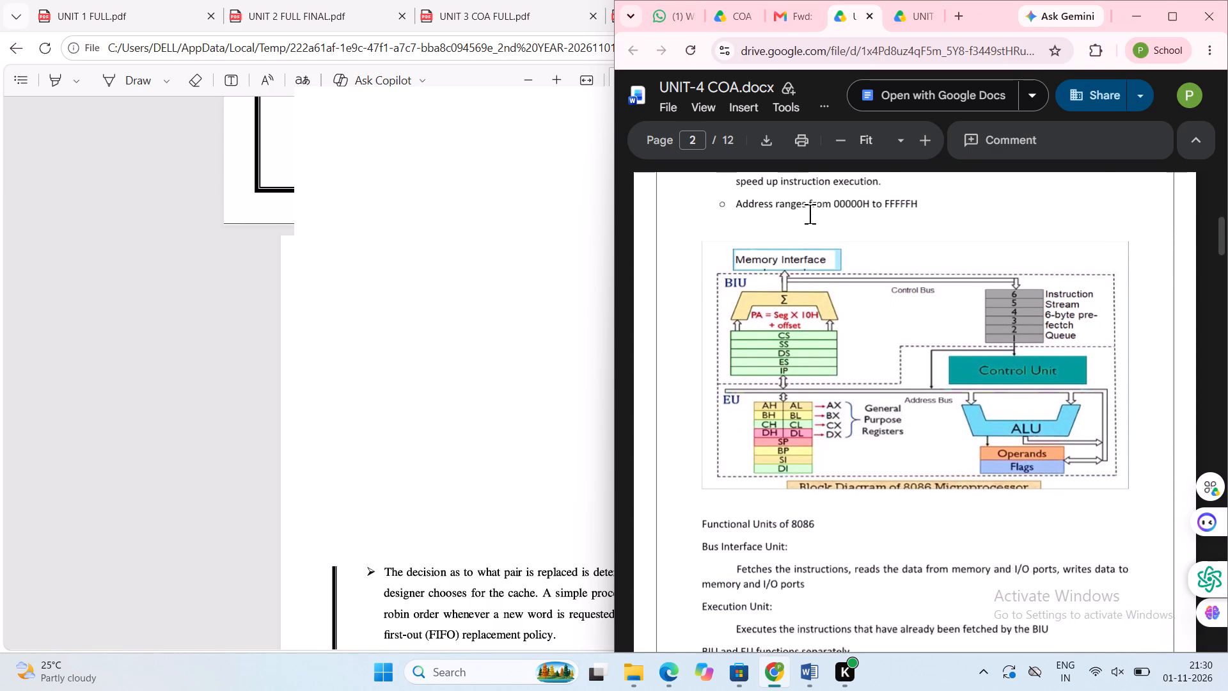
scroll(810, 214, up, 4)
scroll(810, 214, down, 2)
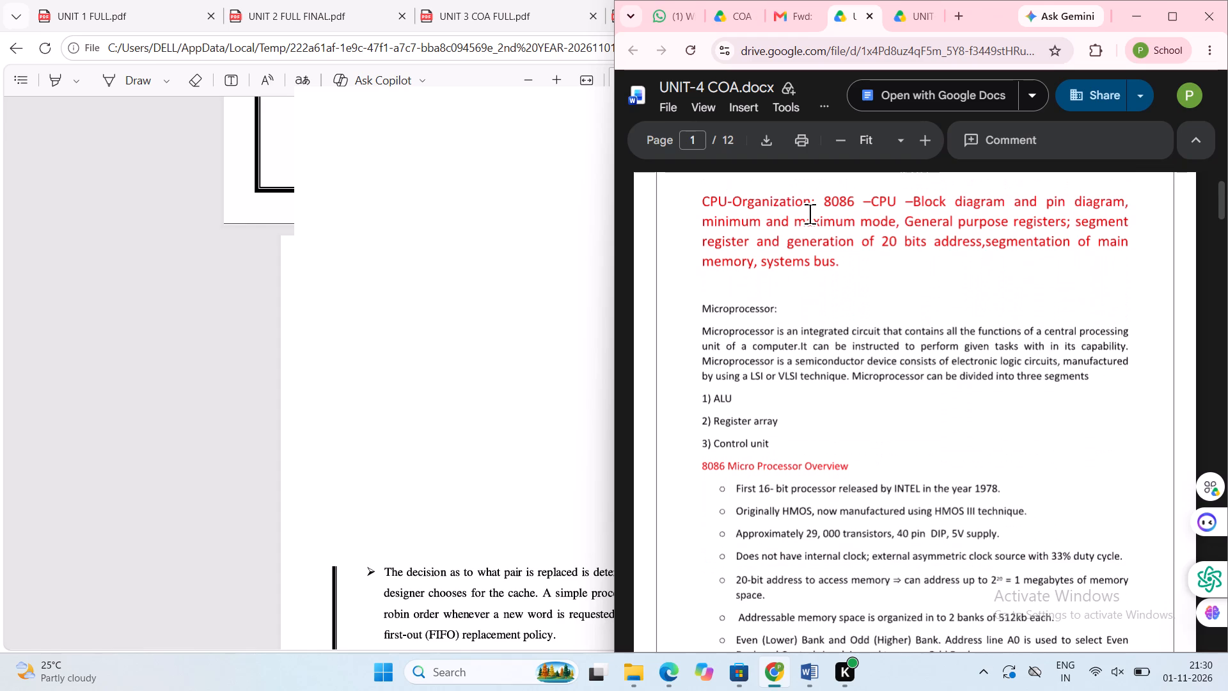
Review UNIT-4 COA.docx from the 8086 Micro Processor Overview on page 1 to the segment register diagram on page 7.
scroll(810, 214, down, 1)
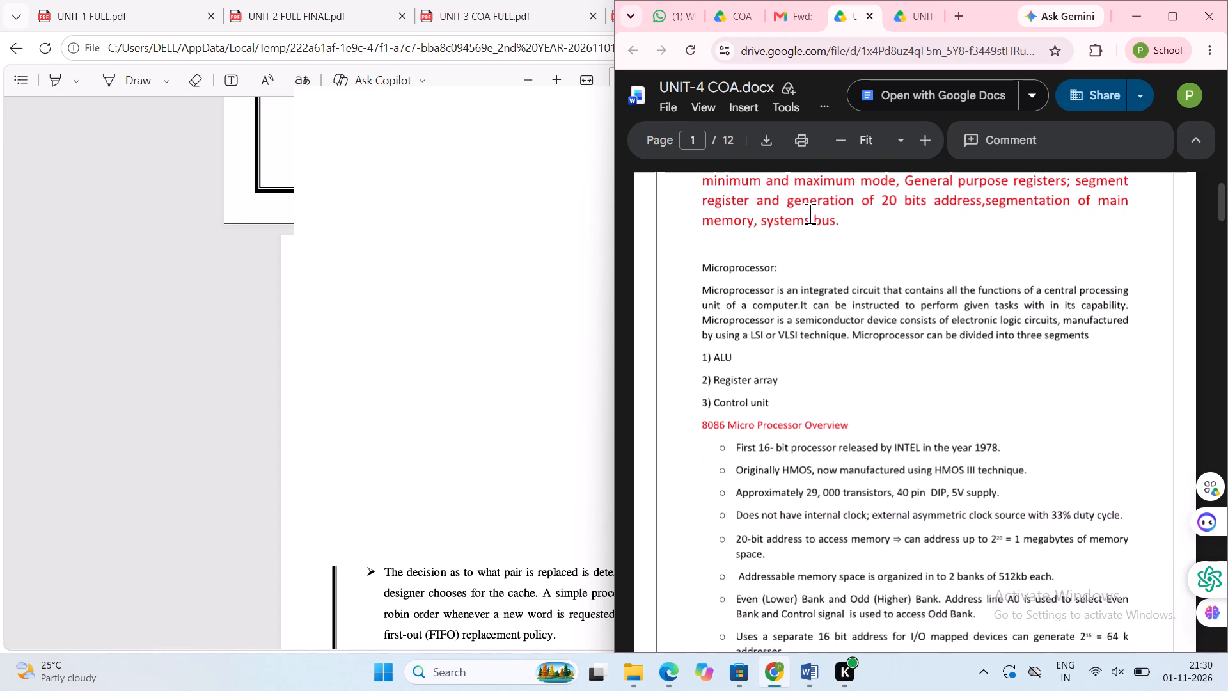
scroll(810, 214, down, 1)
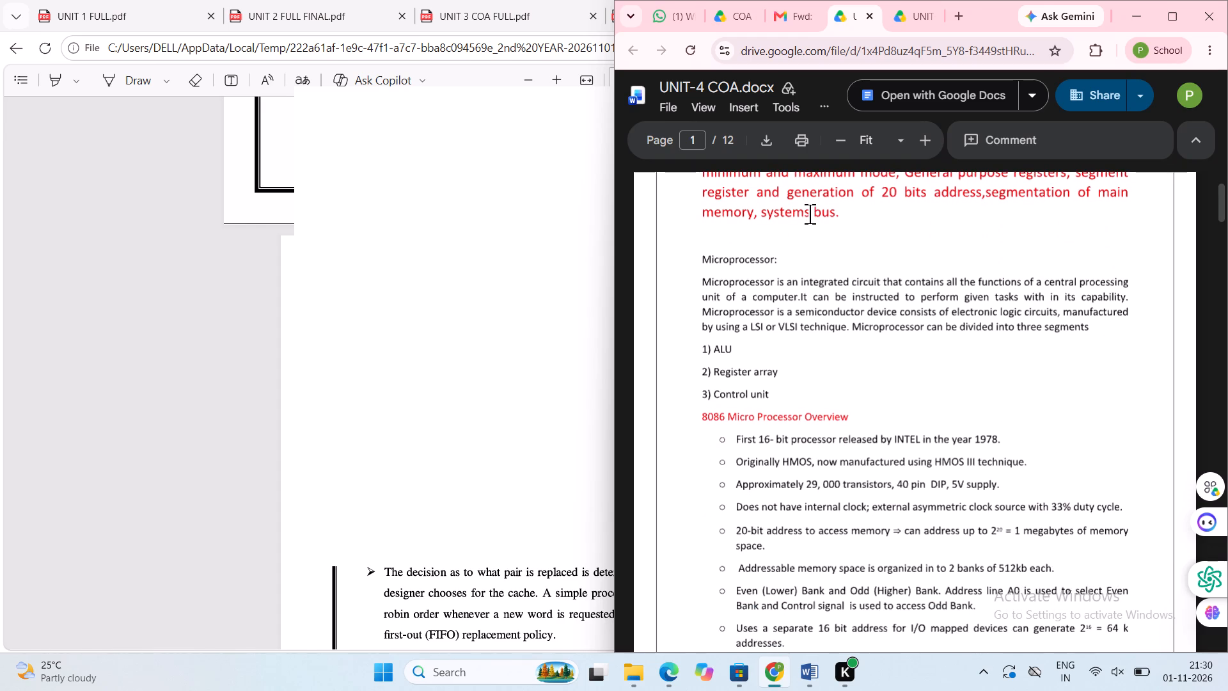
scroll(810, 214, down, 7)
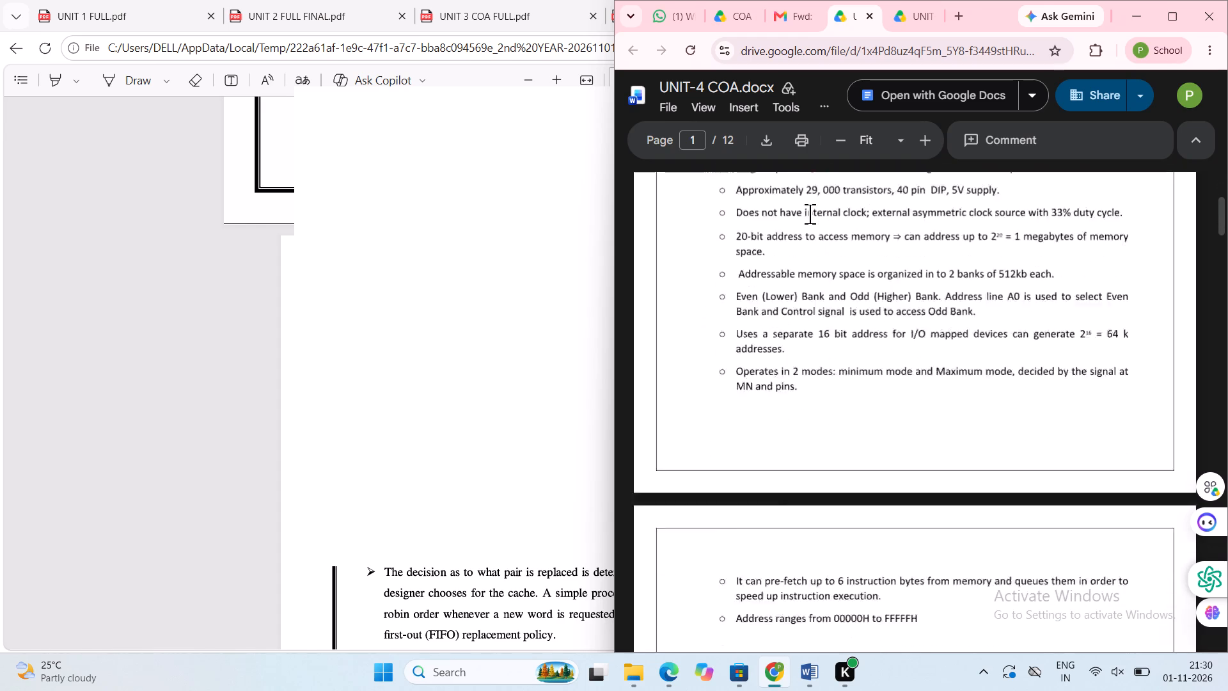
scroll(810, 214, down, 1)
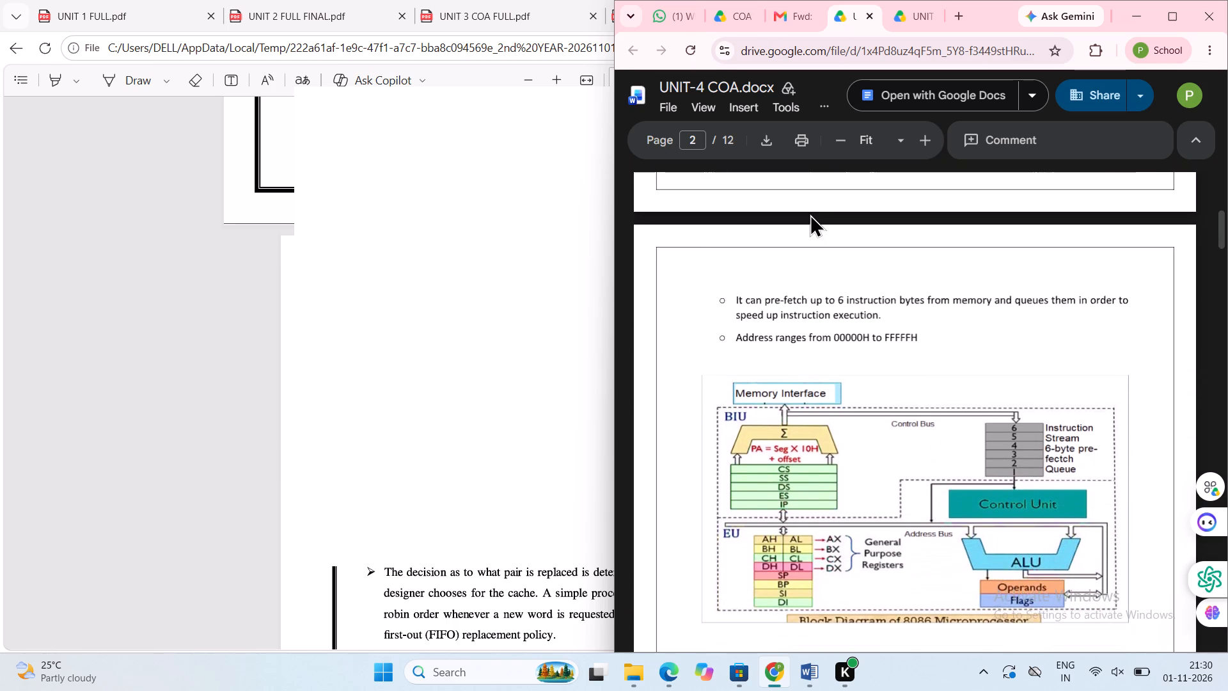
scroll(810, 214, down, 7)
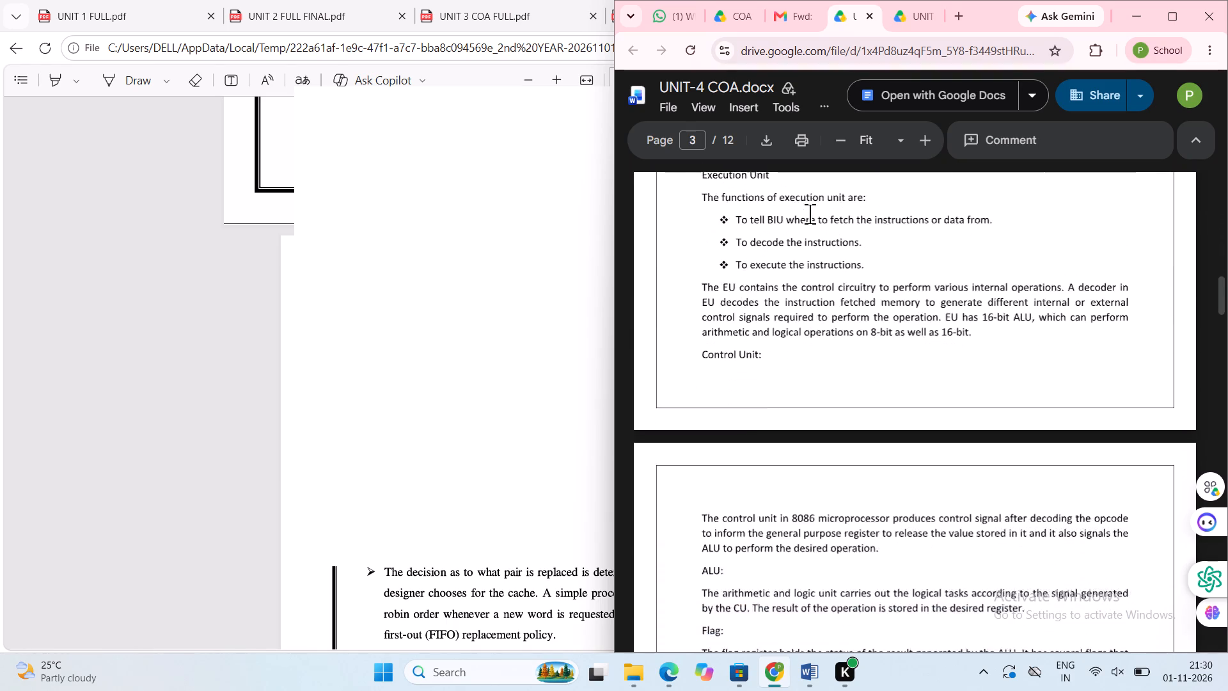
scroll(810, 214, down, 6)
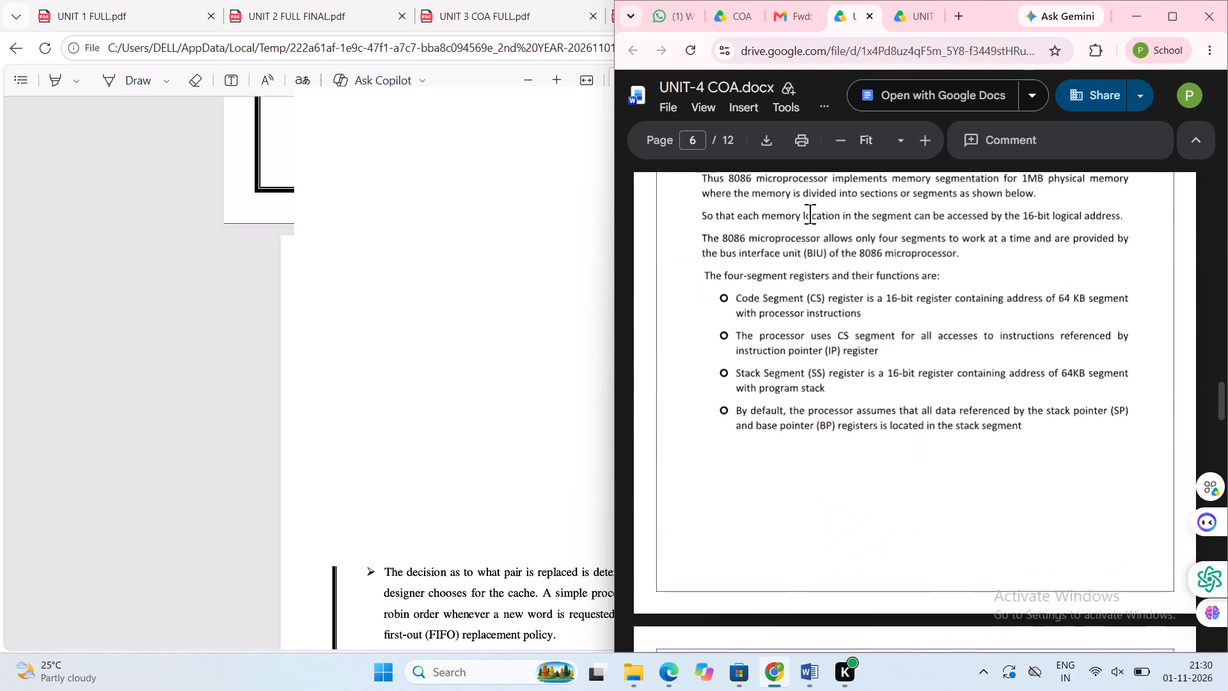
scroll(810, 214, down, 4)
scroll(810, 214, up, 2)
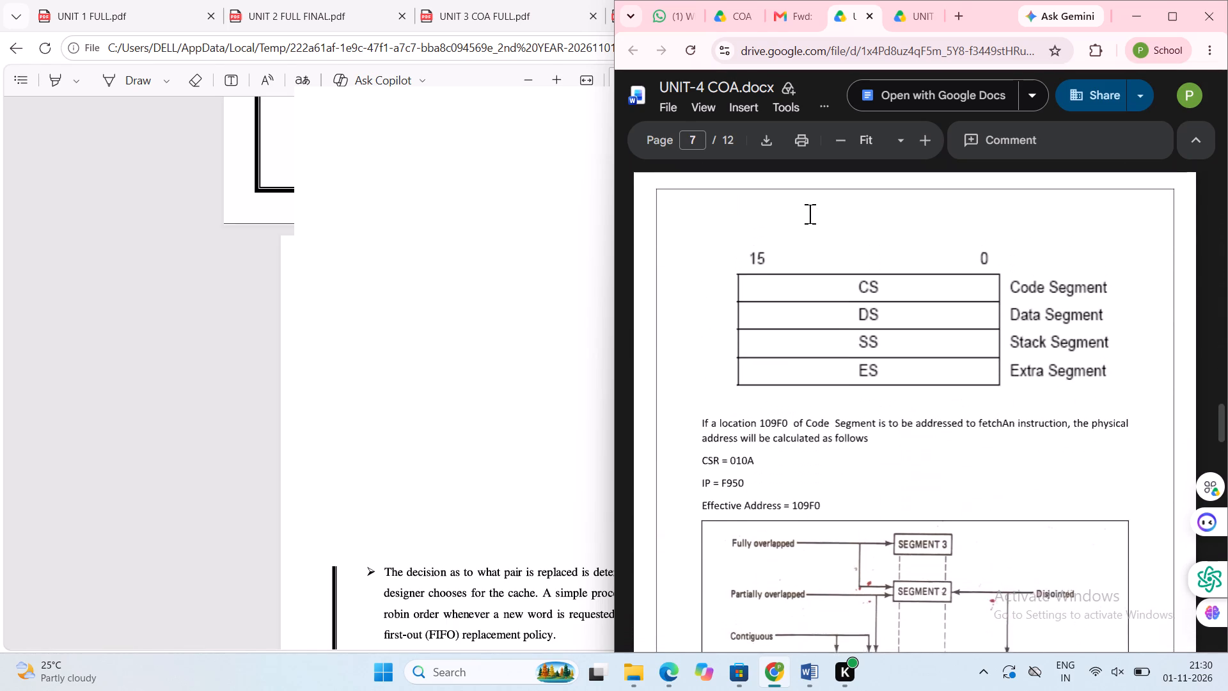
Open the UNIT 4 FULL PDF file from the COA folder in File Explorer.
double_click(619, 669)
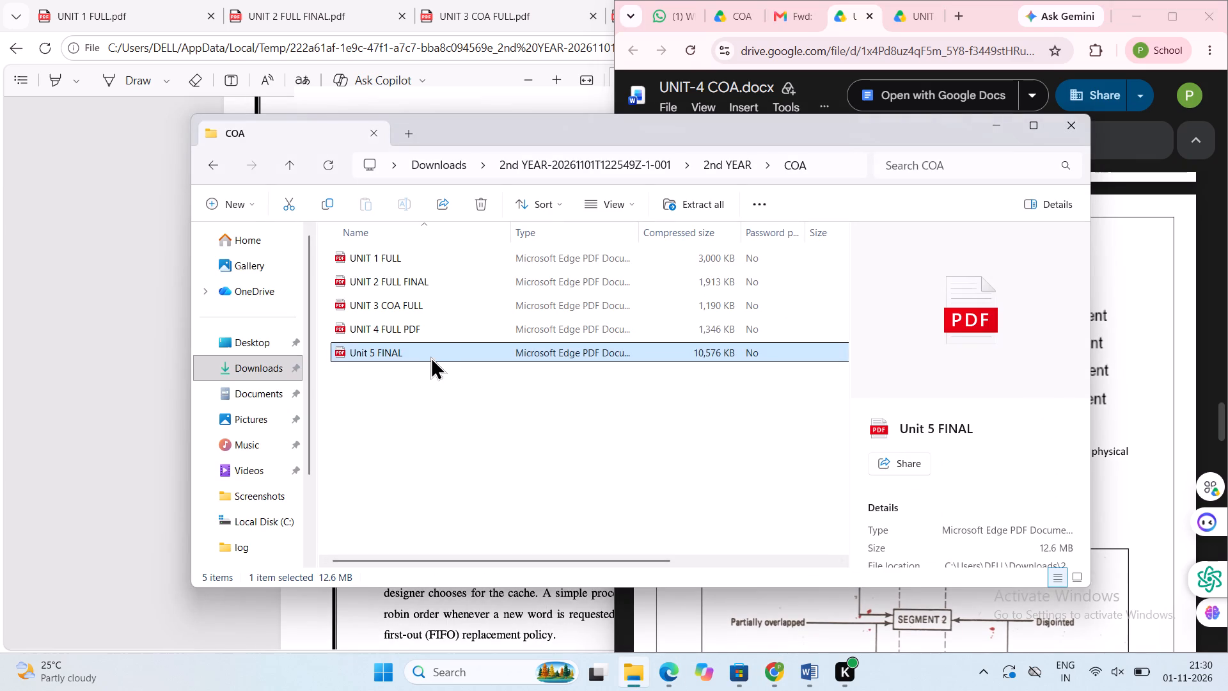
double_click(435, 325)
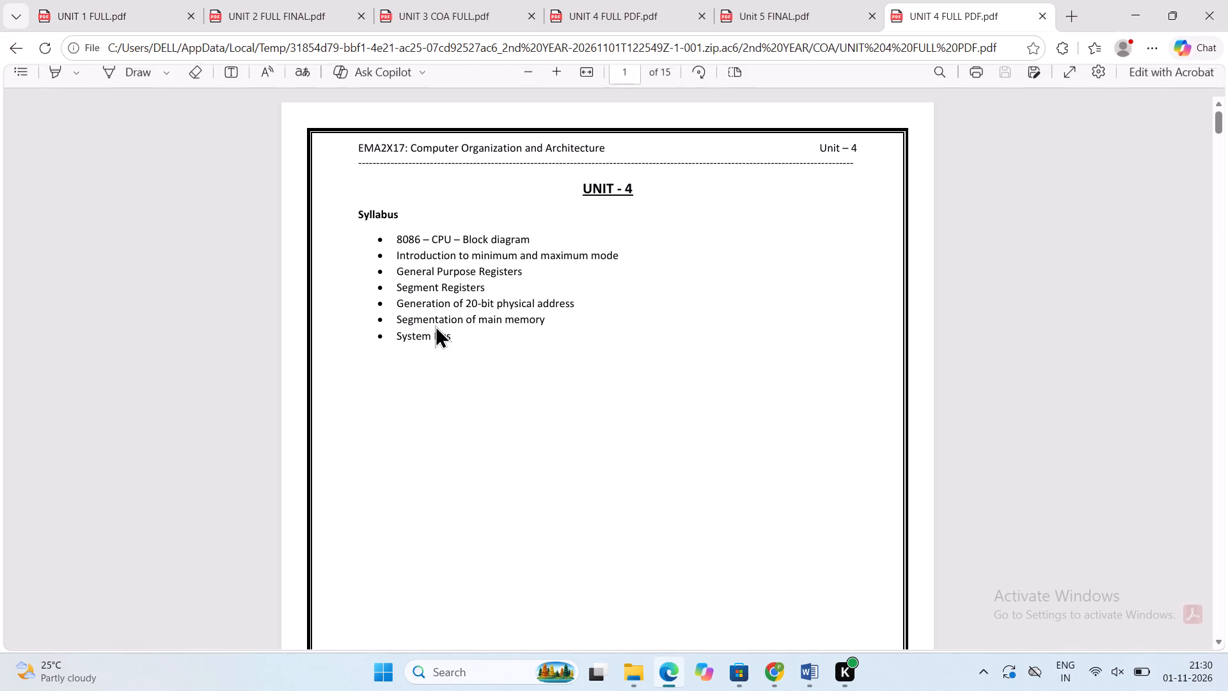
Review UNIT 4 FULL PDF from the syllabus on page 1 through the 8086 sections to the minimum and maximum modes introduction on page 7.
scroll(435, 325, down, 4)
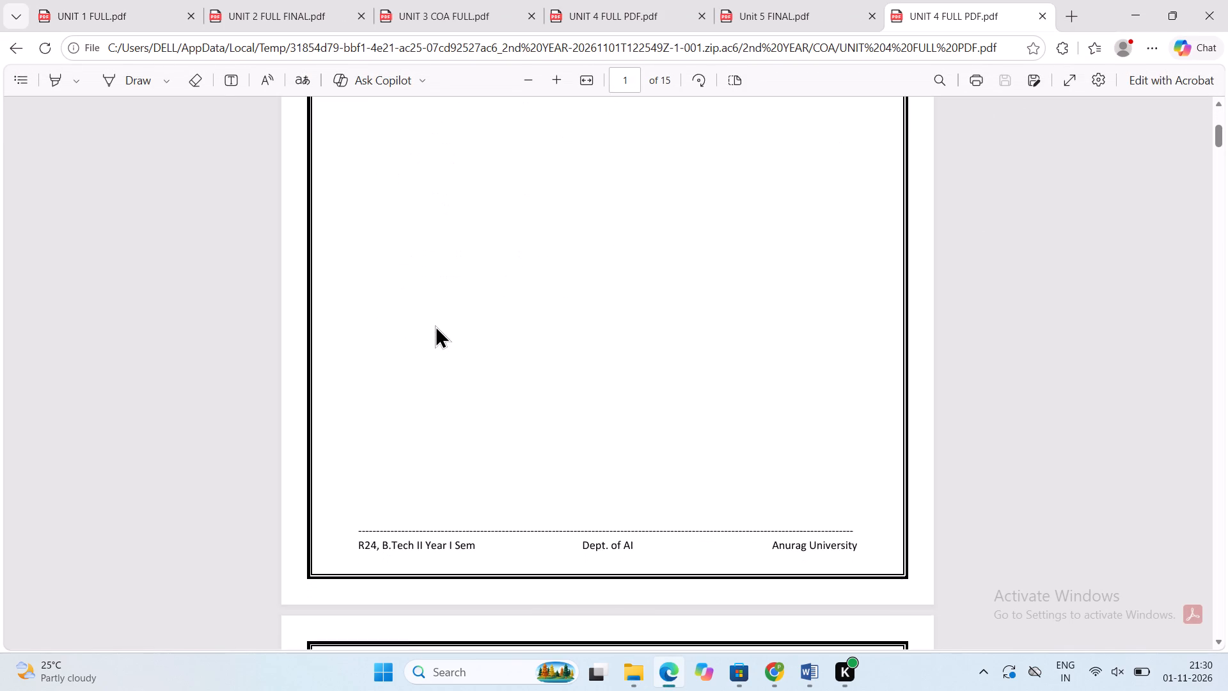
scroll(435, 325, down, 5)
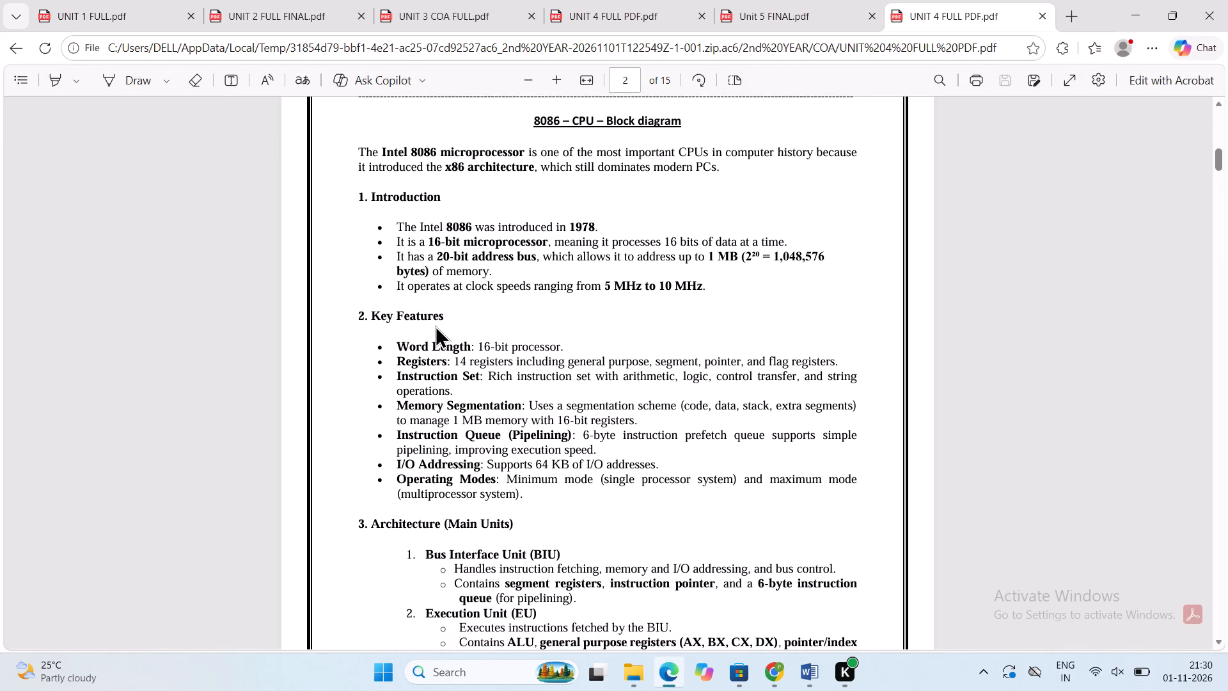
scroll(435, 325, down, 5)
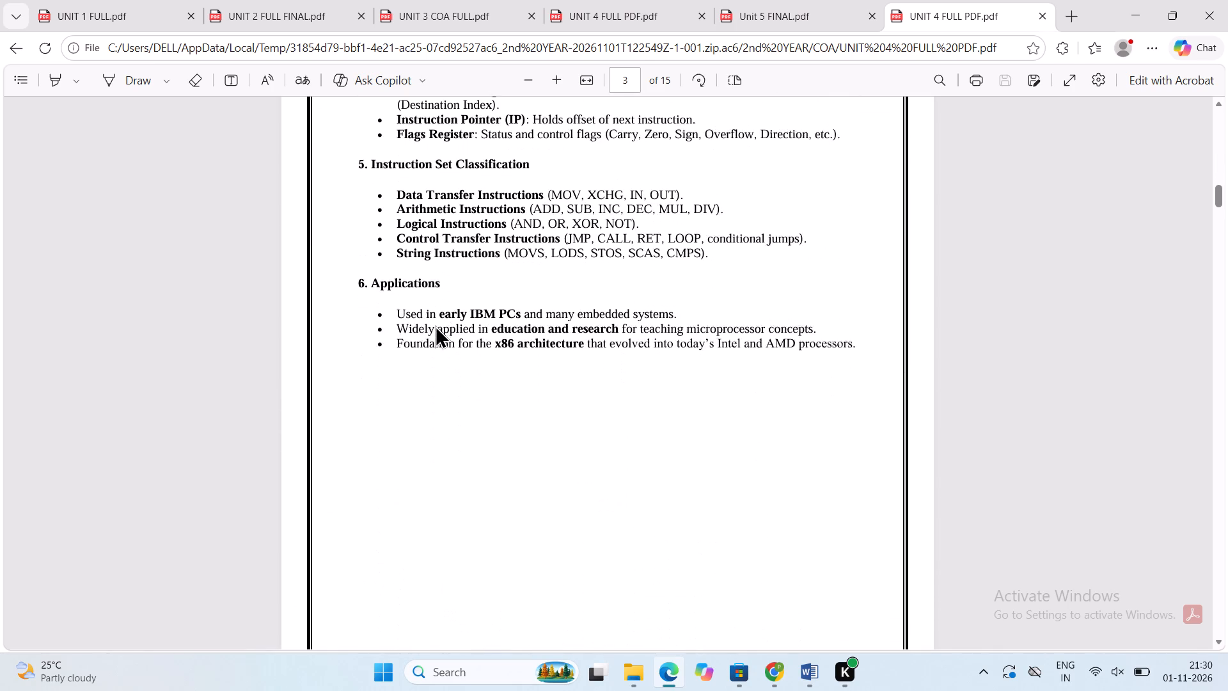
scroll(435, 325, down, 2)
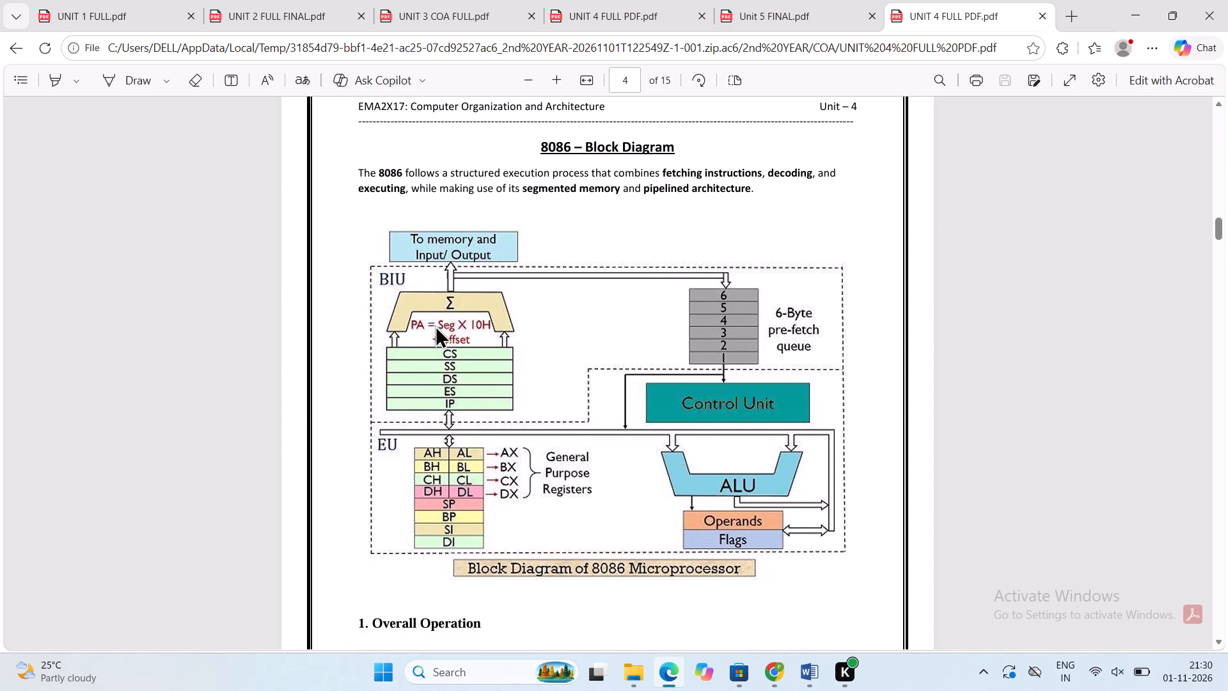
scroll(435, 325, down, 5)
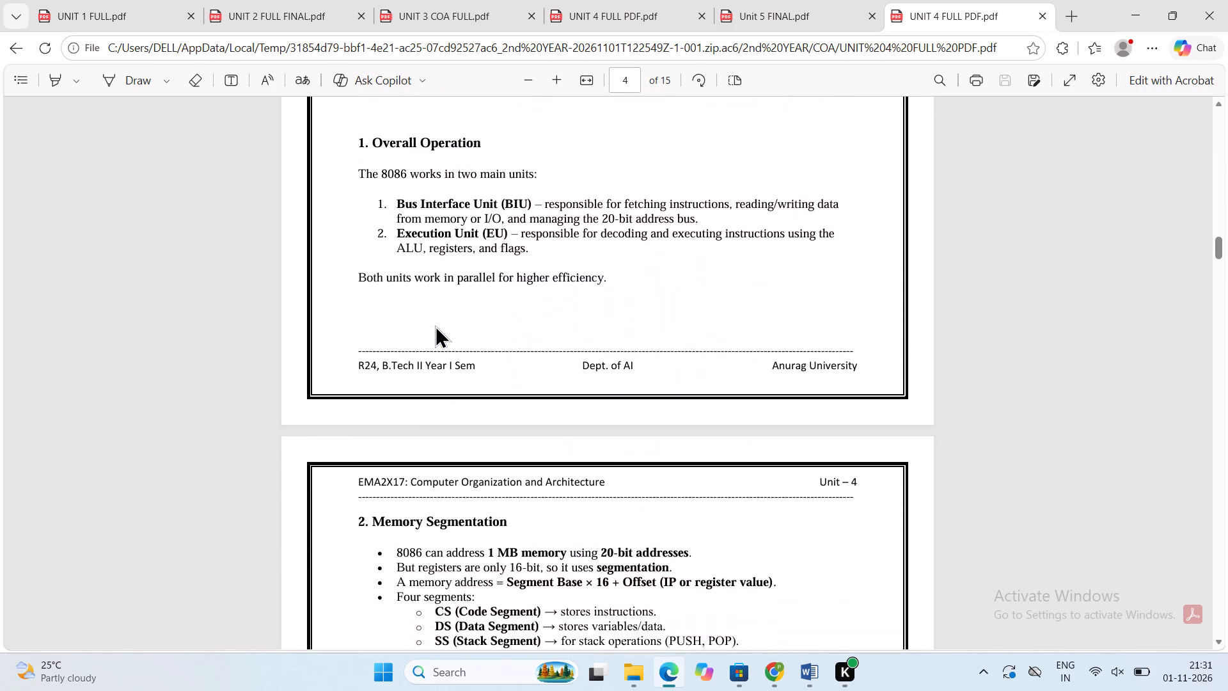
scroll(435, 325, down, 6)
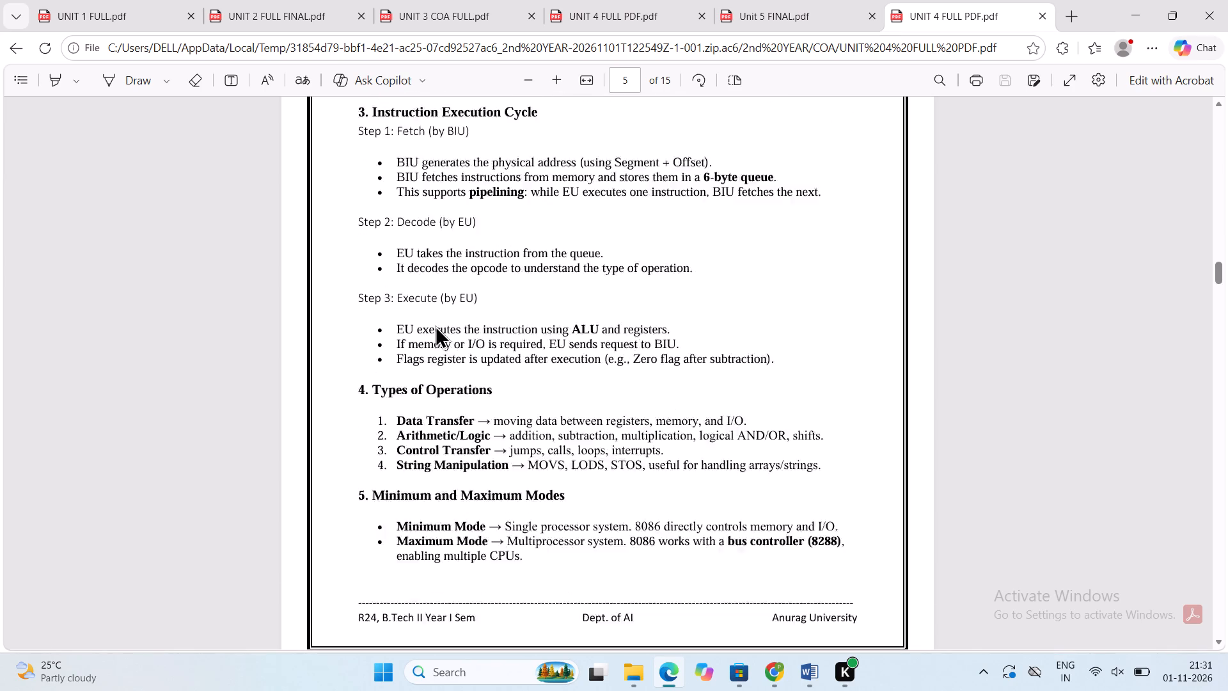
scroll(435, 325, down, 6)
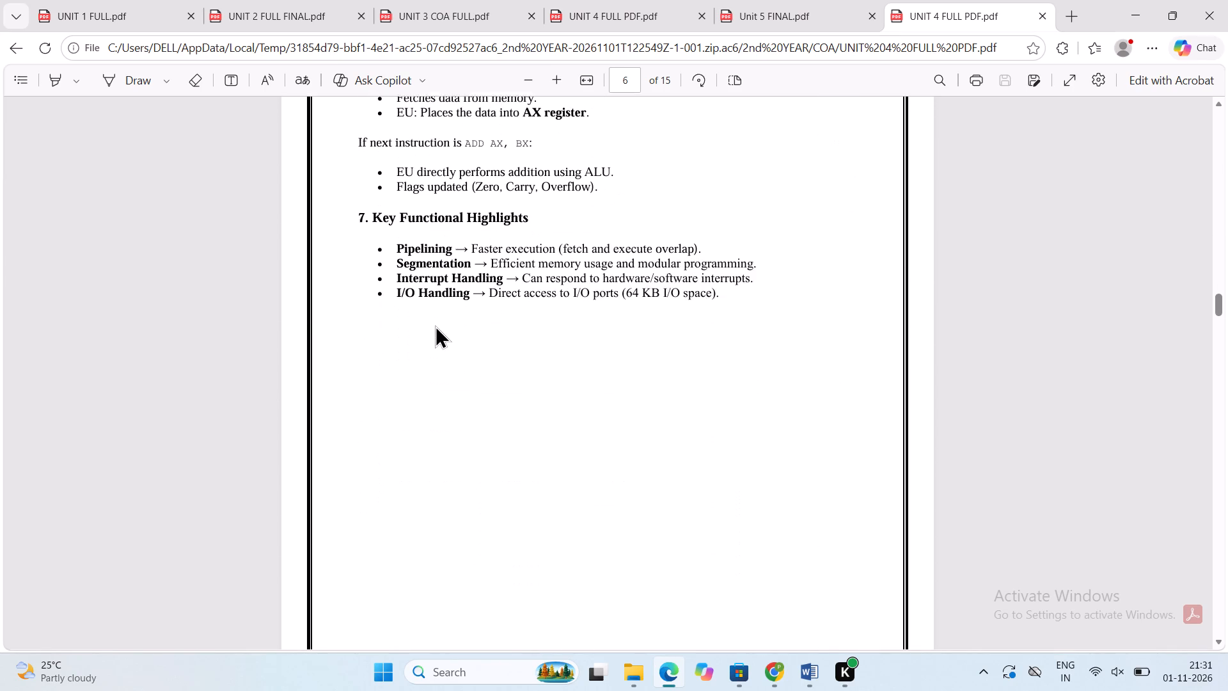
scroll(435, 325, down, 2)
Go back from the minimum and maximum modes introduction on page 7 to the 8086 – Block Diagram heading on page 4.
scroll(435, 325, up, 2)
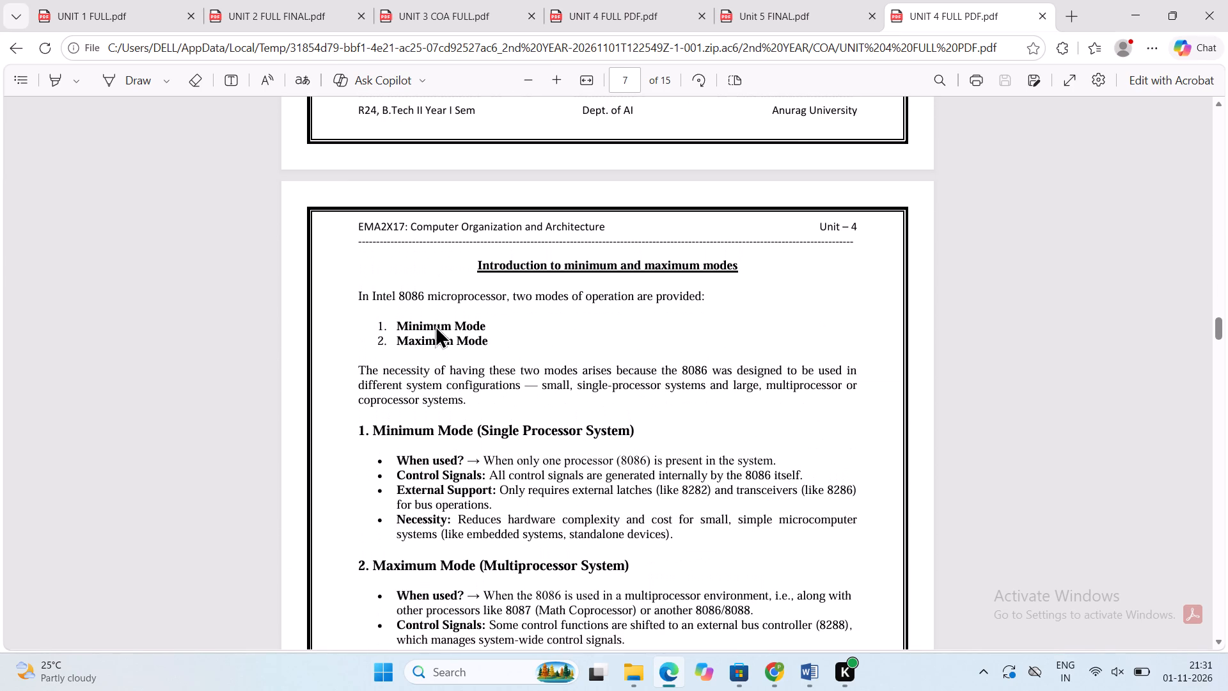
scroll(435, 325, up, 9)
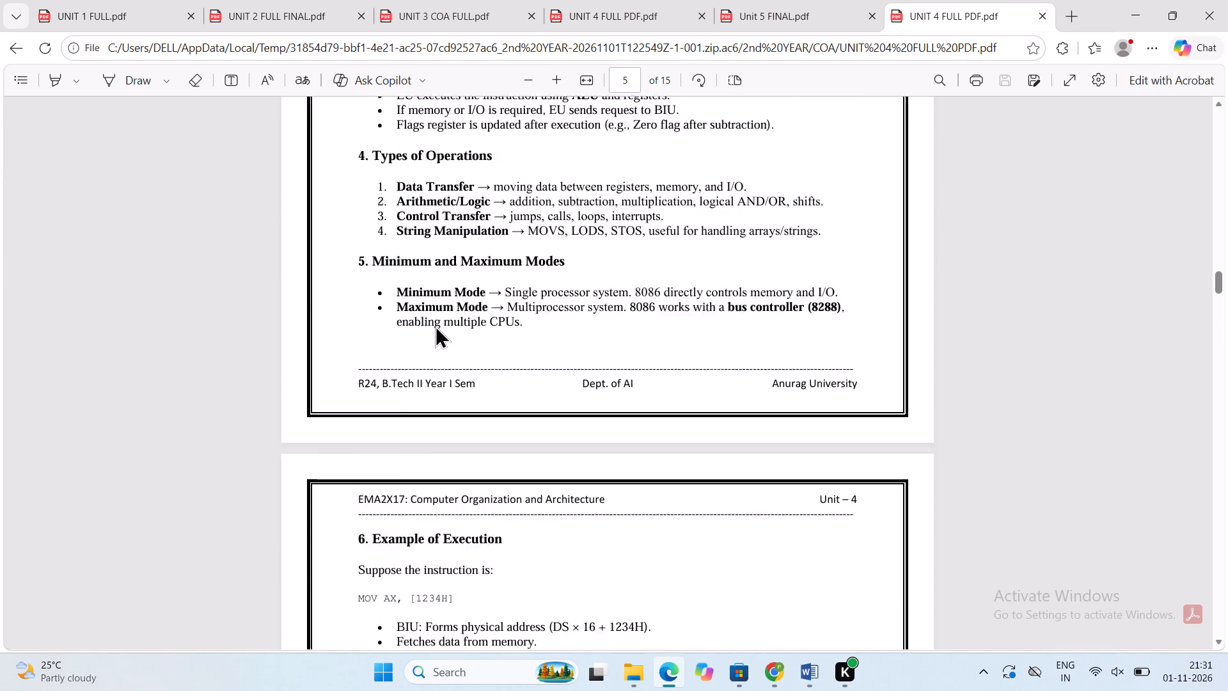
scroll(435, 325, up, 3)
scroll(435, 325, down, 5)
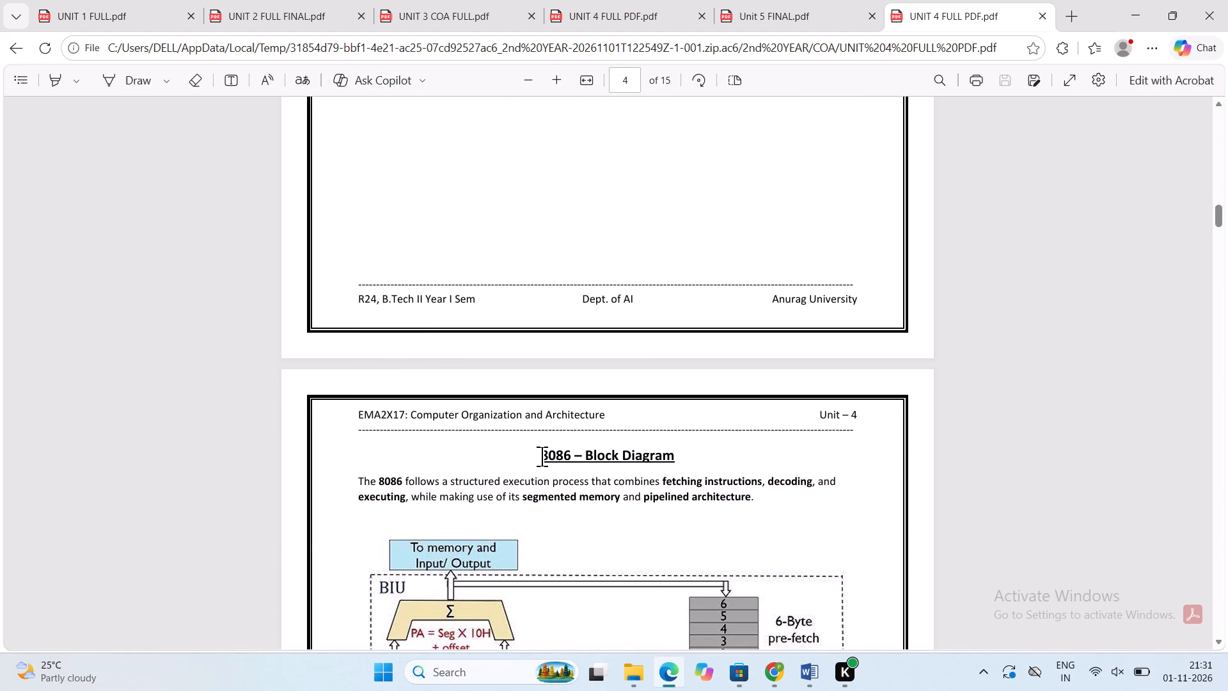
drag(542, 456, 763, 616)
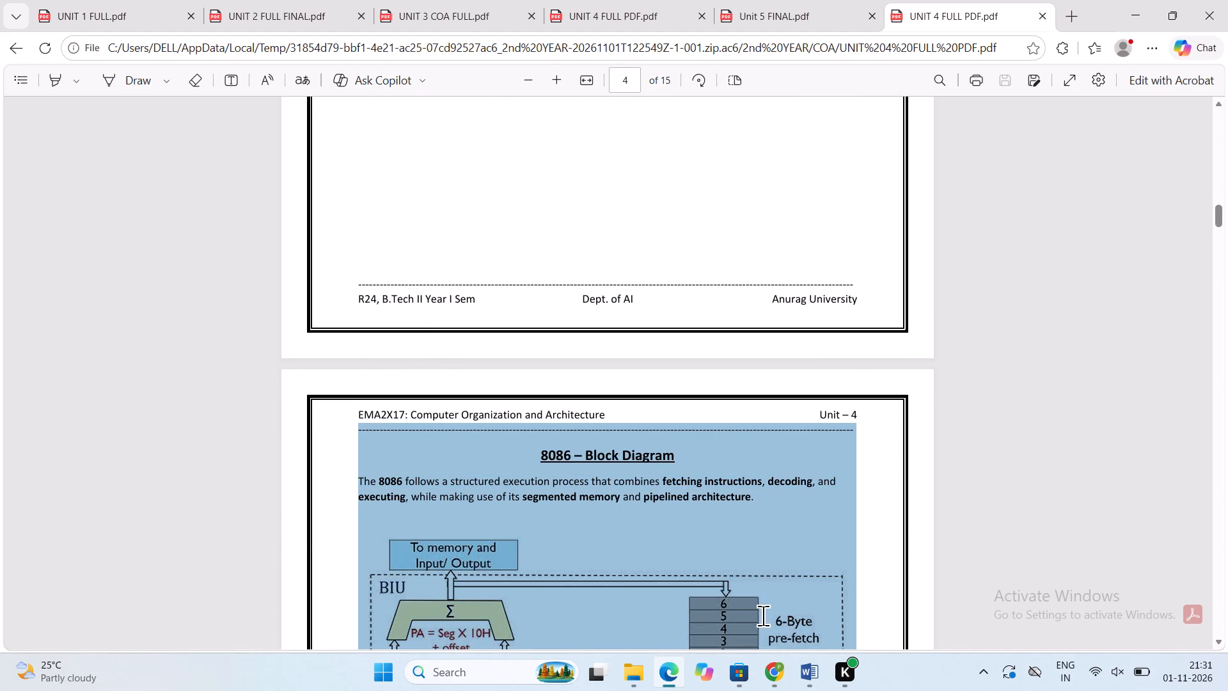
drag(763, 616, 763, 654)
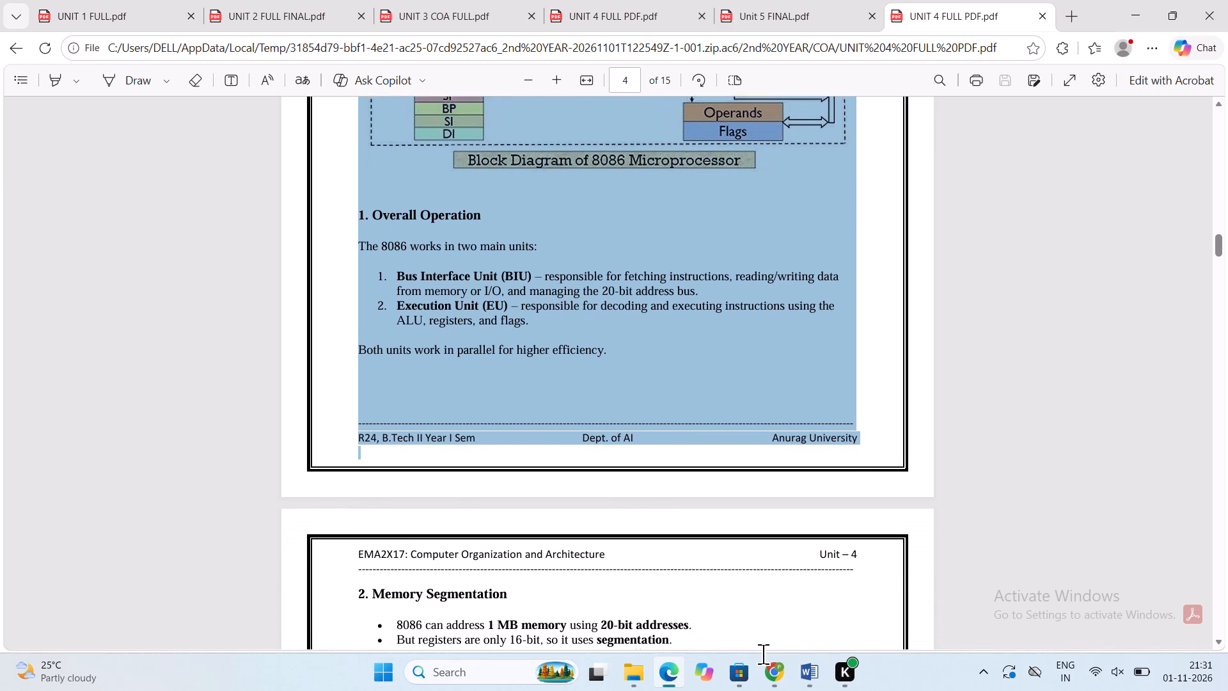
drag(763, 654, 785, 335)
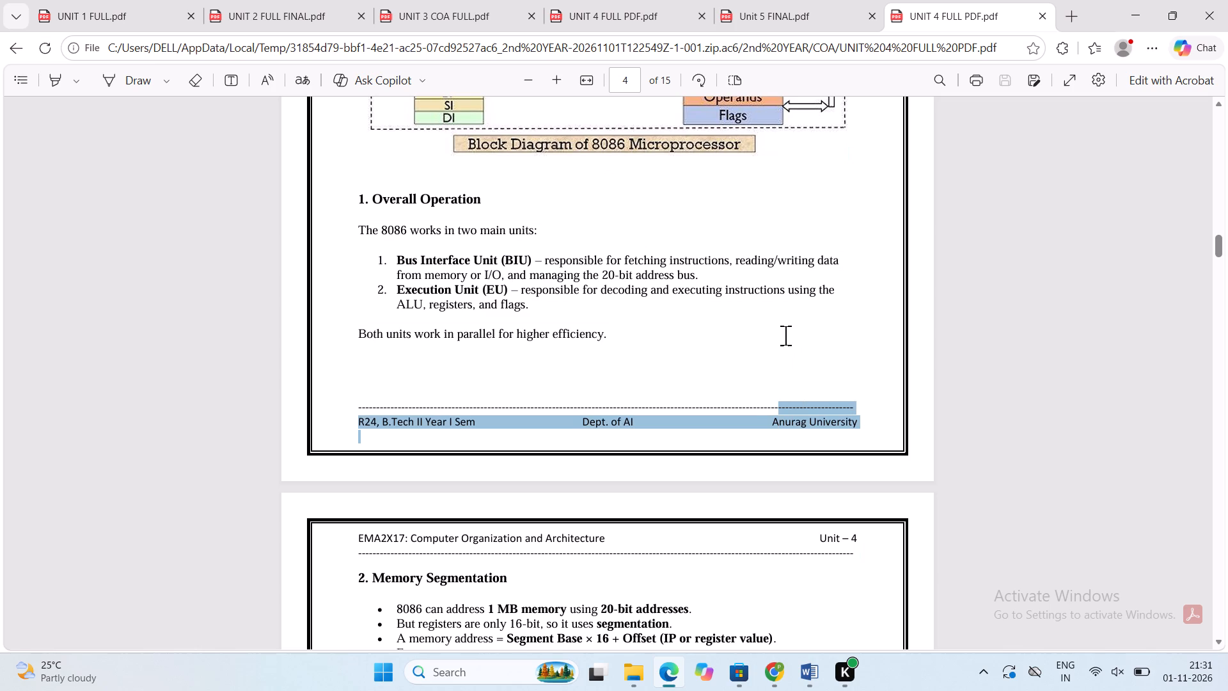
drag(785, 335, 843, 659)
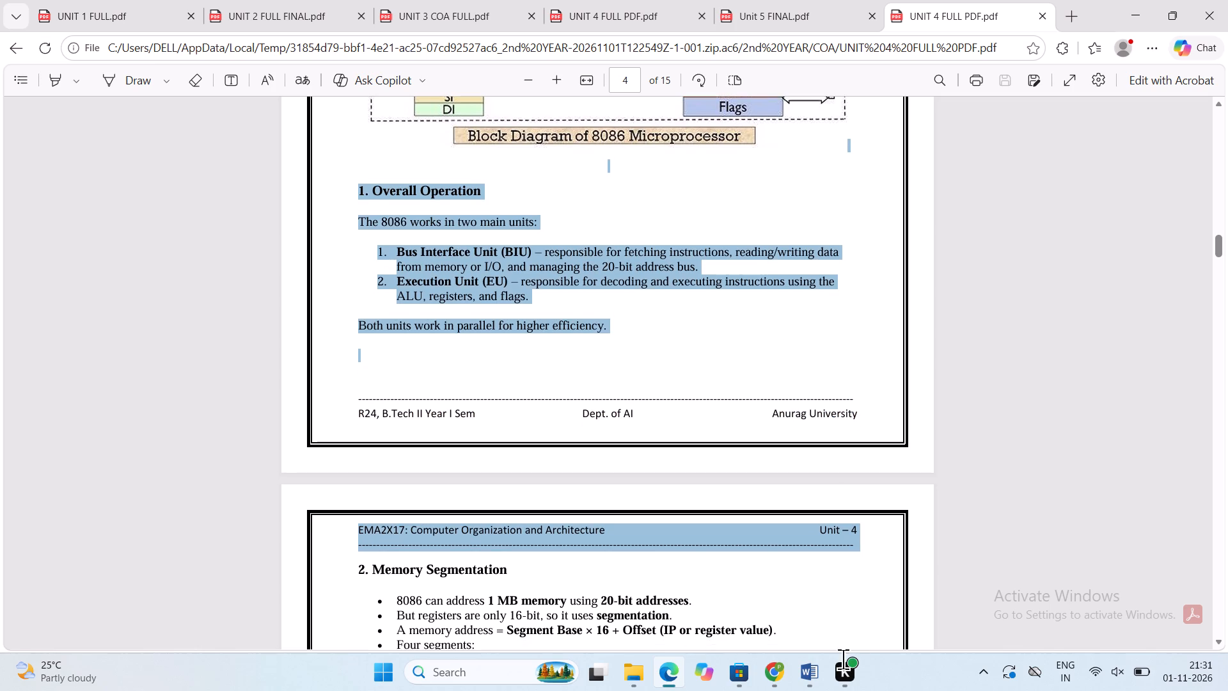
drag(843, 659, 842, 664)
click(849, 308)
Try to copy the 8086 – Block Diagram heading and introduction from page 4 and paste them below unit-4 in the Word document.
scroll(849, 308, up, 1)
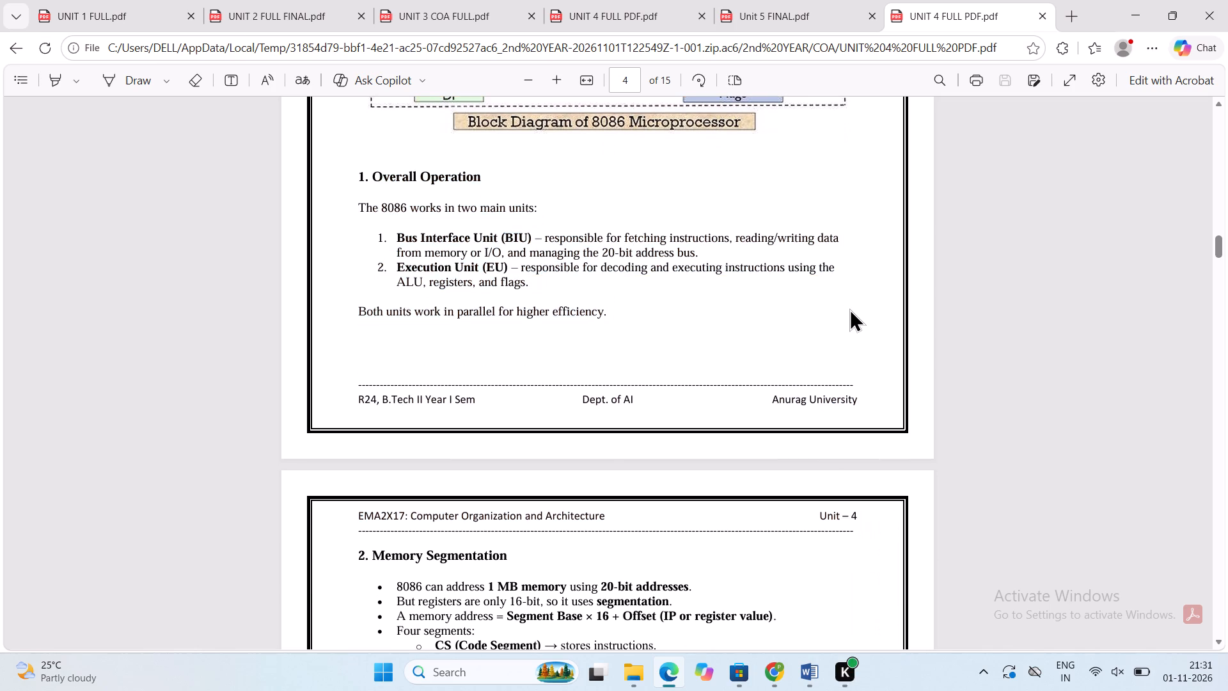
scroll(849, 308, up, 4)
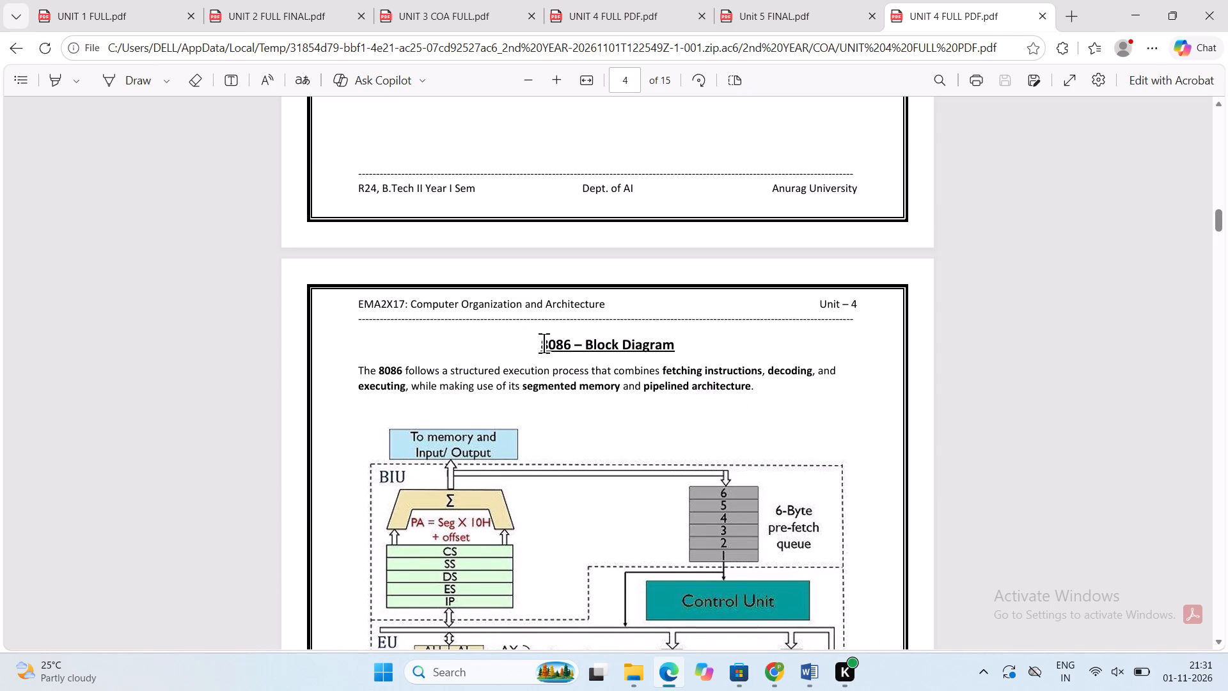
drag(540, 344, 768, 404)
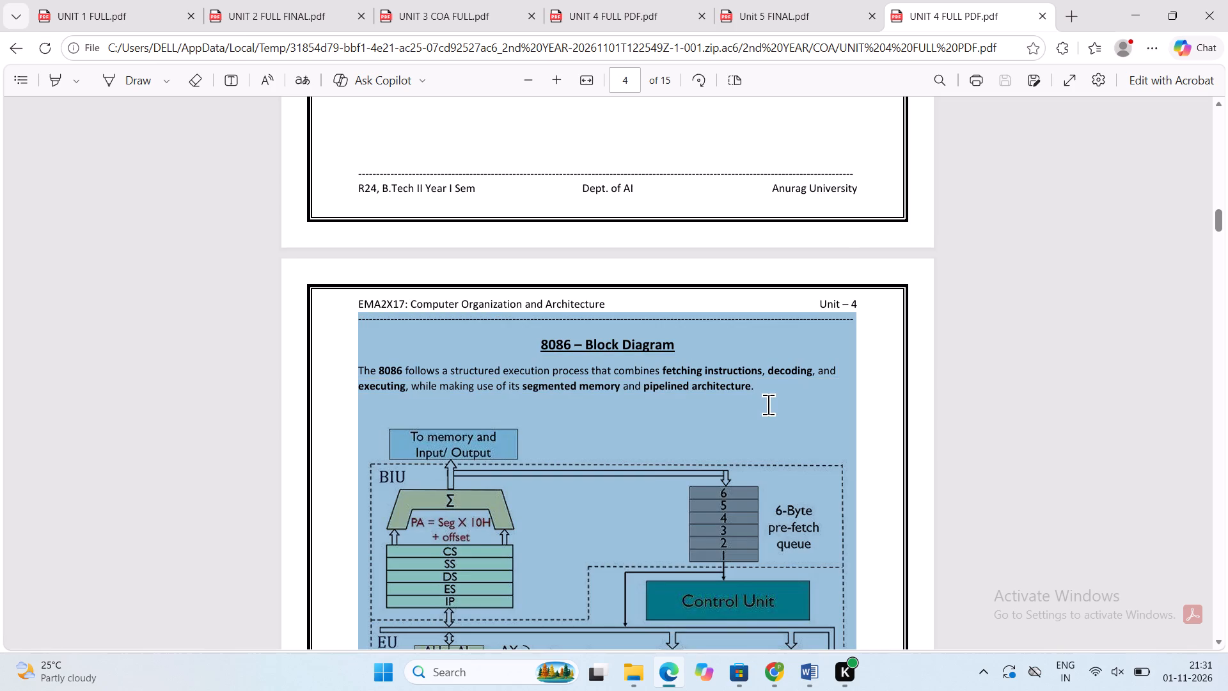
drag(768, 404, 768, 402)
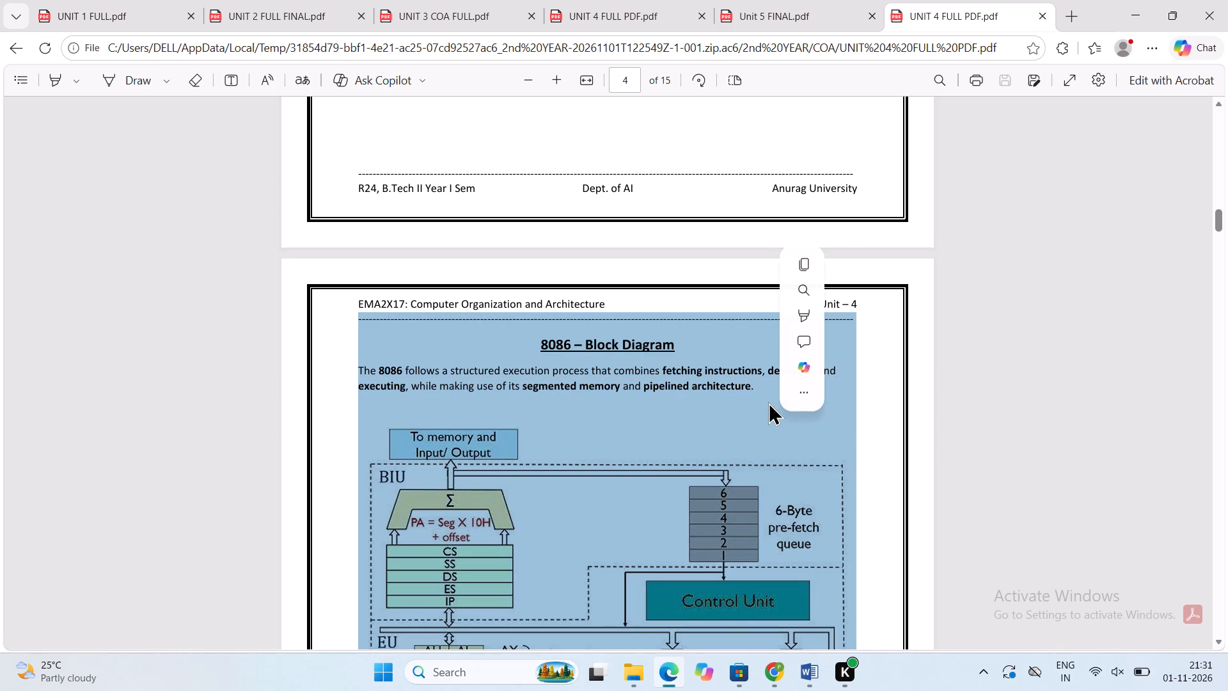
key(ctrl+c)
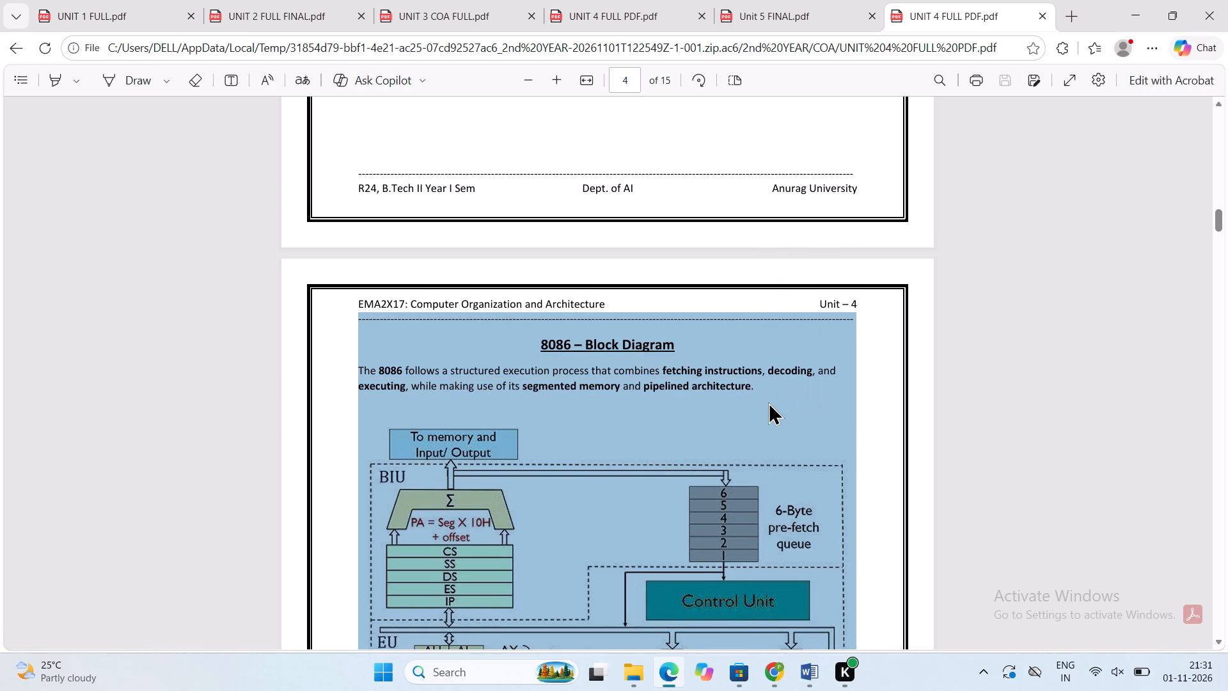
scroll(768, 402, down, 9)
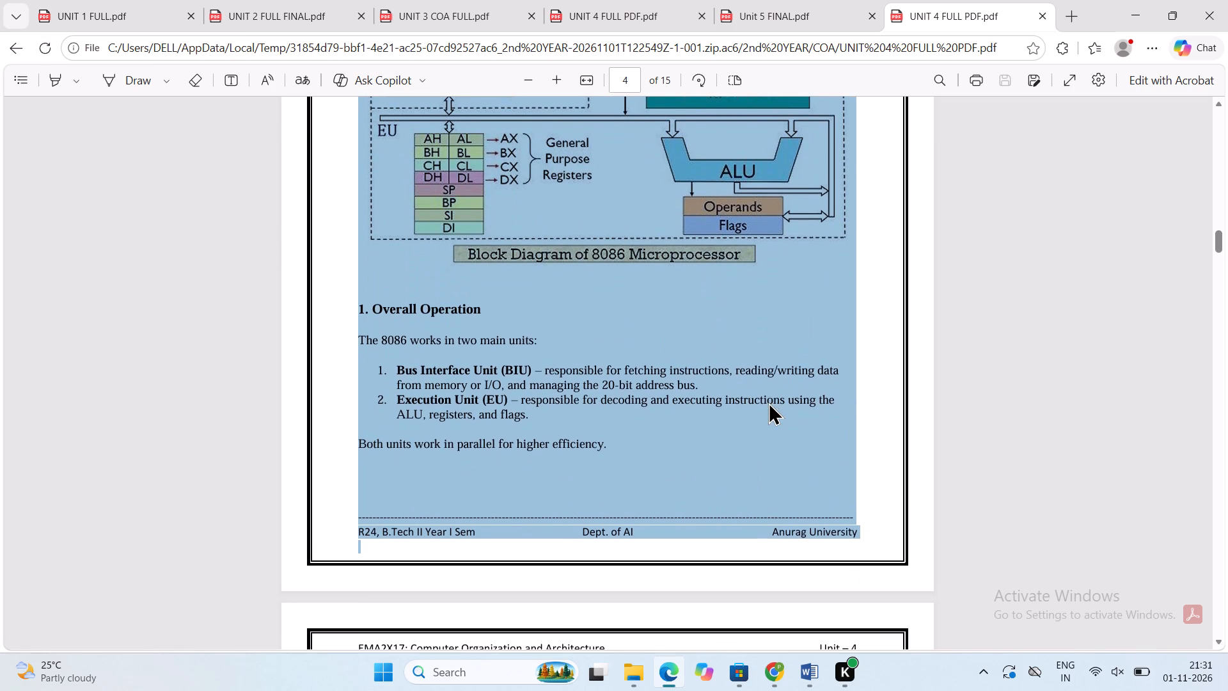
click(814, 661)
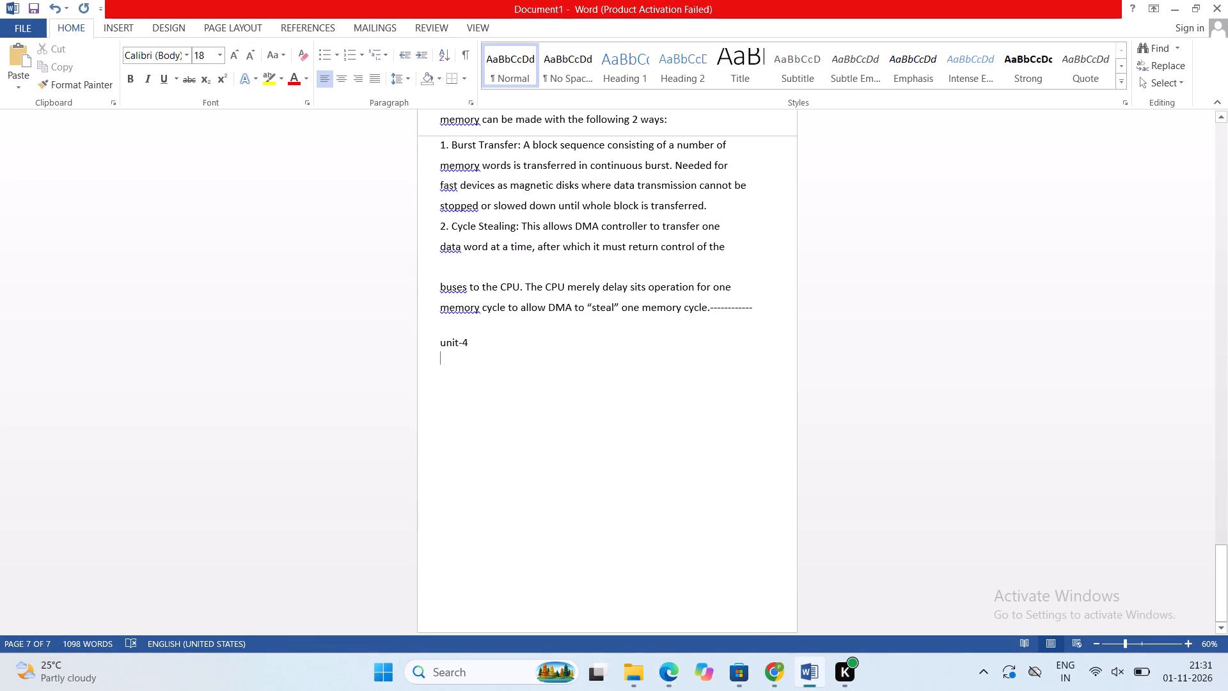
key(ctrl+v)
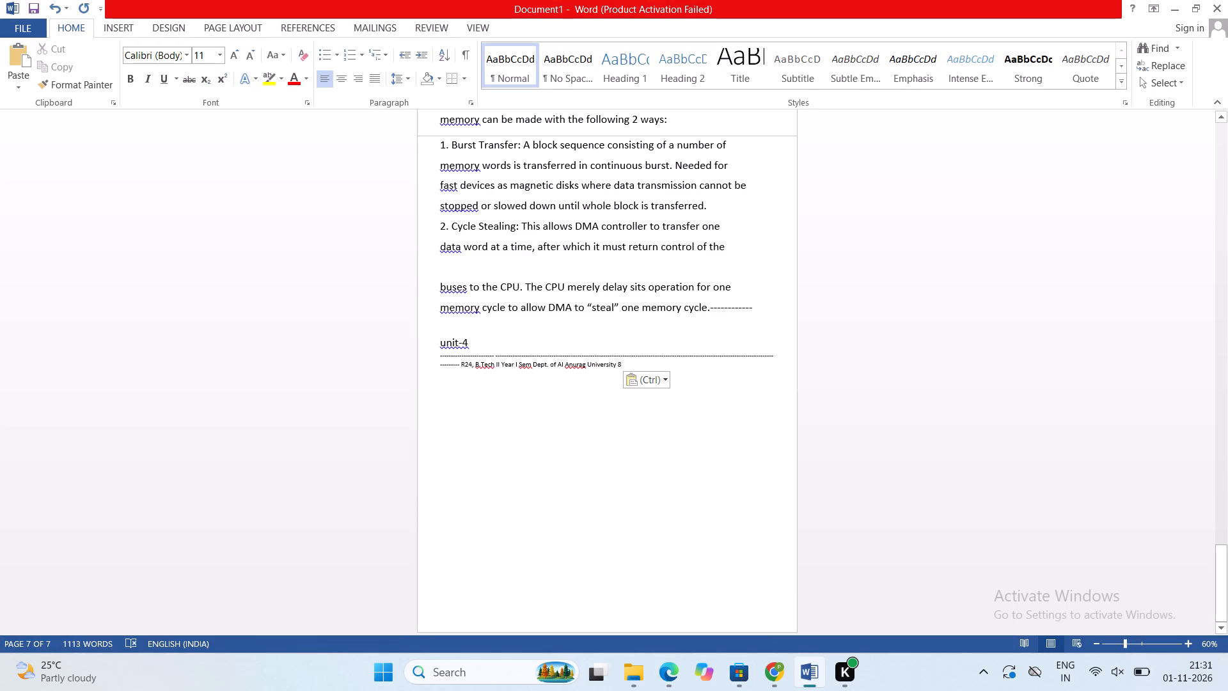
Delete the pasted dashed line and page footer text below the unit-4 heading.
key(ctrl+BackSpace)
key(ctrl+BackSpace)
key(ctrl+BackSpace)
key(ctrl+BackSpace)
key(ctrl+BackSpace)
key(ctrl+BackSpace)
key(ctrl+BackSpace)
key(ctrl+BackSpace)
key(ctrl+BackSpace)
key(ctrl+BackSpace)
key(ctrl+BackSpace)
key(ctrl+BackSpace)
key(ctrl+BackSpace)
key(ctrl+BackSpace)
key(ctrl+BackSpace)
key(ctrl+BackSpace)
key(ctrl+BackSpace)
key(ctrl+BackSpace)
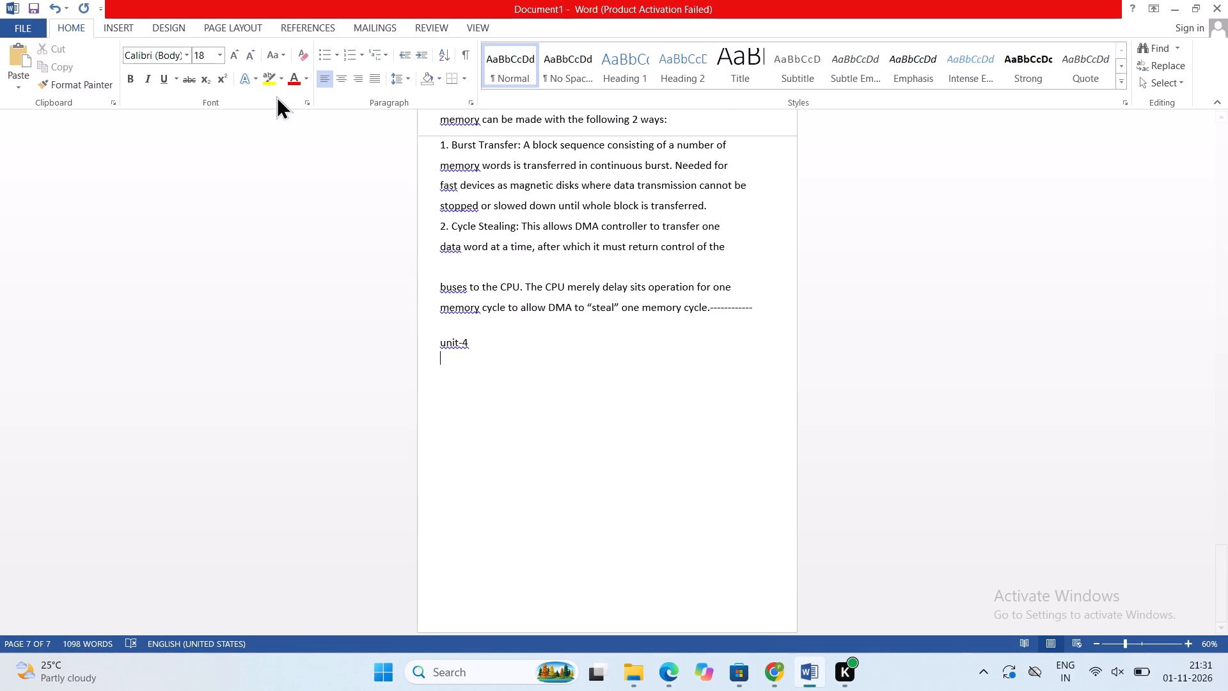
Copy only the 8086 – Block Diagram heading and introductory sentence from page 4 of the PDF and paste them below unit-4 in Word.
click(799, 668)
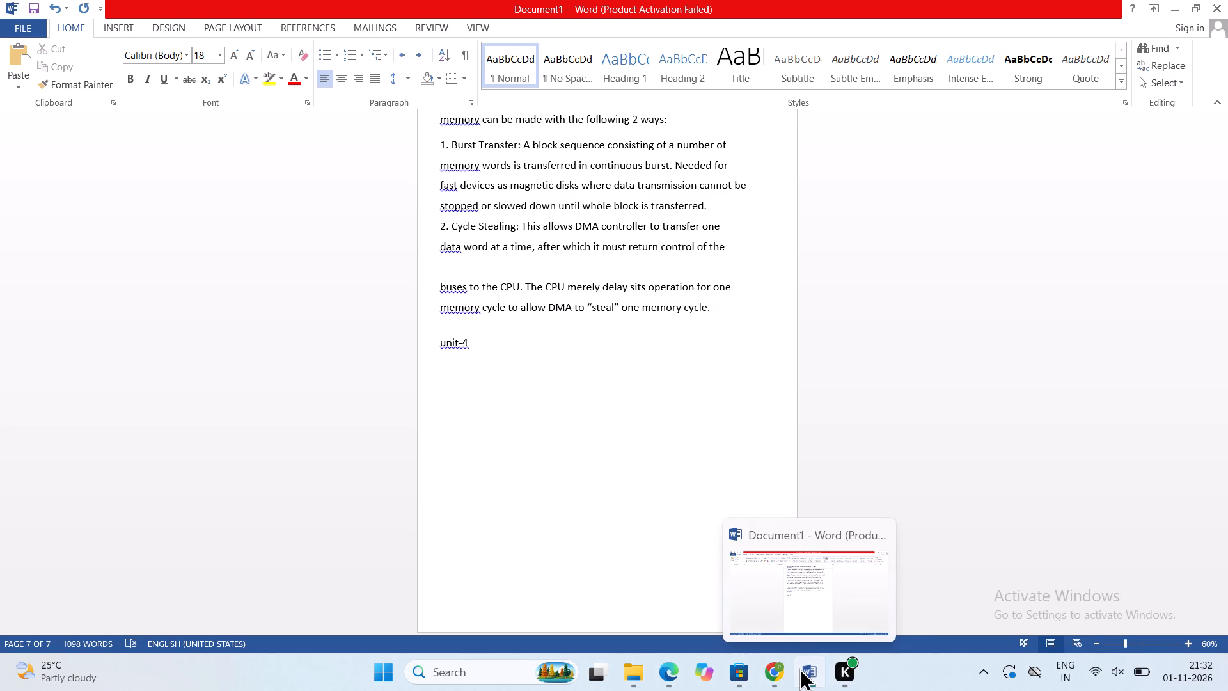
click(687, 357)
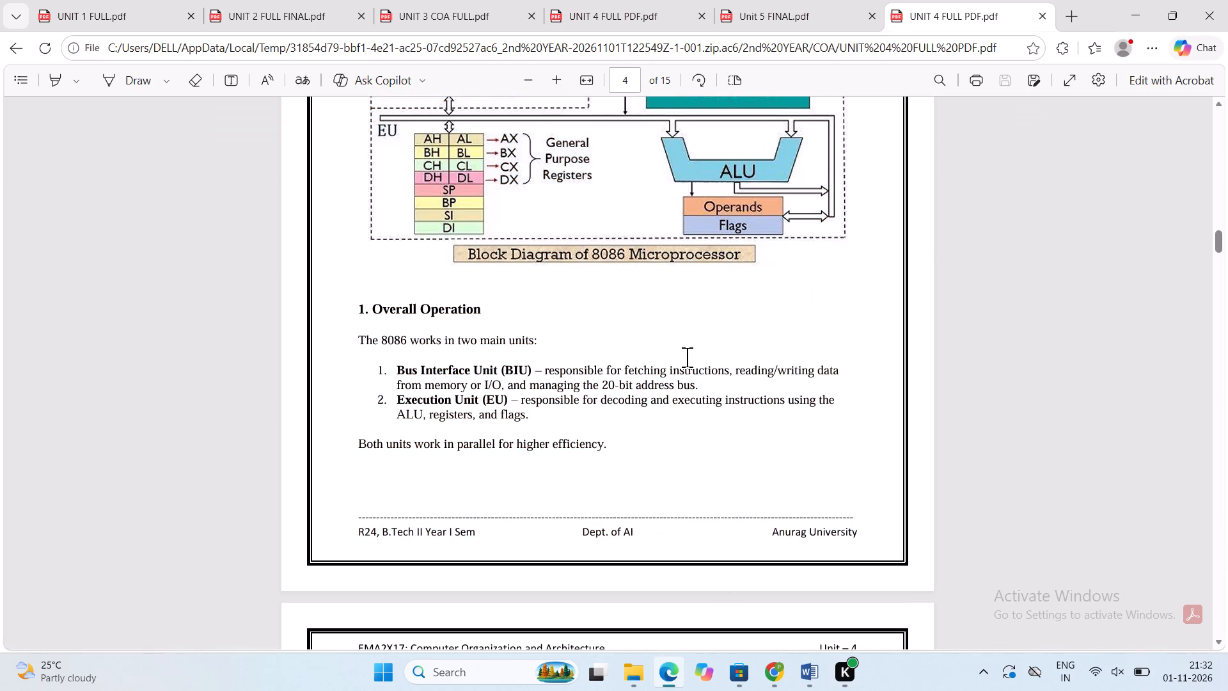
scroll(687, 357, up, 4)
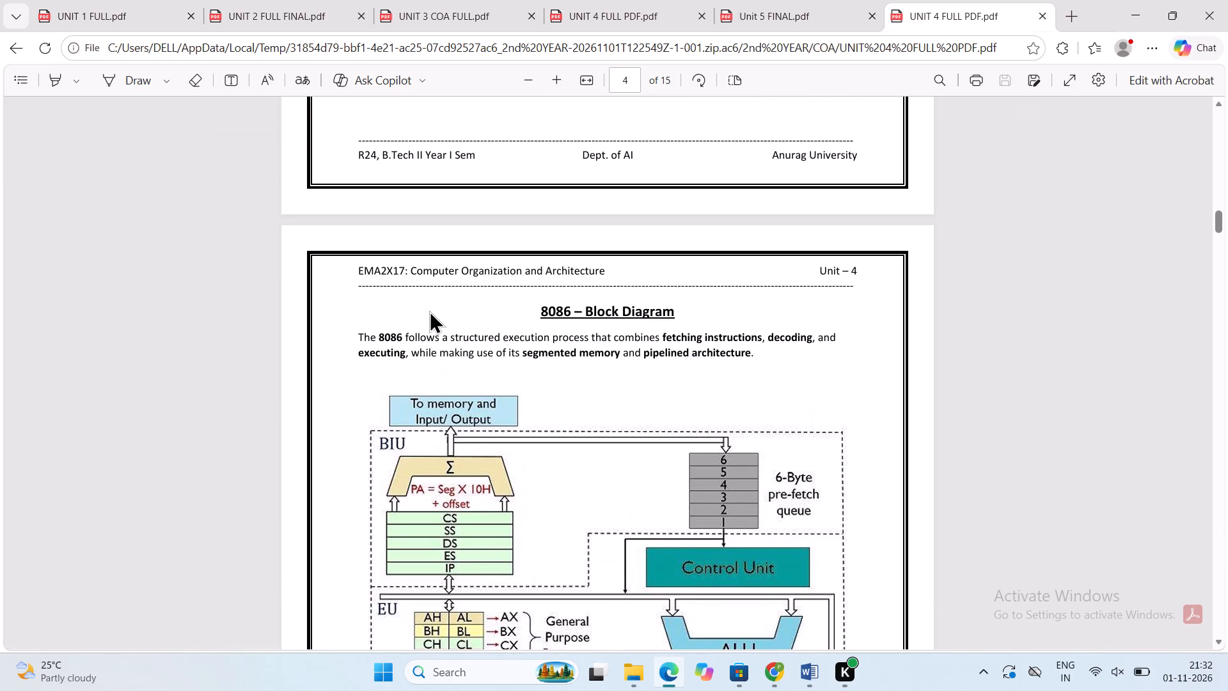
drag(540, 305, 794, 370)
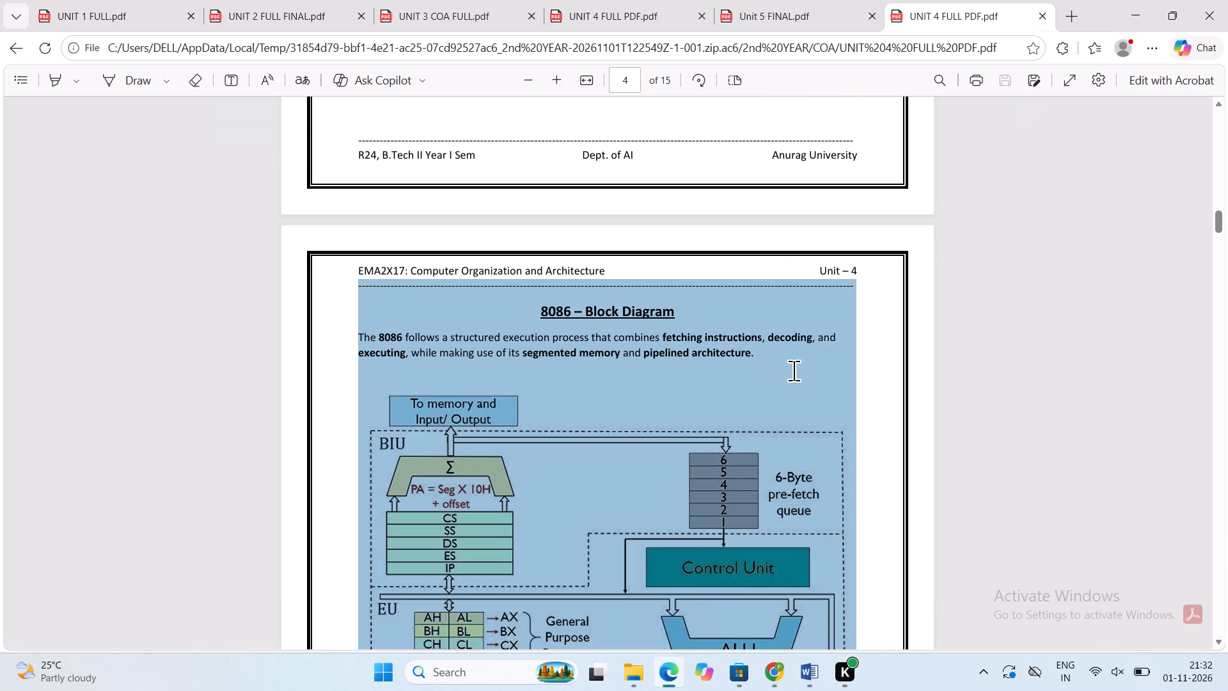
drag(794, 370, 750, 351)
key(ctrl+c)
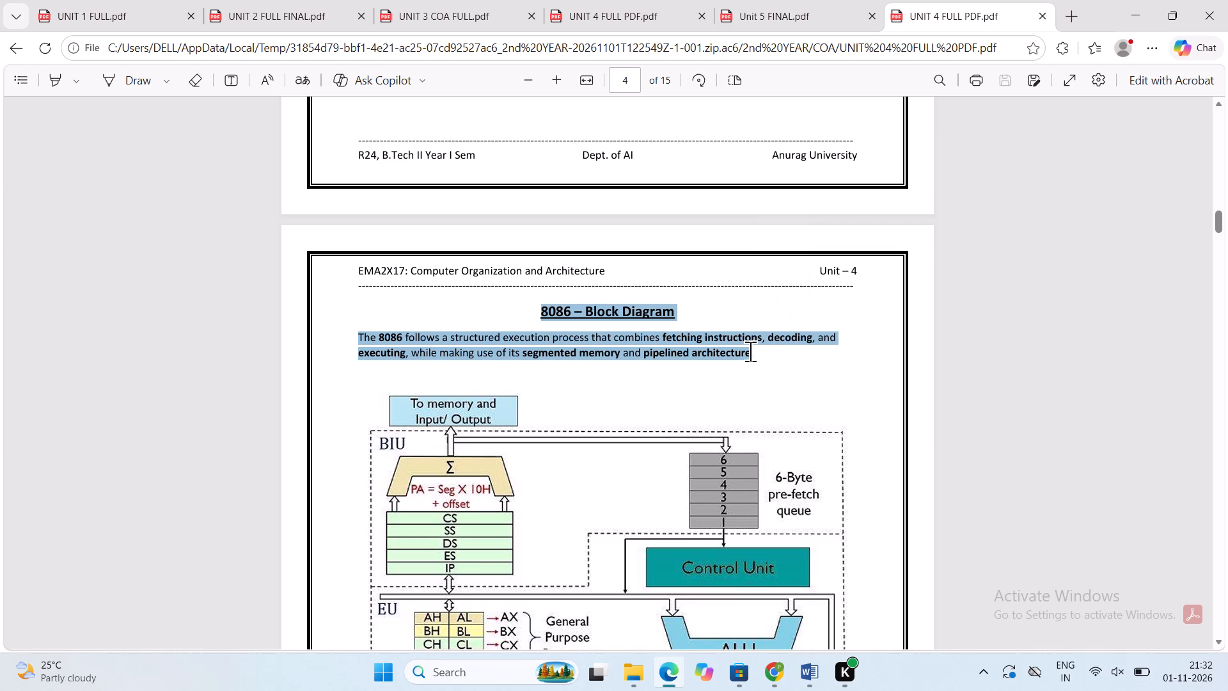
click(805, 664)
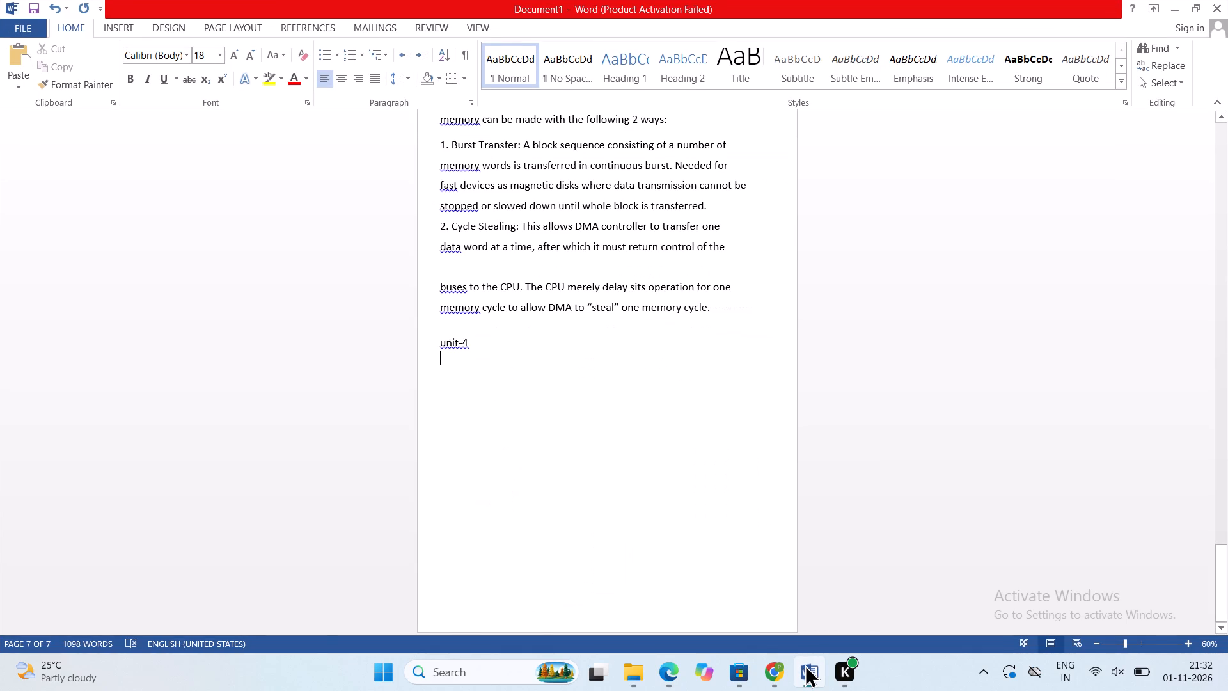
key(ctrl+v)
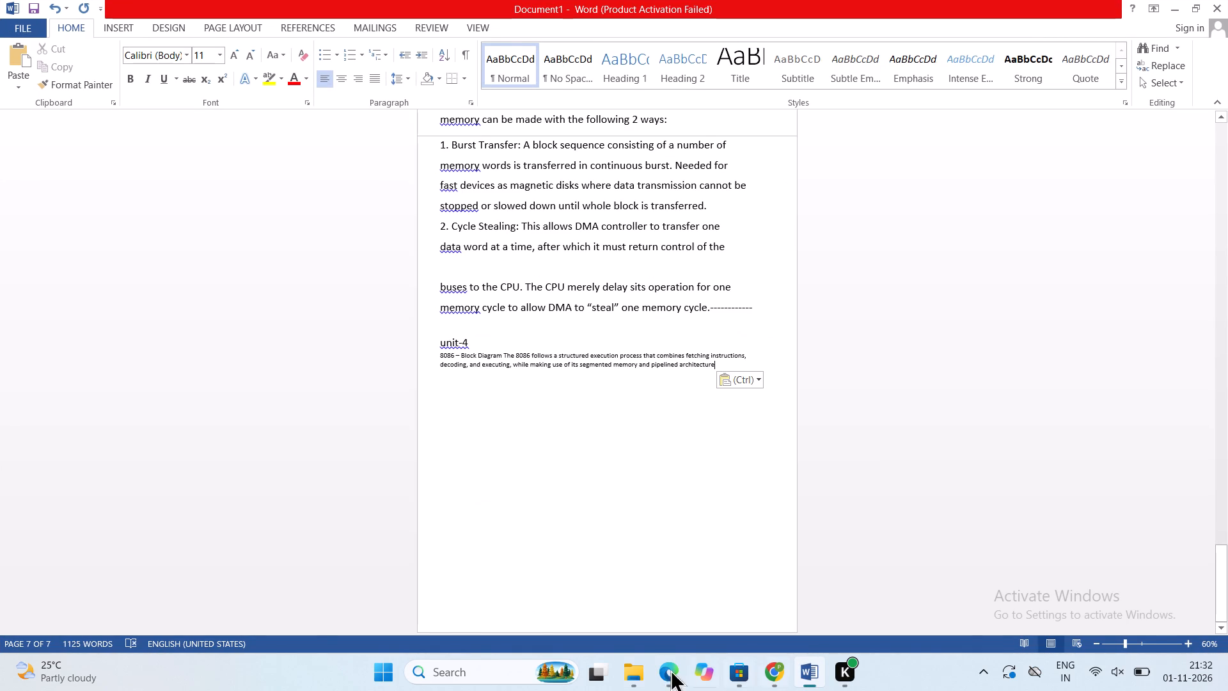
click(758, 384)
click(640, 413)
Set the font size of the unit-4 heading and the pasted 8086 introduction to 18.
drag(436, 351, 725, 398)
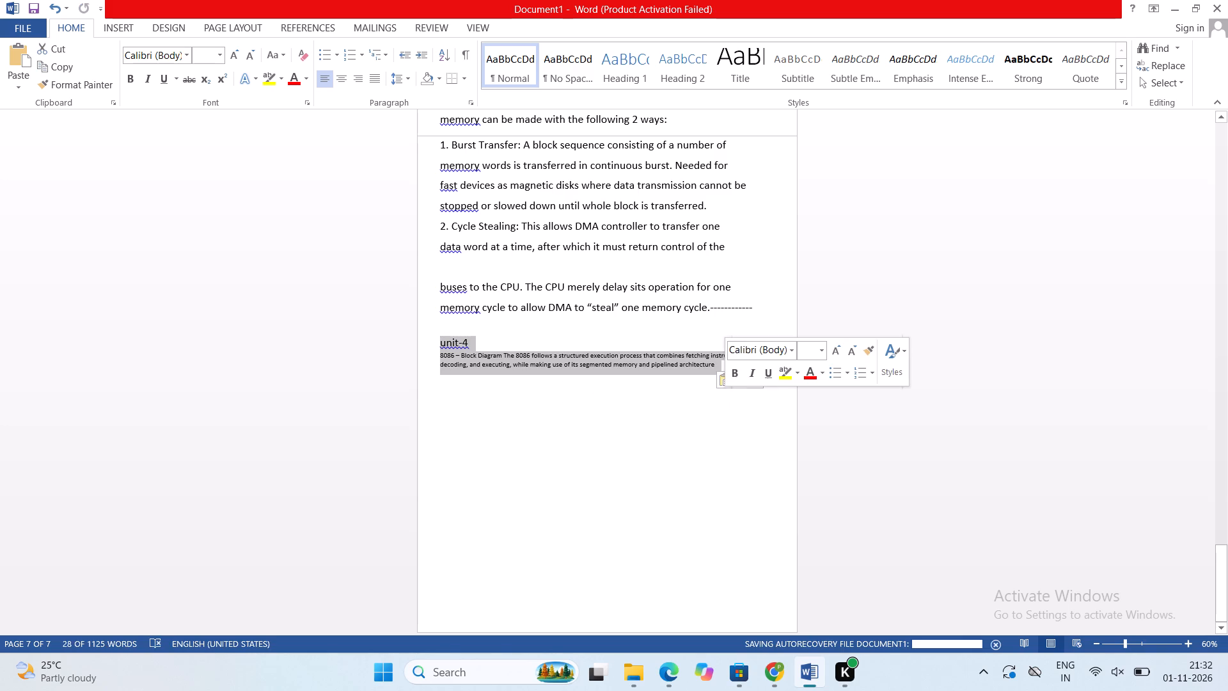
click(821, 344)
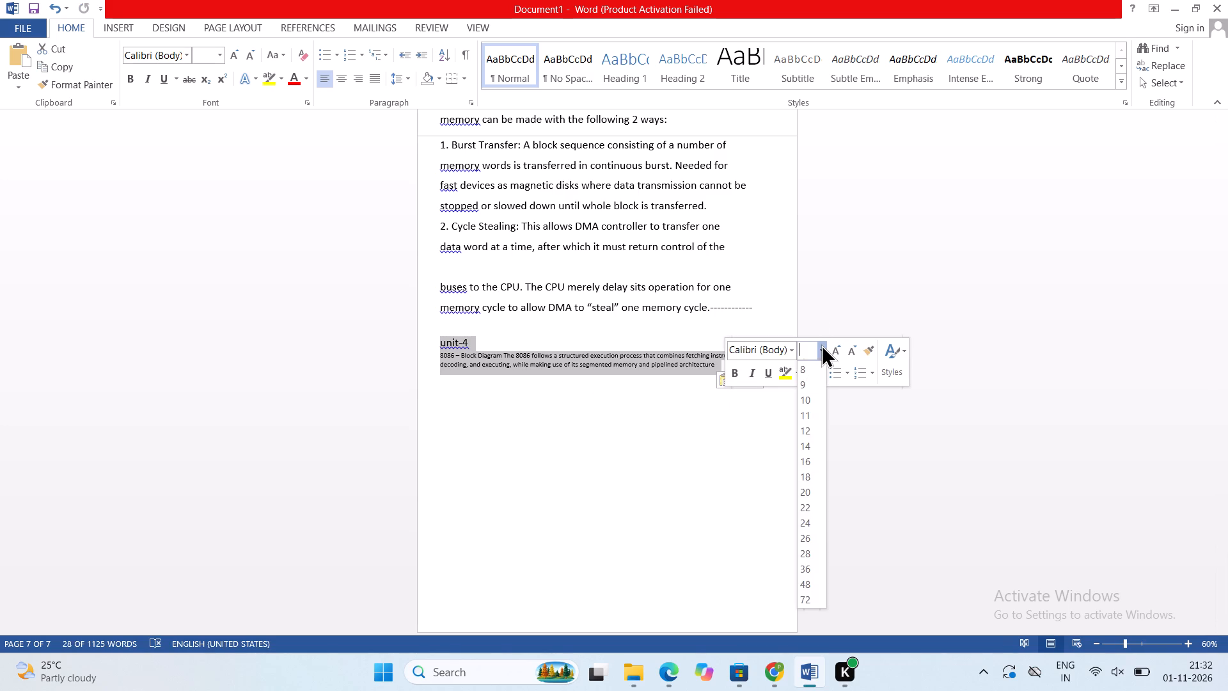
click(808, 482)
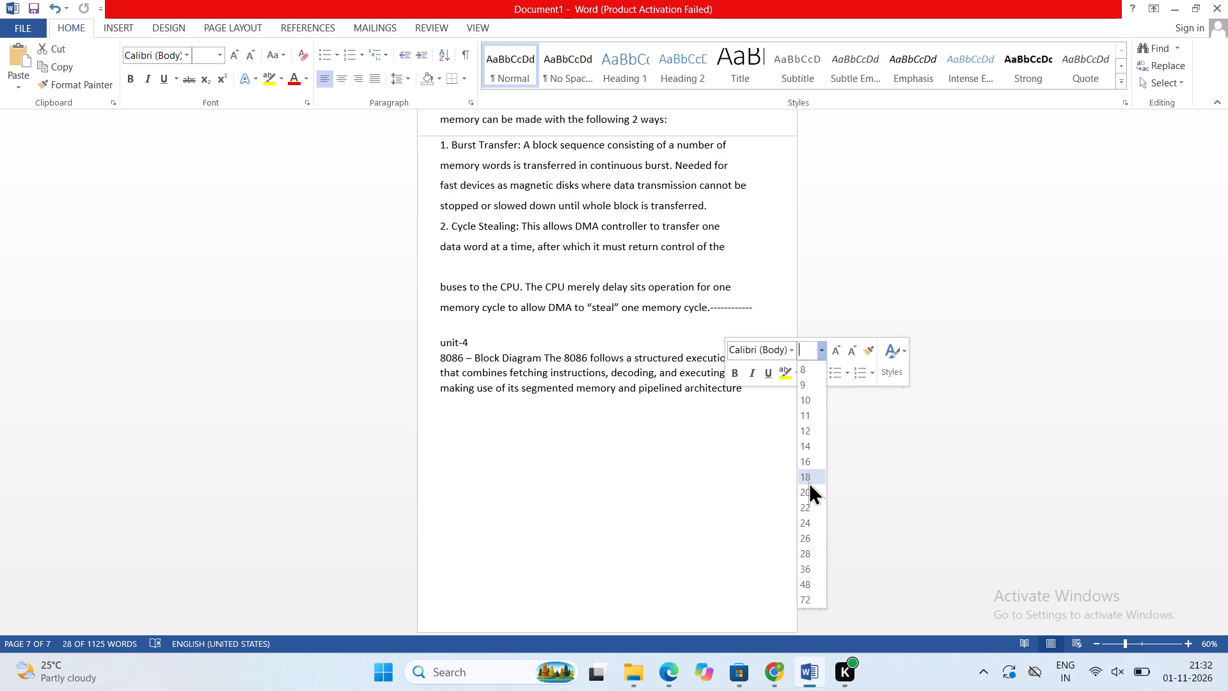
click(677, 497)
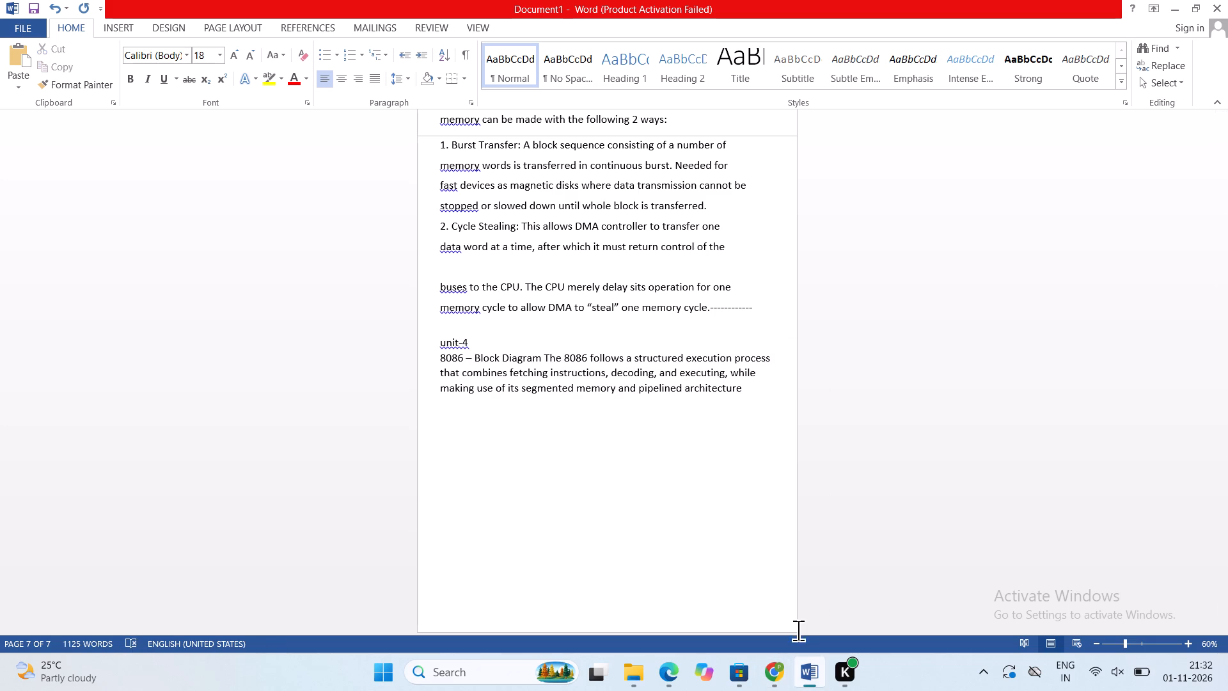
Capture the Block Diagram of 8086 Microprocessor with its caption from PDF page 4 and paste the image into the unit-4 text in Word.
click(775, 663)
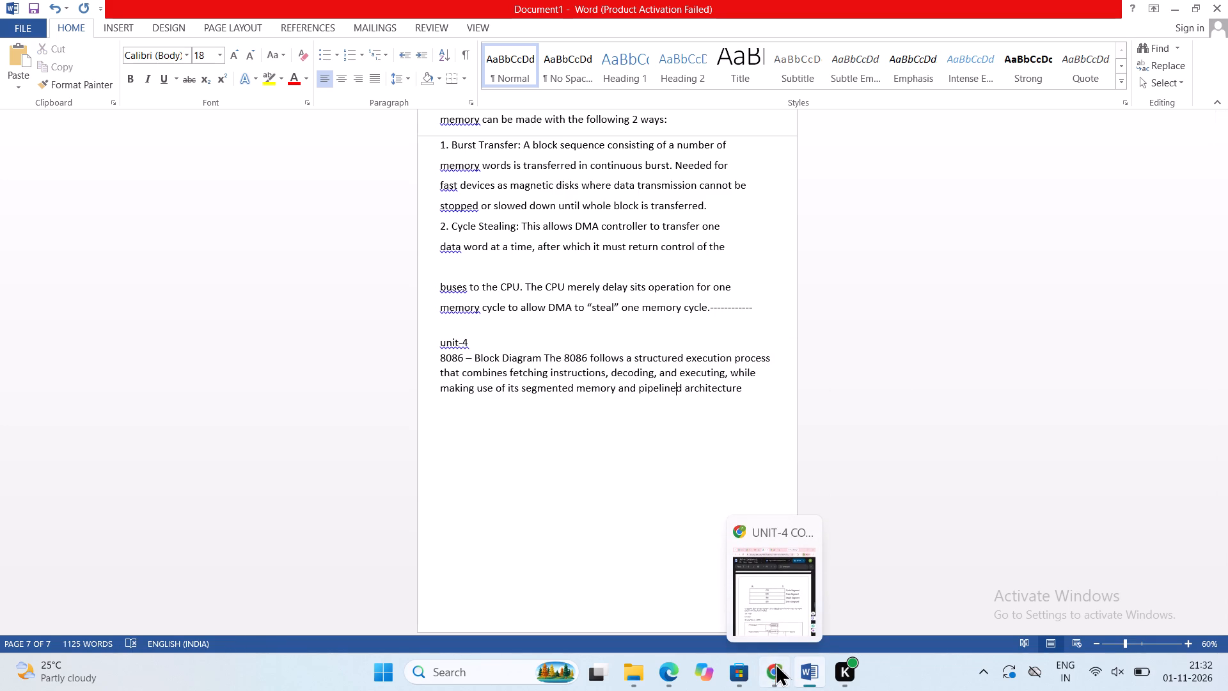
click(805, 663)
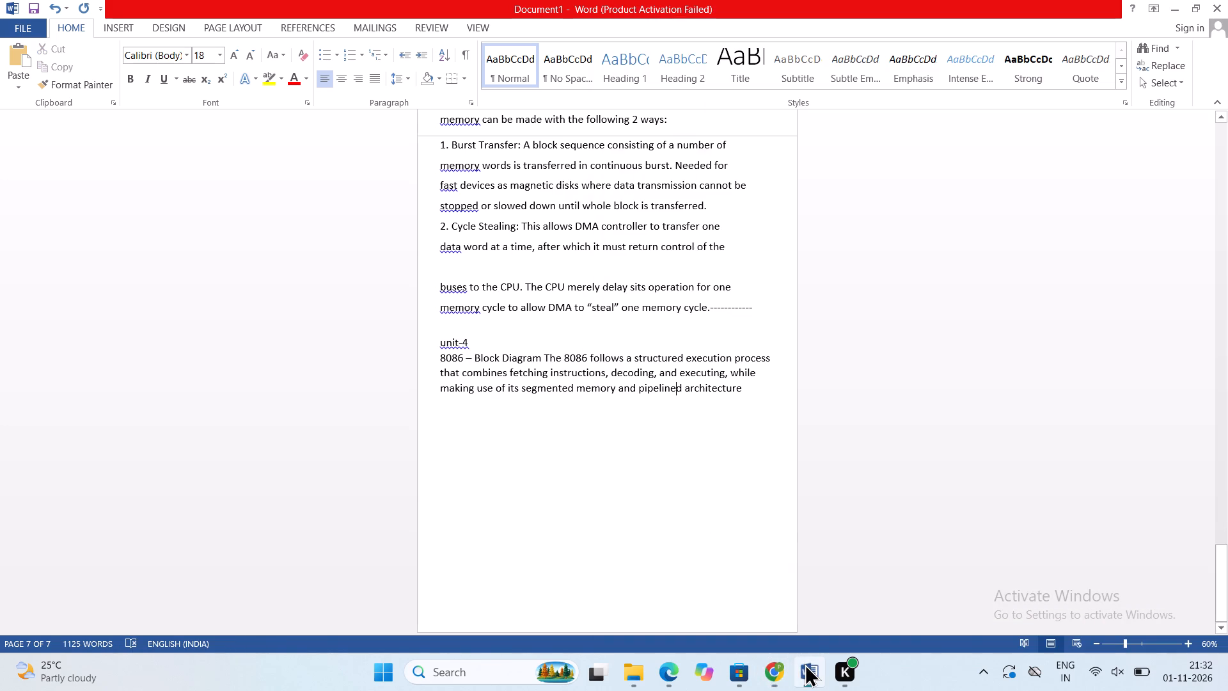
click(805, 663)
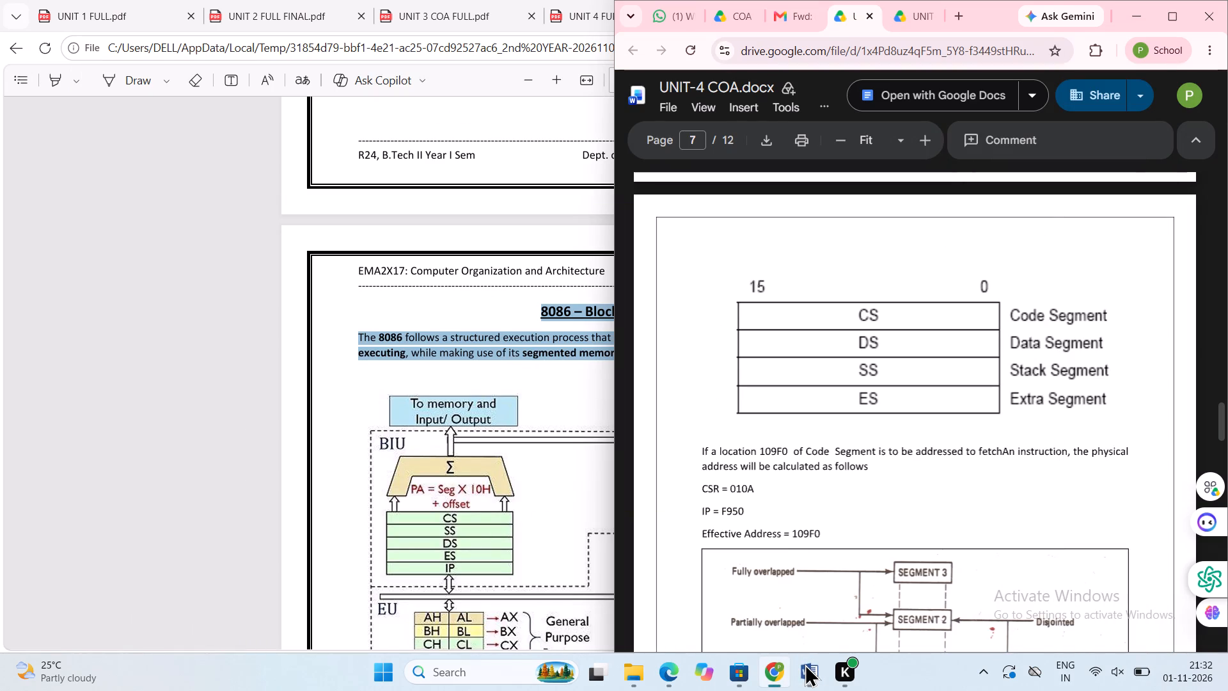
click(489, 553)
scroll(614, 478, down, 1)
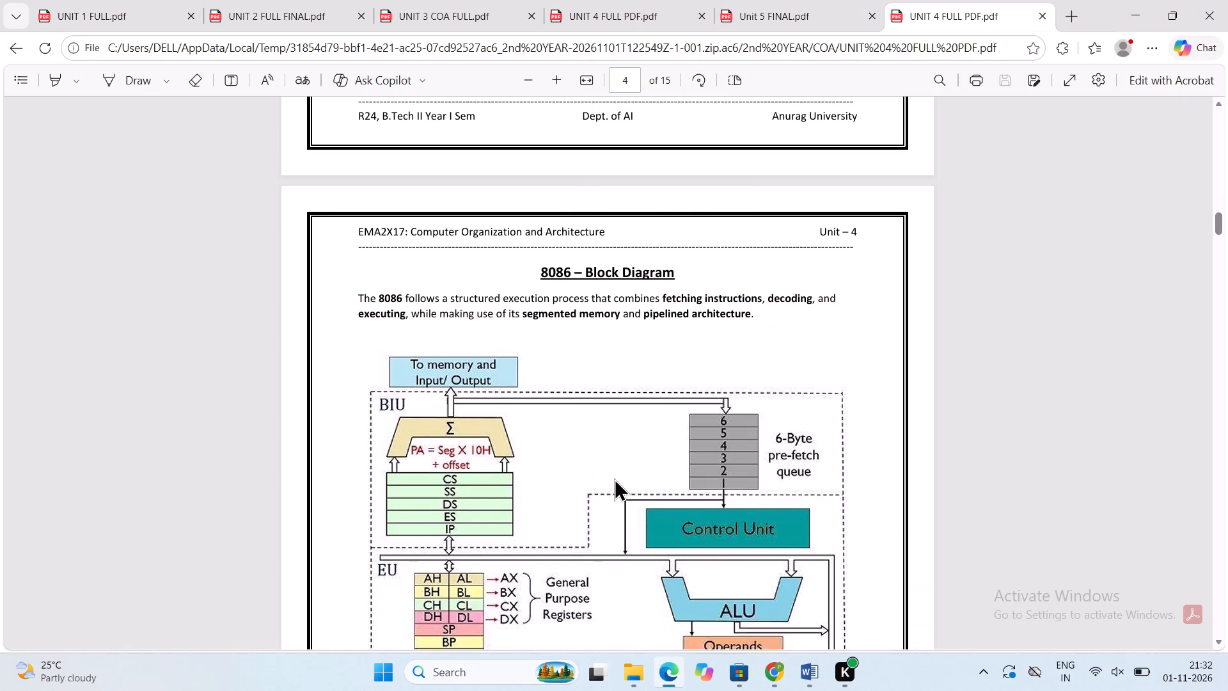
scroll(614, 478, down, 1)
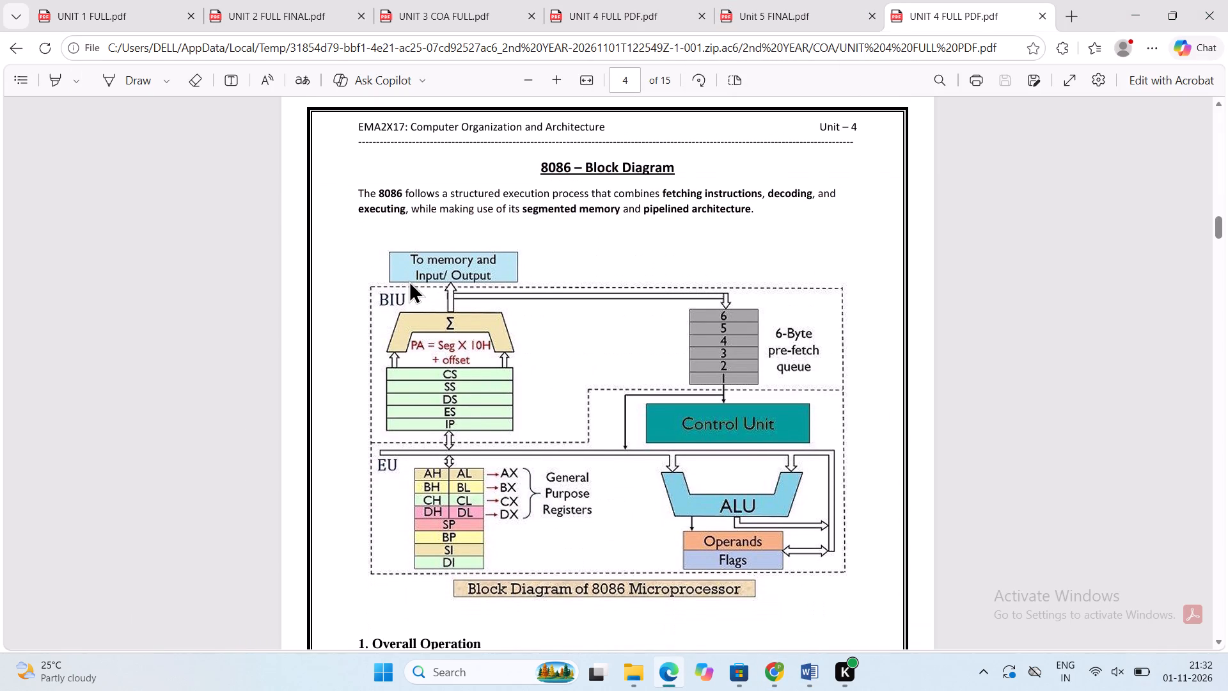
key(shift+super+s)
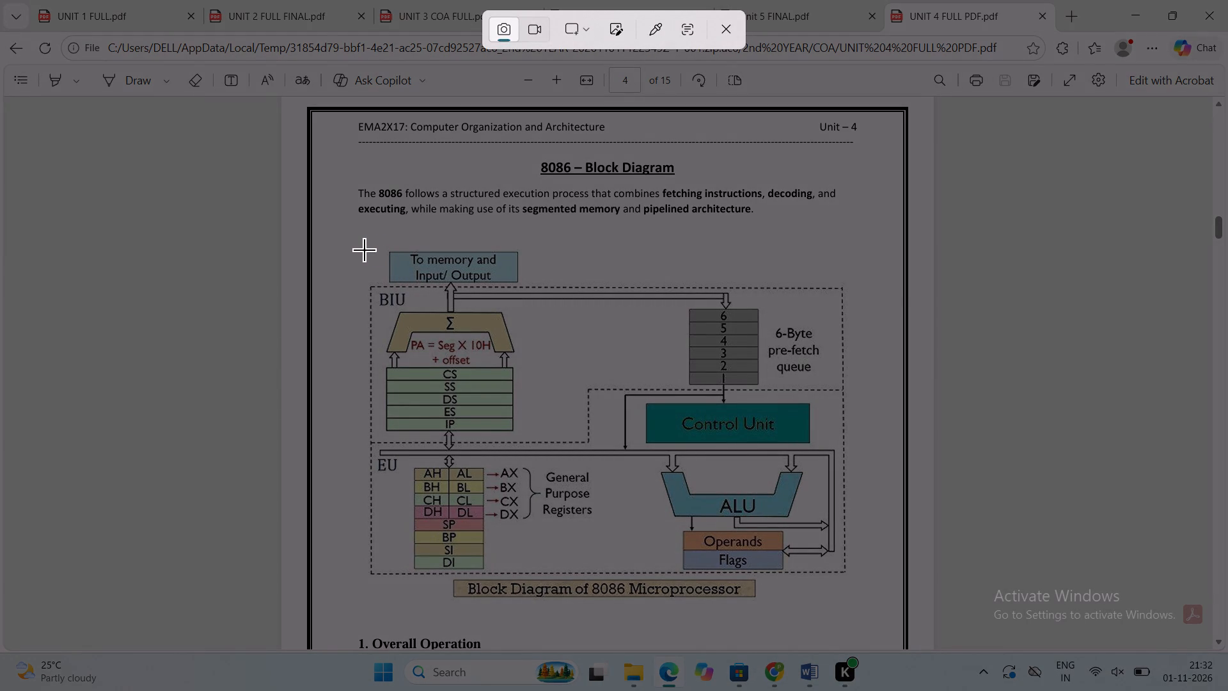
drag(359, 247, 672, 588)
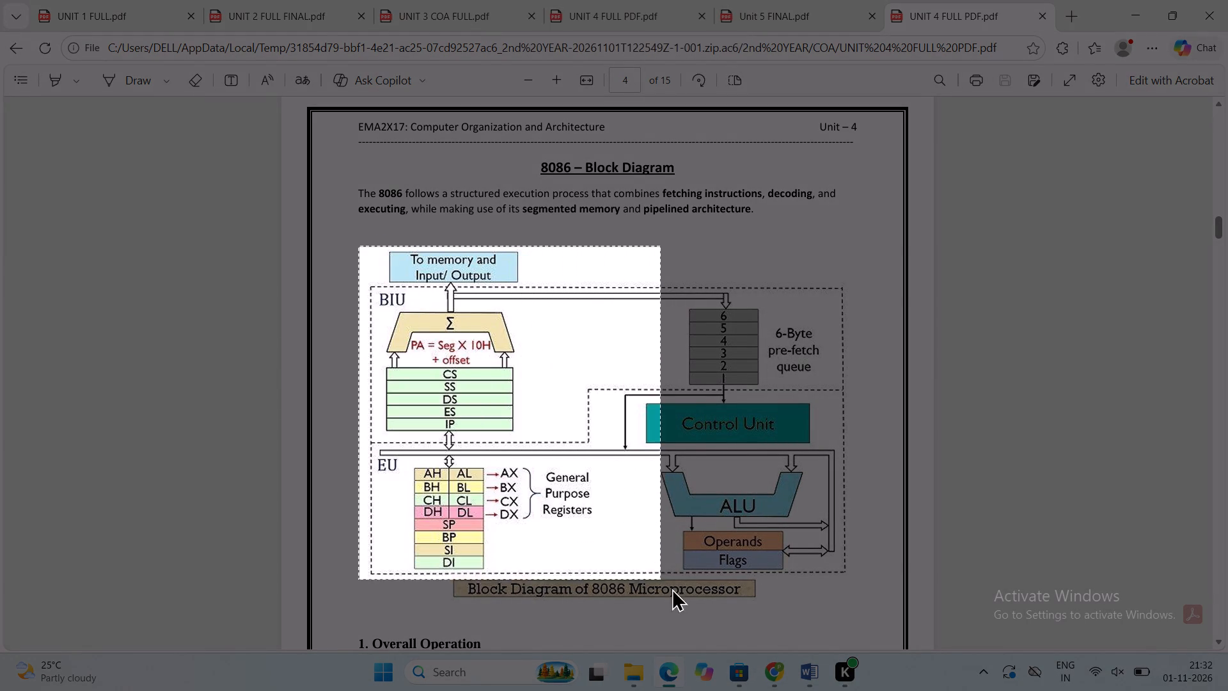
drag(672, 588, 858, 609)
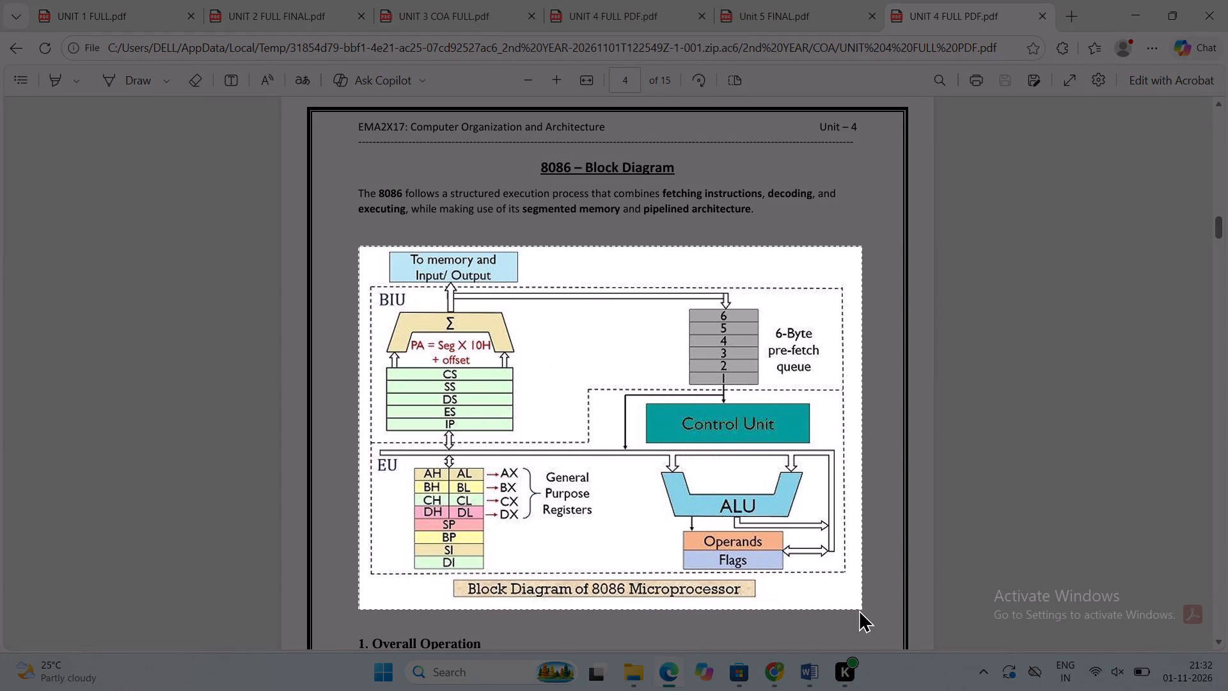
drag(858, 609, 845, 610)
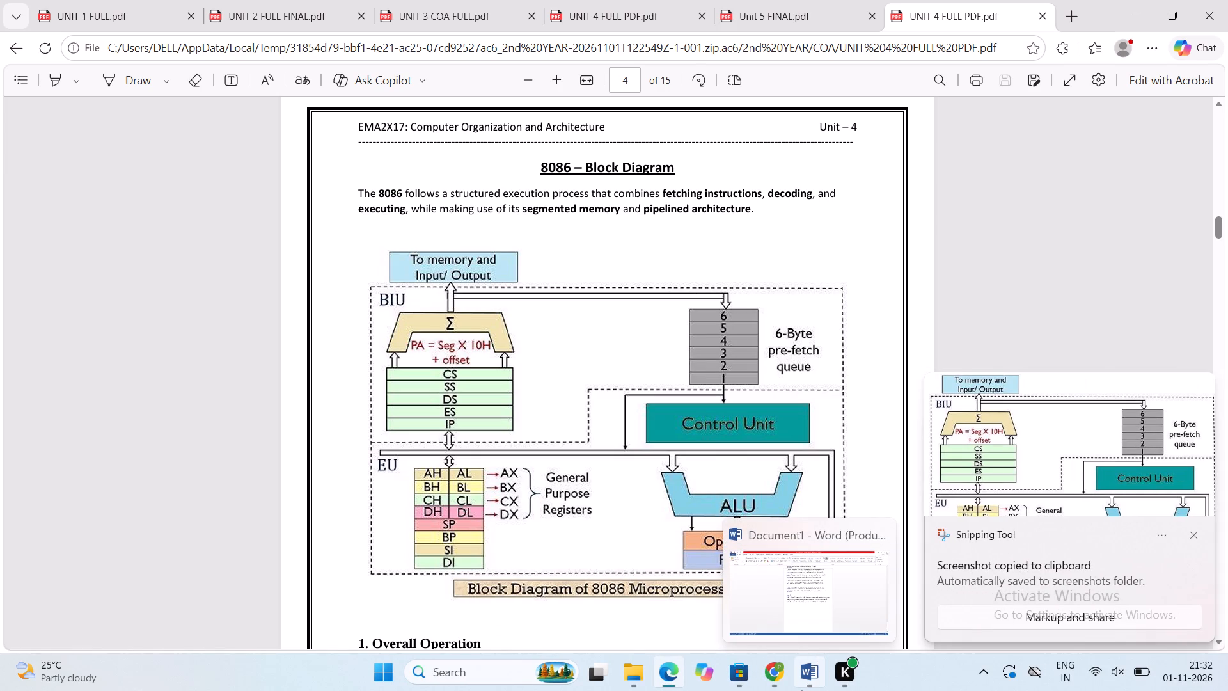
click(797, 667)
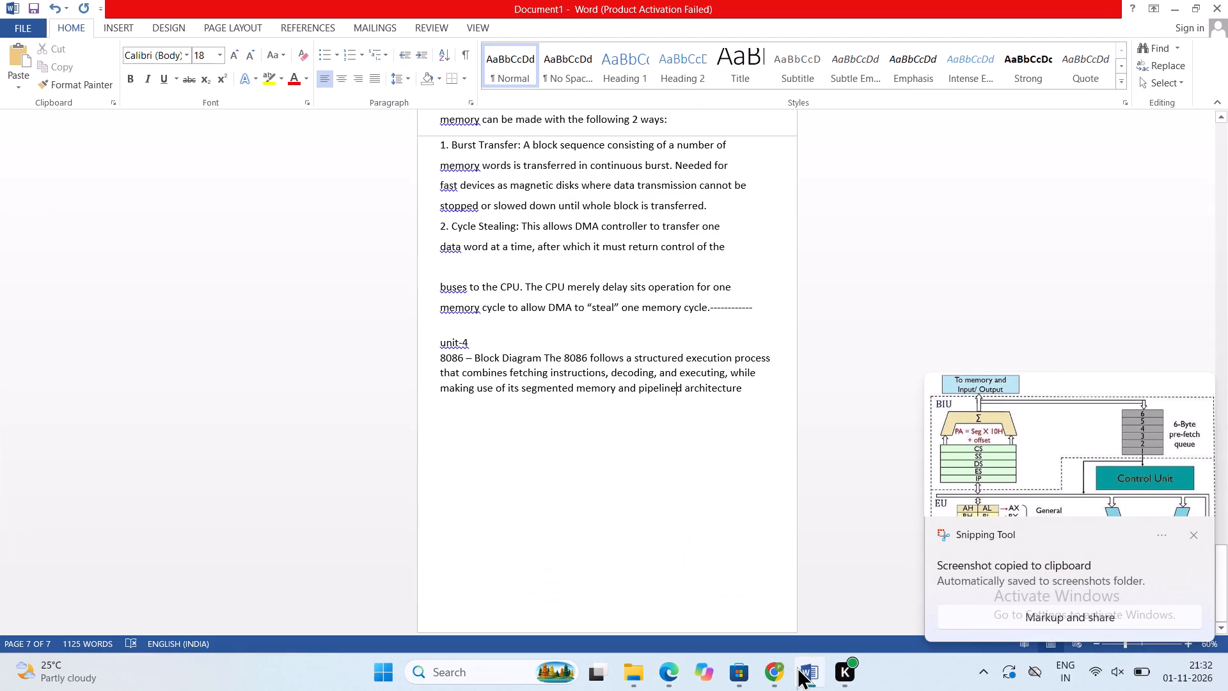
key(ctrl+v)
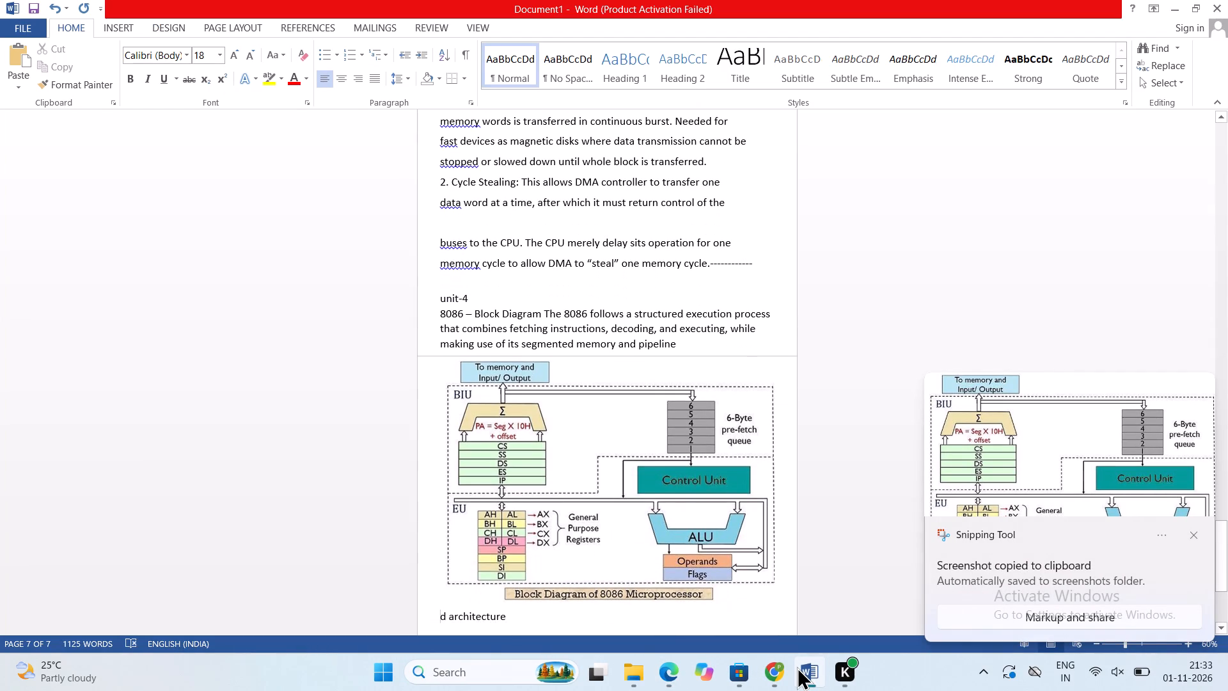
Delete the stray "d architecture" text below the 8086 block diagram image.
scroll(797, 667, down, 1)
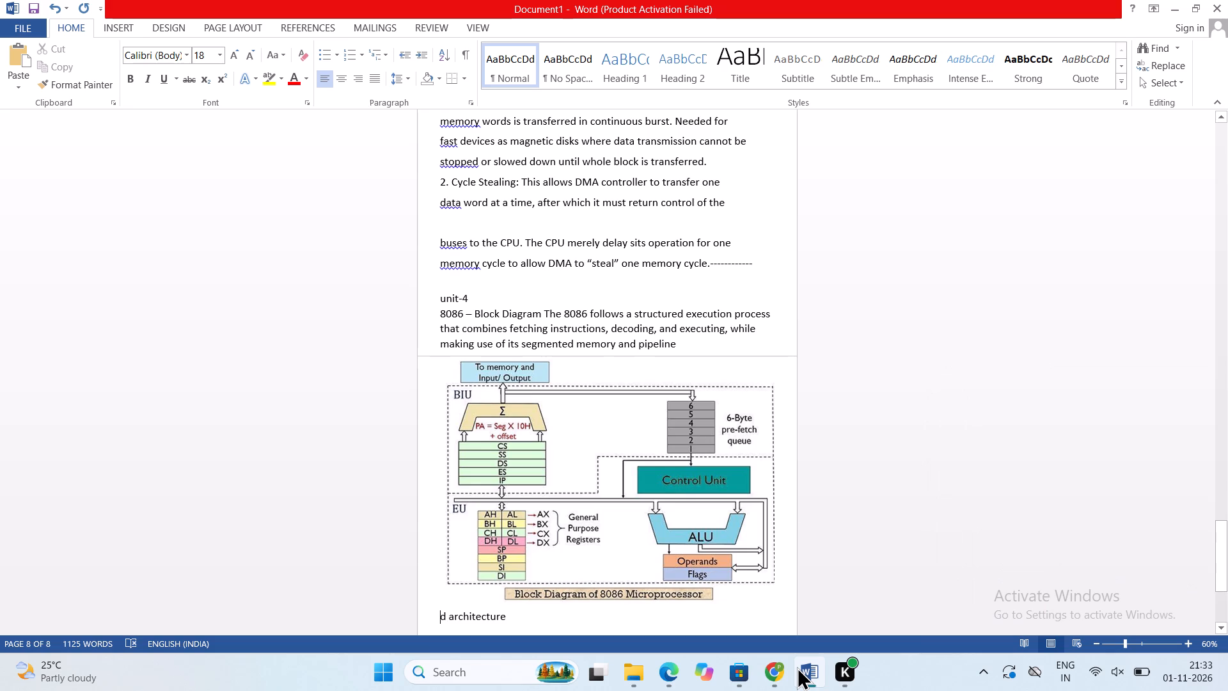
click(512, 615)
key(BackSpace)
key(BackSpace)
key(BackSpace)
key(BackSpace)
key(BackSpace)
key(BackSpace)
key(BackSpace)
key(BackSpace)
key(BackSpace)
key(BackSpace)
key(BackSpace)
key(BackSpace)
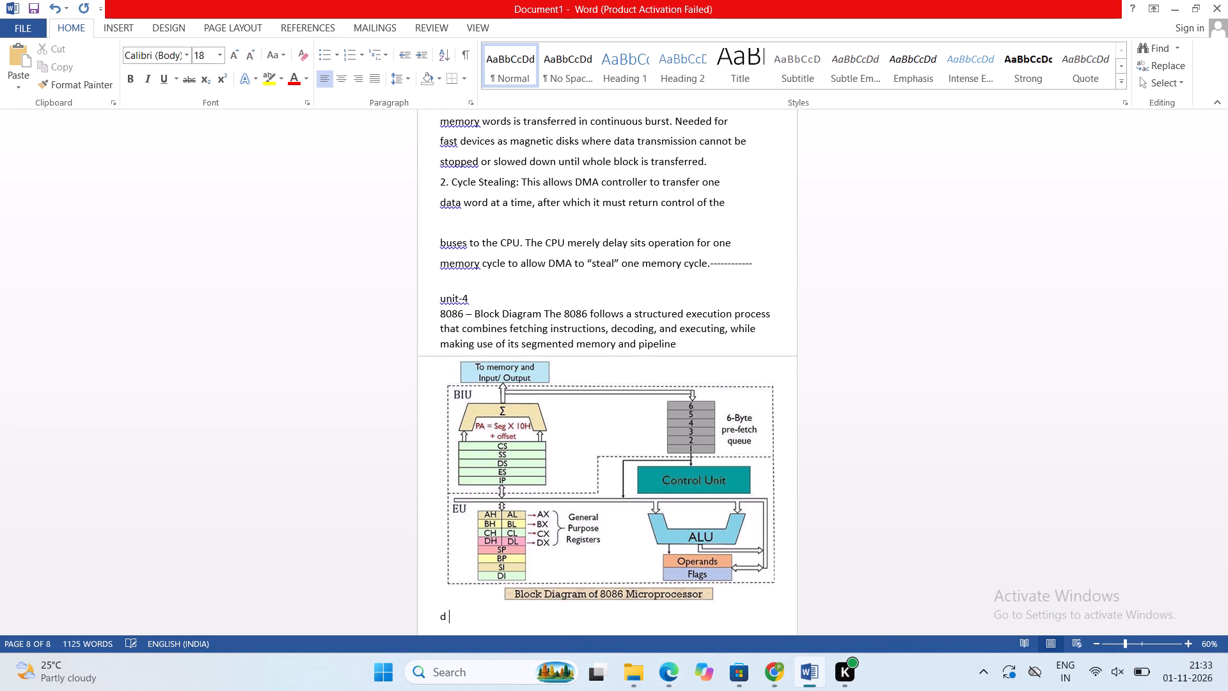
key(BackSpace)
key(BackSpace)
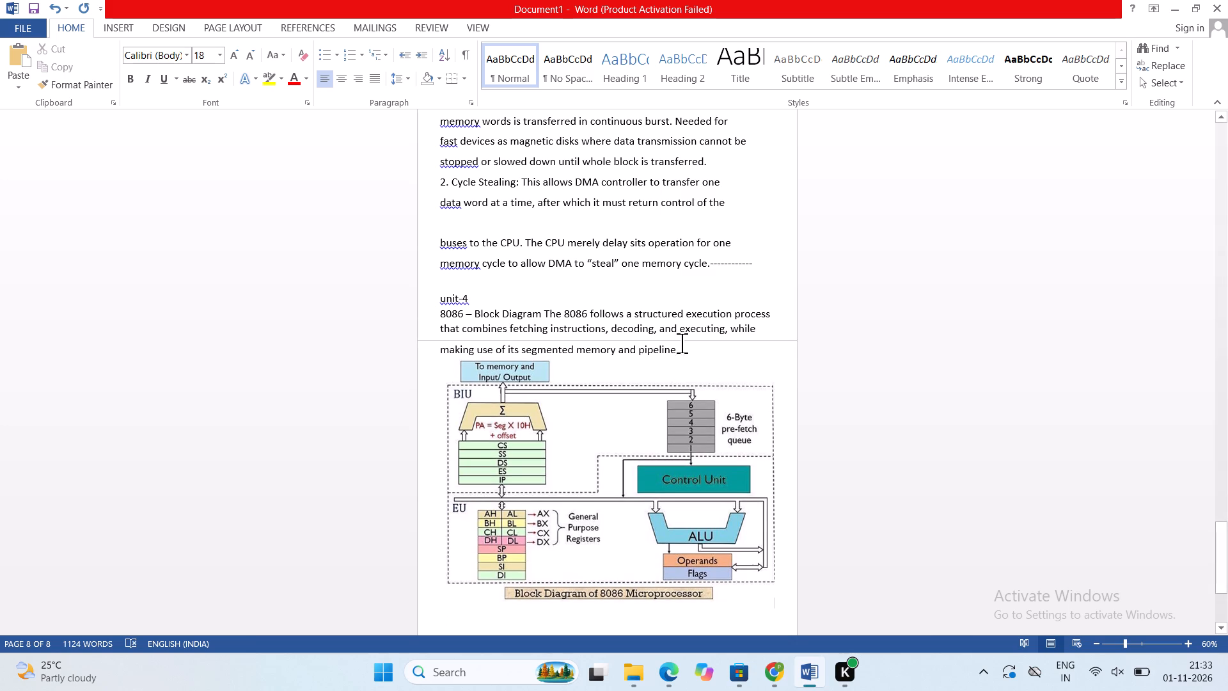
Copy "d architecture." from the introductory sentence on PDF page 4 and paste it after "pipeline" in the Word introduction.
click(805, 668)
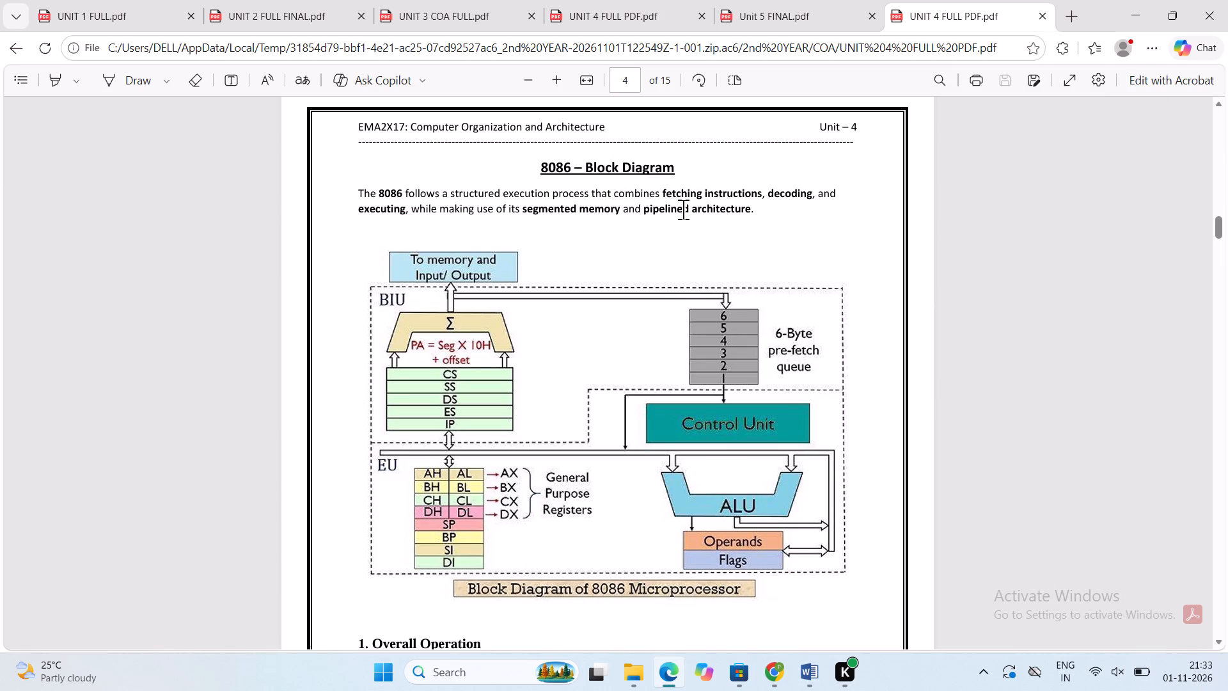
drag(683, 209, 755, 210)
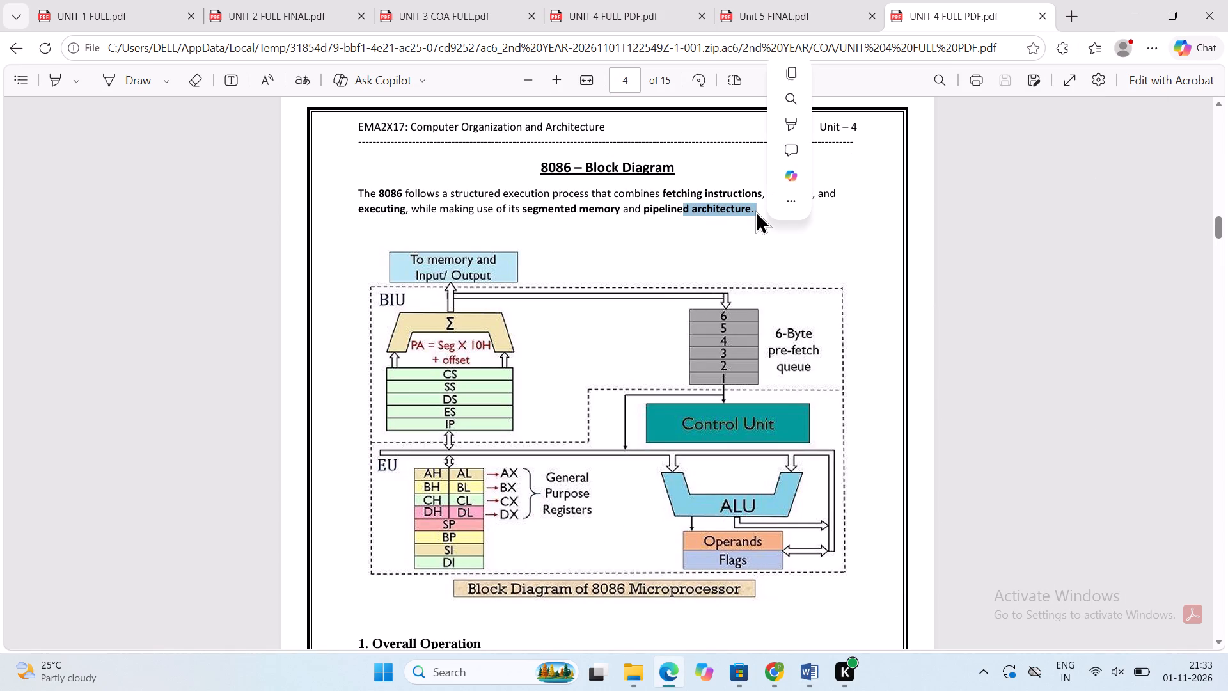
key(ctrl+c)
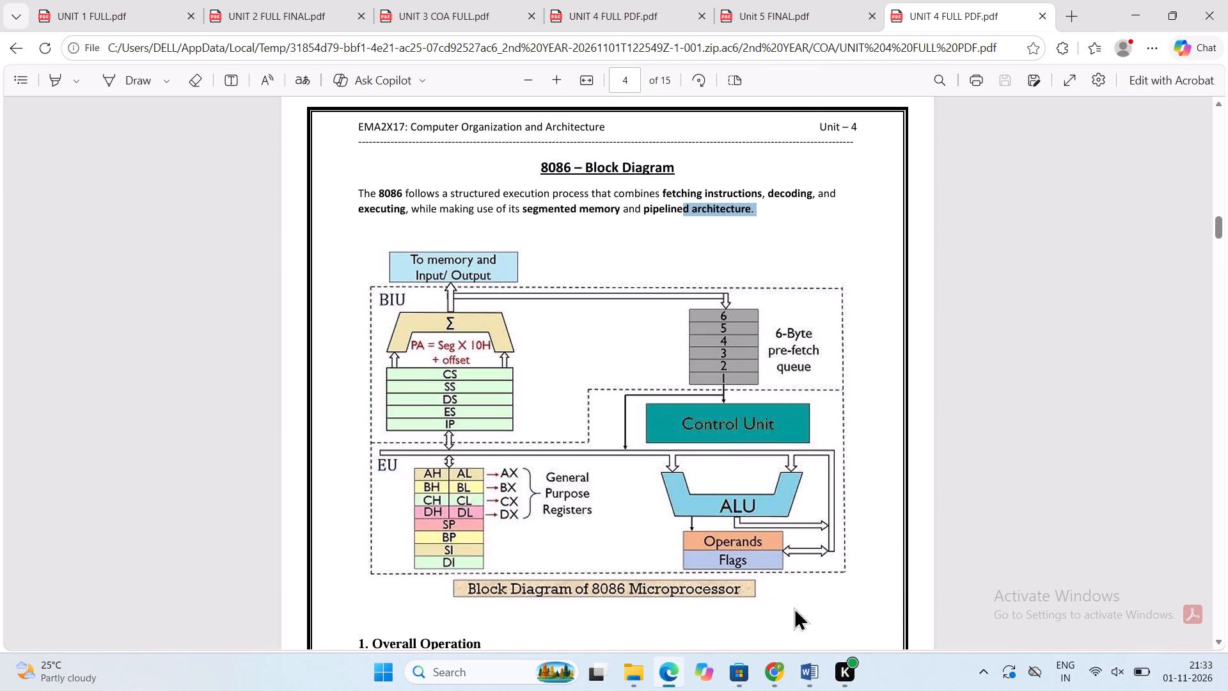
click(808, 663)
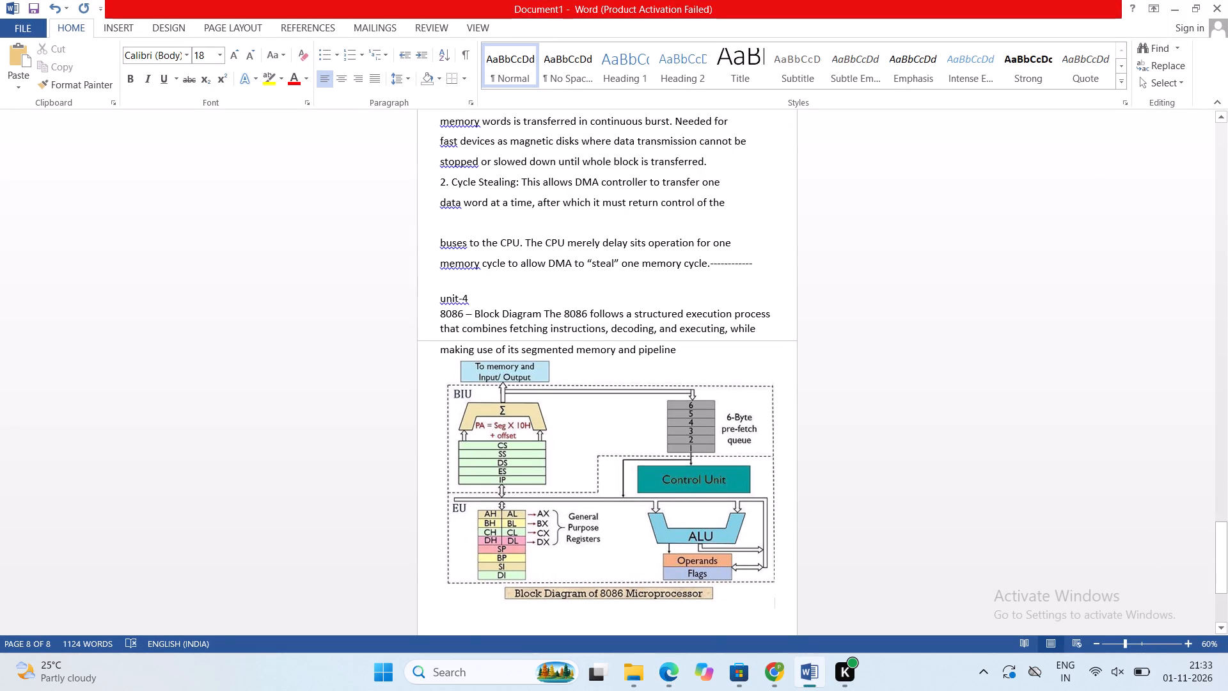
click(681, 349)
key(ctrl+v)
click(761, 365)
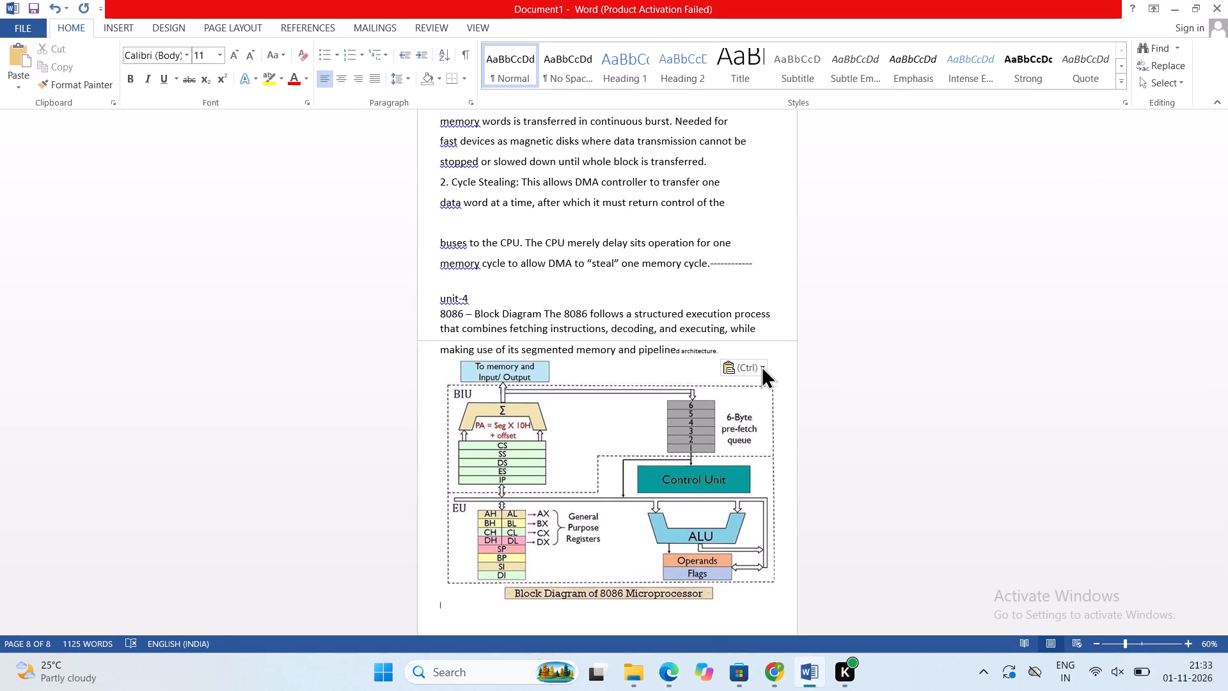
click(686, 369)
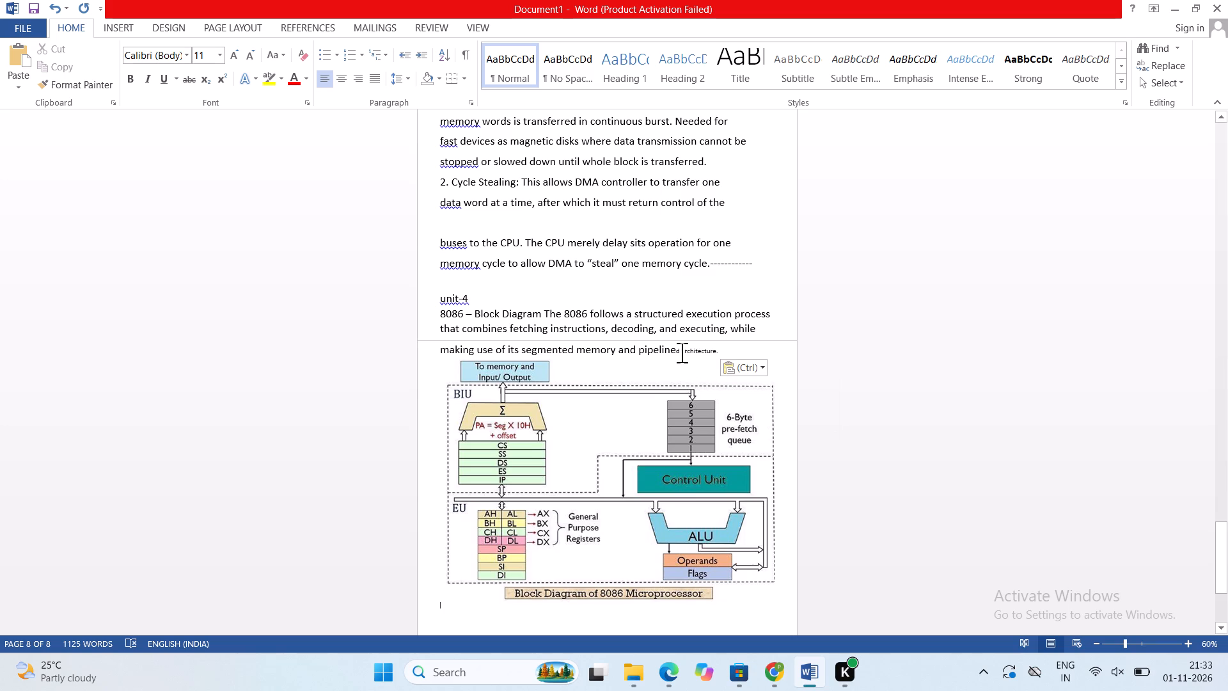
Set the font size of "pipelined architecture" at the end of the 8086 introduction to 18.
drag(678, 353, 714, 354)
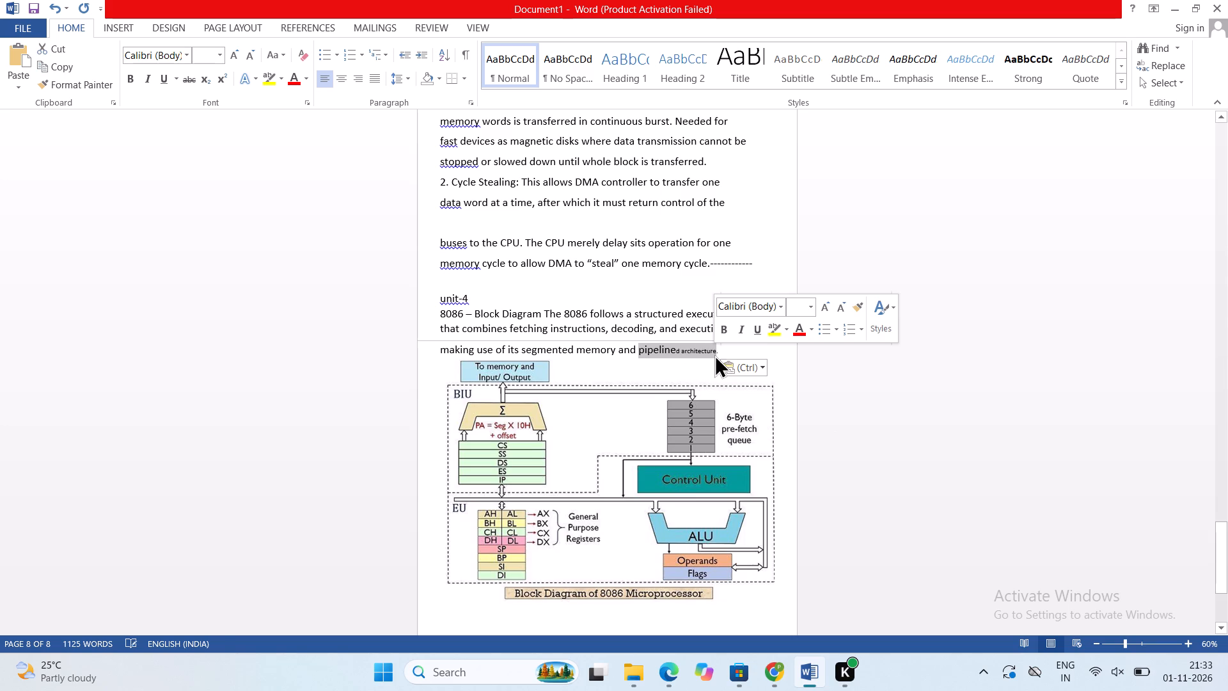
click(809, 308)
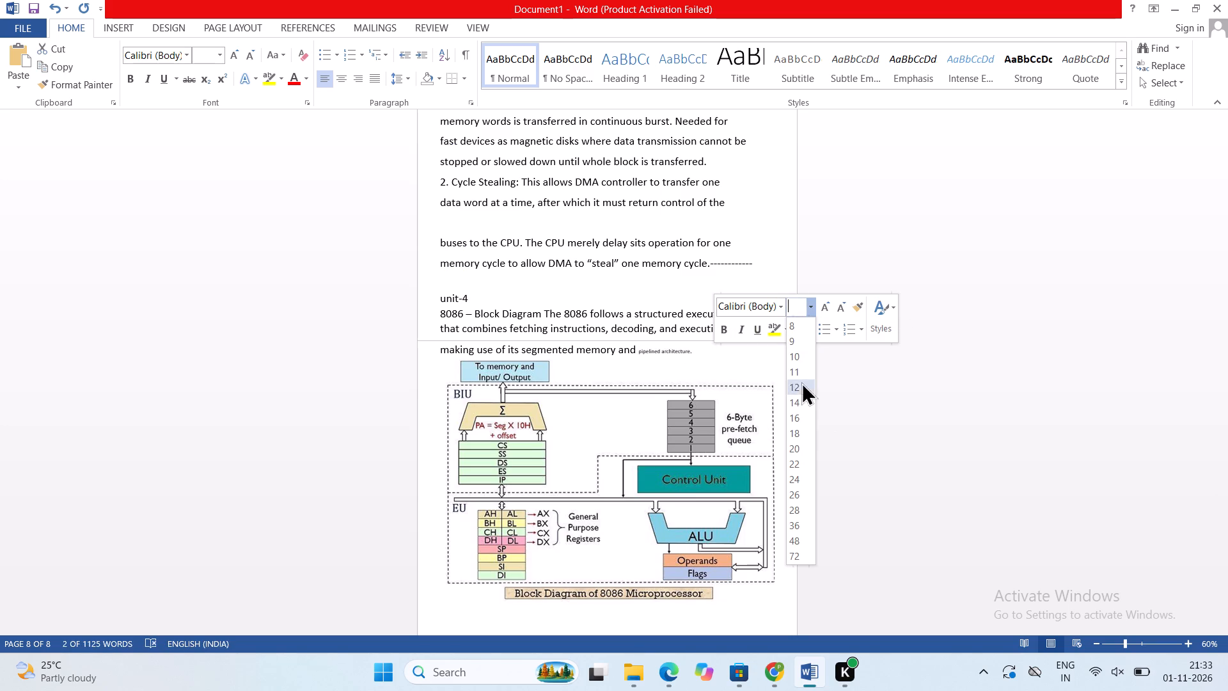
click(799, 429)
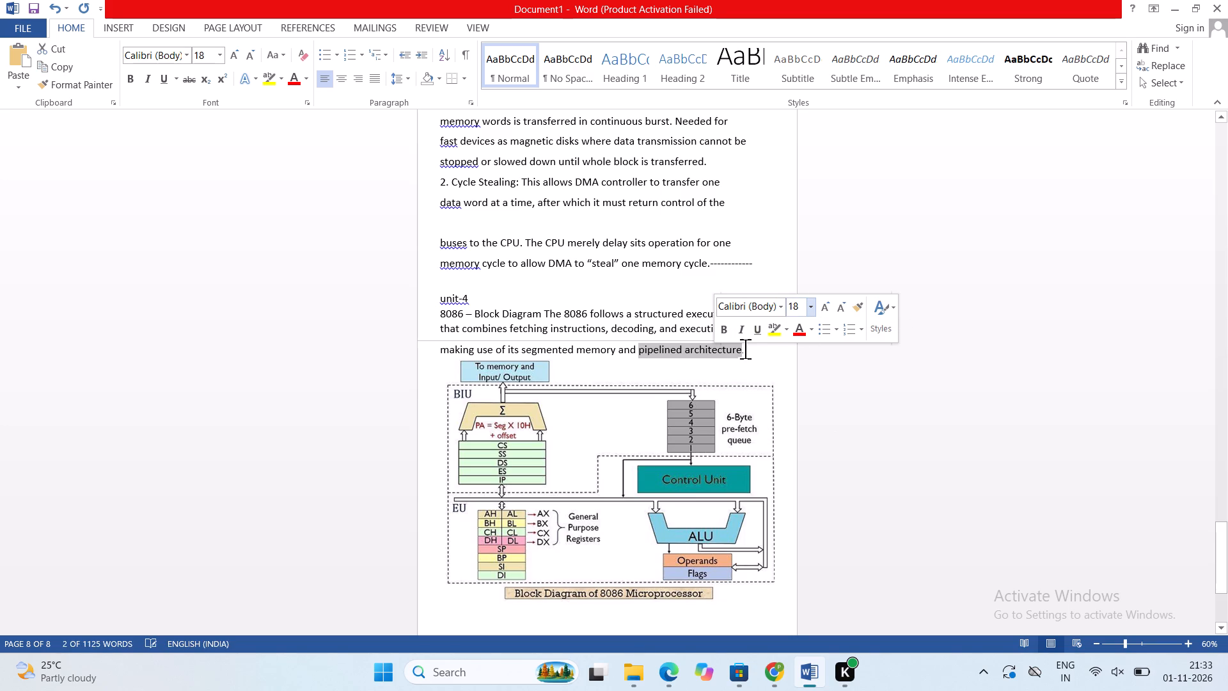
click(757, 354)
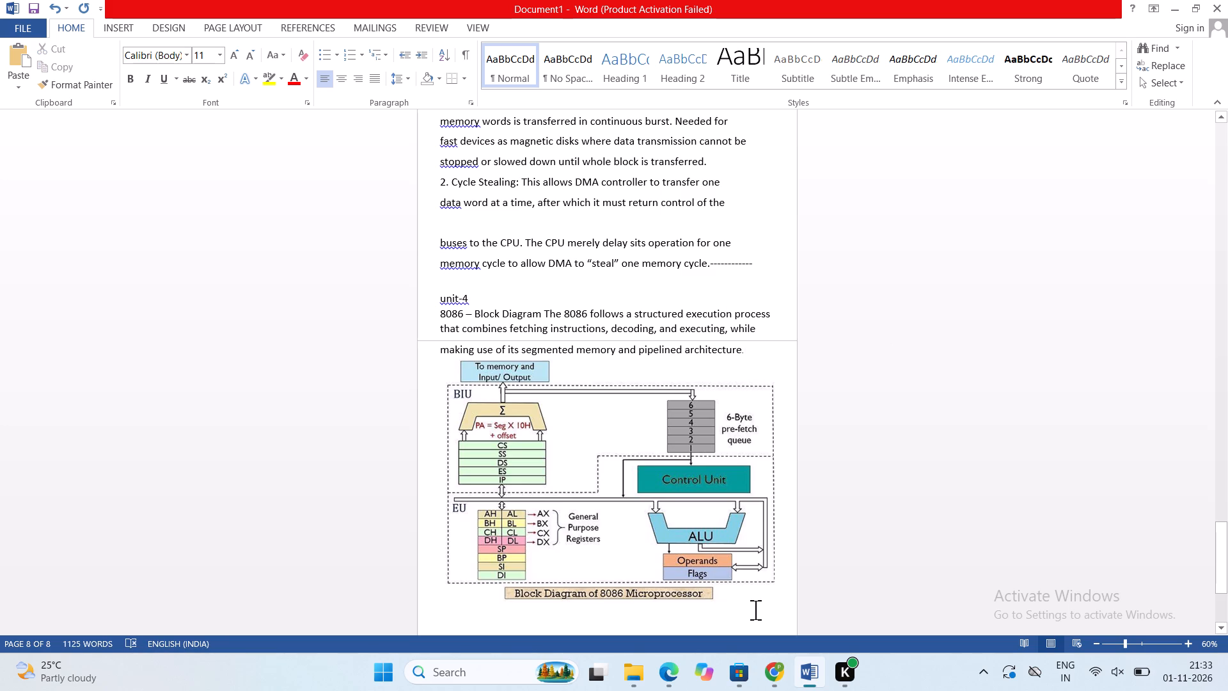
Insert a line break after the 8086 block diagram image to start a new line below it.
scroll(755, 610, down, 2)
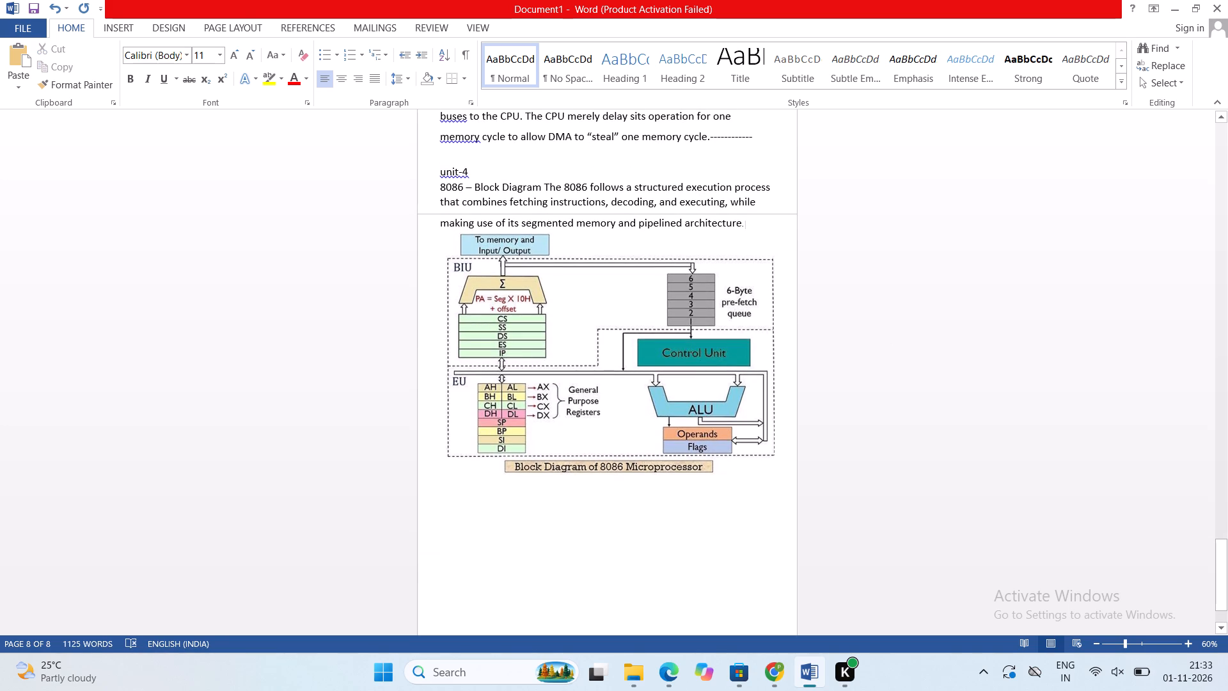
click(743, 475)
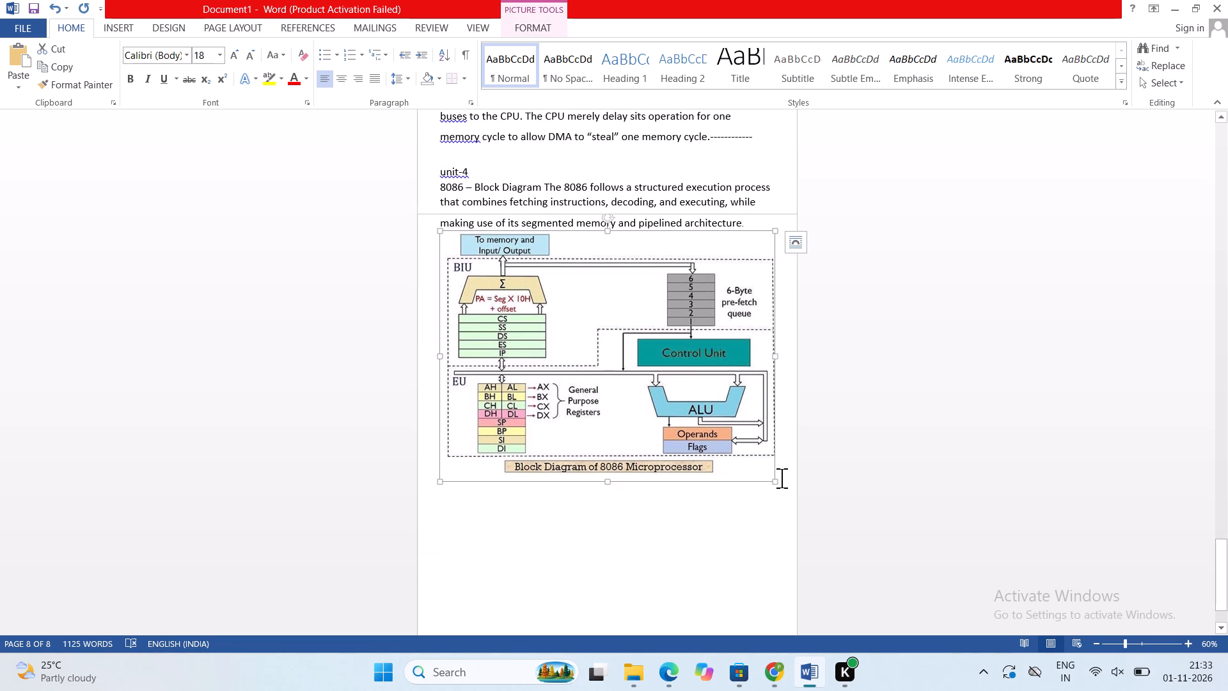
click(782, 478)
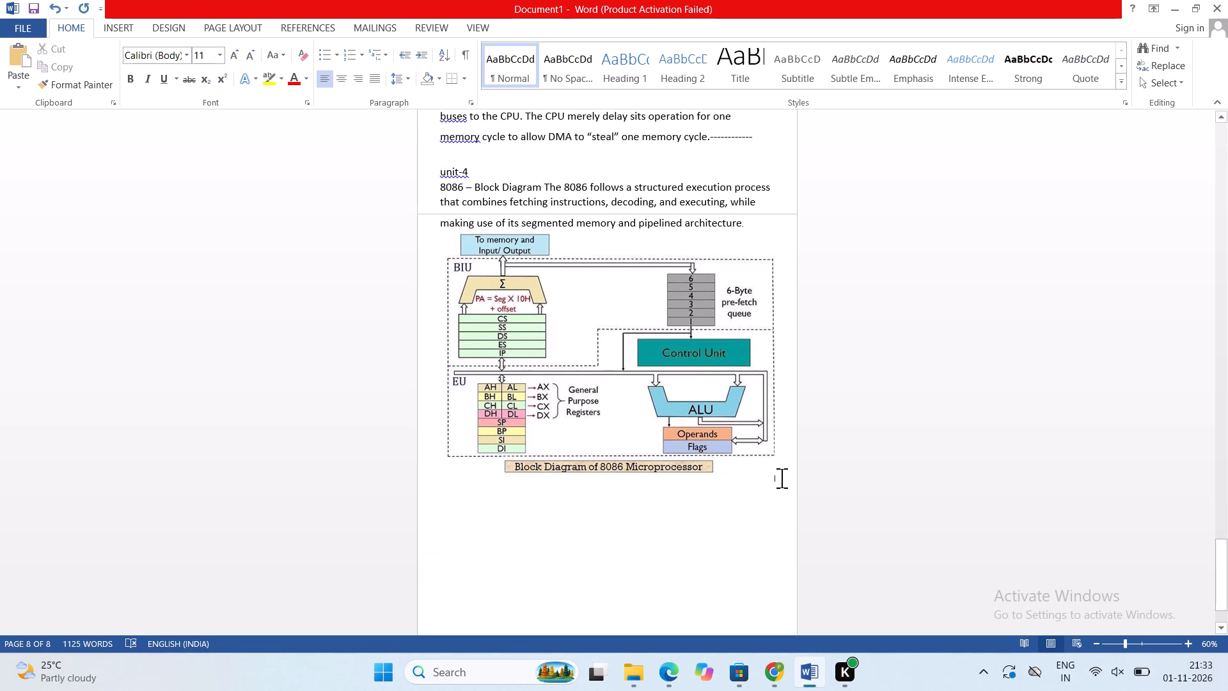
key(shift+Return)
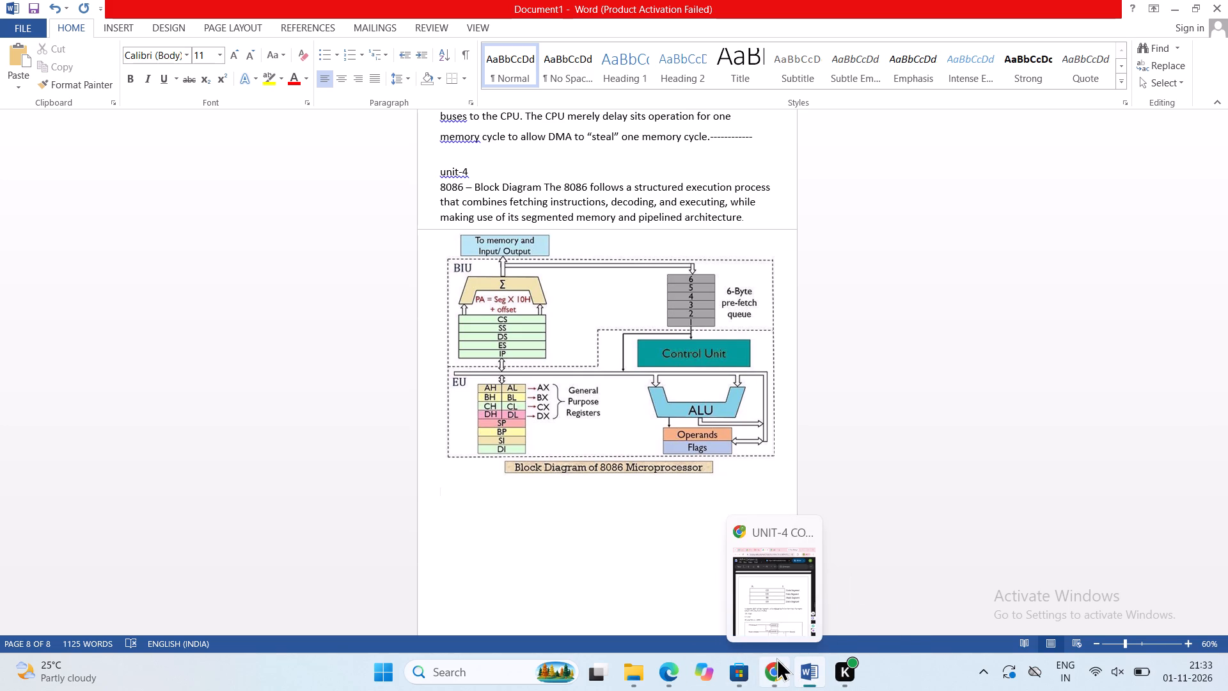
Copy the whole 1. Overall Operation section from PDF page 4, set font size 18 on Word's new line below the diagram, and paste it there.
click(803, 669)
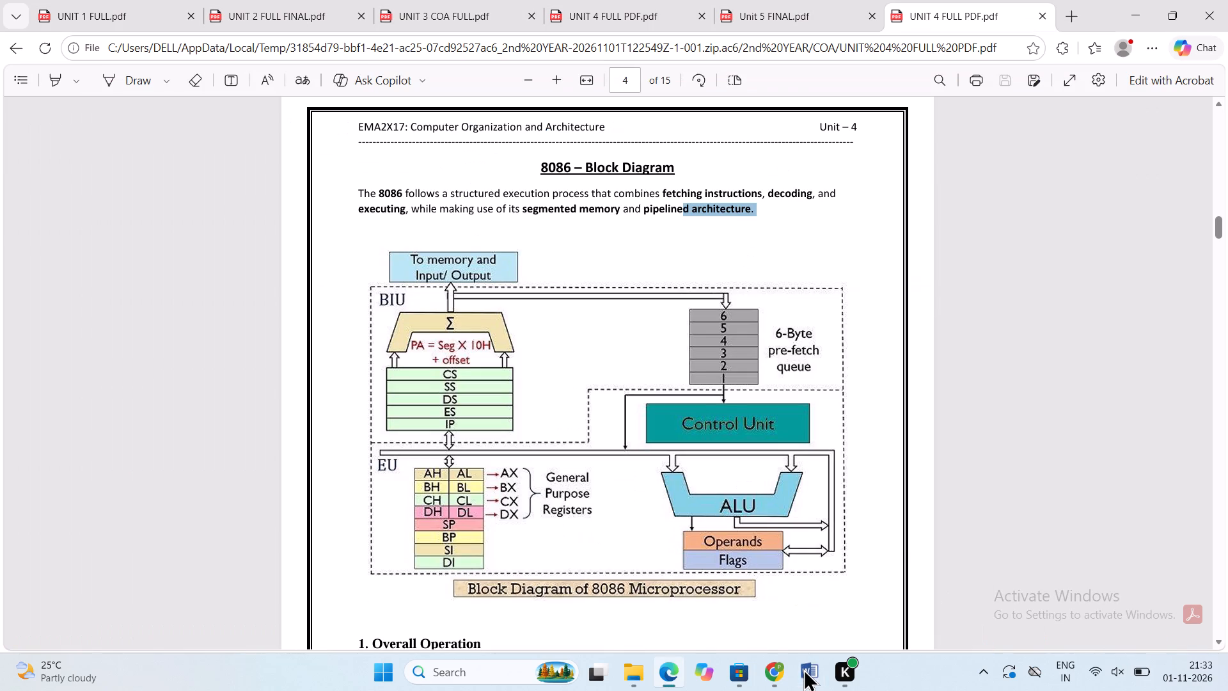
scroll(734, 539, down, 6)
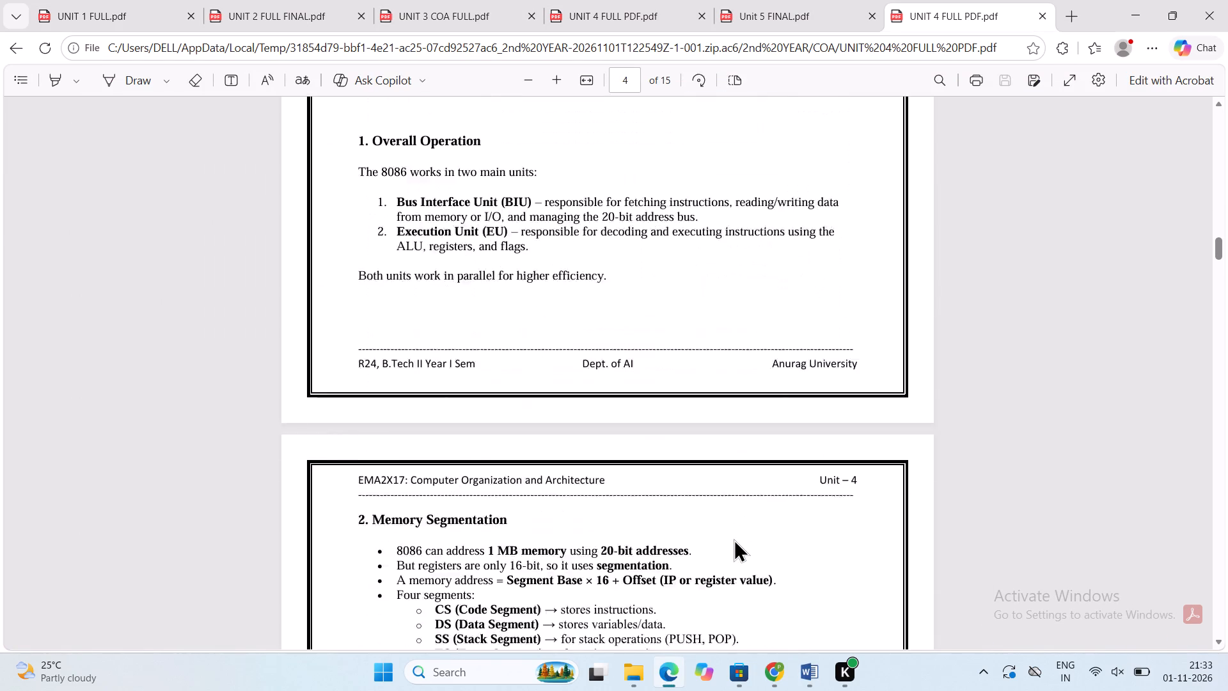
scroll(565, 397, up, 2)
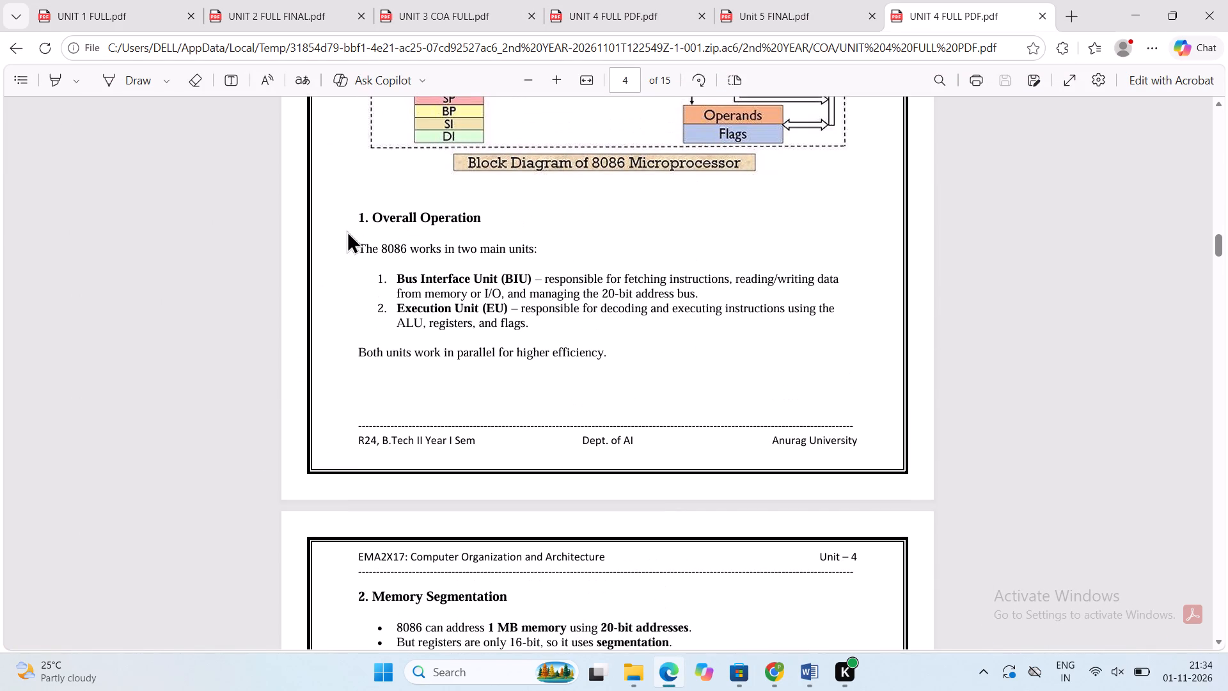
drag(354, 218, 549, 368)
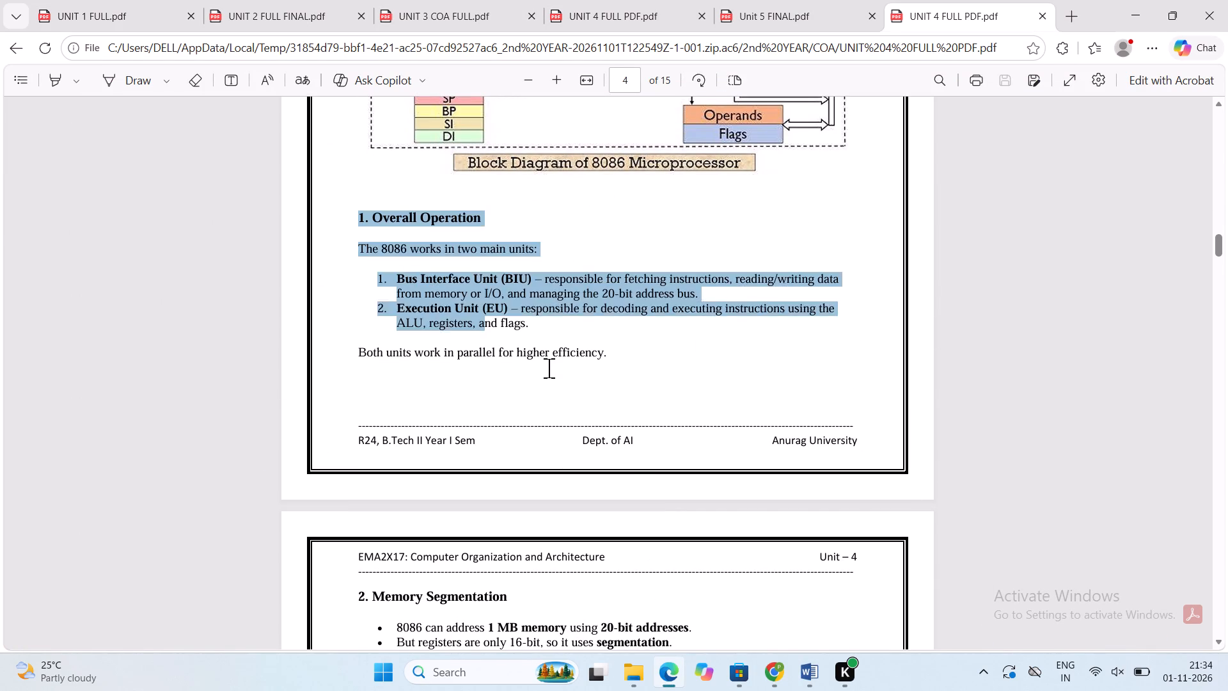
drag(549, 368, 611, 350)
key(ctrl+c)
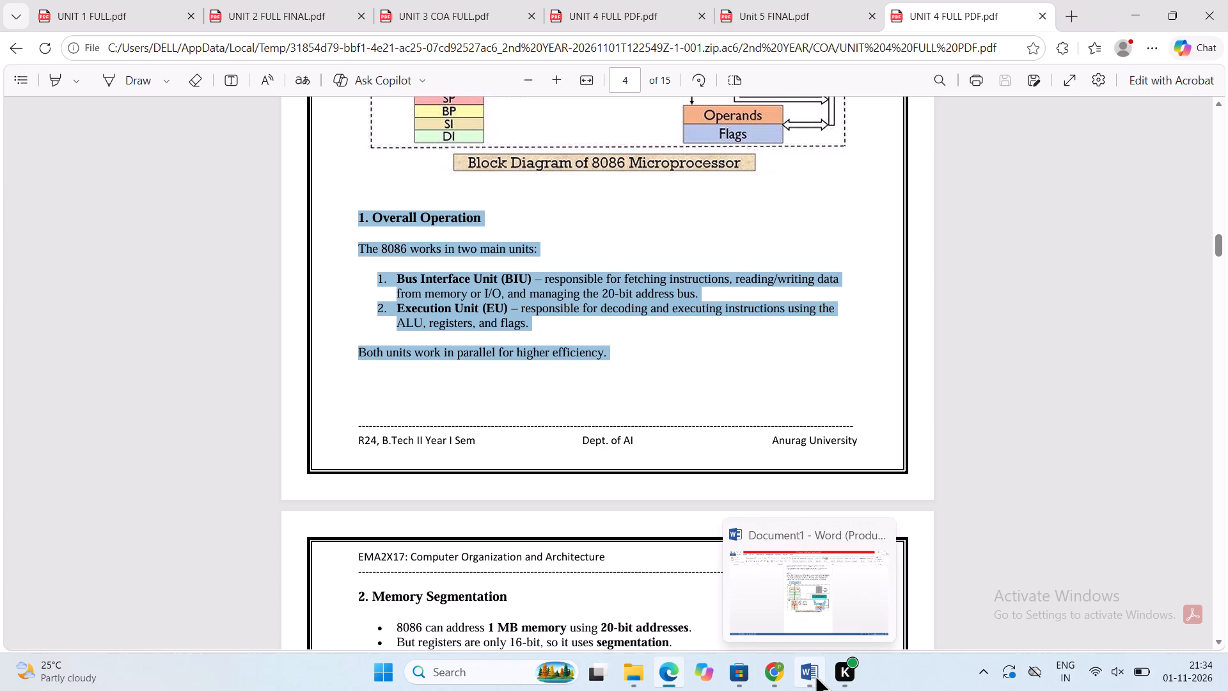
key(ctrl+c)
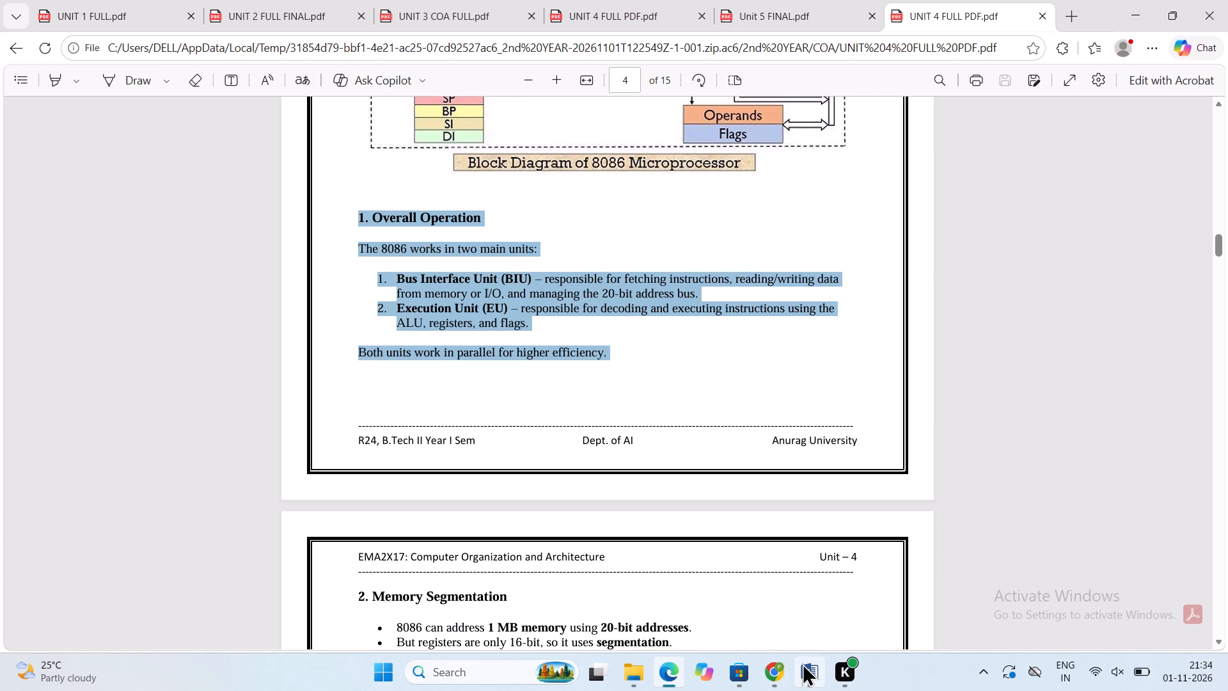
click(802, 663)
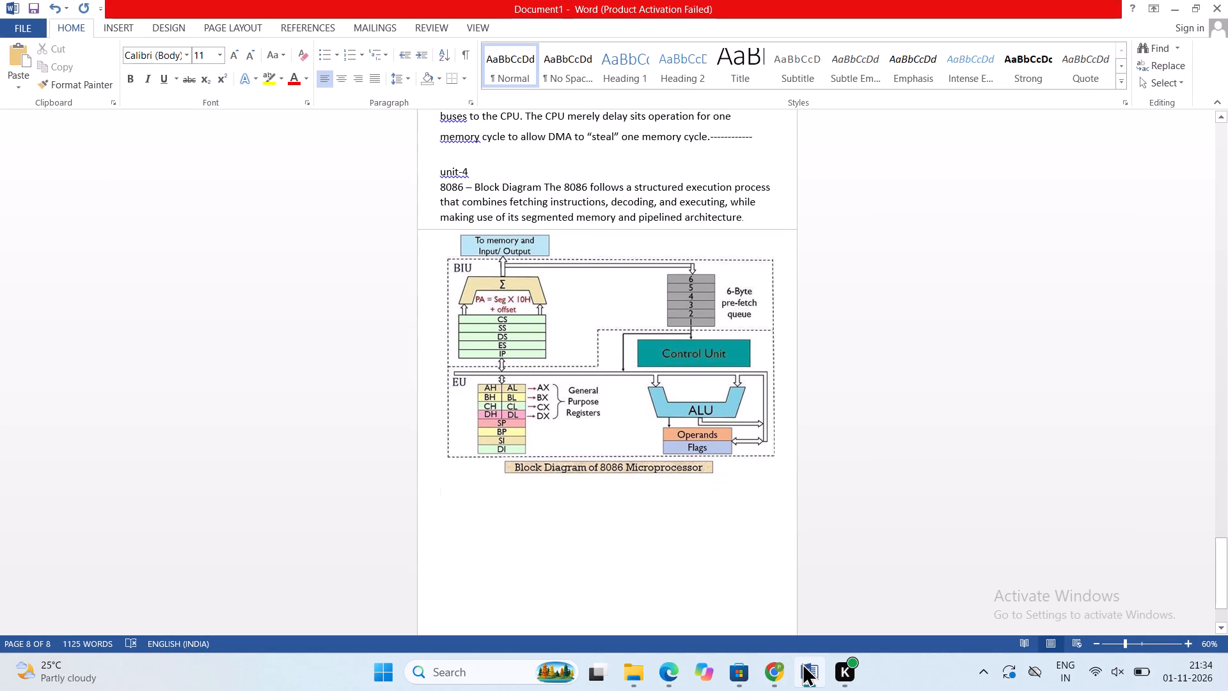
click(216, 49)
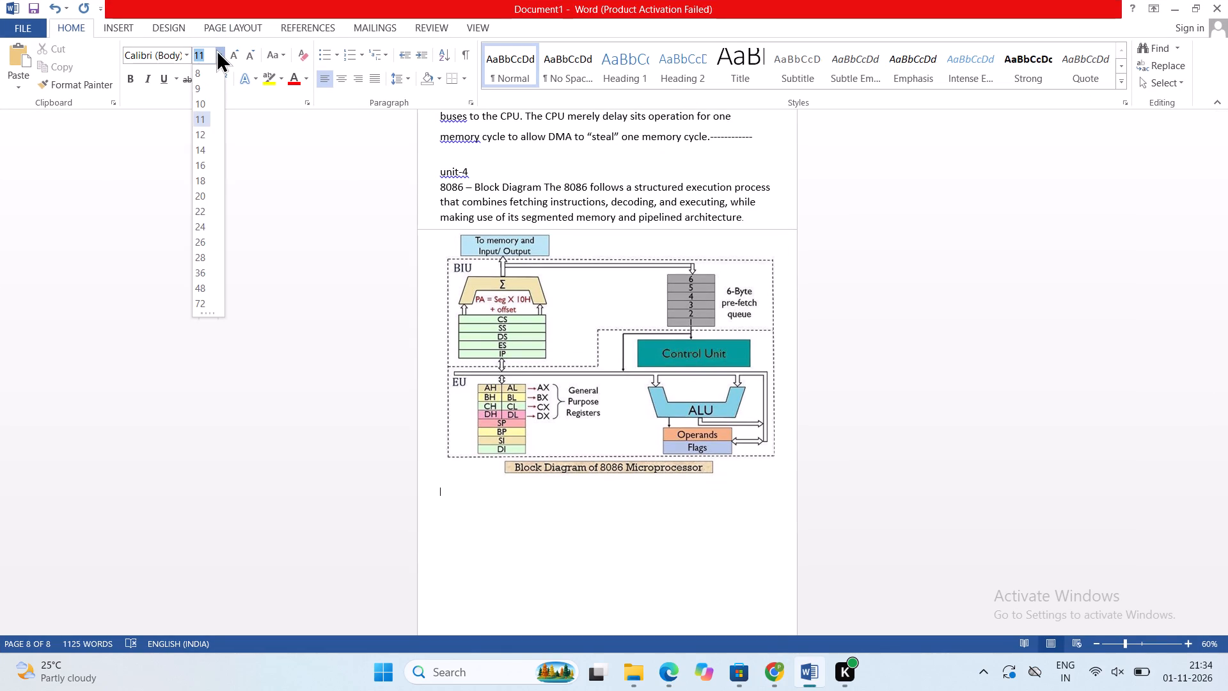
click(201, 180)
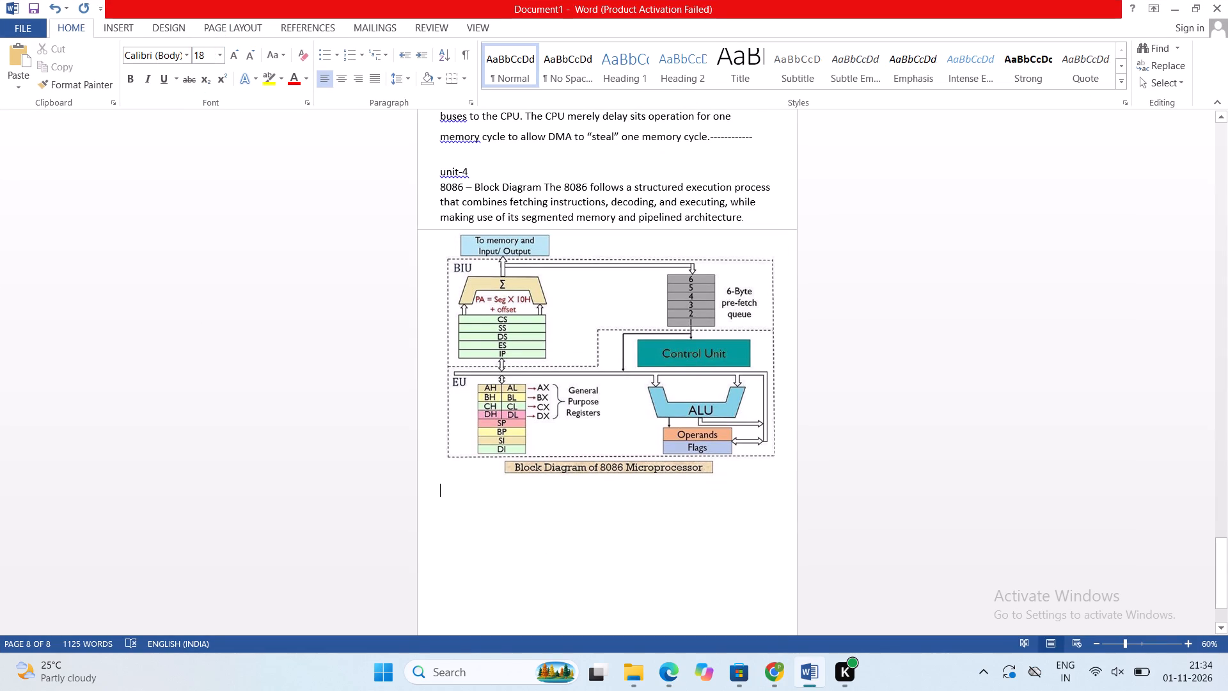
key(ctrl+v)
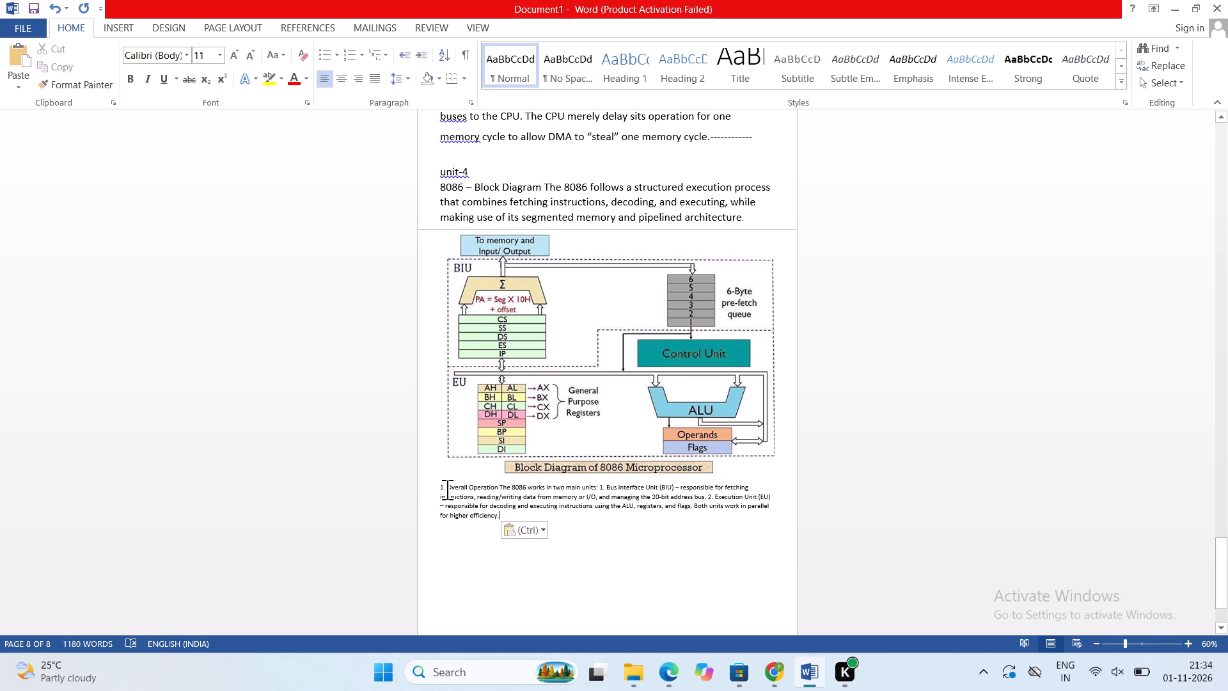
Switch back to the unit 4 PDF in Edge.
click(808, 669)
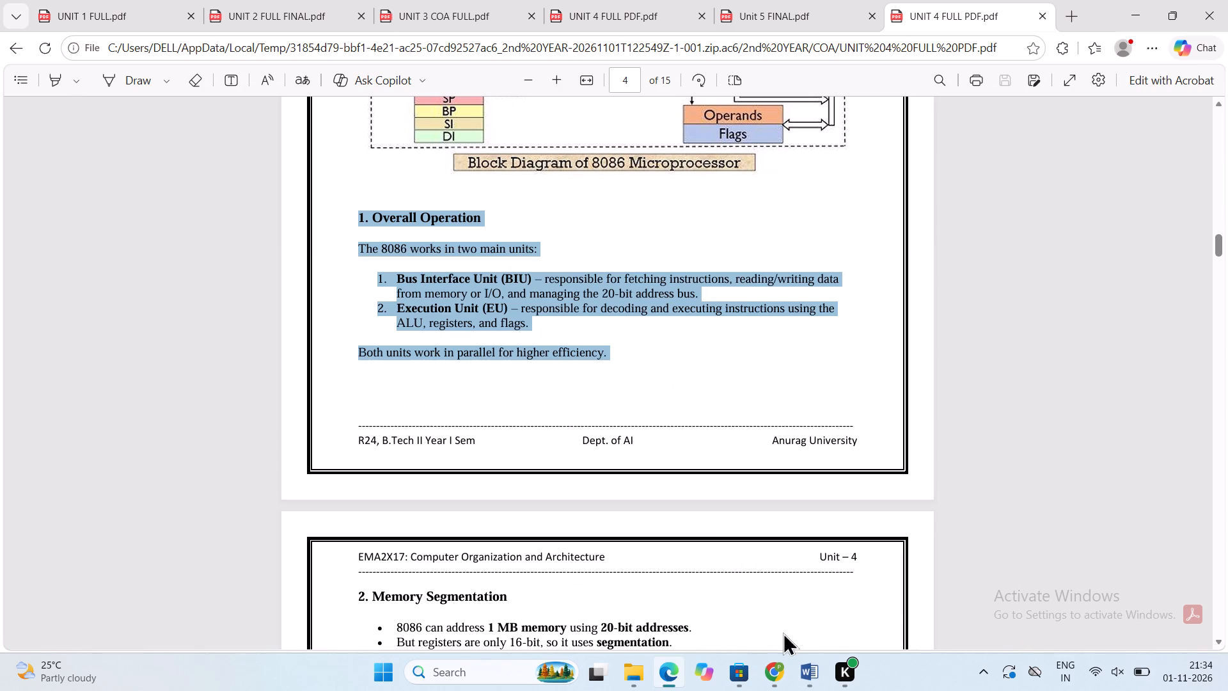
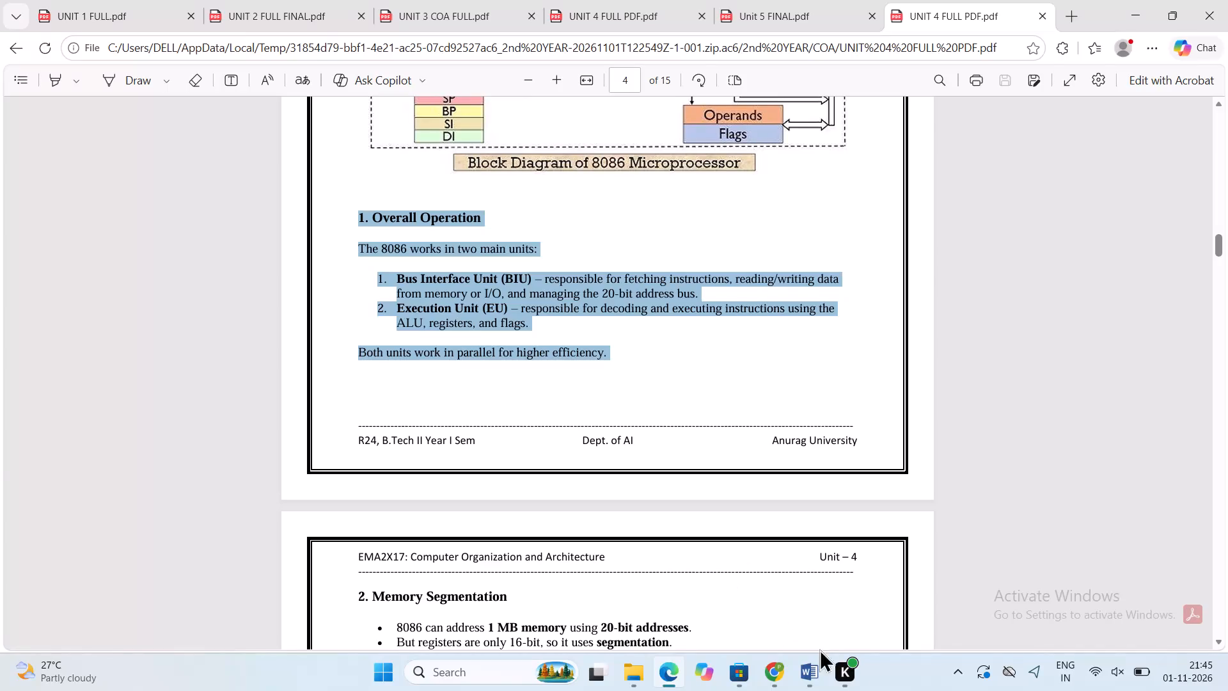
Copy sections 2. Memory Segmentation through 5. Minimum and Maximum Modes from PDF page 5 and paste them after the Overall Operation text in Word.
click(808, 666)
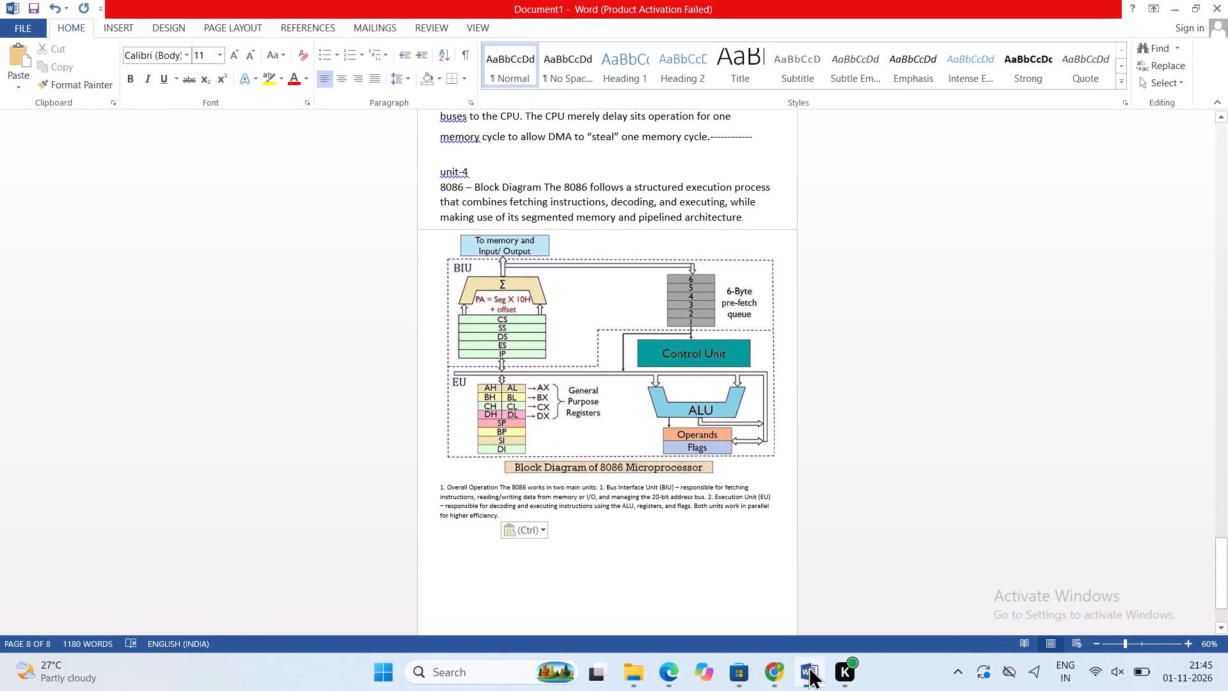
click(808, 666)
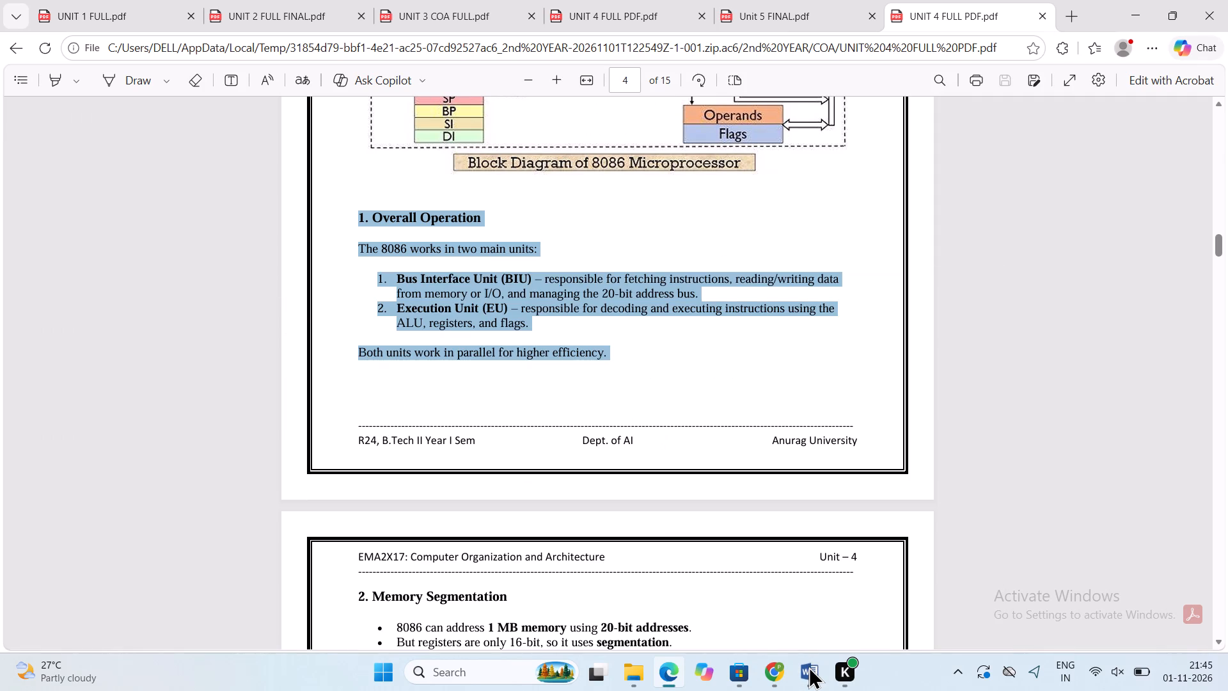
scroll(579, 555, down, 4)
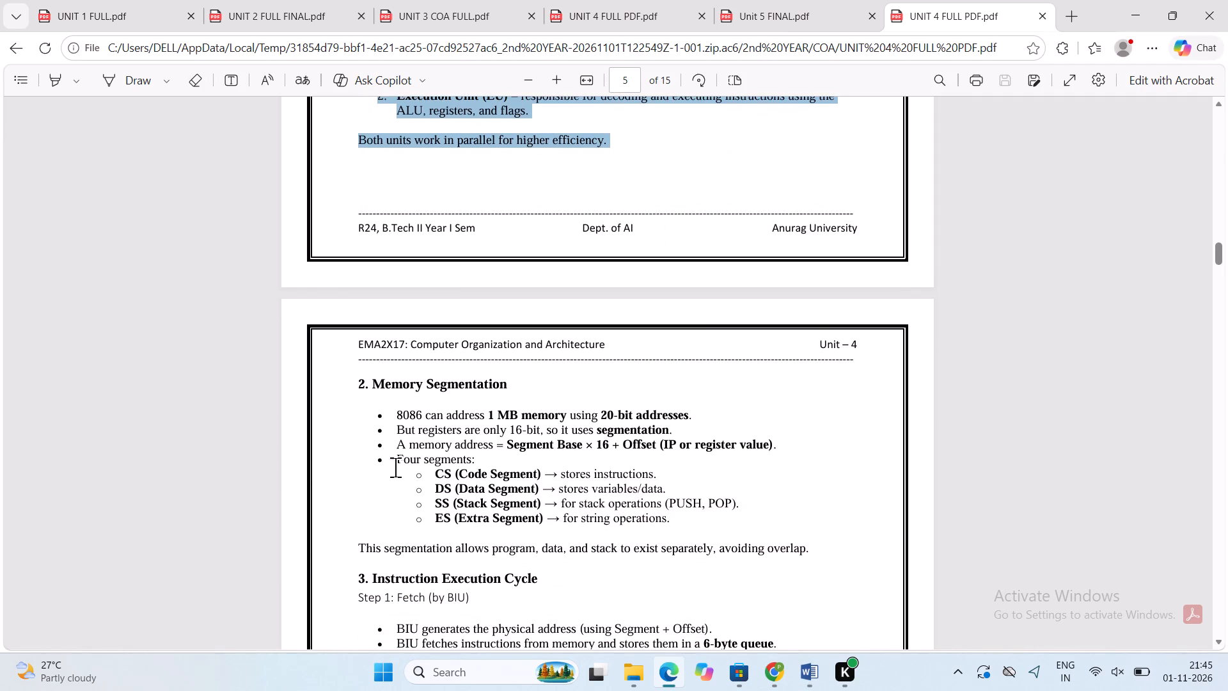
drag(358, 383, 478, 613)
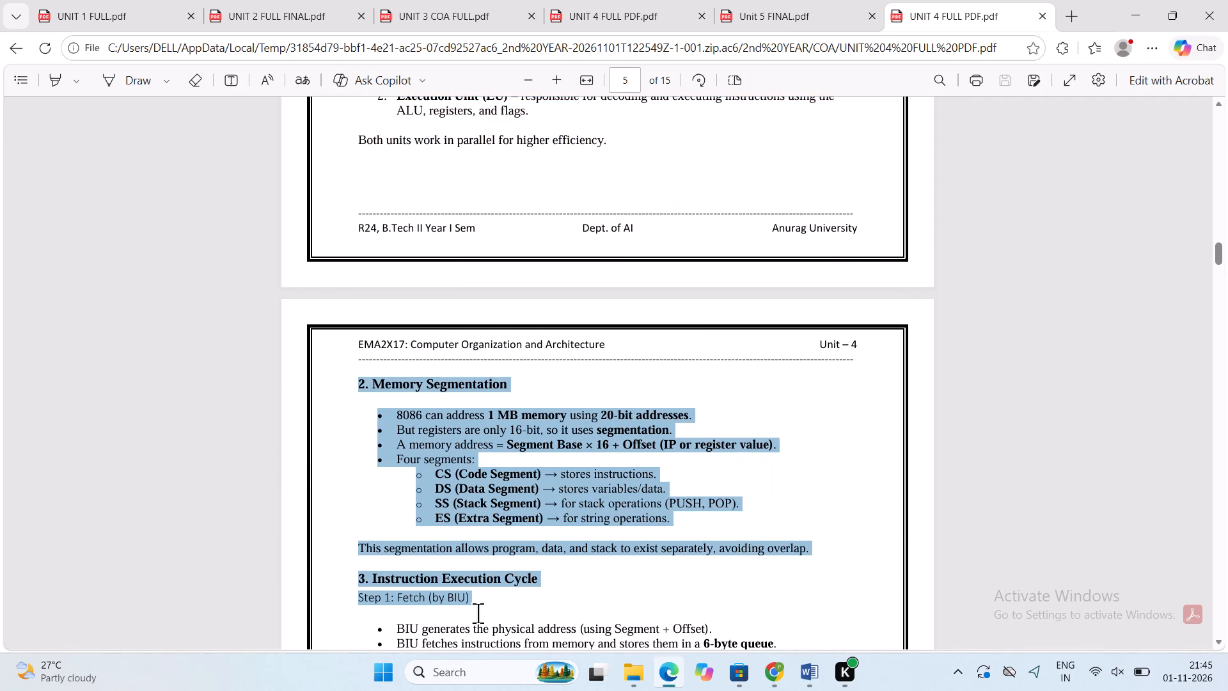
drag(478, 613, 531, 659)
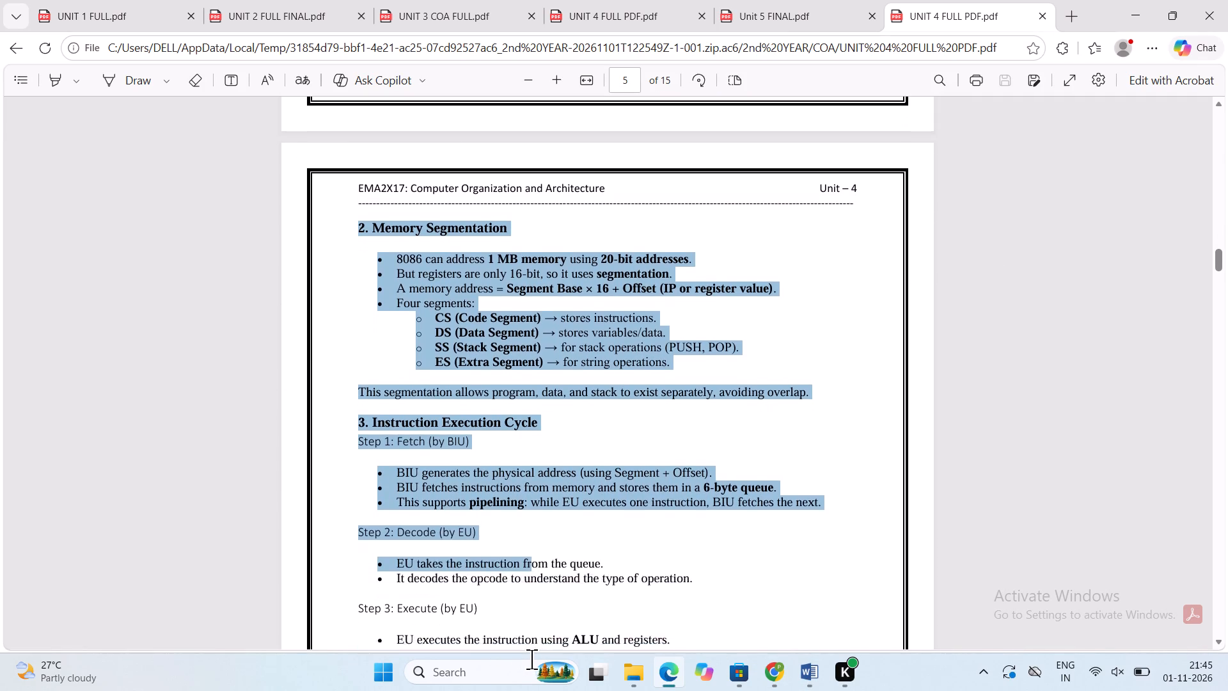
drag(531, 659, 663, 638)
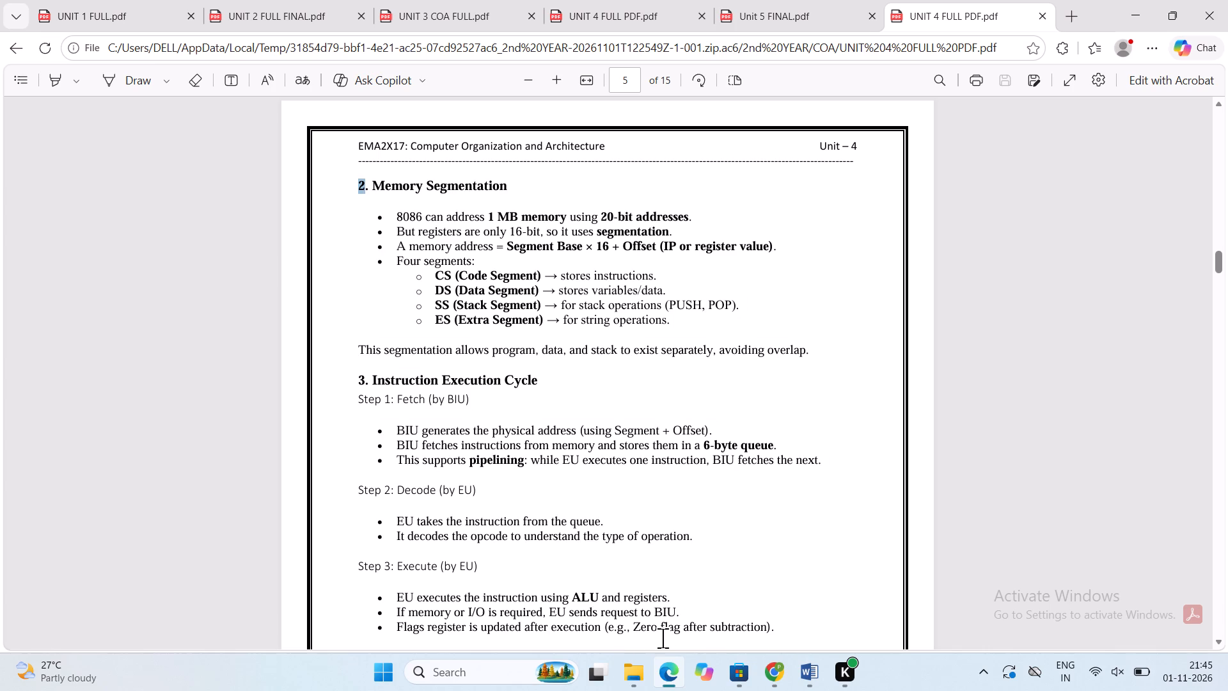
drag(663, 638, 819, 664)
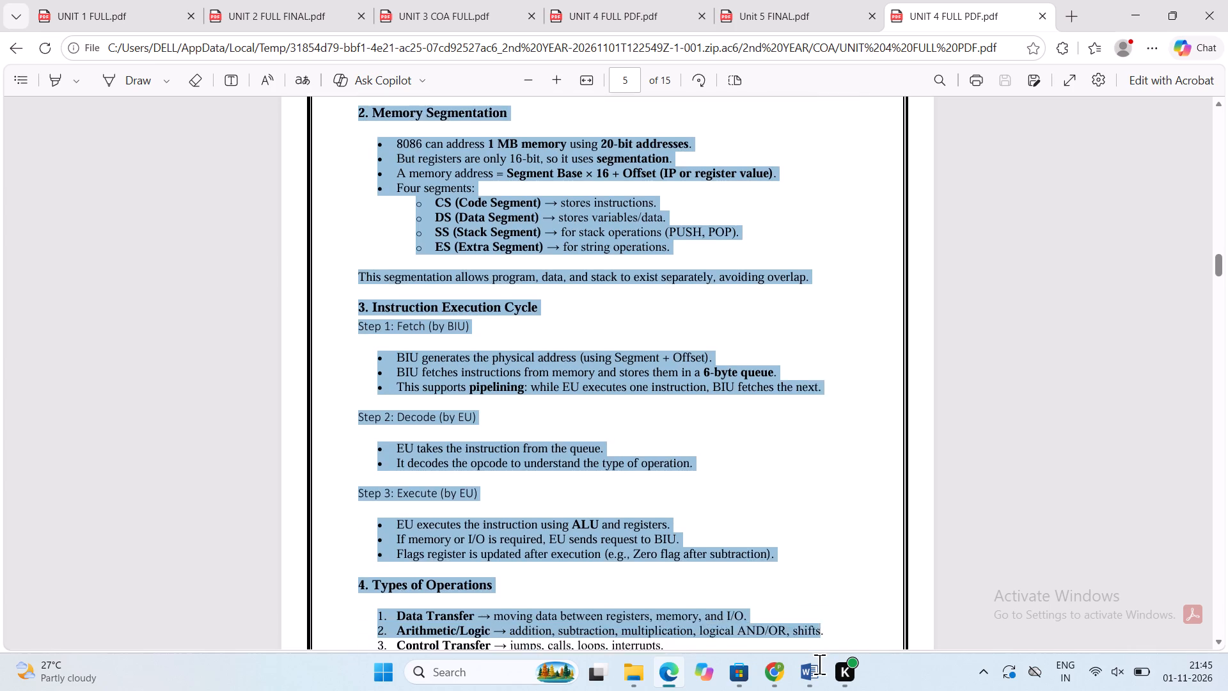
drag(819, 664, 708, 607)
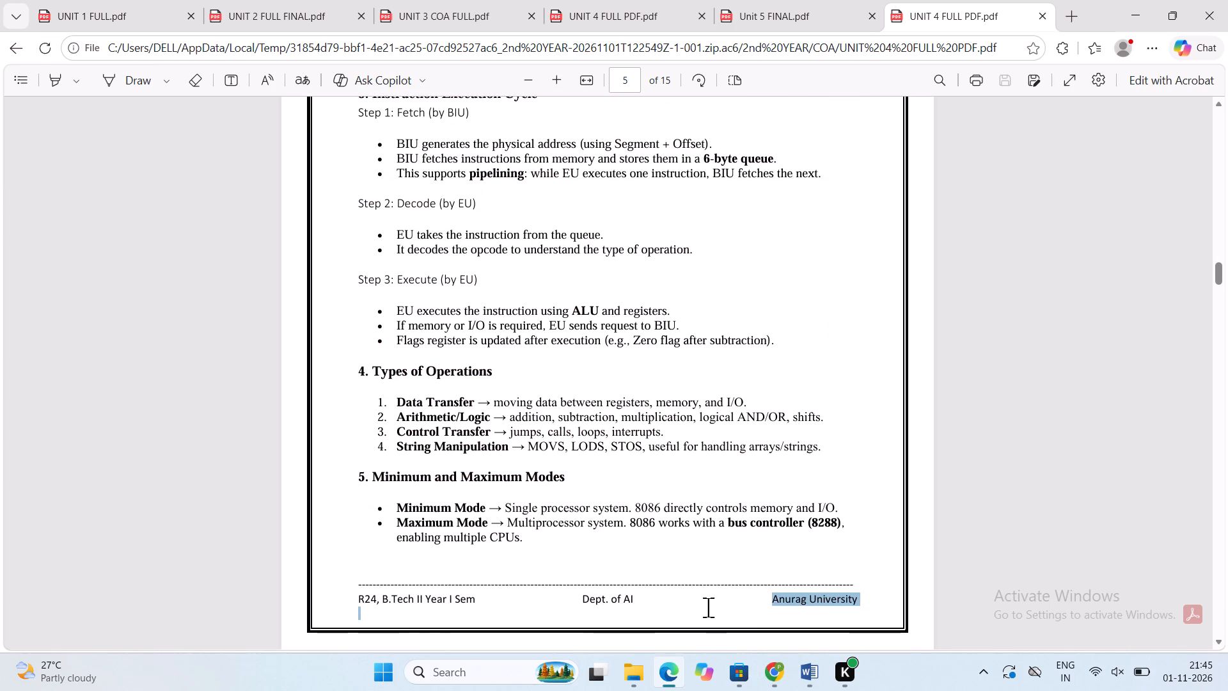
drag(708, 607, 540, 532)
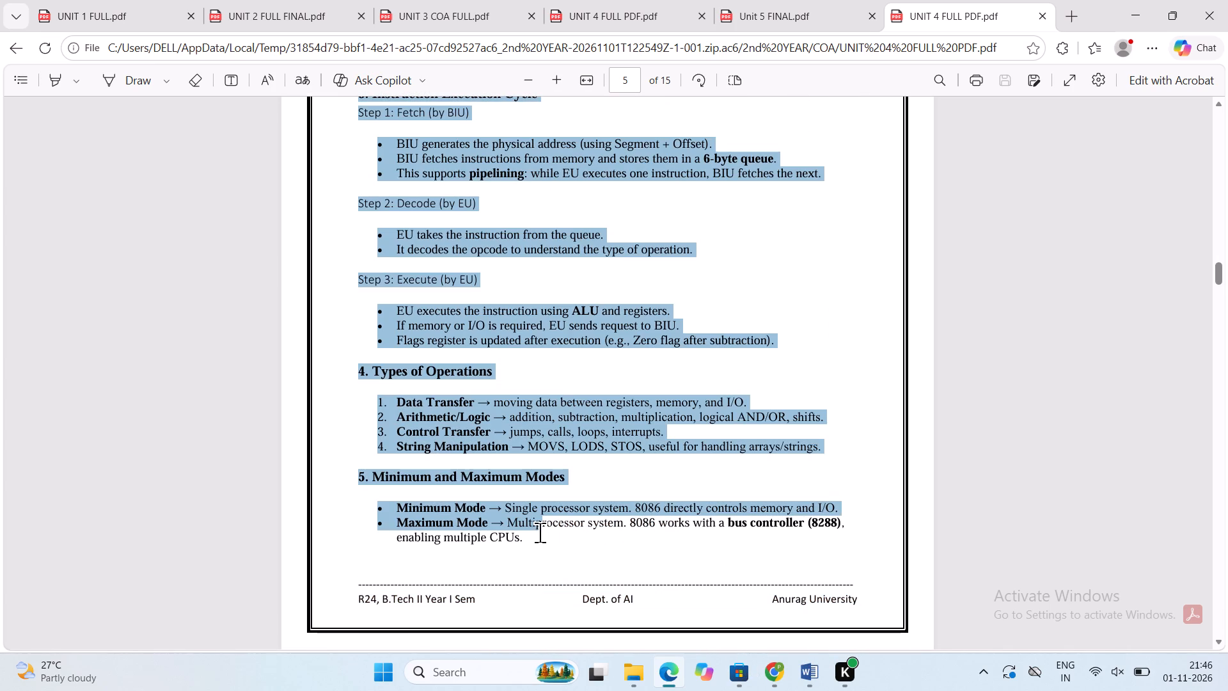
drag(540, 532, 532, 536)
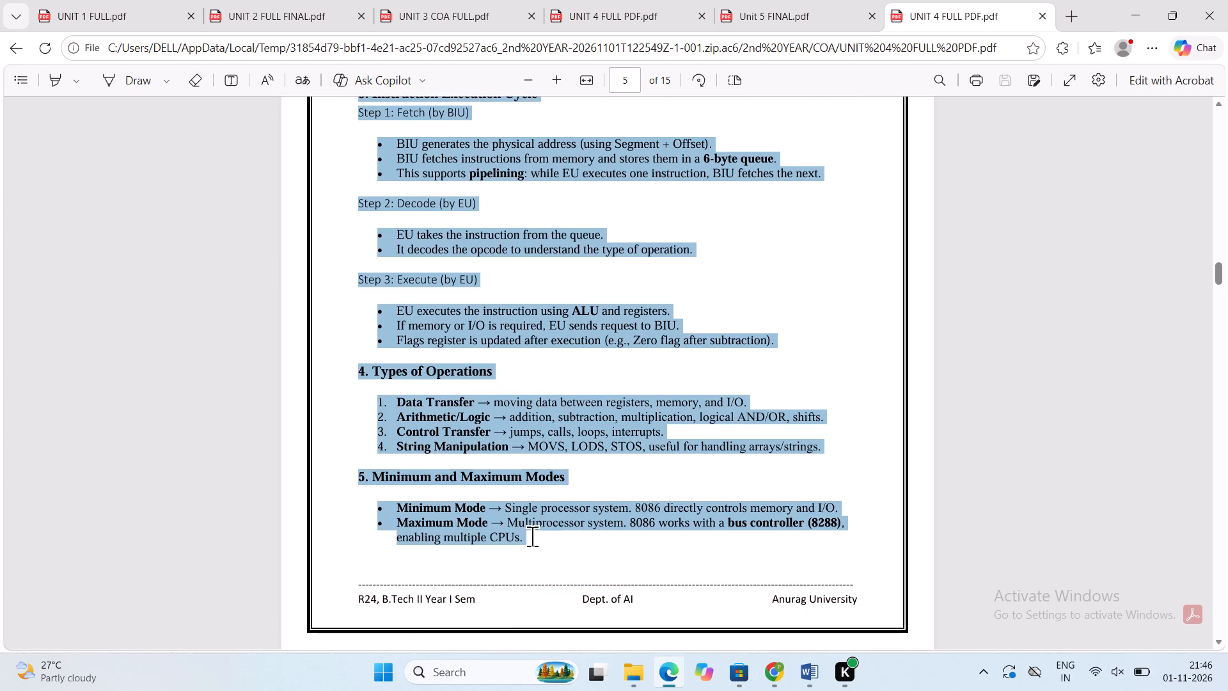
key(ctrl+c)
click(799, 662)
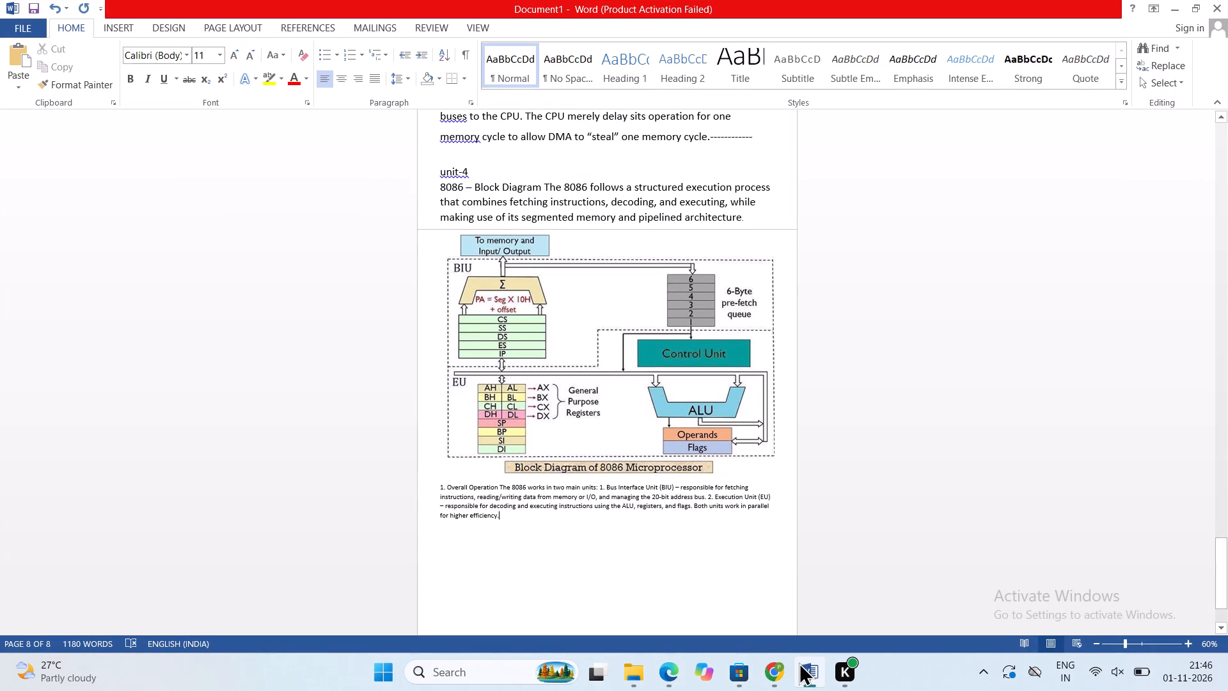
key(ctrl+v)
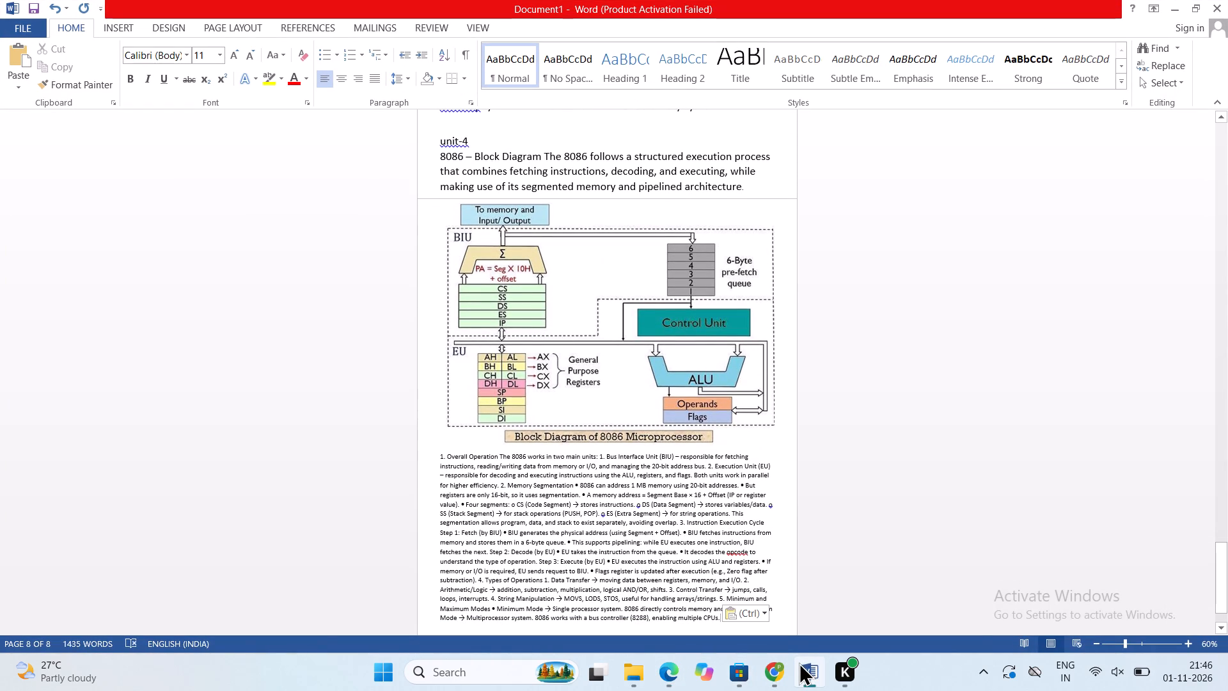
Copy sections 6. Example of Execution and 7. Key Functional Highlights from PDF page 6 and paste them at the end of the Word document.
click(803, 664)
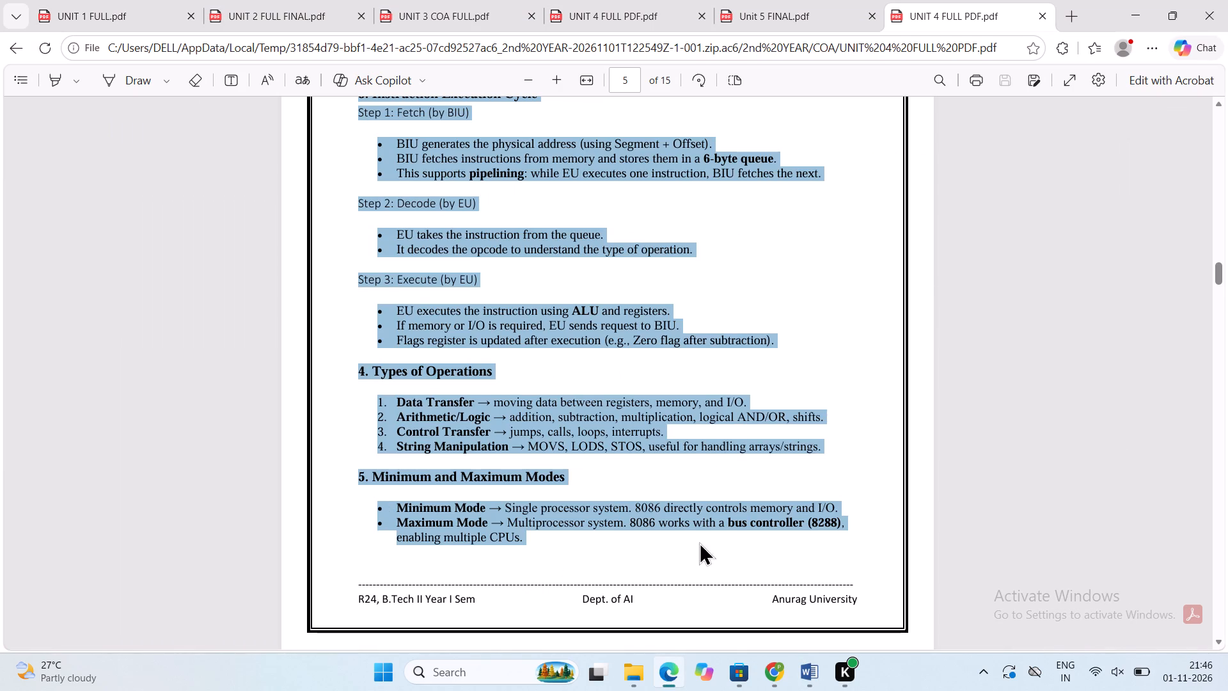
scroll(720, 461, down, 7)
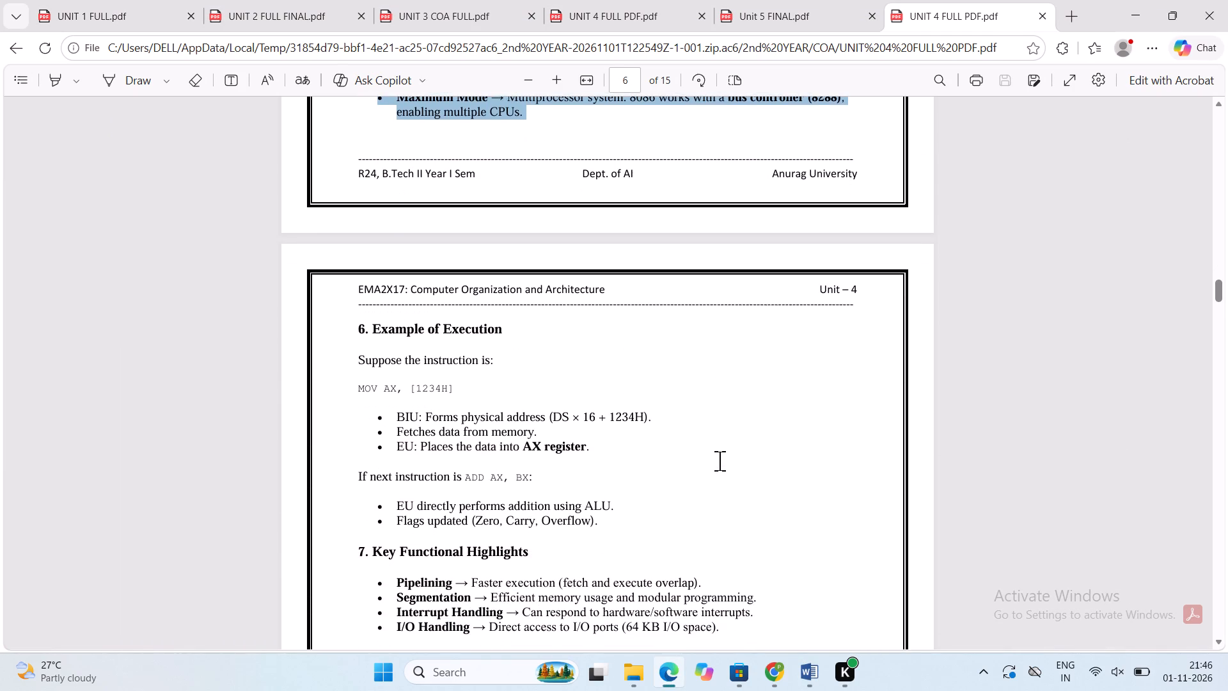
scroll(719, 459, down, 1)
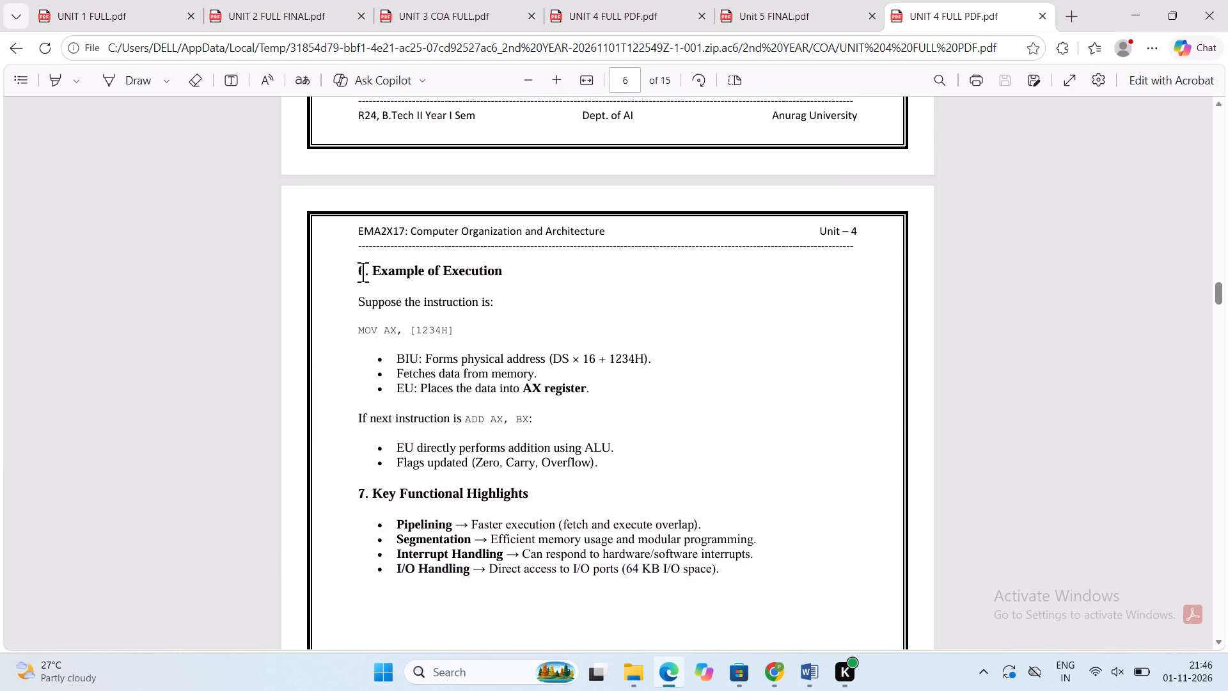
drag(357, 272, 699, 594)
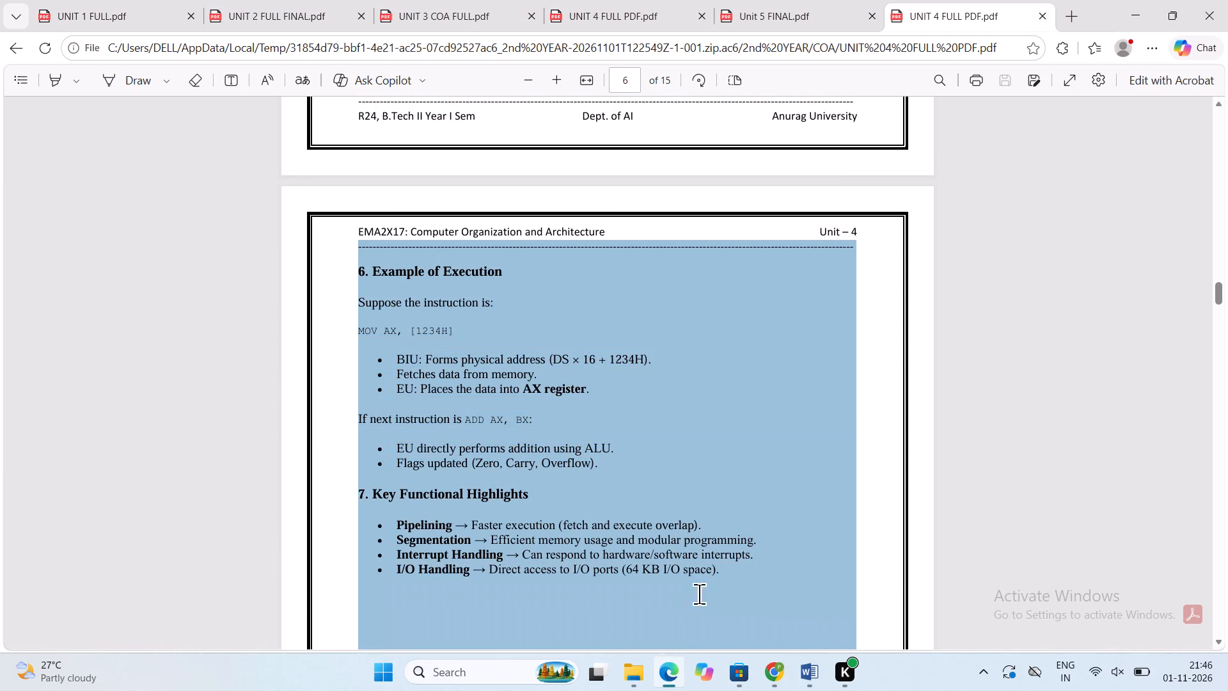
drag(699, 594, 725, 569)
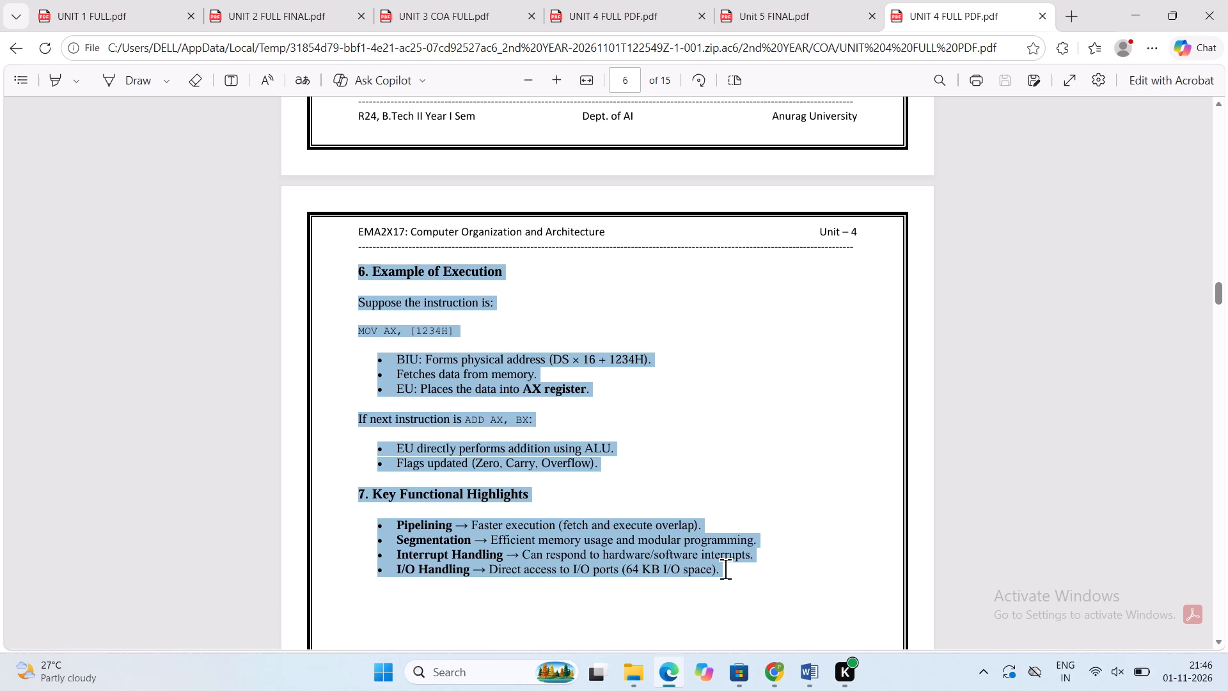
key(ctrl+c)
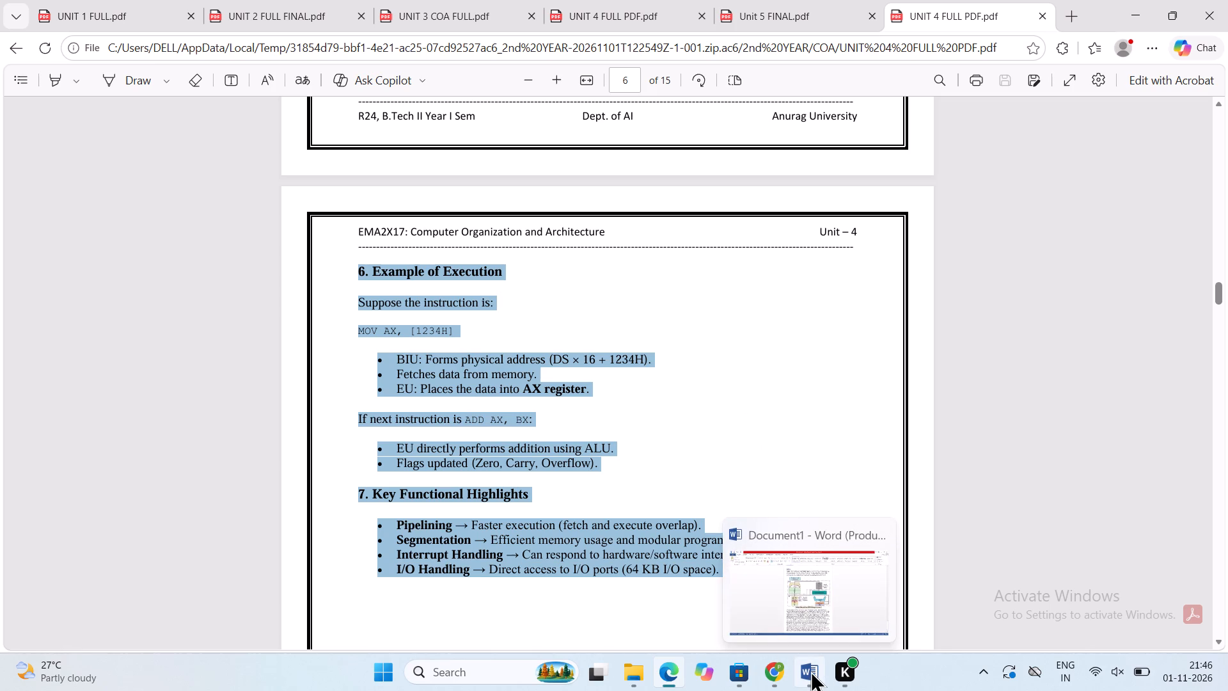
click(810, 671)
scroll(717, 592, down, 1)
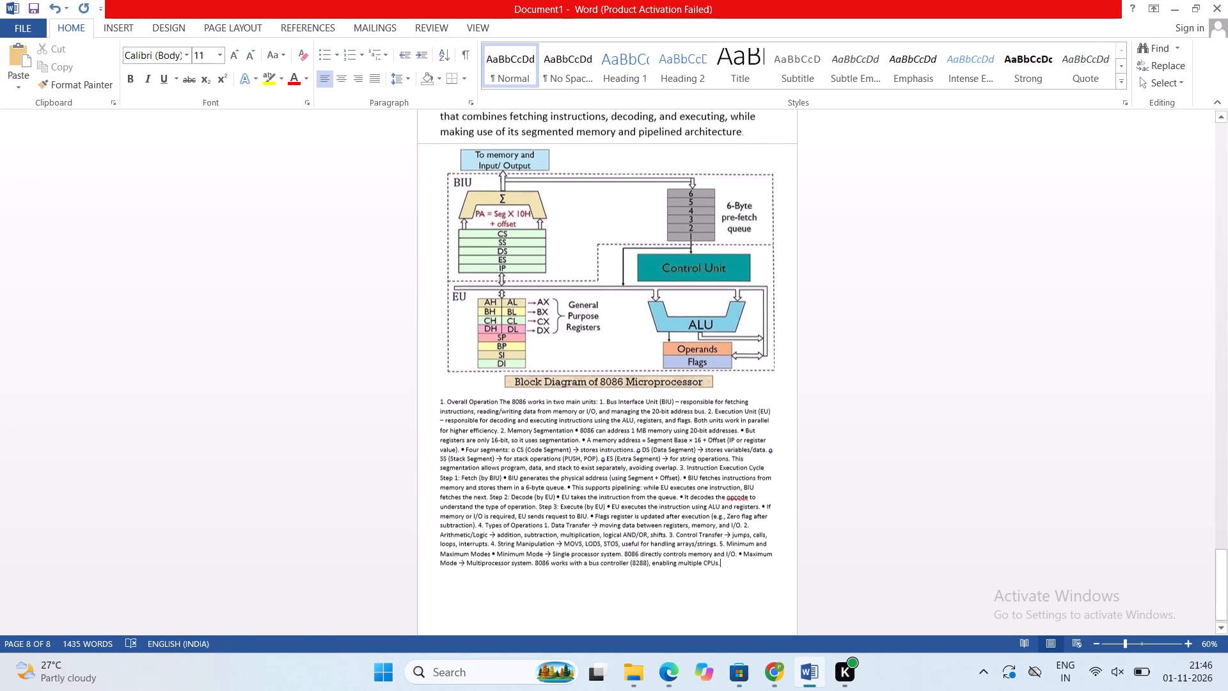
scroll(717, 592, down, 1)
key(ctrl+v)
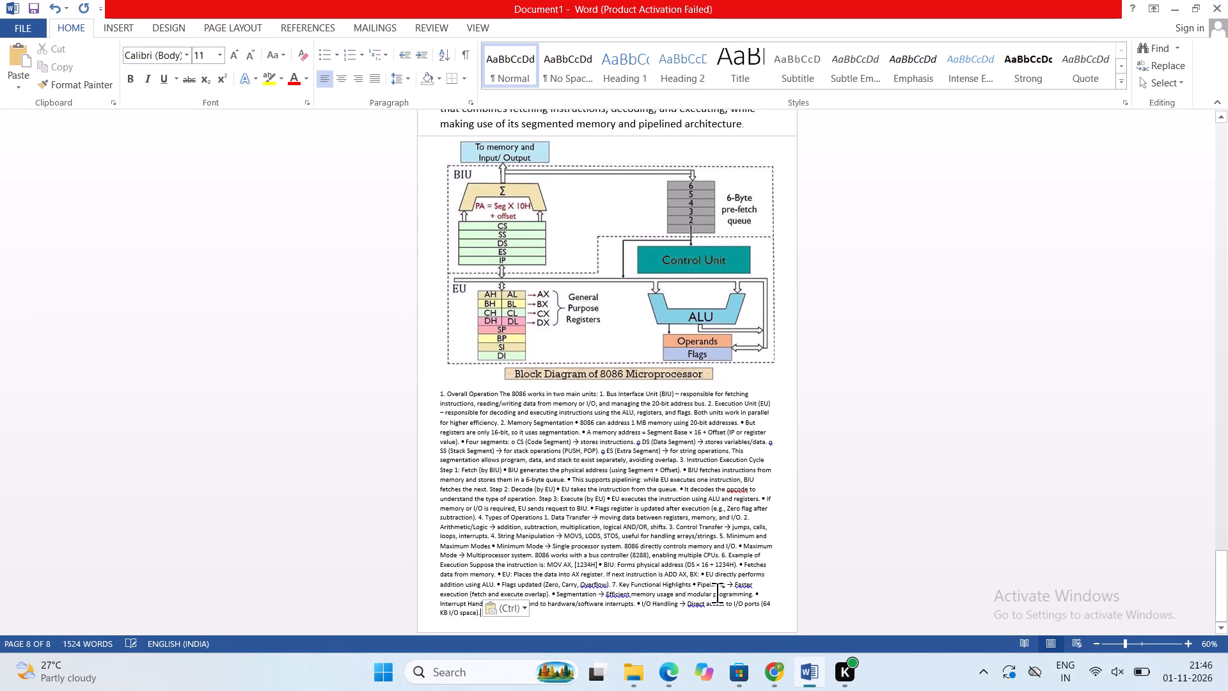
Set the font size of all the text below the 8086 block diagram, sections 1 to 7, to 18.
drag(435, 395, 490, 488)
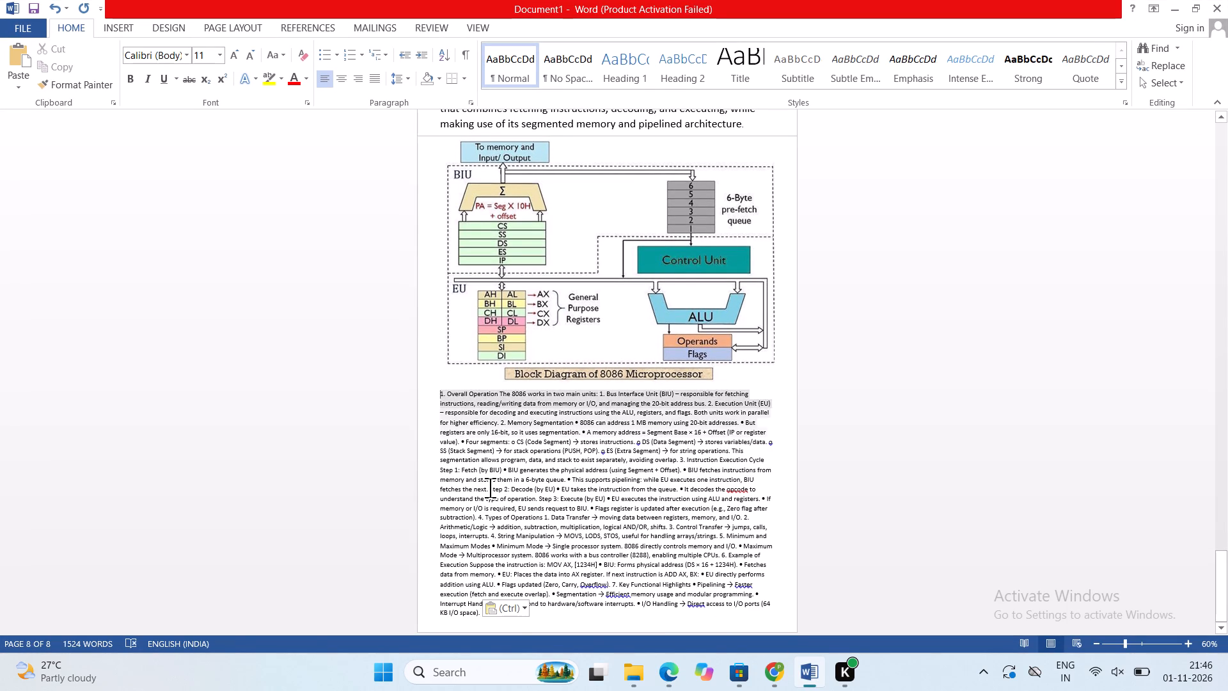
drag(490, 488, 588, 631)
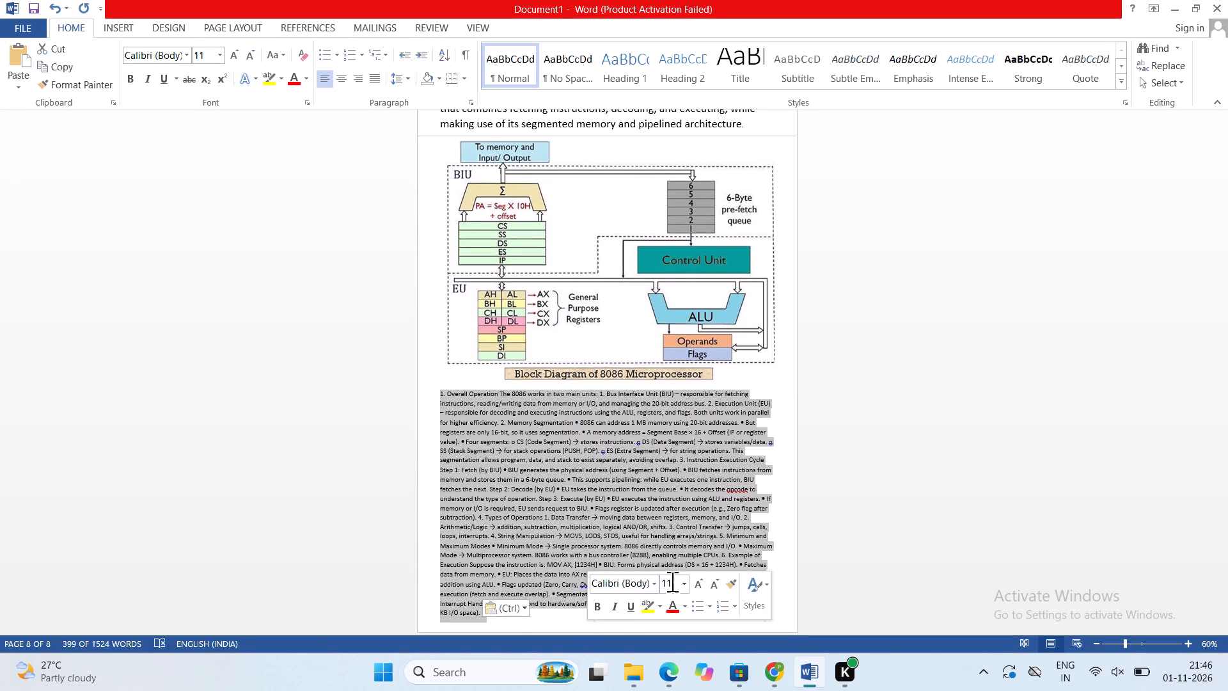
click(682, 584)
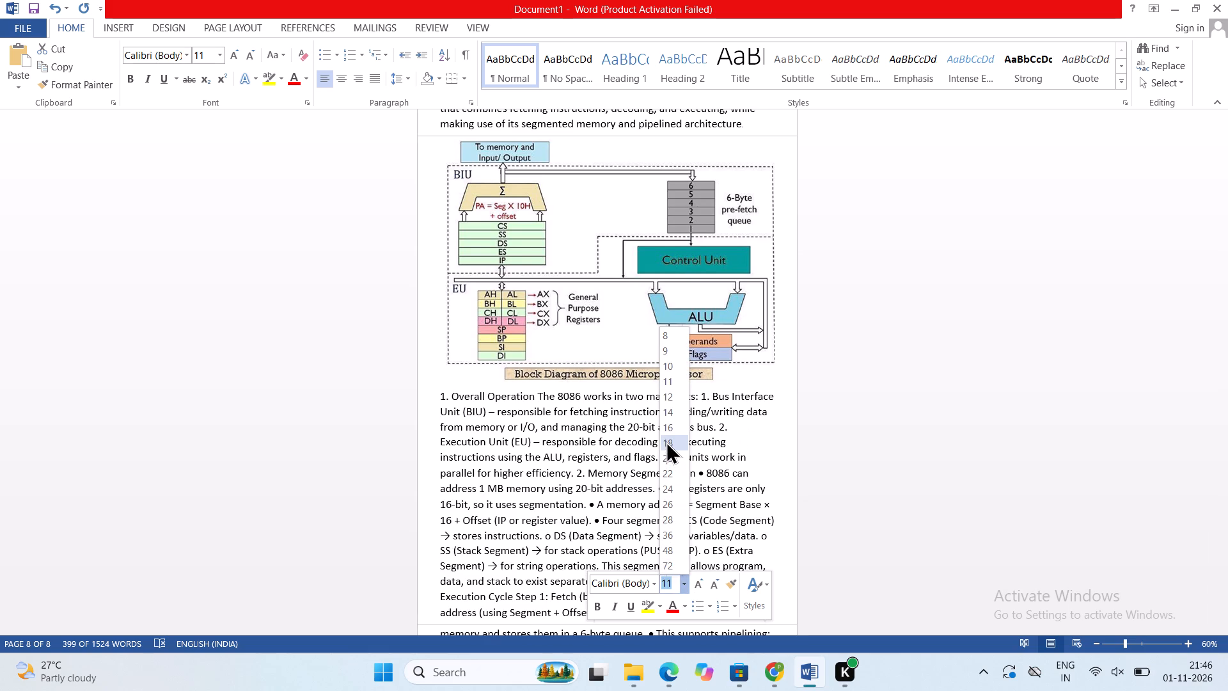
click(666, 441)
click(666, 441)
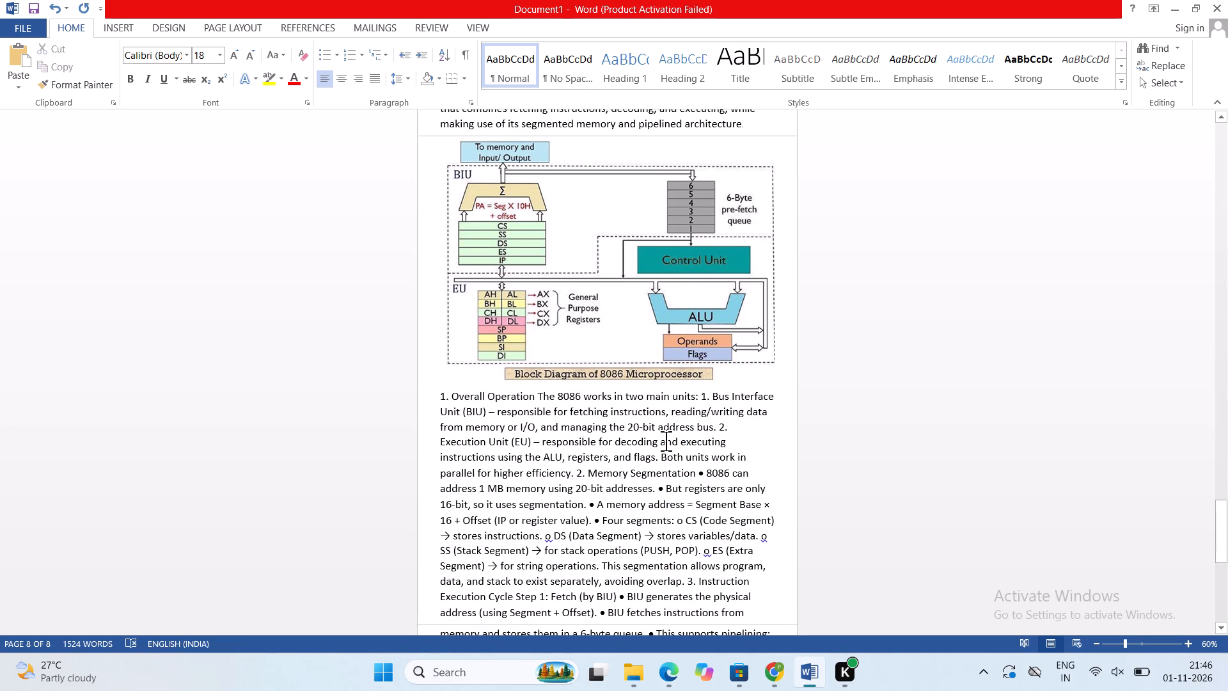
scroll(666, 441, up, 1)
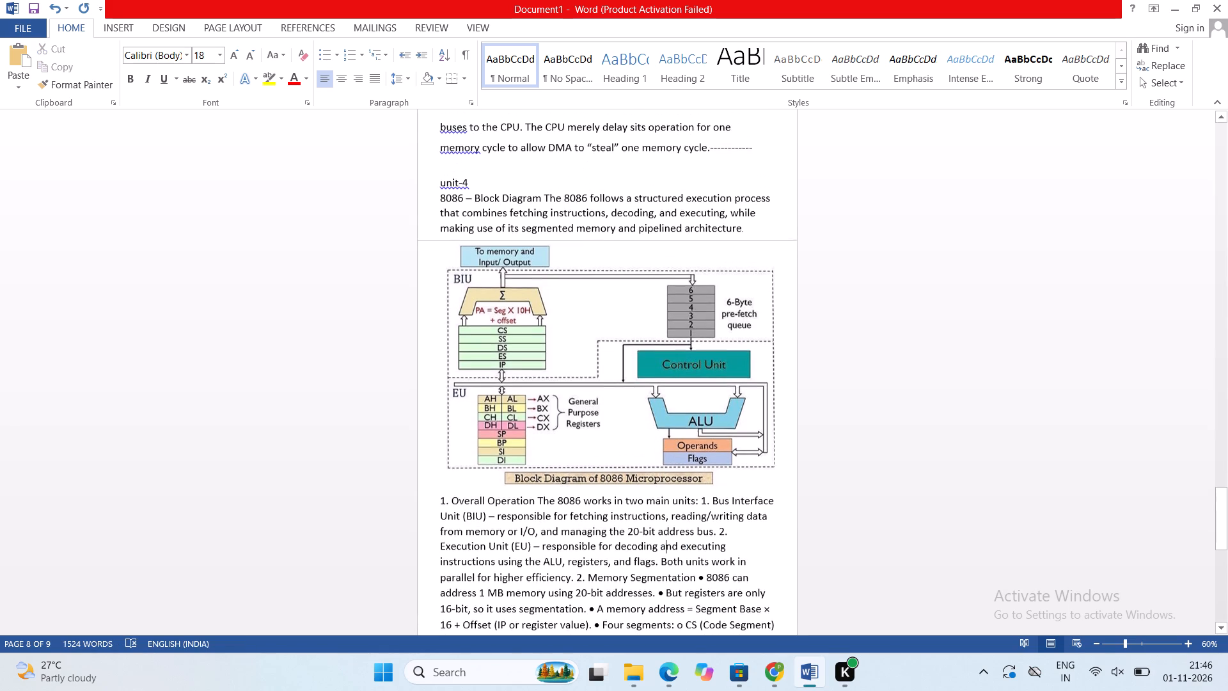
scroll(666, 441, up, 1)
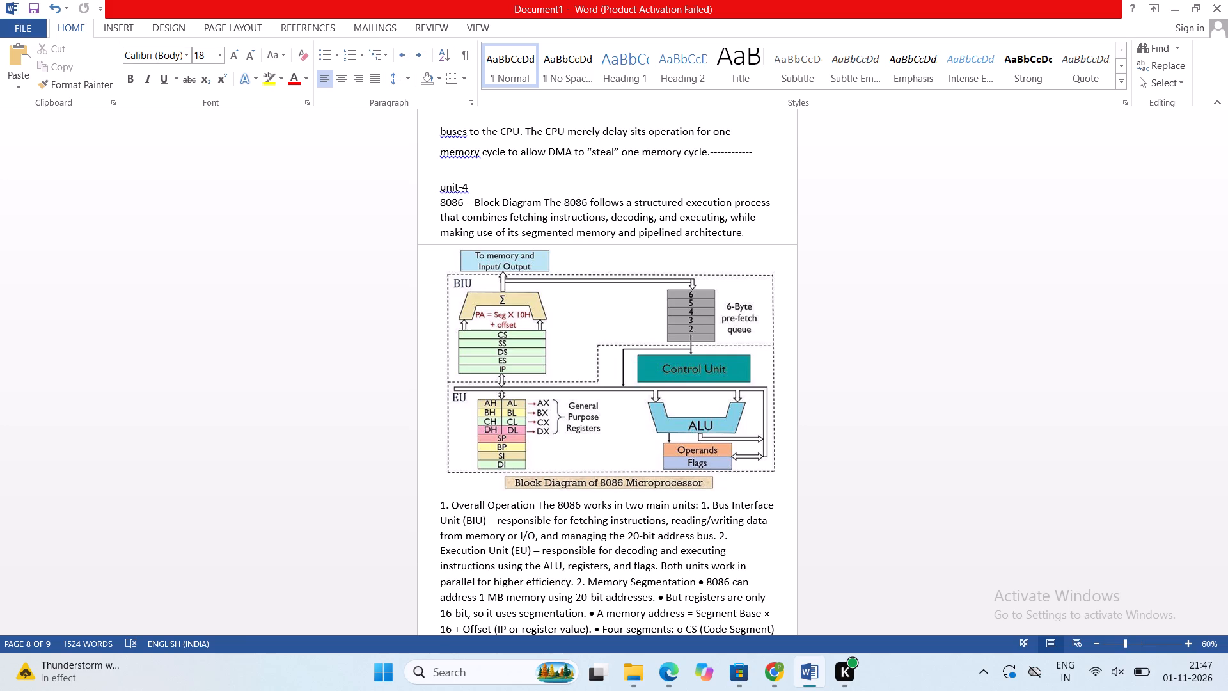
Switch to the unit 4 PDF in Edge and capture a screenshot of the Minimum Mode vs Maximum Mode comparison heading and table on page 8.
click(805, 665)
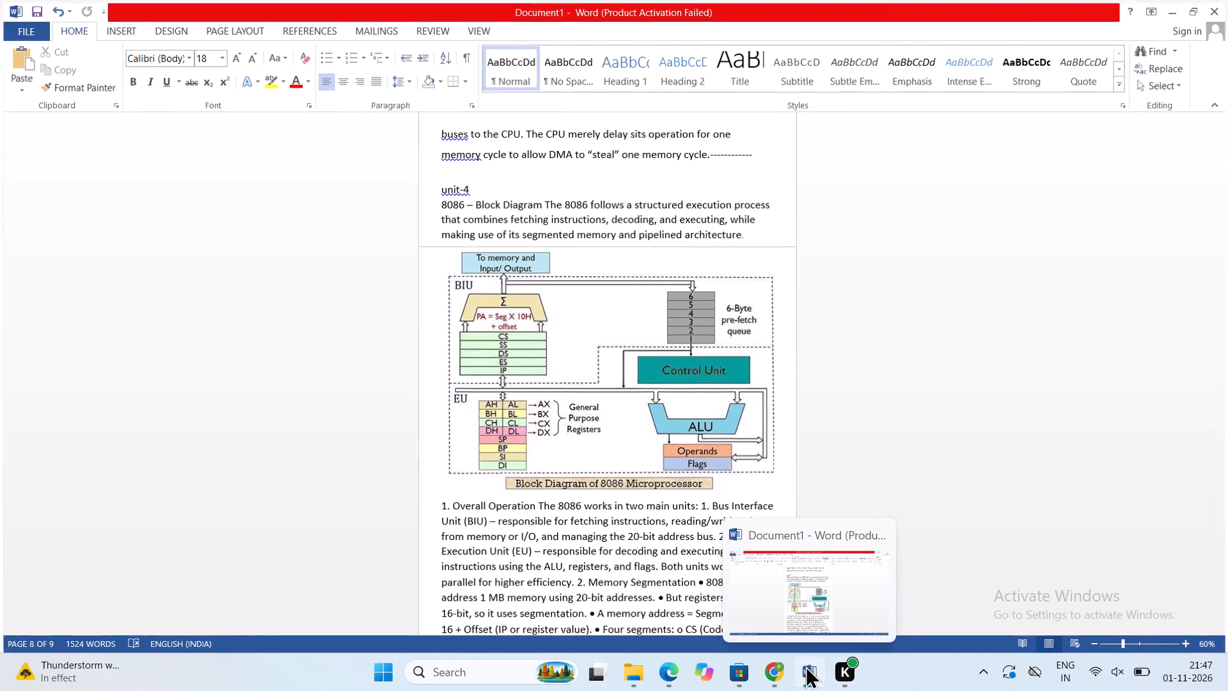
click(840, 530)
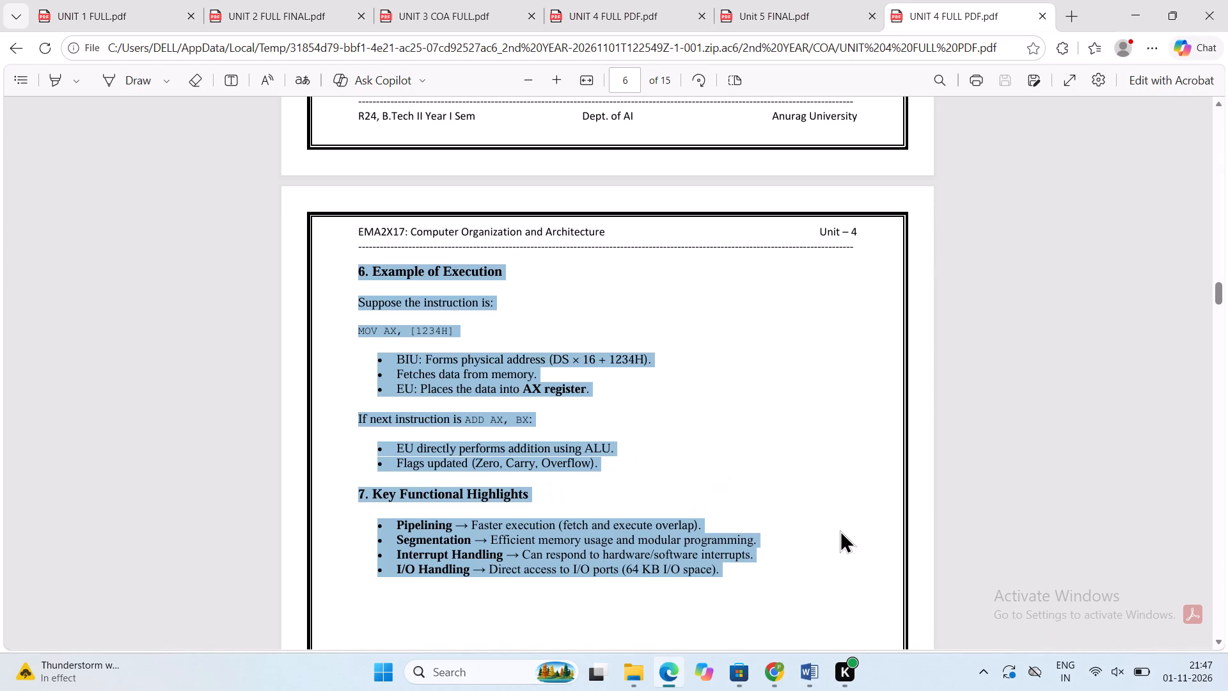
scroll(840, 530, down, 10)
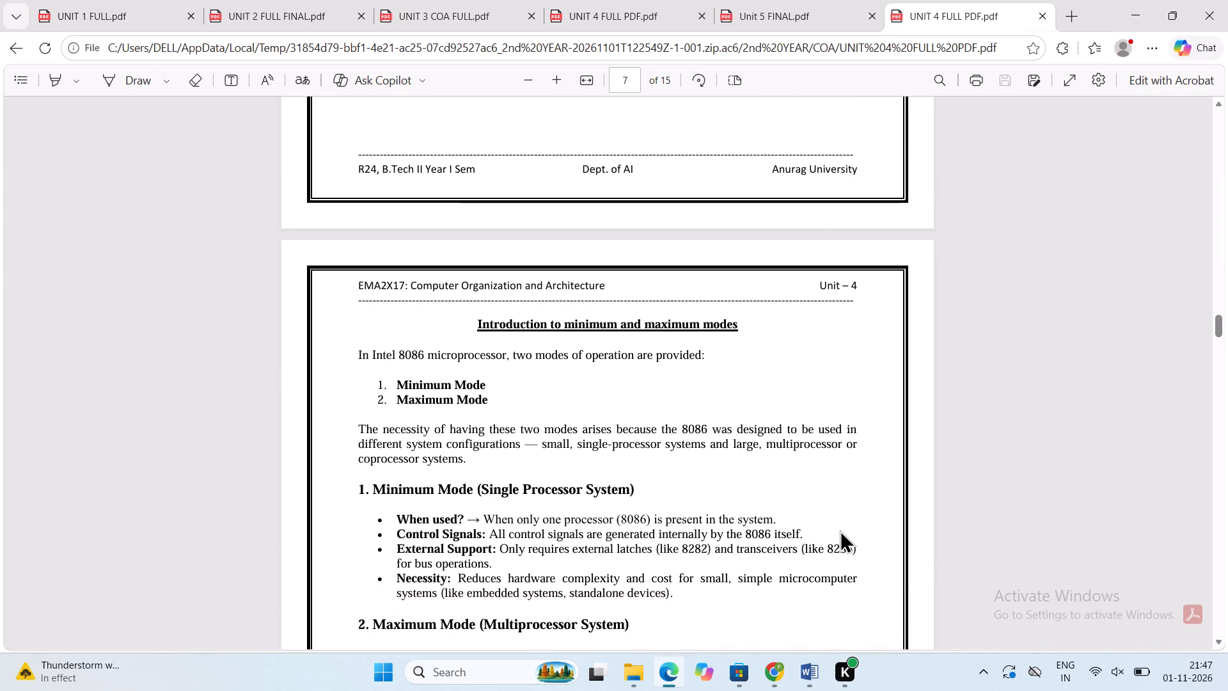
scroll(840, 530, down, 1)
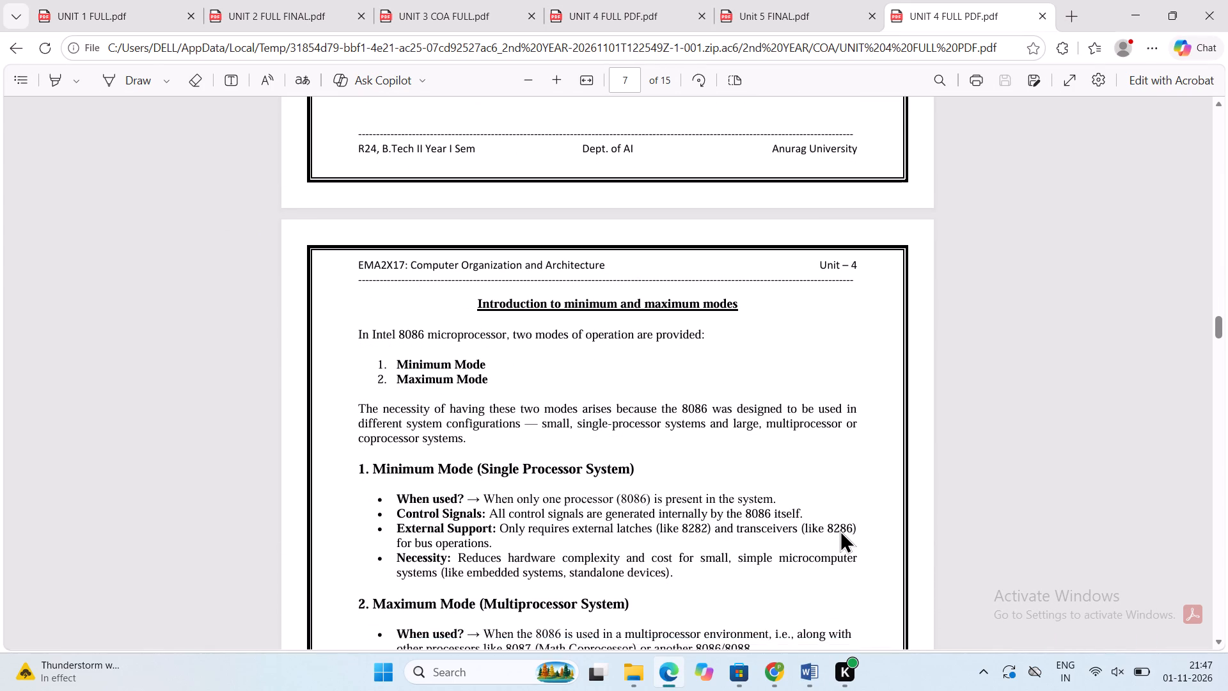
scroll(840, 530, down, 6)
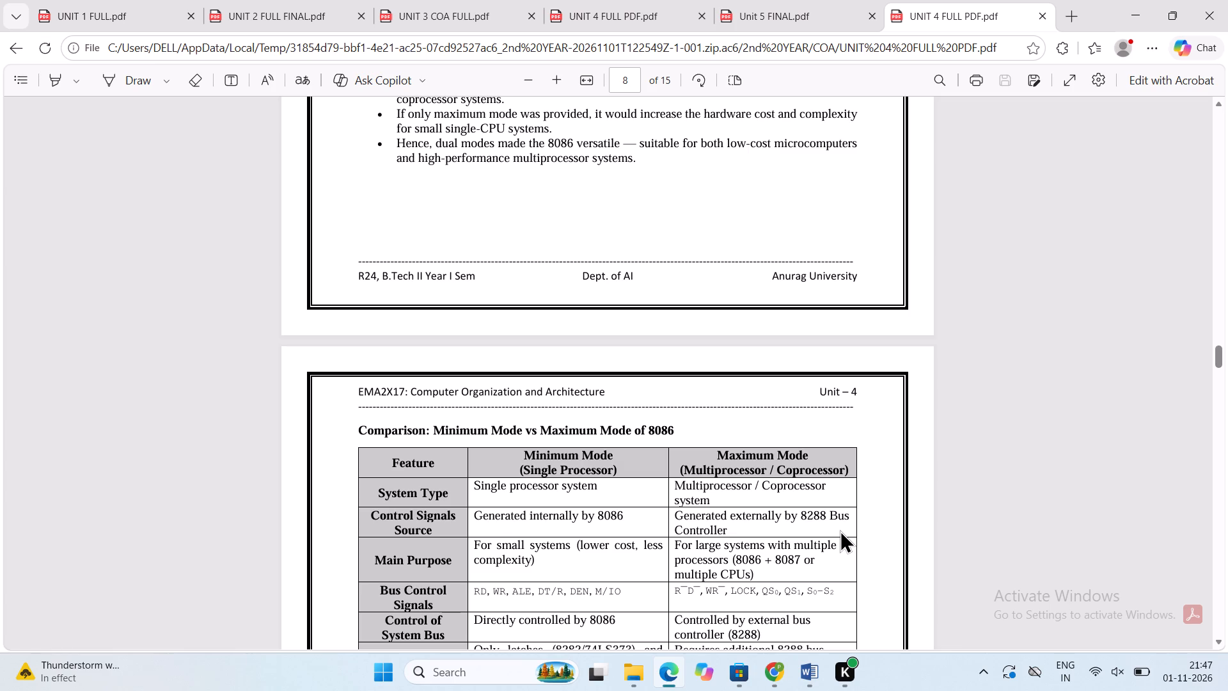
scroll(840, 530, down, 3)
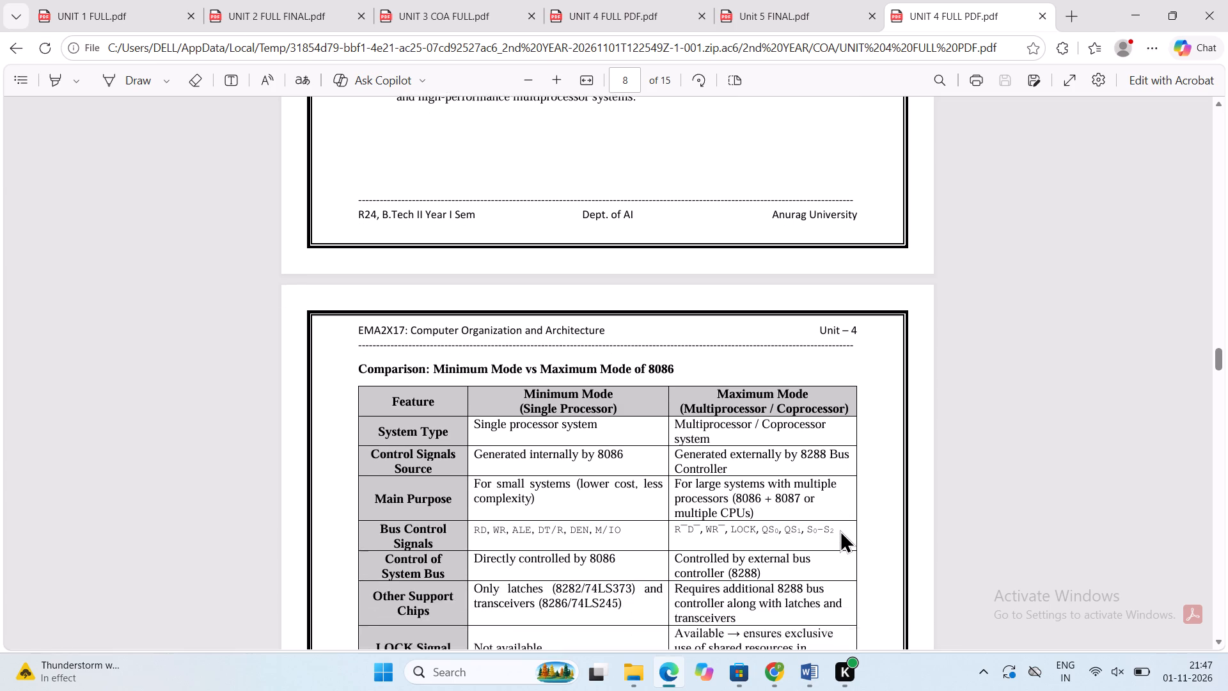
scroll(840, 530, down, 4)
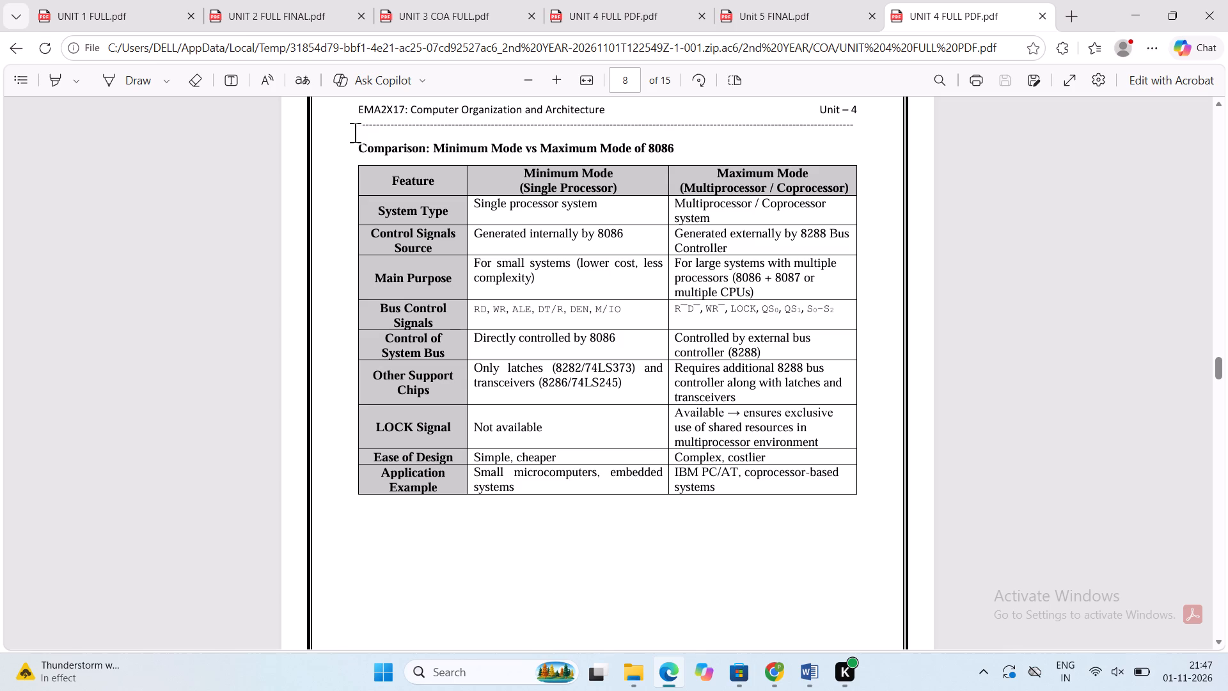
key(shift+super+s)
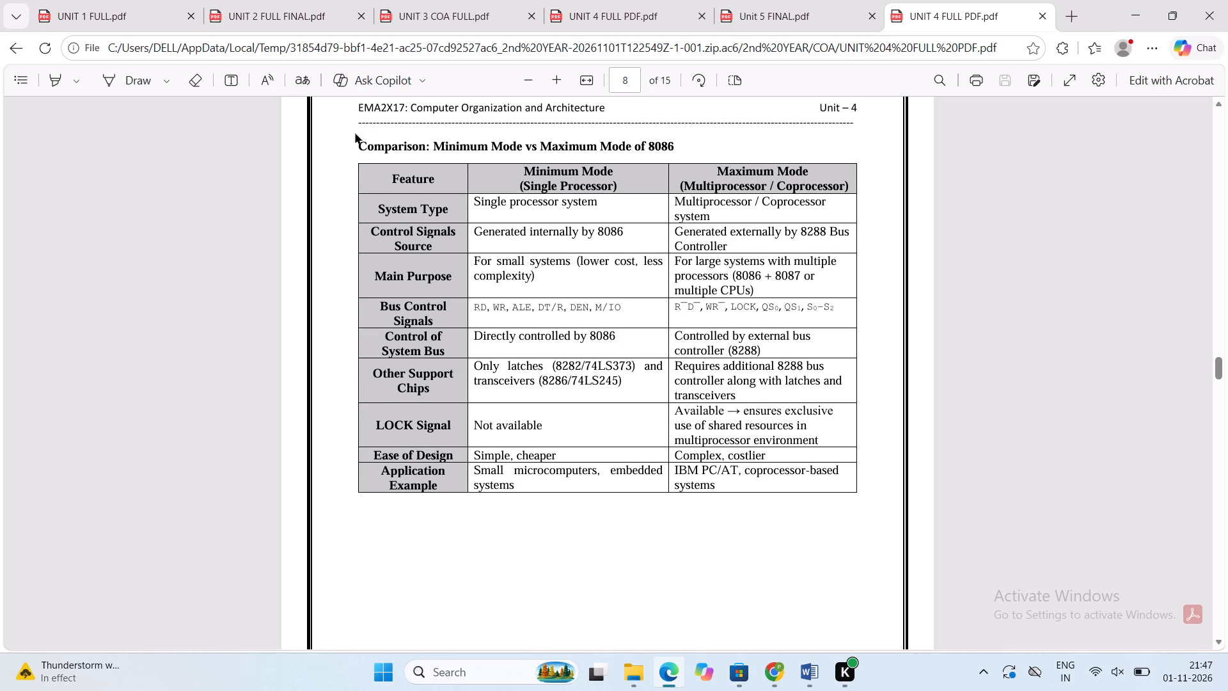
drag(355, 143, 363, 157)
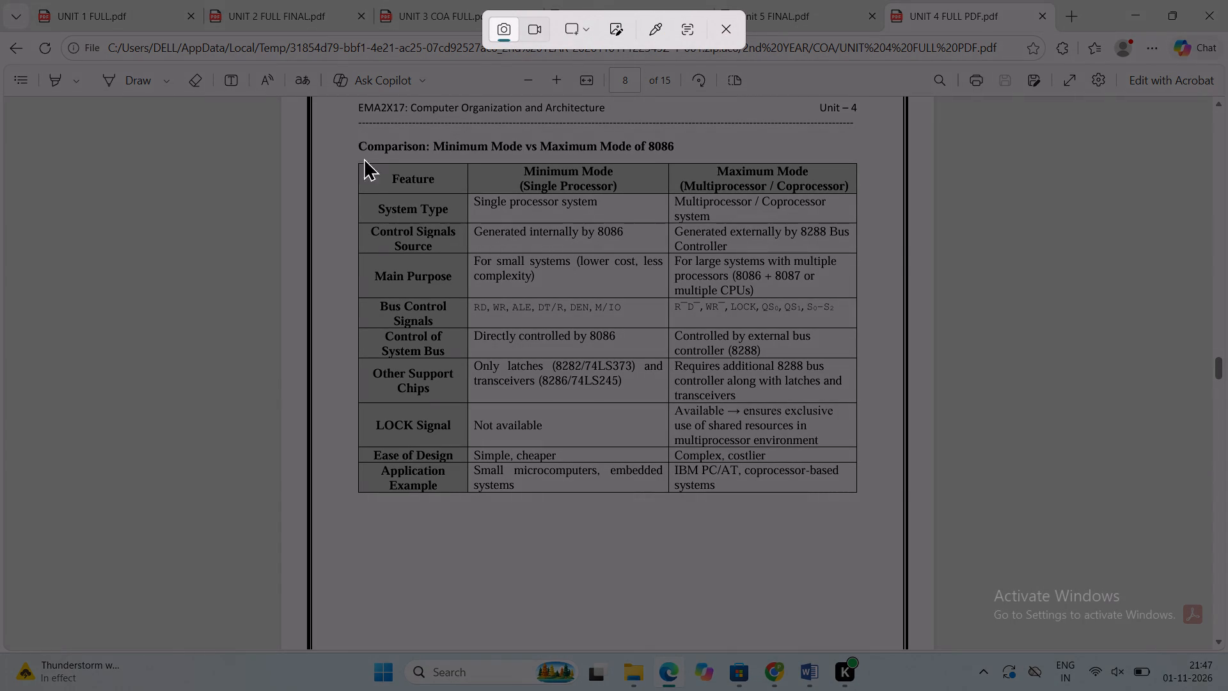
drag(363, 157, 589, 369)
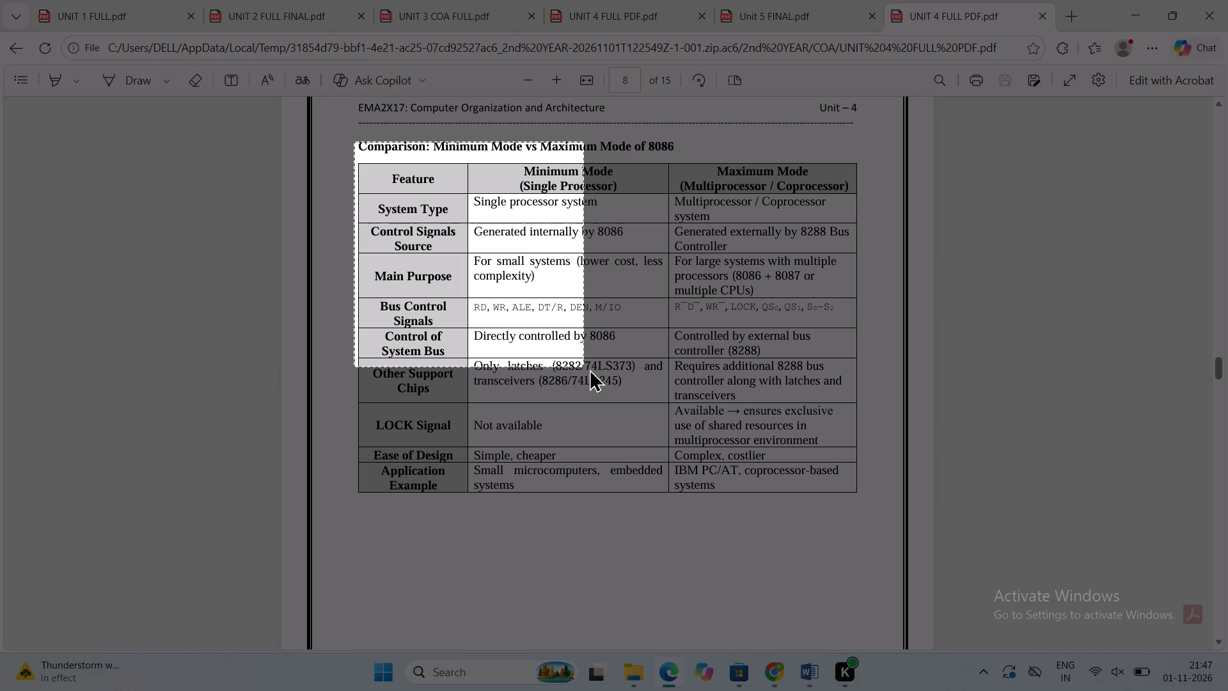
drag(589, 369, 716, 417)
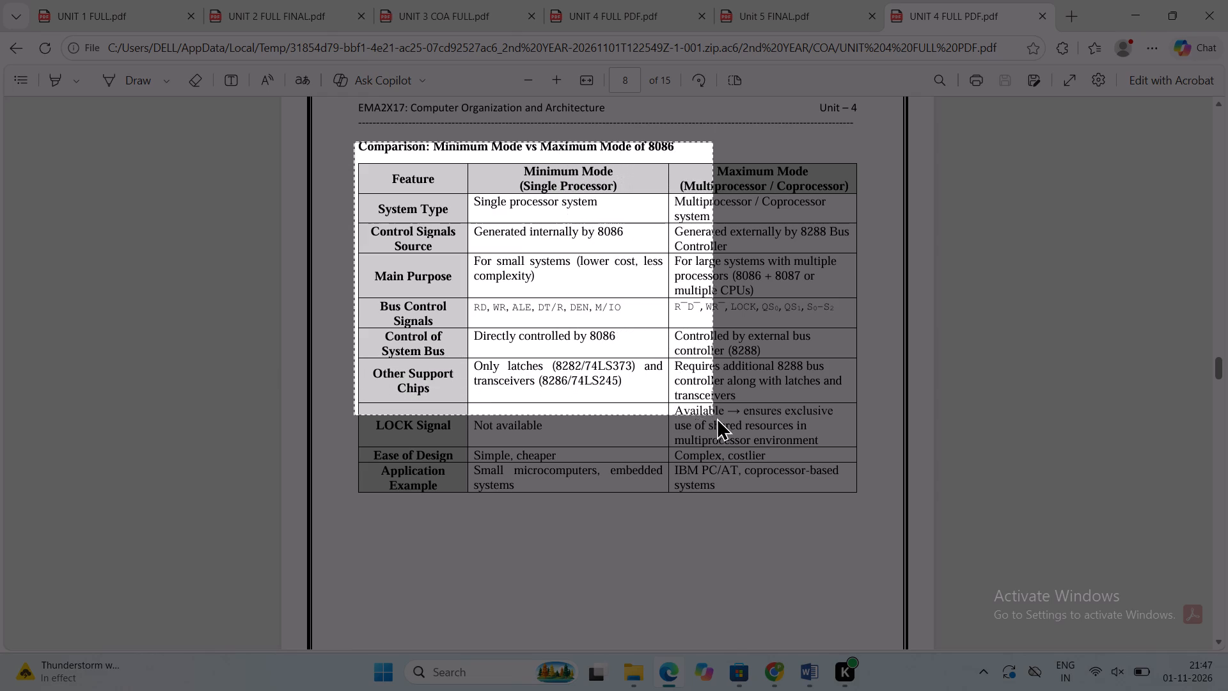
drag(716, 417, 863, 543)
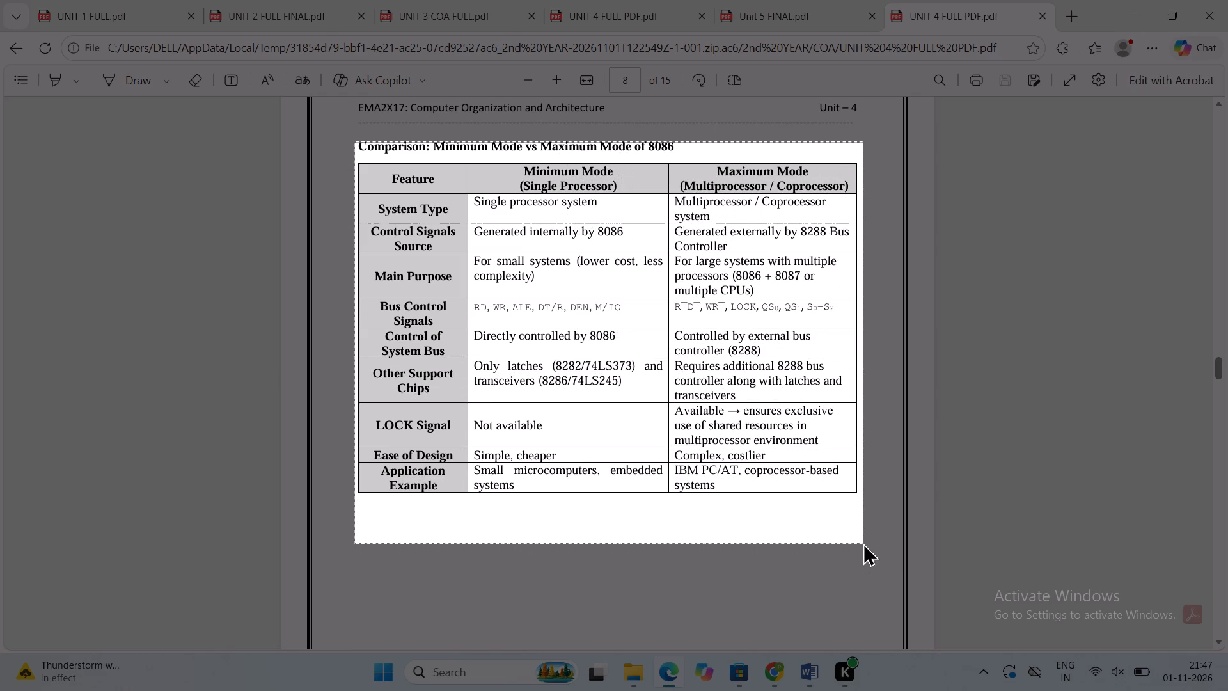
drag(863, 543, 860, 489)
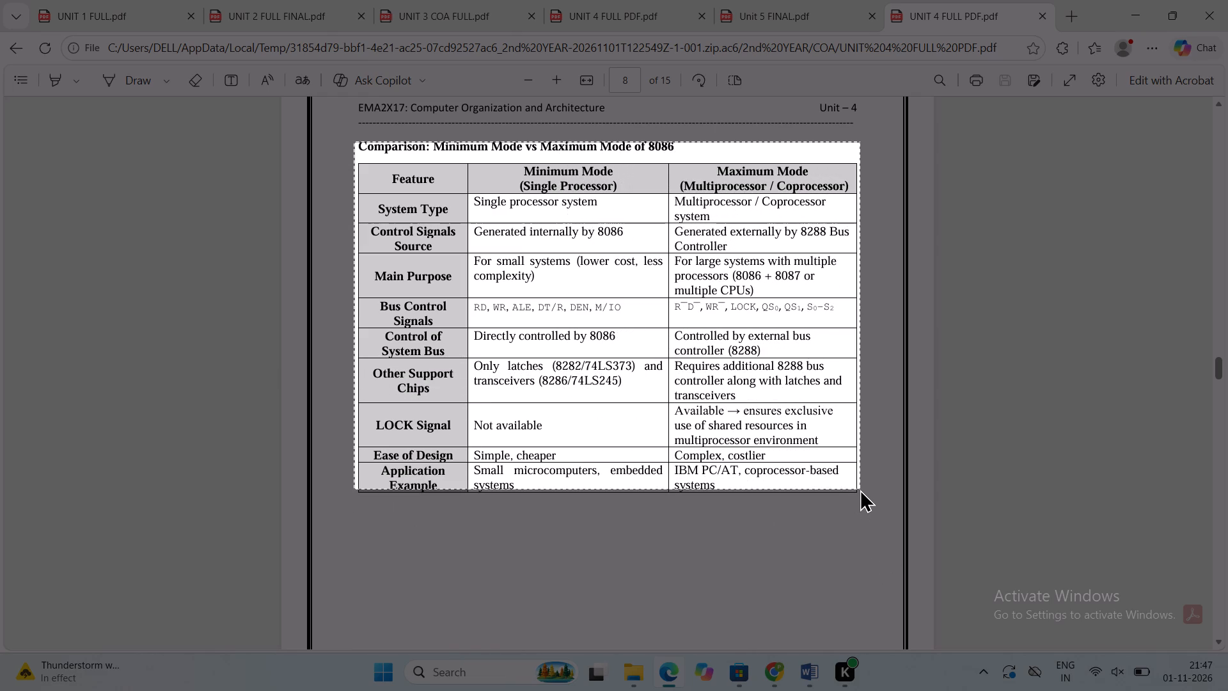
drag(860, 489, 856, 493)
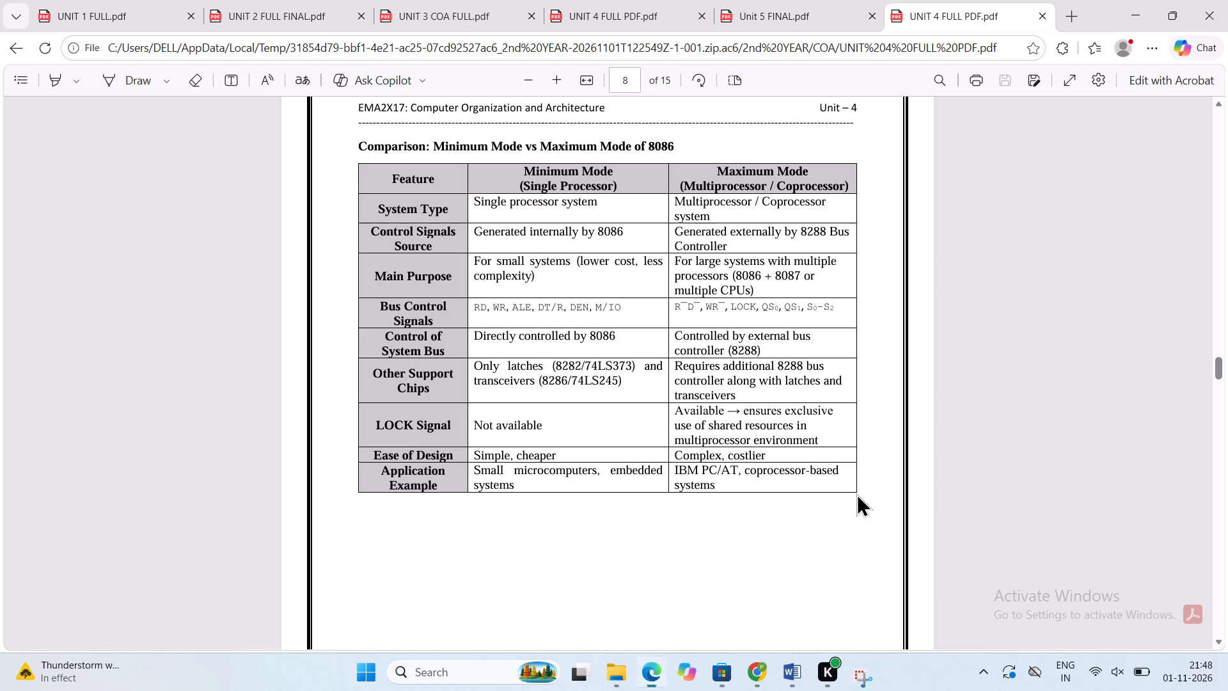
Return to the Word document and add a dashed separator line after the final sentence, ending in "(64 KB I/O space).".
click(809, 664)
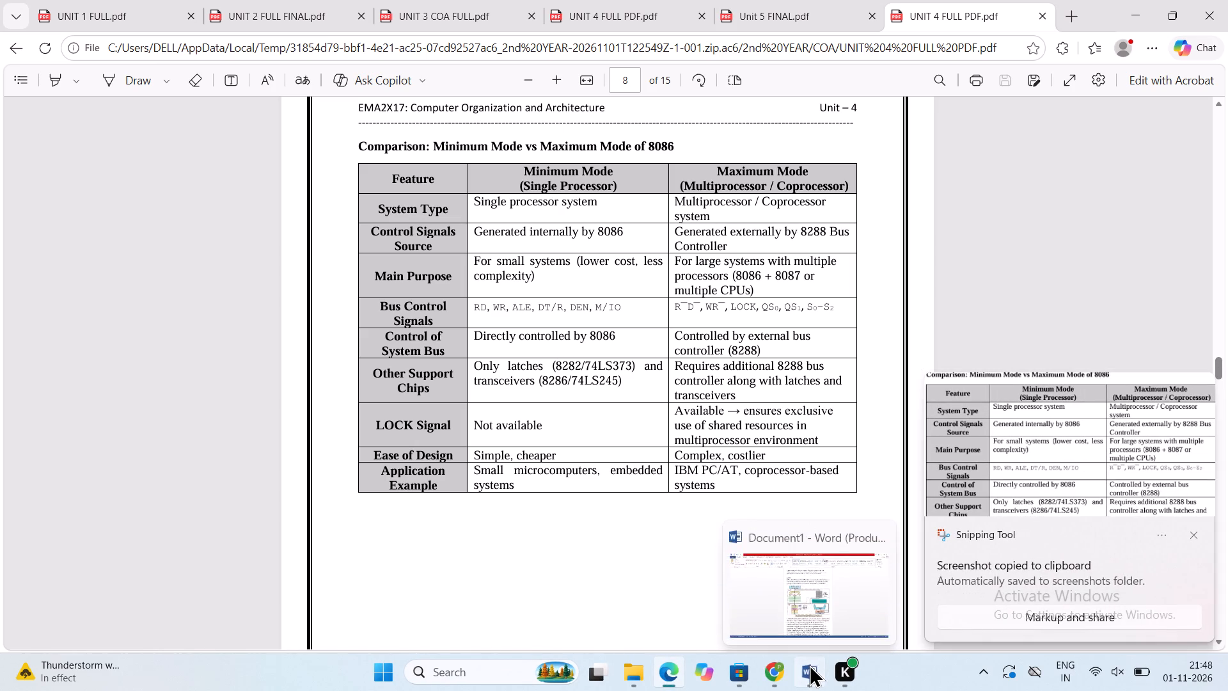
scroll(726, 594, down, 4)
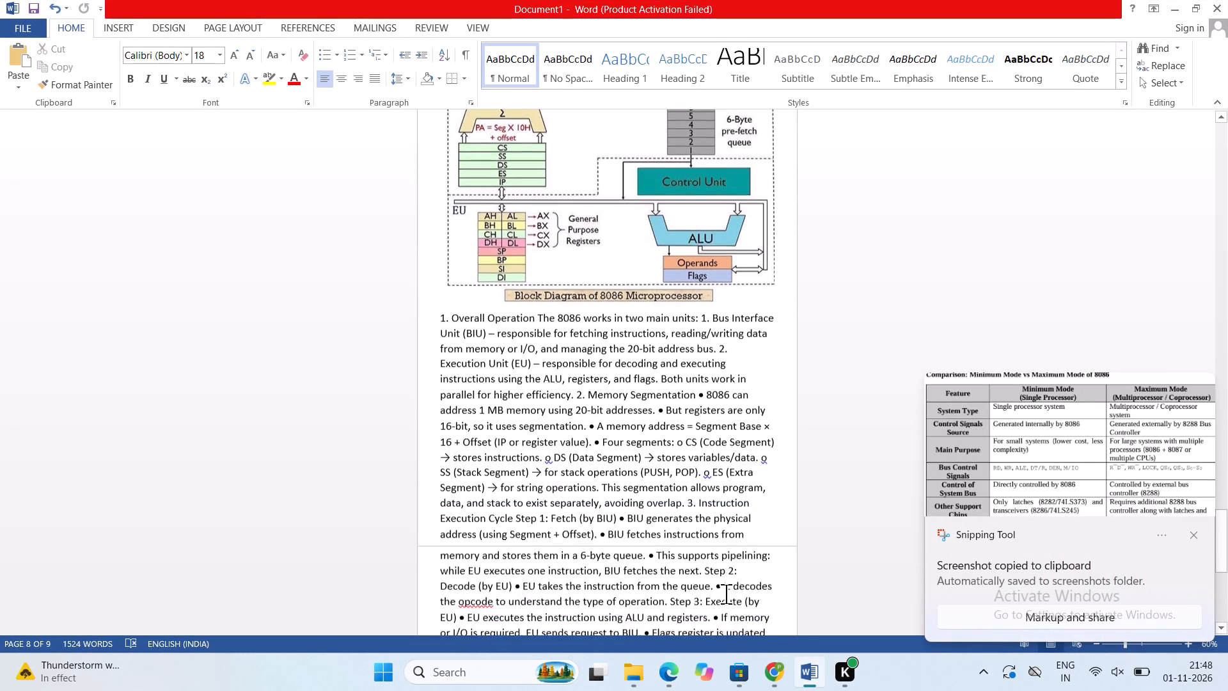
scroll(726, 594, down, 5)
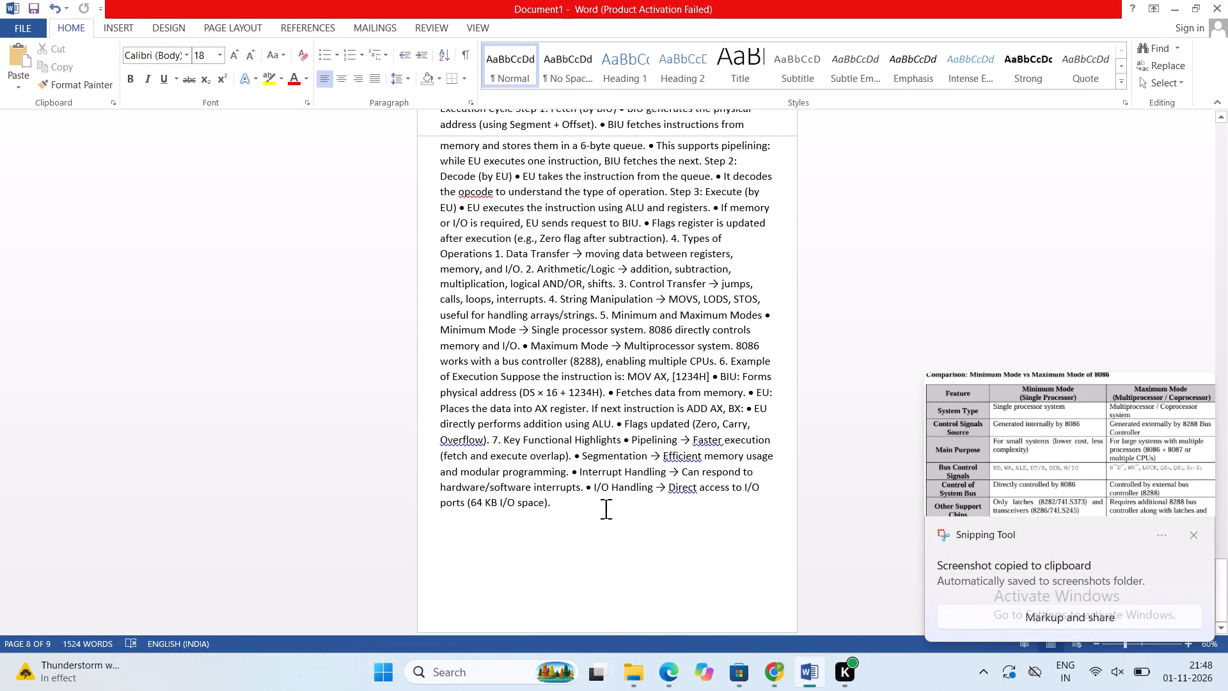
click(595, 504)
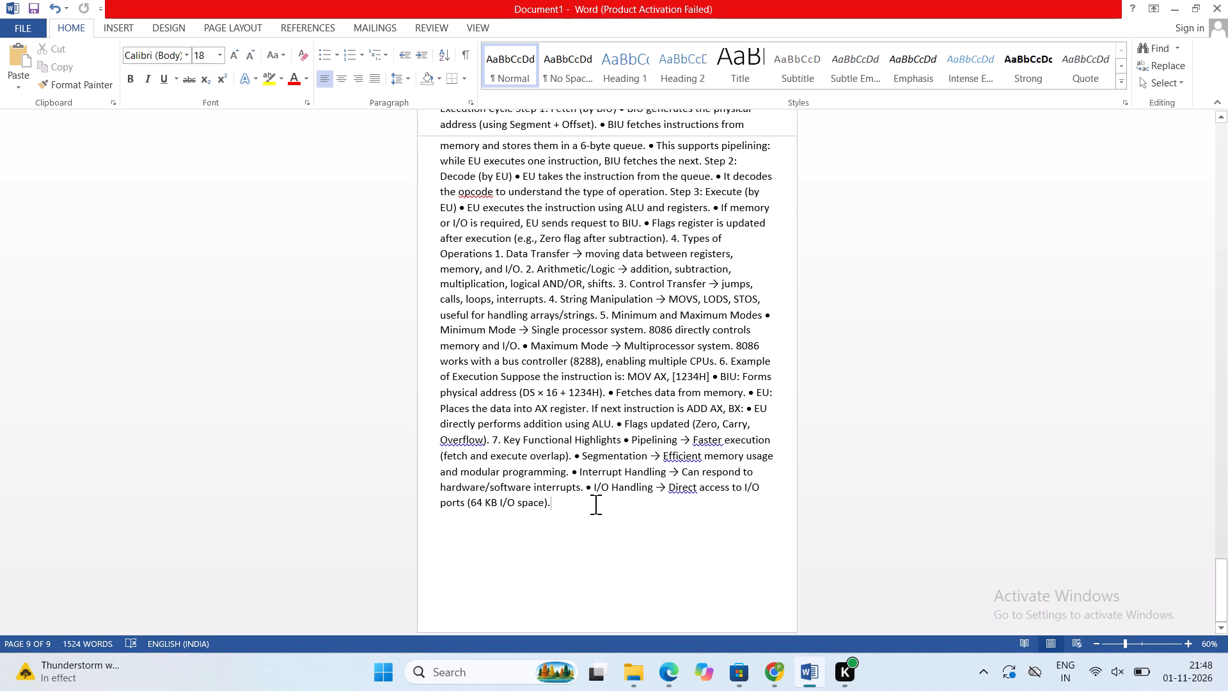
key(minus)
key(minus)
key(minus)
key(minus)
key(minus)
key(minus)
key(minus)
key(minus)
key(minus)
key(minus)
key(minus)
key(minus)
key(minus)
key(minus)
key(minus)
key(minus)
key(minus)
key(minus)
key(minus)
key(minus)
Paste the captured comparison table image on a new line below the dashed separator.
key(shift+Return)
key(ctrl+v)
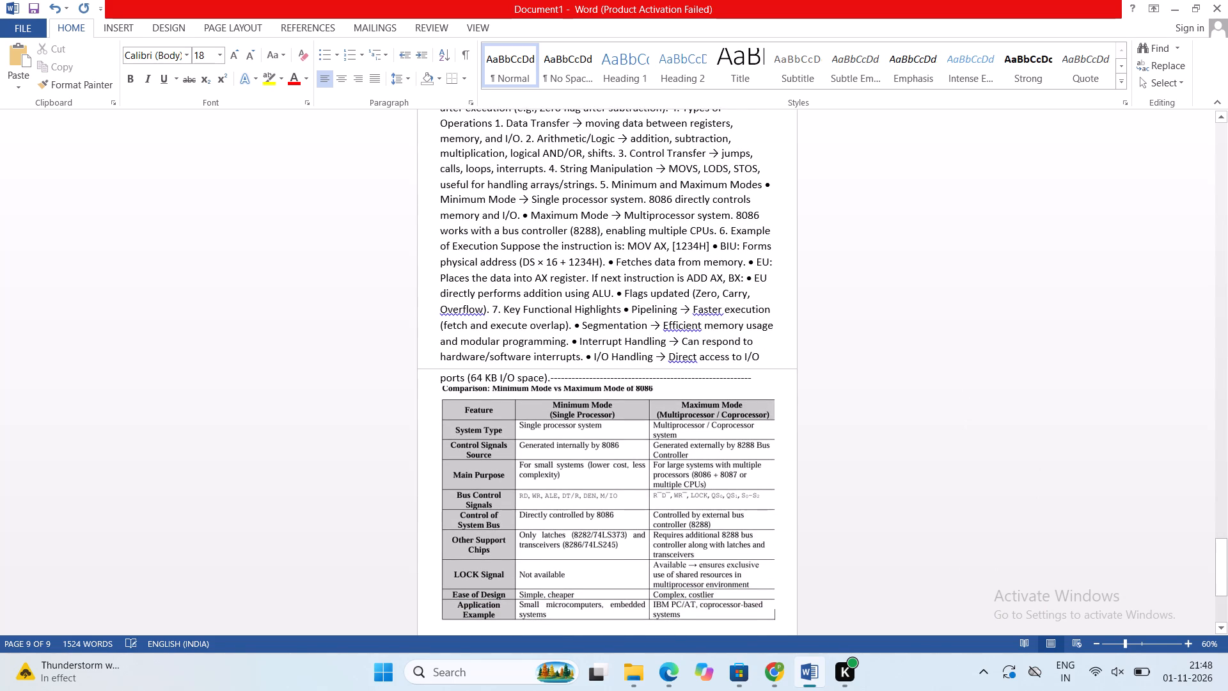
scroll(620, 433, down, 1)
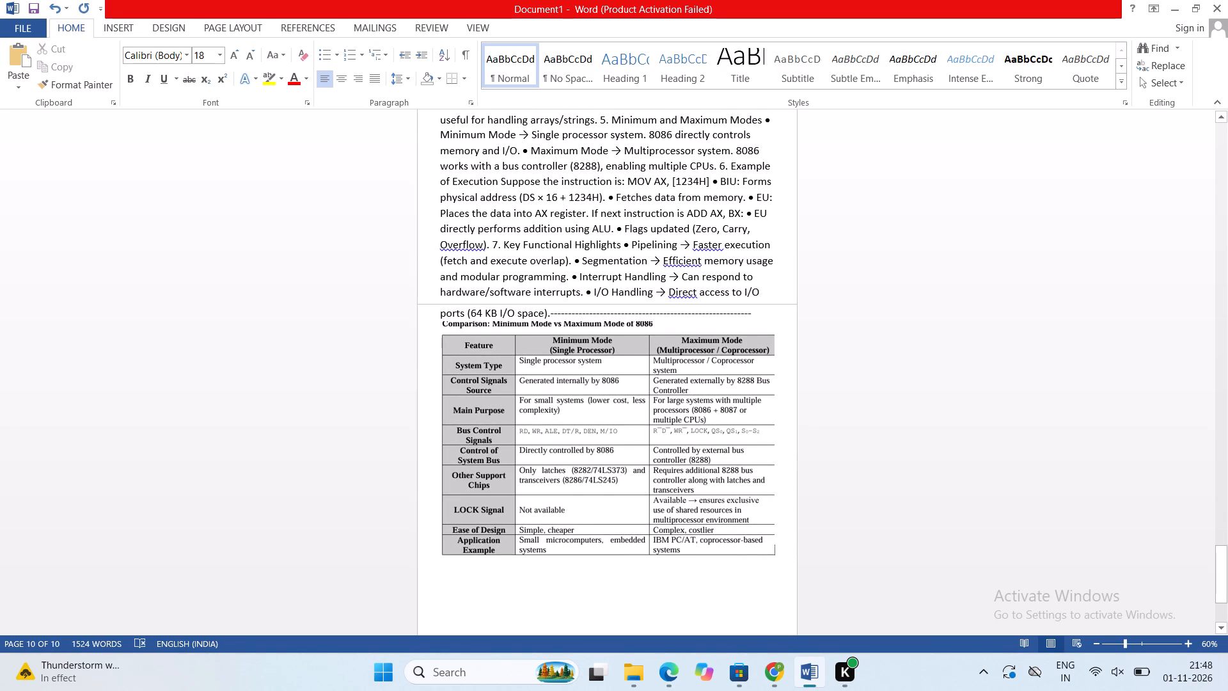
Switch back to the unit 4 PDF in Edge and look through pages 9 to 15, on registers and memory segmentation, for further notes material.
click(804, 669)
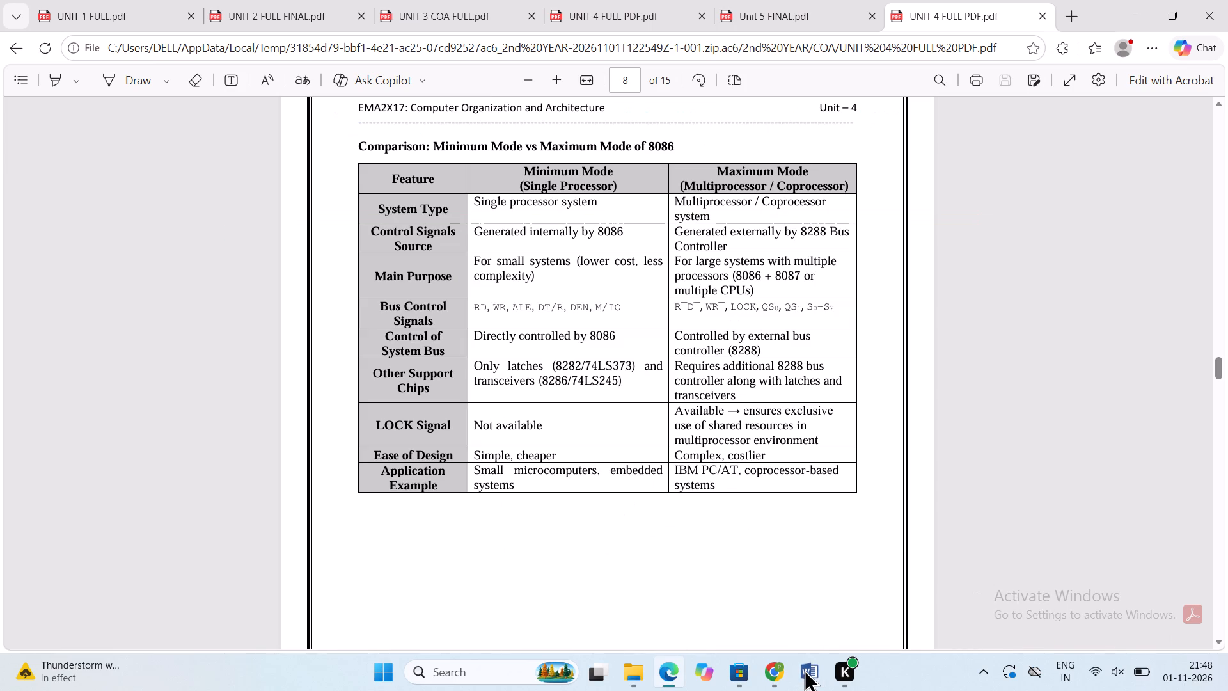
scroll(748, 573, down, 4)
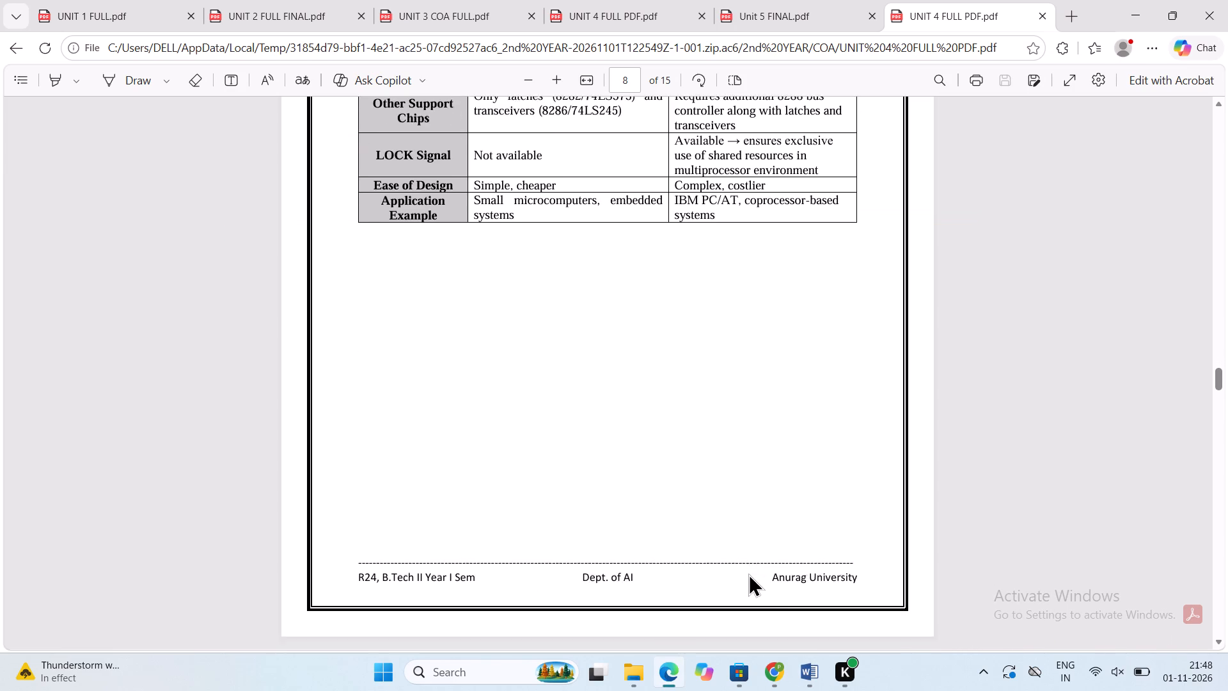
scroll(748, 573, down, 4)
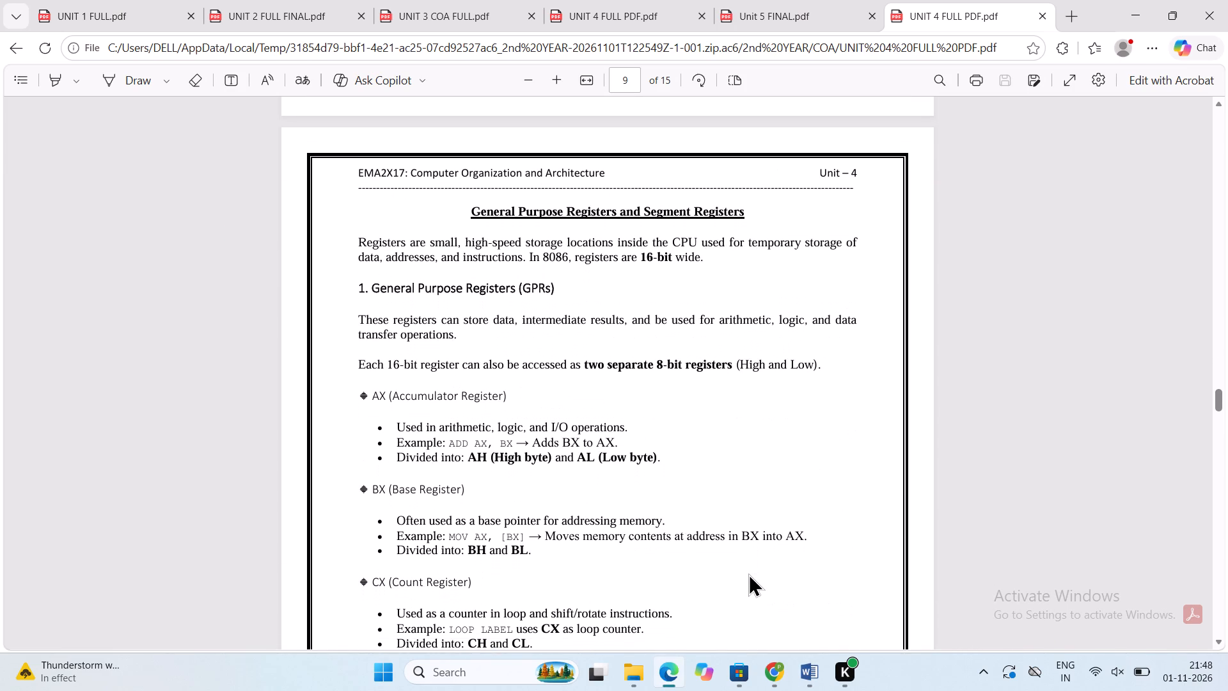
scroll(748, 573, down, 6)
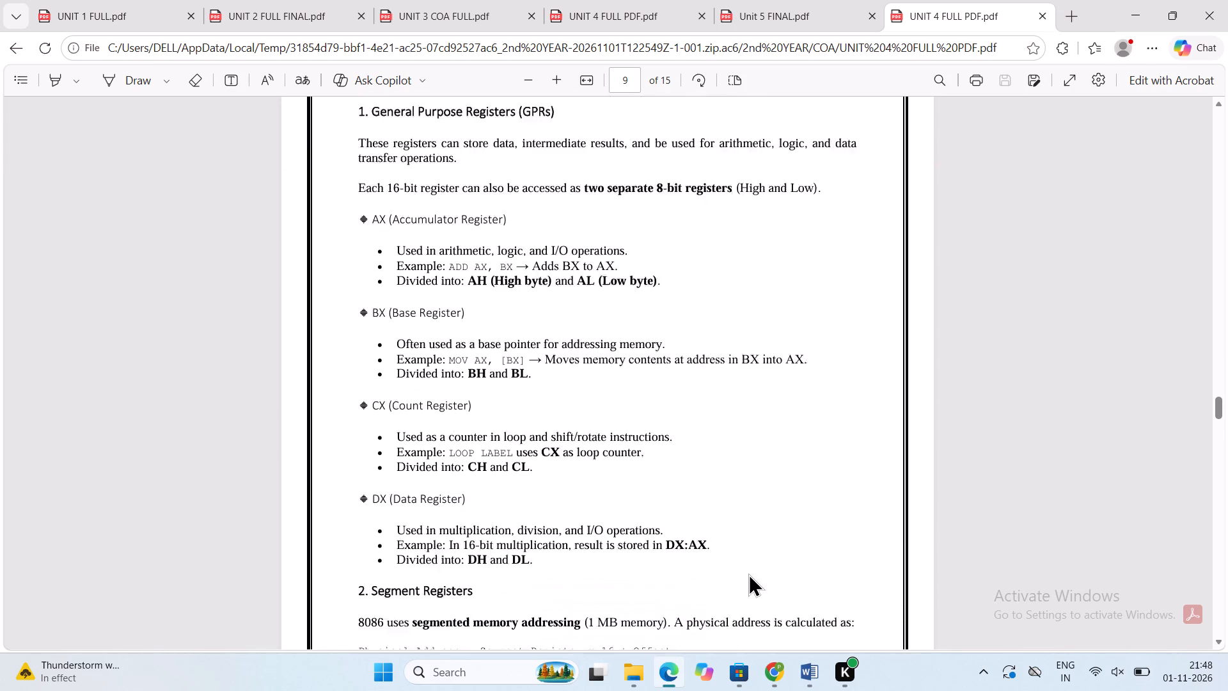
scroll(748, 573, down, 8)
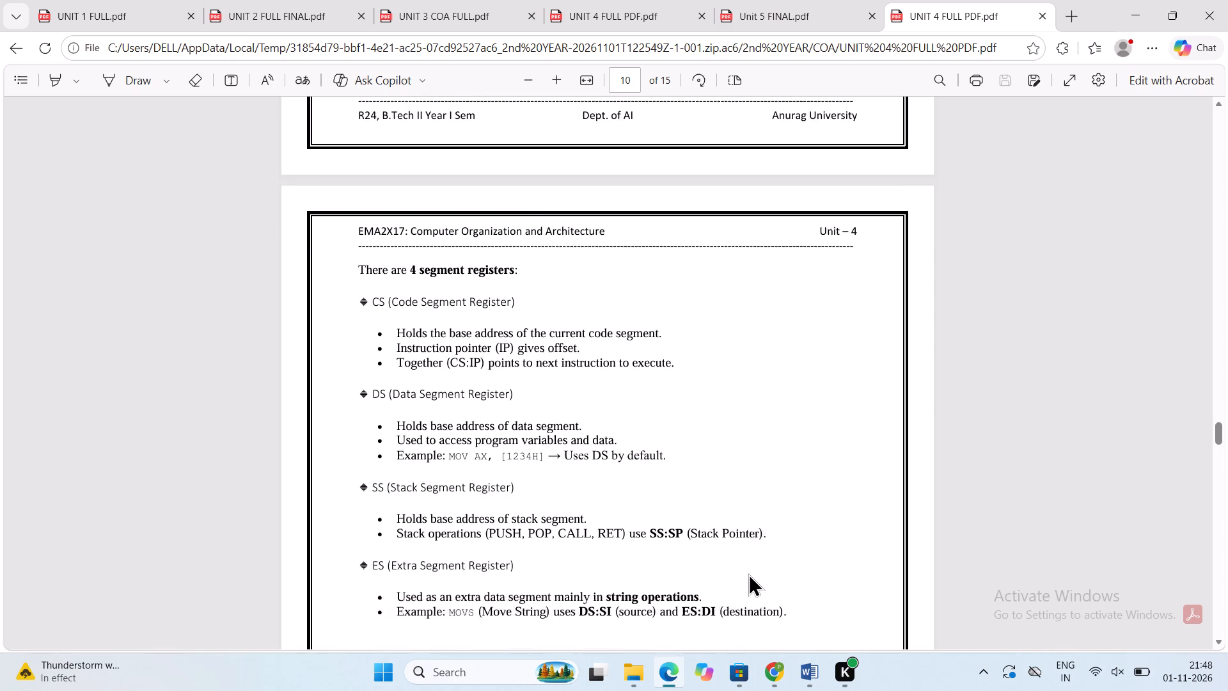
scroll(748, 573, down, 6)
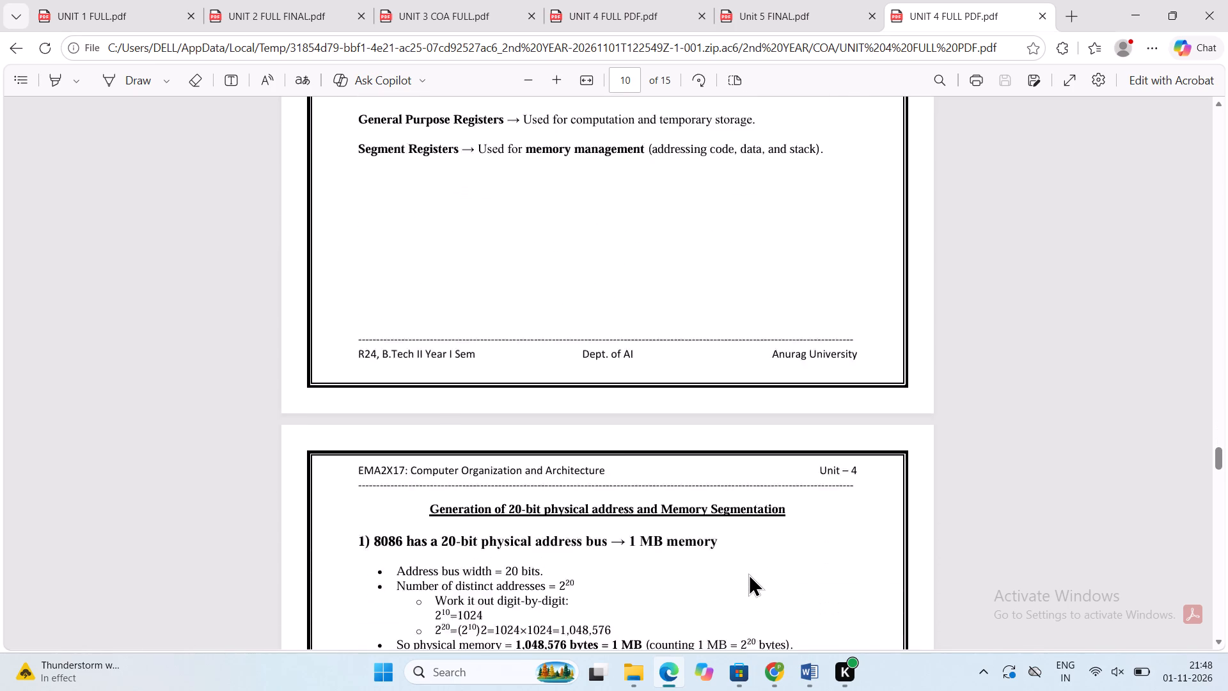
scroll(748, 573, down, 2)
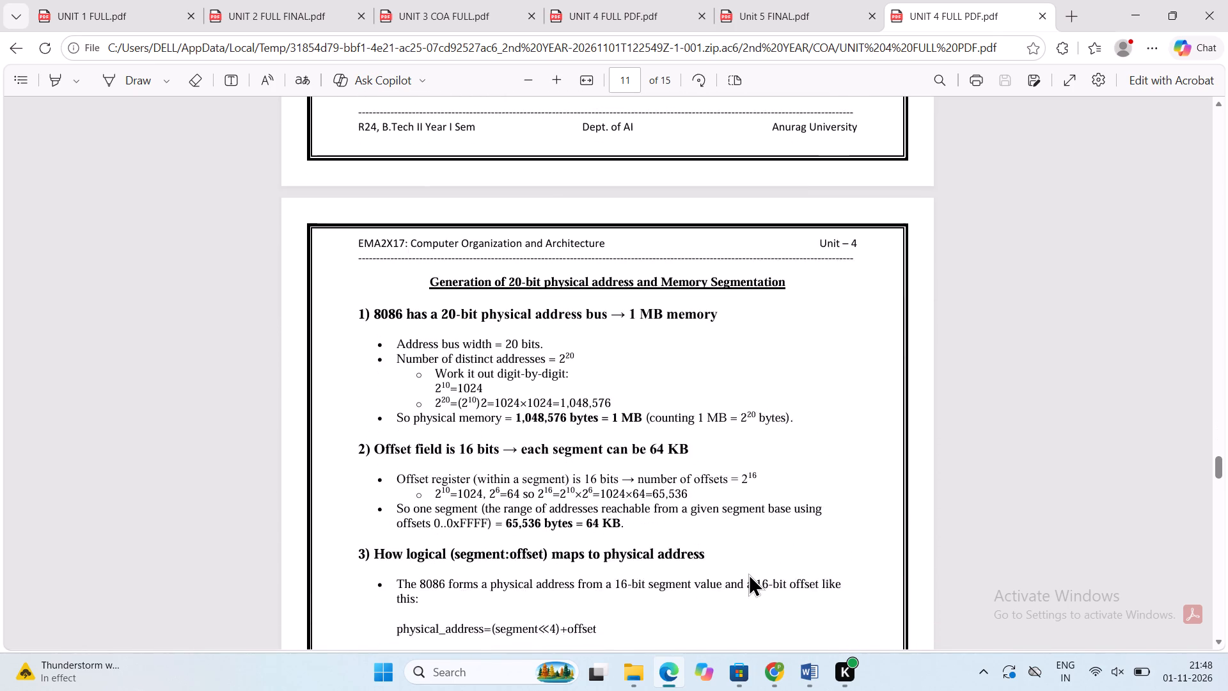
scroll(748, 573, down, 2)
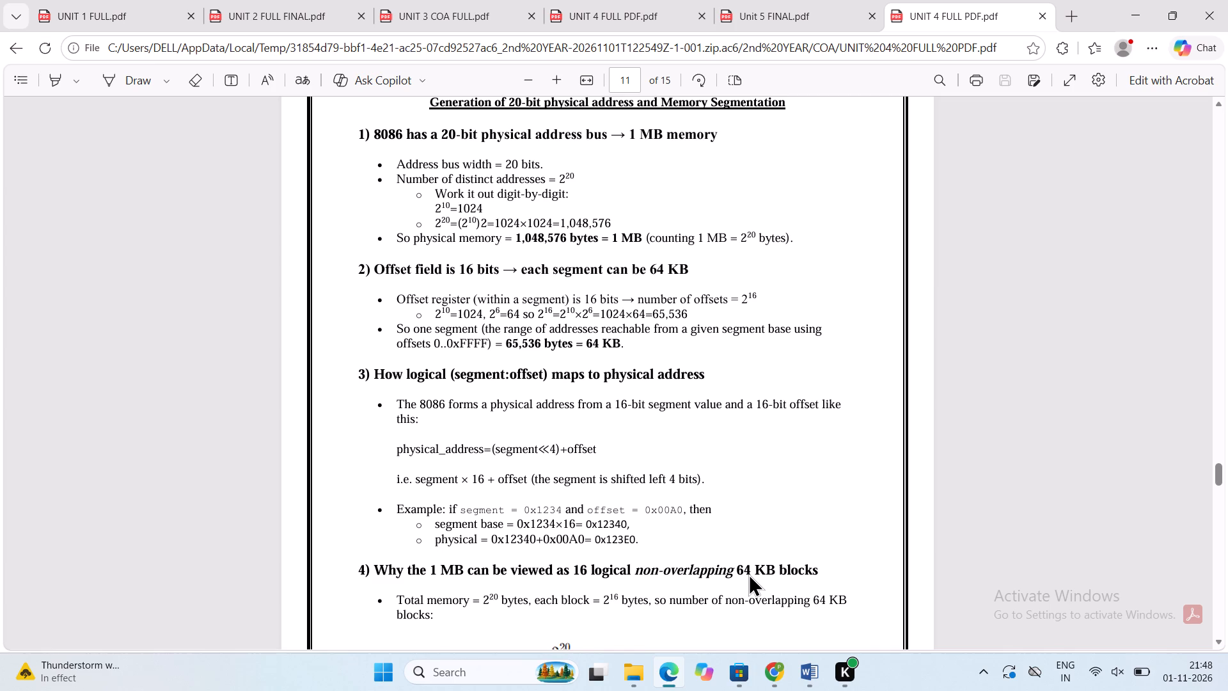
scroll(748, 573, down, 2)
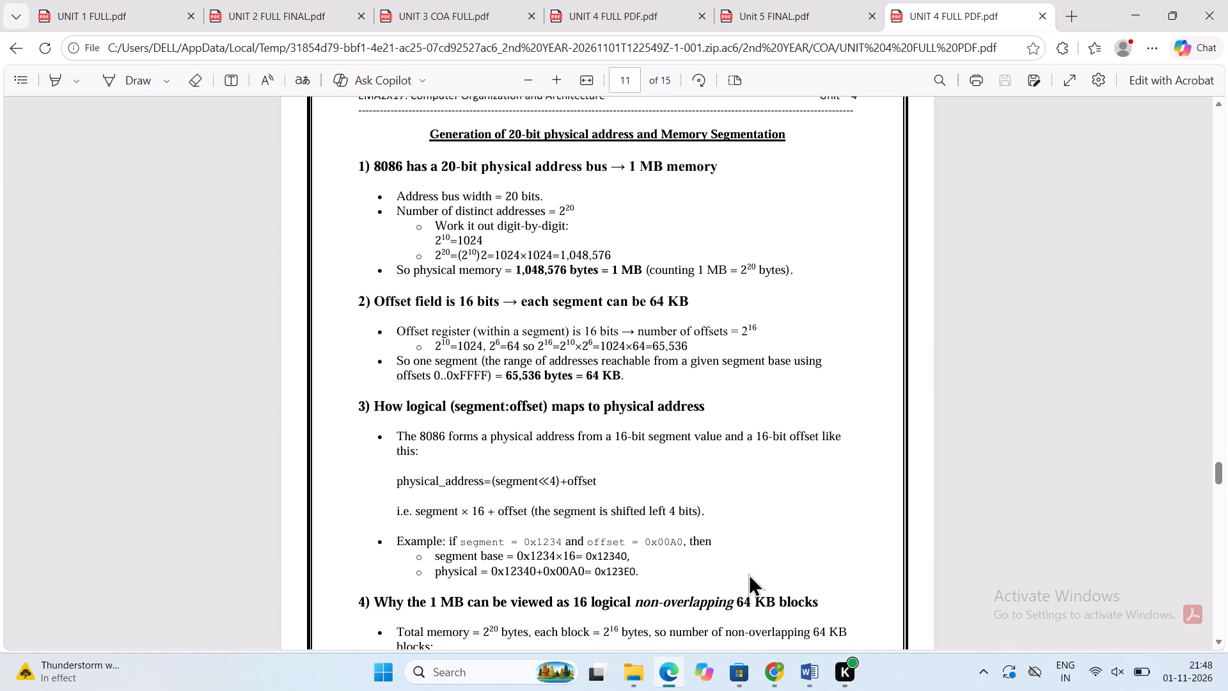
scroll(748, 573, down, 6)
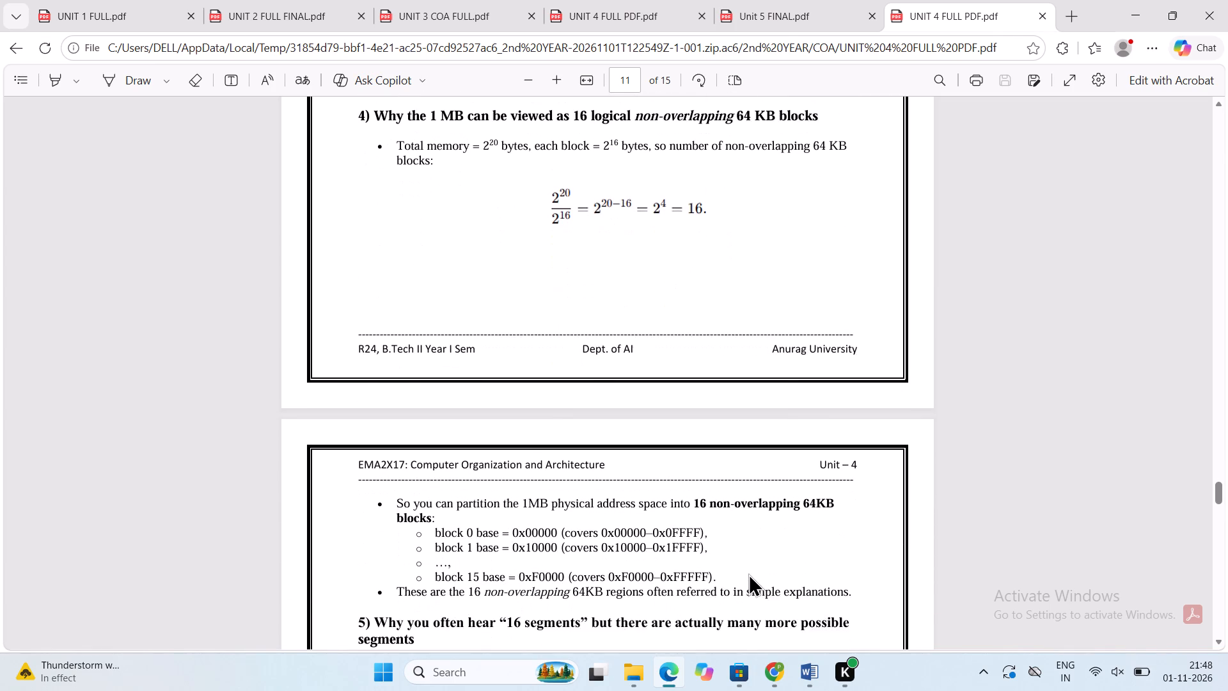
scroll(748, 573, down, 2)
scroll(769, 524, down, 3)
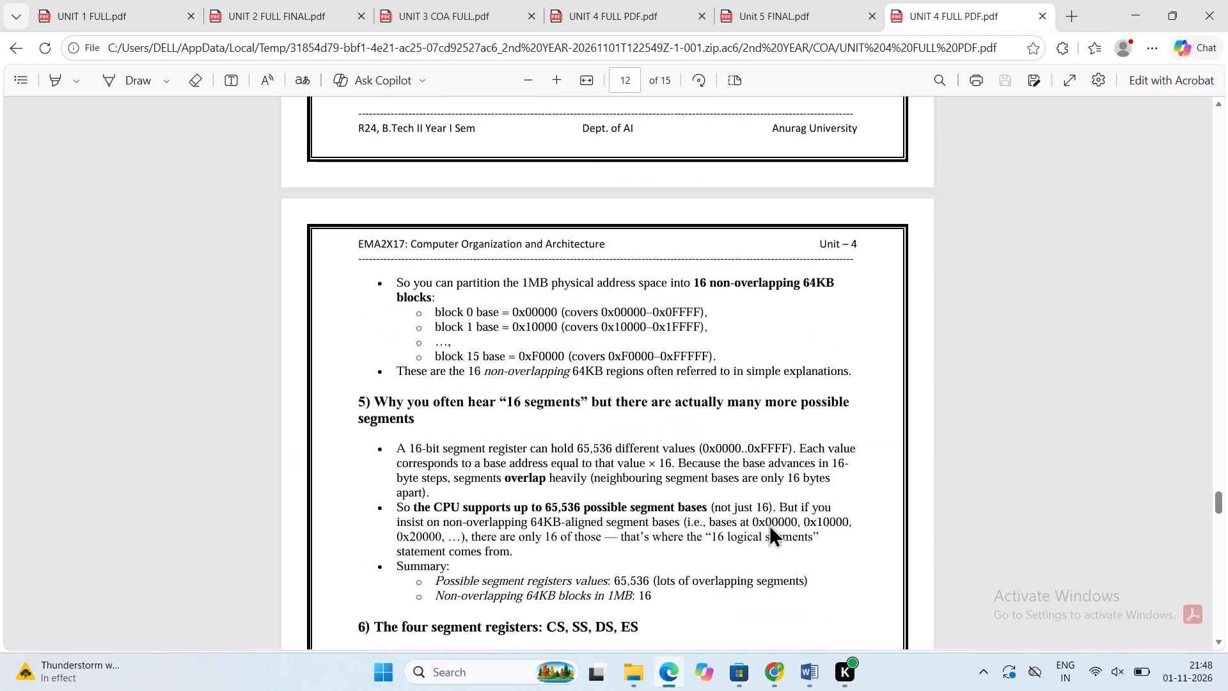
scroll(769, 524, up, 3)
scroll(769, 524, down, 4)
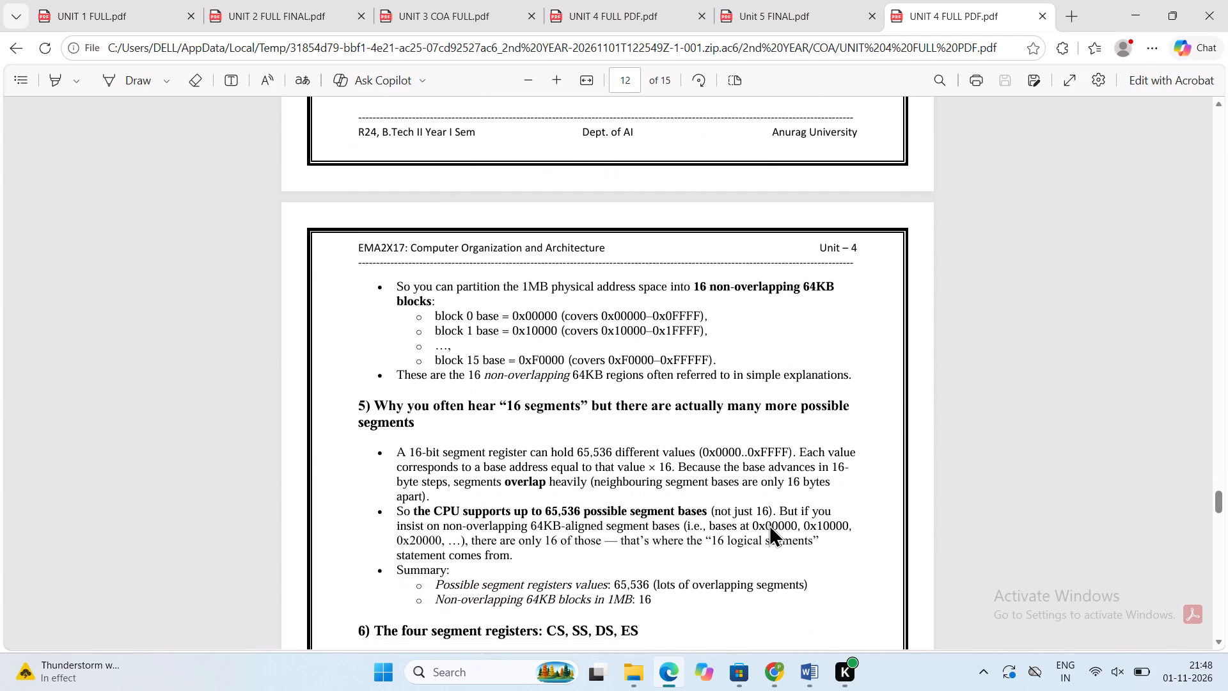
scroll(769, 524, down, 6)
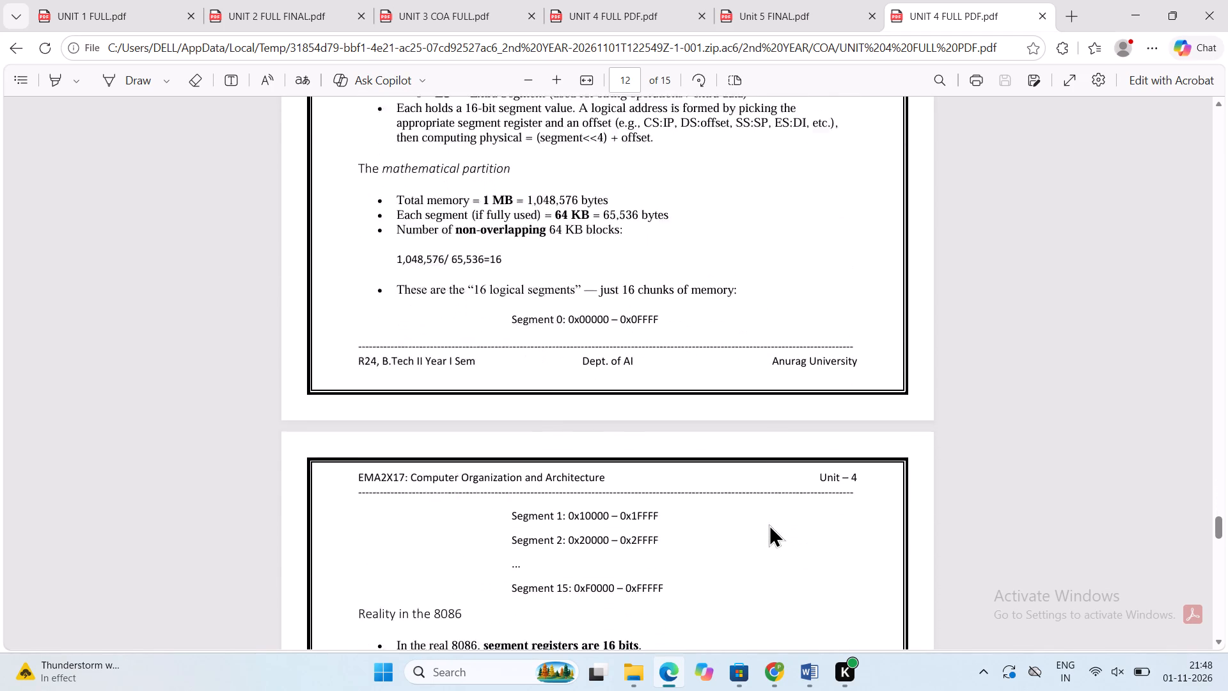
scroll(769, 524, down, 6)
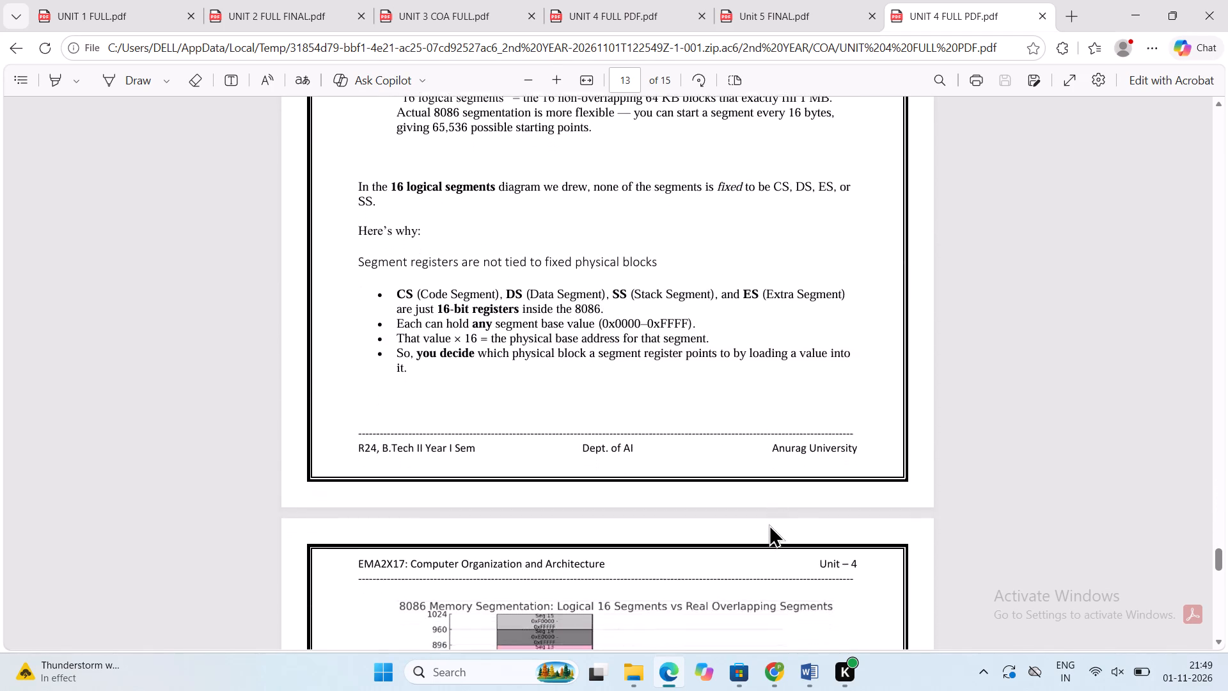
scroll(769, 524, down, 7)
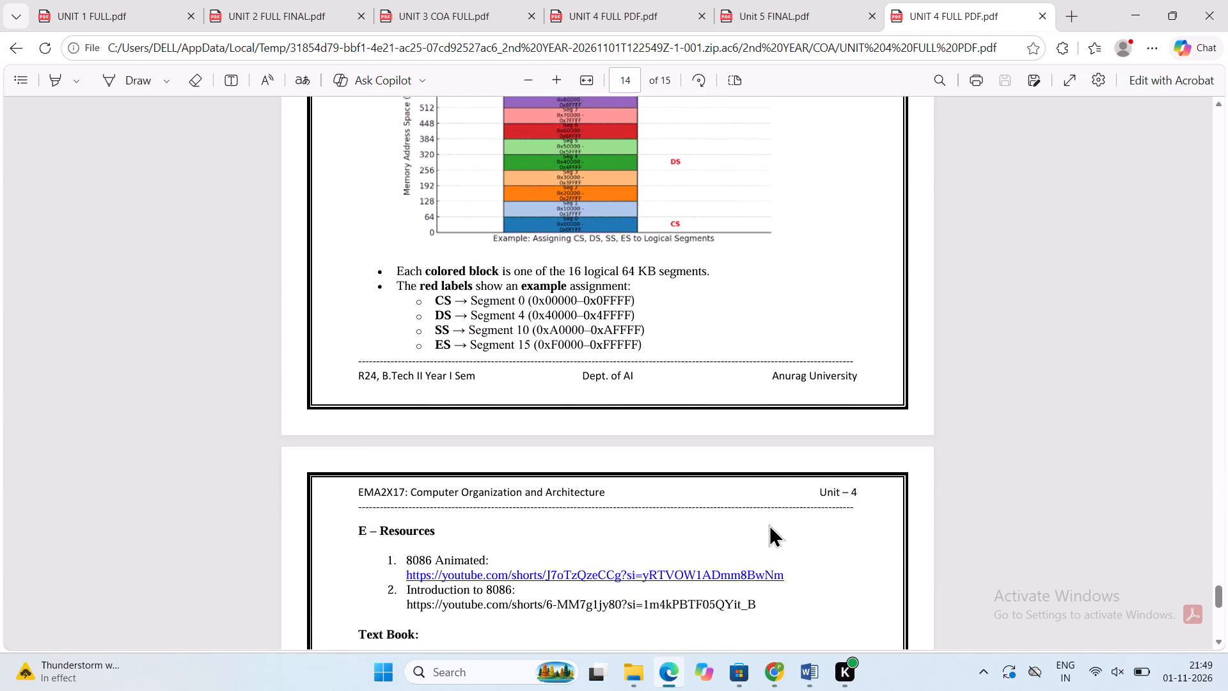
scroll(769, 524, down, 2)
scroll(769, 524, up, 4)
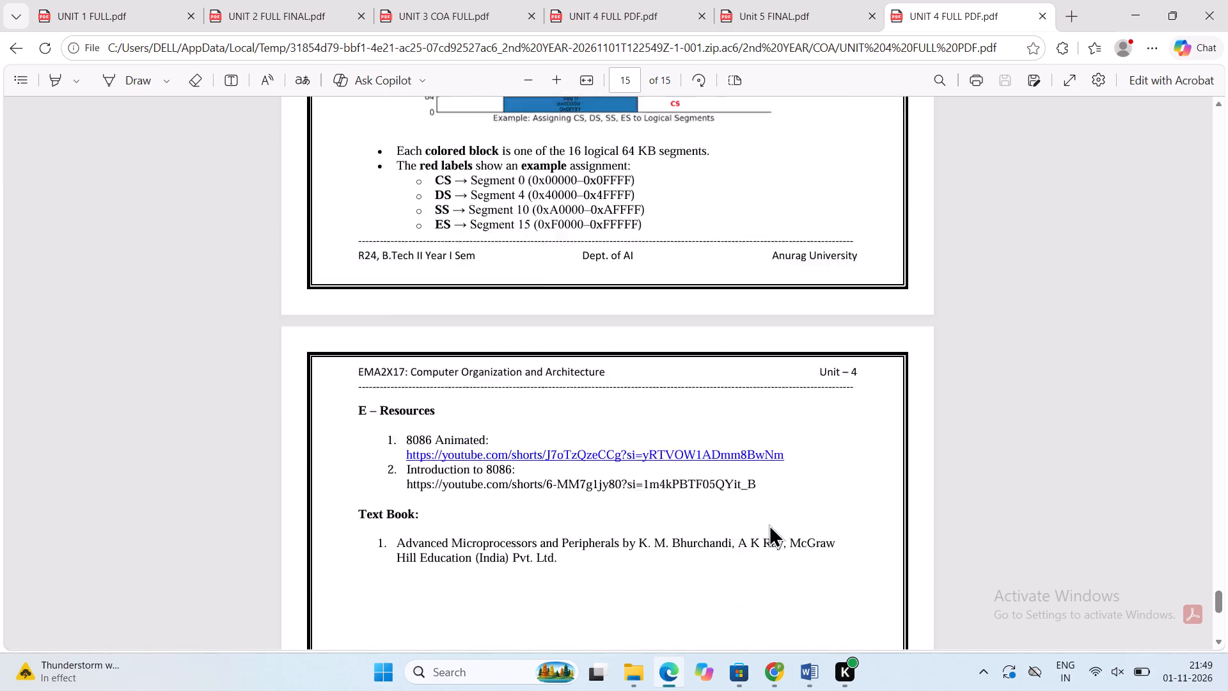
scroll(769, 524, up, 7)
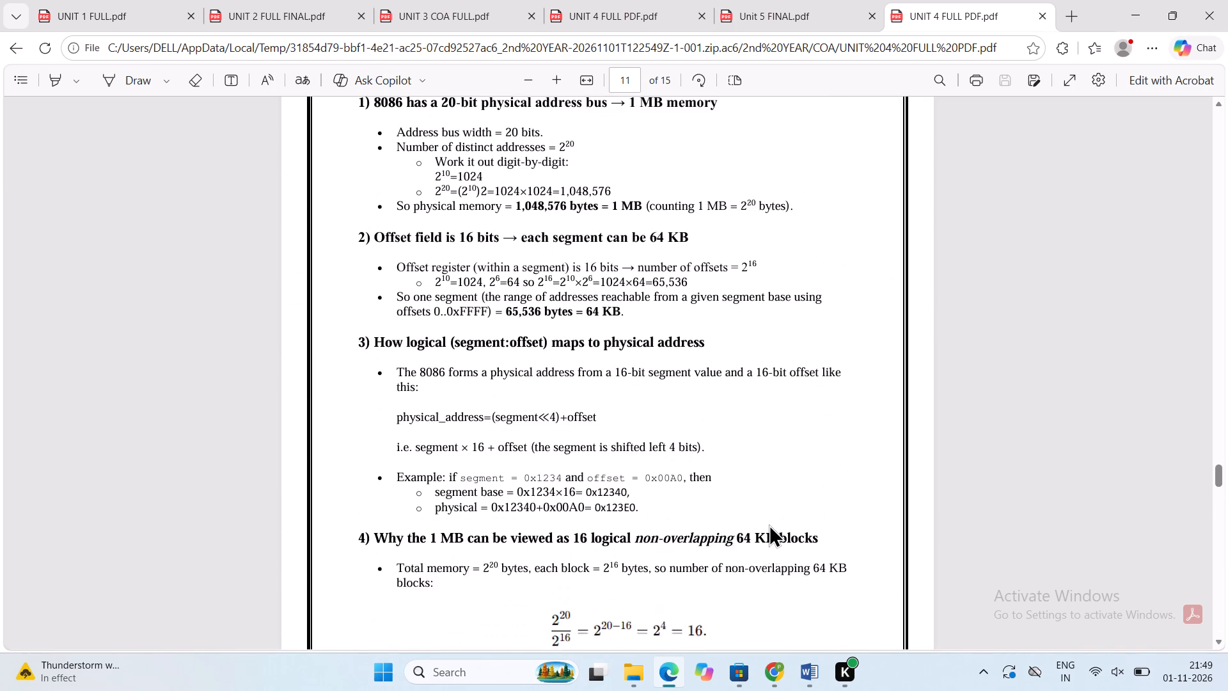
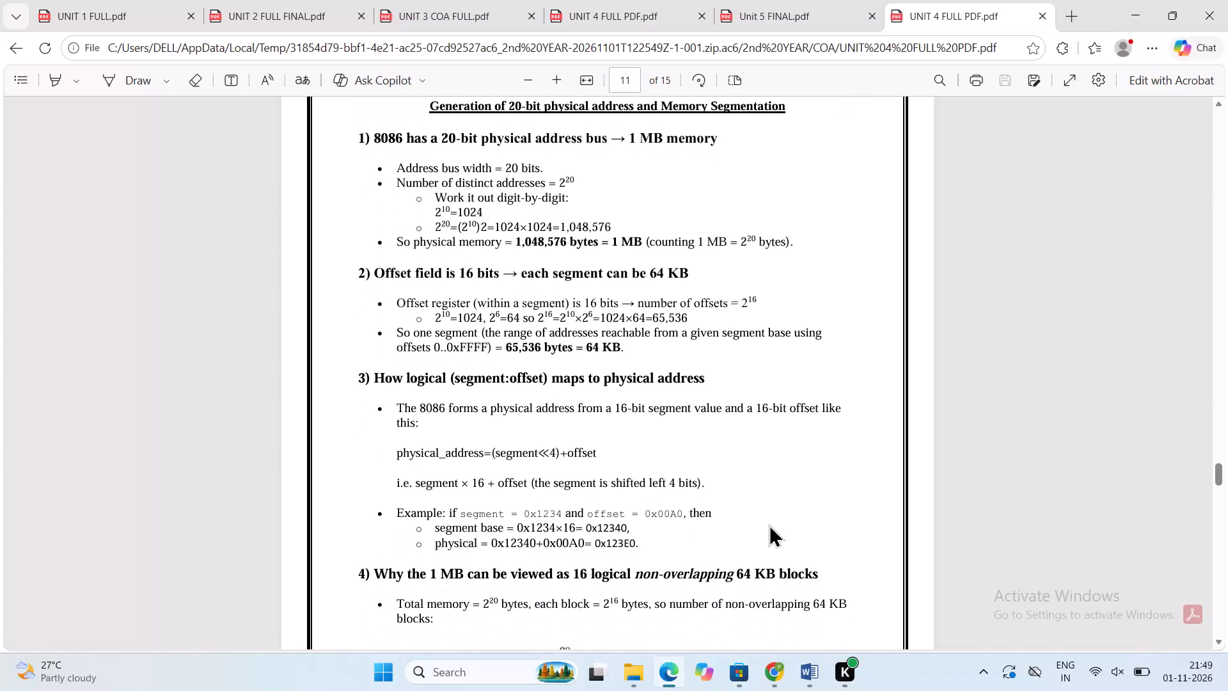
Look through the unit 4 PDF's memory segmentation material on pages 11 to 14 for a passage to add to the notes.
scroll(769, 524, down, 3)
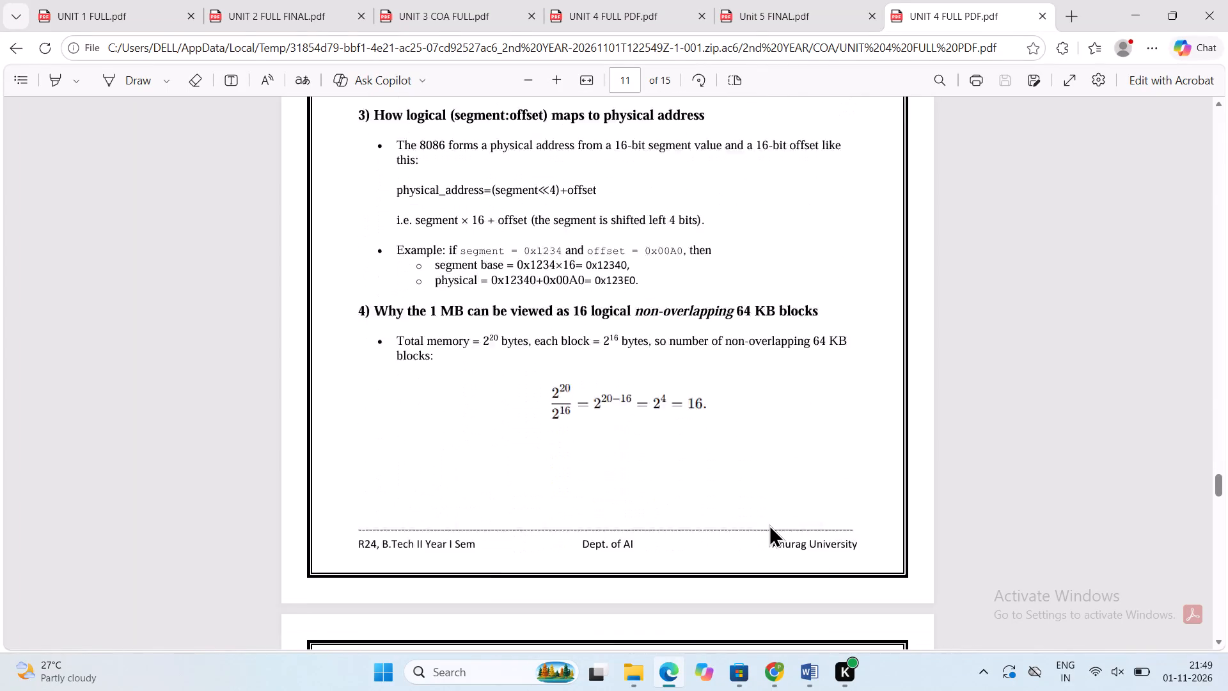
scroll(769, 524, down, 4)
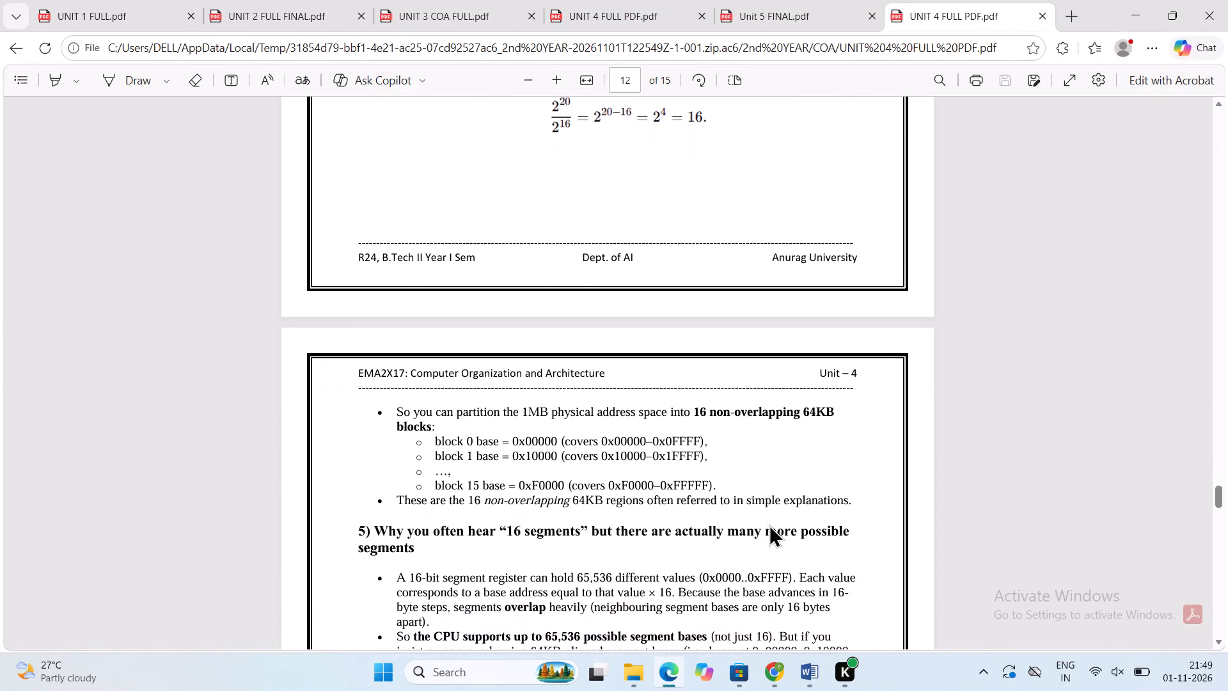
scroll(769, 524, down, 7)
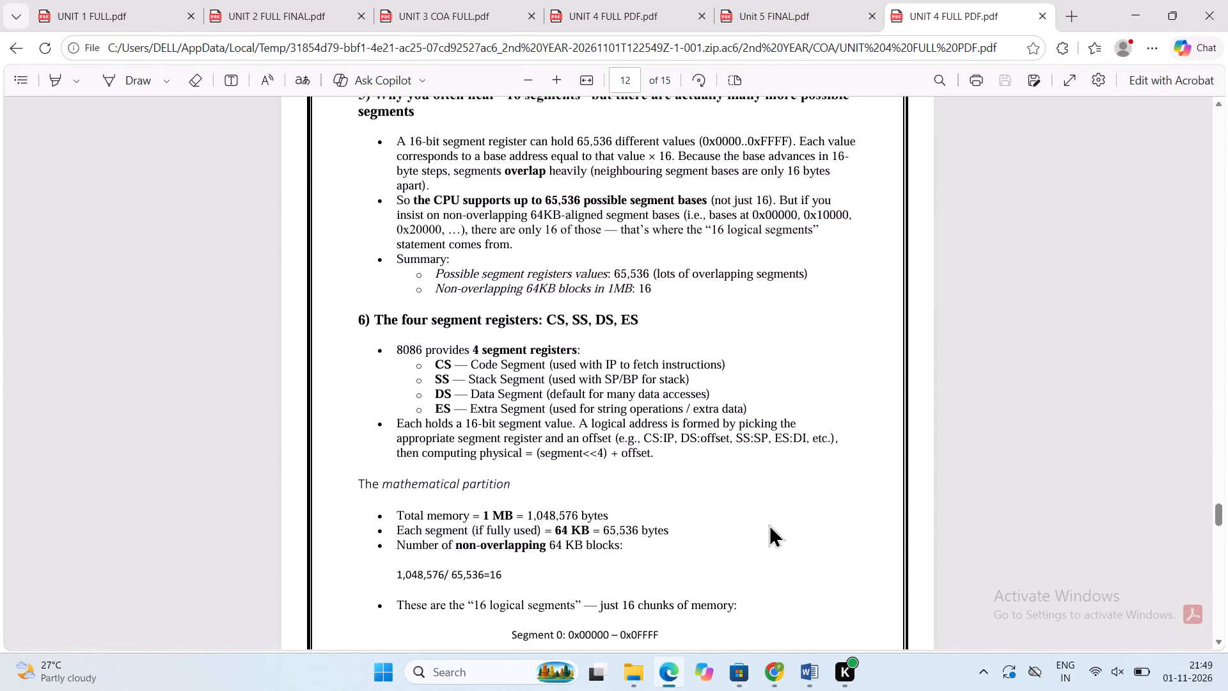
scroll(769, 524, down, 4)
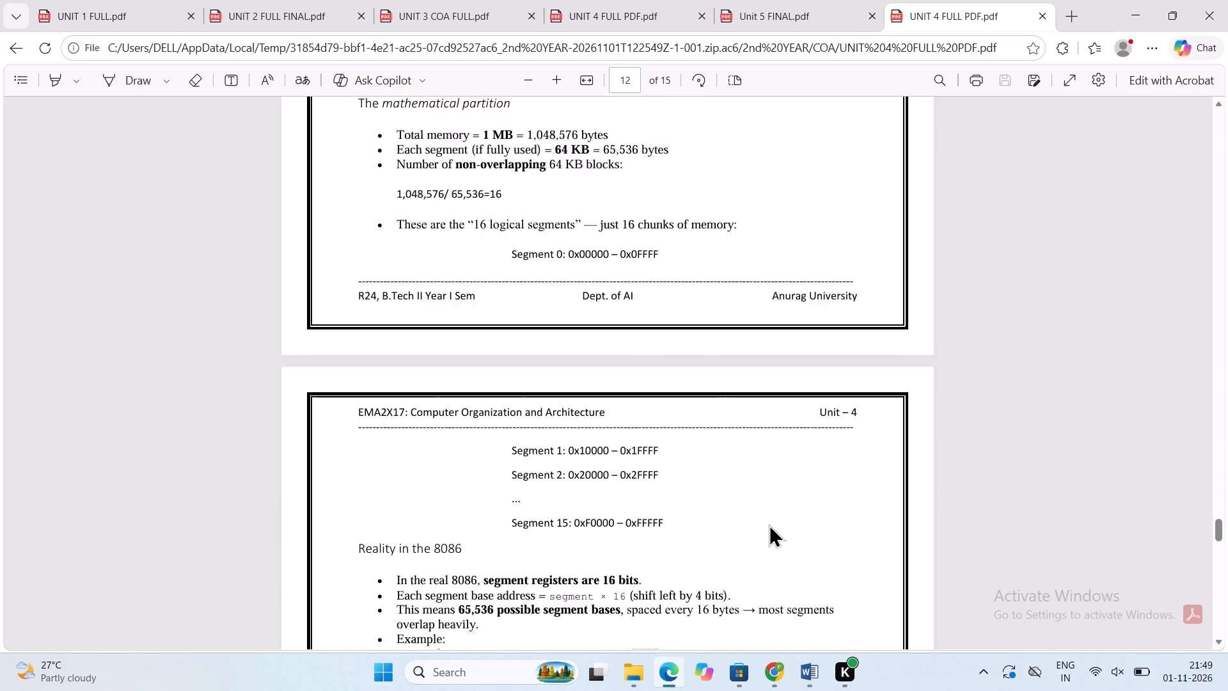
scroll(769, 524, down, 3)
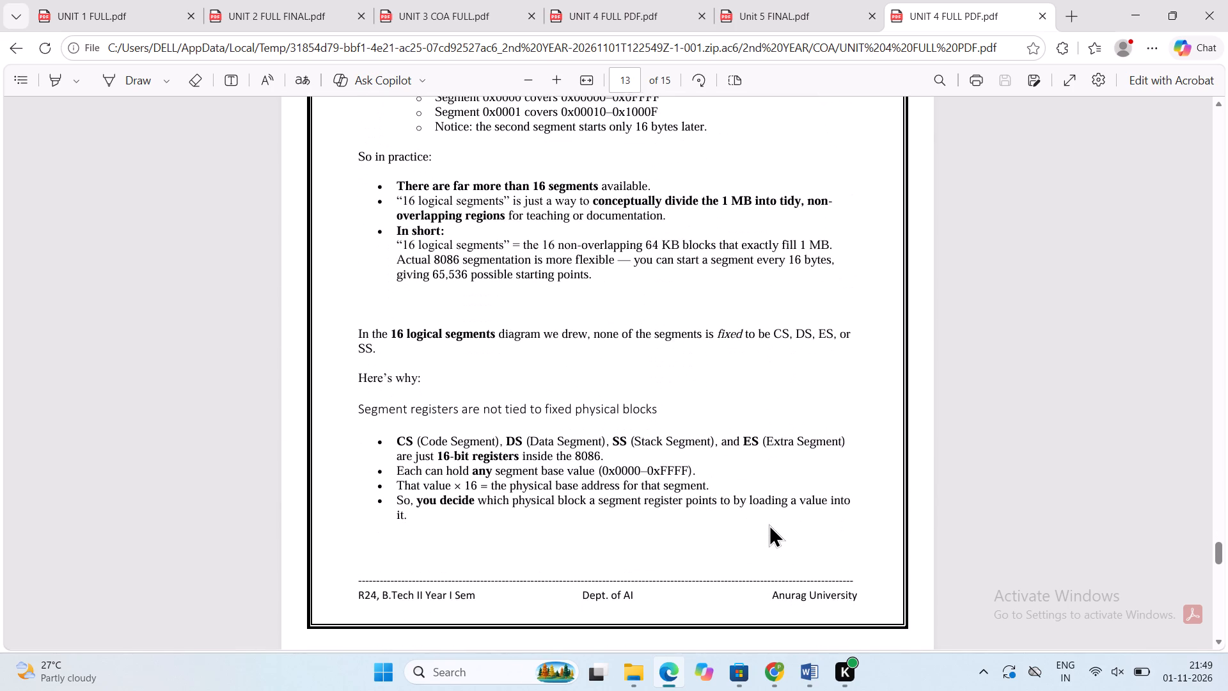
scroll(769, 524, down, 9)
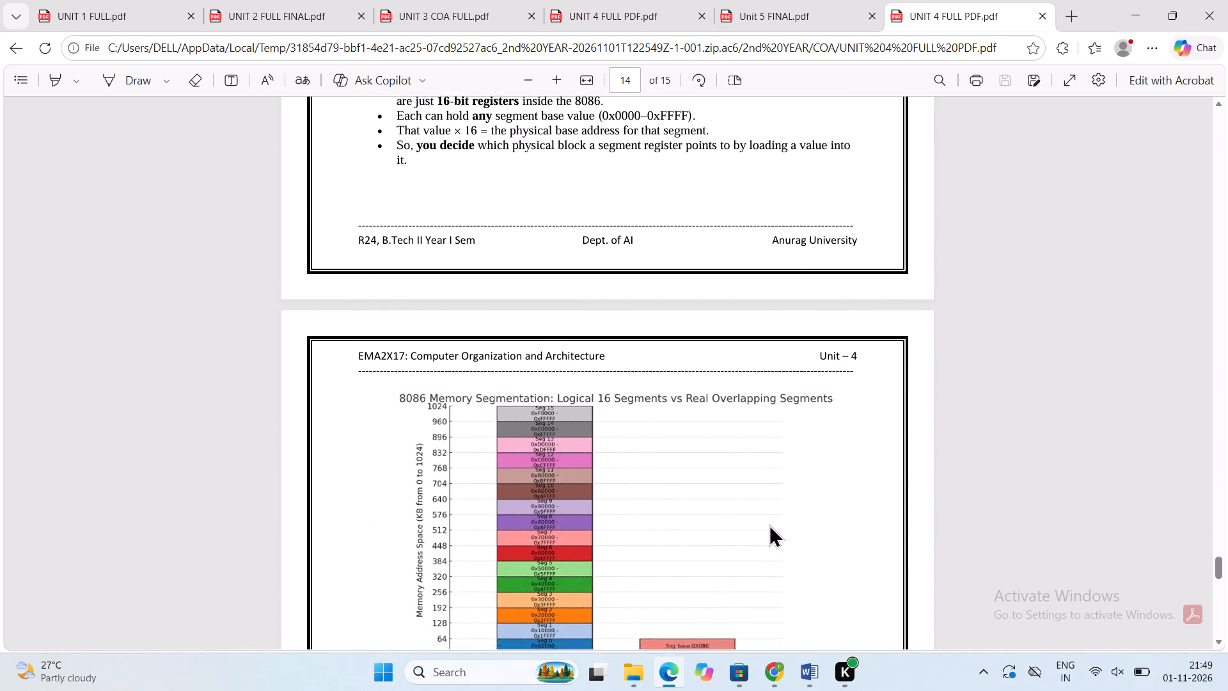
scroll(769, 524, down, 4)
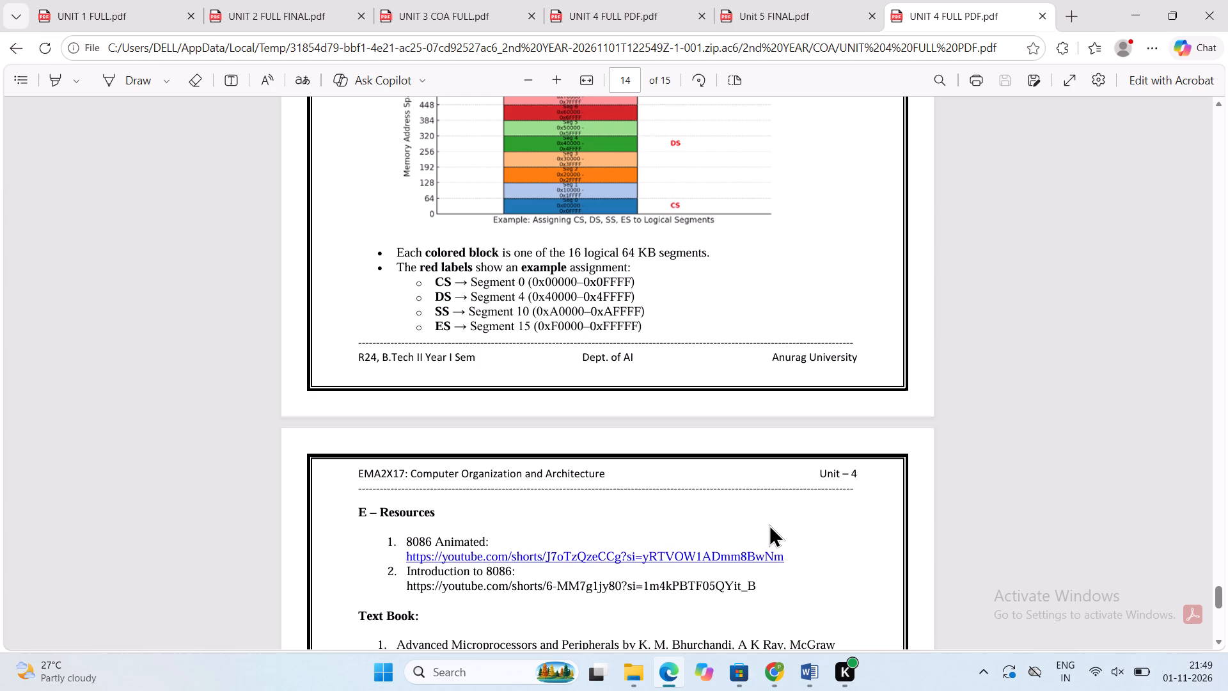
scroll(769, 524, up, 6)
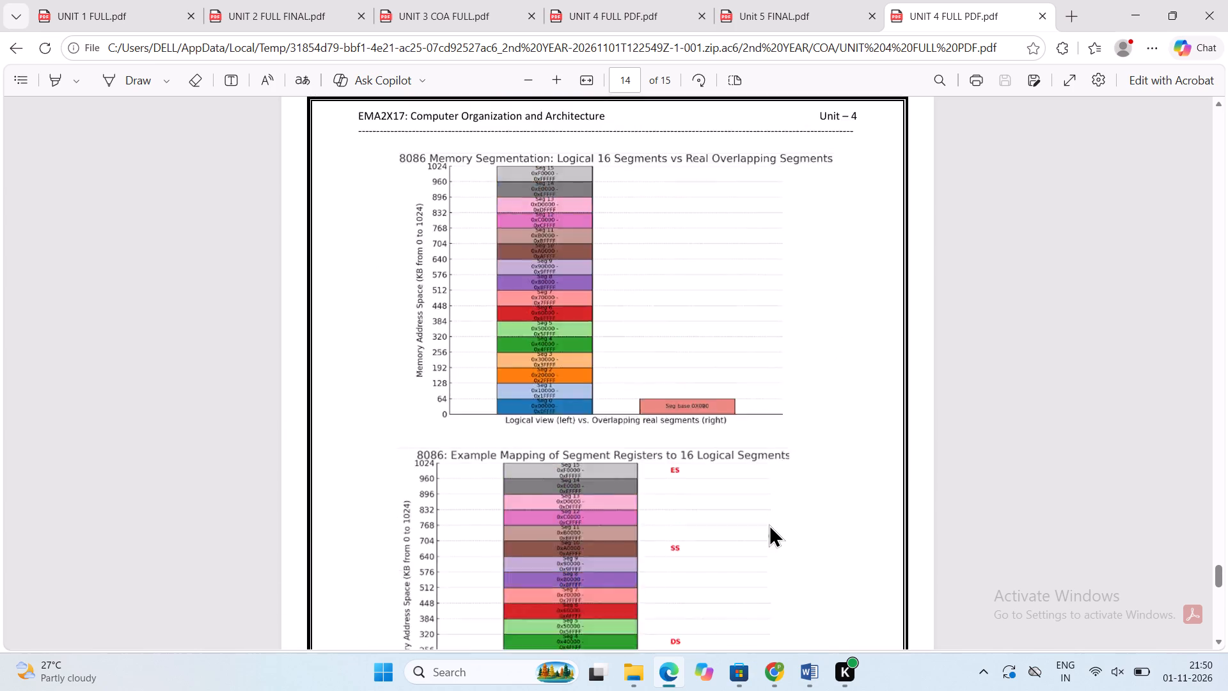
scroll(769, 524, up, 7)
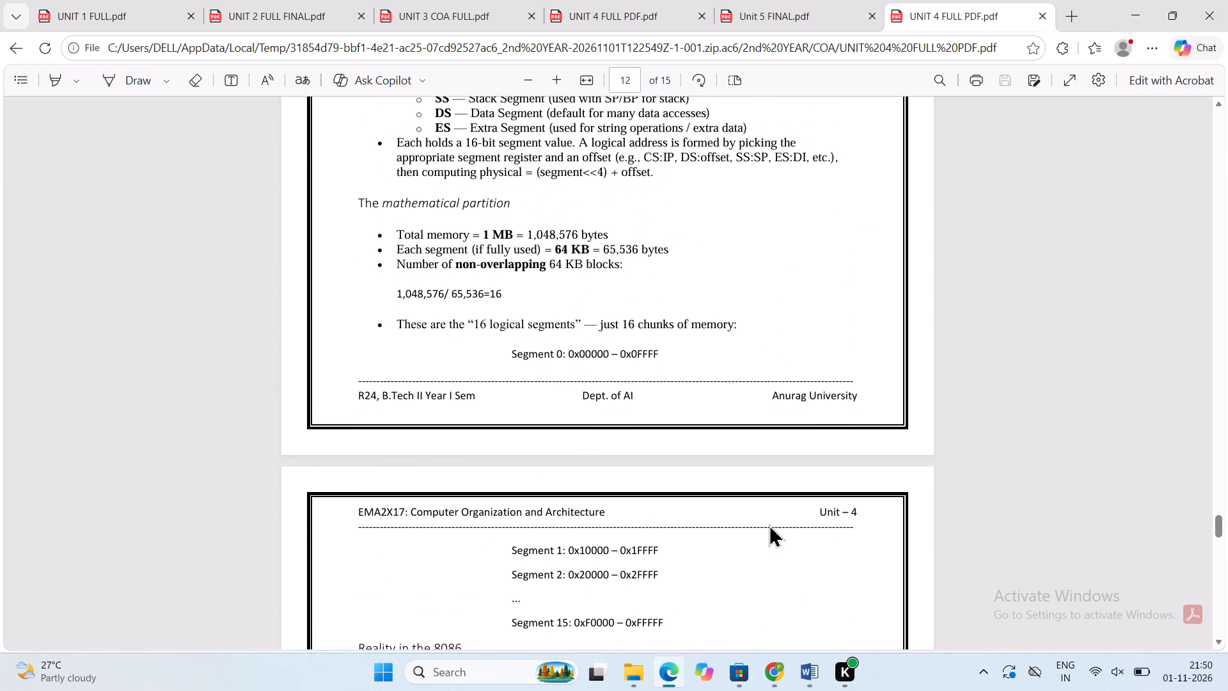
scroll(769, 524, up, 7)
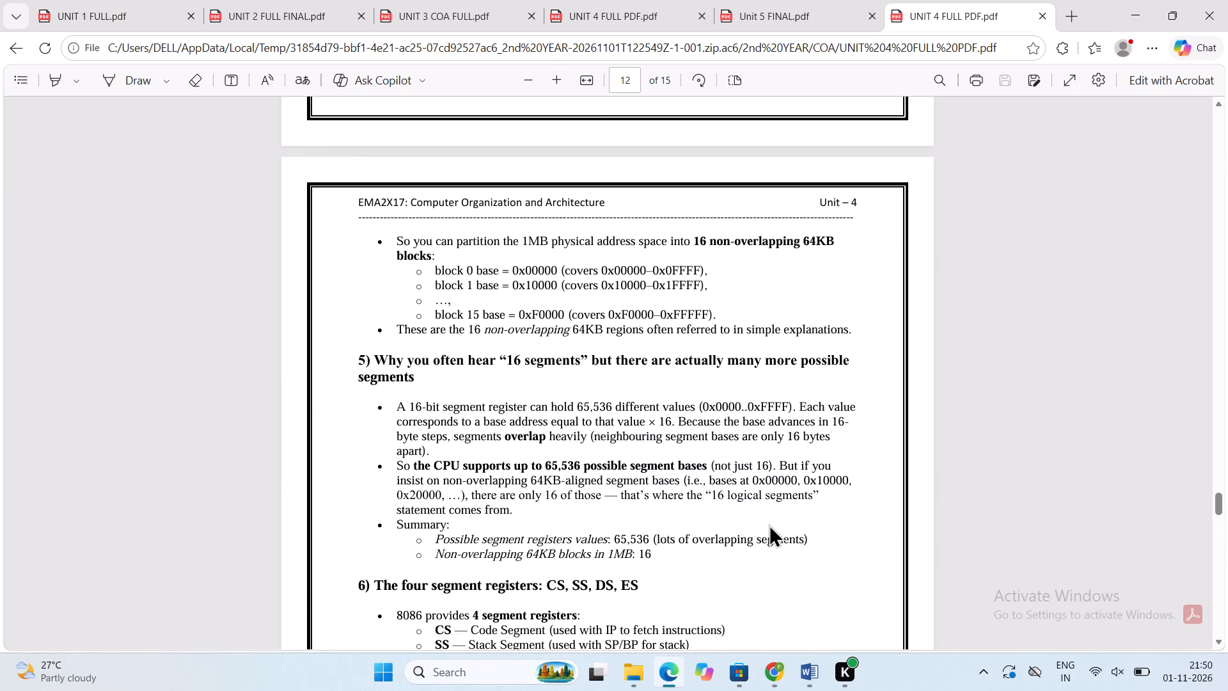
scroll(769, 524, up, 6)
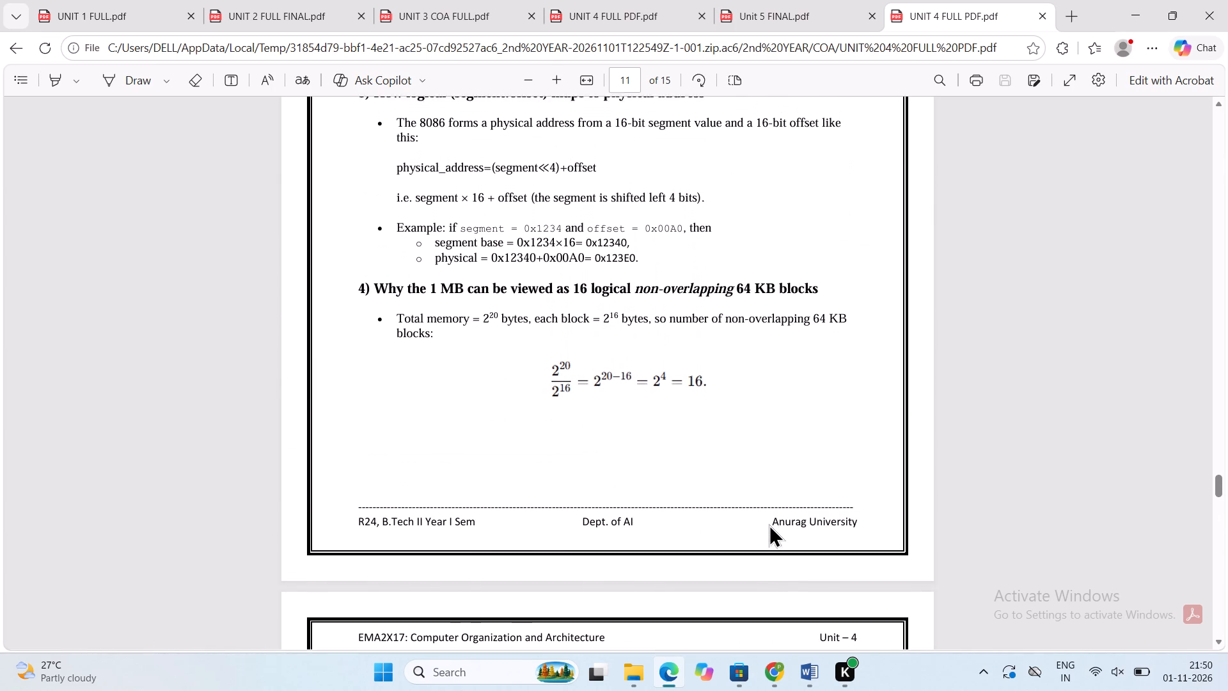
scroll(769, 524, up, 4)
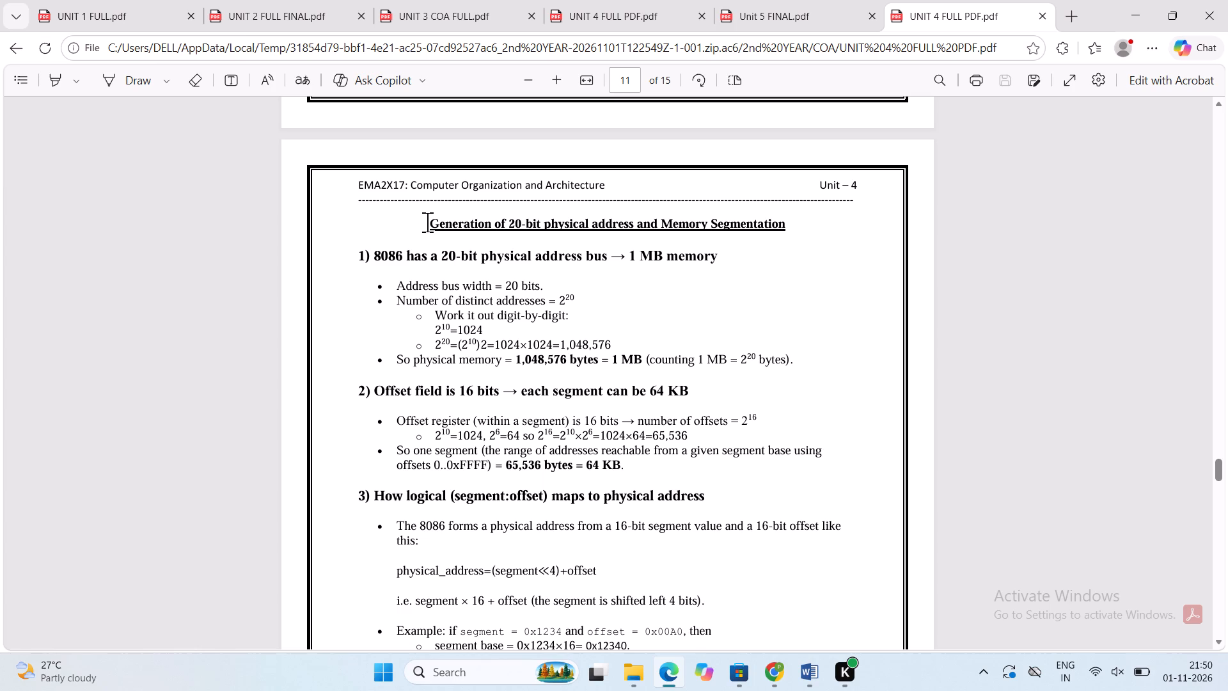
Copy the "Generation of 20-bit physical address and Memory Segmentation" heading with point 1, and paste it below the comparison table in Word.
drag(428, 222, 559, 327)
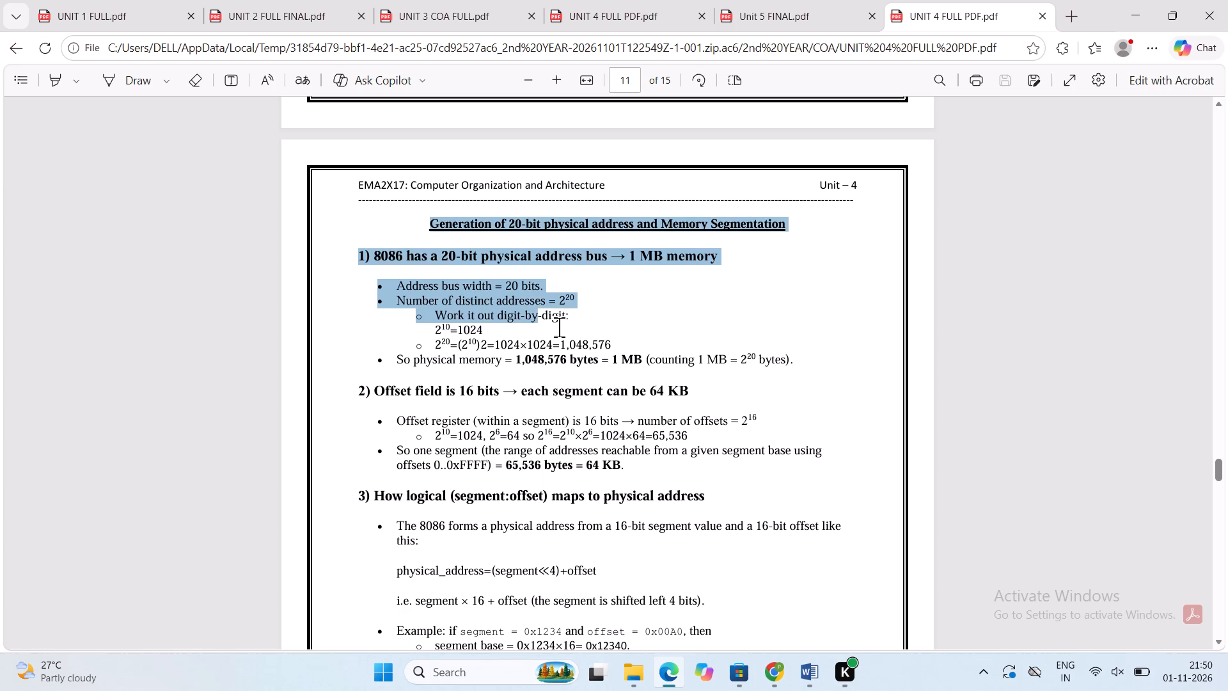
drag(559, 327, 795, 367)
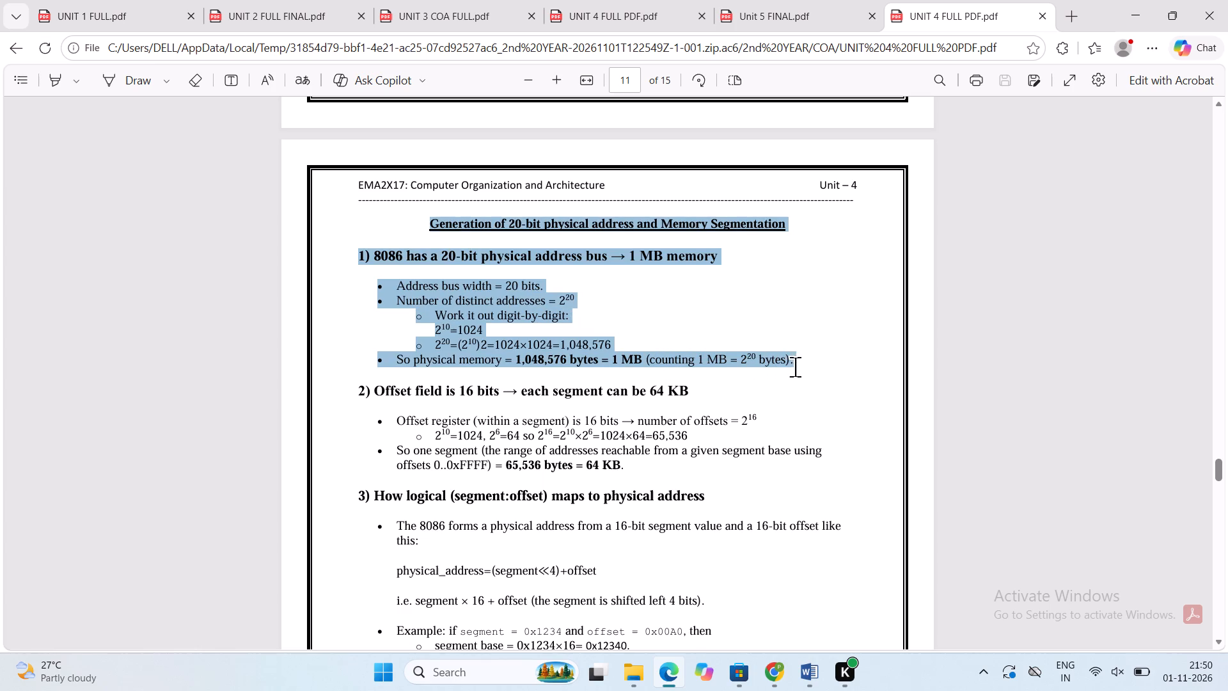
drag(795, 367, 796, 366)
key(ctrl+c)
click(807, 659)
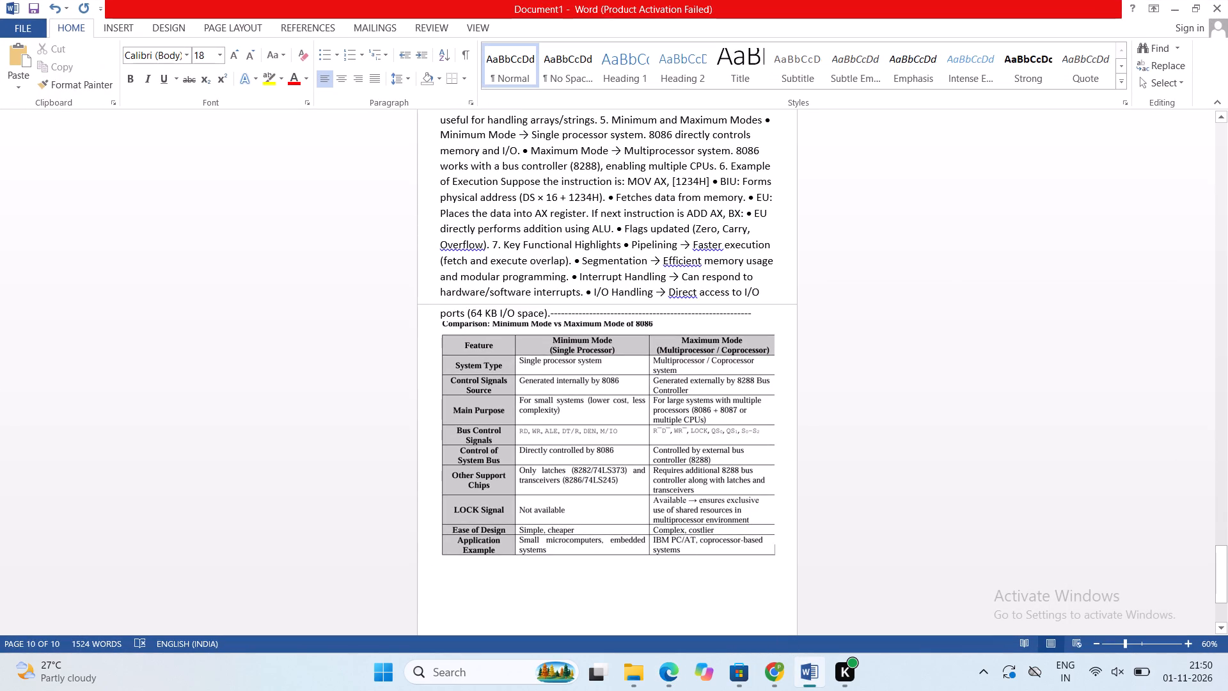
key(shift+Return)
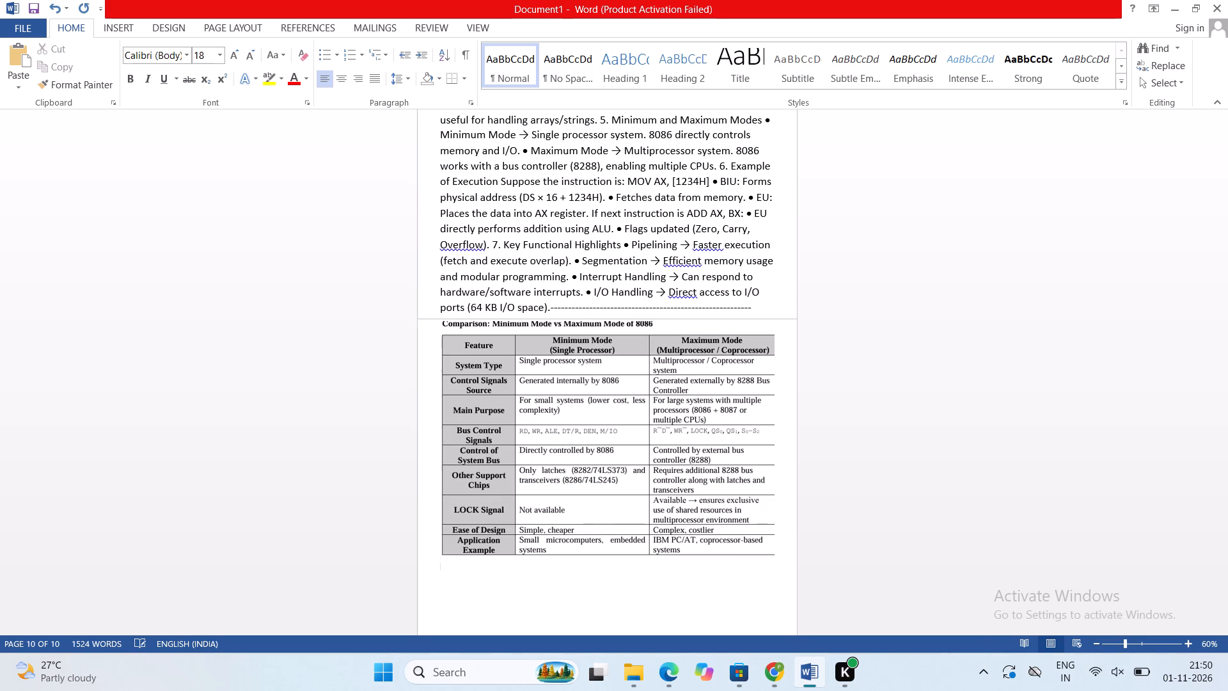
key(ctrl+v)
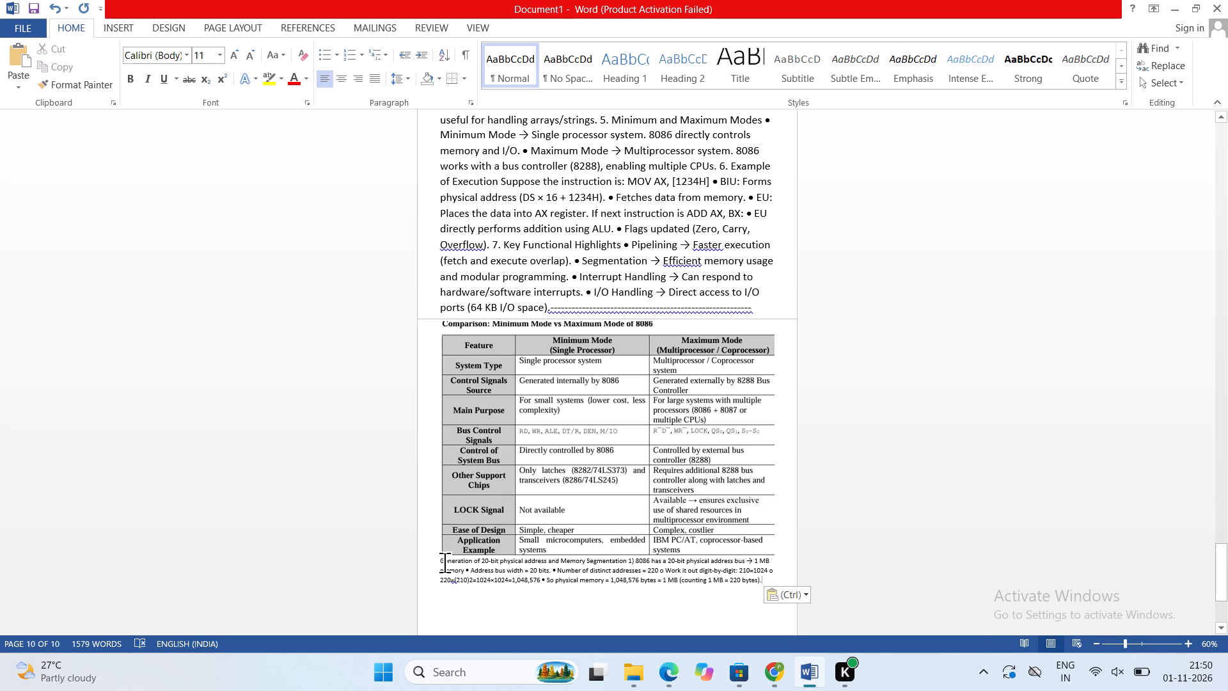
Set the font size of the pasted physical address text to 18.
drag(437, 561, 716, 621)
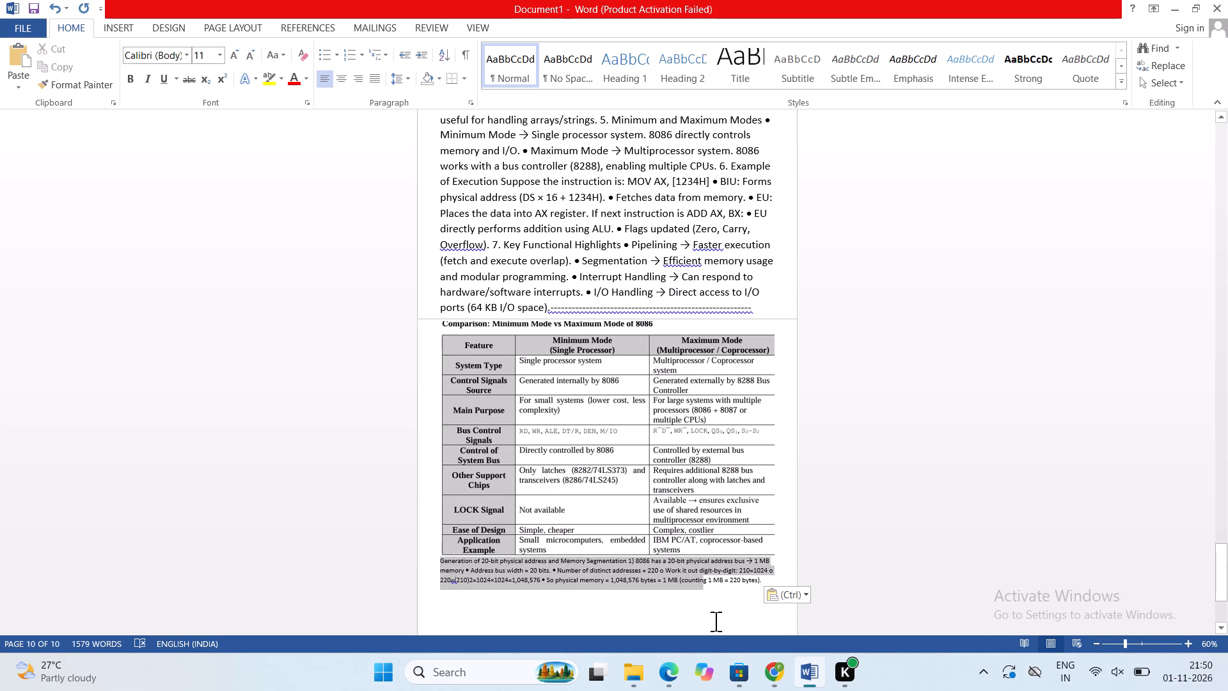
drag(716, 621, 783, 610)
click(879, 557)
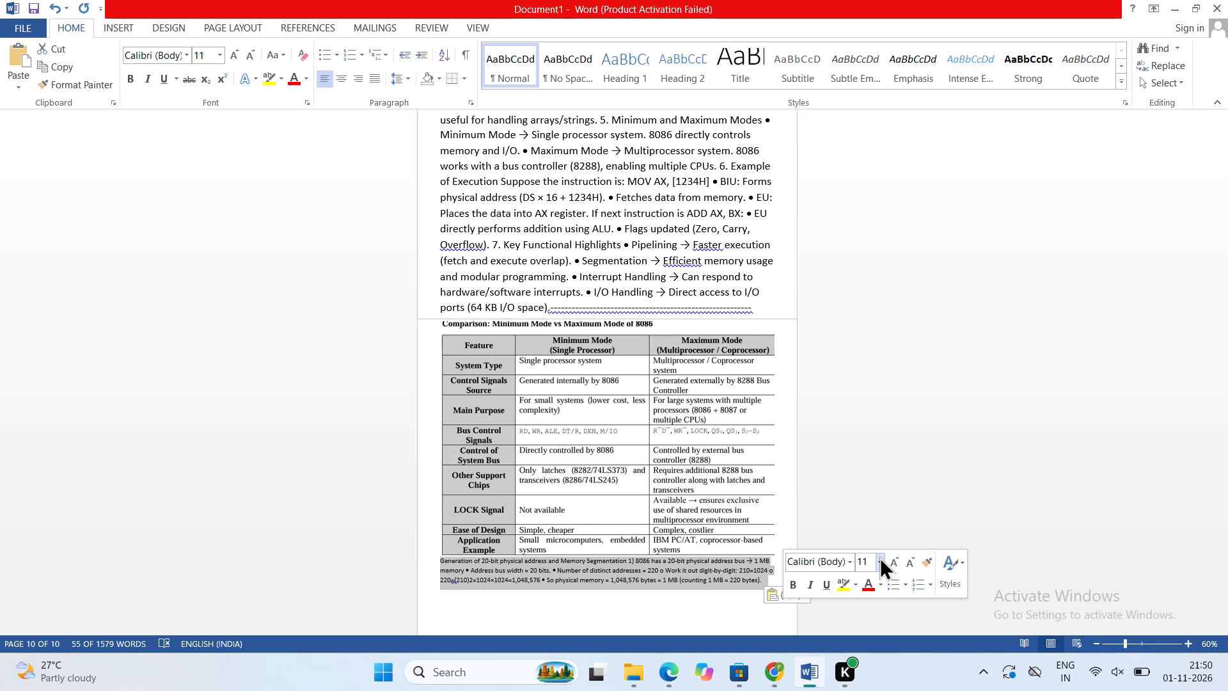
click(862, 424)
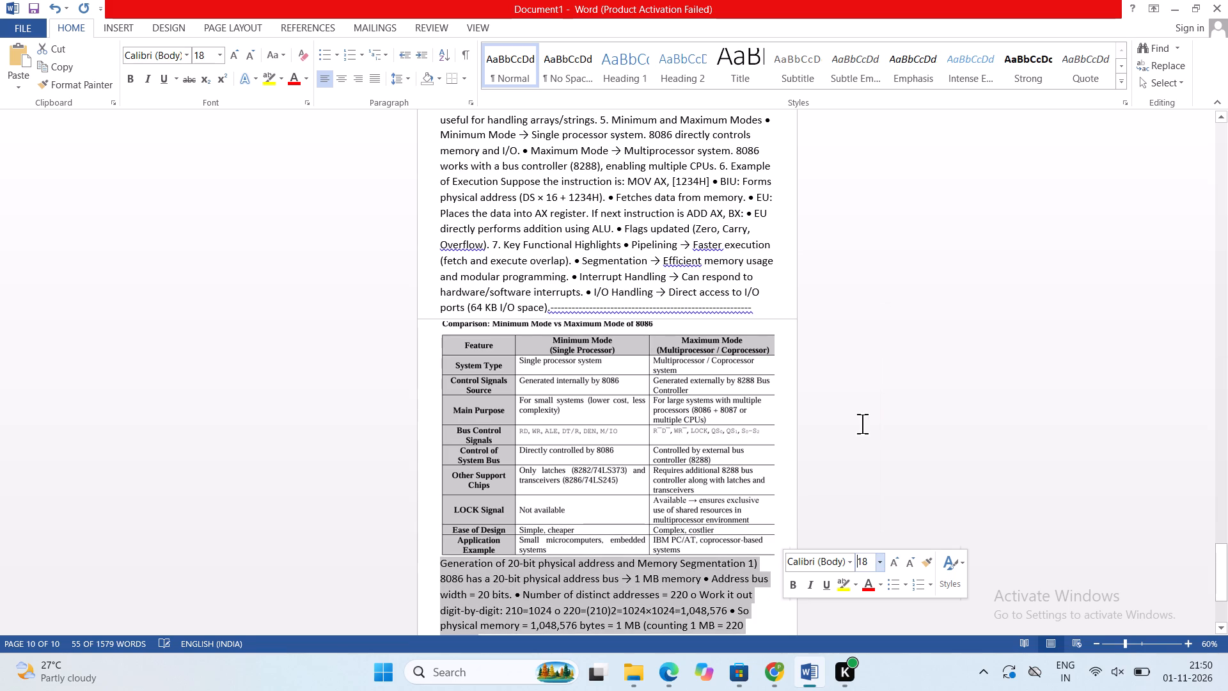
scroll(600, 511, down, 2)
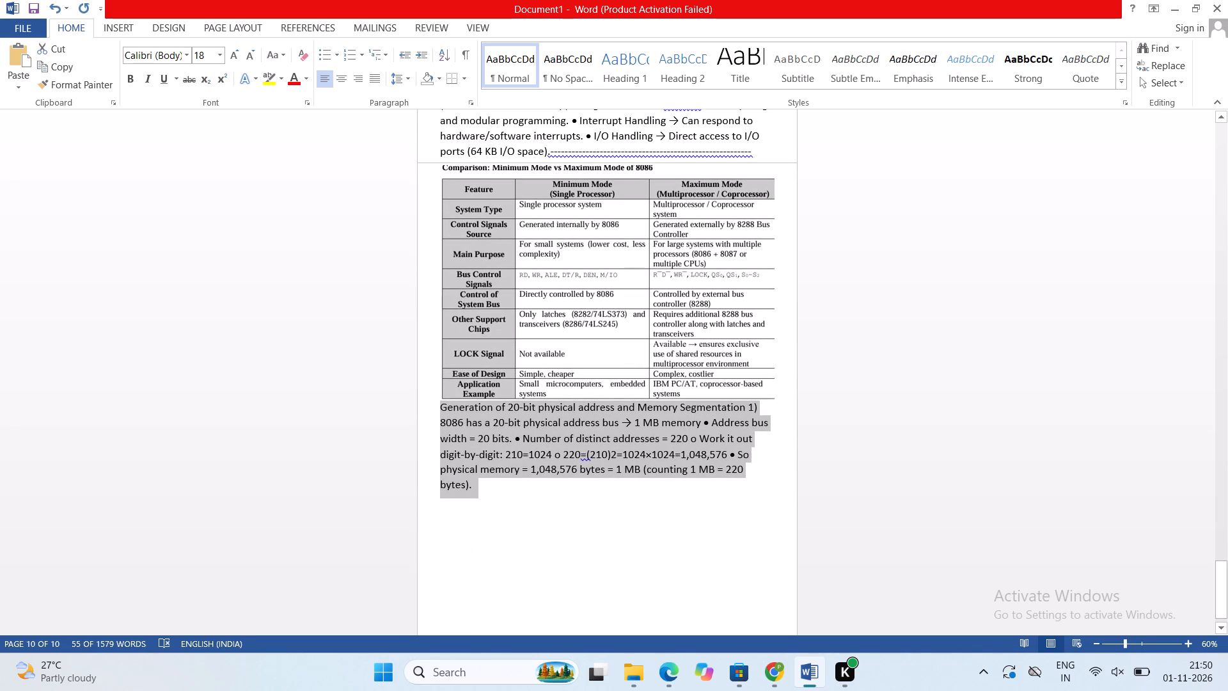
click(534, 552)
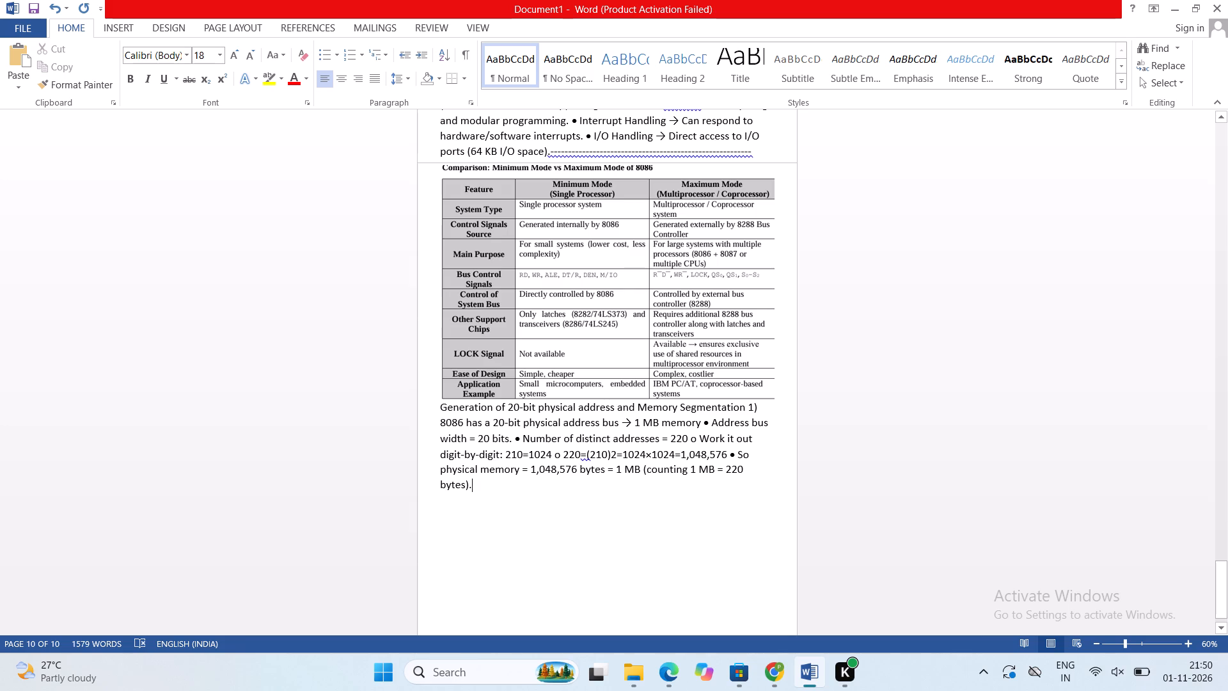
Underline the heading "Generation of 20-bit physical address and Memory Segmentation" in the pasted text.
click(434, 408)
drag(434, 408, 689, 420)
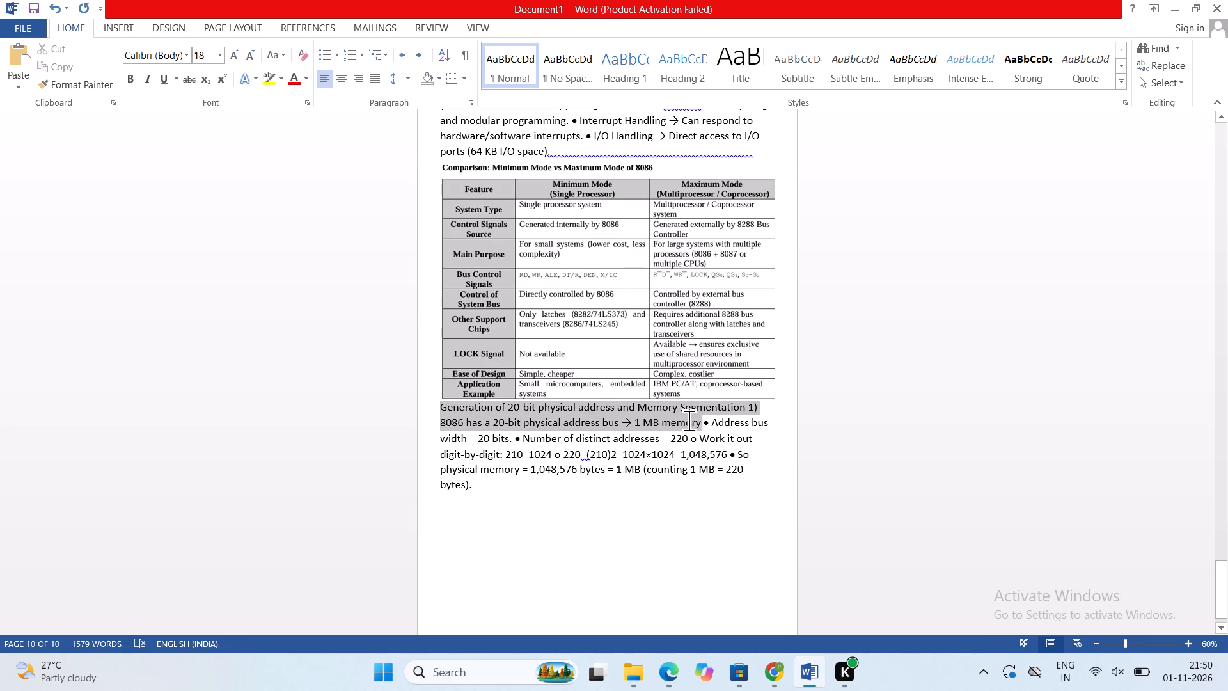
drag(689, 420, 750, 410)
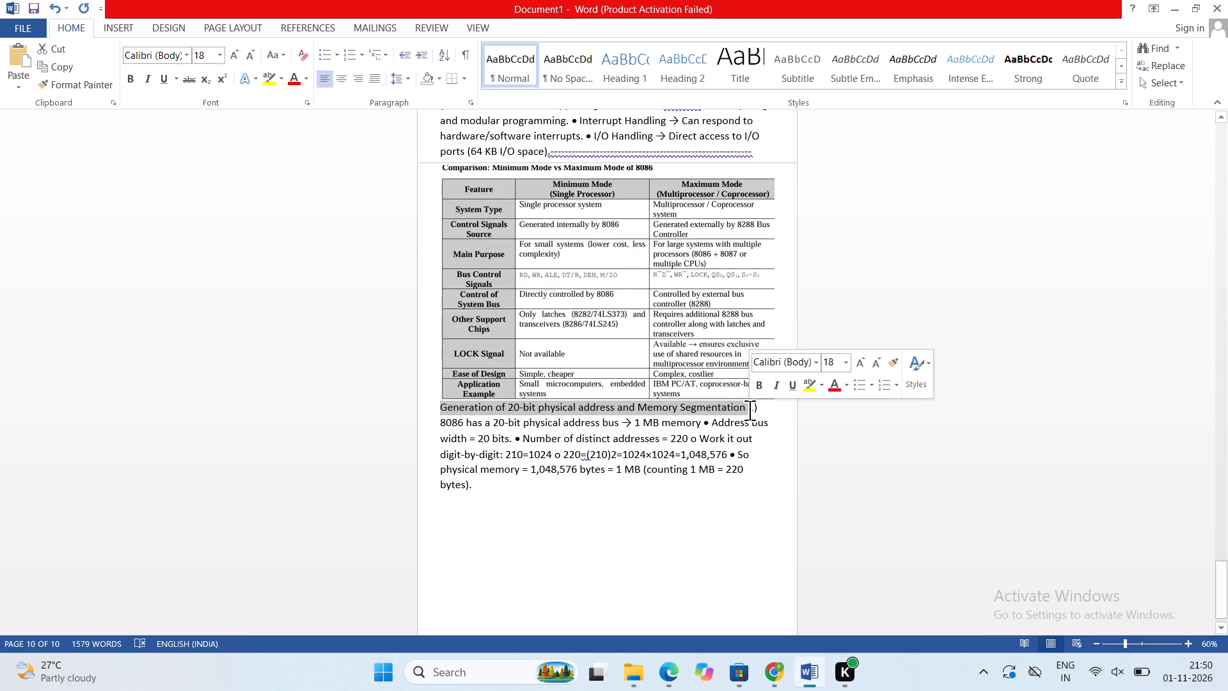
click(792, 388)
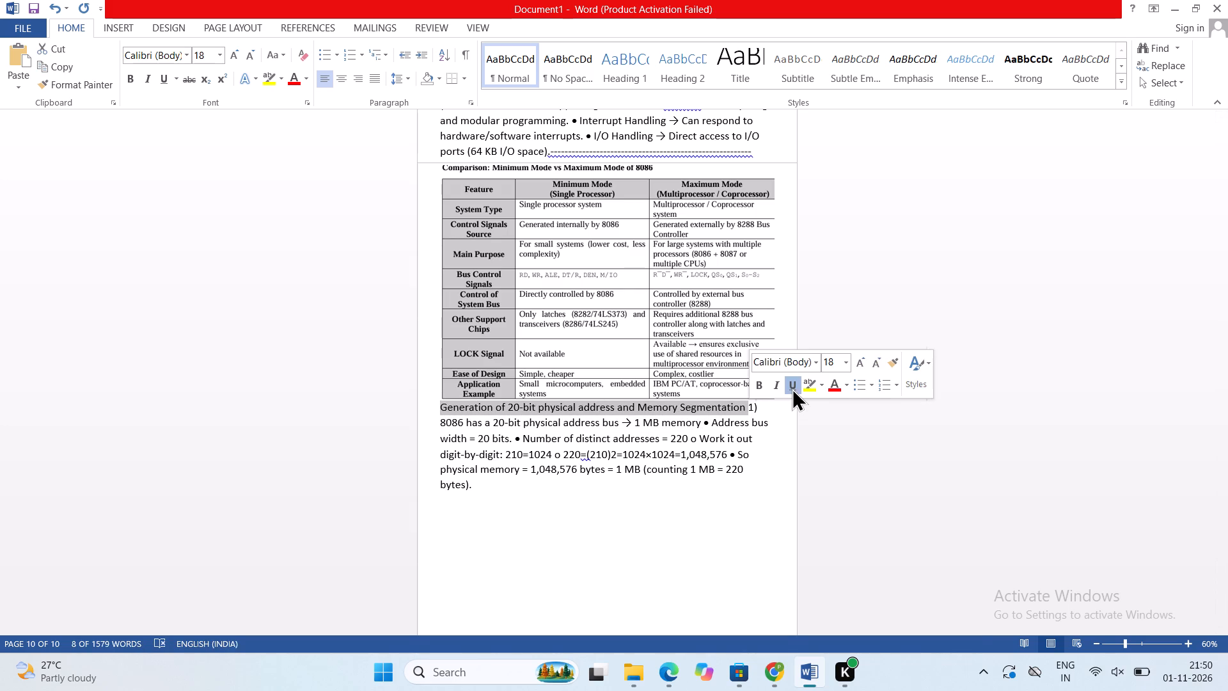
click(746, 402)
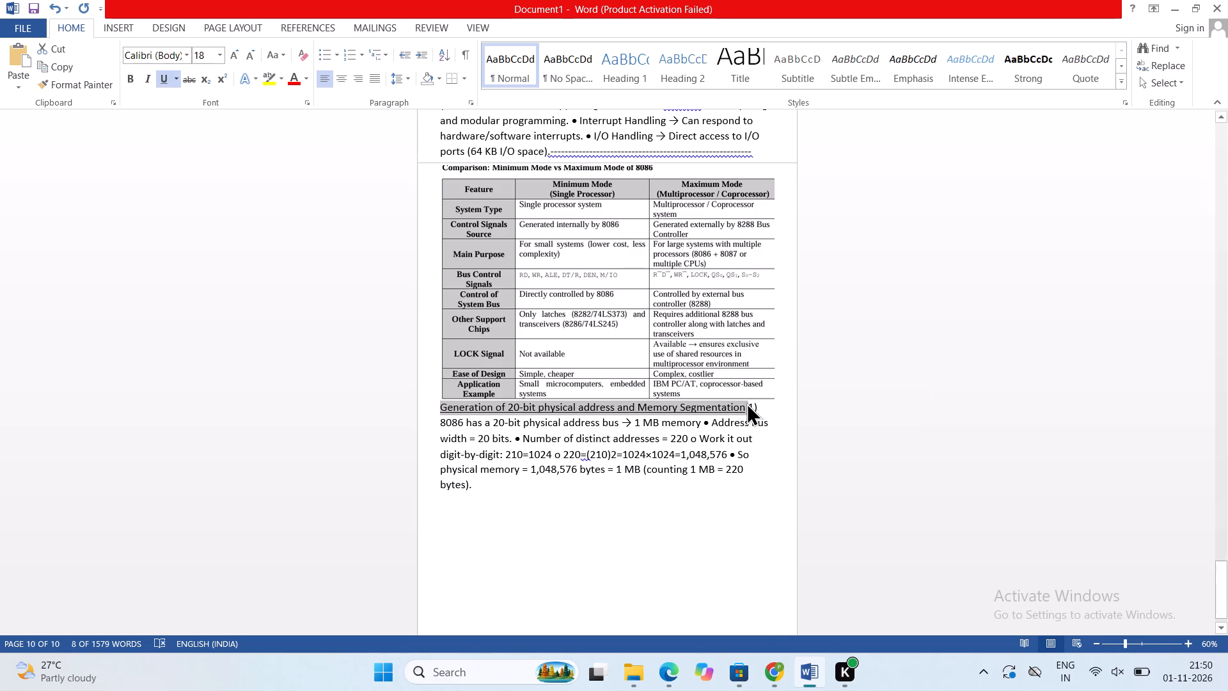
Pad the end of the underlined heading with spaces so "1) 8086 has a 20-bit physical address bus" starts on its own line.
click(746, 402)
key(space)
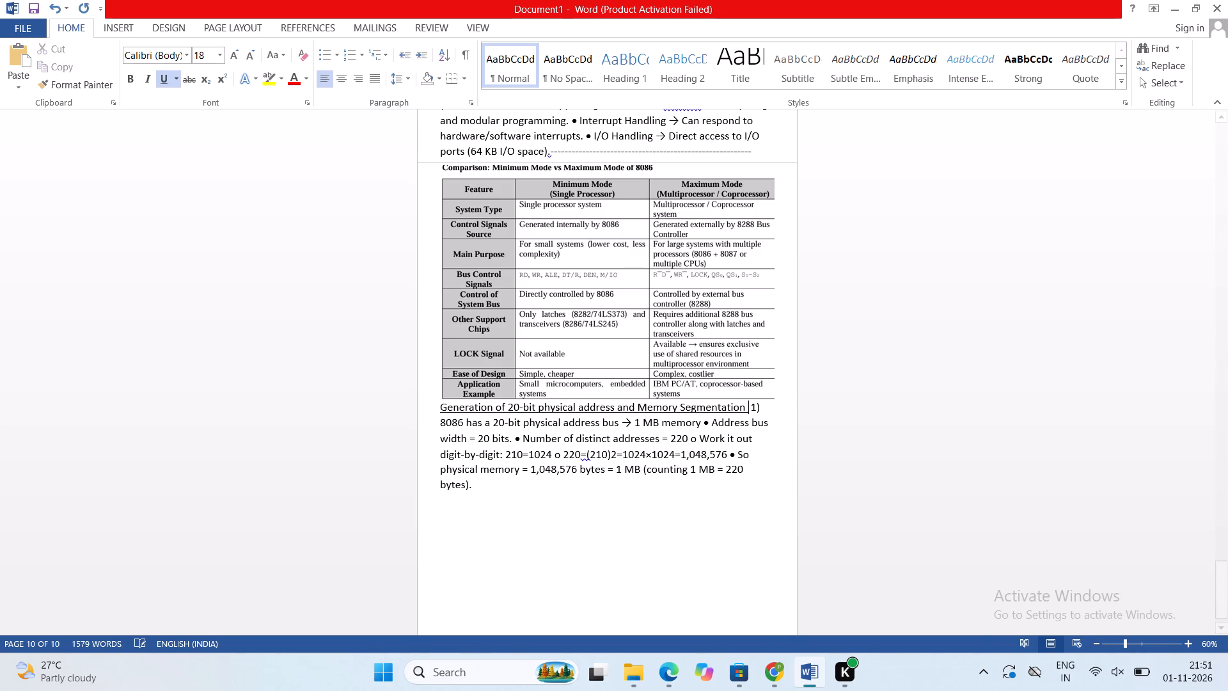
key(space)
key(space)
key(space)
key(space)
key(space)
key(space)
key(space)
key(space)
key(space)
key(space)
key(space)
key(space)
key(space)
key(space)
key(space)
key(space)
key(space)
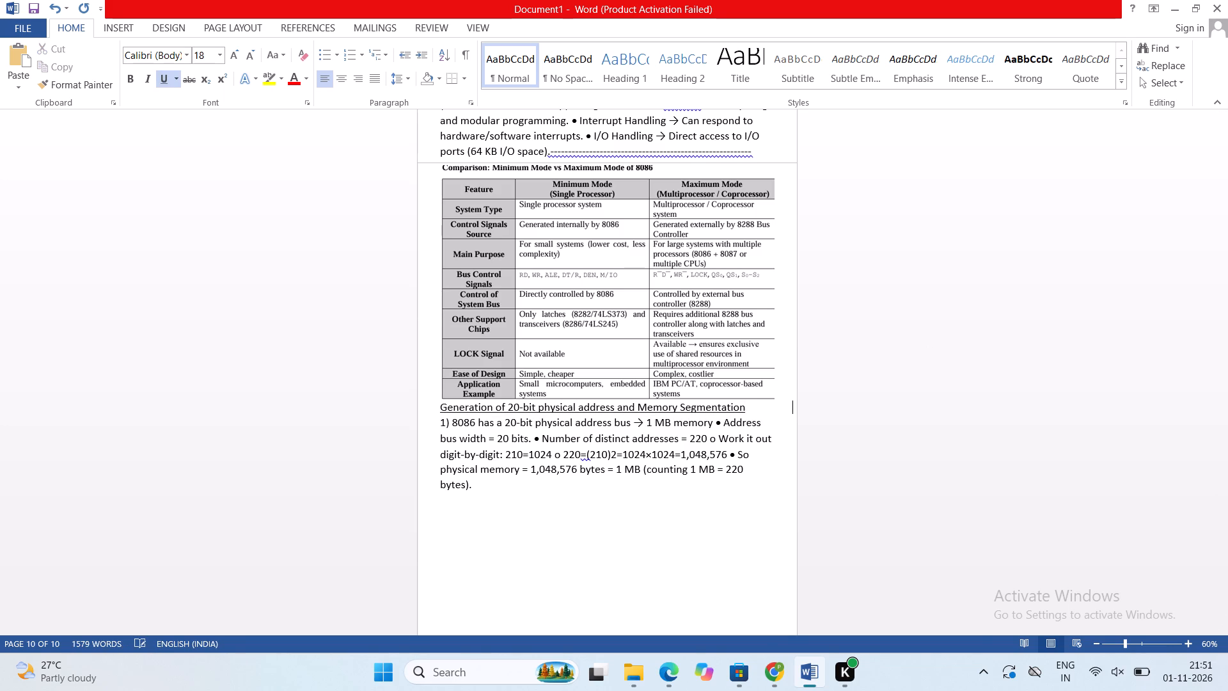
Insert spaces after "20-bit physical address bus" so "→ 1 MB memory" moves to the start of a new line.
click(636, 426)
key(space)
key(space)
key(space)
key(space)
key(space)
key(space)
key(space)
key(space)
key(space)
key(space)
key(space)
key(space)
key(space)
key(space)
key(space)
key(space)
key(space)
key(space)
key(space)
key(space)
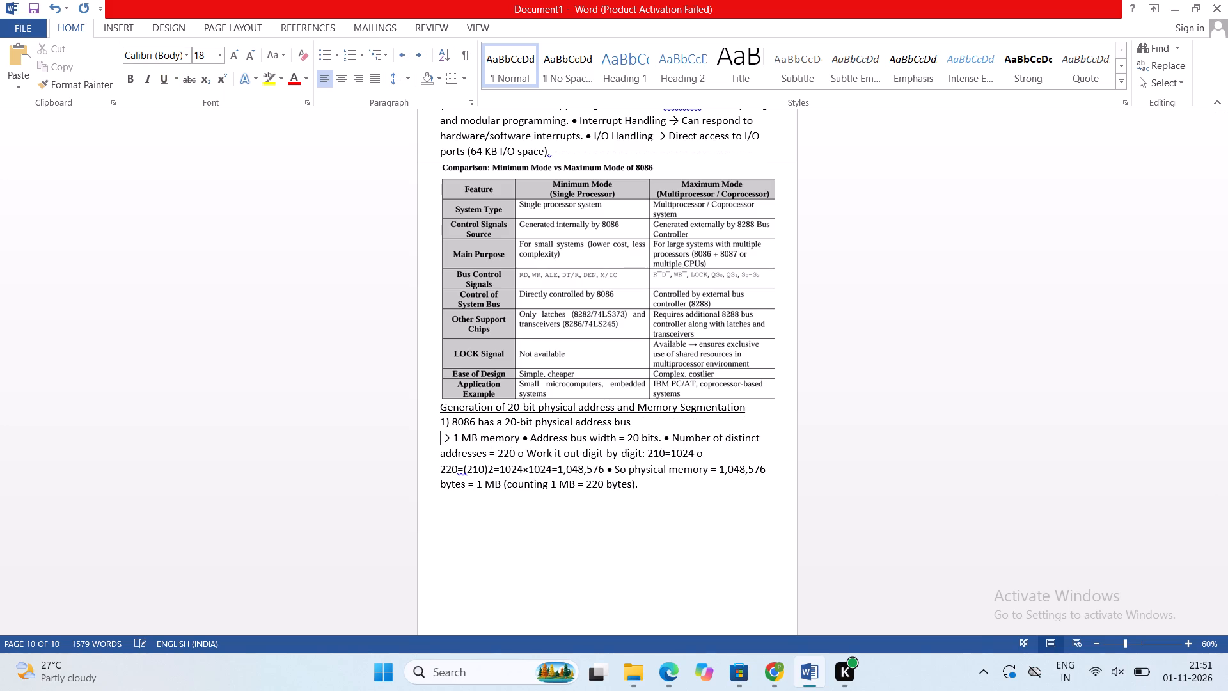
Add extra spaces before the "Address bus width" and "Number of distinct addresses" bullets to separate them from the preceding text.
click(523, 440)
key(space)
key(space)
key(space)
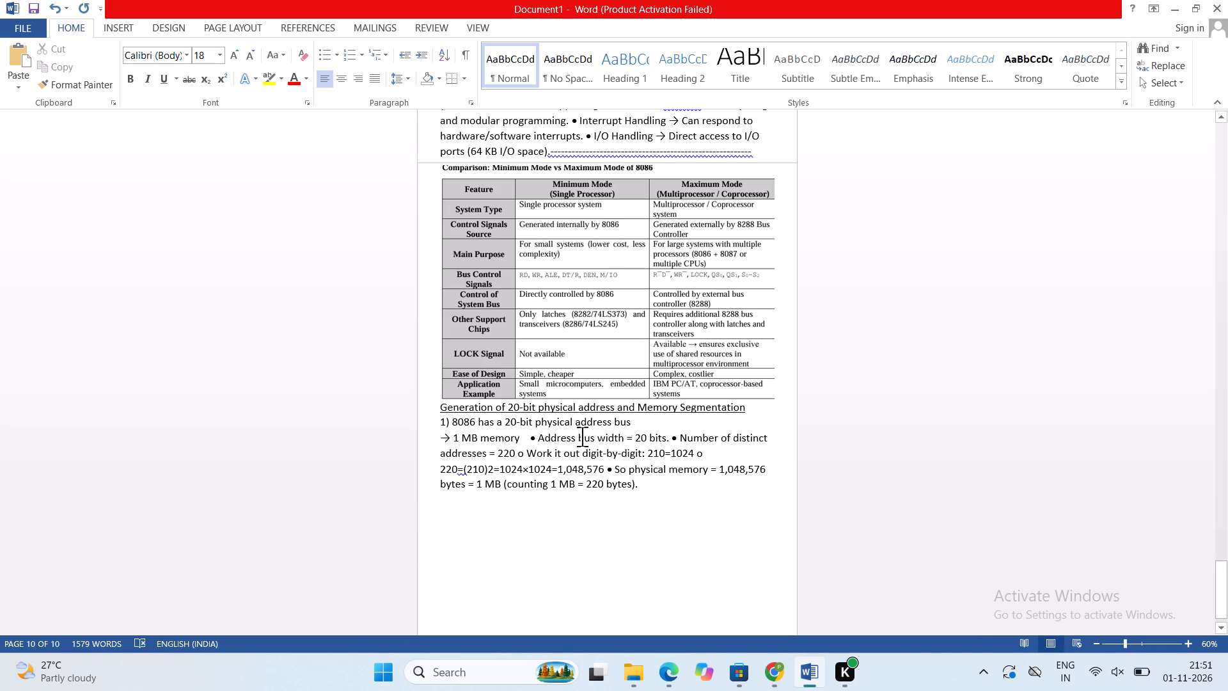
click(670, 442)
key(space)
key(space)
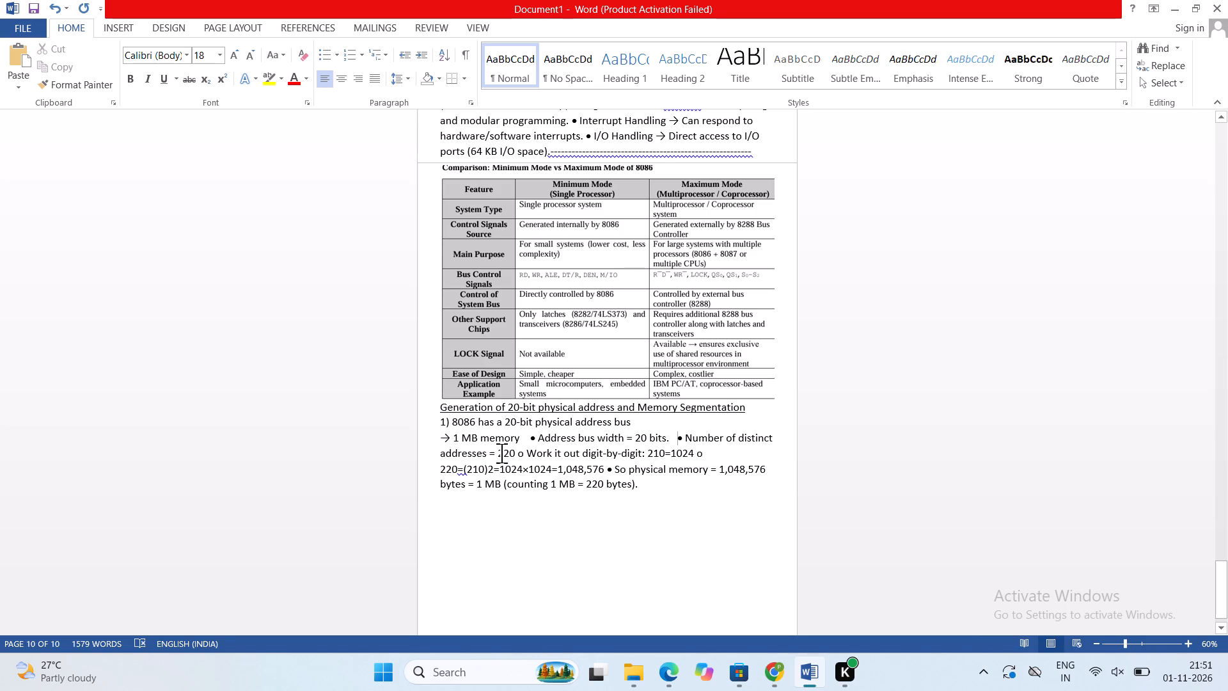
Switch to the unit 4 PDF in Edge and look through the memory segmentation pages through to the Resources section.
click(443, 468)
click(810, 671)
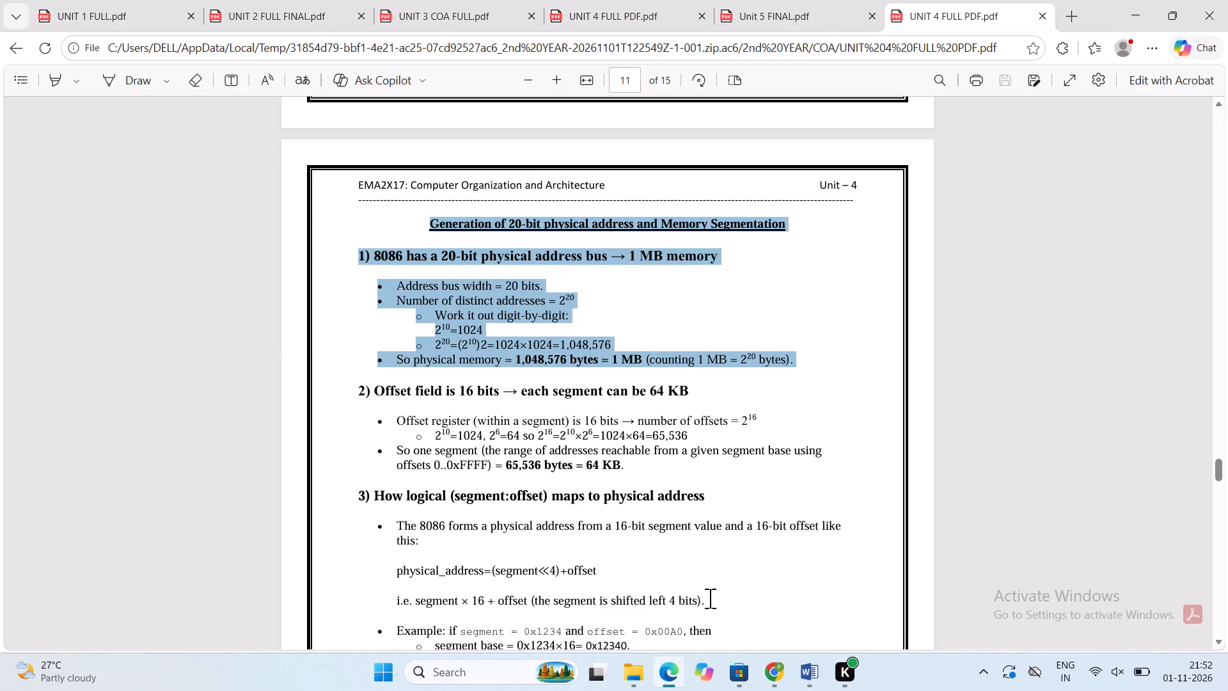
scroll(710, 598, down, 3)
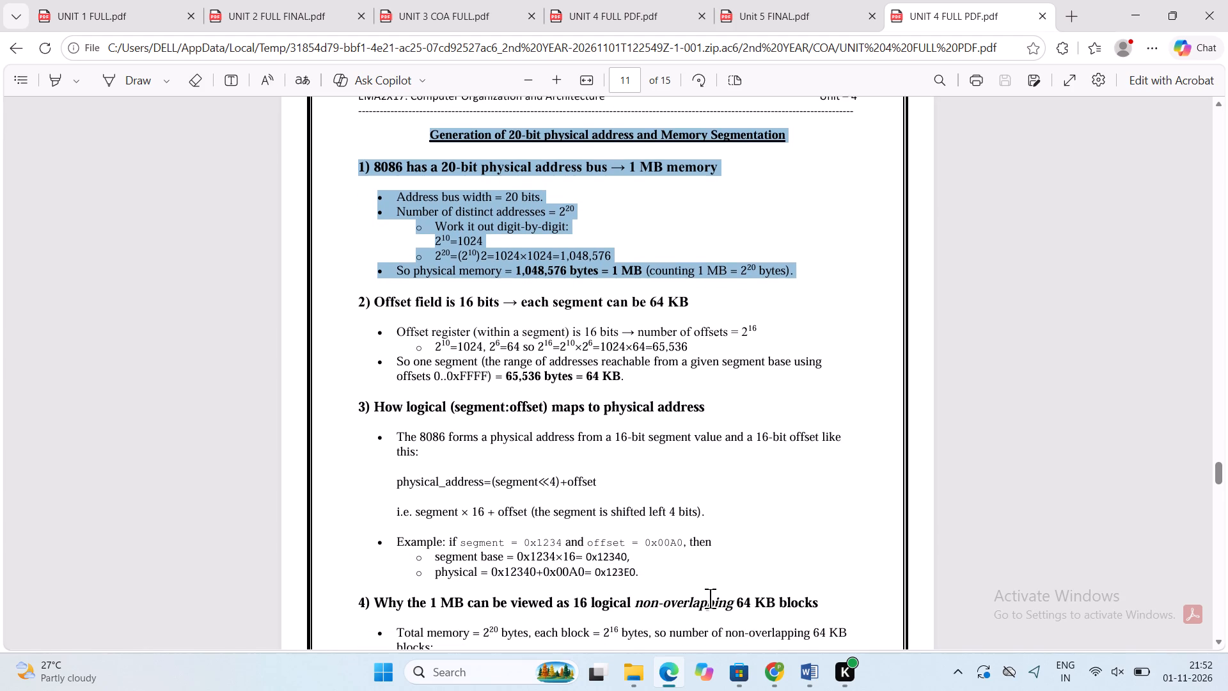
scroll(710, 598, down, 6)
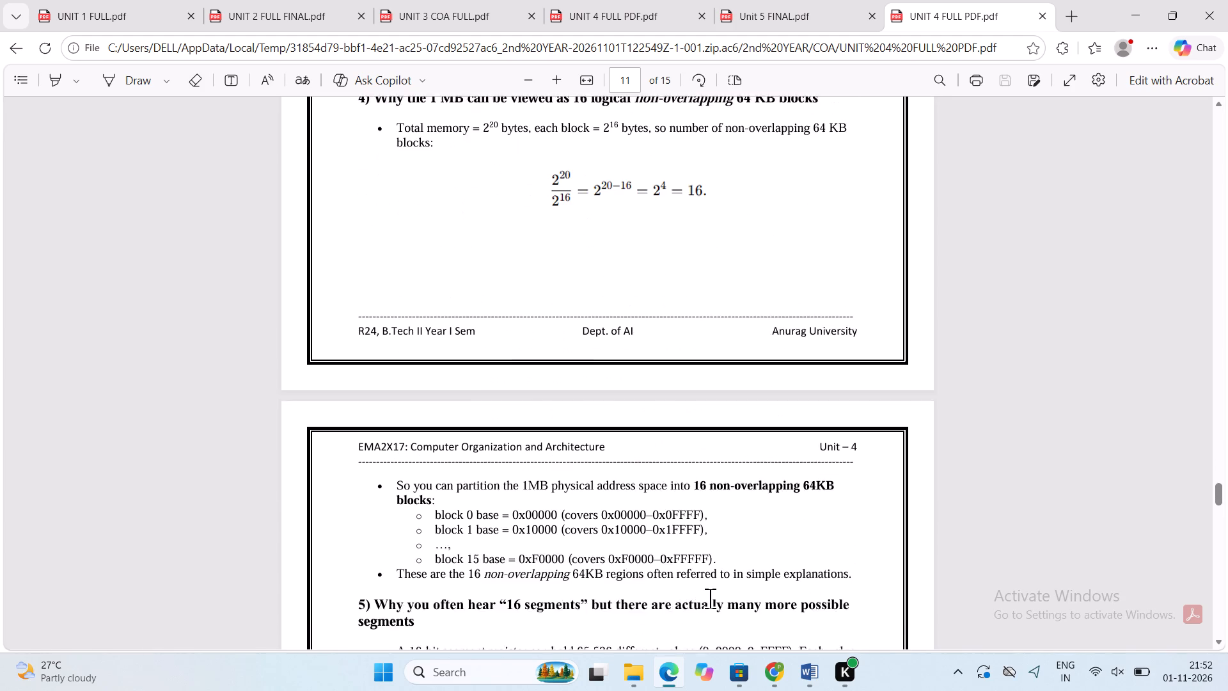
scroll(710, 598, down, 4)
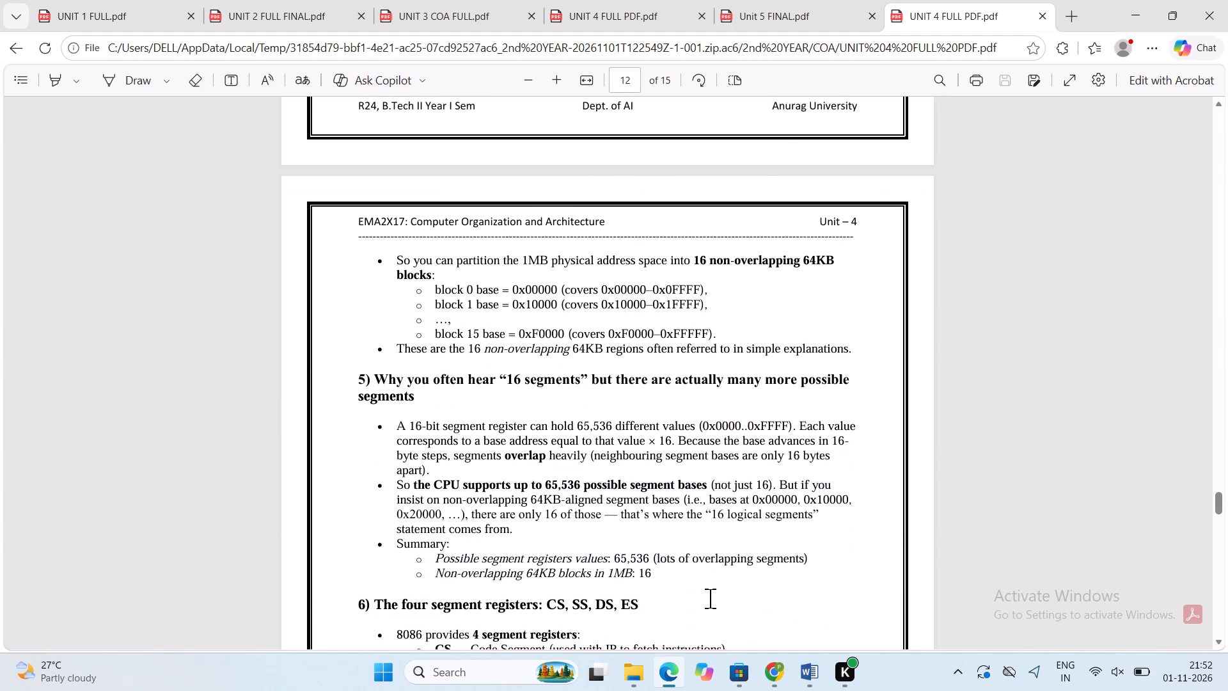
scroll(710, 598, down, 2)
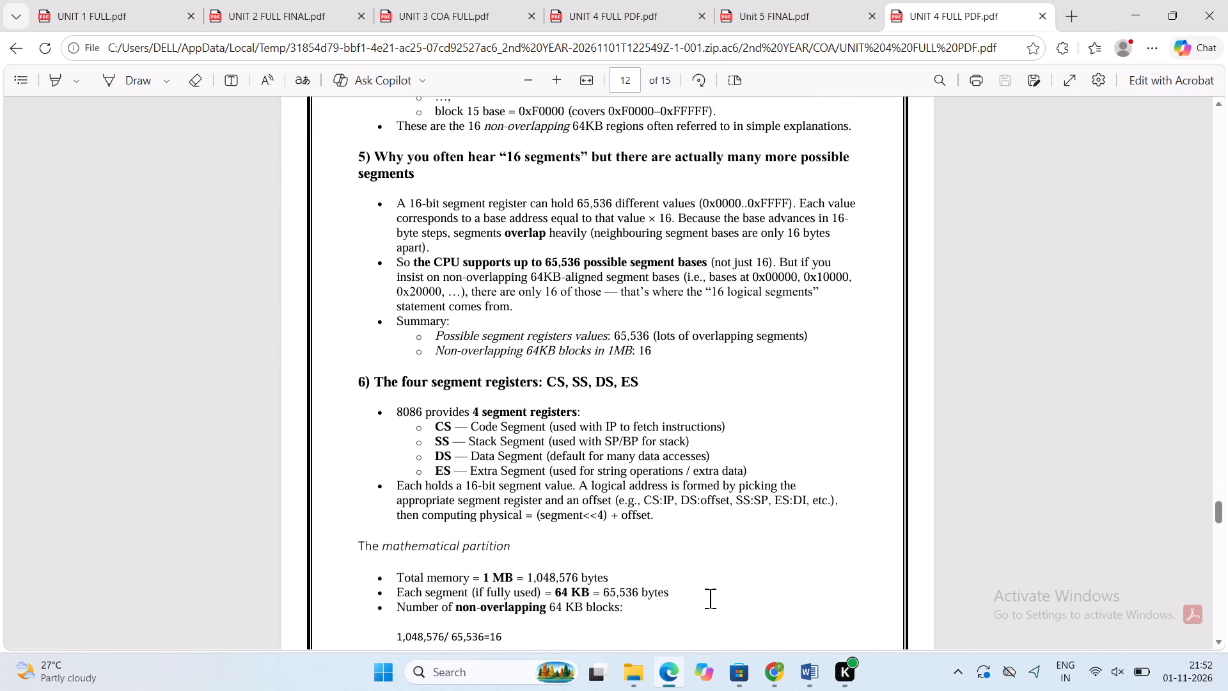
scroll(710, 598, down, 2)
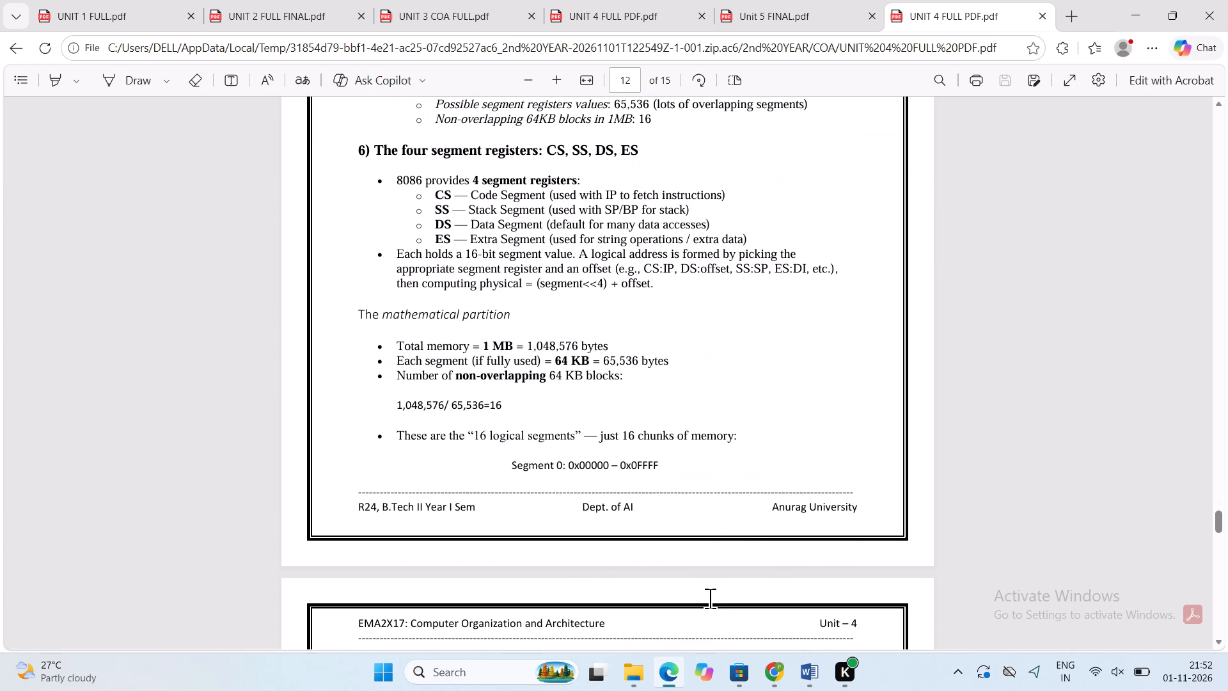
scroll(710, 598, down, 5)
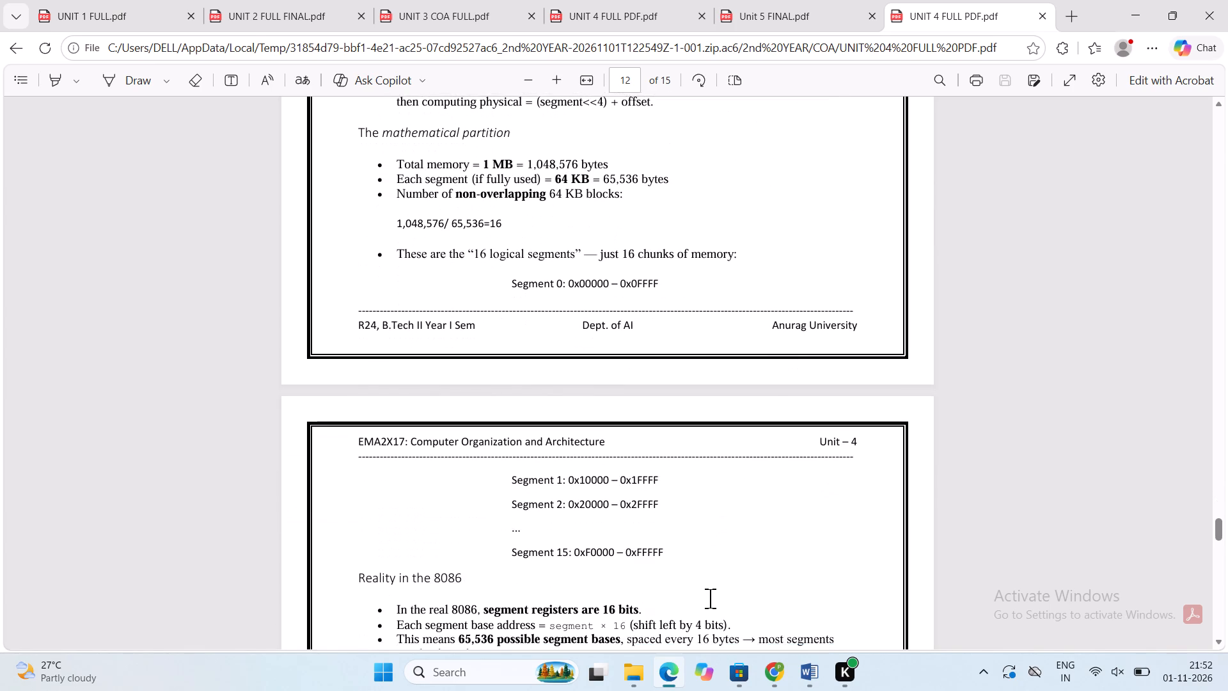
scroll(710, 598, down, 6)
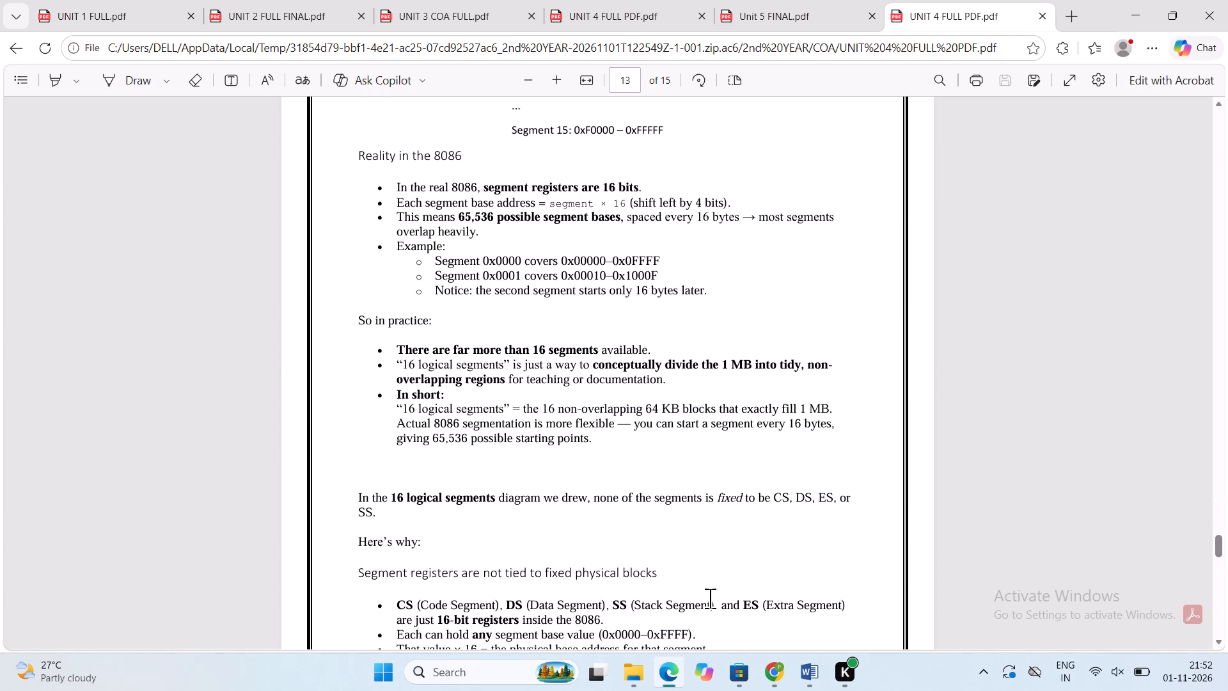
scroll(710, 598, down, 8)
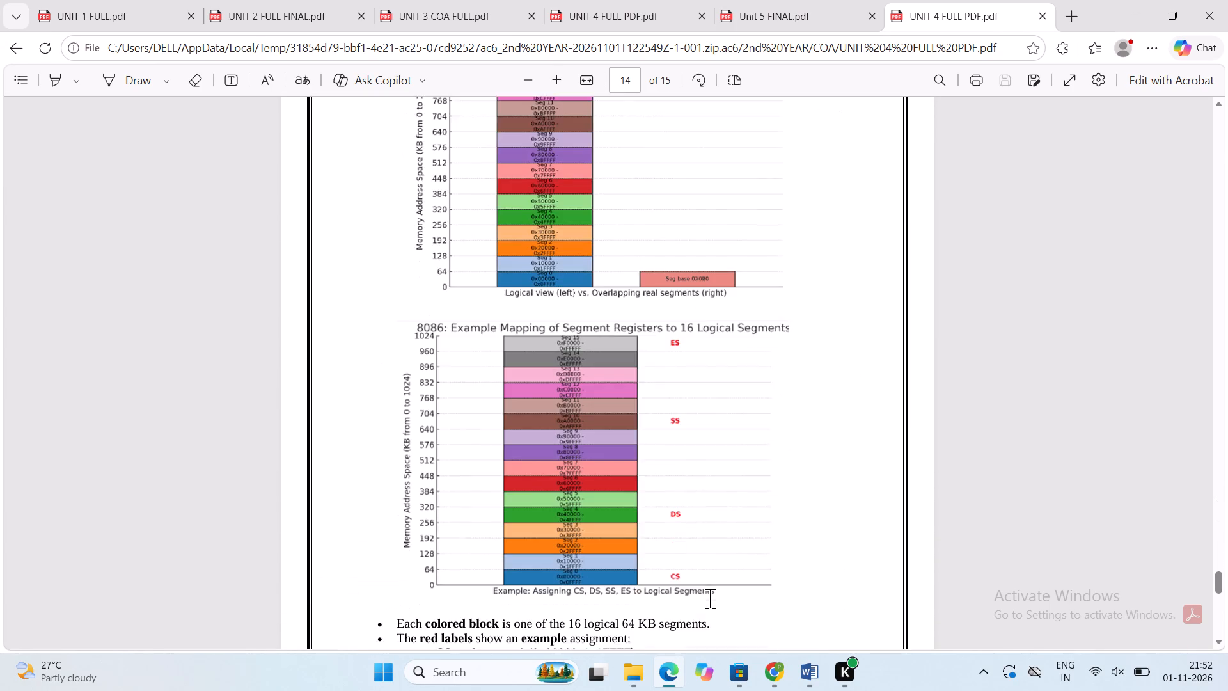
scroll(710, 598, down, 5)
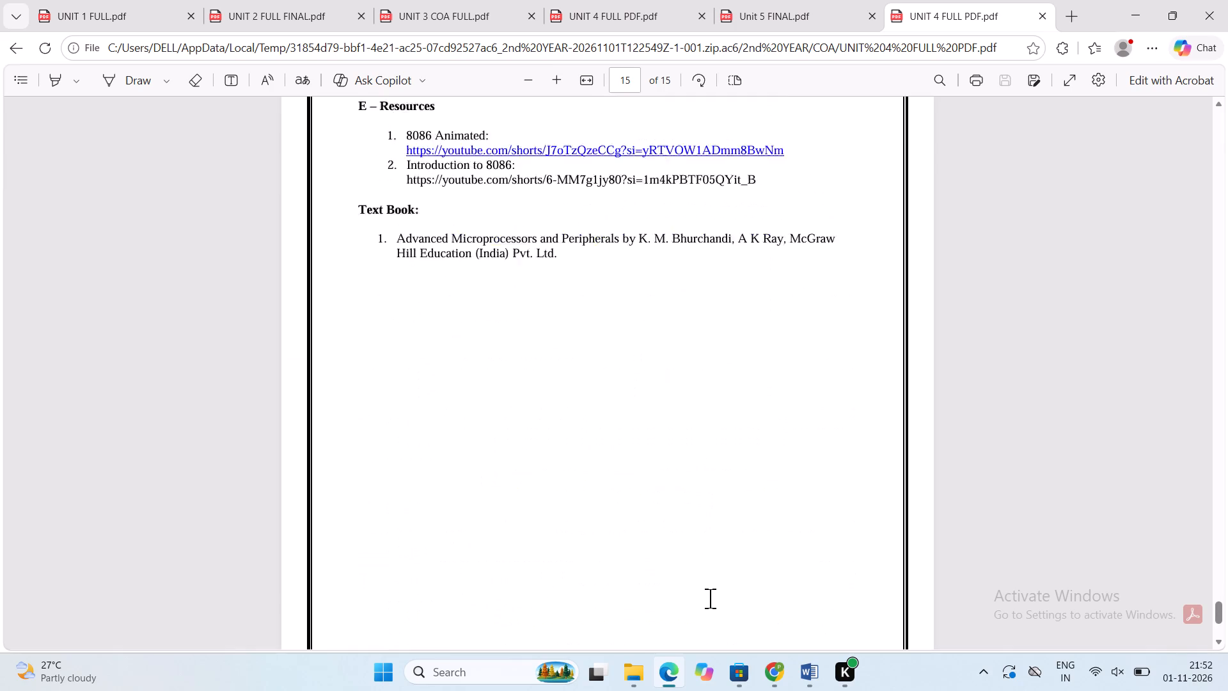
Look back through the unit 4 PDF to the "General Purpose Registers and Segment Registers" page.
scroll(710, 598, up, 7)
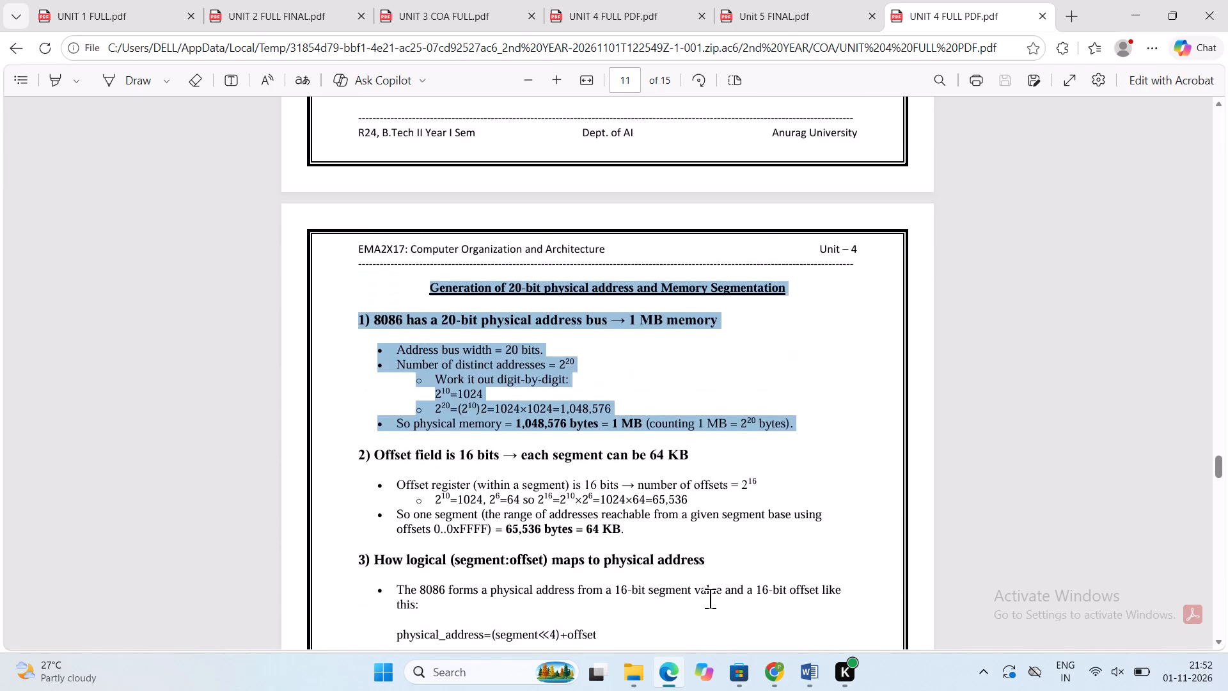
scroll(710, 598, up, 6)
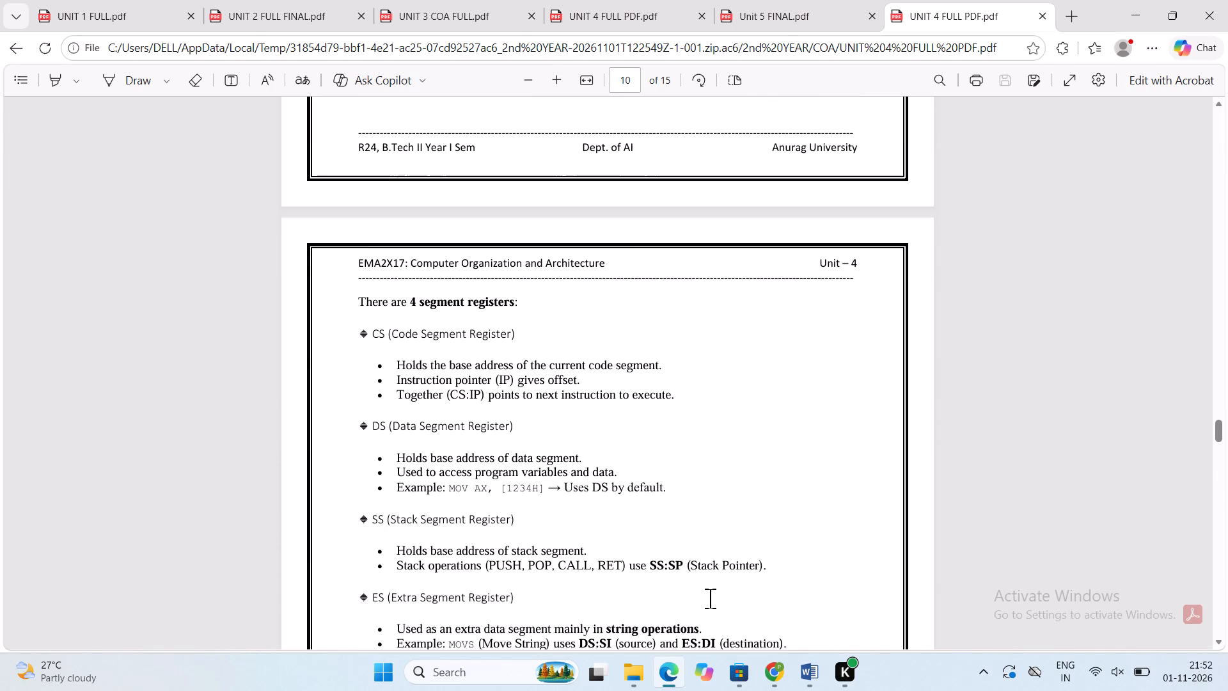
scroll(710, 598, up, 4)
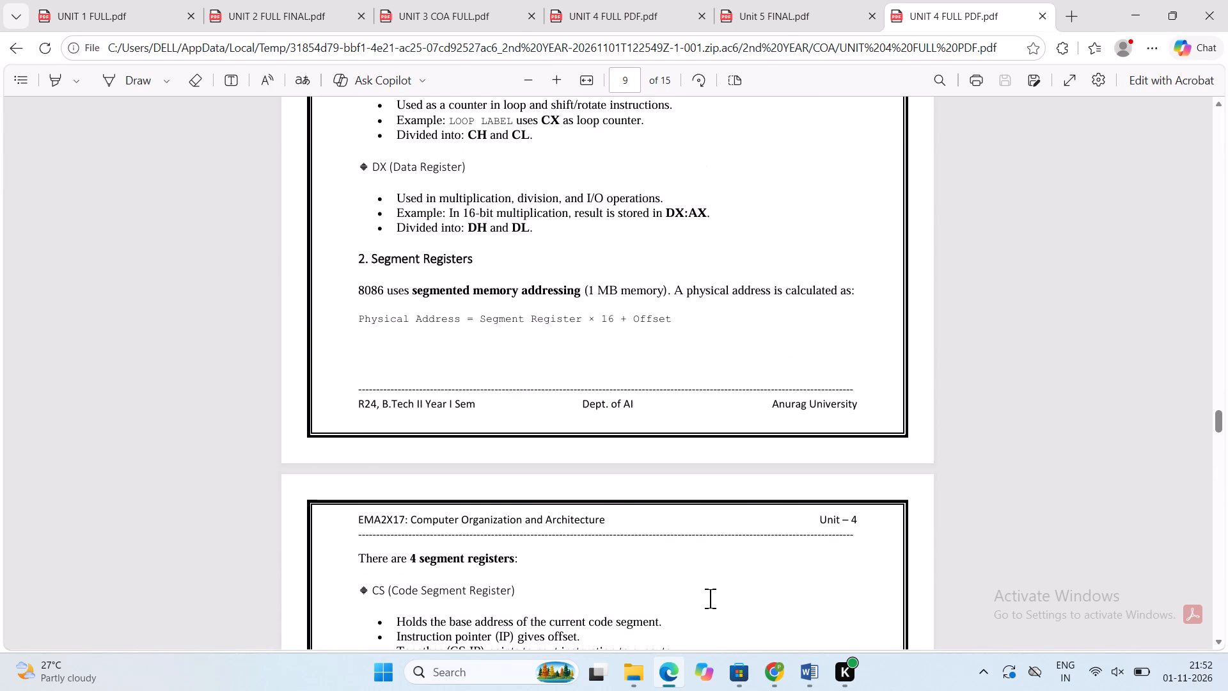
scroll(710, 598, up, 3)
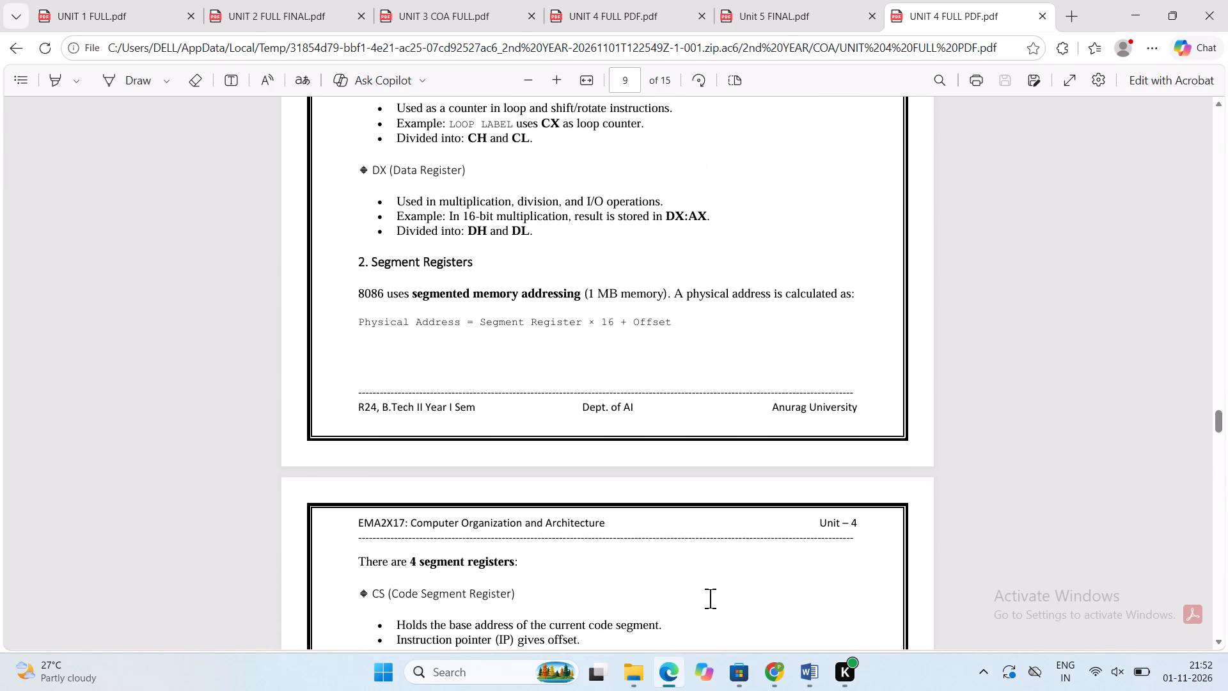
scroll(710, 598, up, 9)
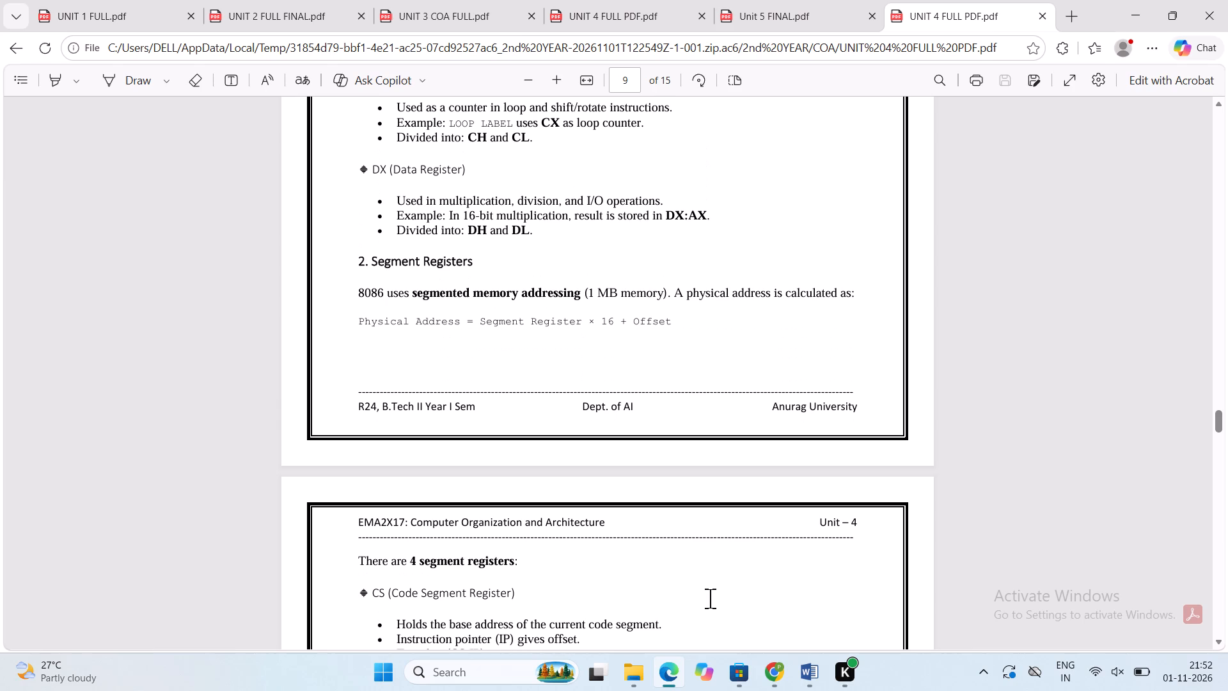
scroll(710, 598, up, 3)
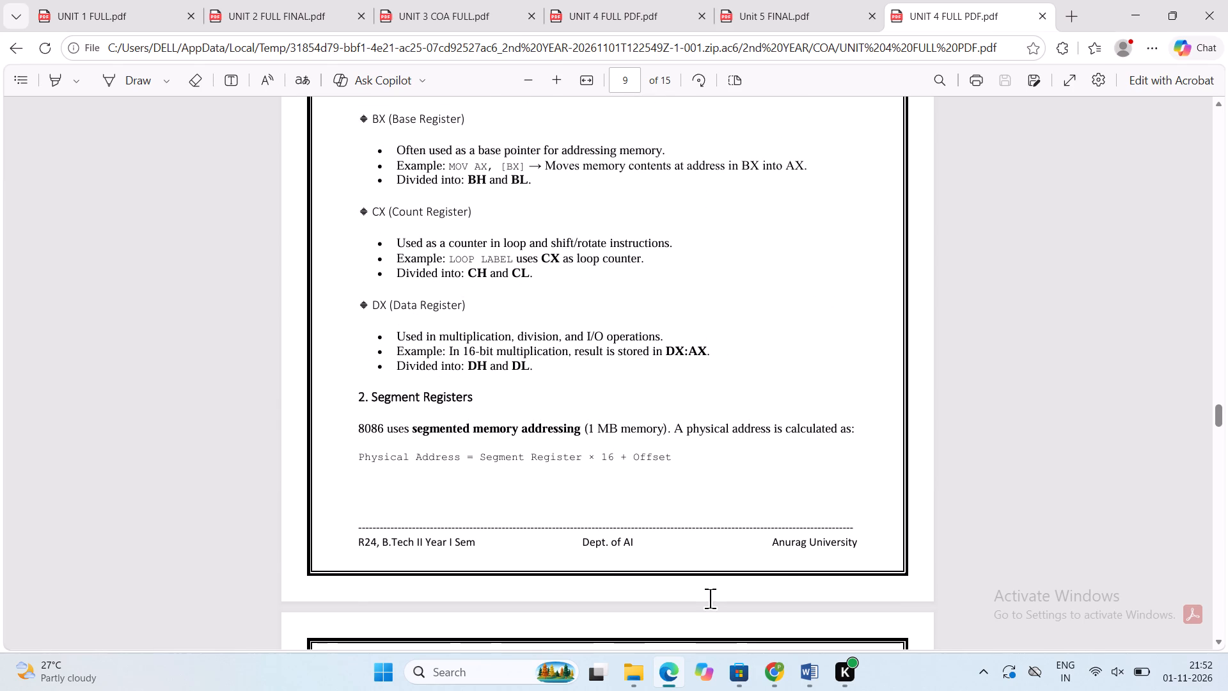
scroll(710, 598, up, 2)
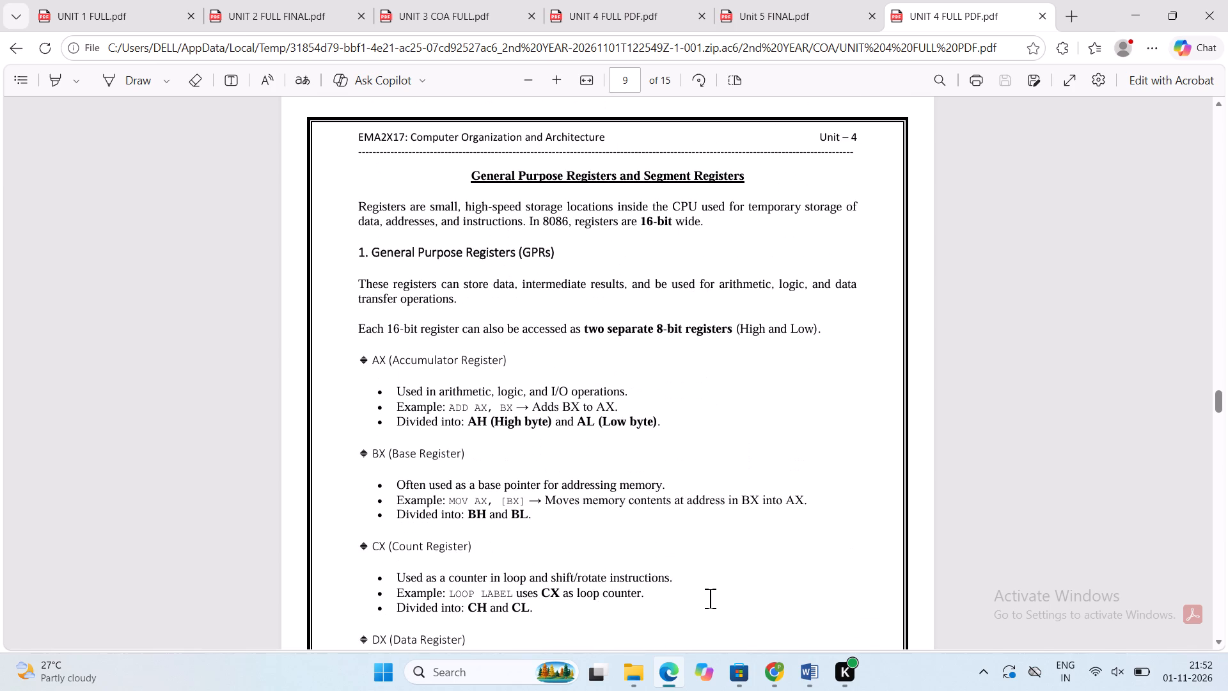
Clear the text selection in the PDF and review the memory segmentation notes from section 1 through section 5.
scroll(710, 598, down, 3)
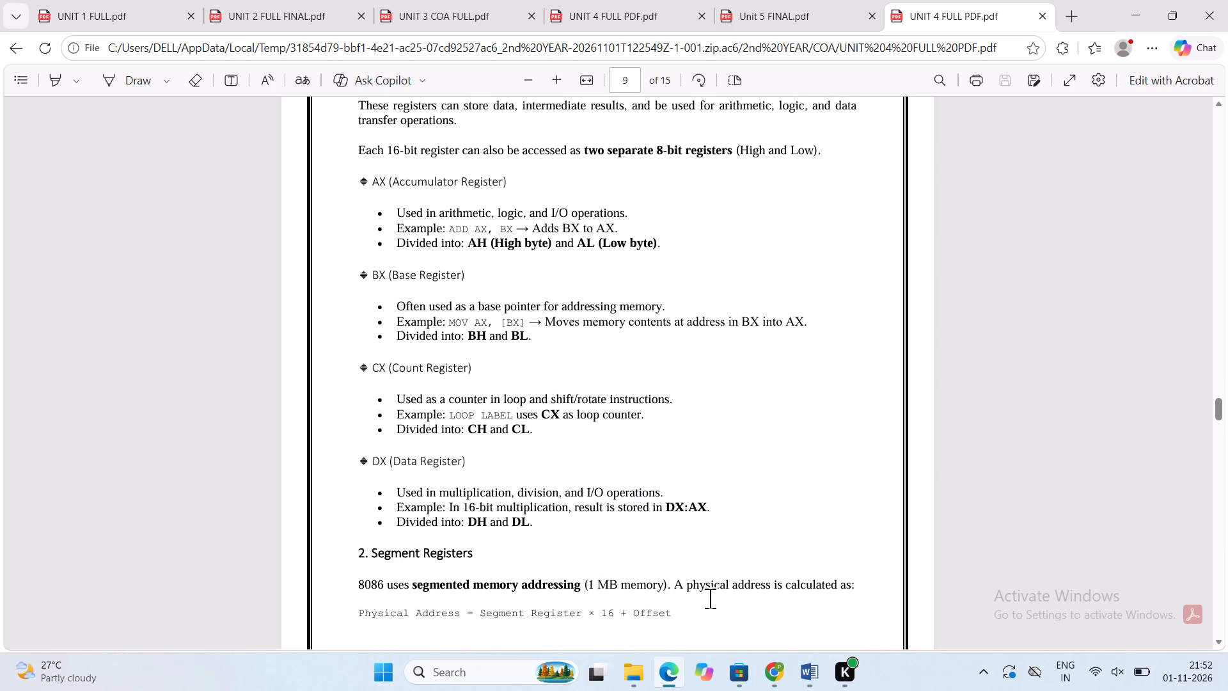
scroll(710, 598, down, 9)
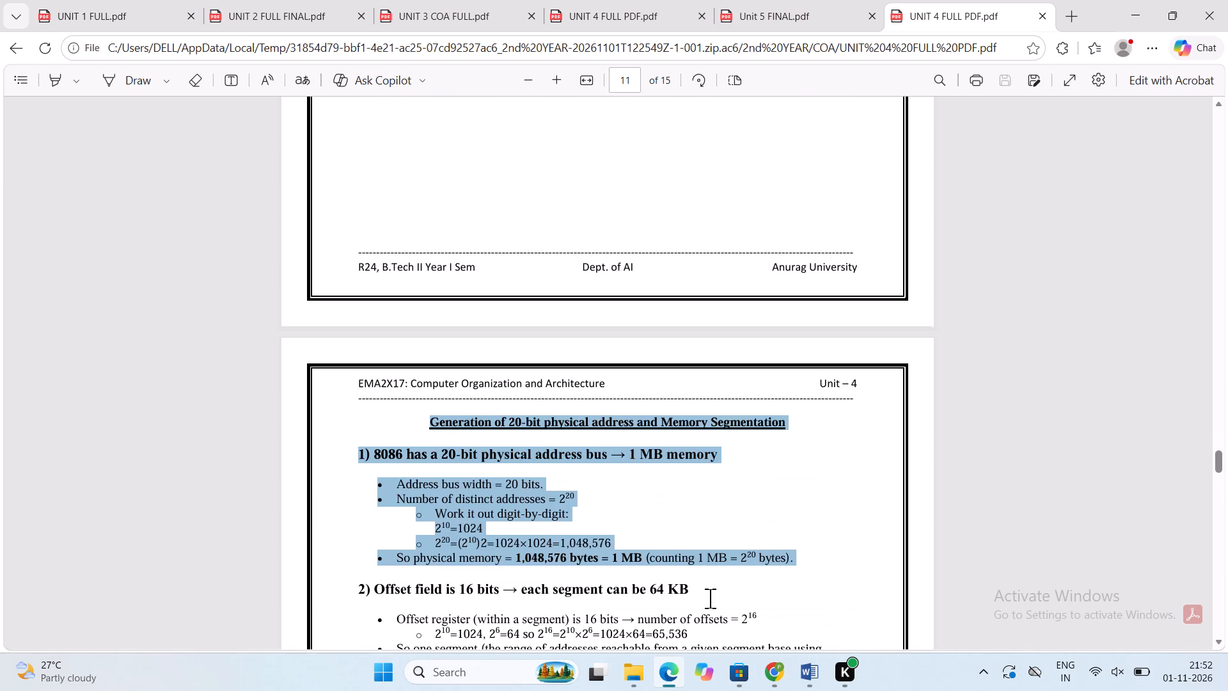
scroll(710, 598, down, 1)
click(748, 587)
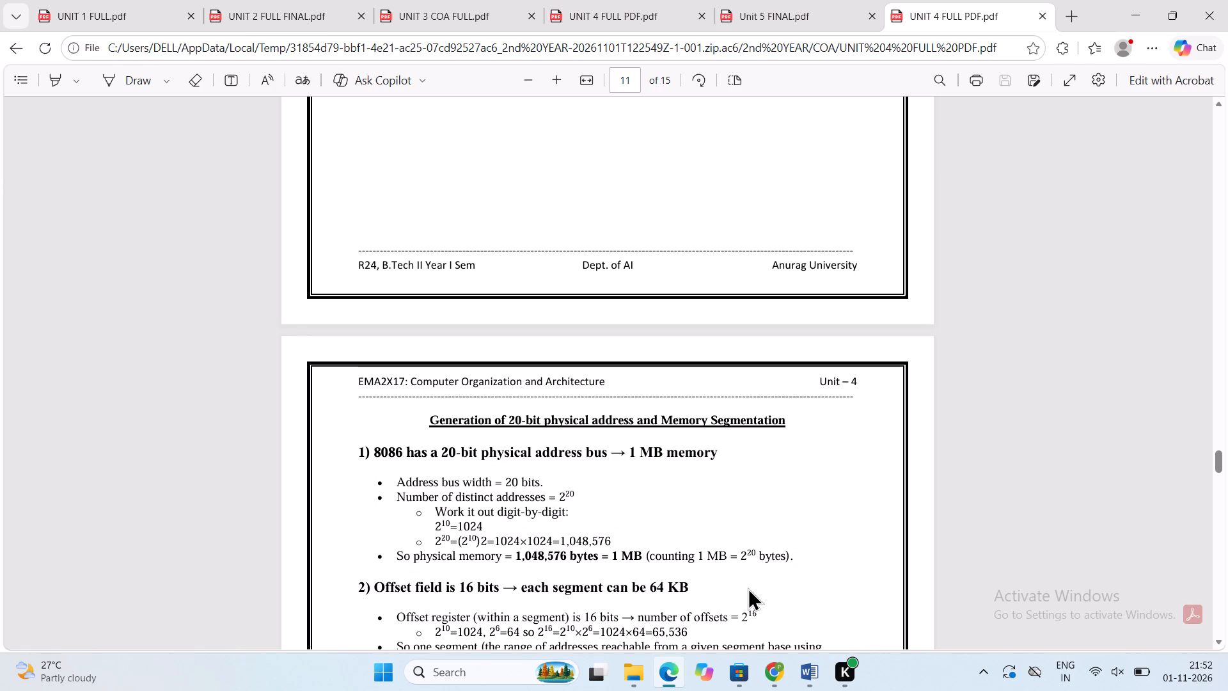
scroll(748, 587, down, 5)
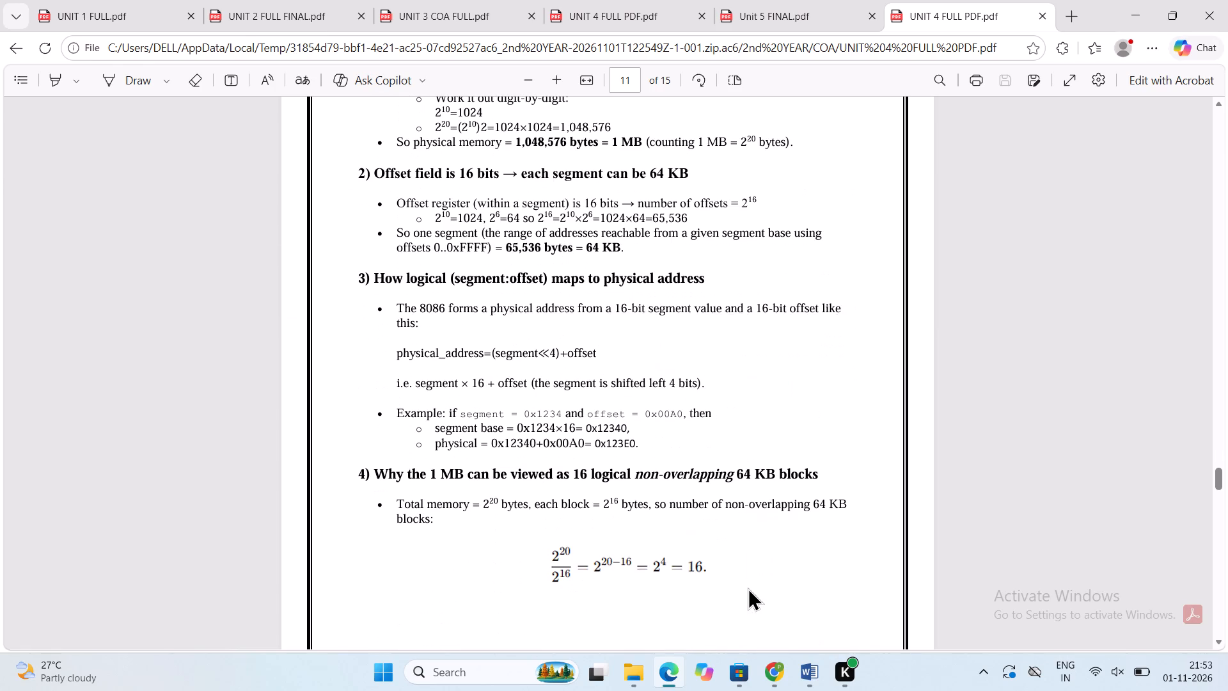
scroll(748, 587, down, 3)
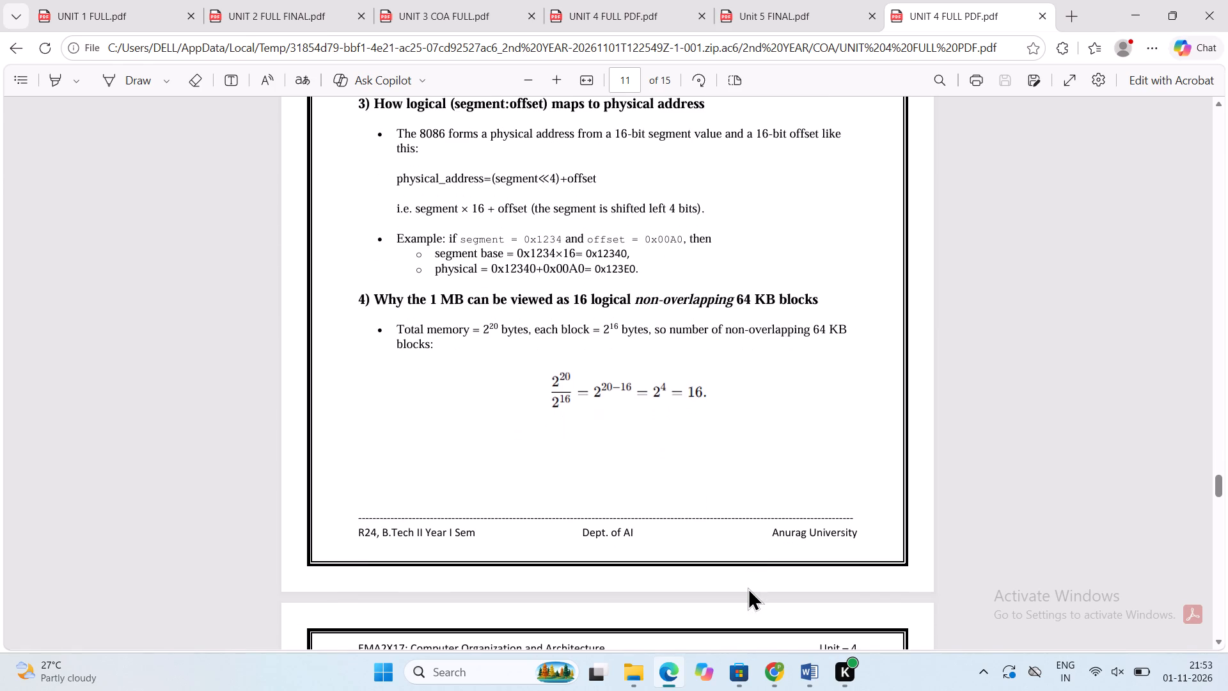
scroll(748, 587, down, 4)
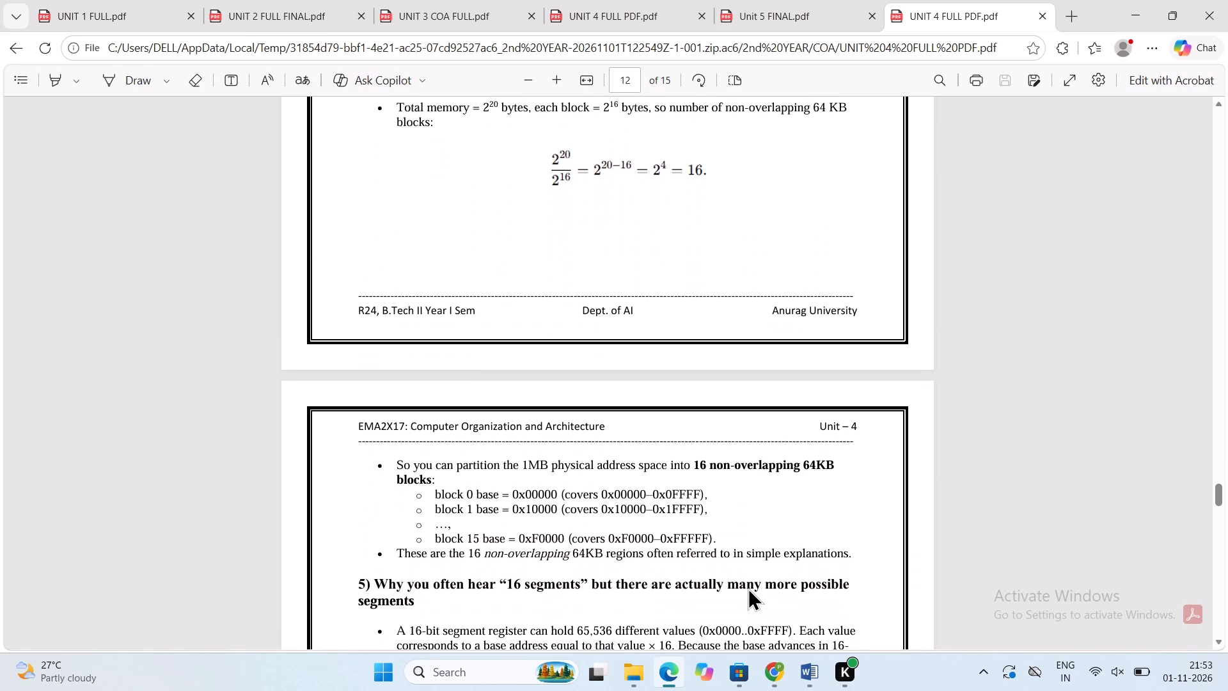
scroll(748, 587, down, 2)
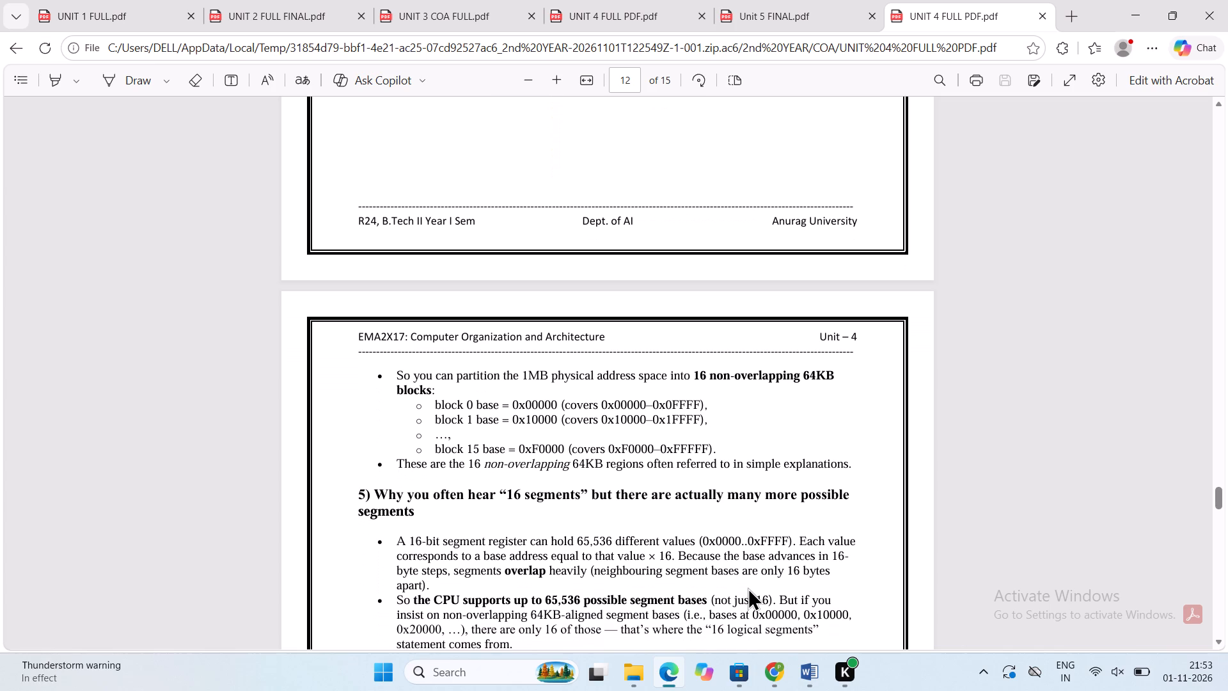
scroll(748, 587, down, 2)
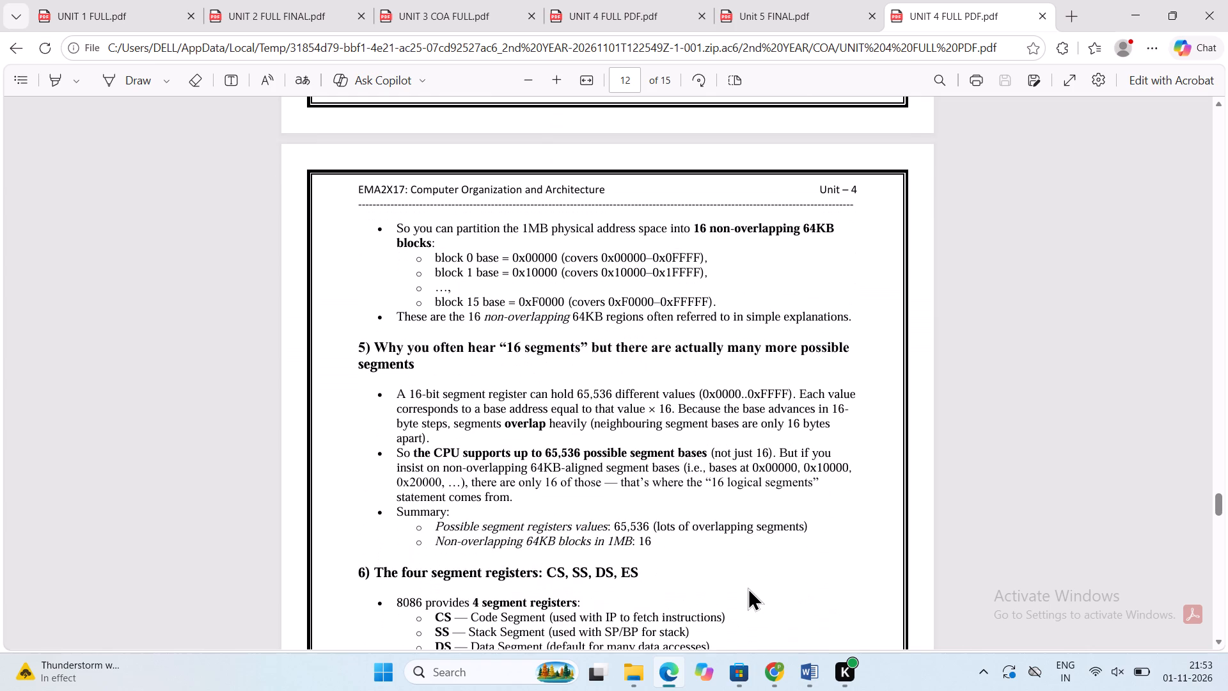
Look back from the memory segmentation sections to the segment registers notes on CS, DS, SS and ES.
scroll(748, 587, up, 6)
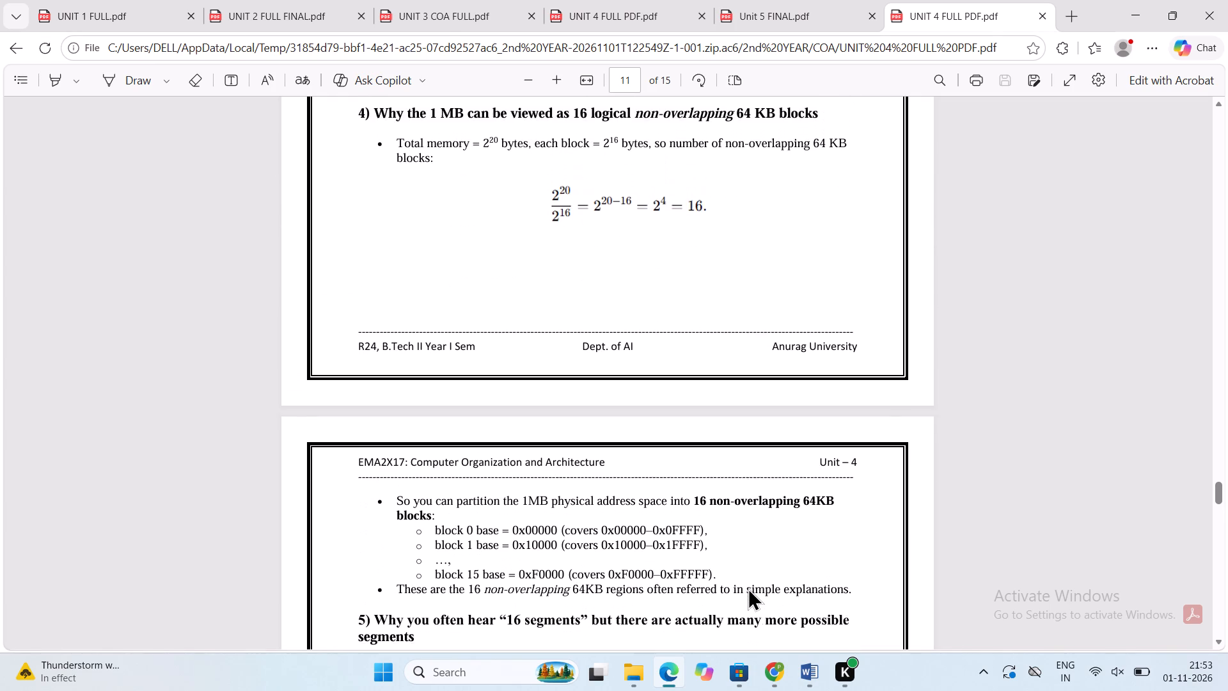
scroll(748, 587, up, 4)
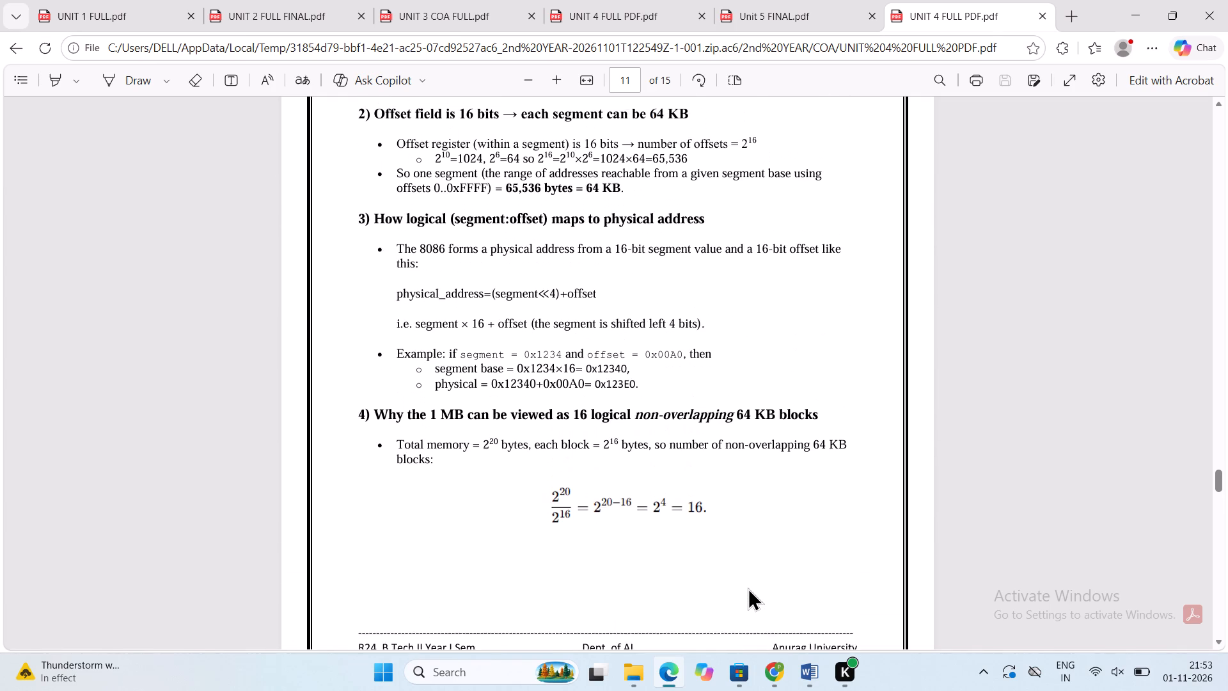
scroll(748, 587, up, 3)
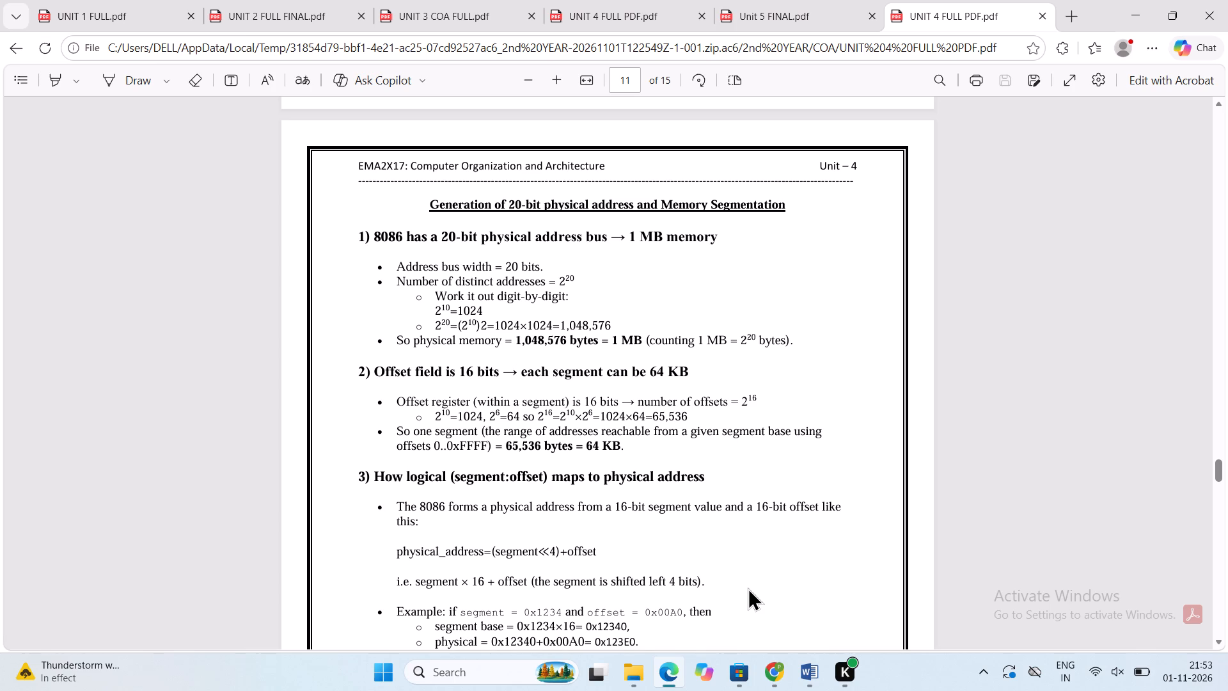
scroll(748, 587, up, 4)
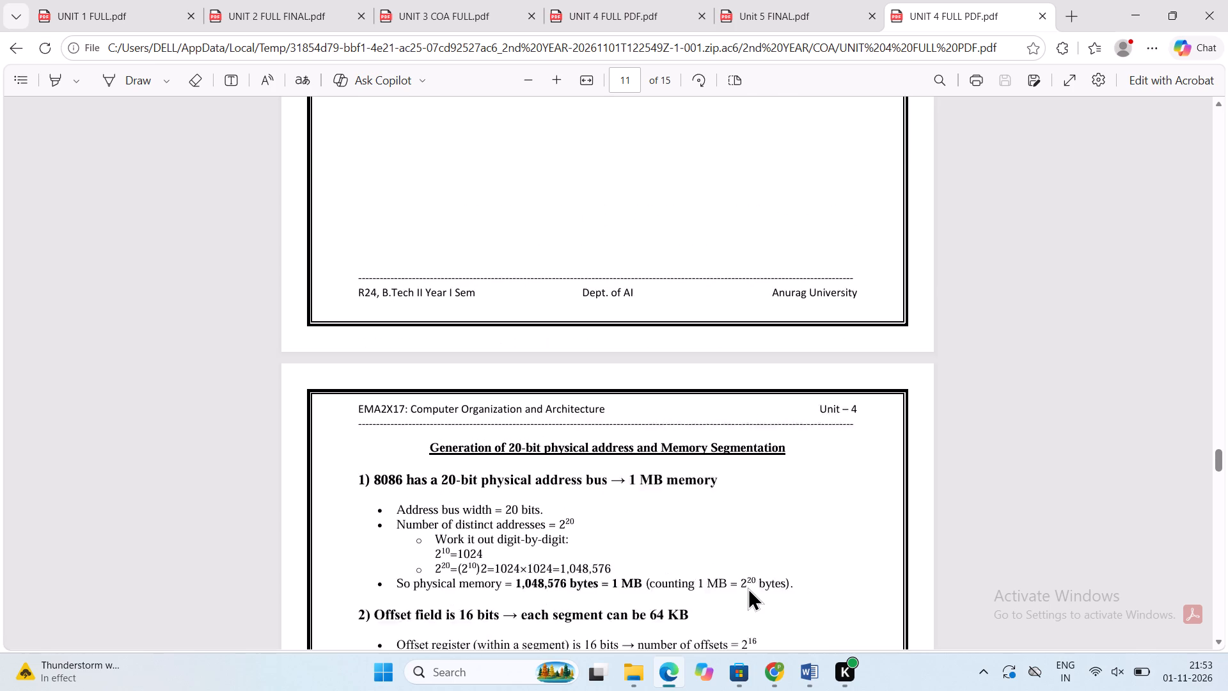
scroll(748, 587, up, 4)
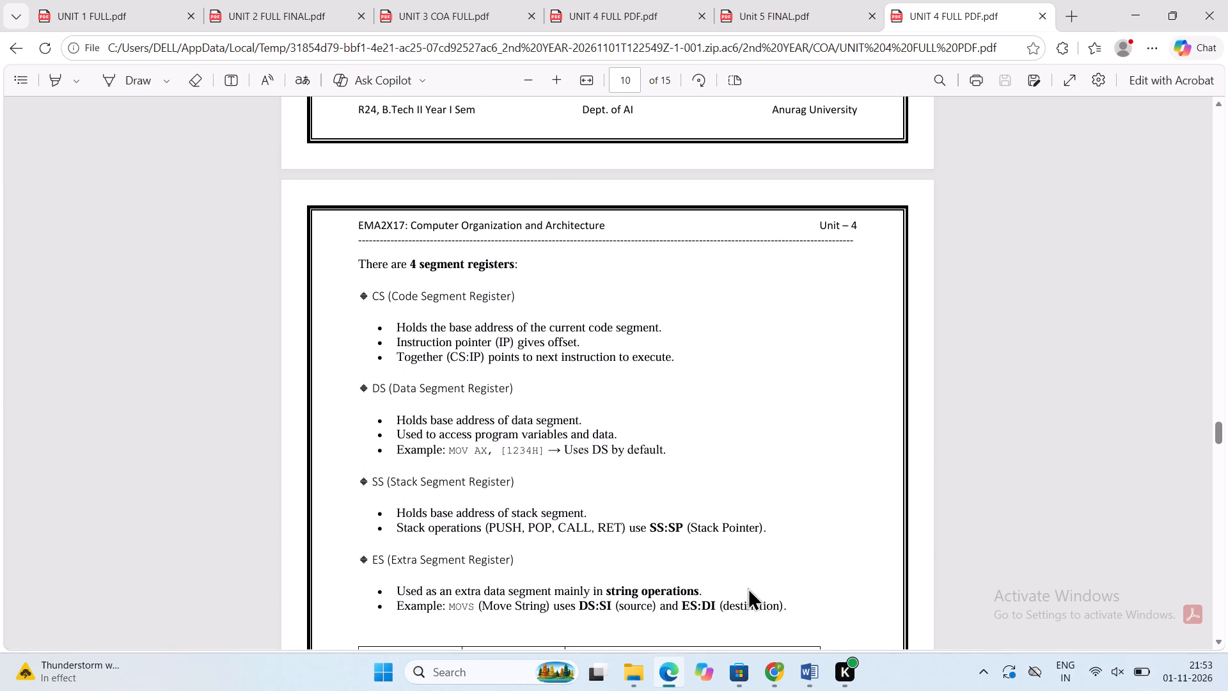
scroll(748, 587, up, 2)
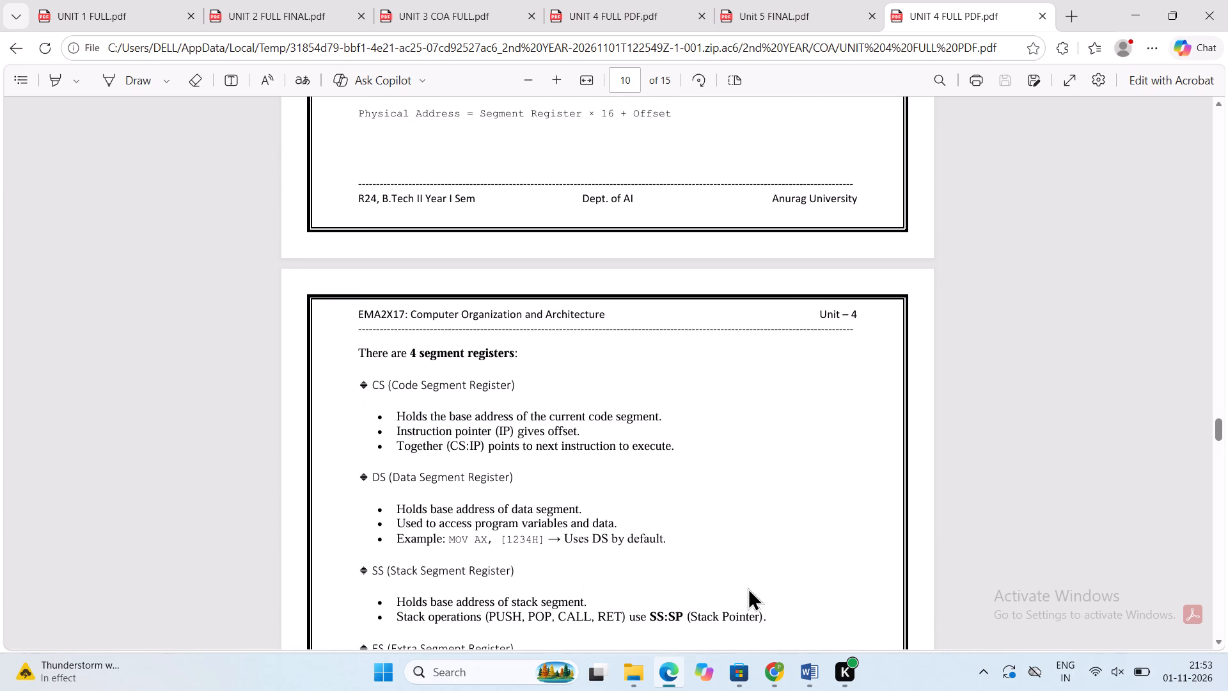
scroll(748, 587, up, 4)
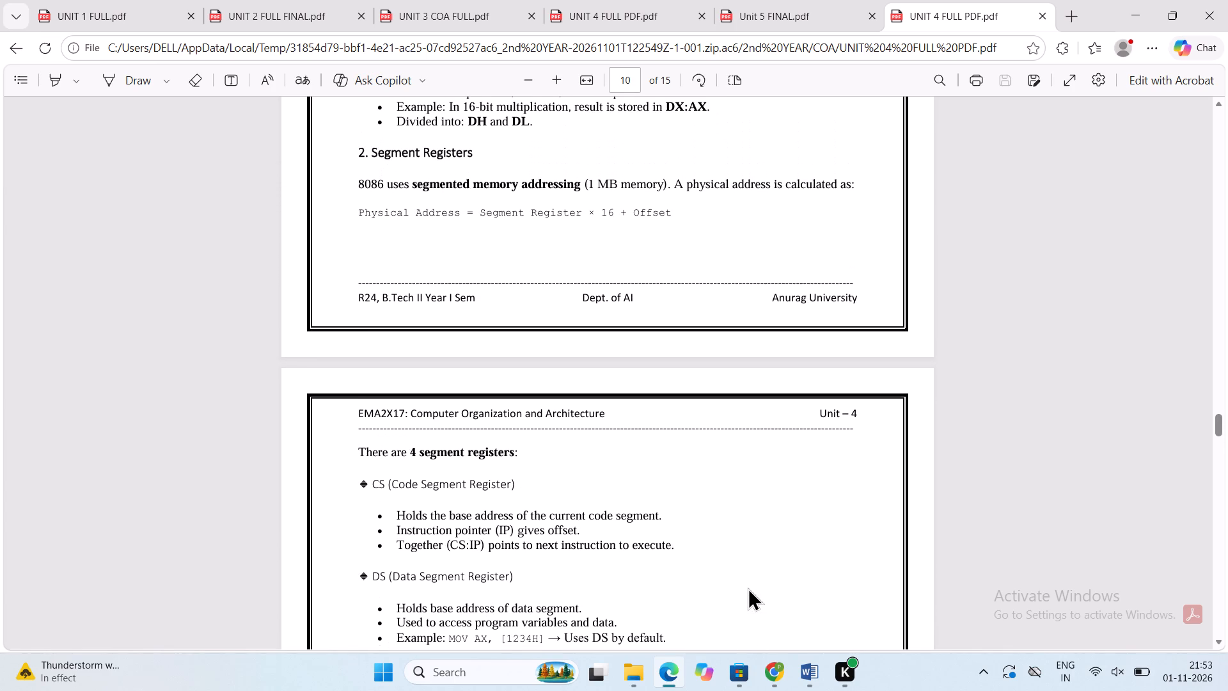
Look back through the unit 4 PDF from the general purpose registers to the 8086 "Overall Operation" and "Memory Segmentation" sections.
scroll(748, 587, up, 6)
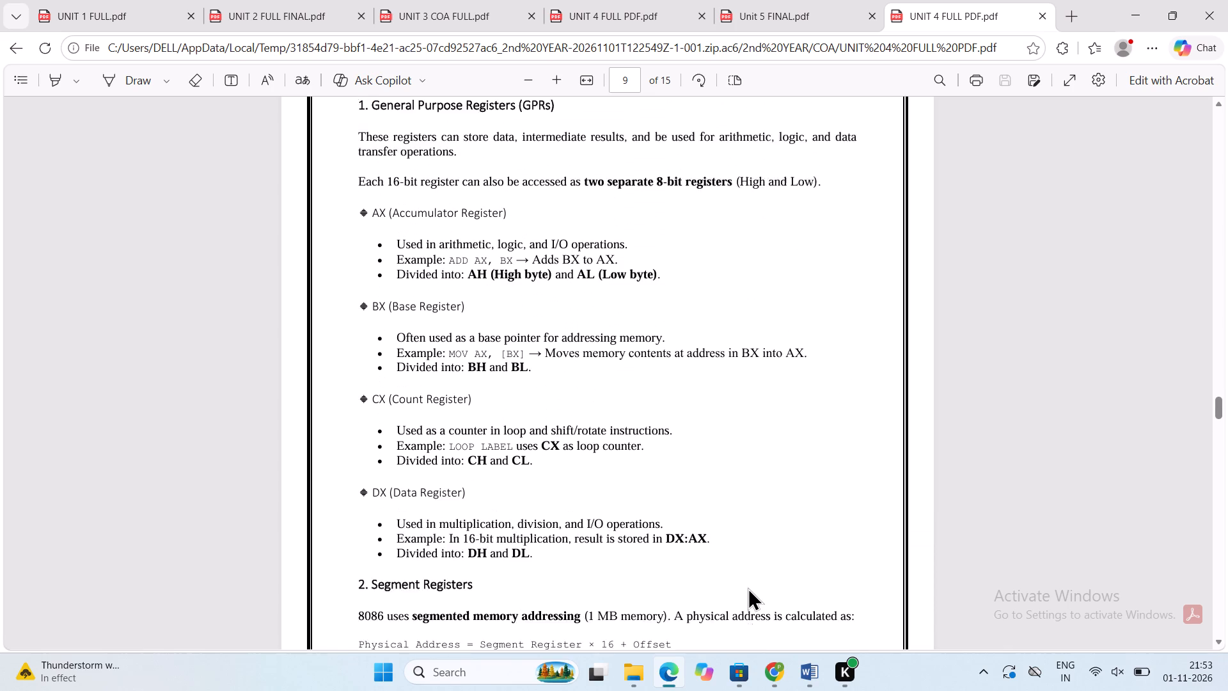
scroll(748, 587, up, 1)
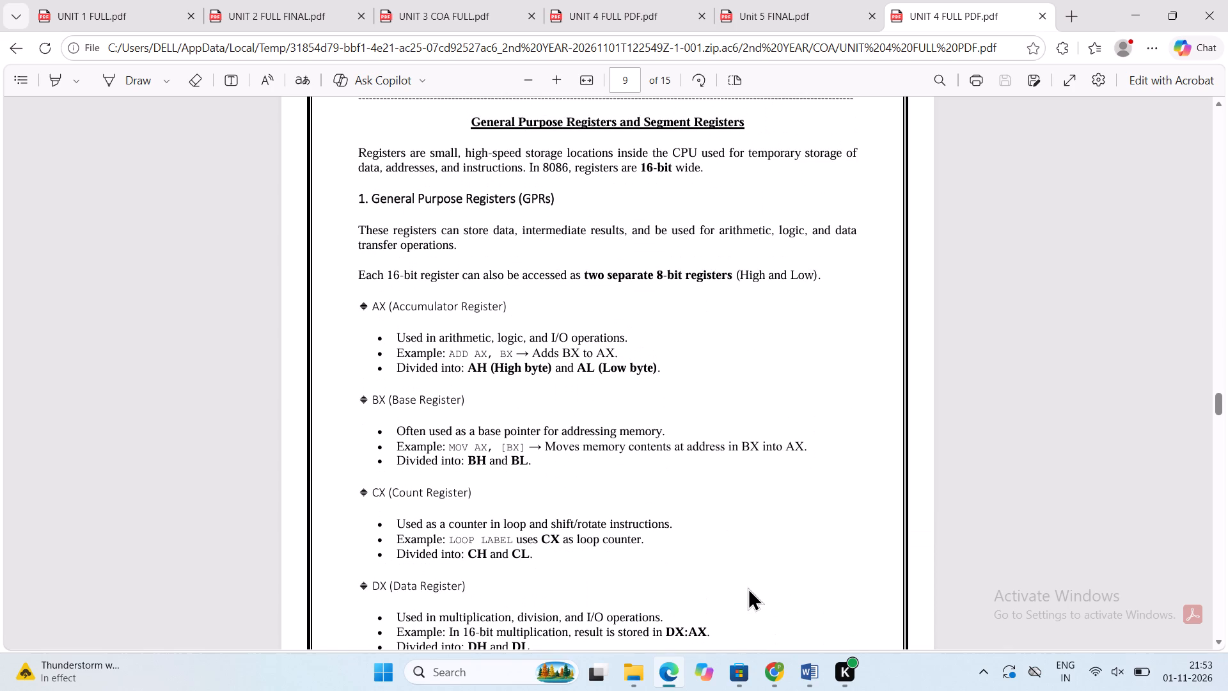
scroll(748, 587, up, 6)
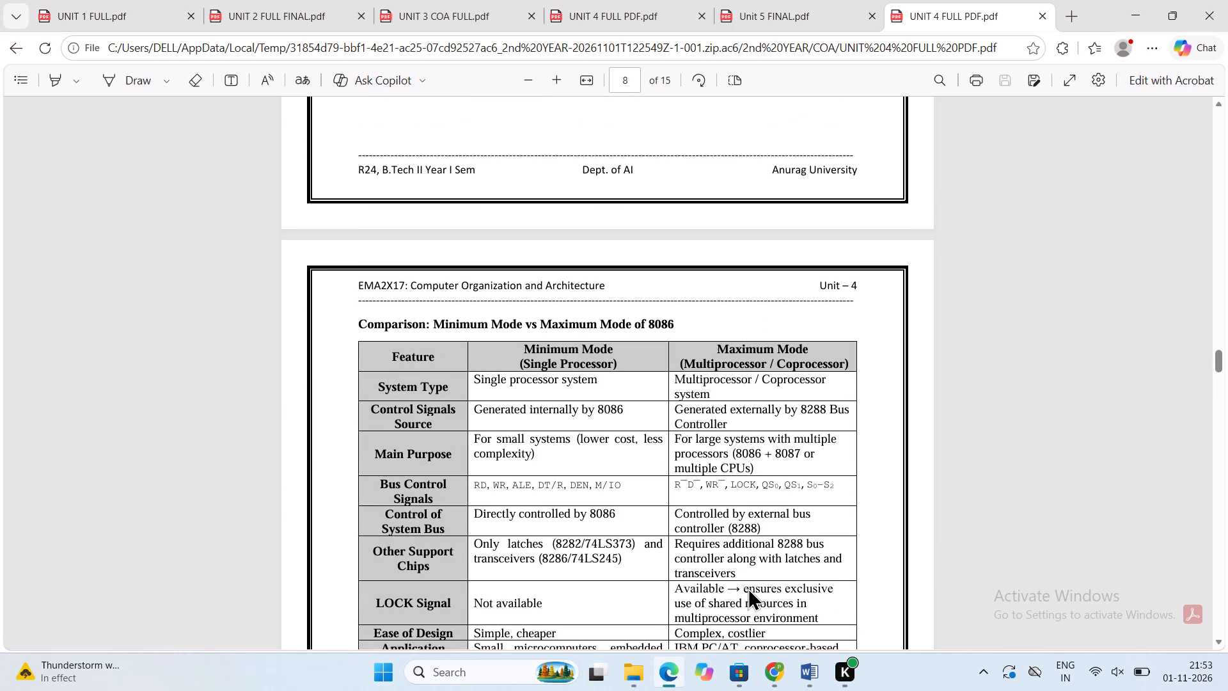
scroll(748, 587, up, 7)
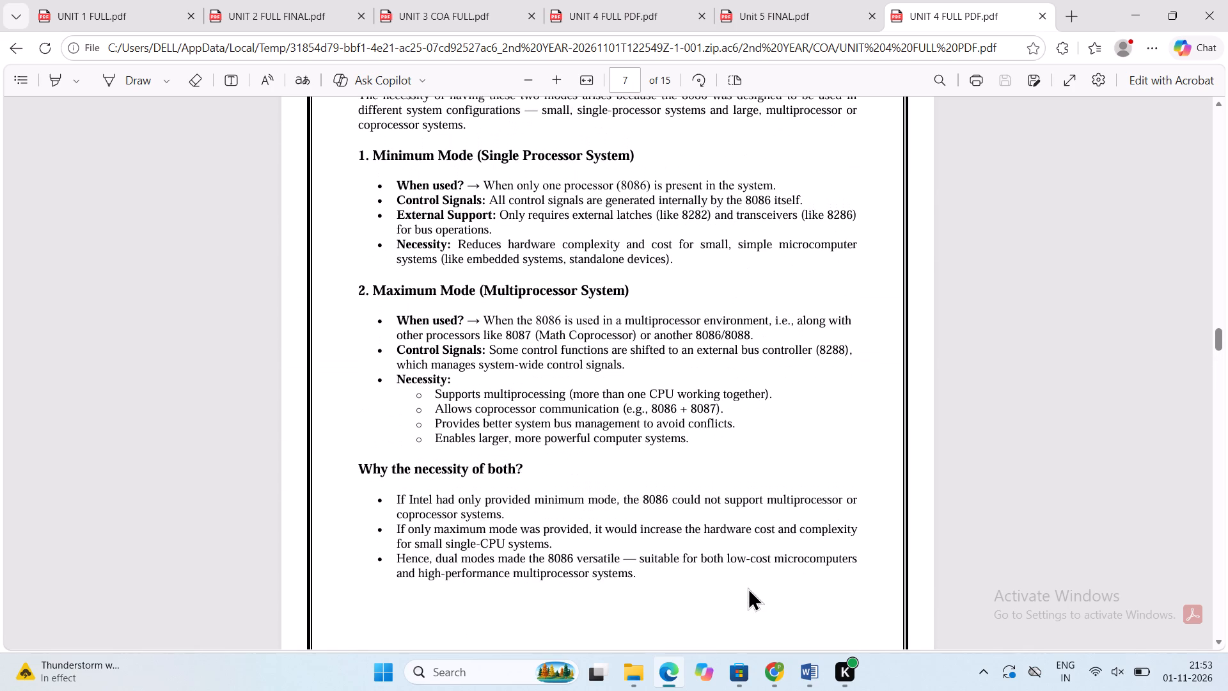
scroll(748, 587, up, 5)
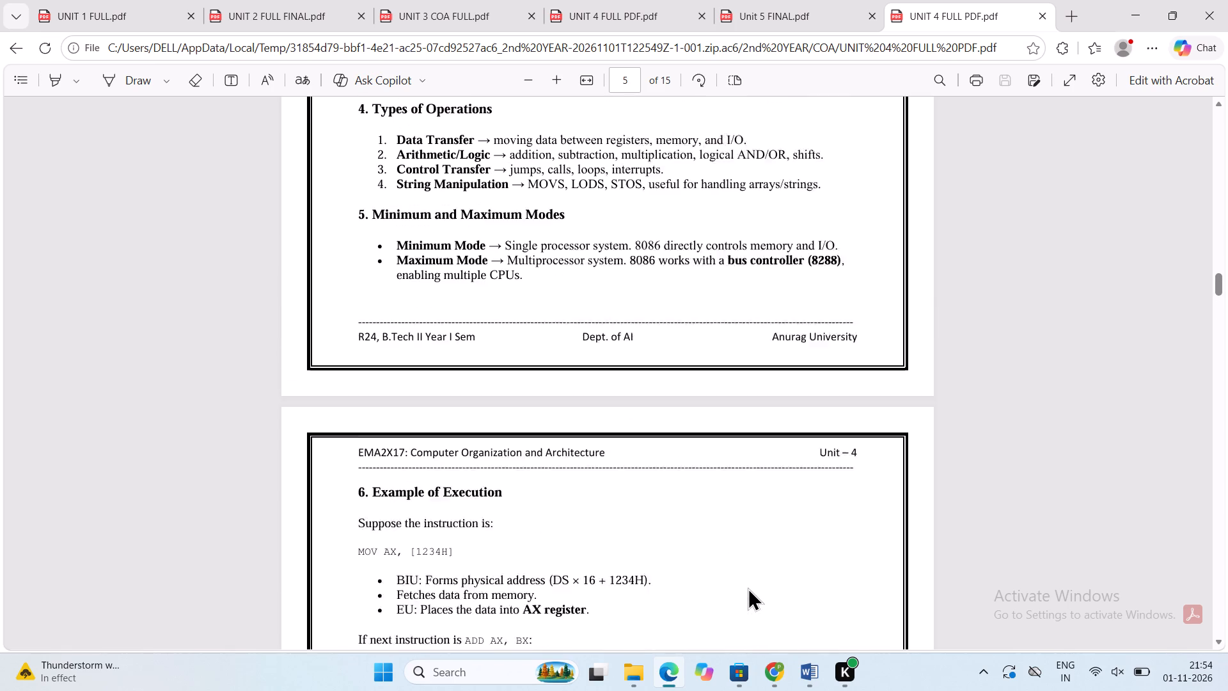
scroll(748, 587, up, 2)
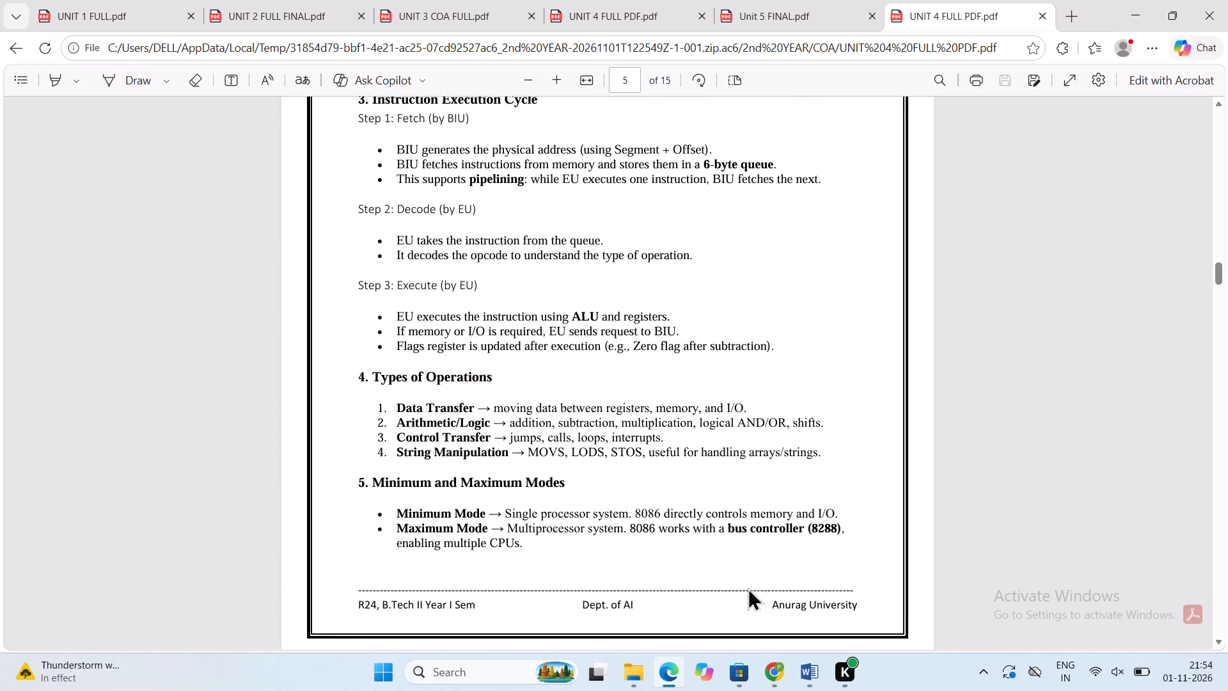
scroll(748, 587, up, 4)
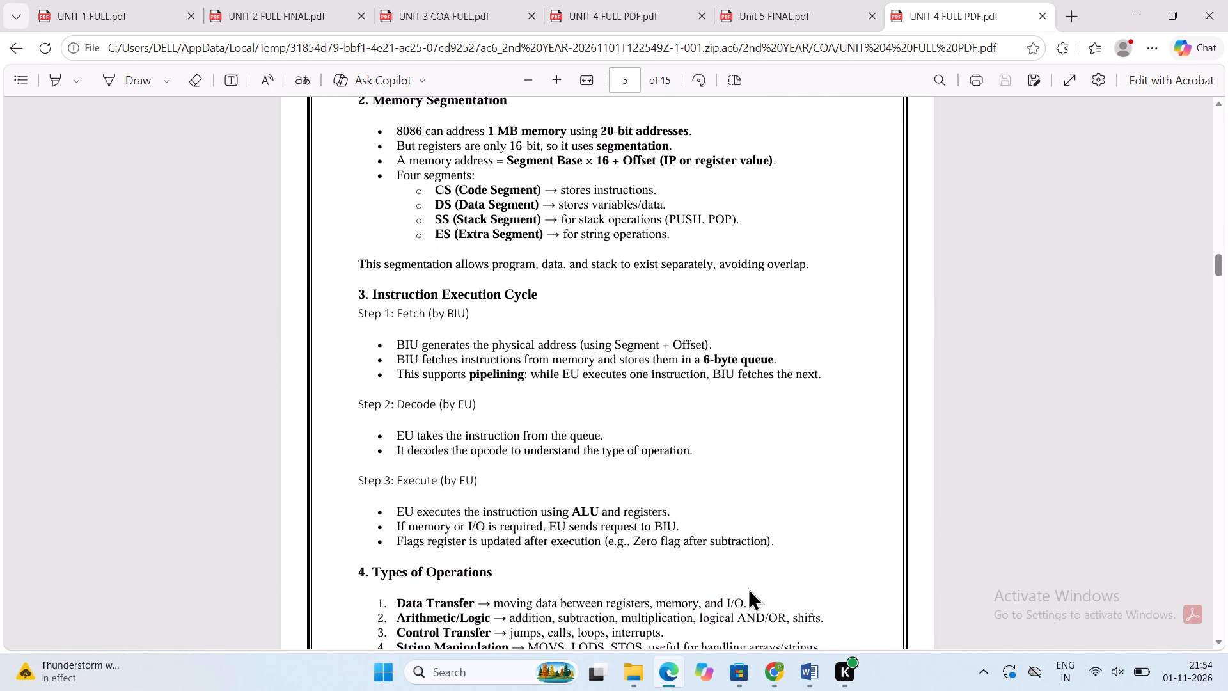
scroll(748, 587, up, 2)
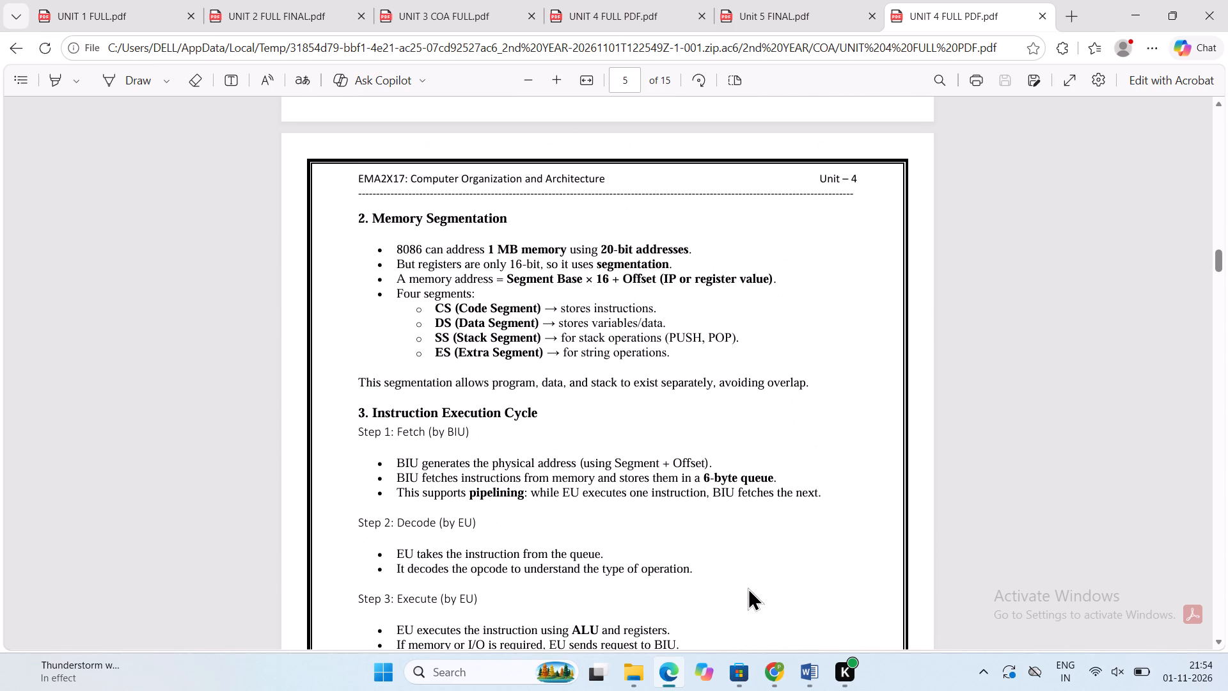
scroll(748, 587, up, 5)
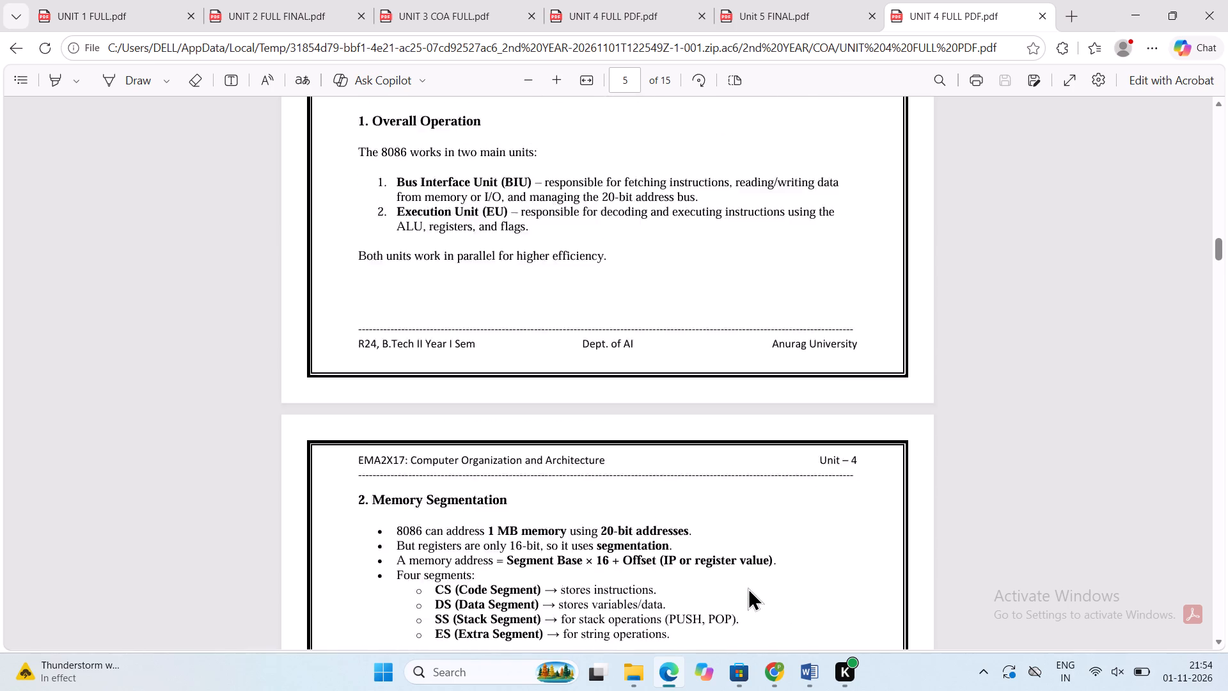
scroll(748, 587, up, 2)
Review the 8086 notes from "Memory Segmentation" through "Key Functional Highlights" and on to the "General Purpose Registers and Segment Registers" page.
scroll(748, 587, down, 4)
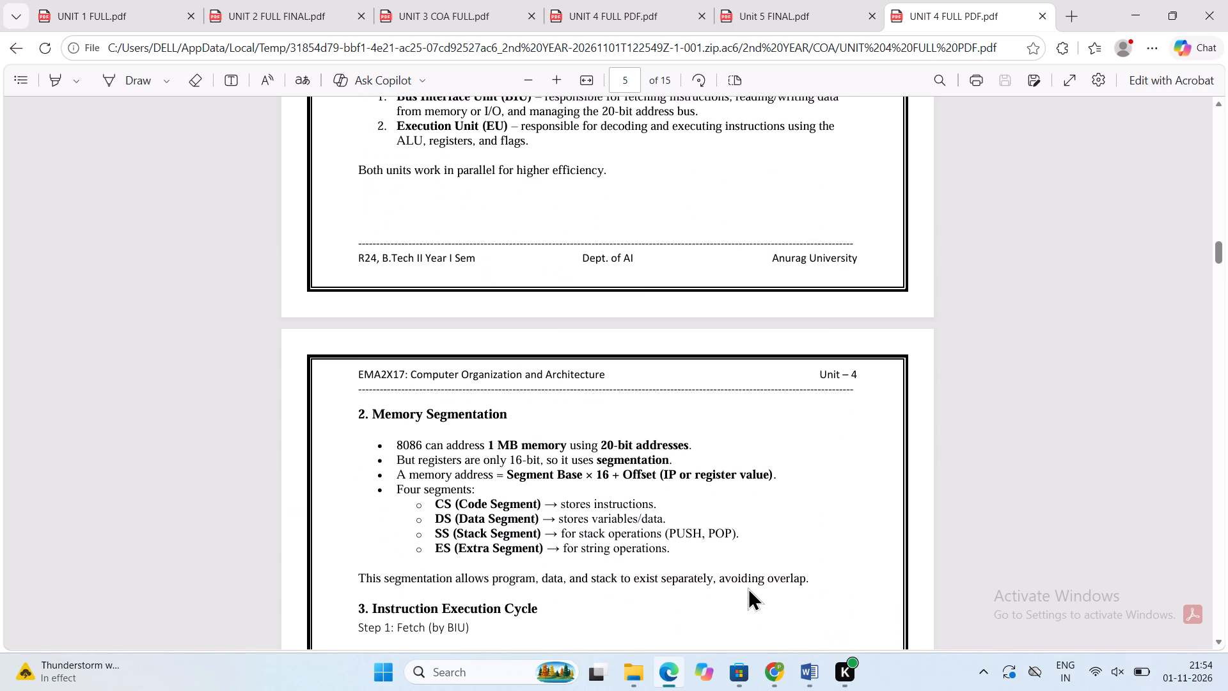
scroll(775, 528, down, 1)
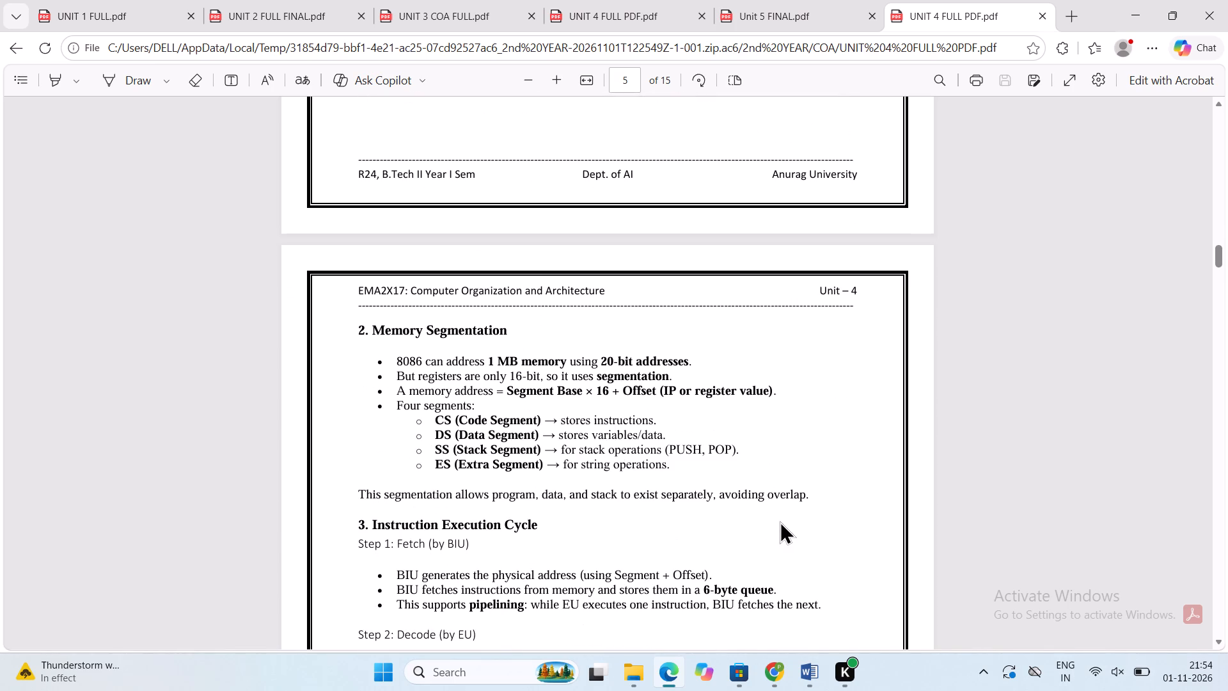
scroll(780, 521, down, 5)
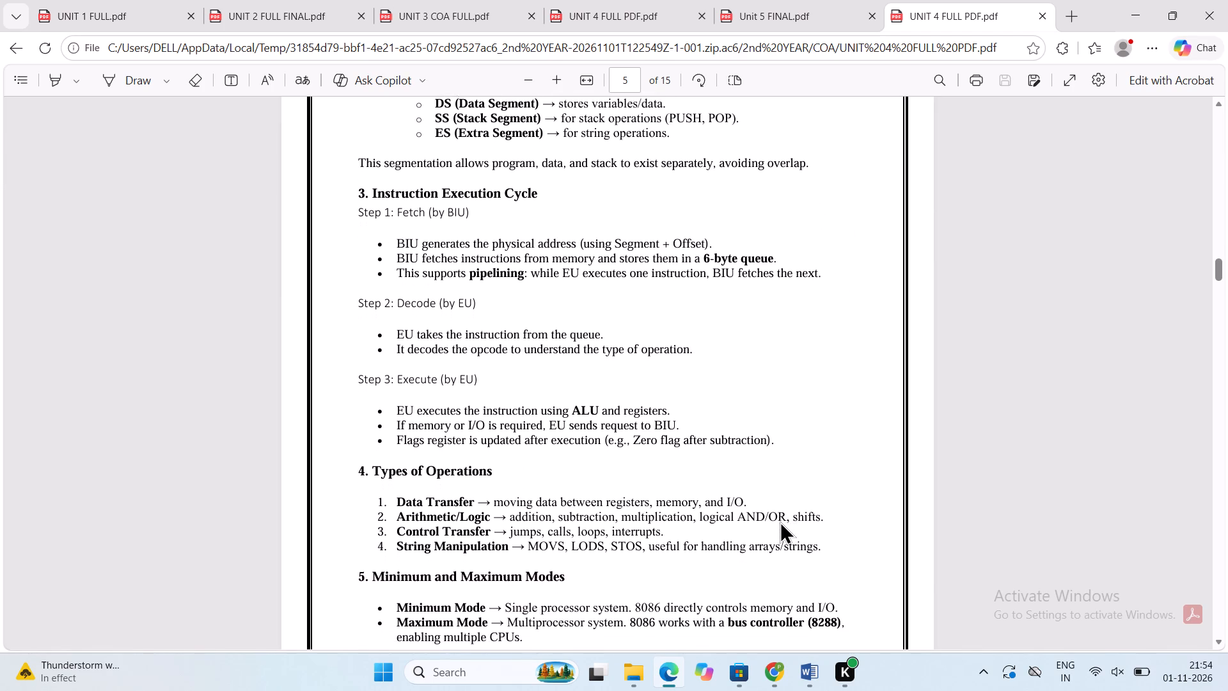
scroll(780, 521, down, 6)
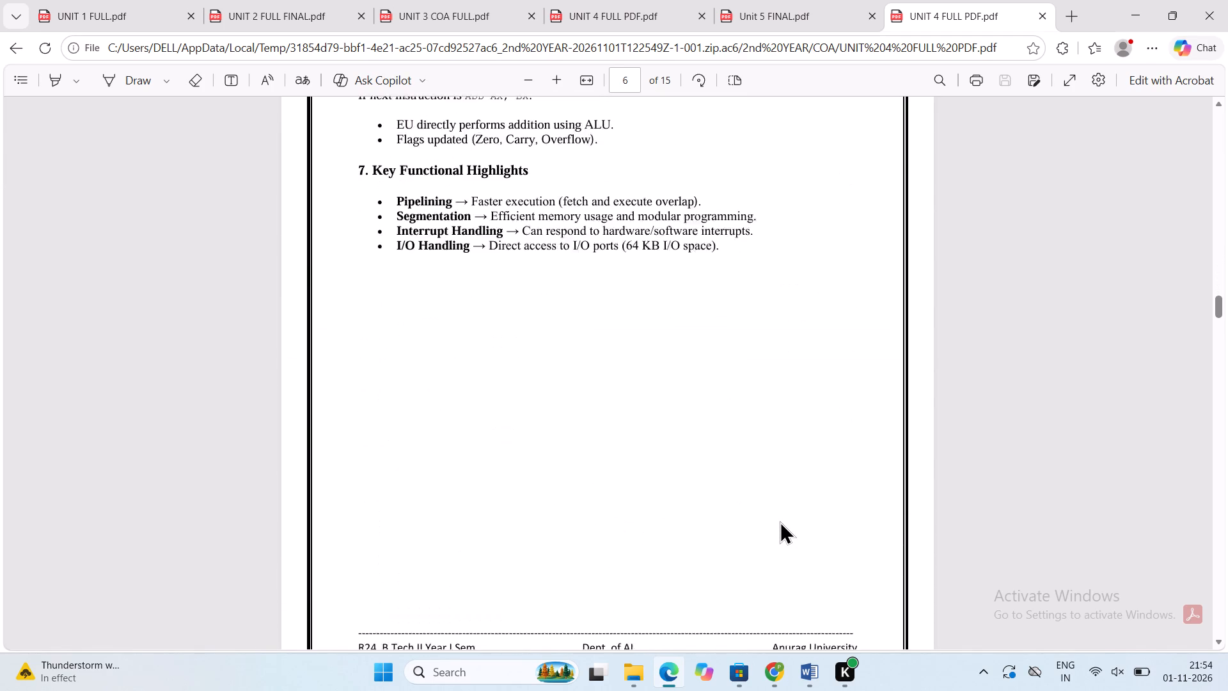
scroll(780, 521, down, 6)
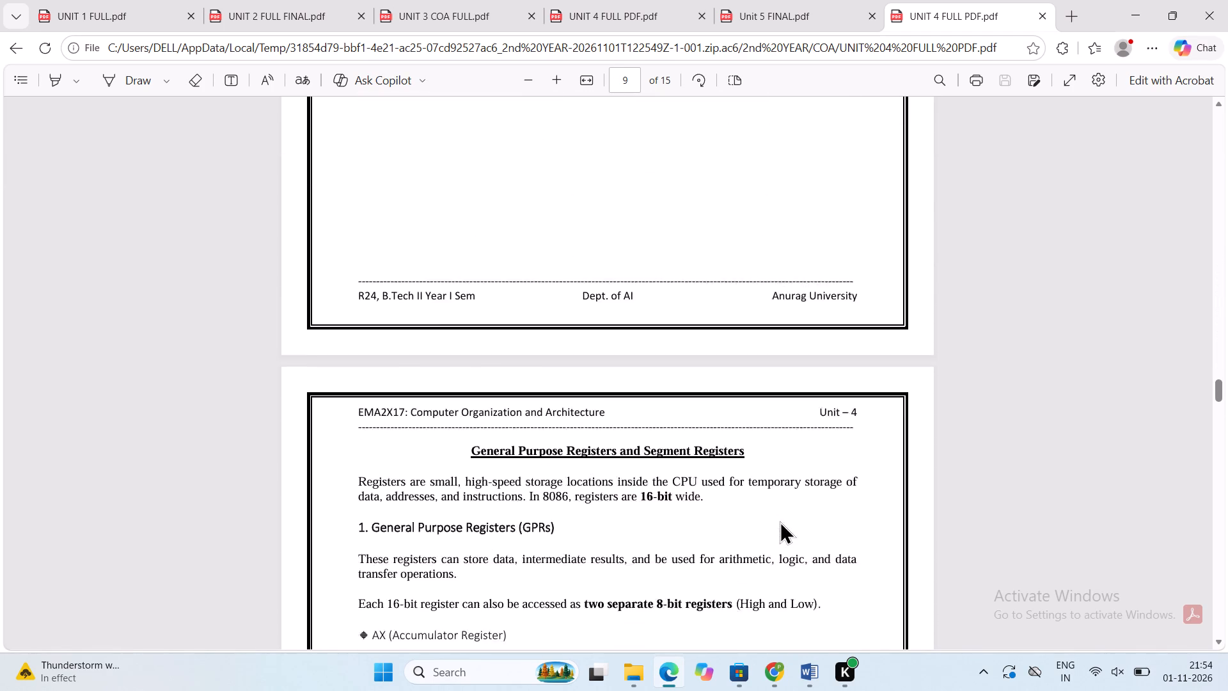
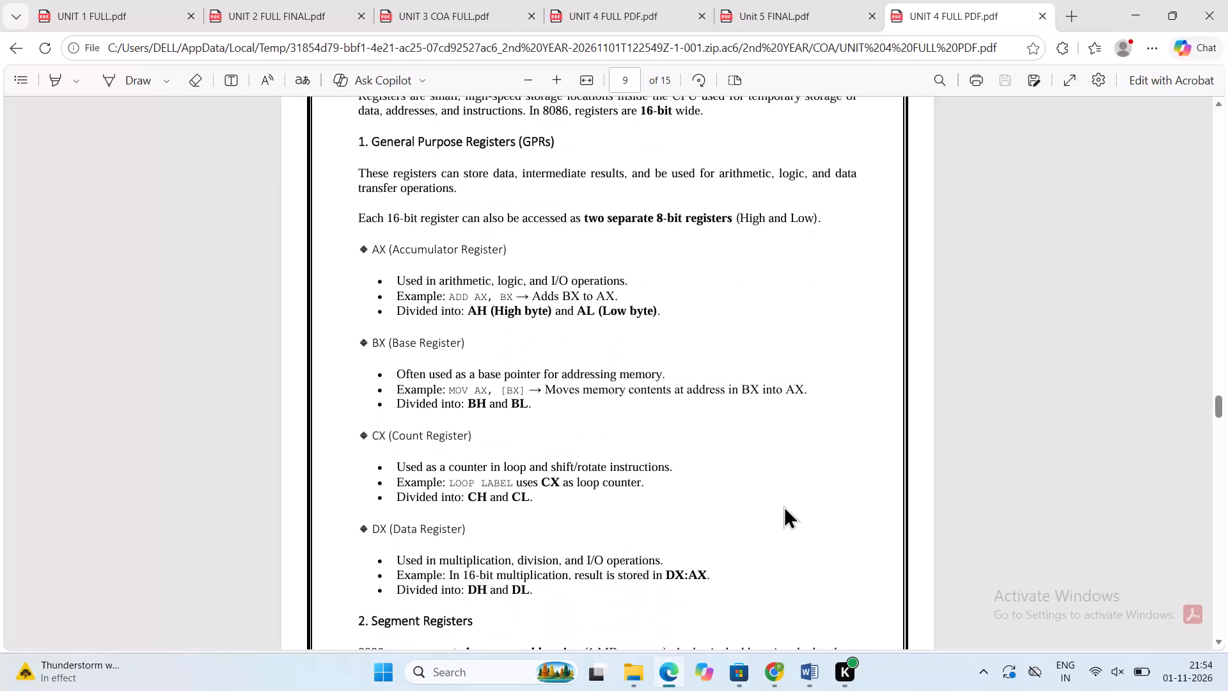
Review the unit 4 PDF from "General Purpose Registers" through "Segment Registers" to "Generation of 20-bit physical address and Memory Segmentation".
scroll(783, 505, down, 1)
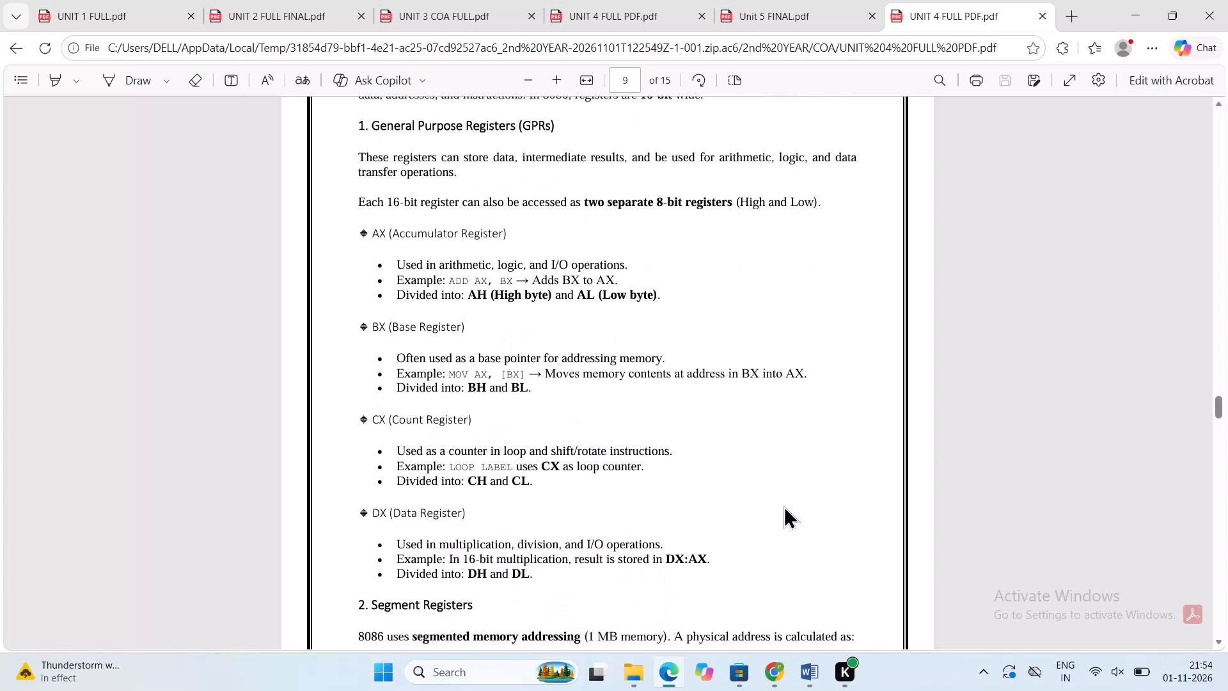
scroll(783, 505, down, 4)
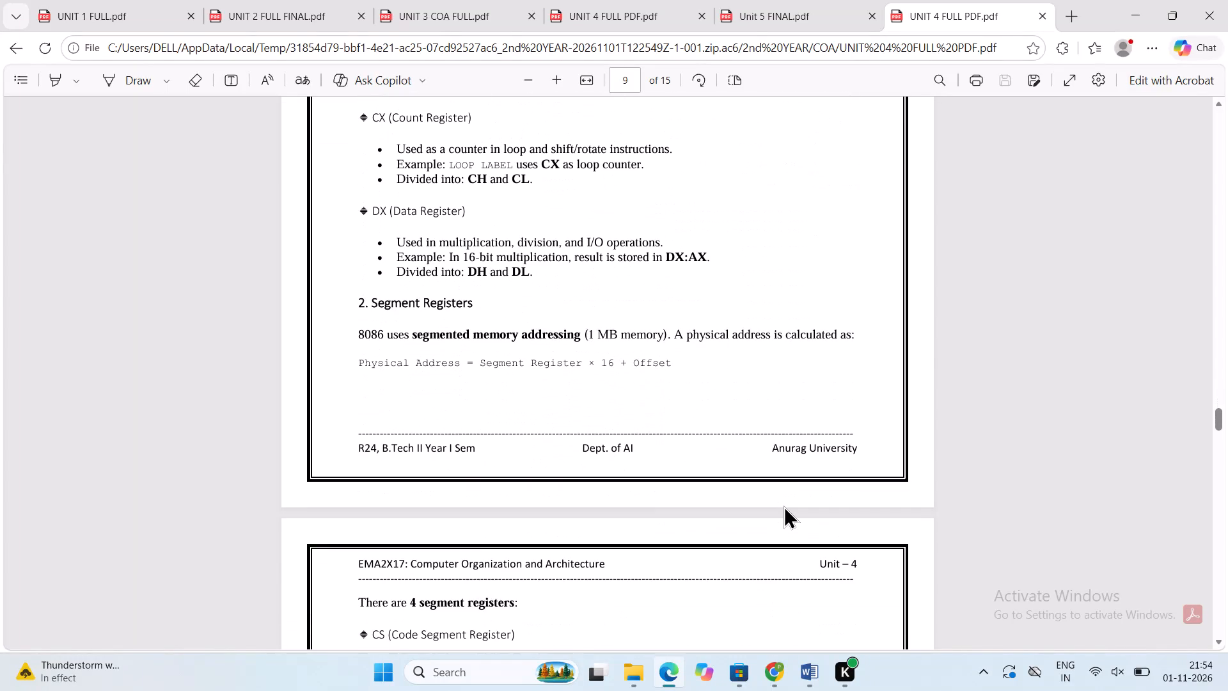
scroll(783, 505, down, 2)
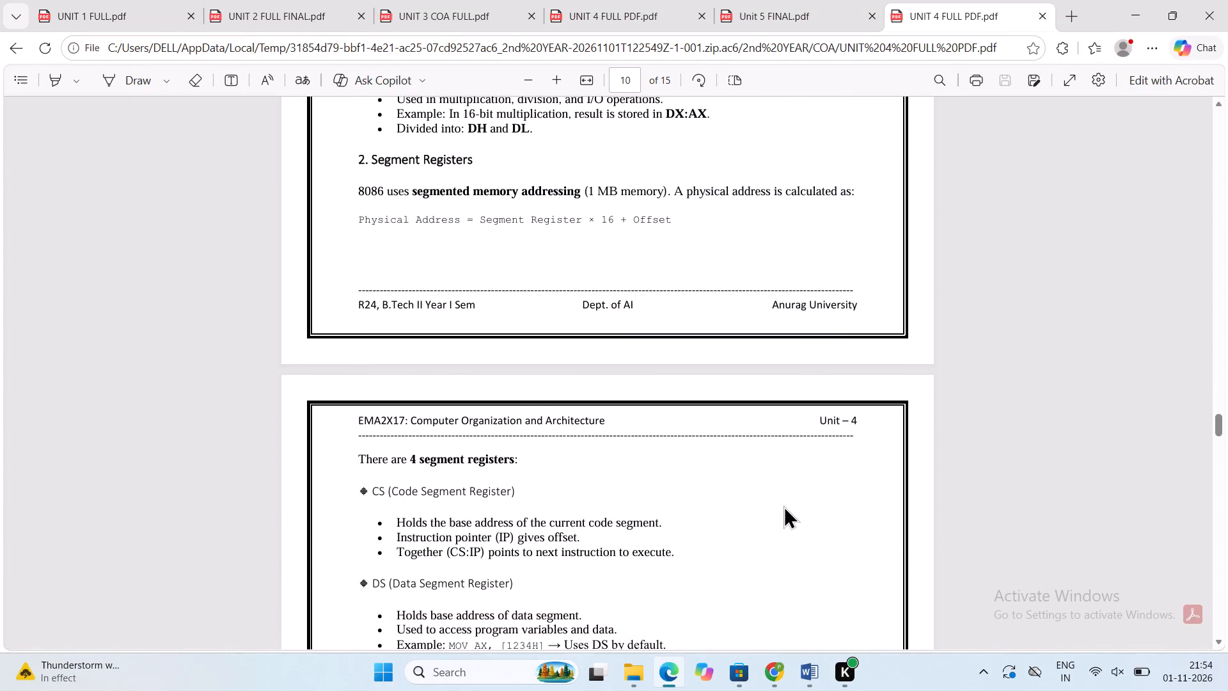
scroll(783, 505, down, 3)
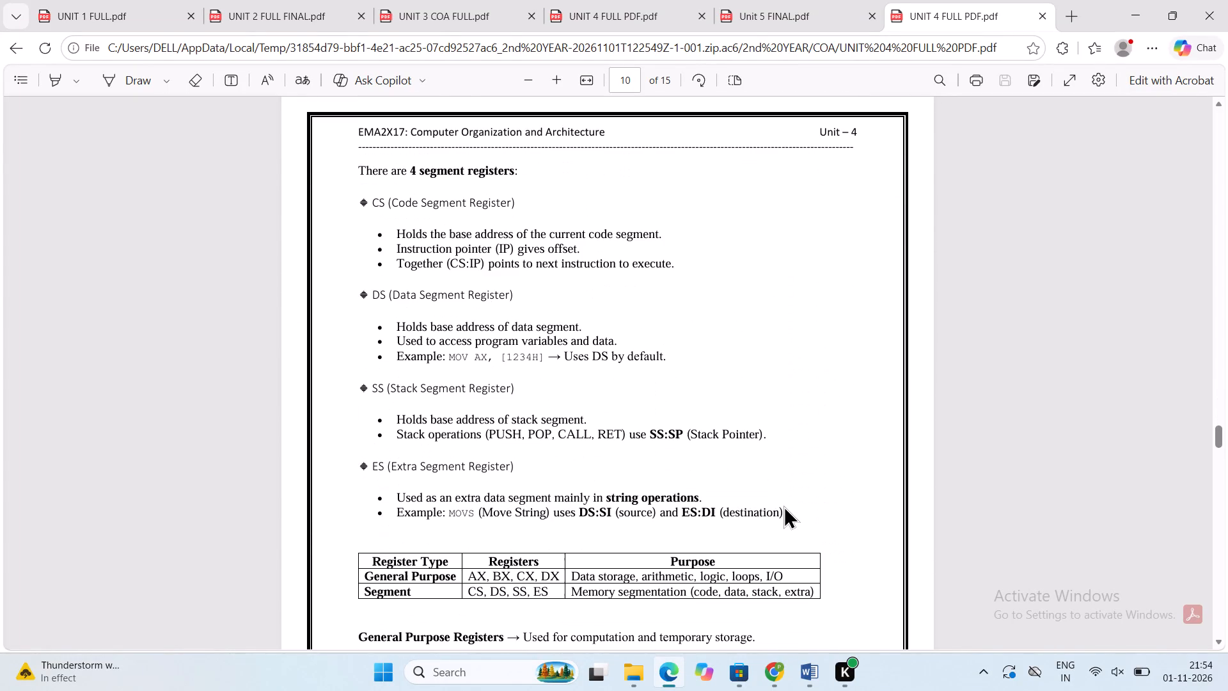
scroll(783, 505, down, 3)
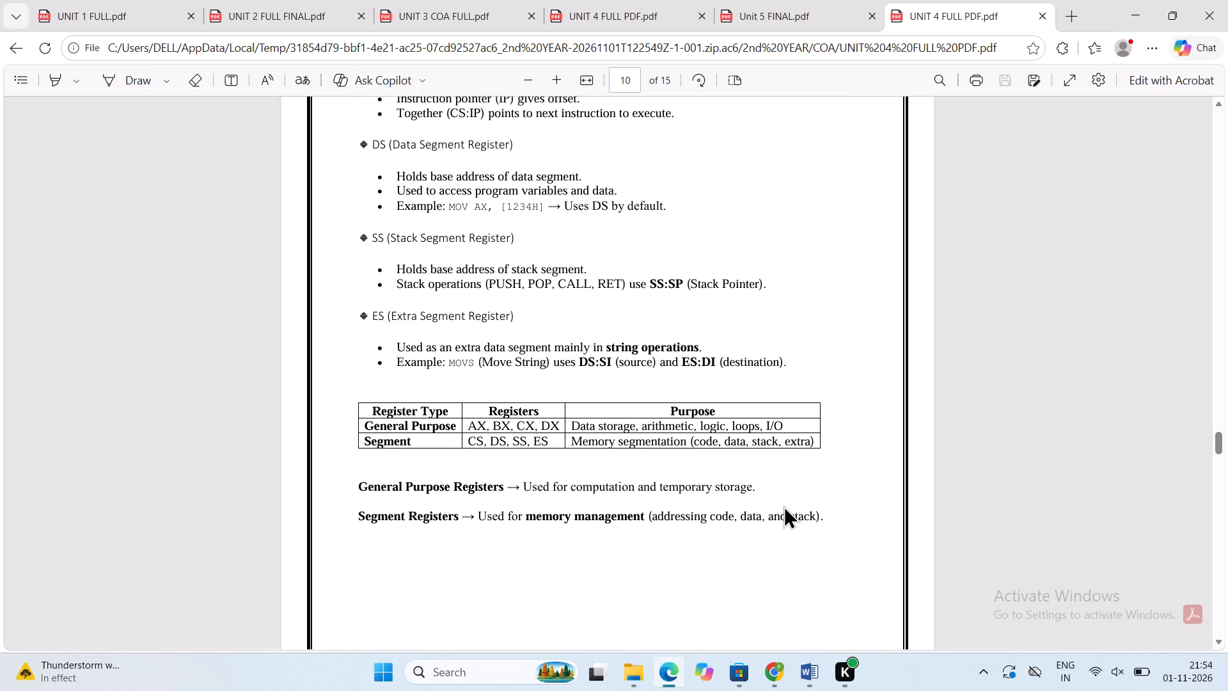
scroll(783, 505, down, 3)
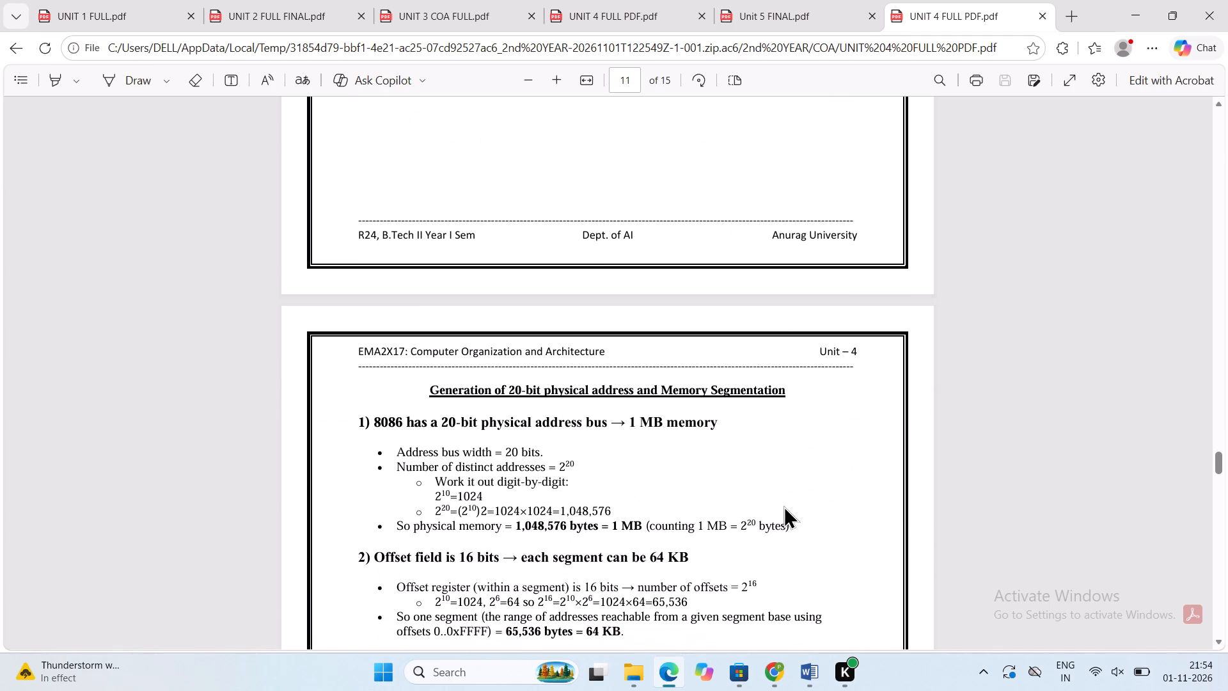
scroll(783, 505, down, 3)
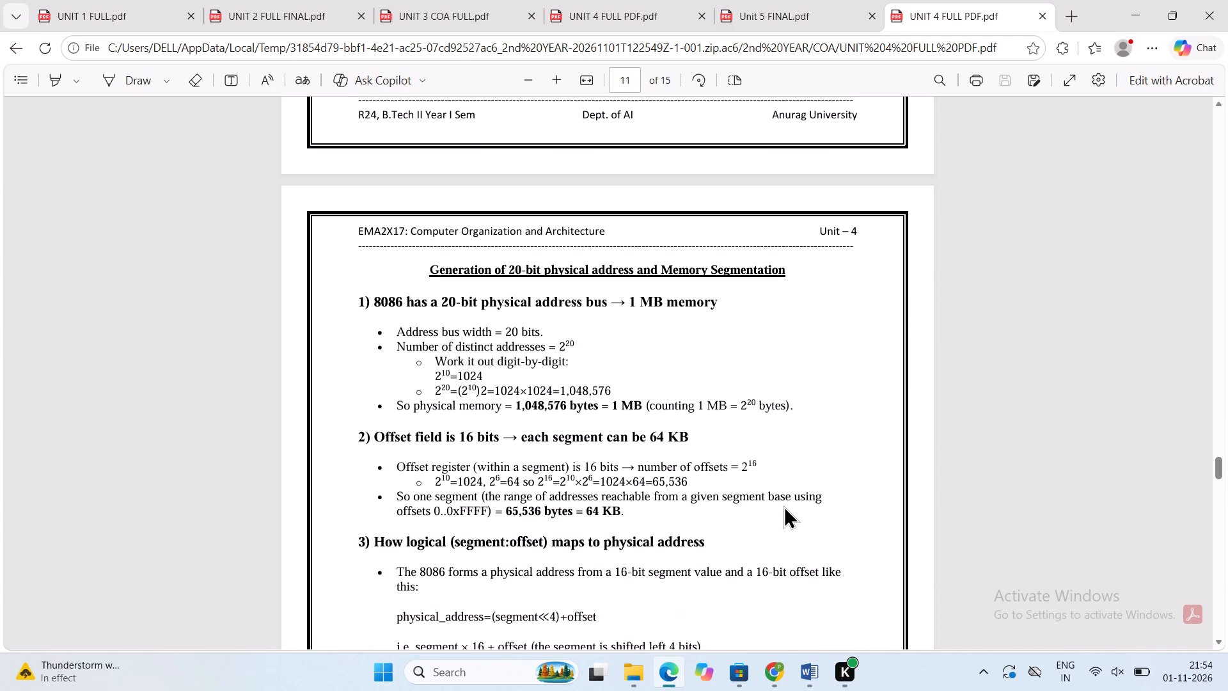
scroll(783, 505, down, 1)
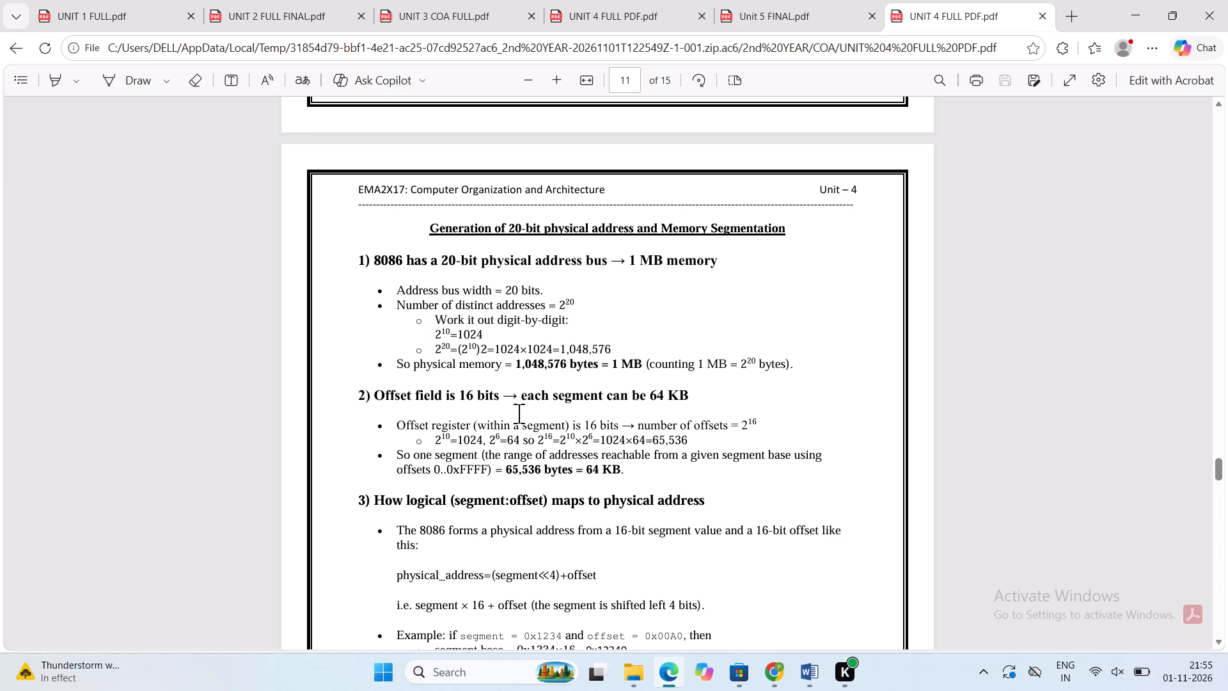
Copy PDF sections 2) to 4), from "Offset field is 16 bits" to "non-overlapping 64 KB blocks:", onto a new line below section 1) in Word.
drag(352, 394, 448, 610)
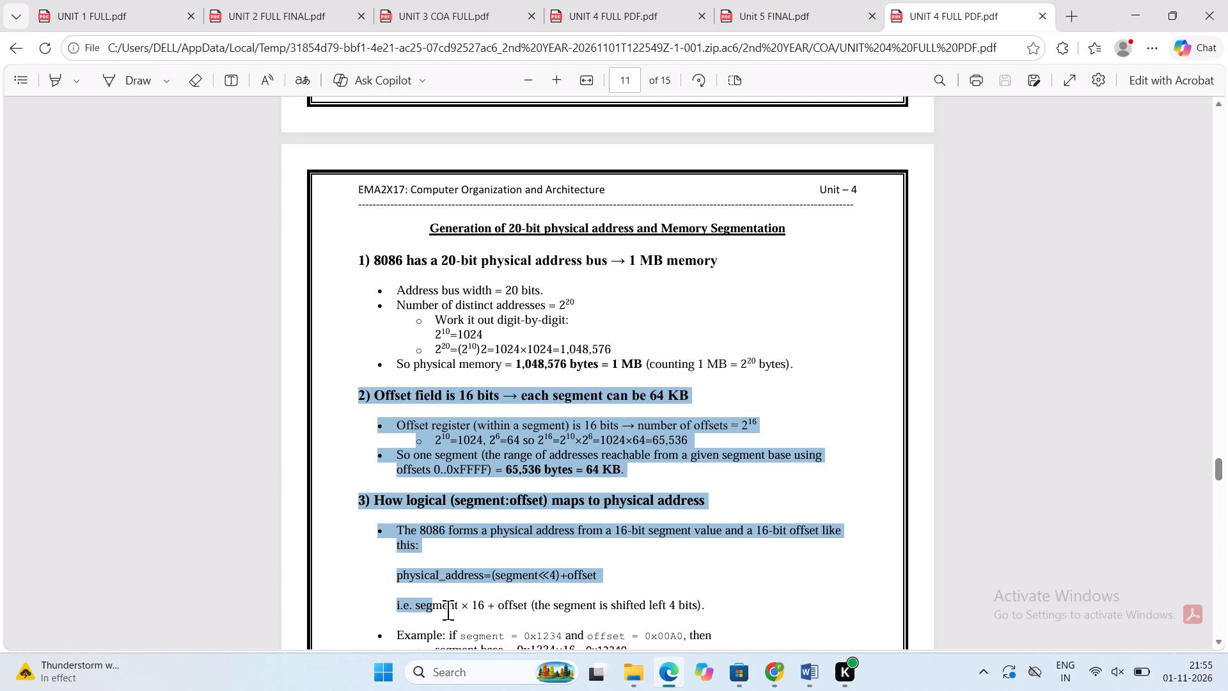
drag(448, 610, 737, 614)
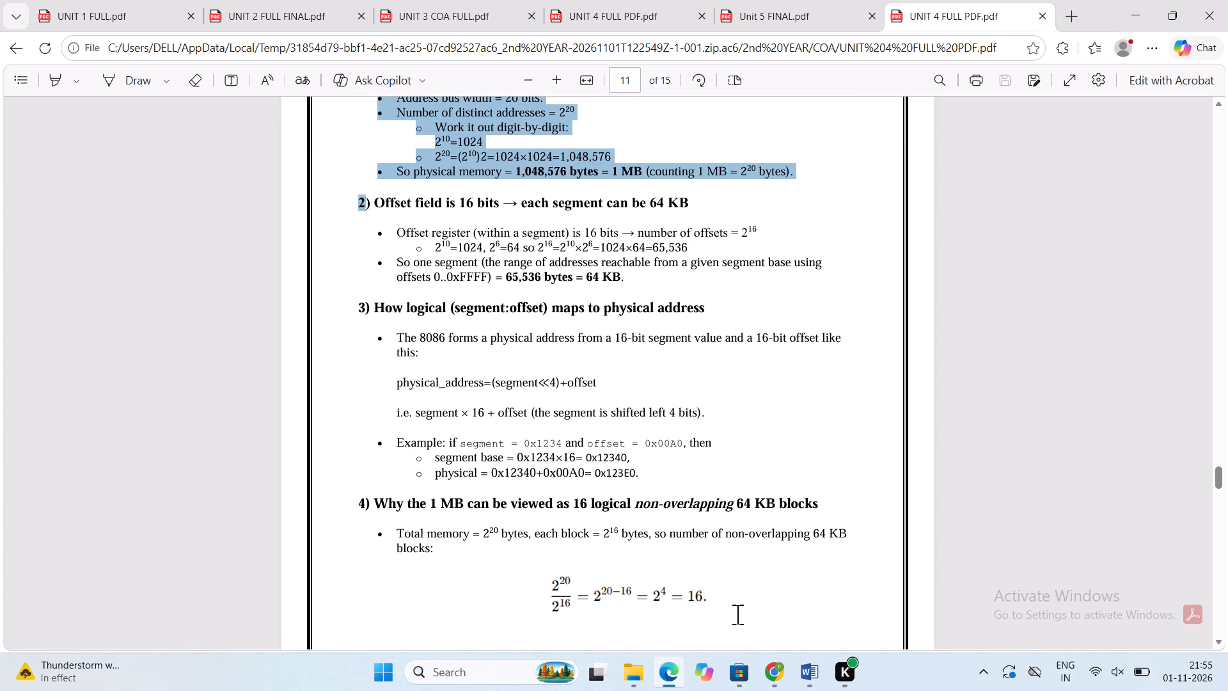
drag(737, 614, 732, 453)
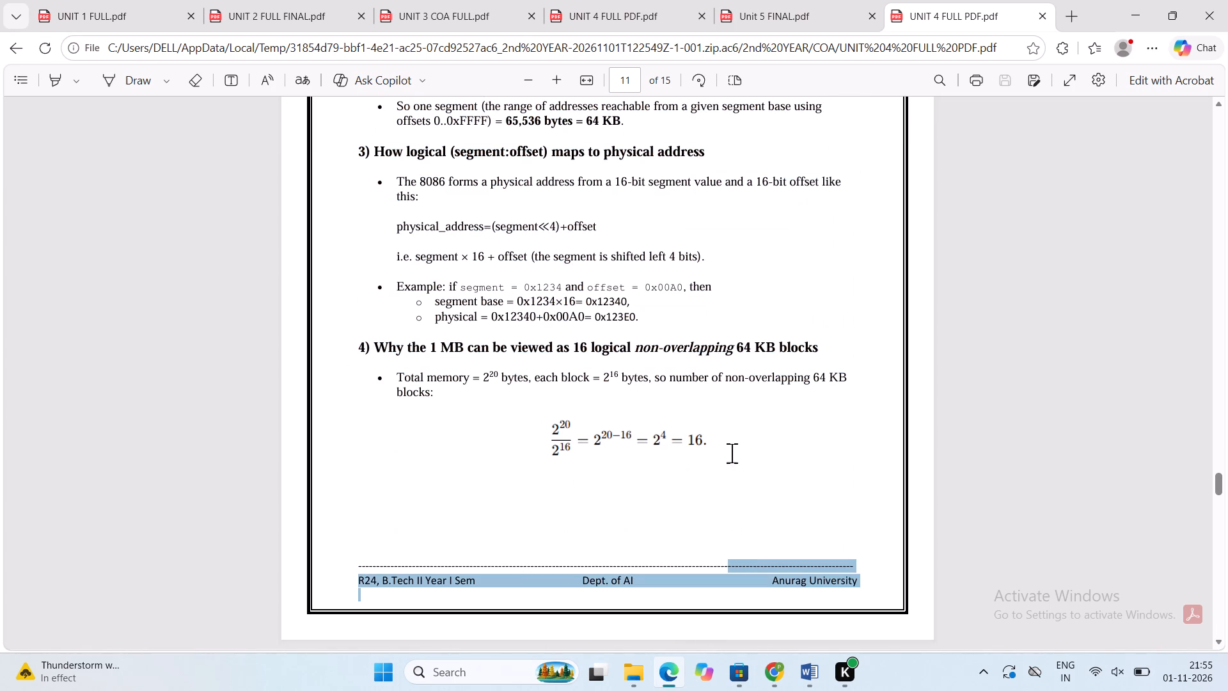
drag(732, 453, 319, 409)
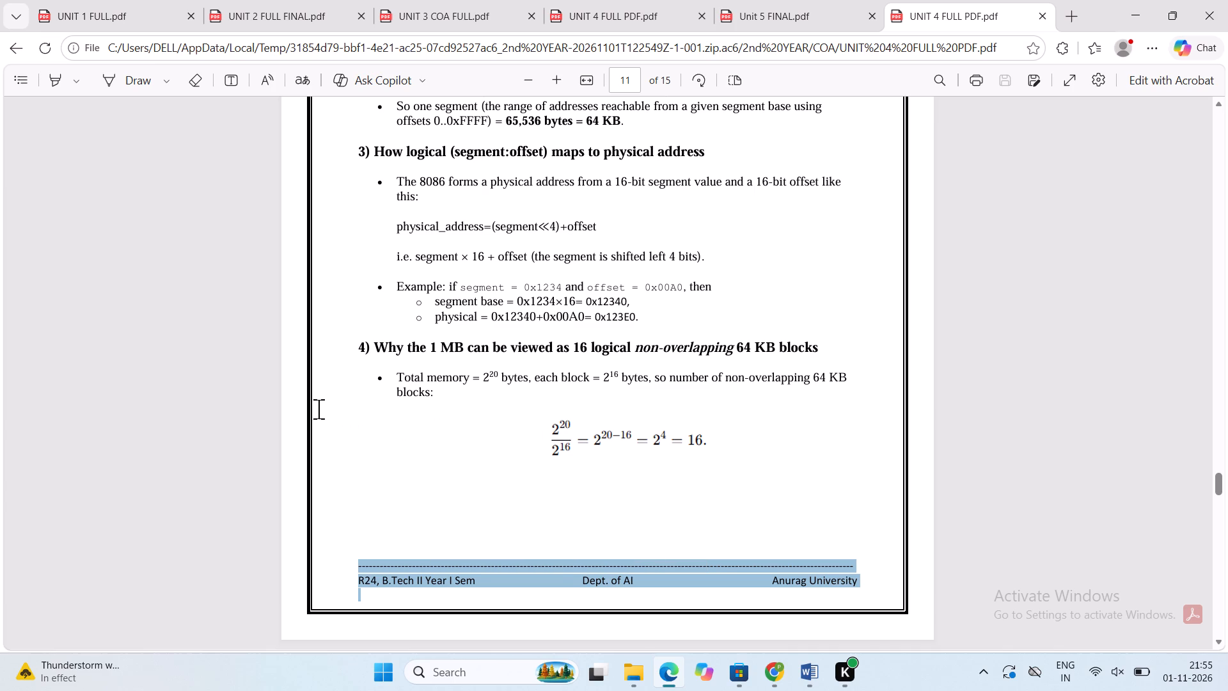
drag(319, 409, 728, 434)
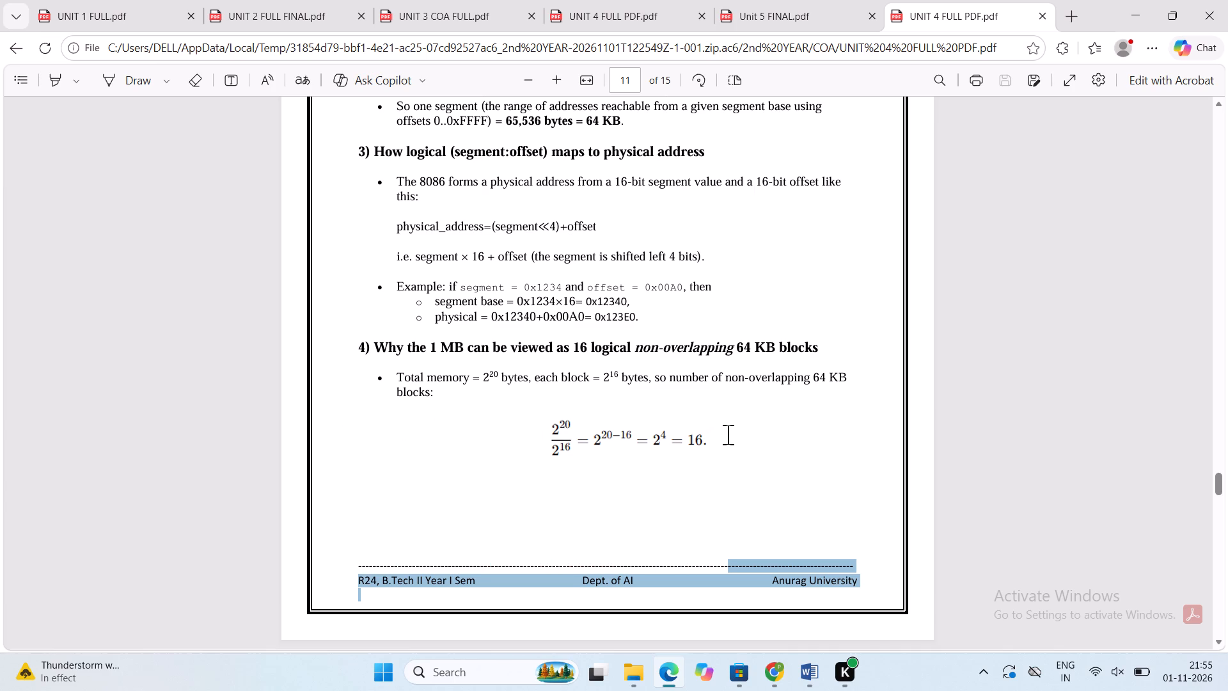
drag(728, 434, 439, 388)
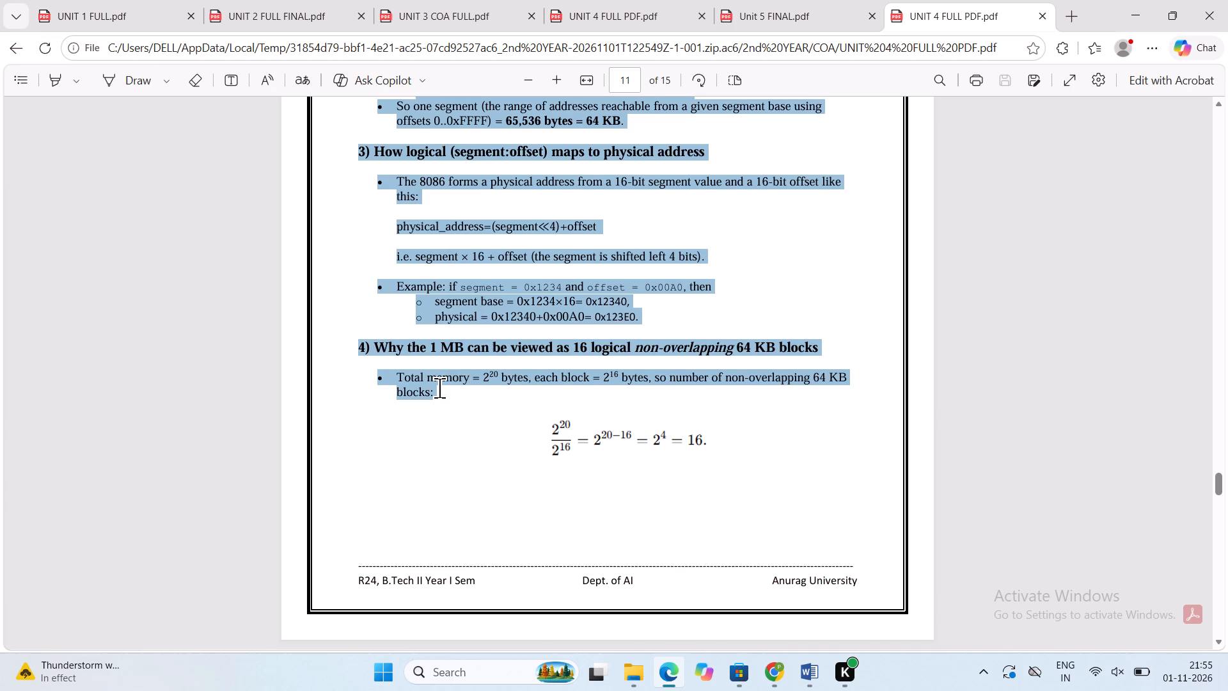
key(ctrl+c)
click(808, 667)
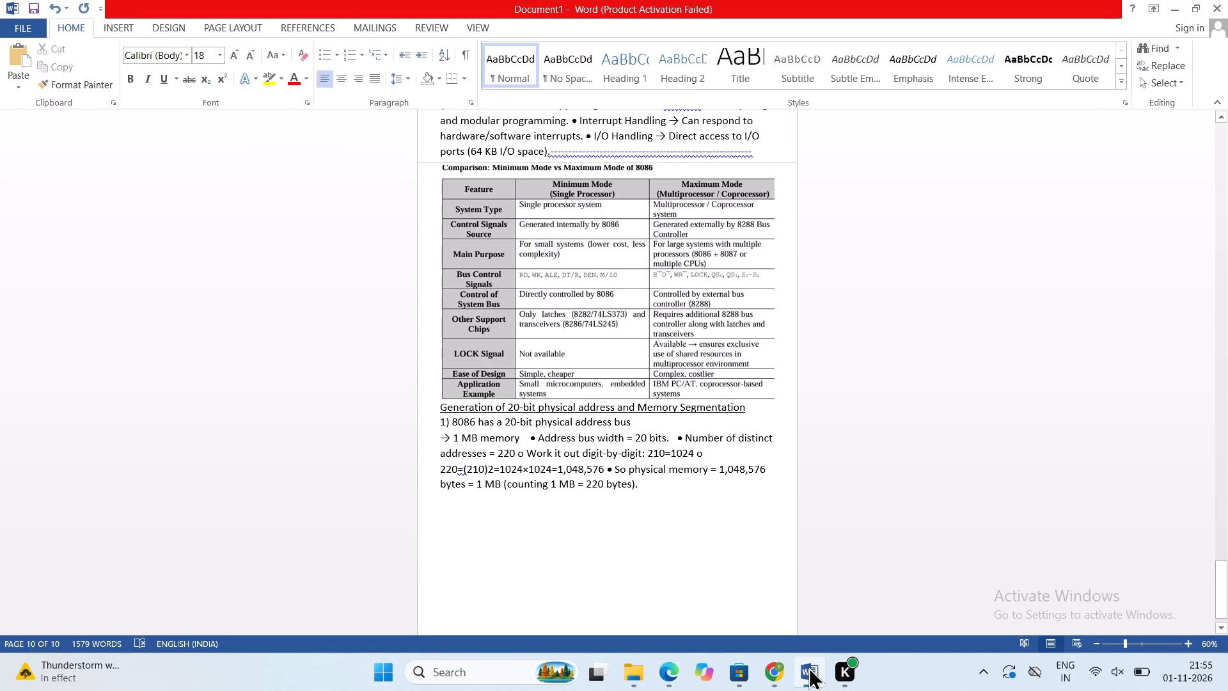
click(657, 491)
key(shift+Return)
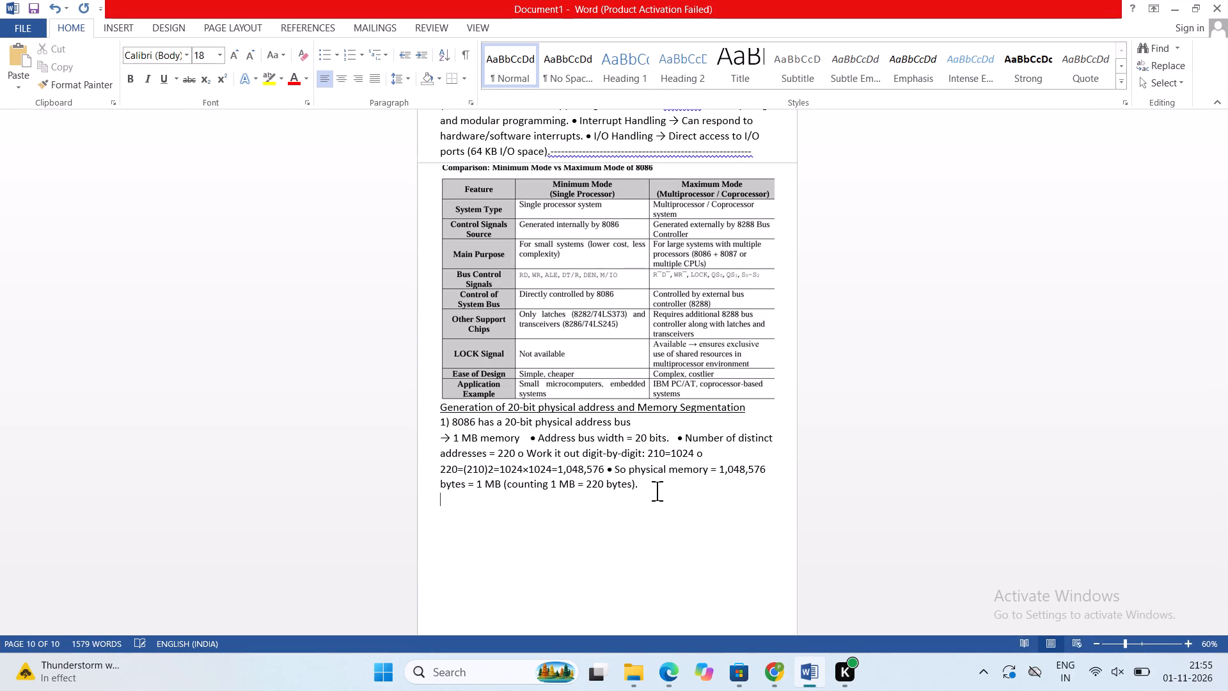
key(ctrl+v)
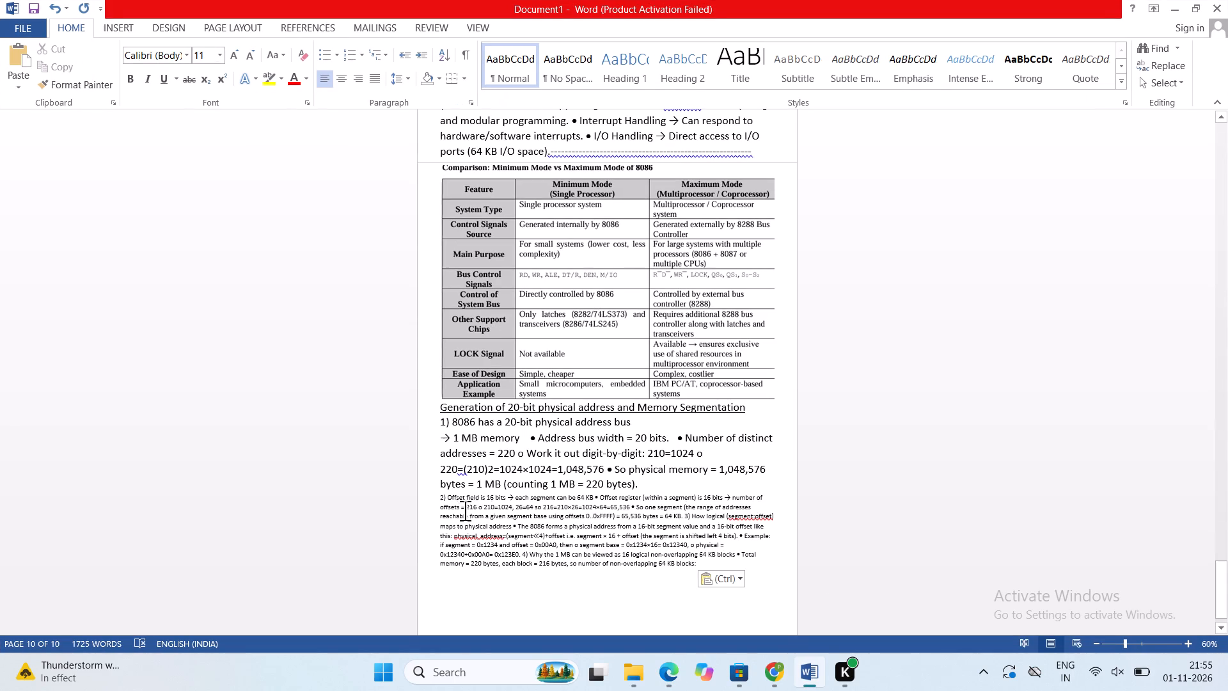
Set the font size of the pasted text of sections 2) to 4) to 18.
drag(438, 501, 681, 580)
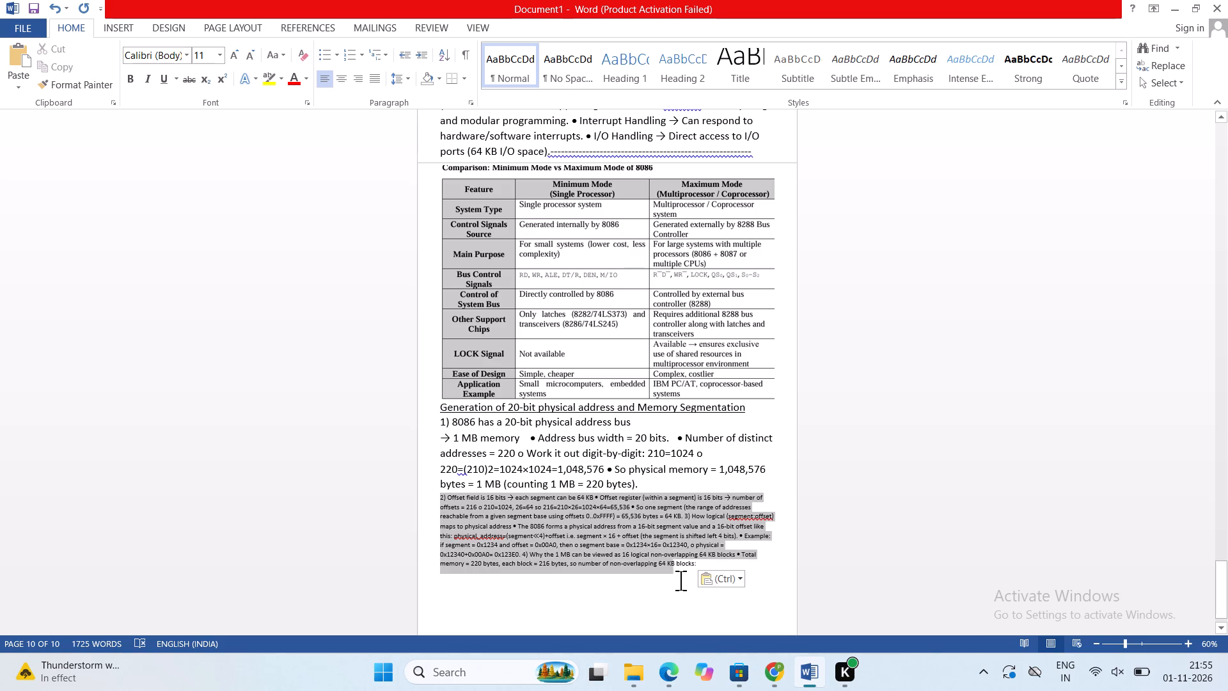
drag(681, 580, 722, 578)
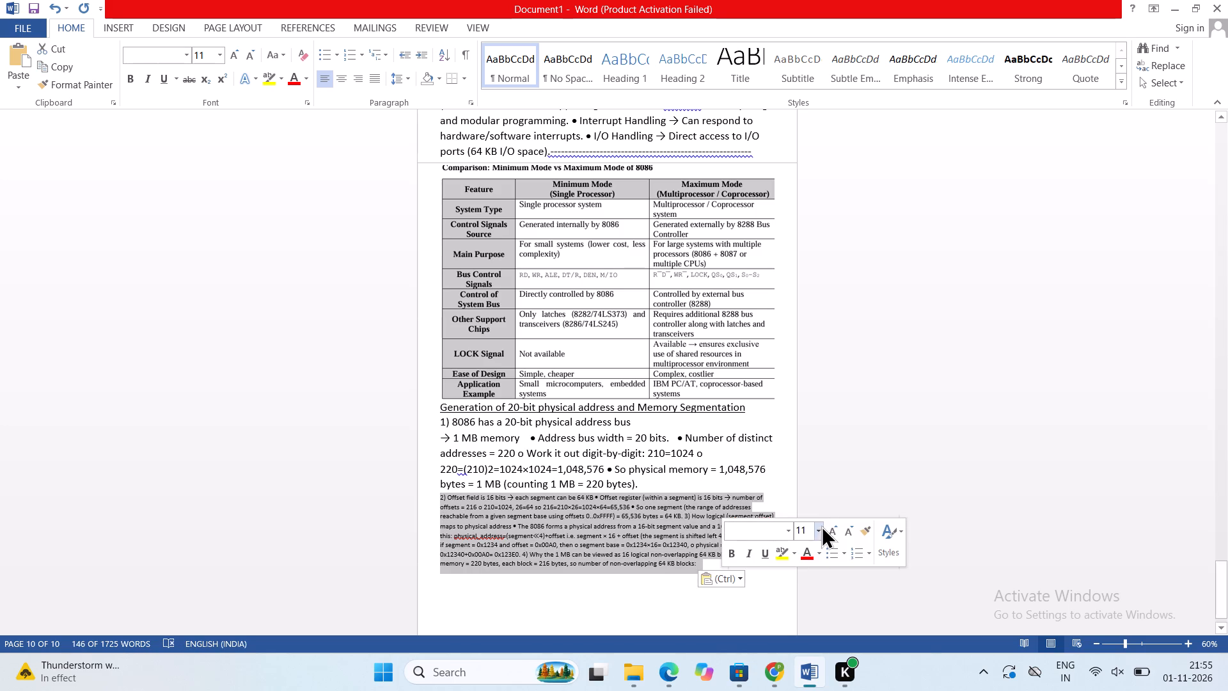
click(815, 537)
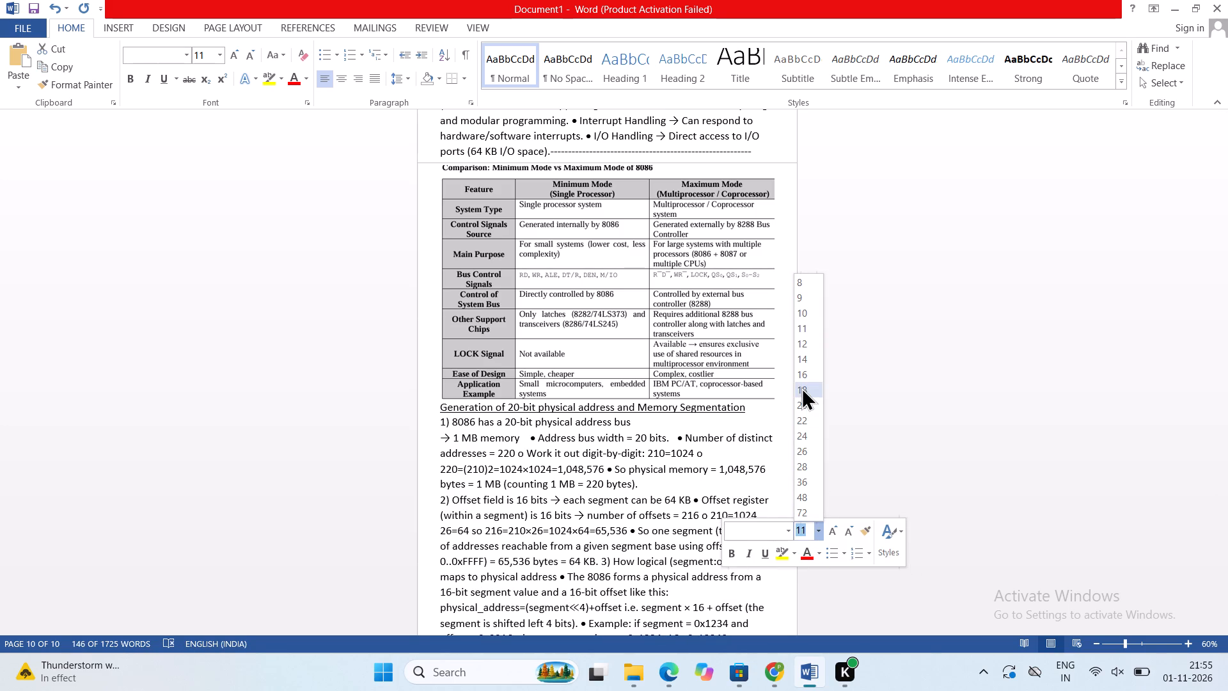
click(801, 387)
scroll(661, 542, down, 1)
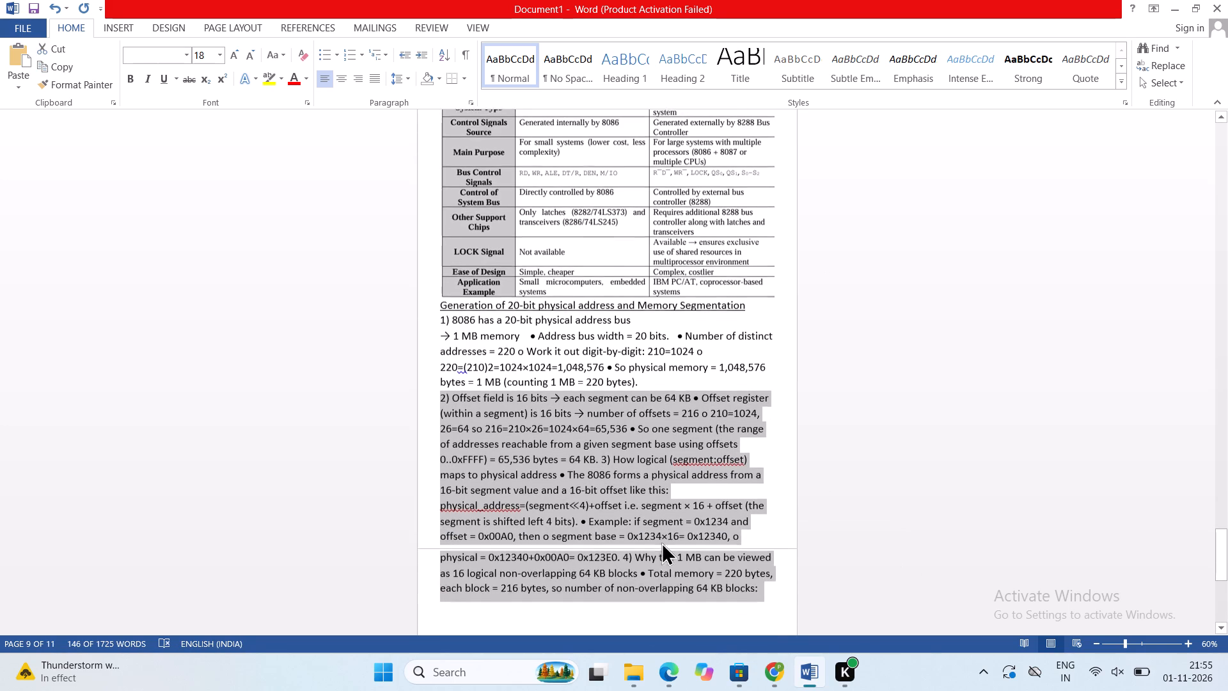
scroll(661, 542, down, 1)
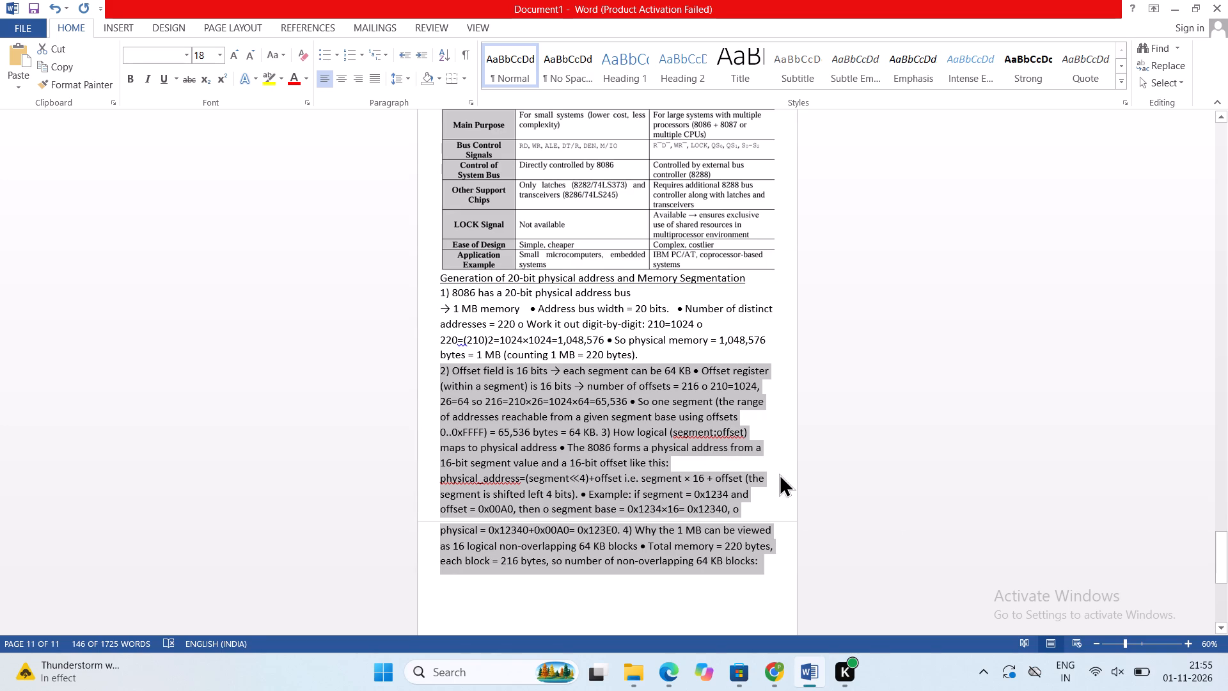
click(776, 489)
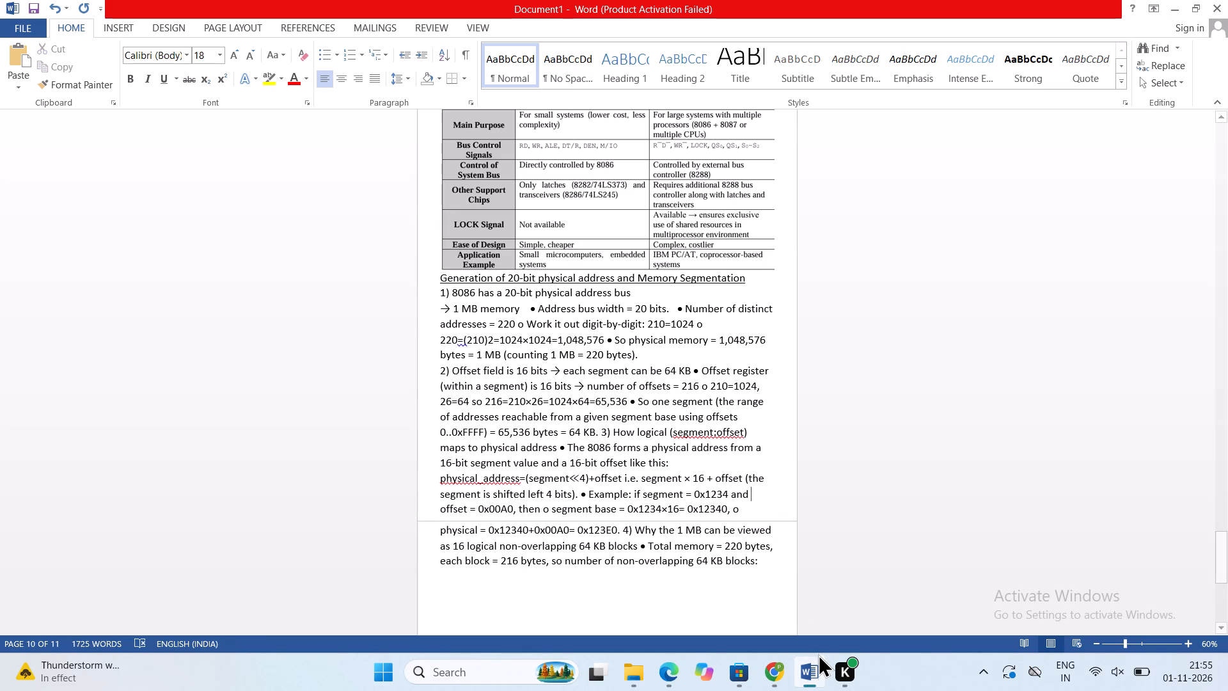
Capture the 2^20/2^16 = 16 equation from the PDF as a snip and paste it after "non-overlapping 64 KB blocks:" in the Word document.
click(815, 661)
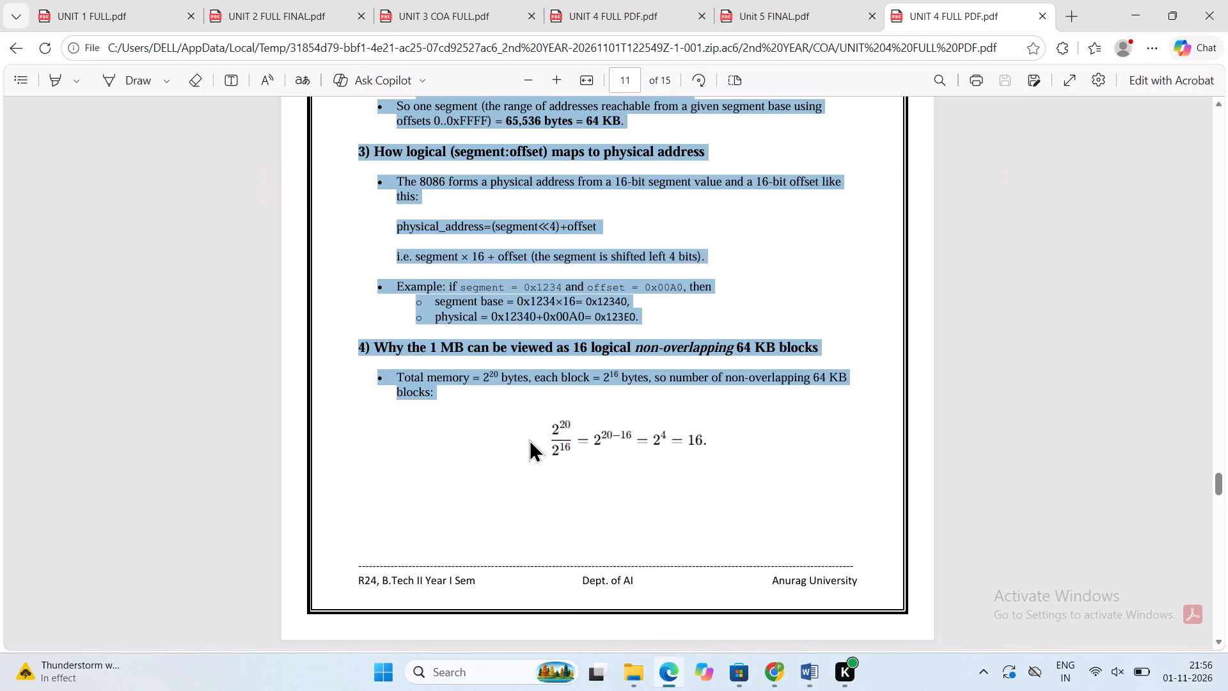
key(shift+super+s)
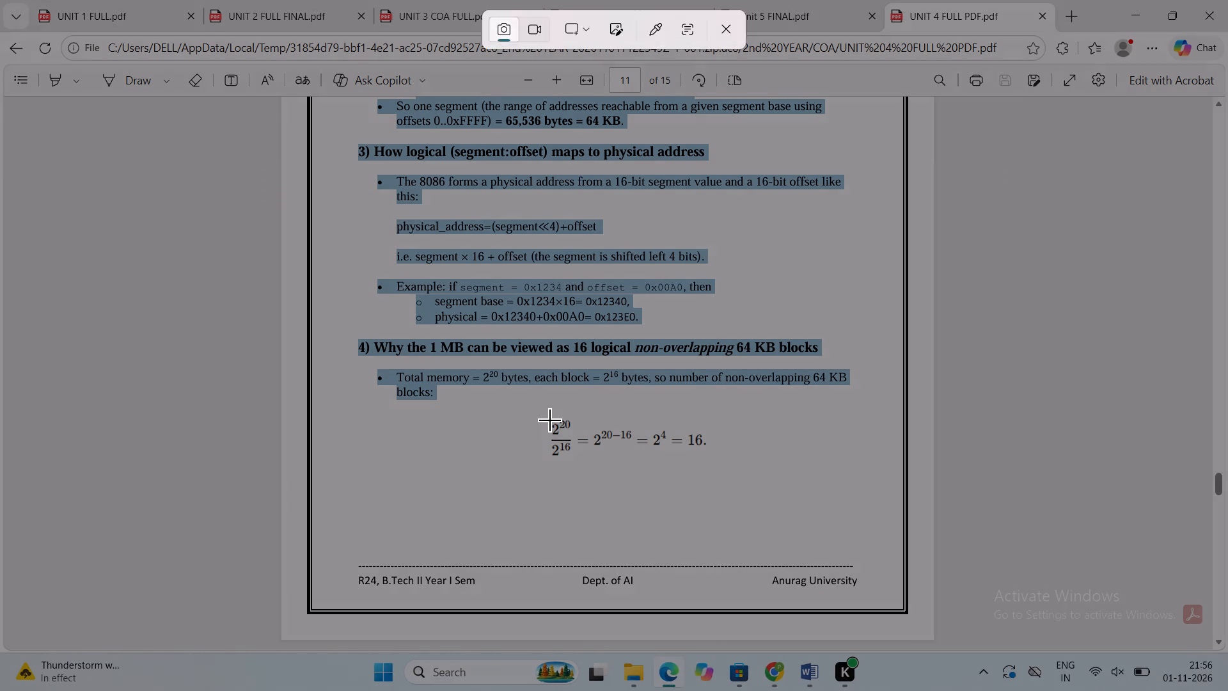
drag(551, 418, 713, 461)
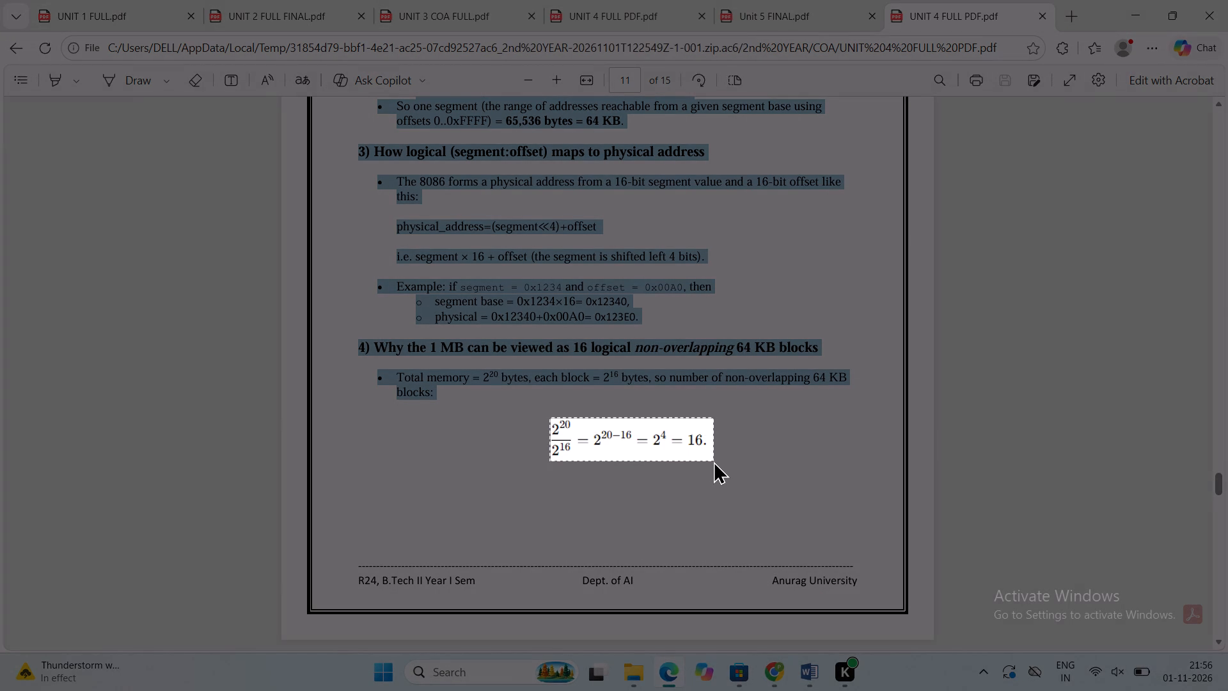
drag(713, 461, 711, 461)
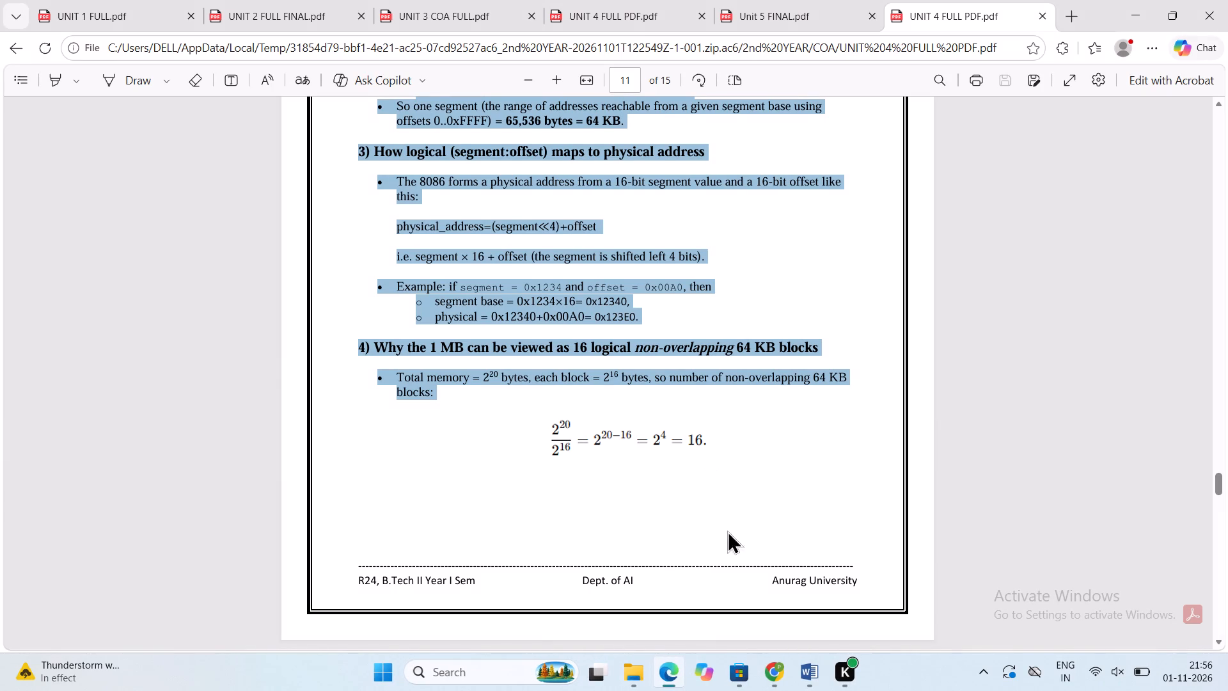
click(814, 658)
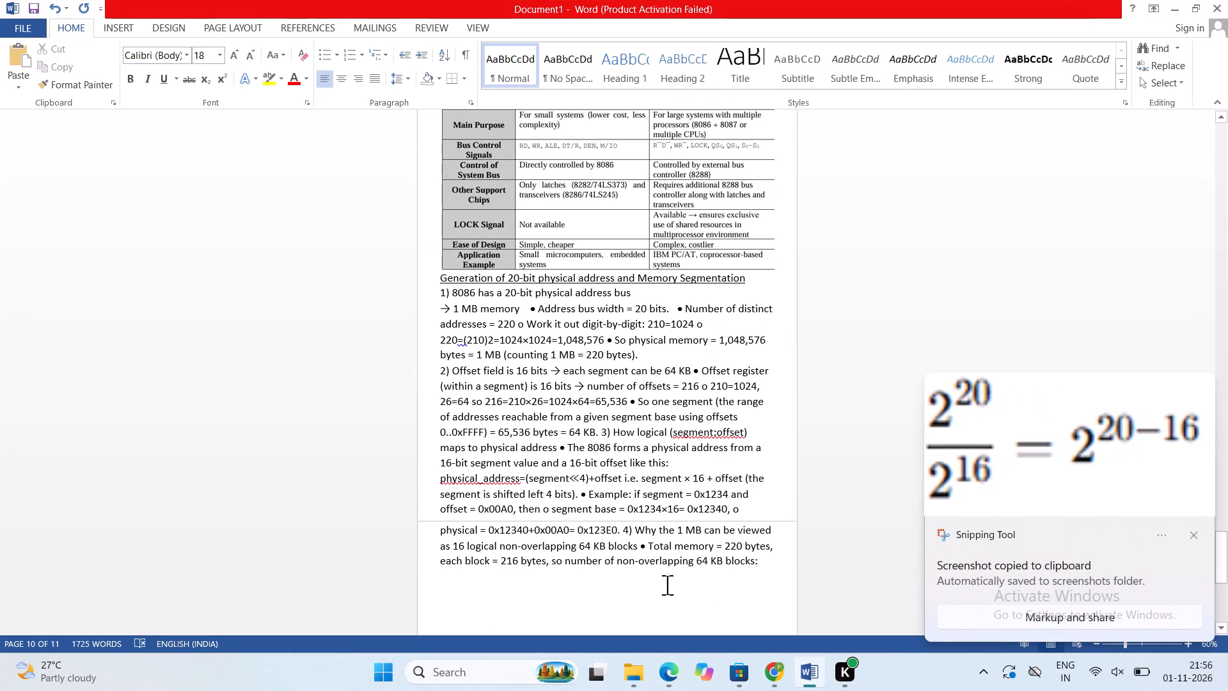
click(508, 588)
drag(508, 588, 785, 587)
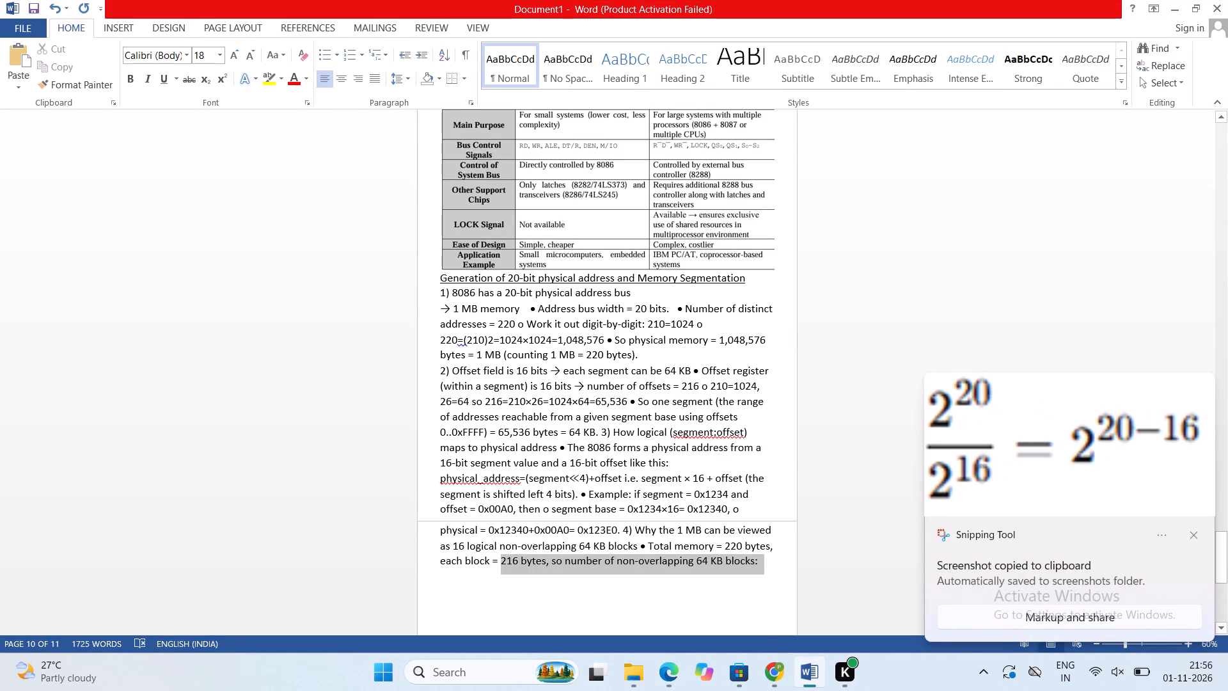
drag(785, 587, 792, 587)
click(774, 564)
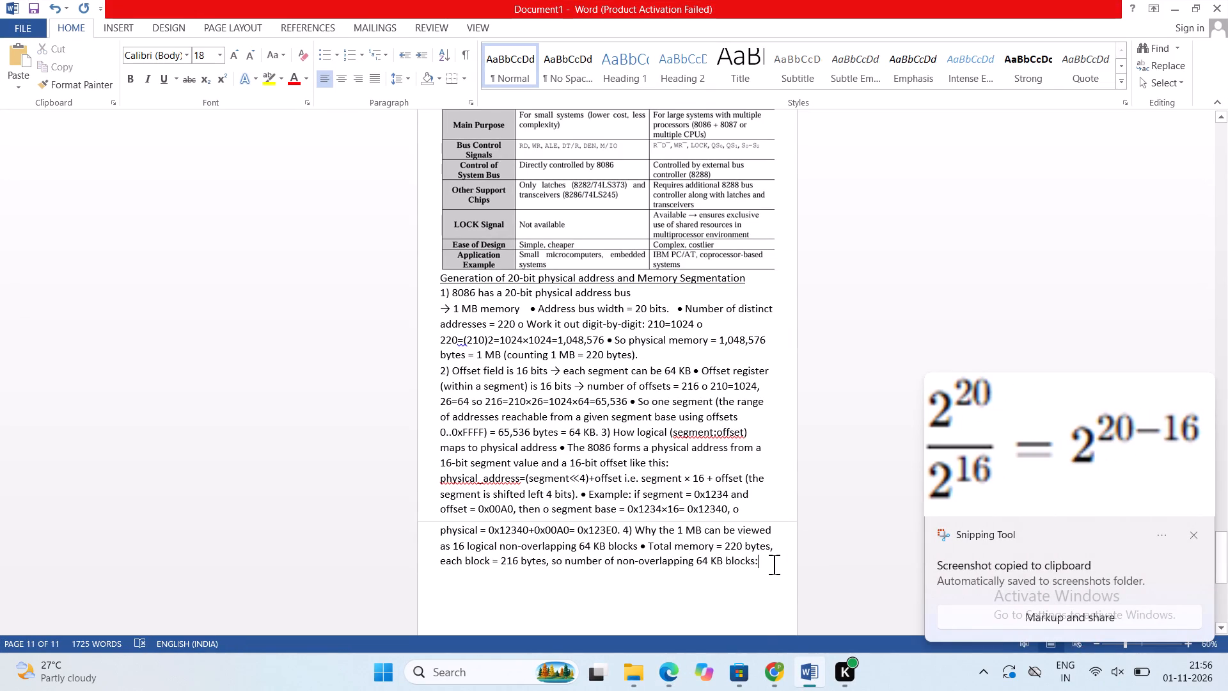
key(ctrl+v)
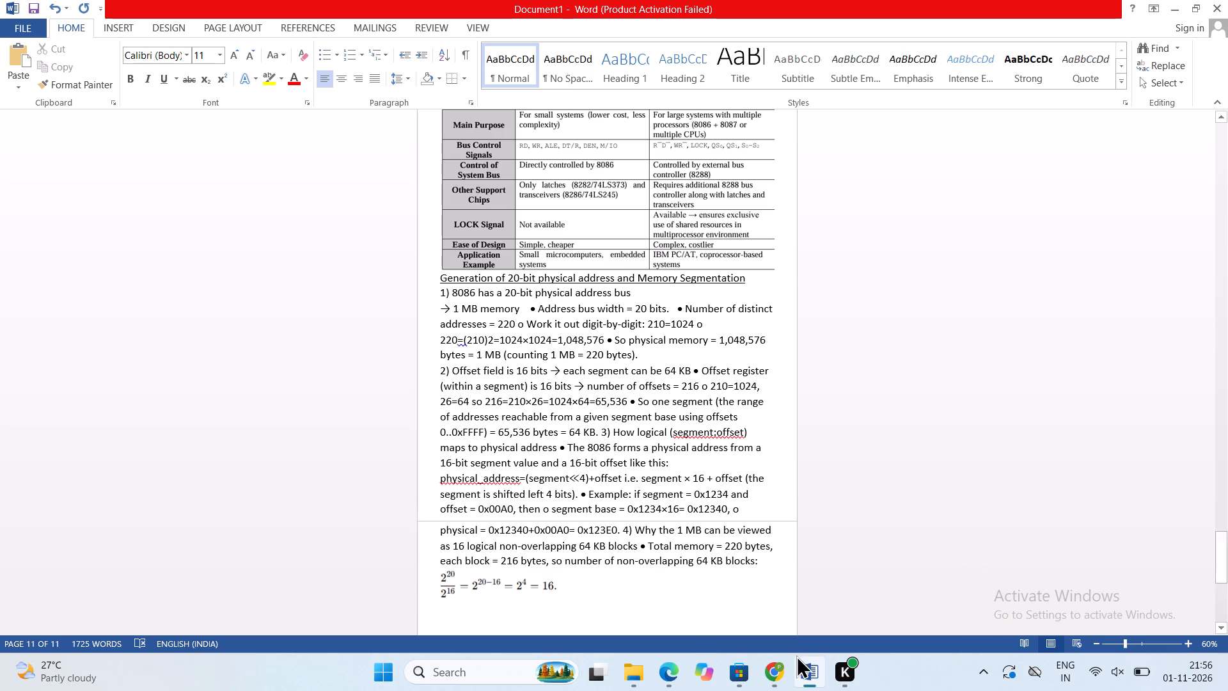
Review the rest of the unit 4 PDF in Edge, from the 16 non-overlapping 64KB blocks to the segment register mapping diagrams.
click(816, 671)
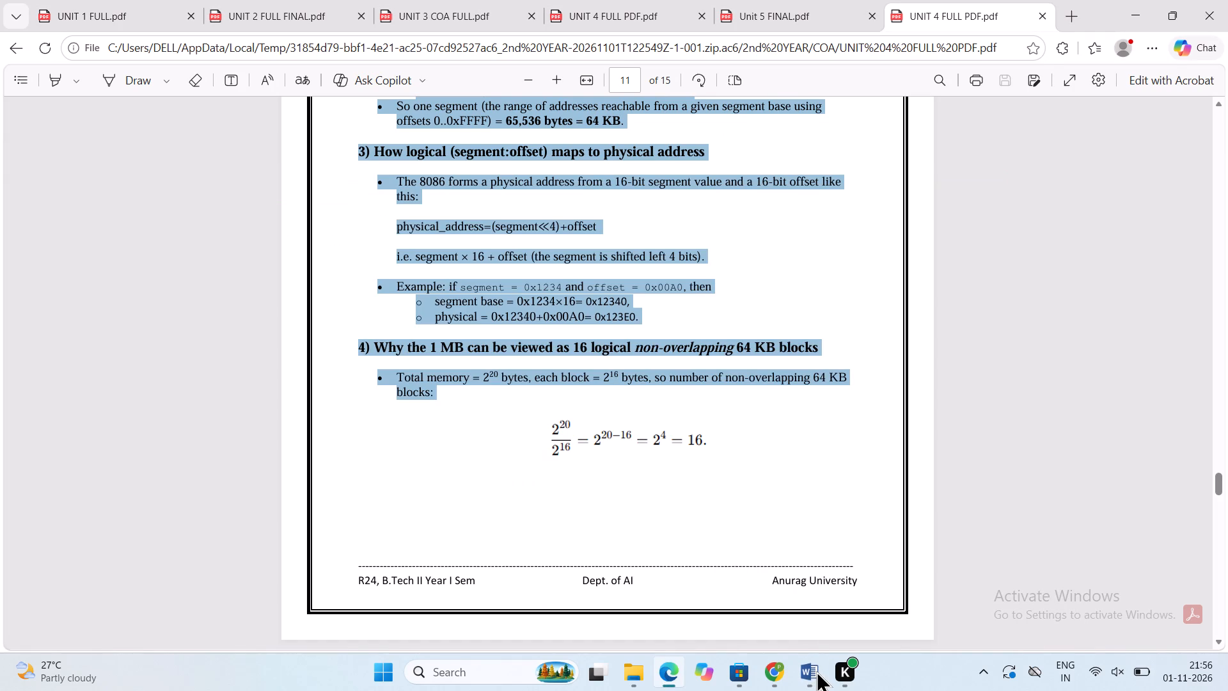
scroll(748, 525, down, 4)
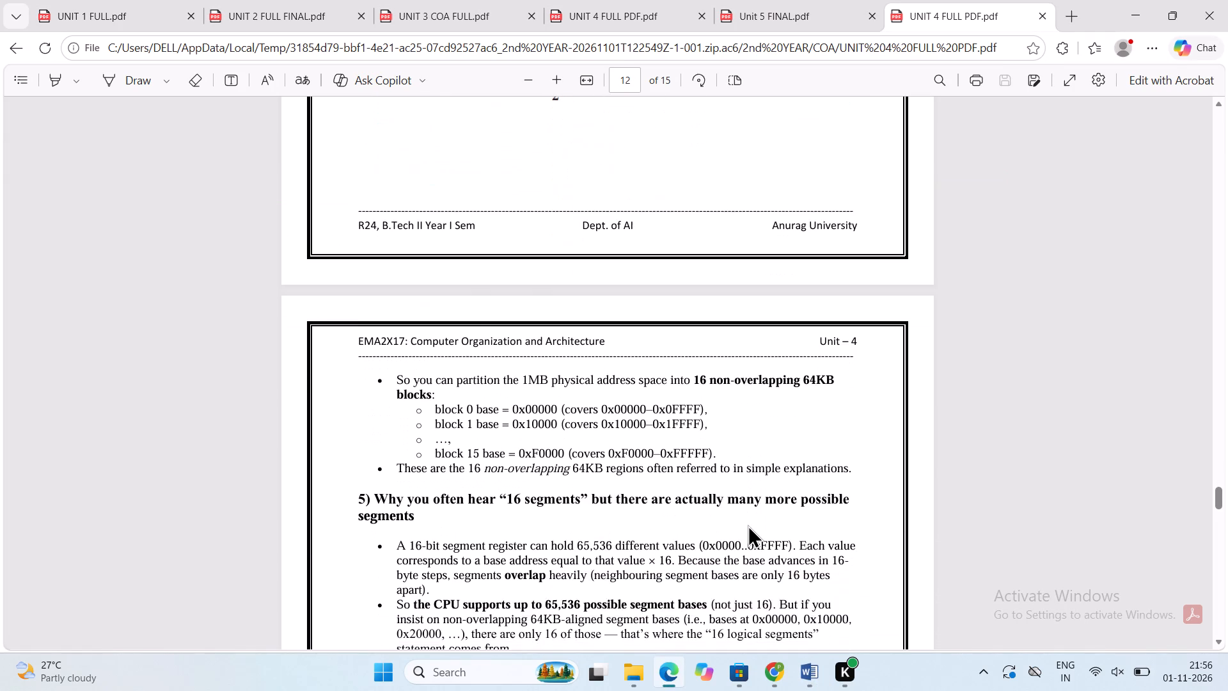
scroll(748, 525, down, 6)
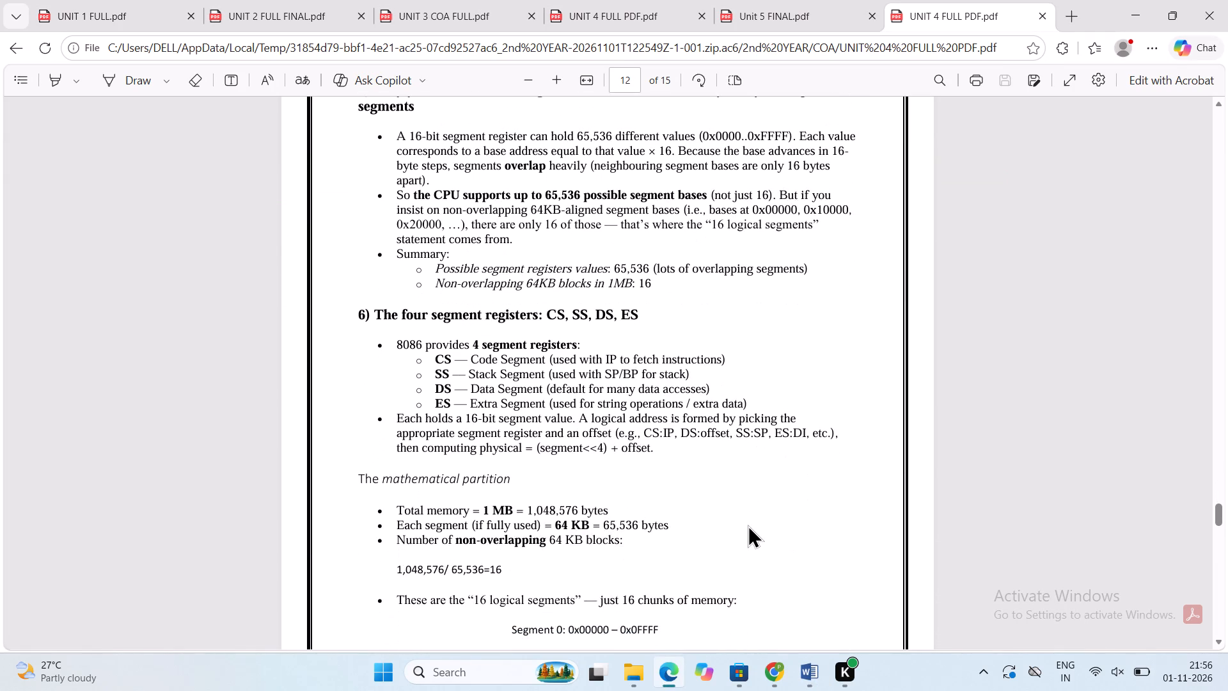
scroll(748, 525, down, 5)
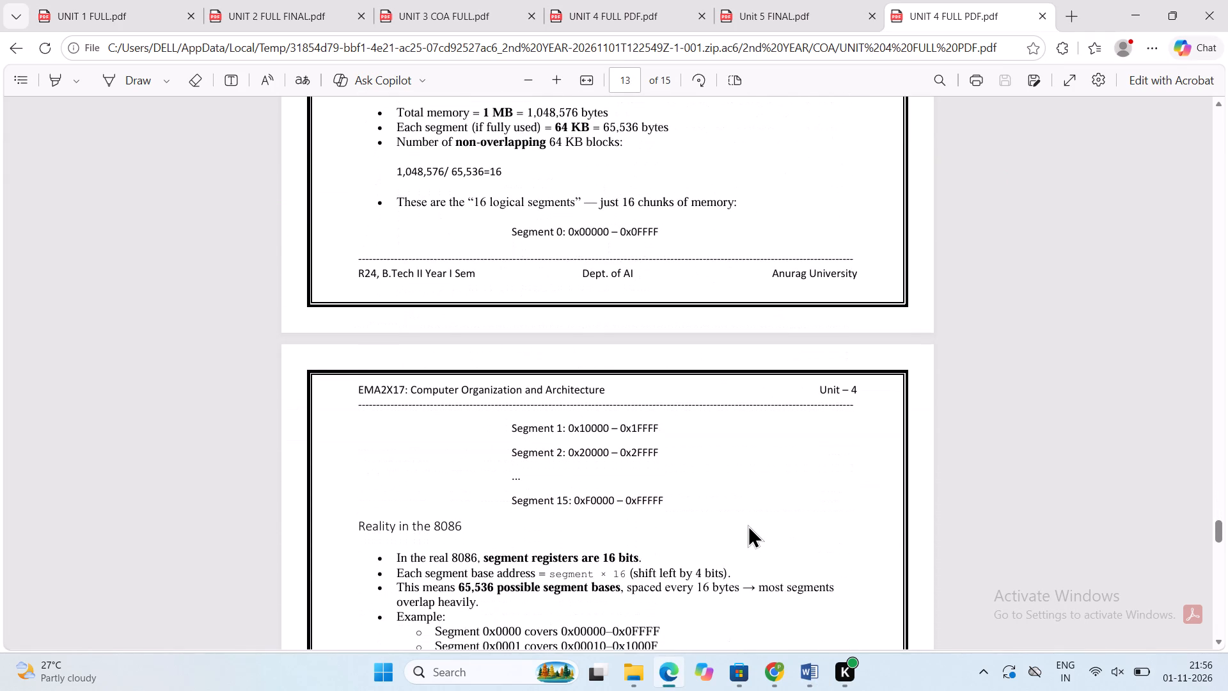
scroll(748, 525, down, 5)
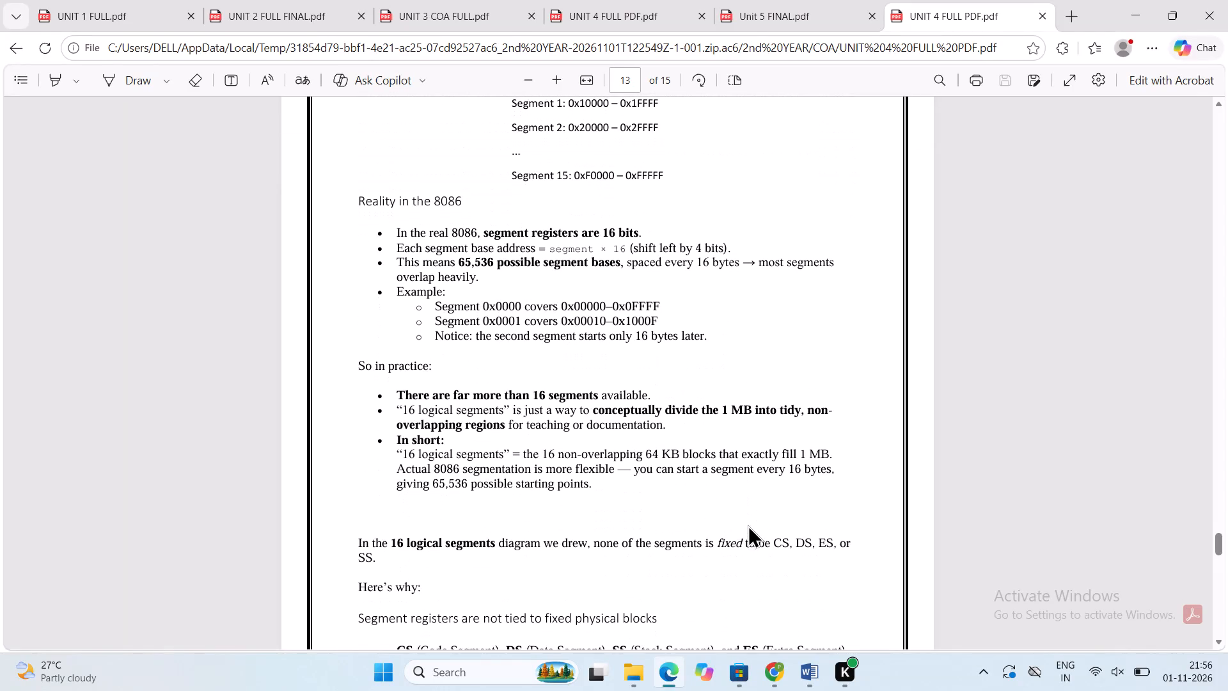
scroll(748, 525, down, 6)
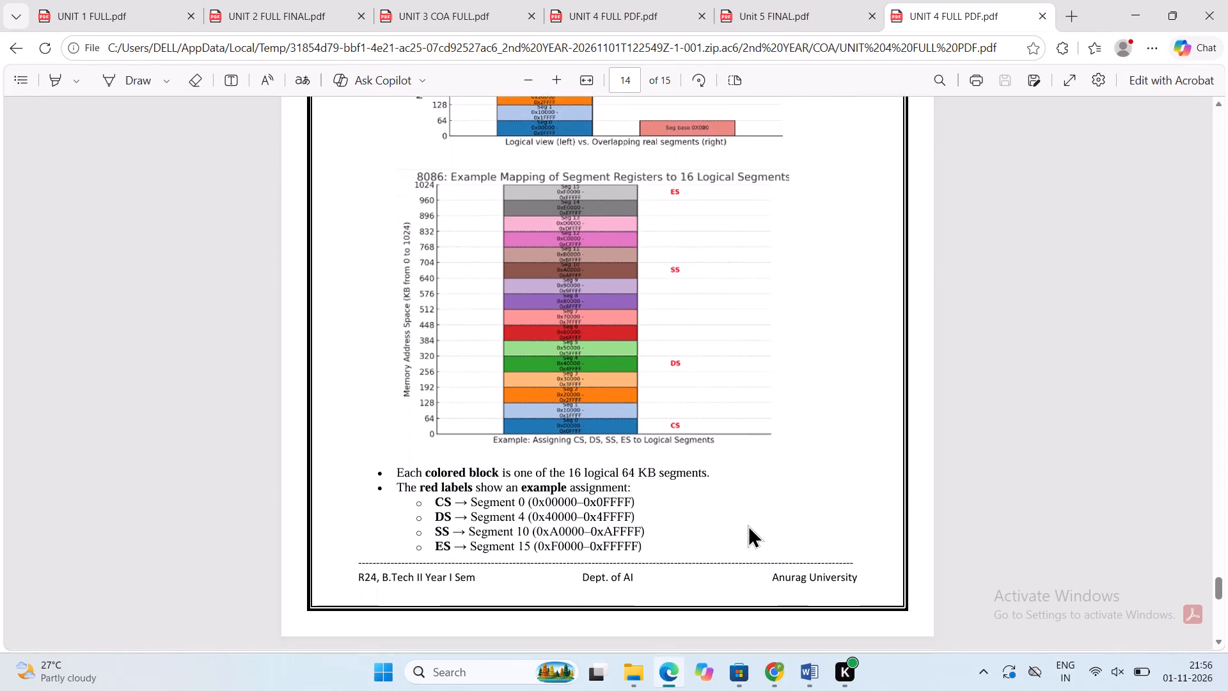
scroll(748, 525, down, 3)
scroll(748, 525, up, 5)
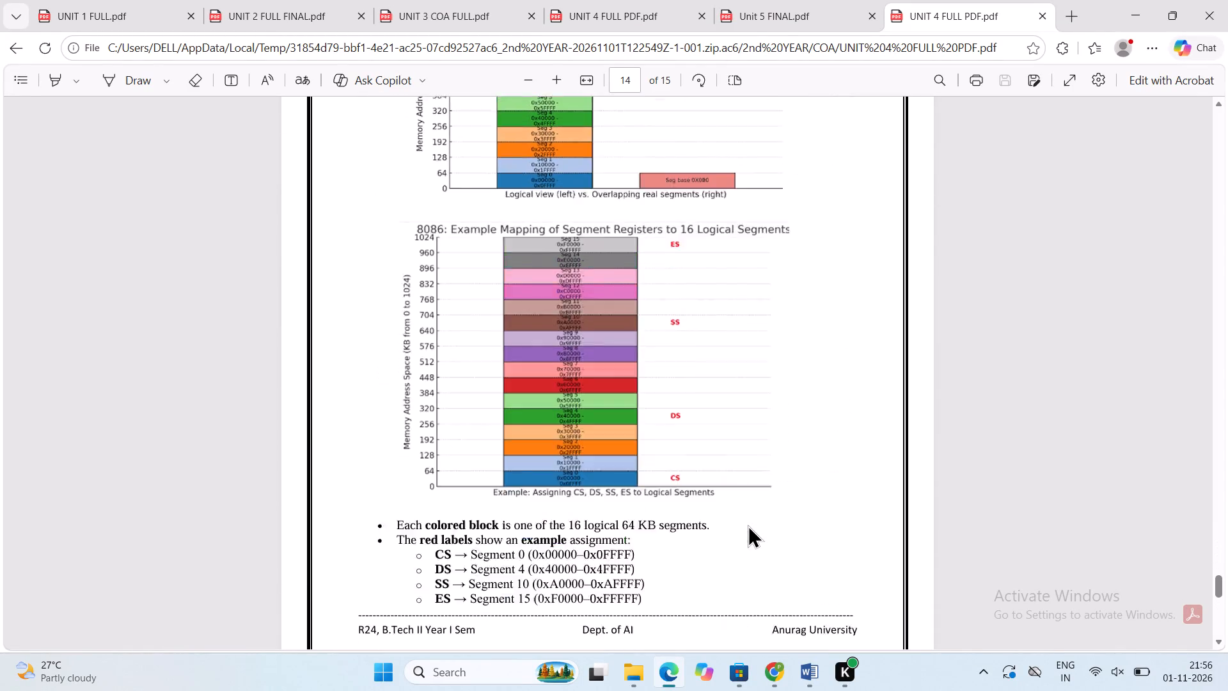
scroll(748, 525, up, 6)
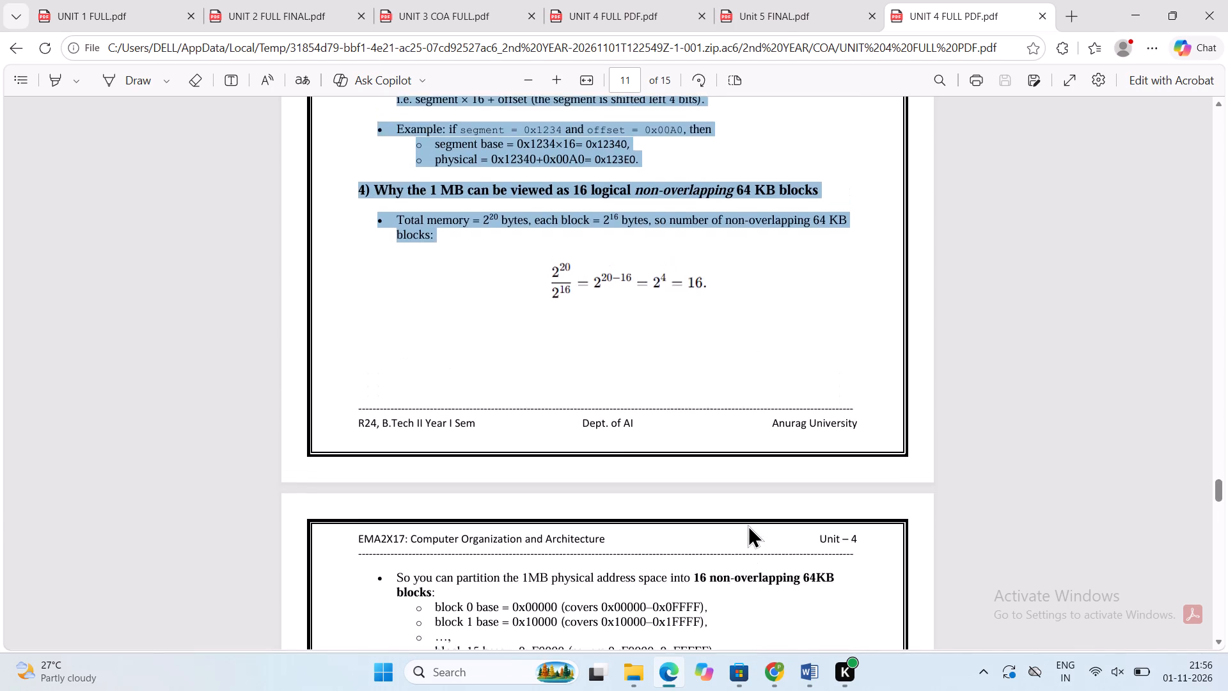
scroll(748, 525, down, 5)
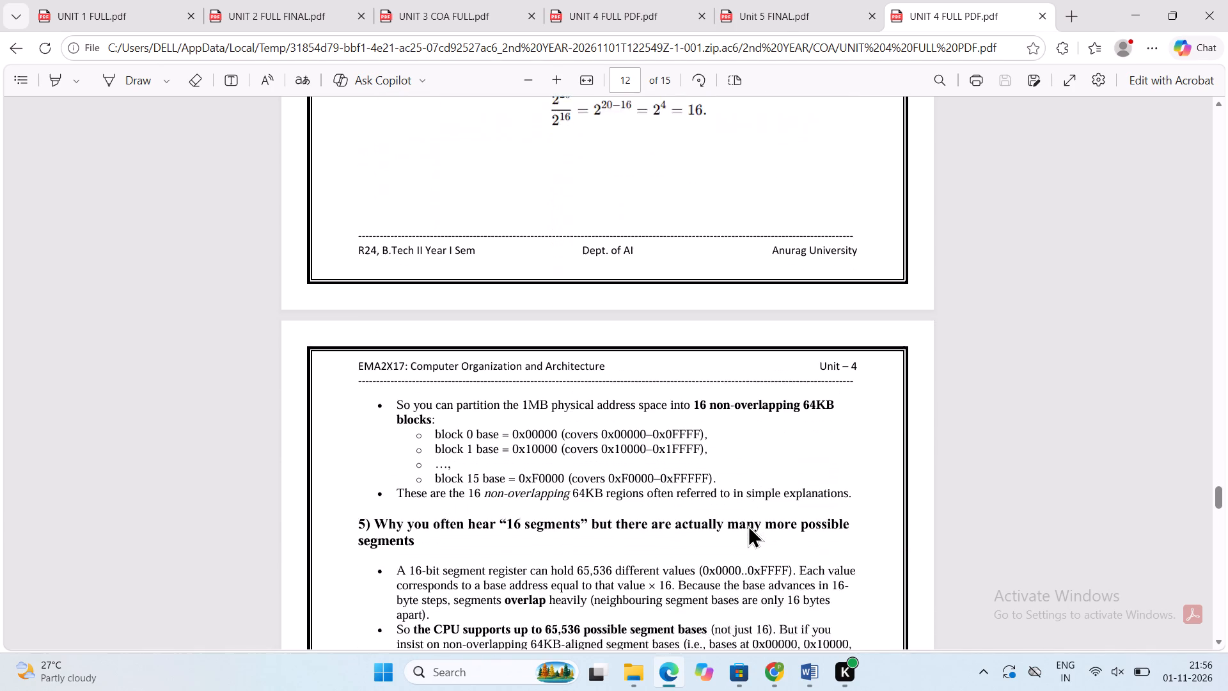
scroll(748, 525, down, 1)
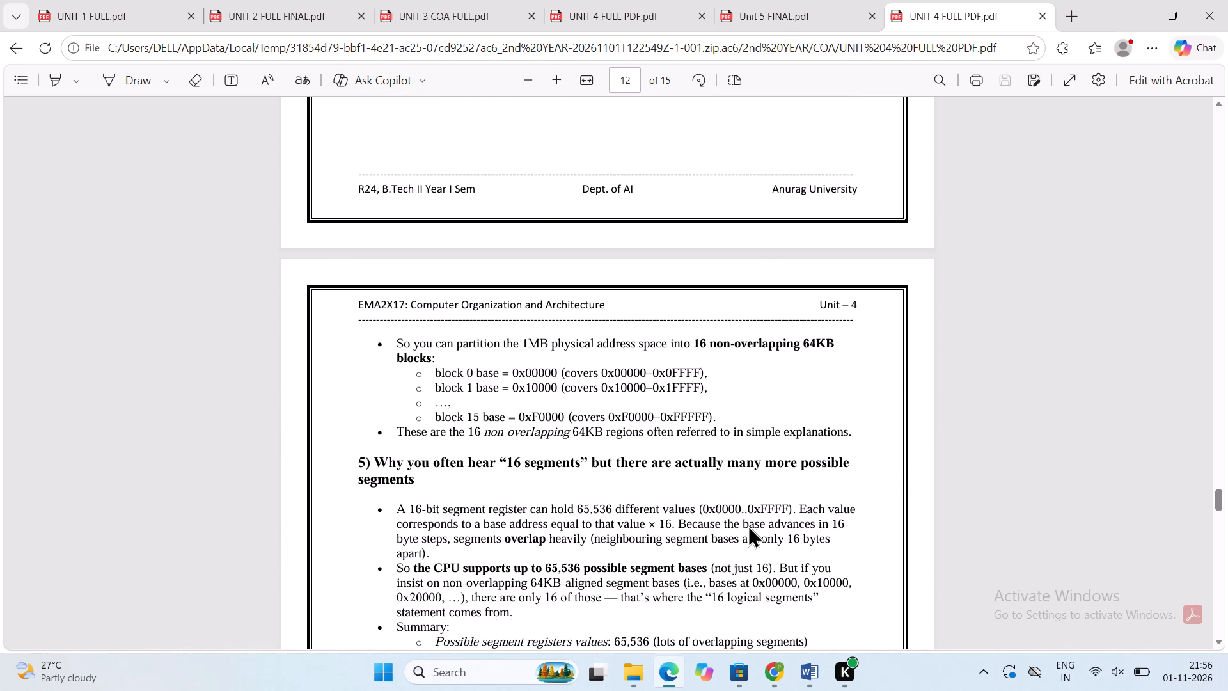
scroll(748, 525, down, 1)
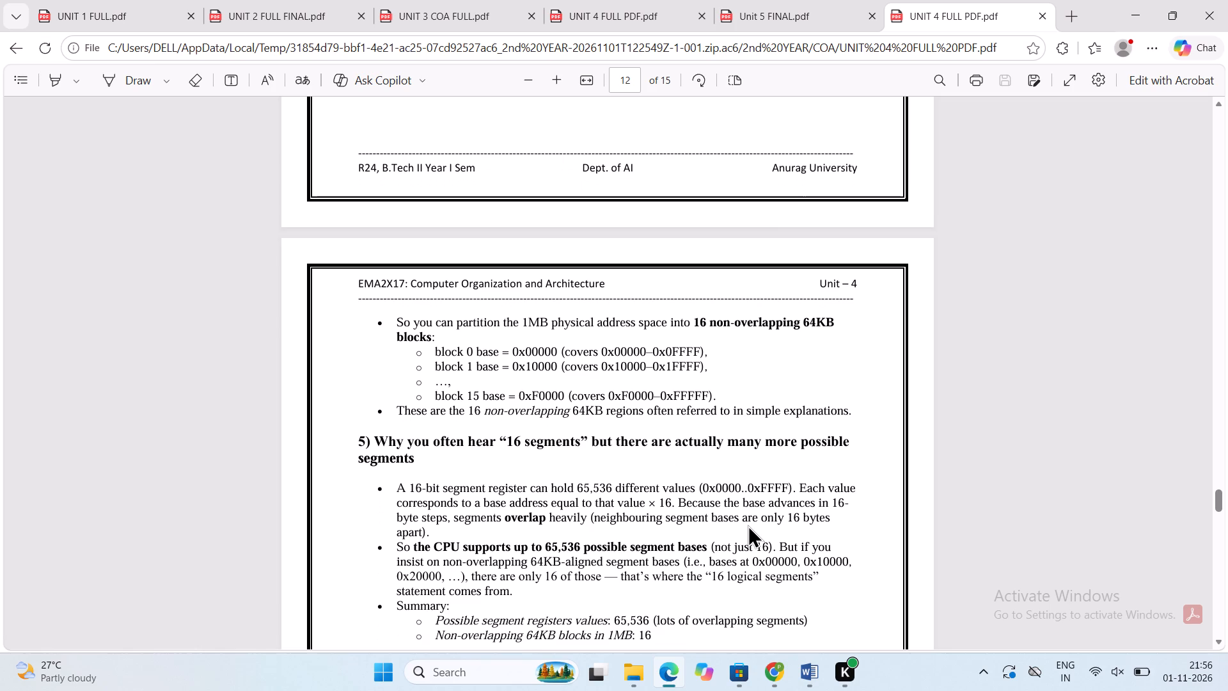
Check the 64KB blocks section of the unit 4 PDF and the instruction code notes in the UNIT 3 COA FULL PDF.
scroll(748, 525, up, 2)
scroll(748, 525, down, 1)
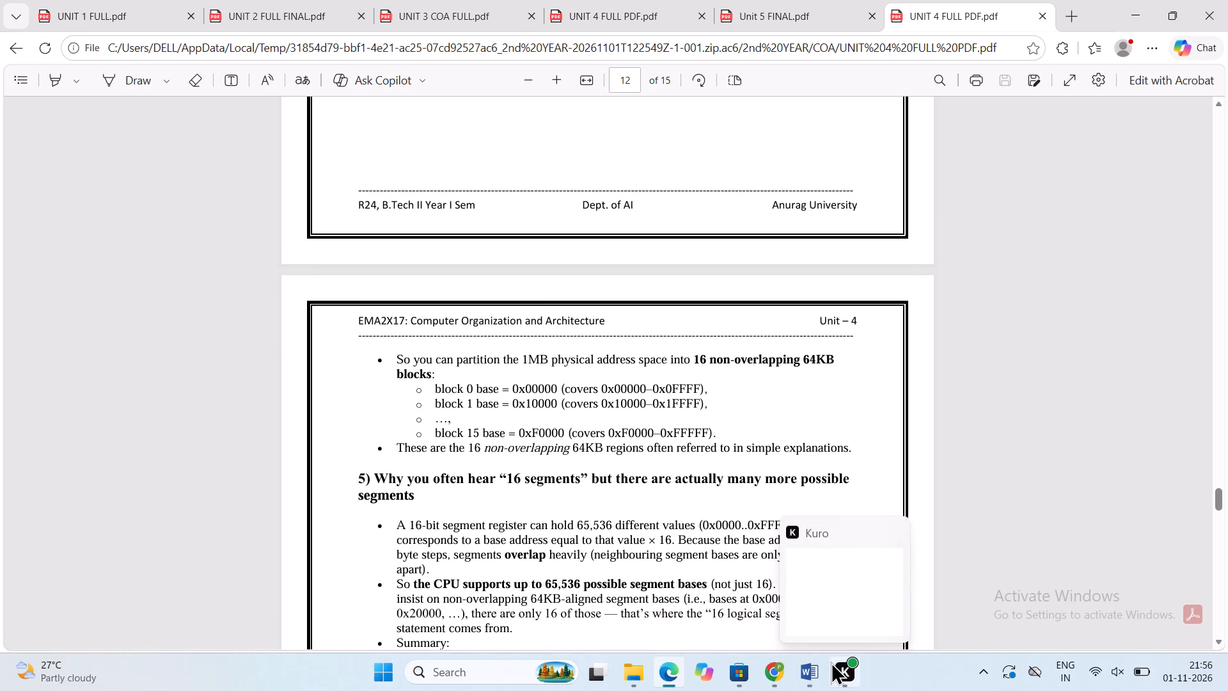
click(441, 1)
scroll(498, 323, up, 13)
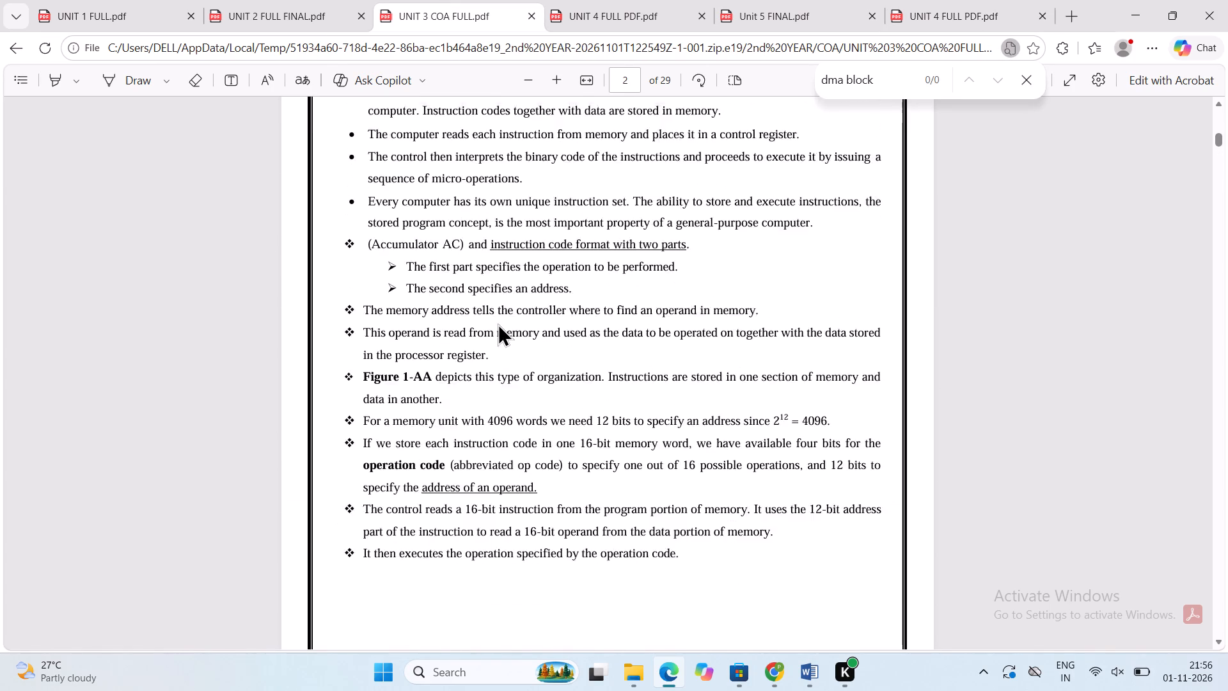
Switch to Chrome and bring up the COA folder in Google Drive.
click(767, 675)
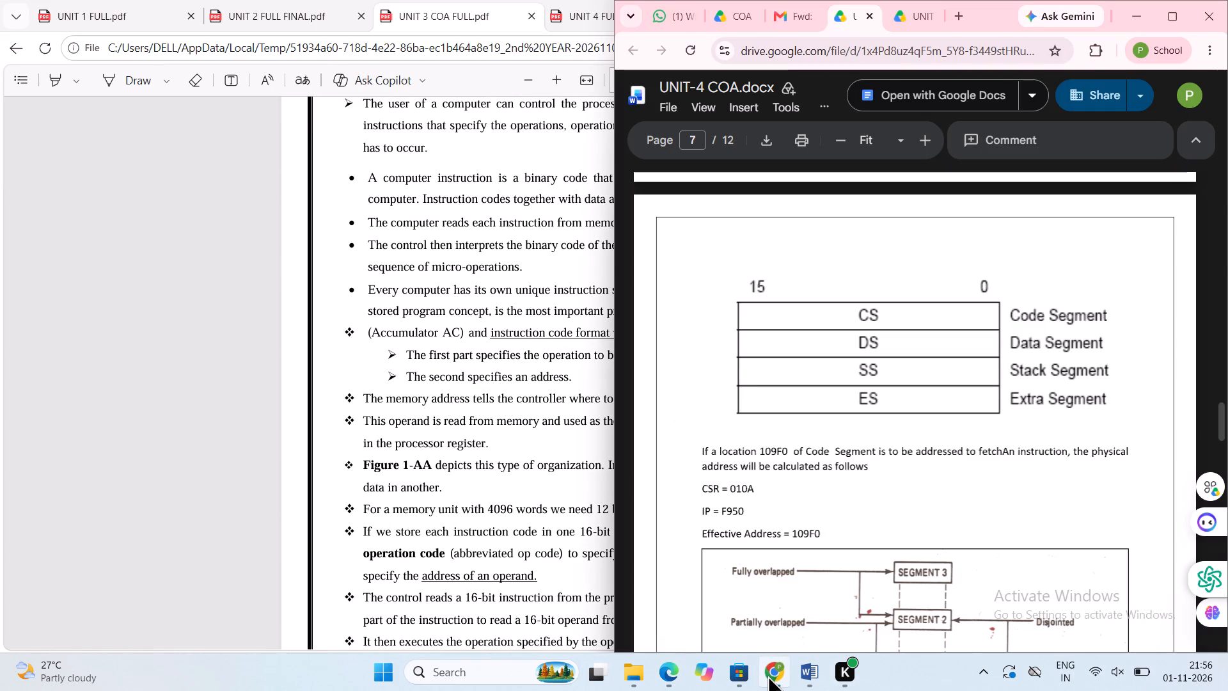
click(737, 12)
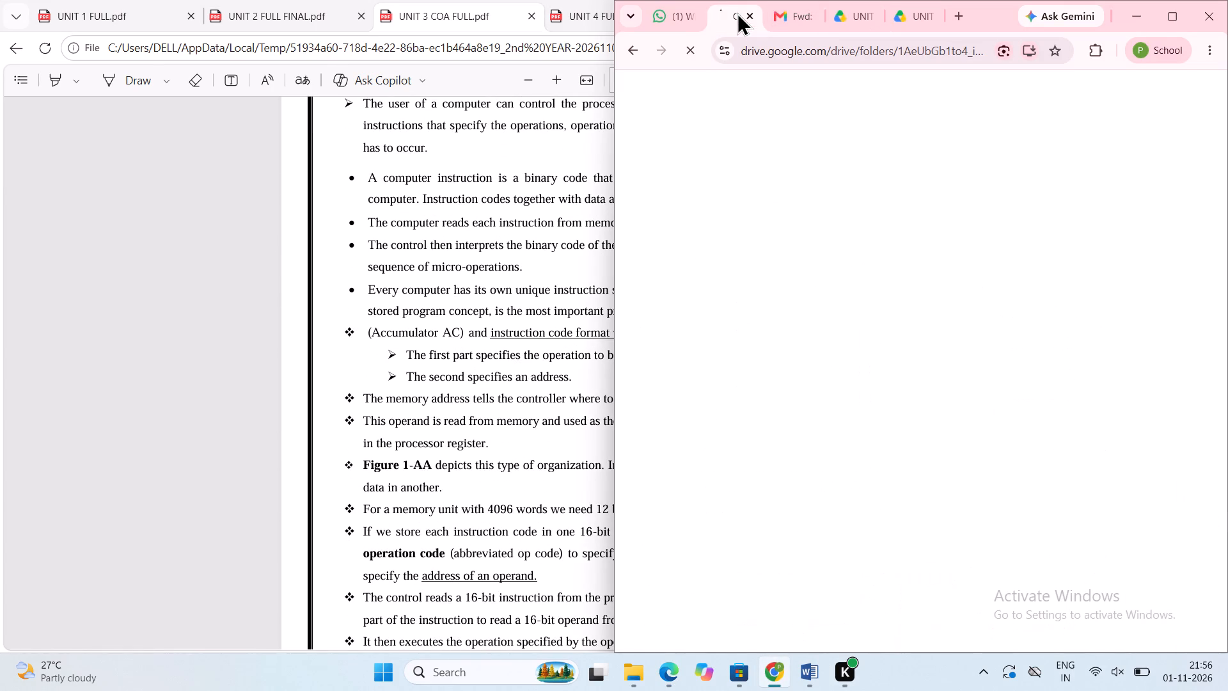
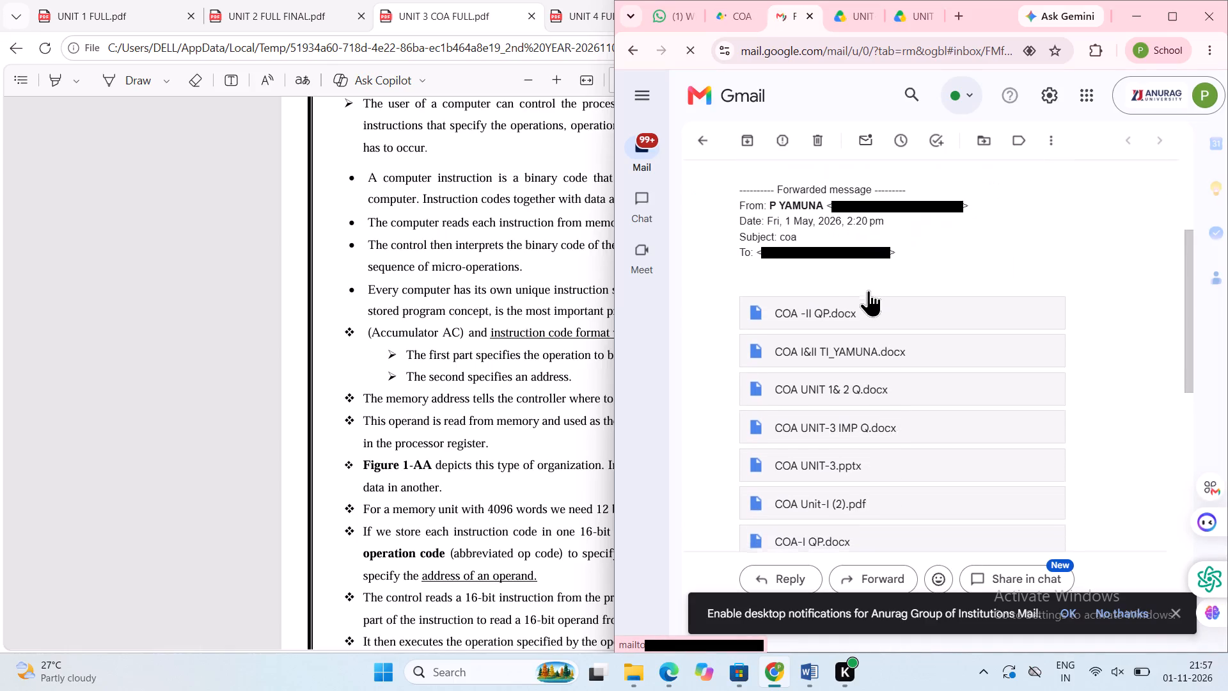
Open UNIT 3 COA.docx from the attachments of the forwarded coa email in Gmail and look through its contents.
scroll(869, 290, down, 3)
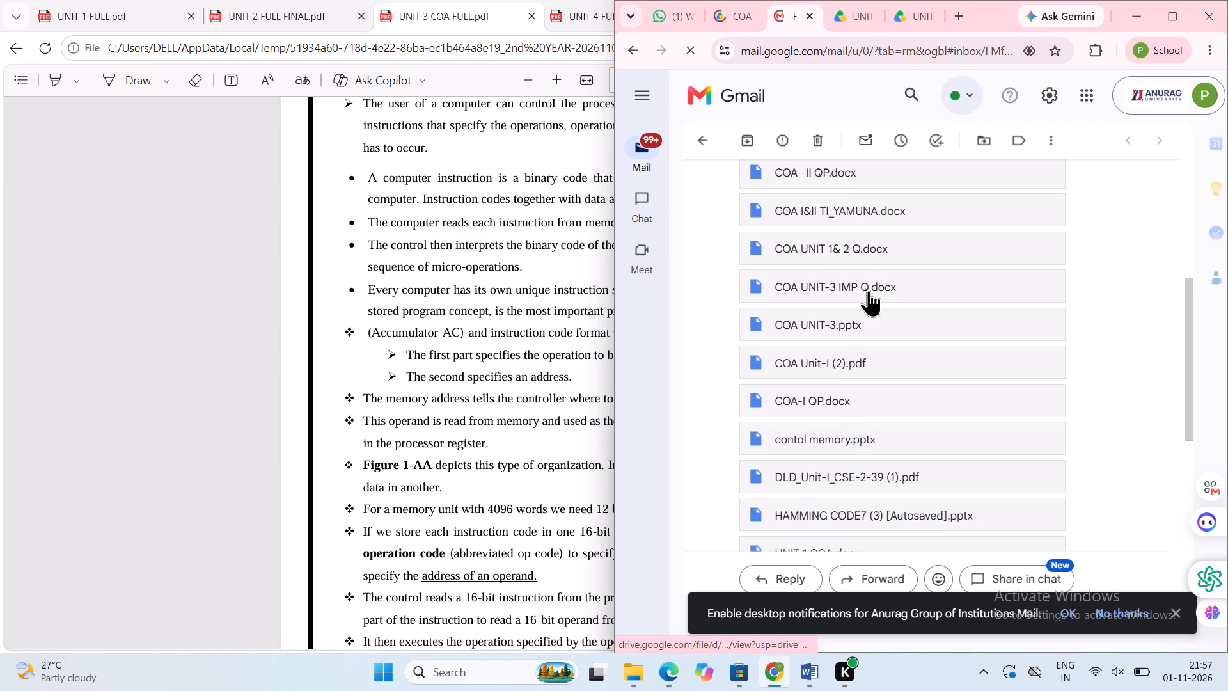
scroll(869, 290, down, 4)
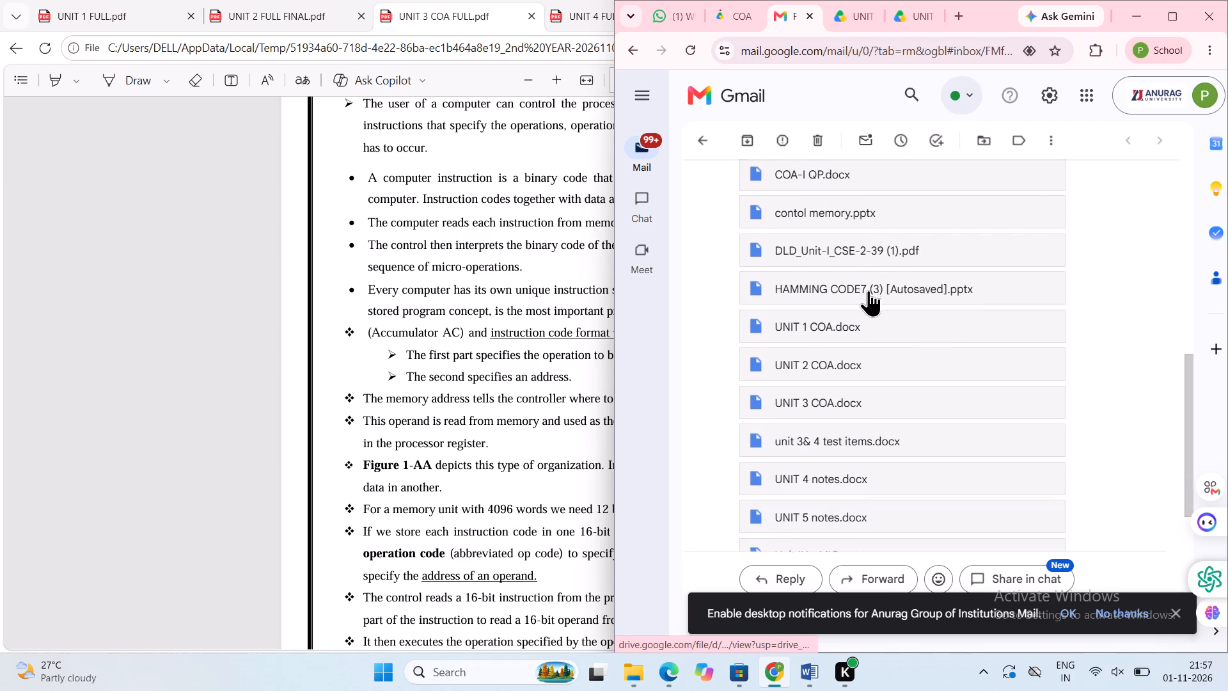
scroll(869, 290, down, 2)
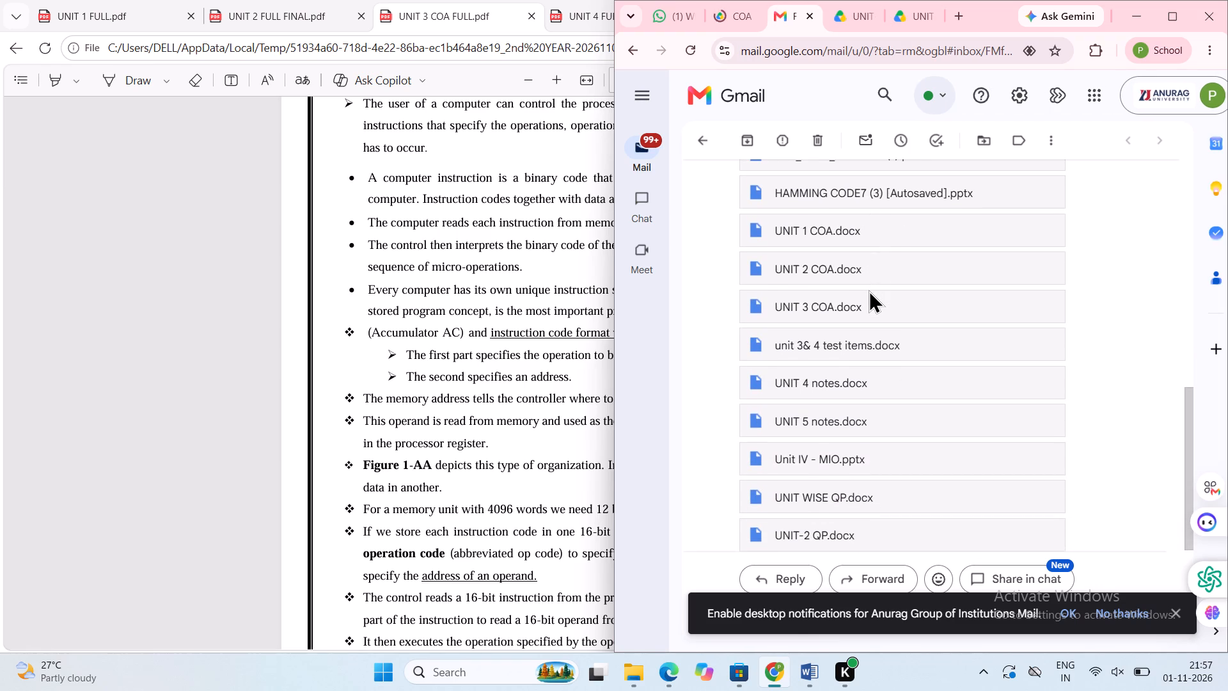
scroll(869, 290, down, 1)
click(869, 290)
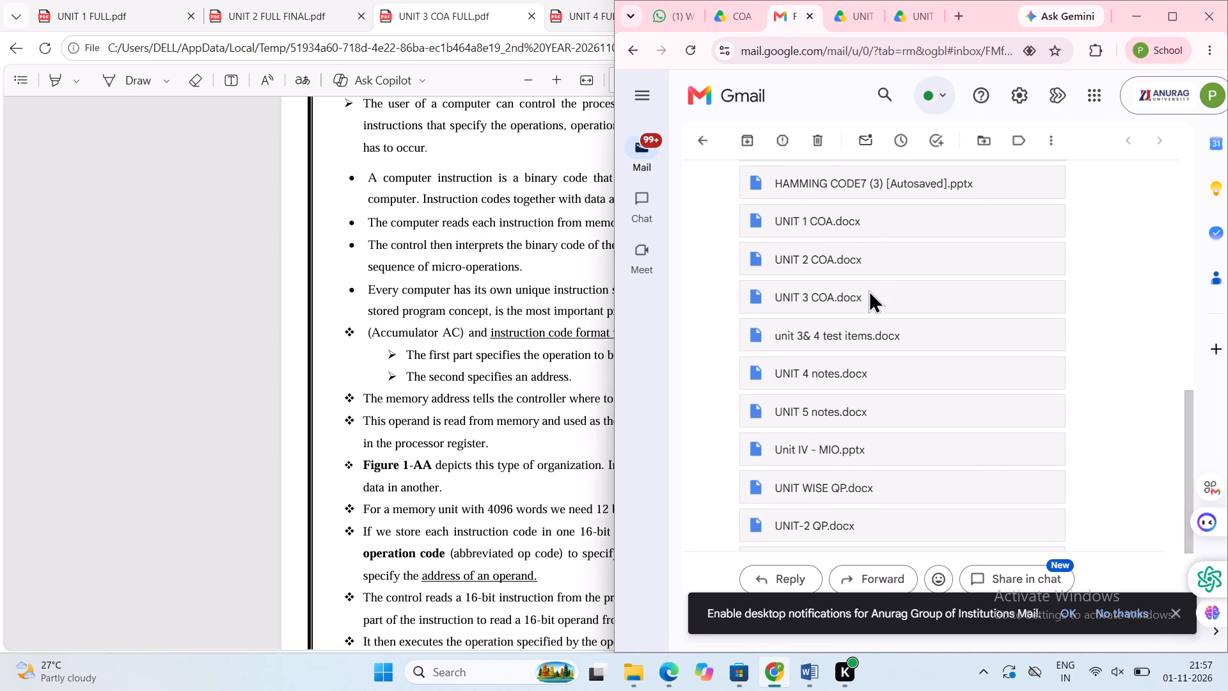
click(833, 292)
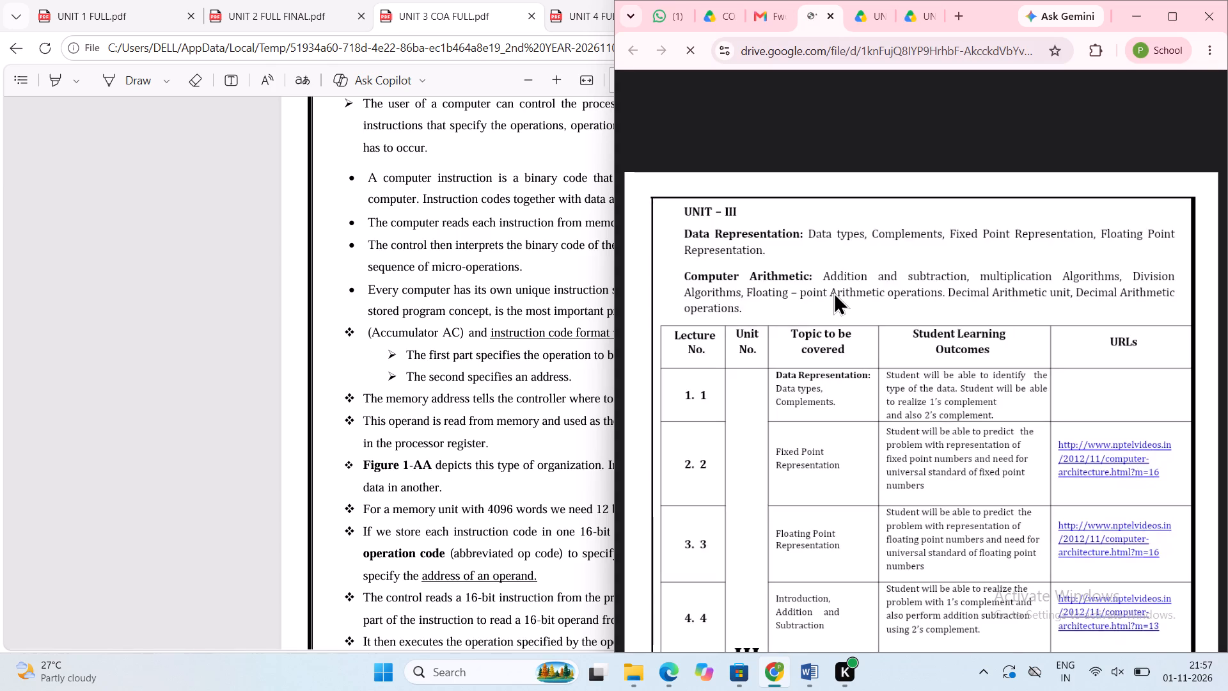
scroll(833, 292, down, 2)
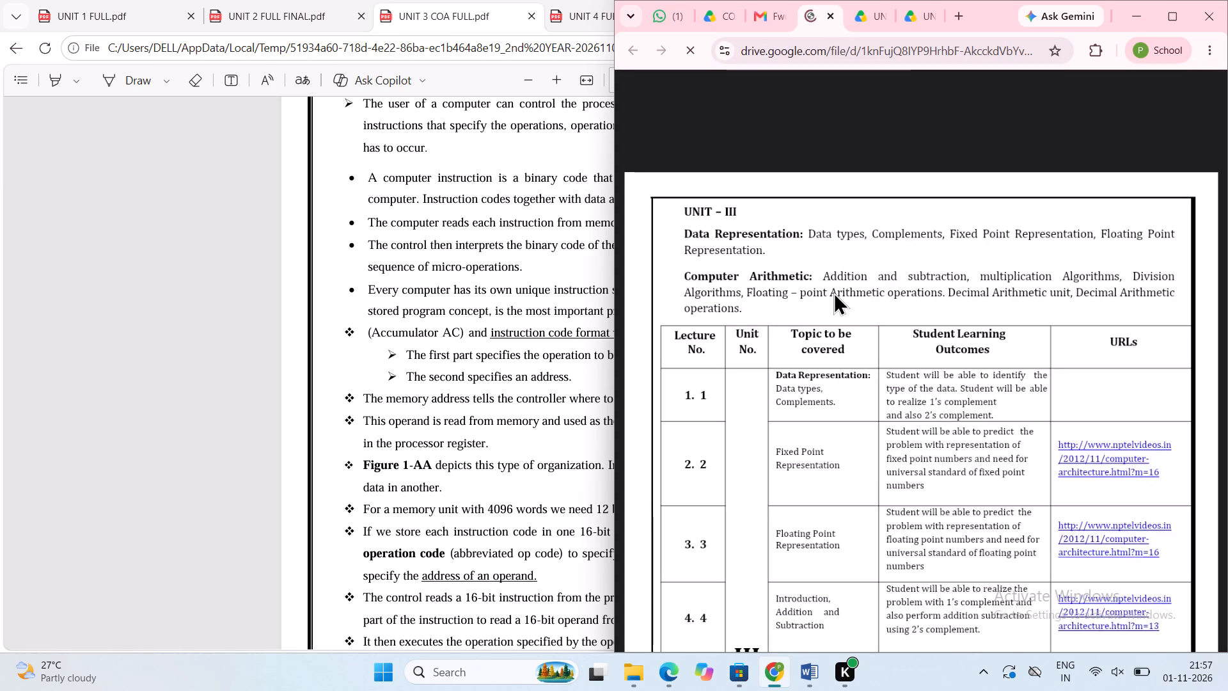
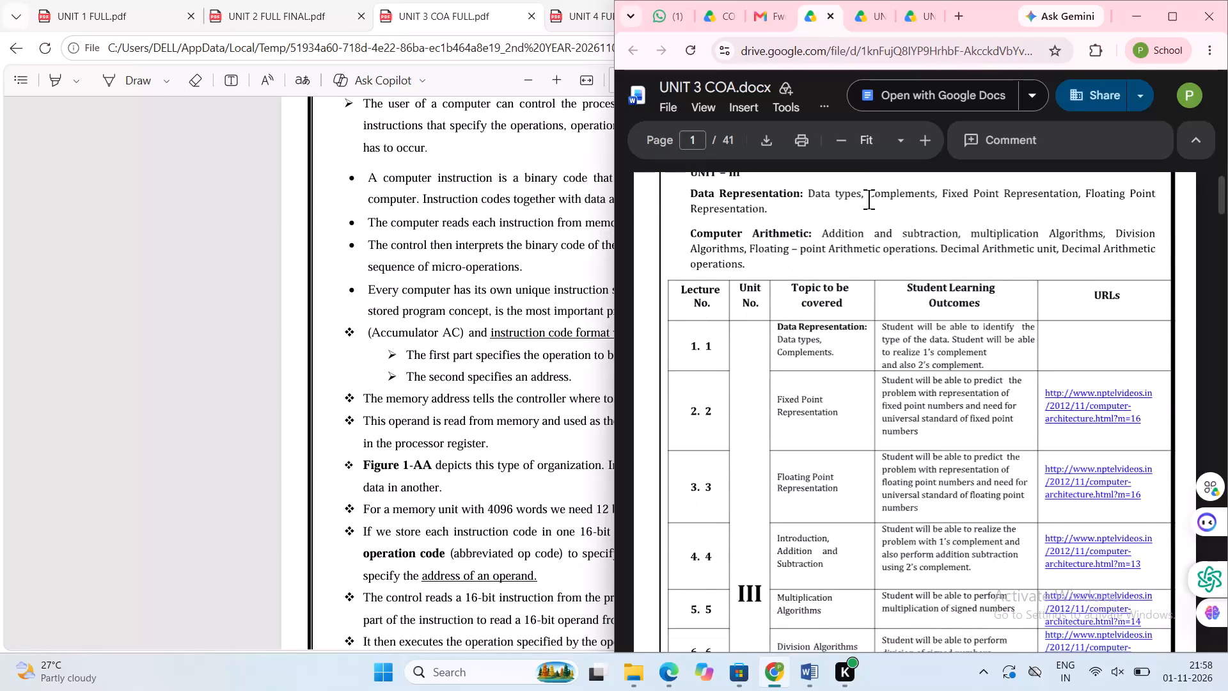
scroll(869, 199, down, 5)
scroll(869, 199, right, 1)
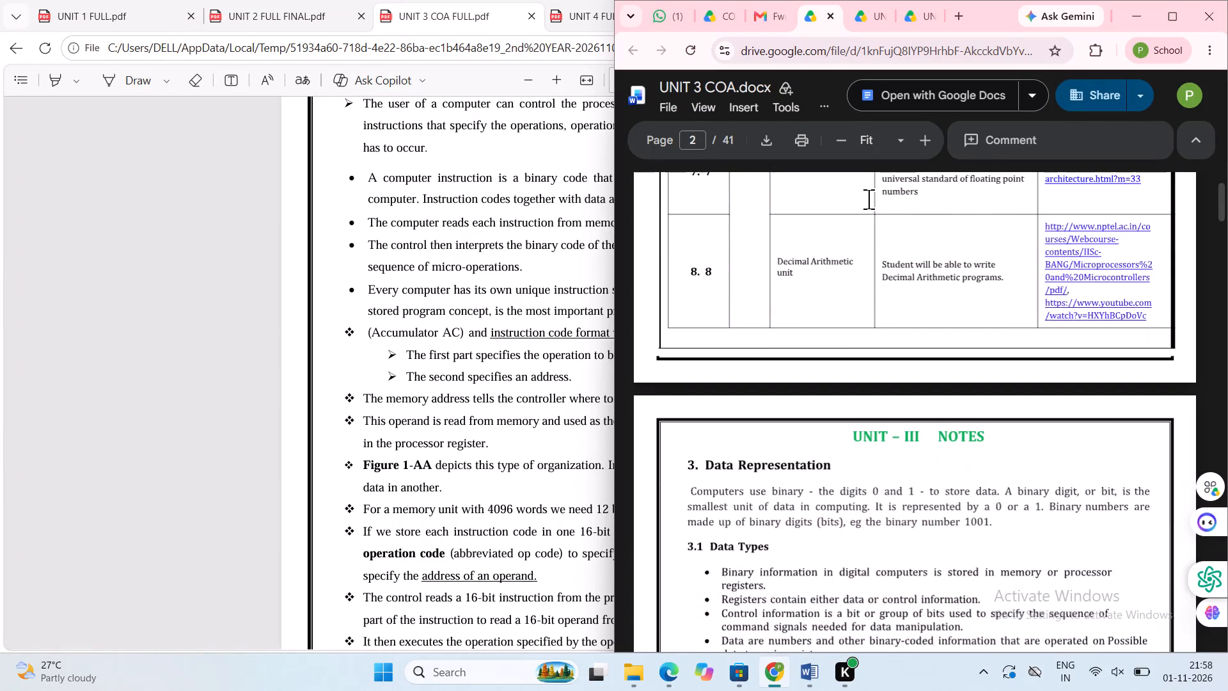
scroll(869, 199, right, 1)
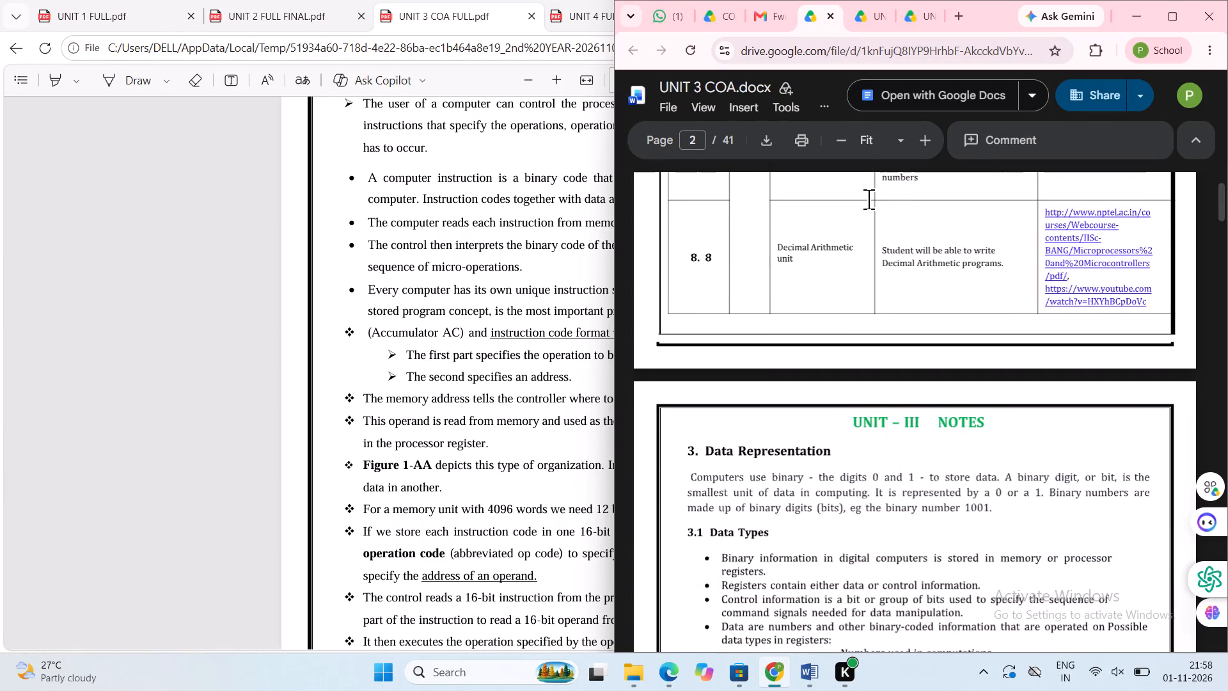
scroll(869, 199, right, 1)
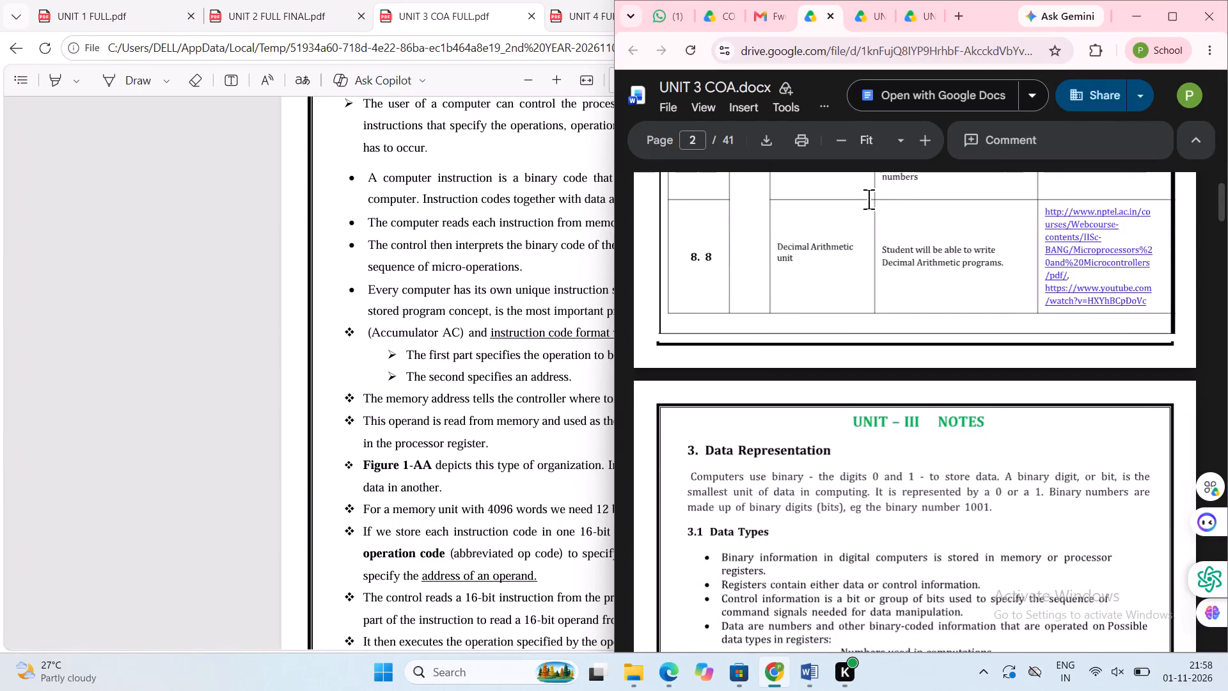
scroll(869, 199, right, 1)
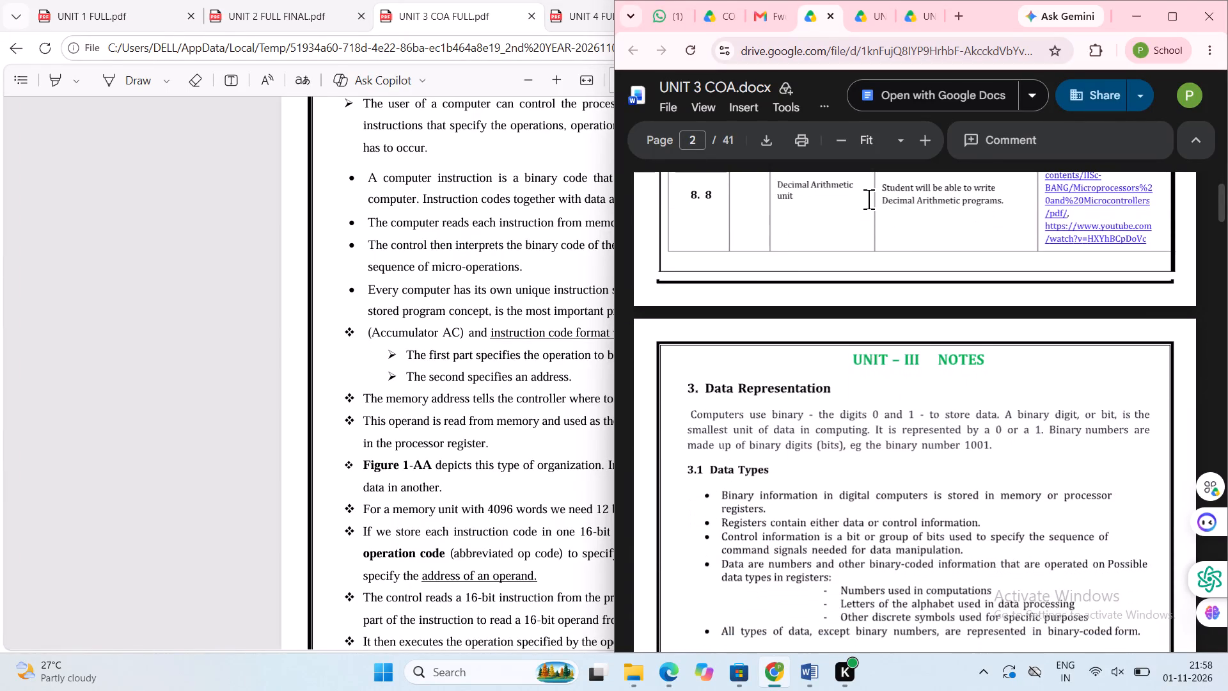
scroll(869, 199, down, 9)
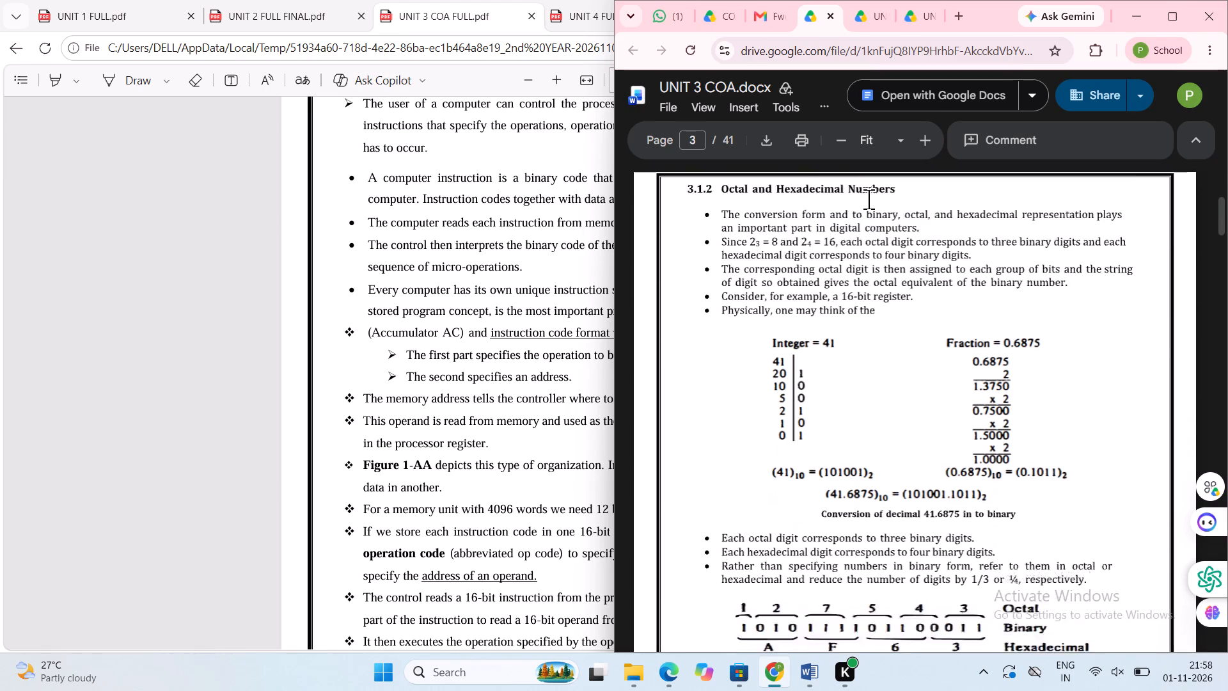
scroll(869, 199, right, 5)
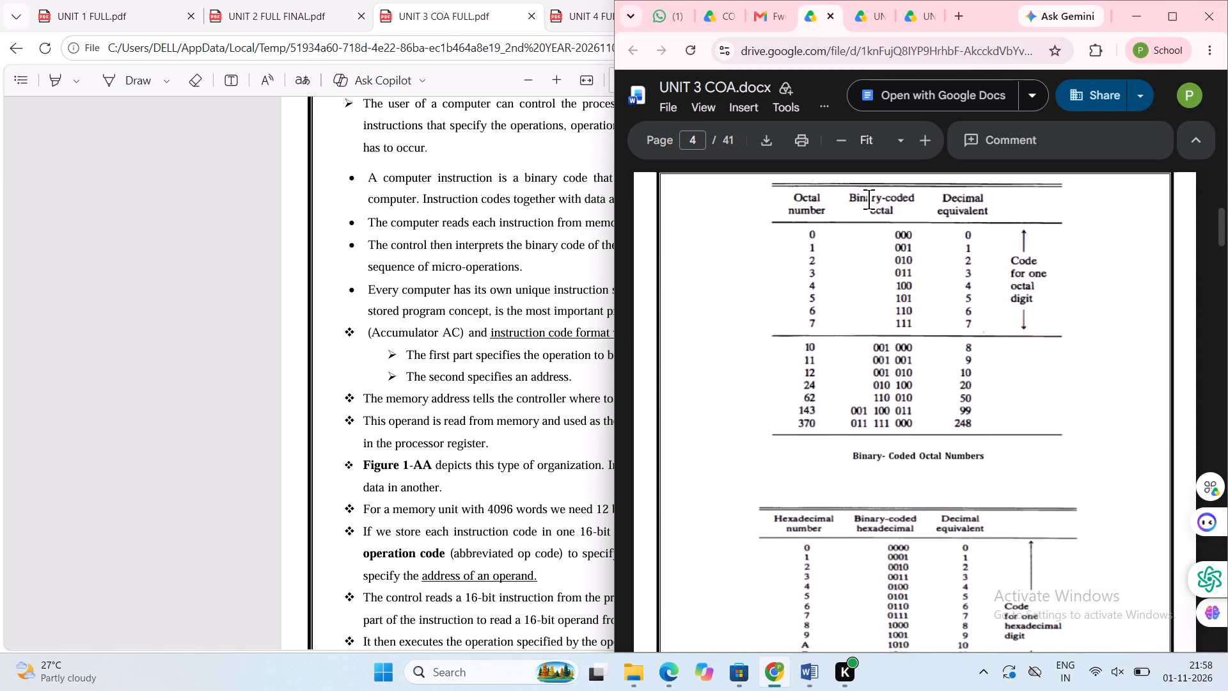
scroll(869, 199, down, 5)
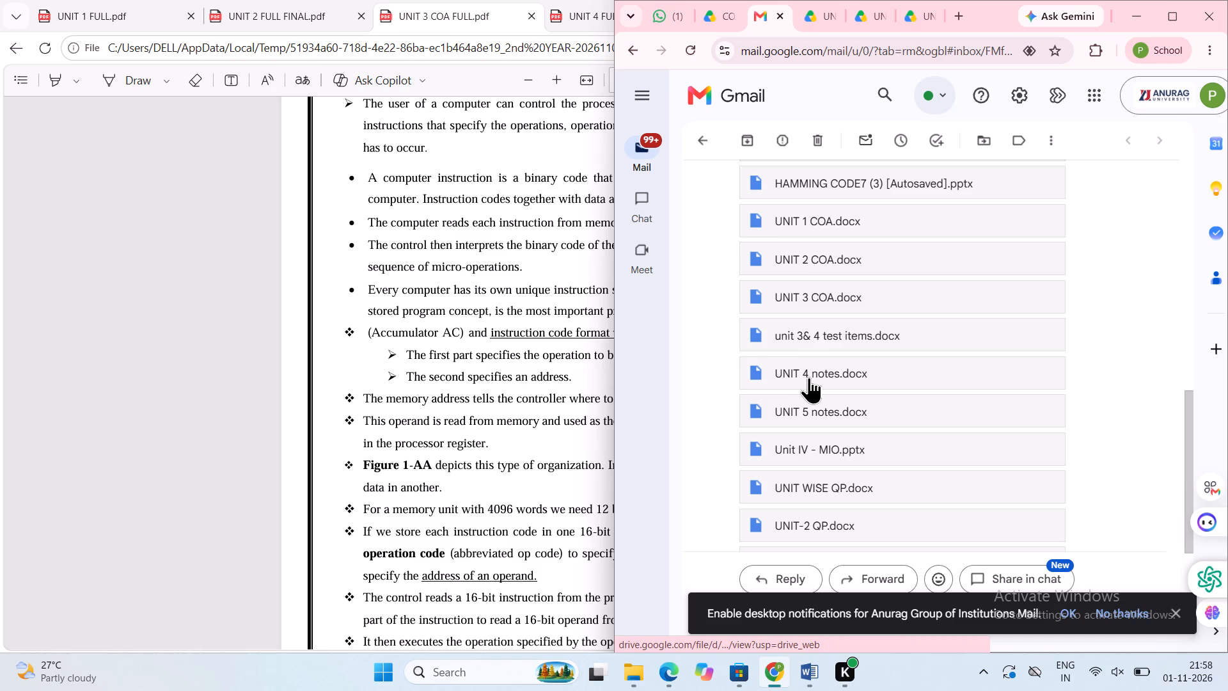
click(849, 341)
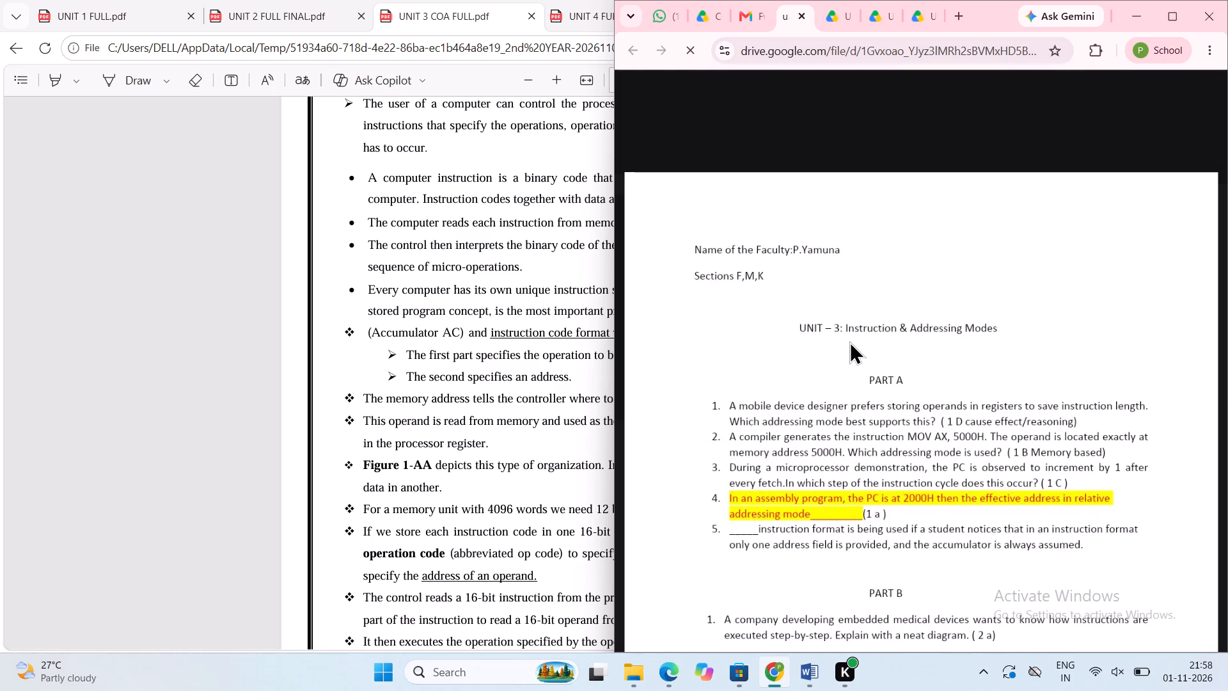
scroll(849, 341, down, 11)
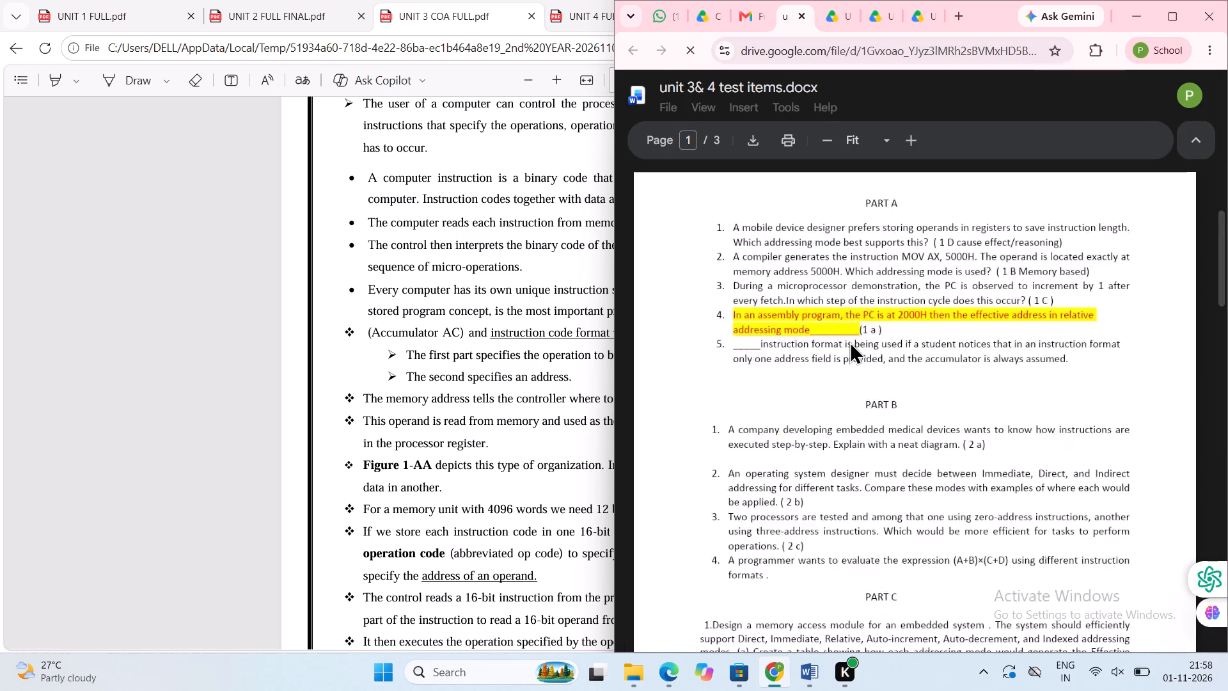
scroll(849, 341, up, 2)
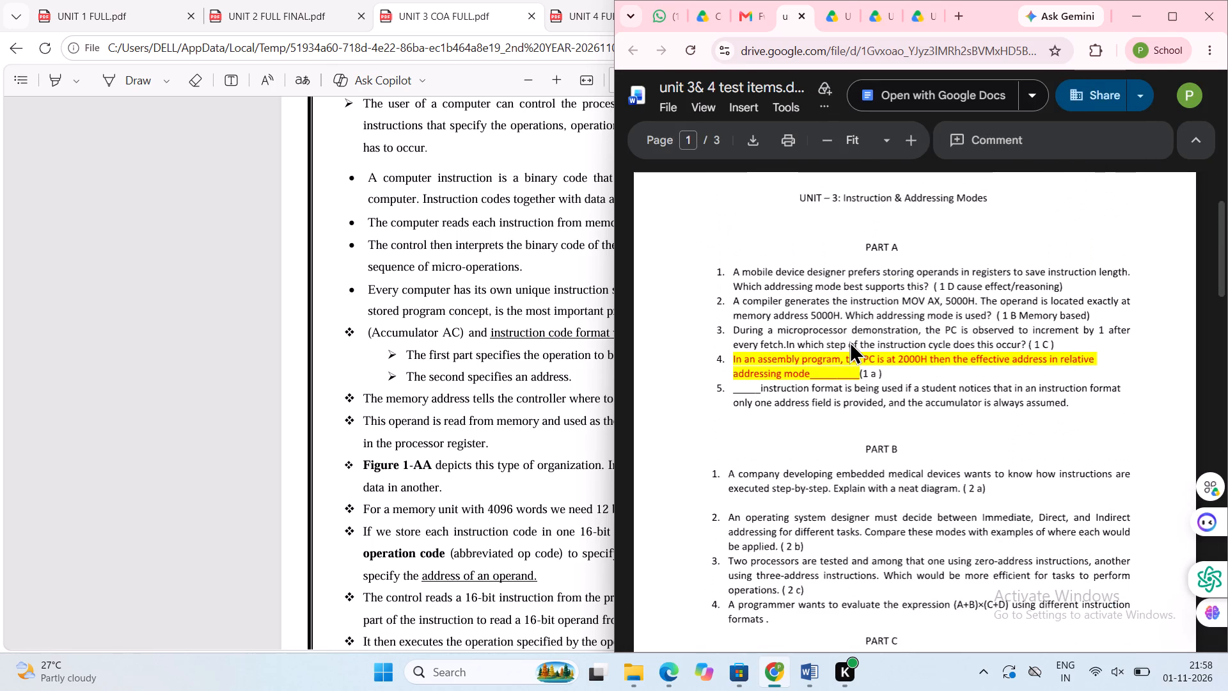
scroll(849, 341, up, 1)
scroll(849, 341, down, 5)
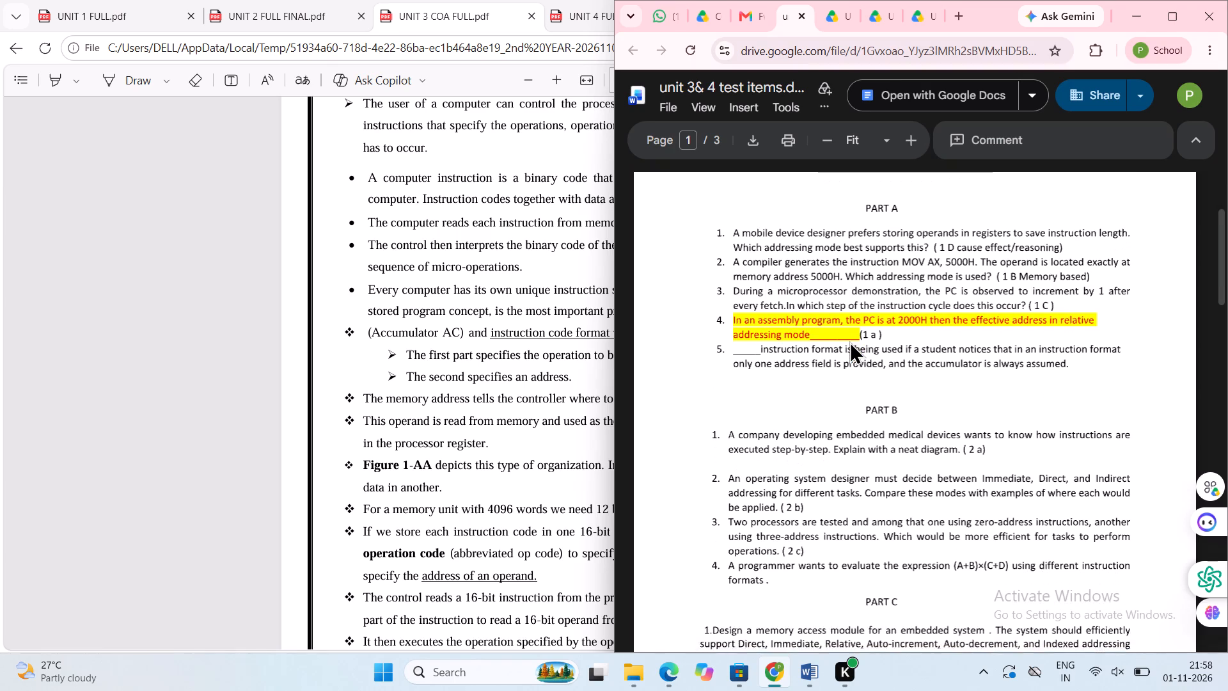
scroll(849, 341, down, 3)
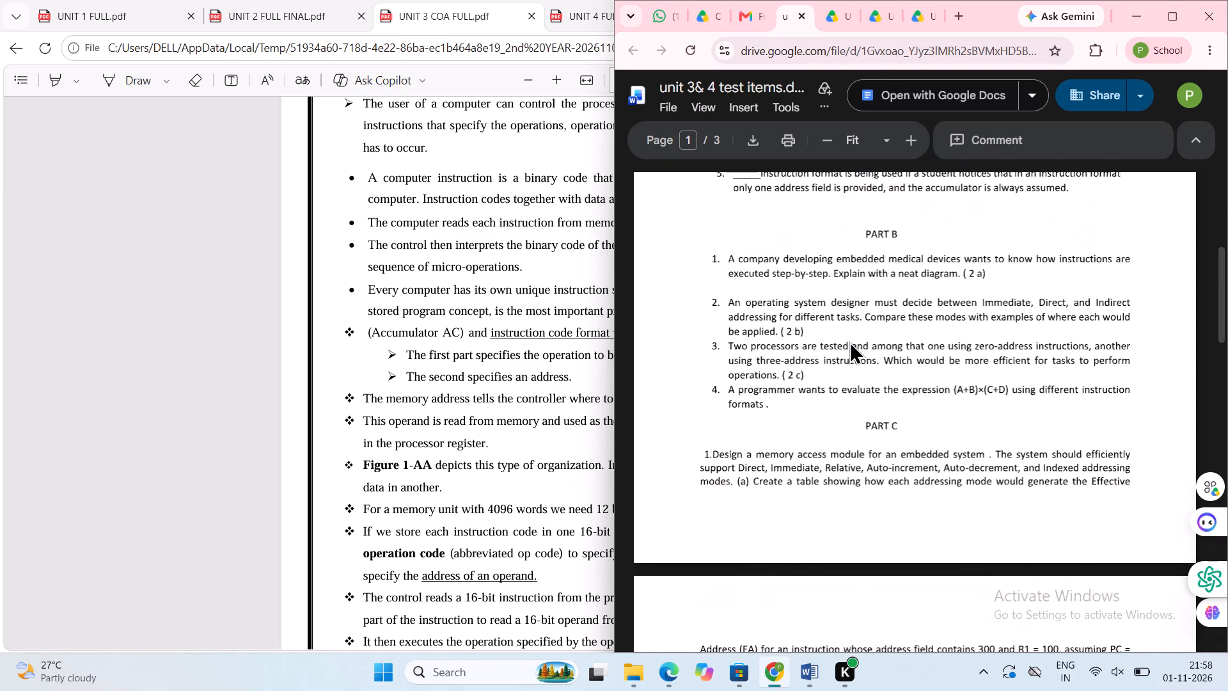
scroll(849, 341, down, 4)
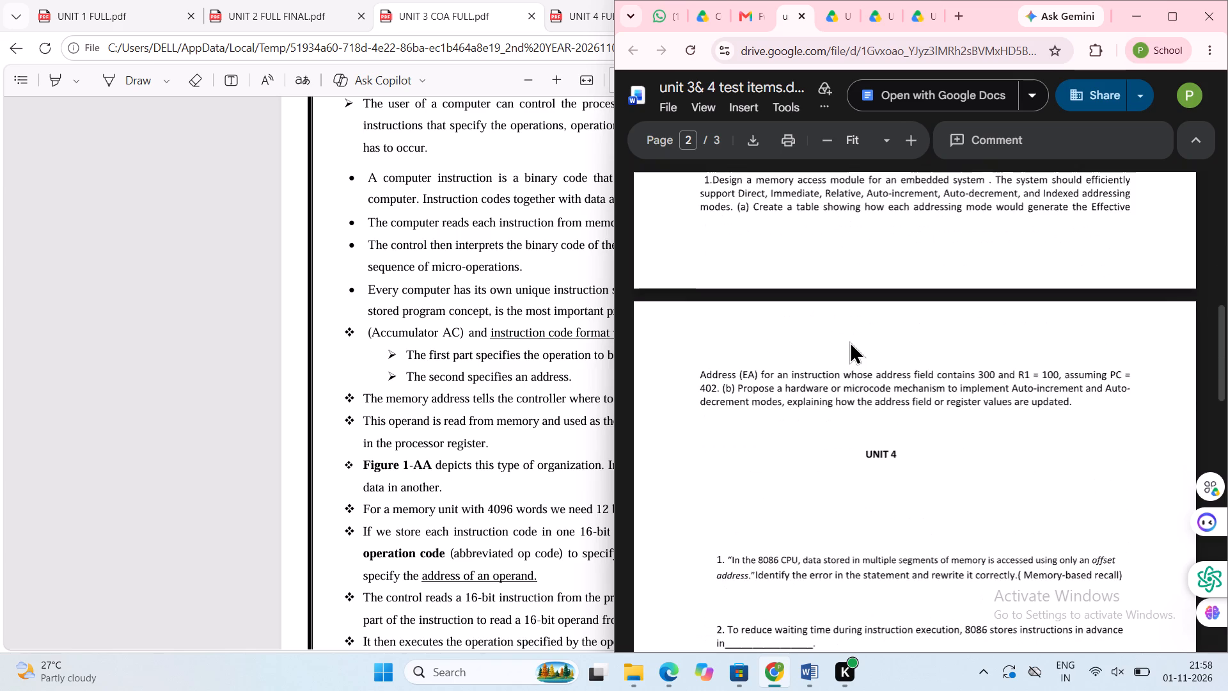
scroll(849, 341, down, 7)
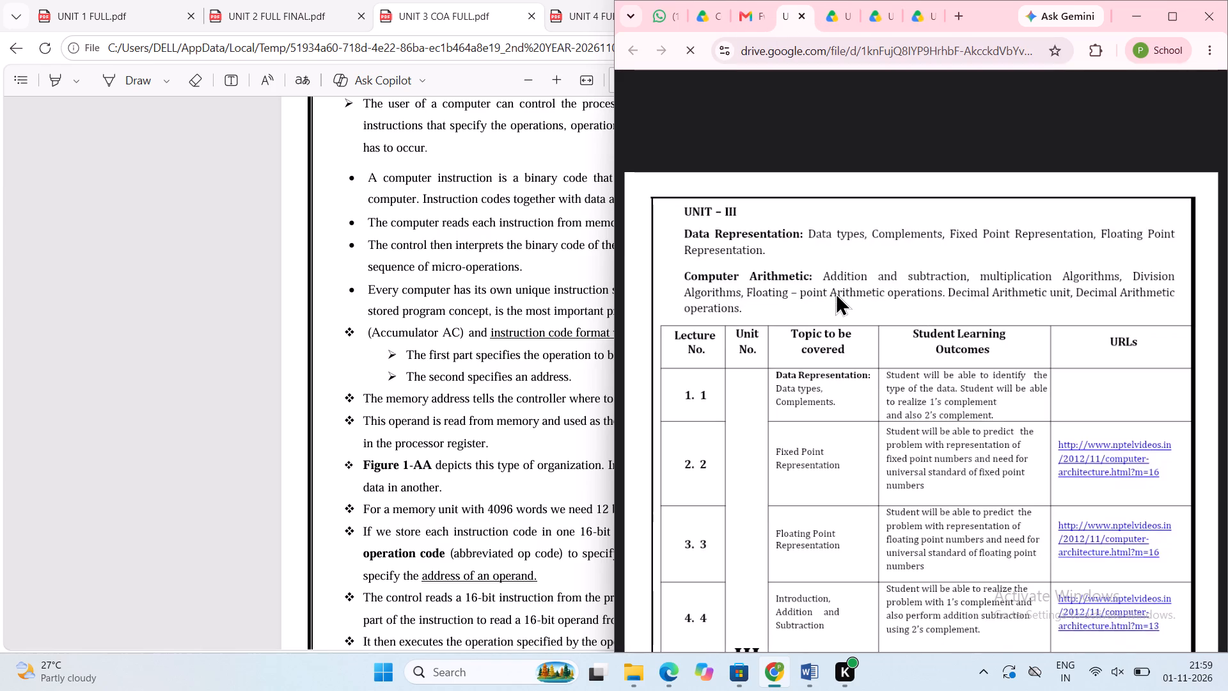
scroll(835, 292, down, 8)
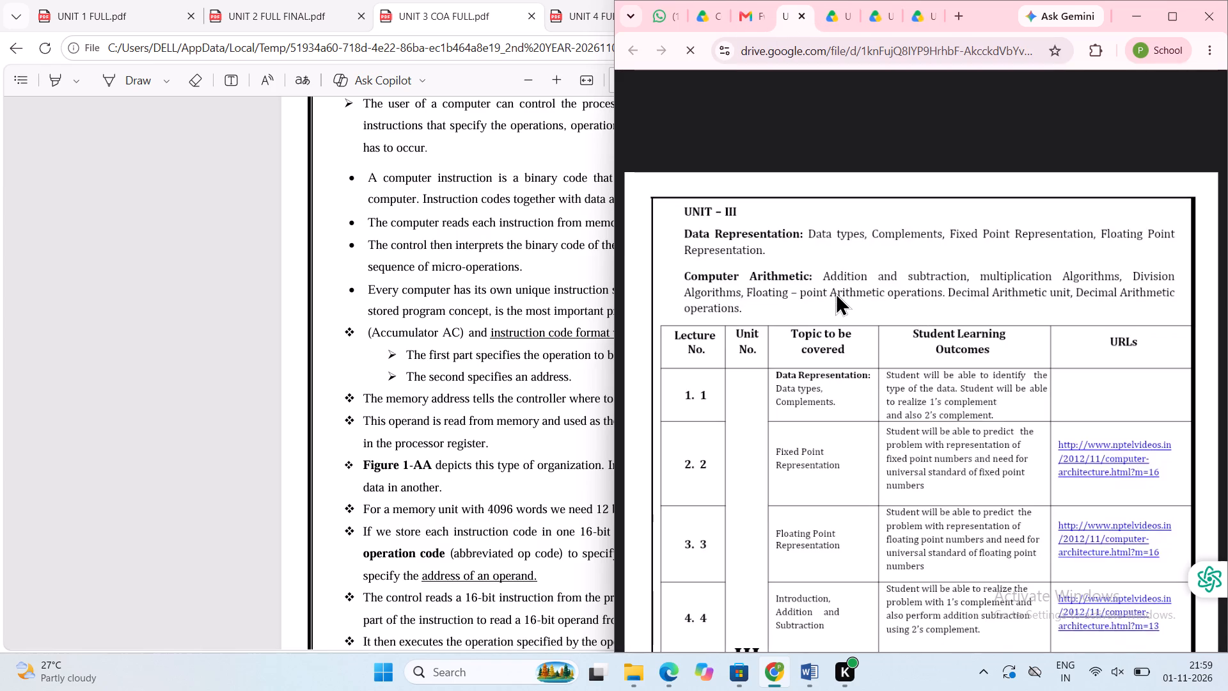
scroll(835, 292, down, 4)
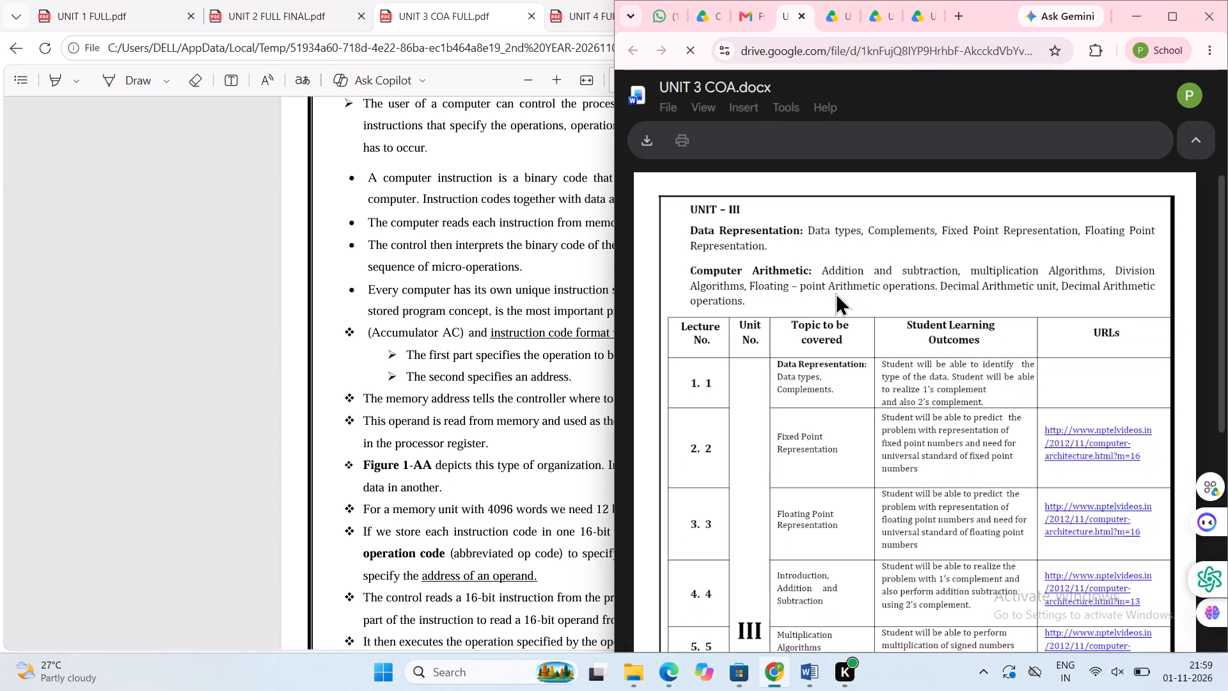
scroll(835, 292, down, 2)
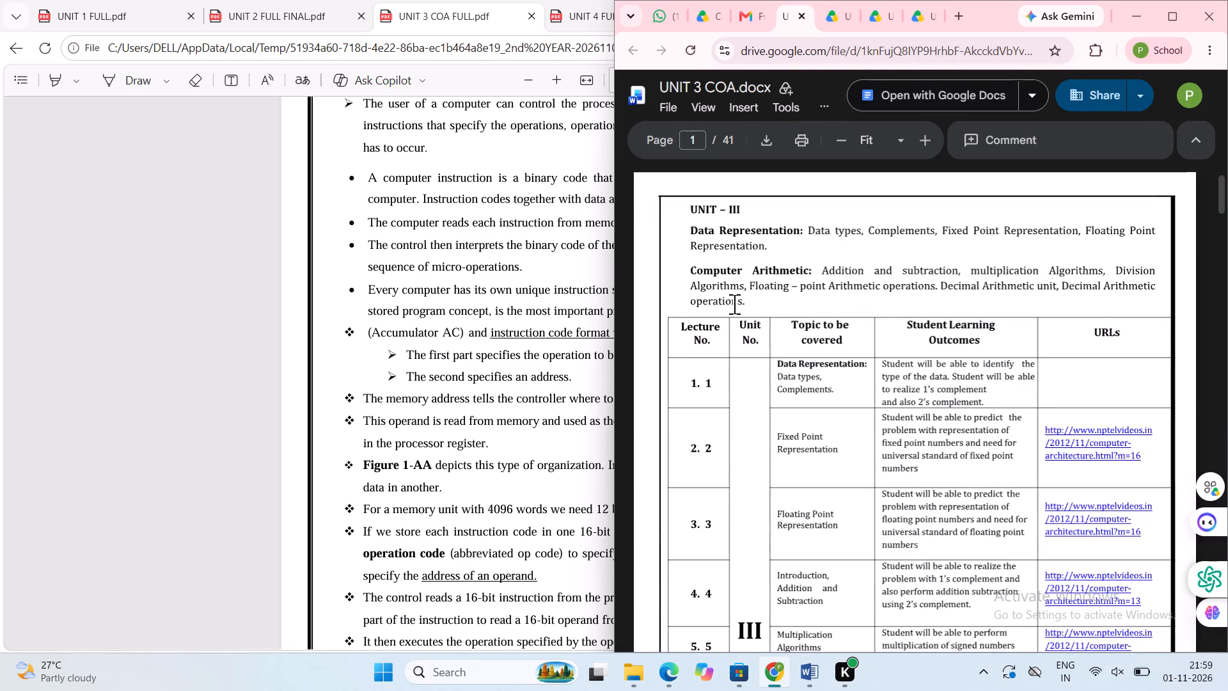
drag(918, 278, 1028, 288)
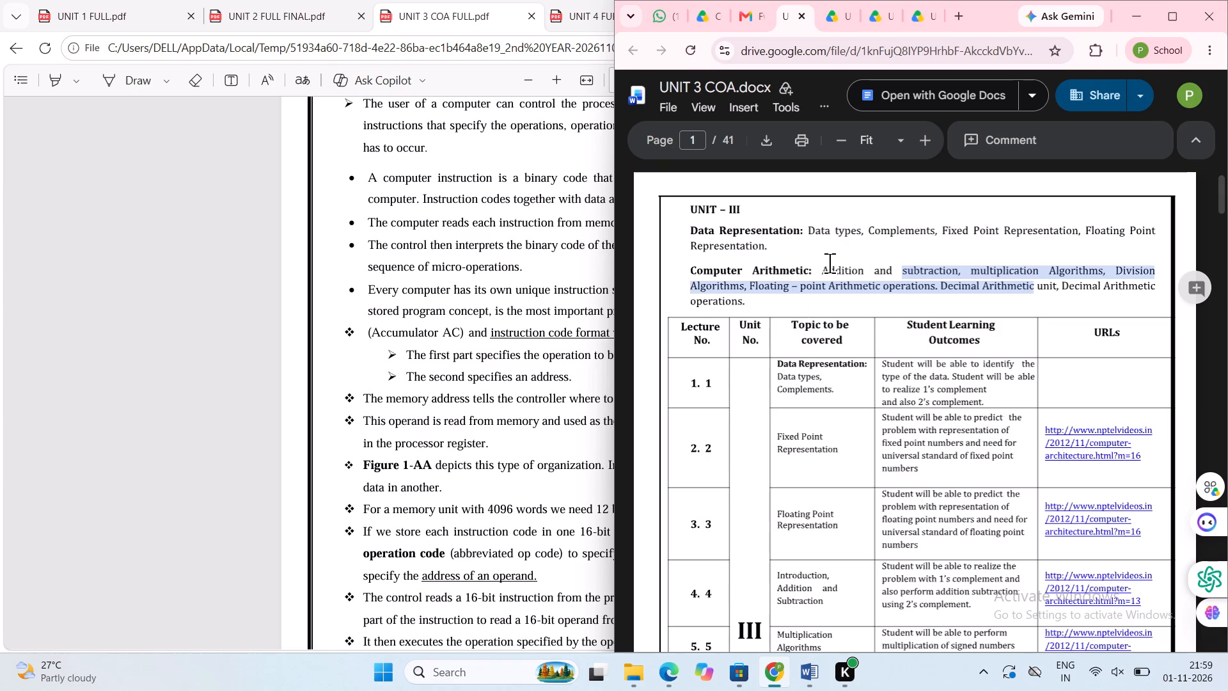
click(831, 263)
scroll(831, 263, down, 5)
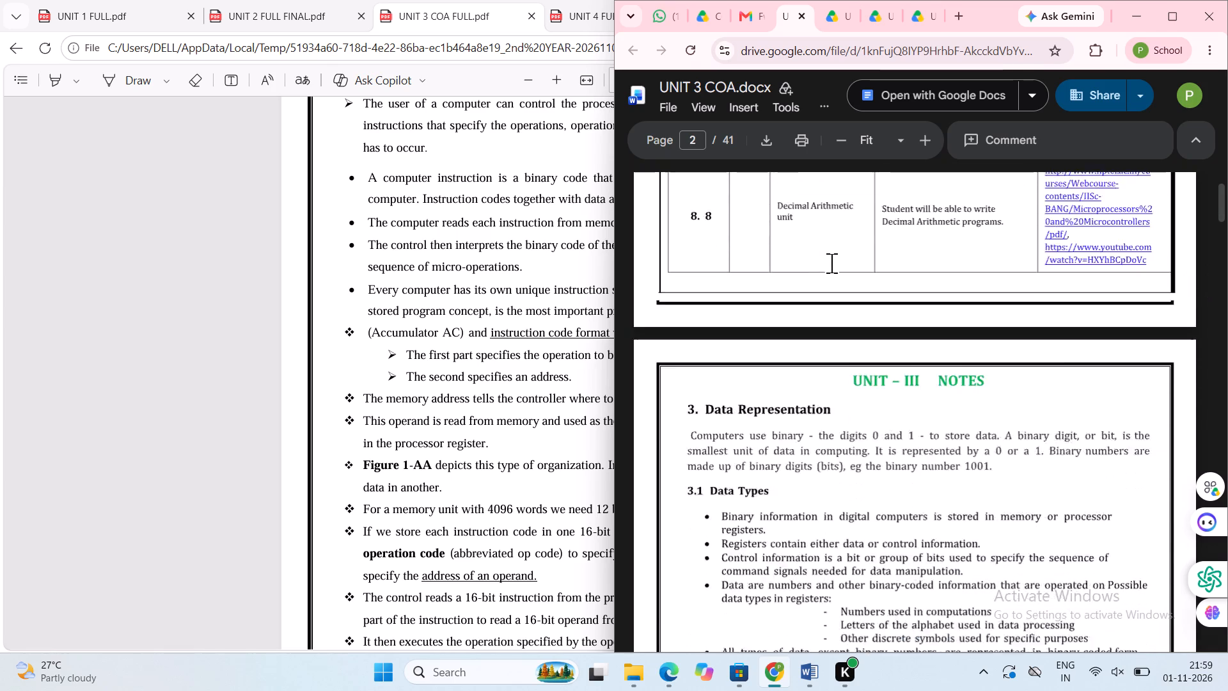
scroll(831, 263, up, 3)
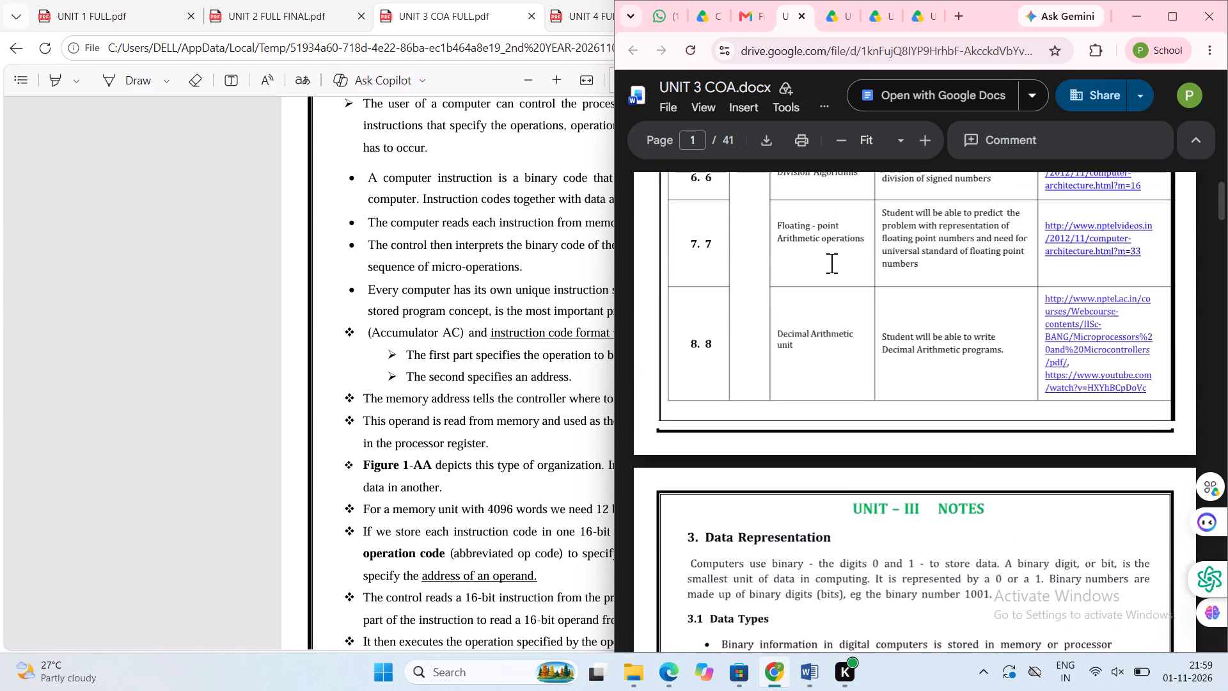
scroll(831, 263, up, 5)
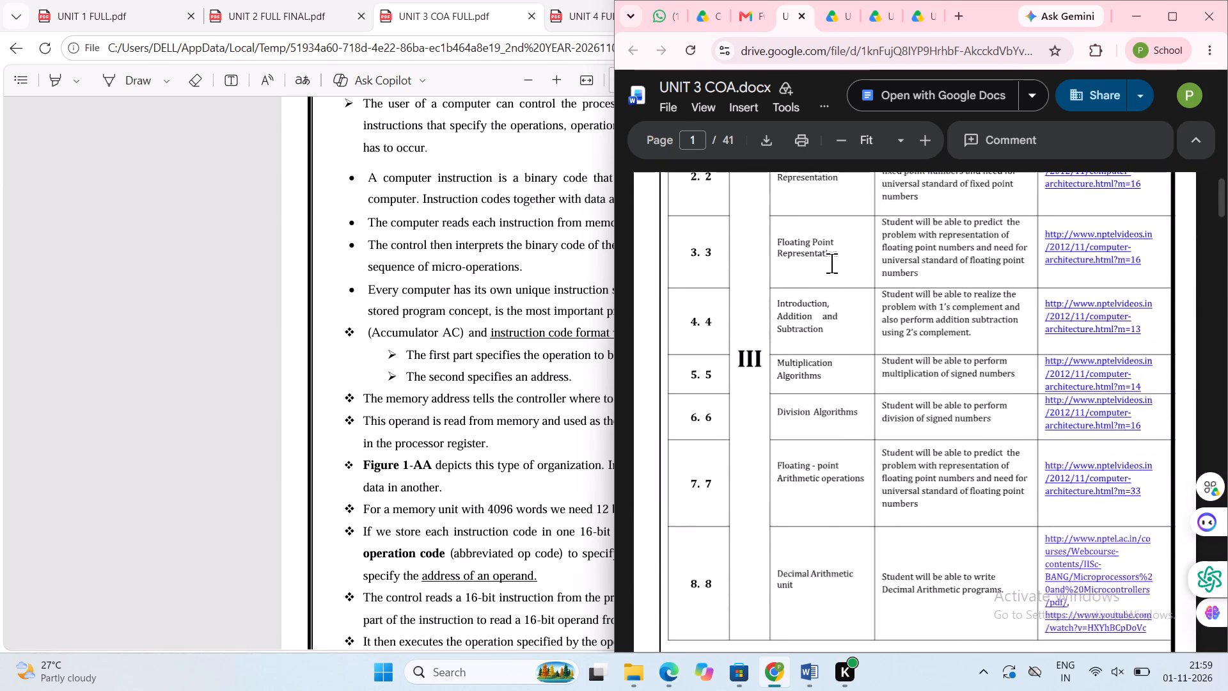
scroll(831, 263, up, 1)
scroll(831, 263, down, 14)
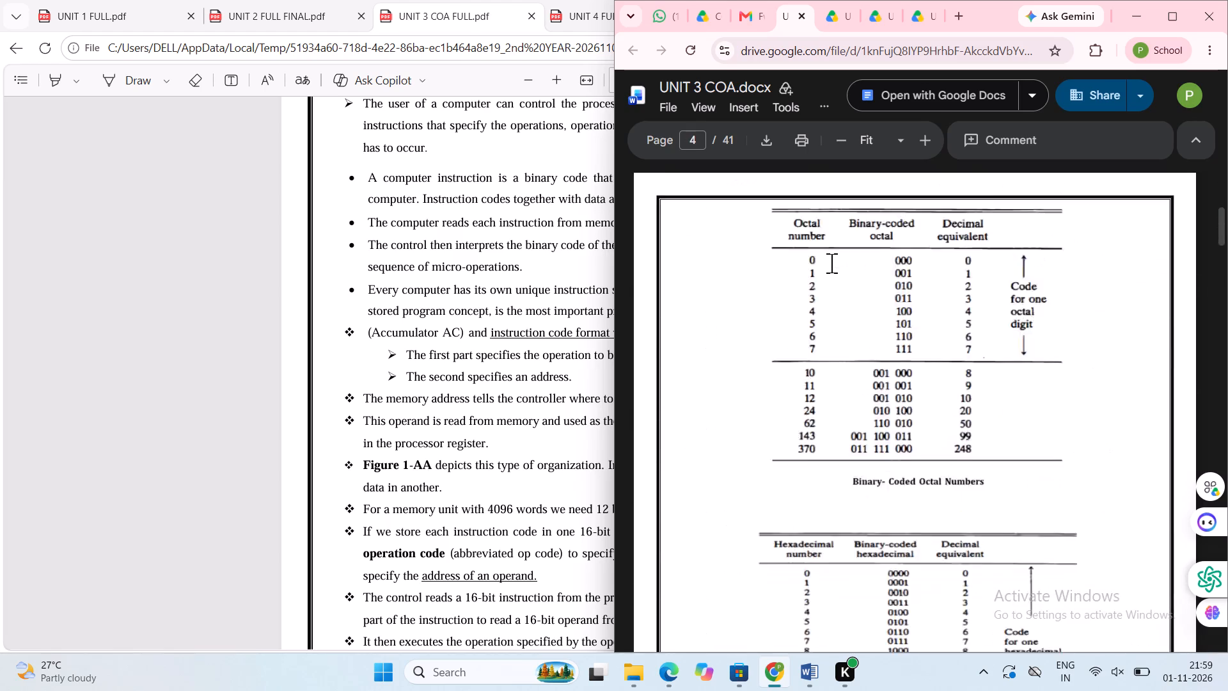
scroll(831, 263, down, 18)
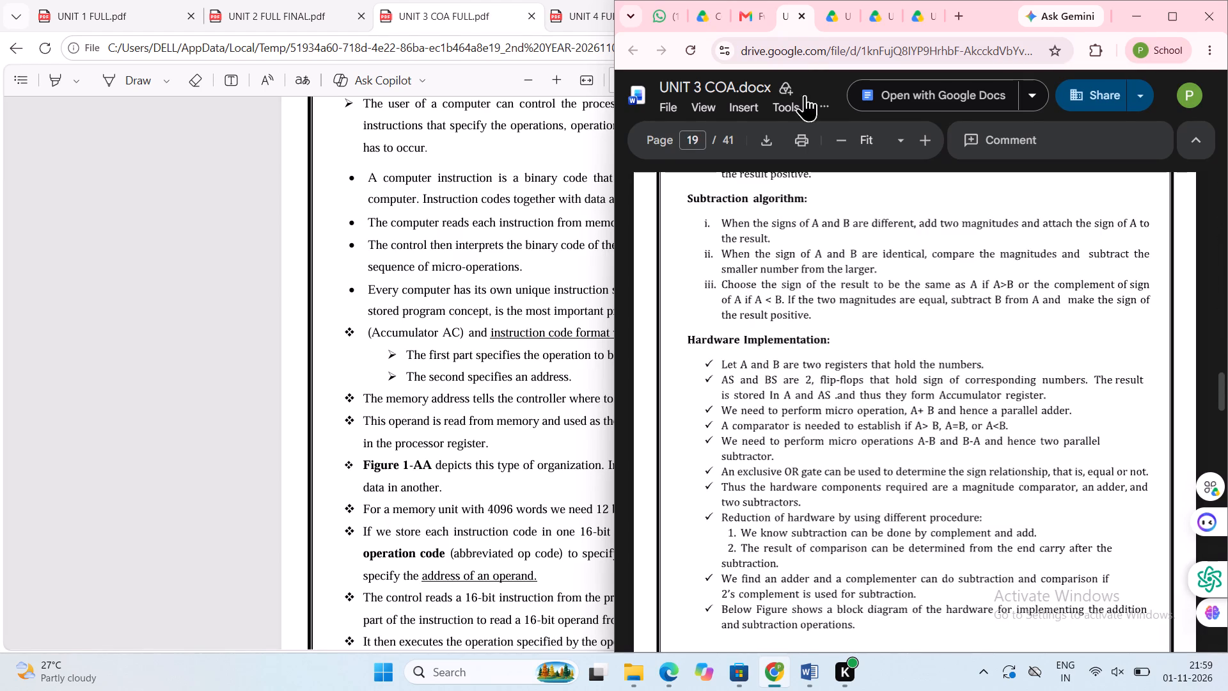
click(801, 10)
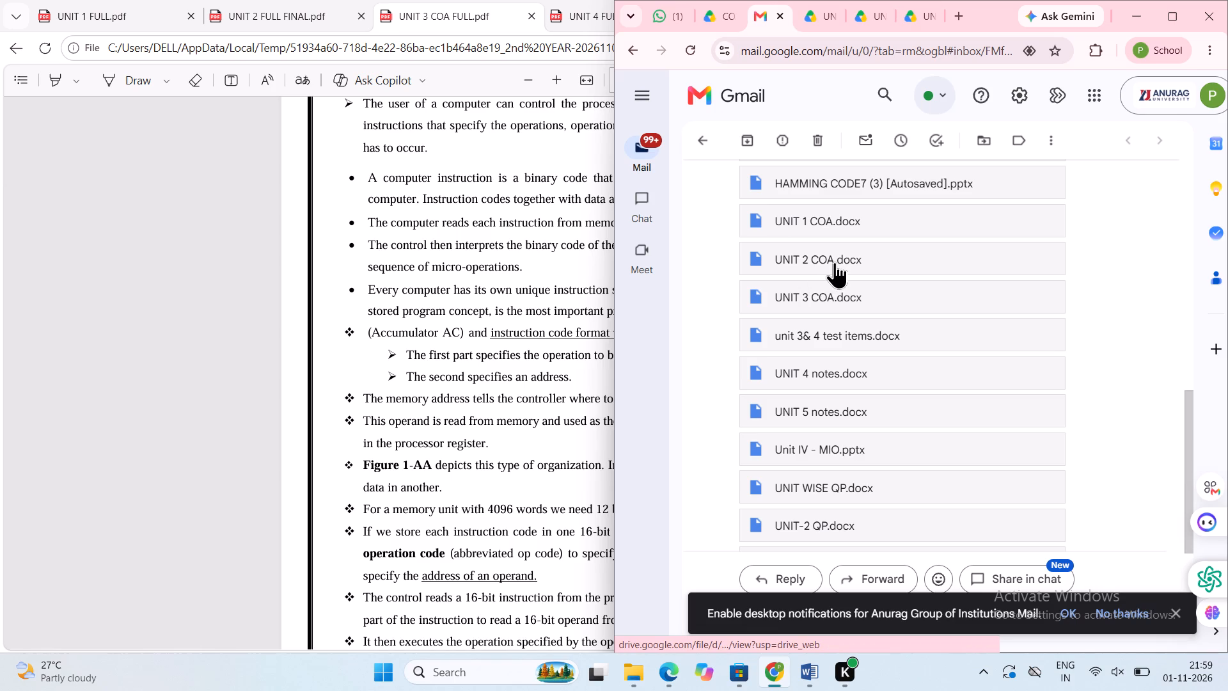
Open UNIT 2 COA.docx from the email, check its syllabus table and the start of the micro-programmed control notes, and close it.
click(835, 262)
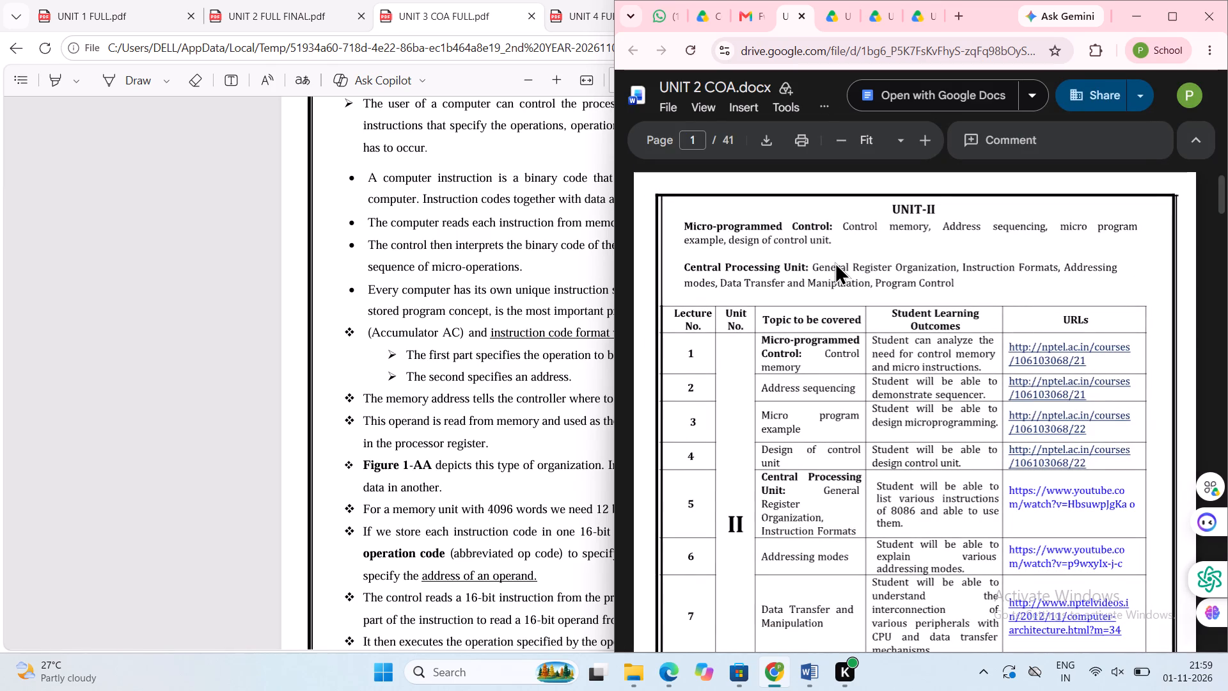
scroll(834, 262, down, 6)
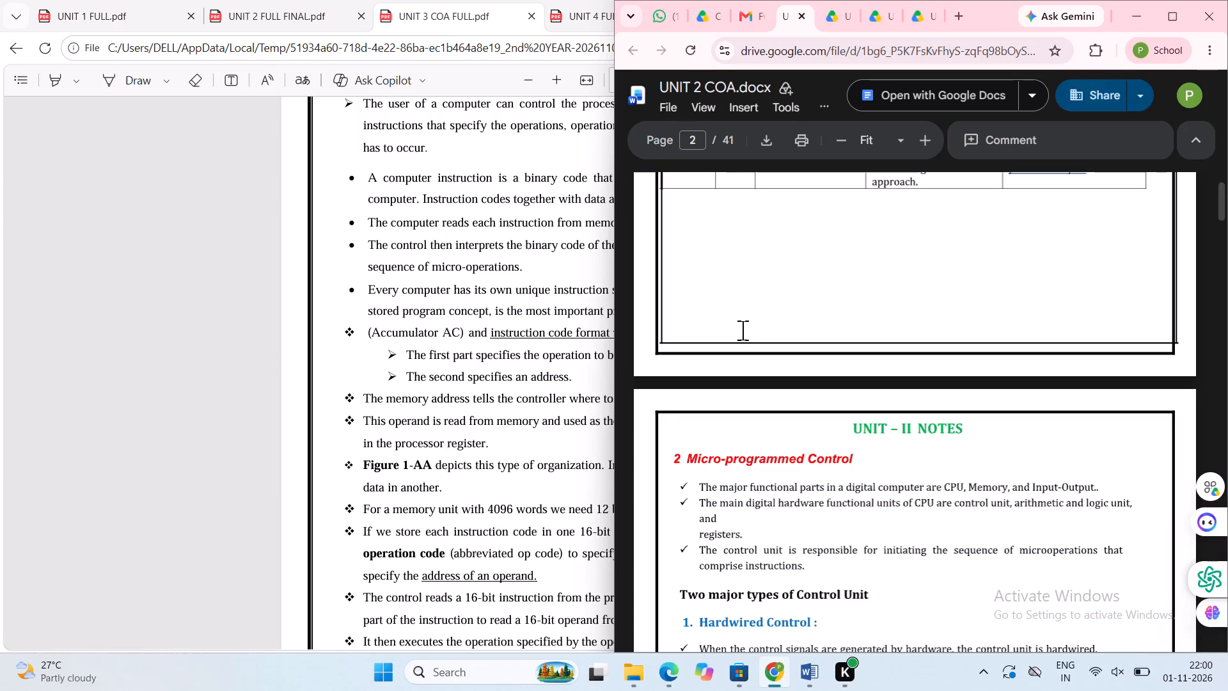
click(801, 14)
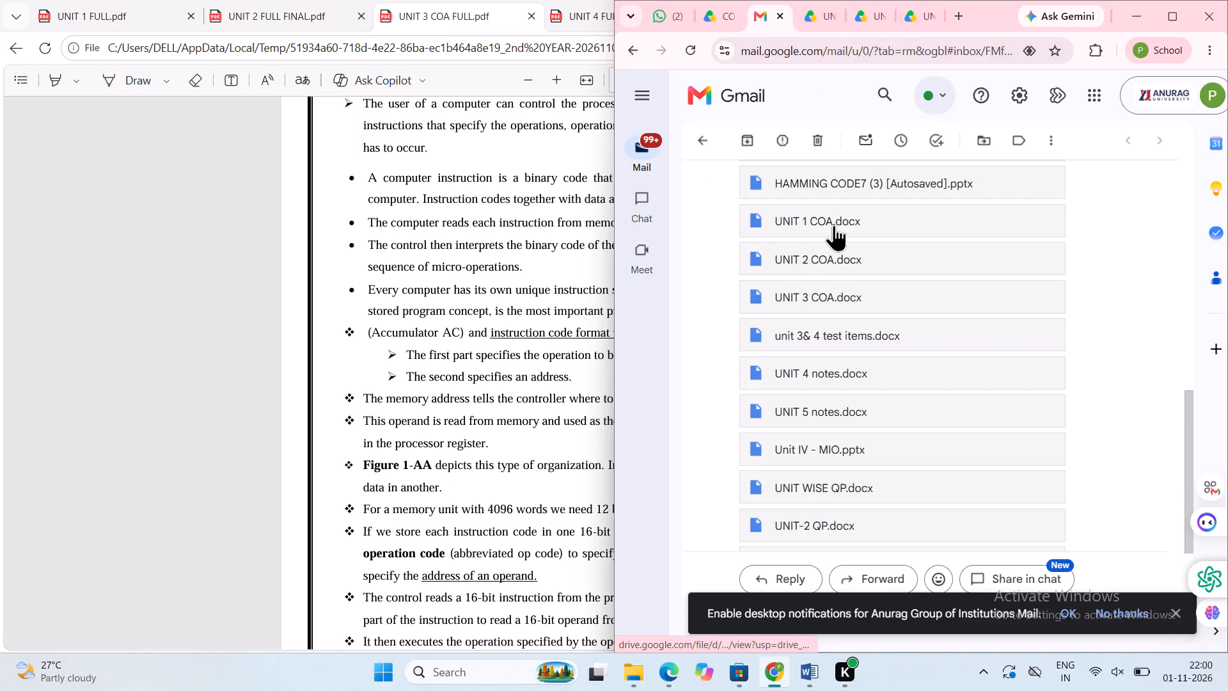
Open COA UNIT-3.pptx from the email attachments and examine the Memory Organization slides through the memory write and read operations.
scroll(834, 225, up, 3)
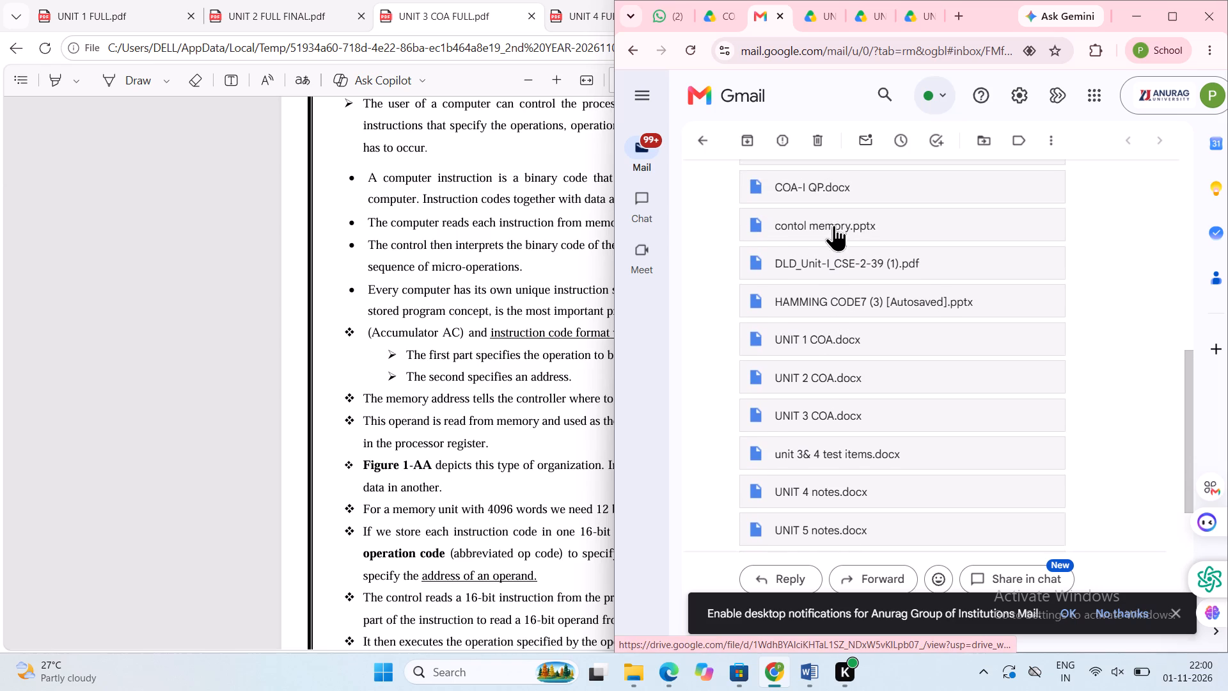
scroll(834, 225, up, 2)
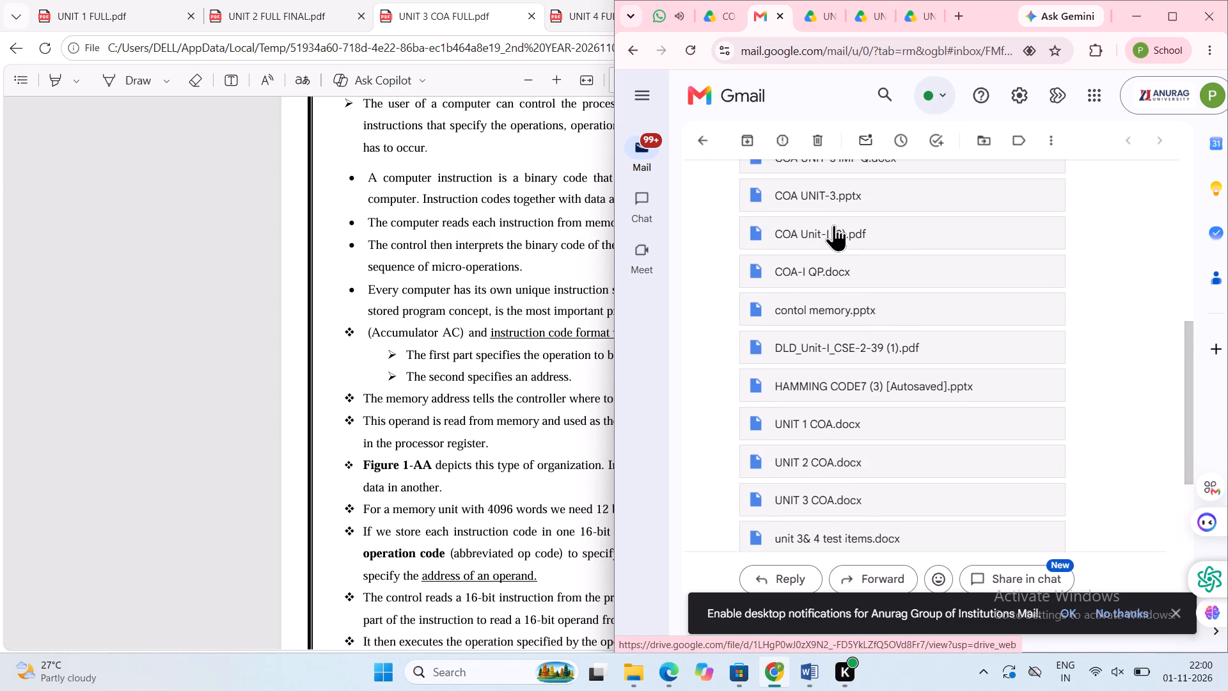
scroll(834, 225, up, 1)
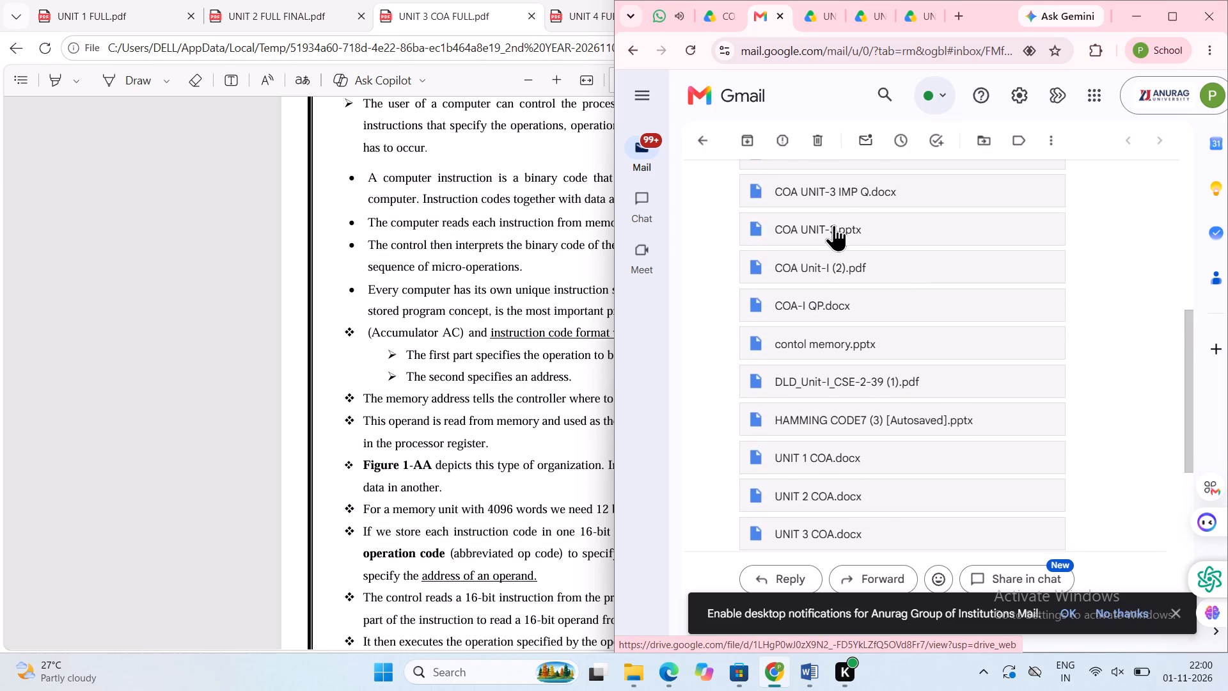
scroll(834, 225, up, 1)
click(834, 225)
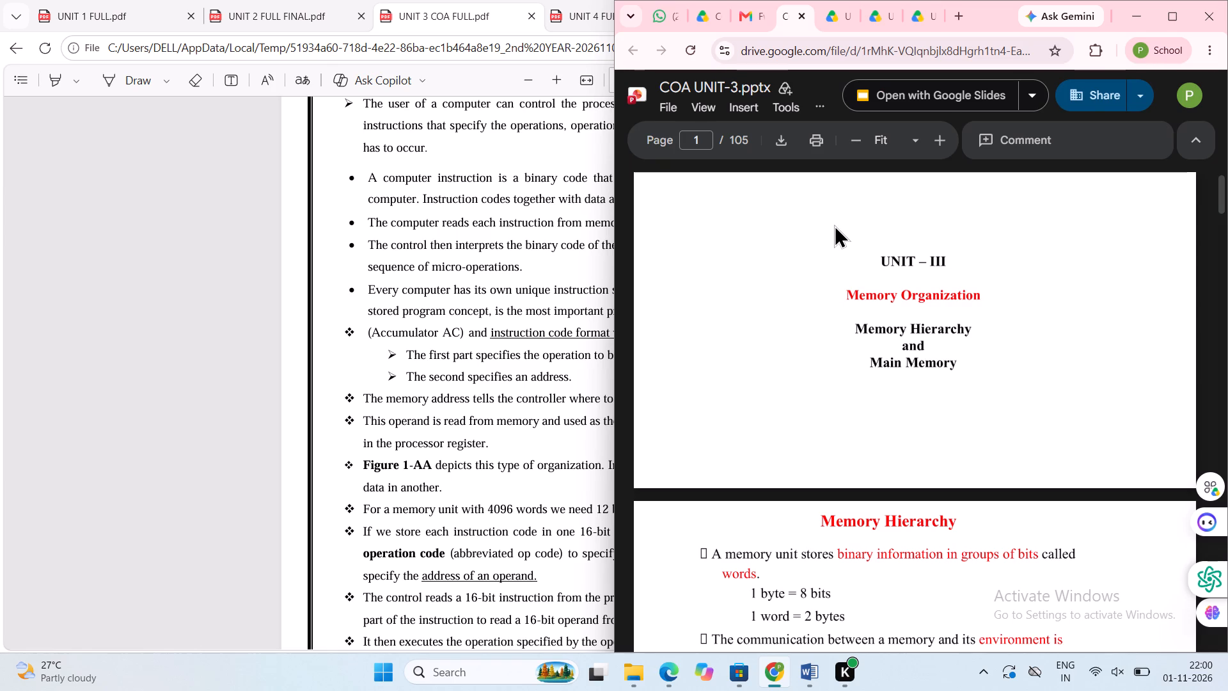
scroll(834, 225, down, 3)
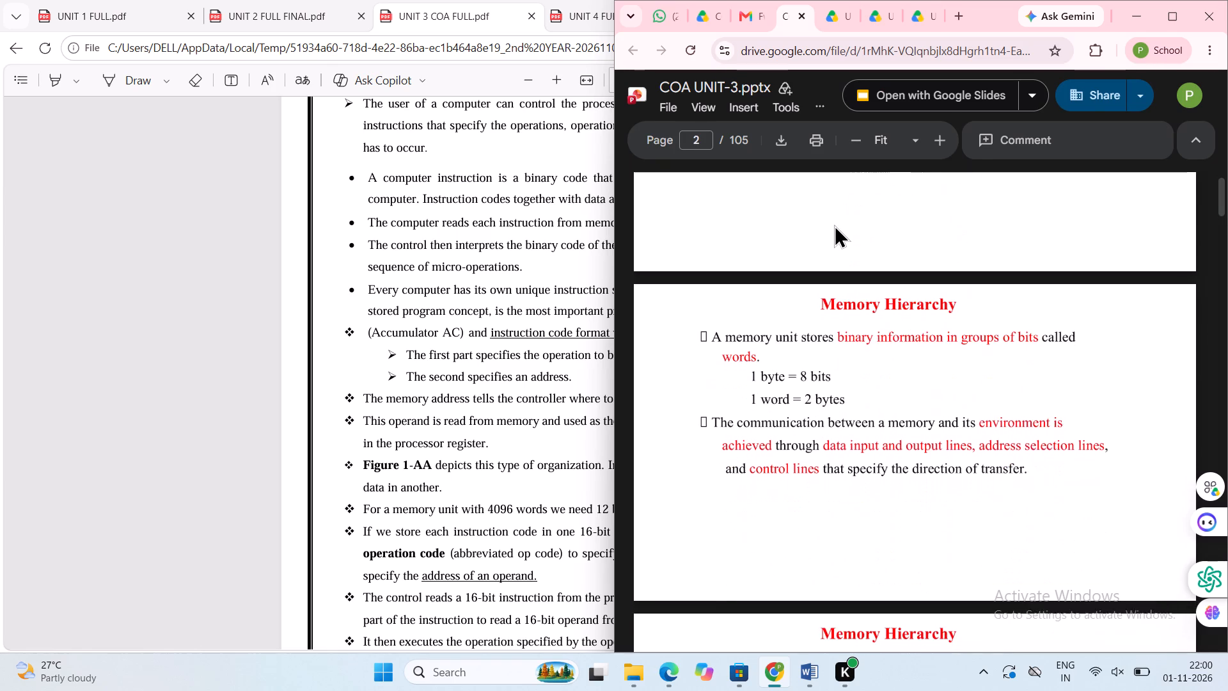
scroll(834, 225, down, 7)
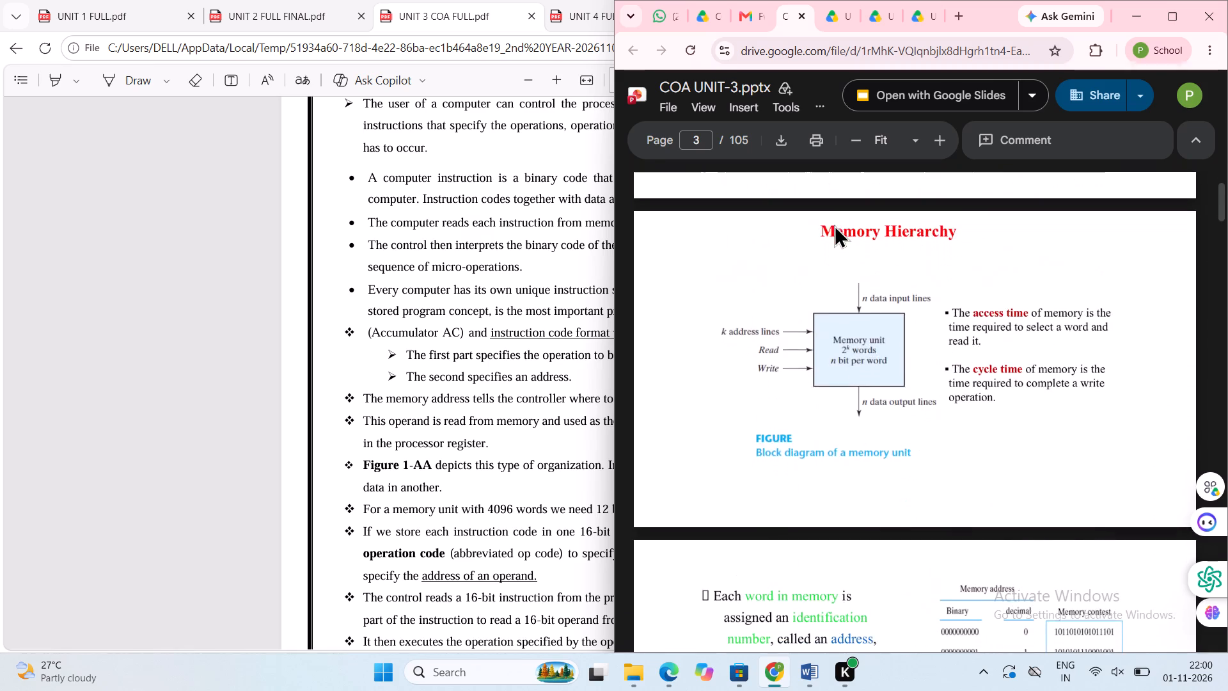
scroll(834, 225, down, 5)
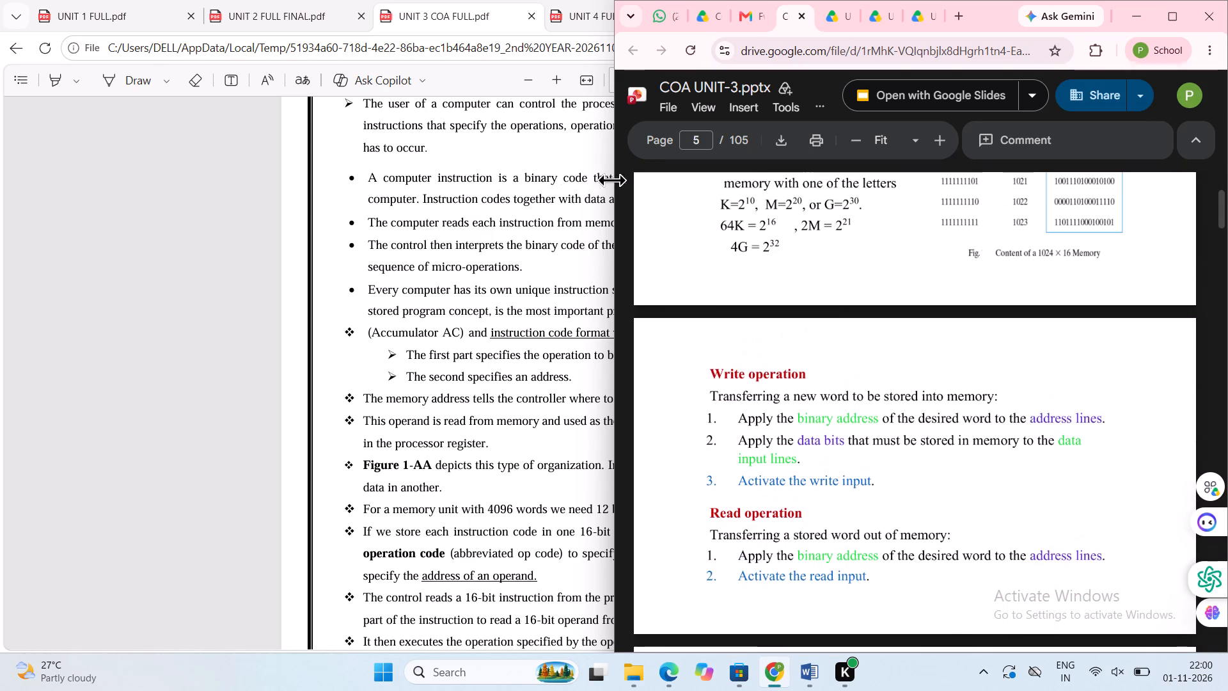
Switch to UNIT 3 COA FULL.pdf in Edge and check the UNIT-III syllabus topics on its first page.
click(432, 4)
scroll(518, 141, up, 1)
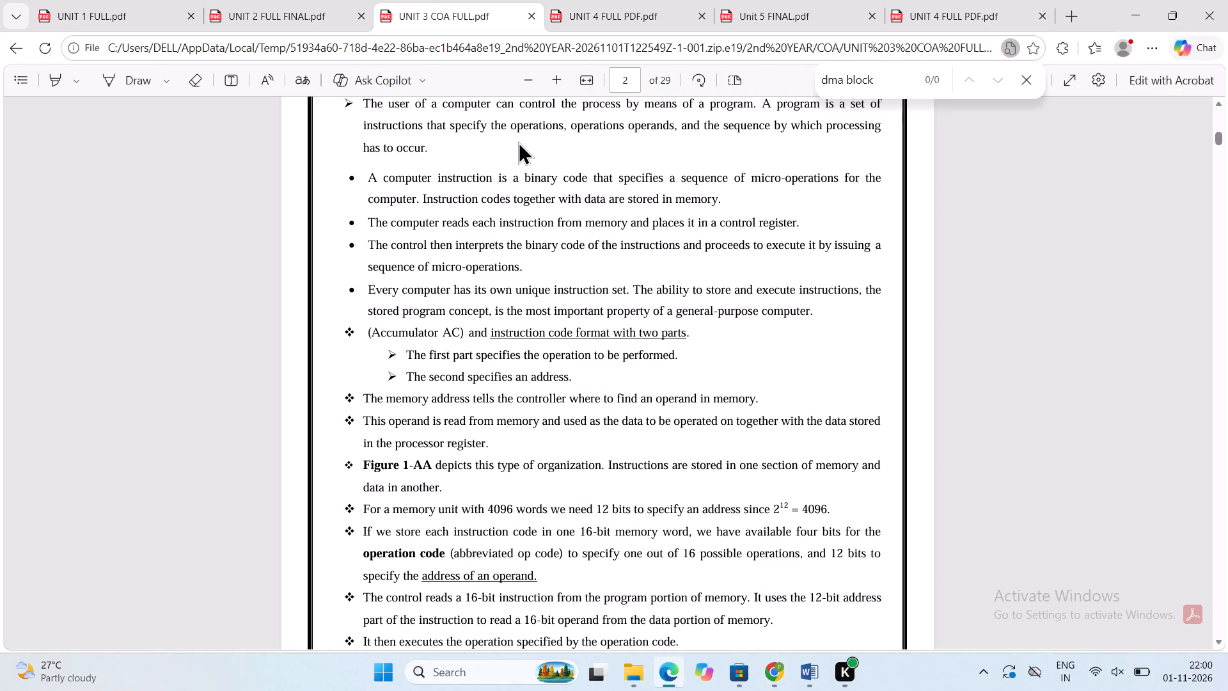
scroll(518, 141, up, 5)
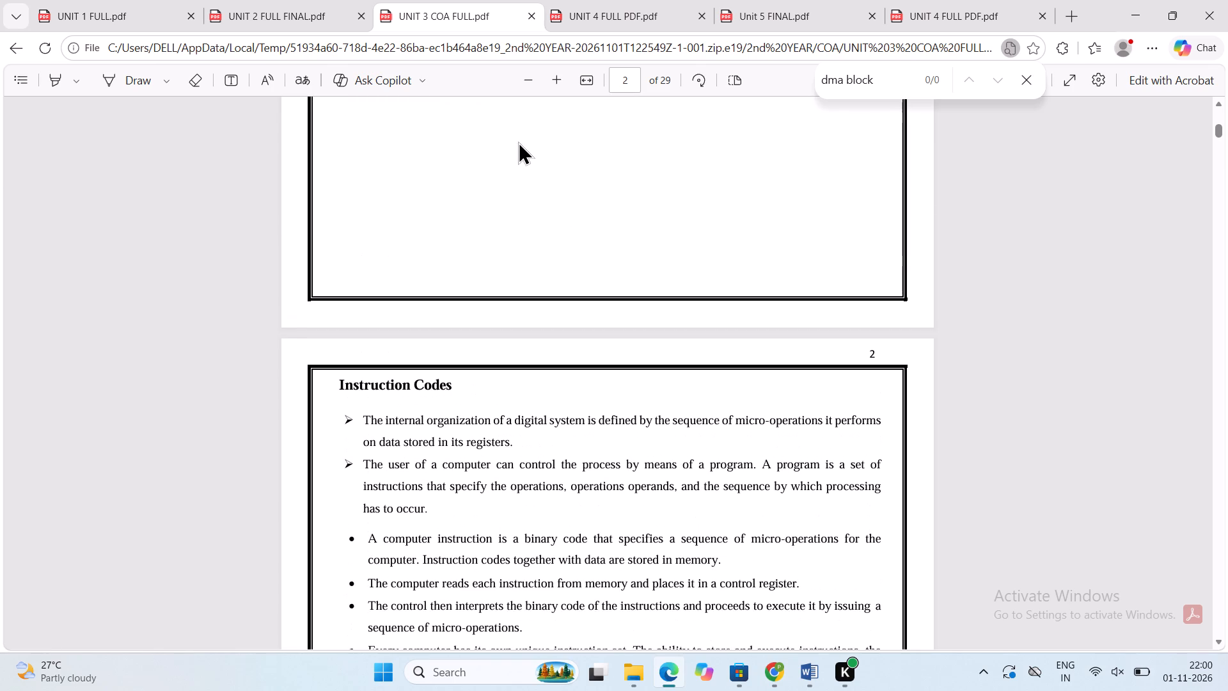
scroll(518, 141, up, 7)
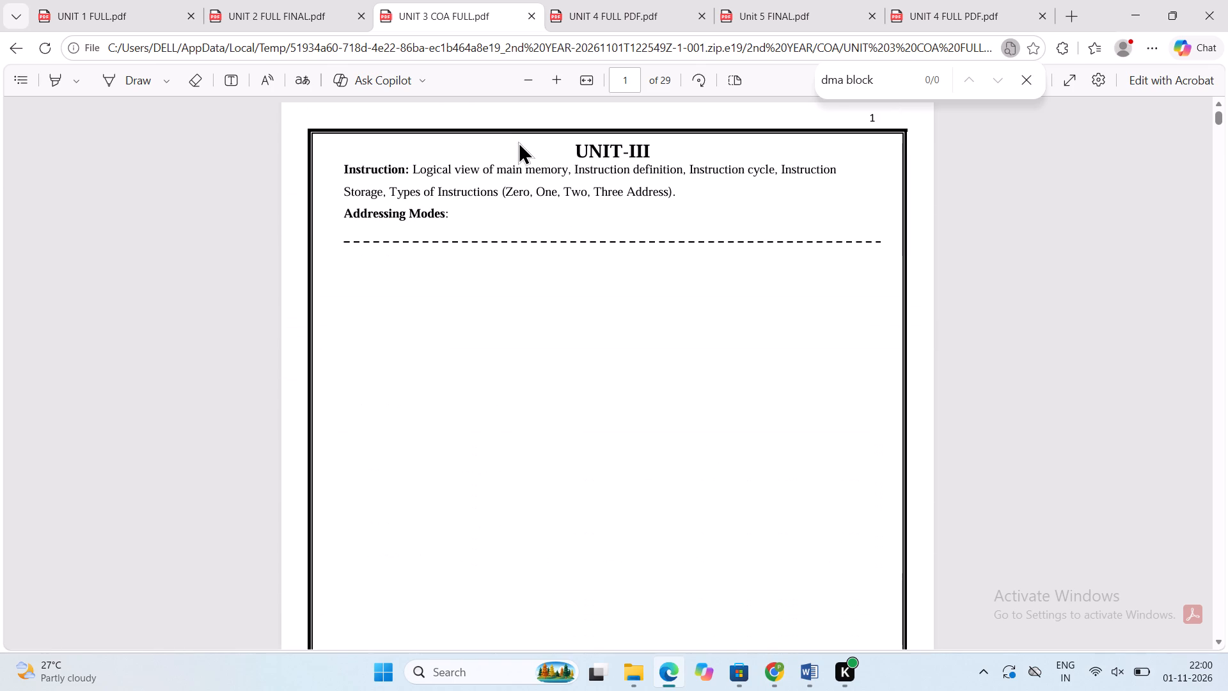
scroll(518, 141, up, 1)
scroll(506, 210, down, 6)
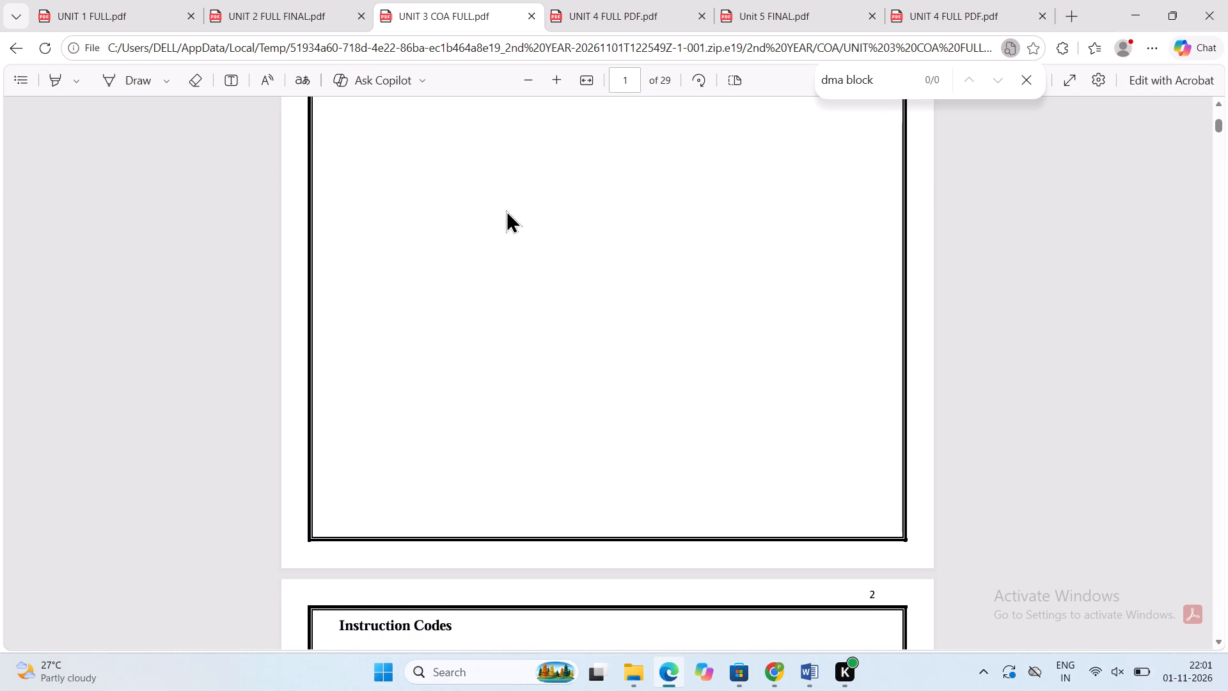
scroll(506, 210, up, 1)
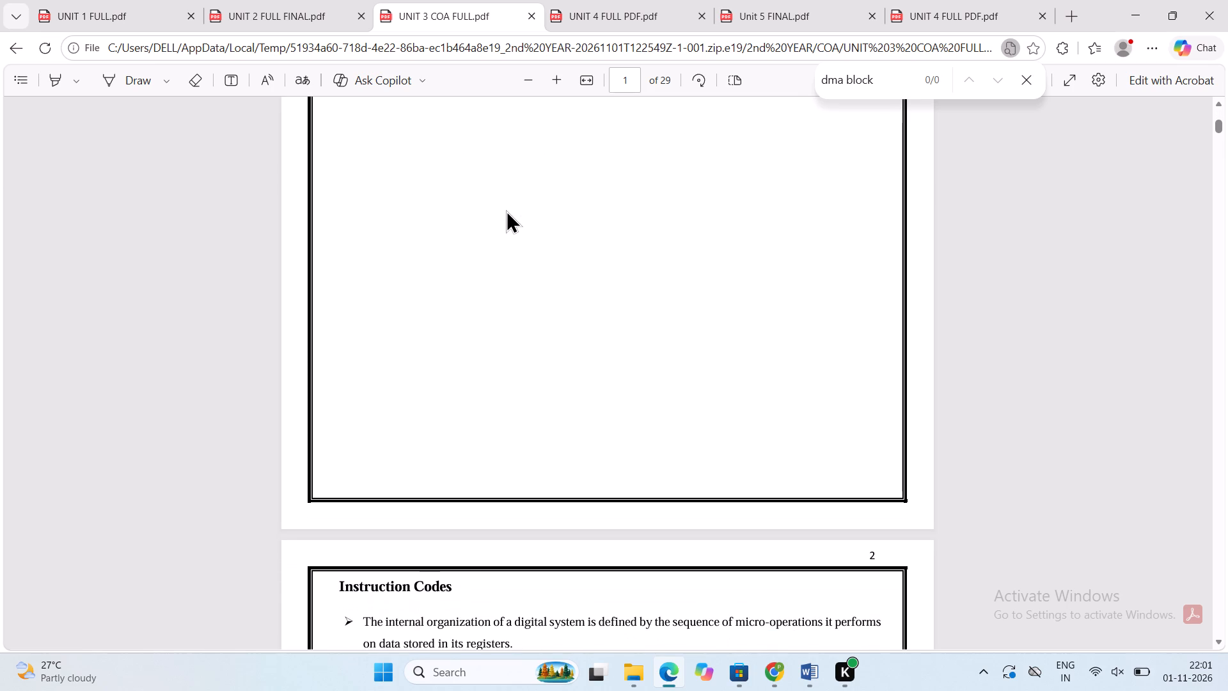
scroll(506, 210, up, 5)
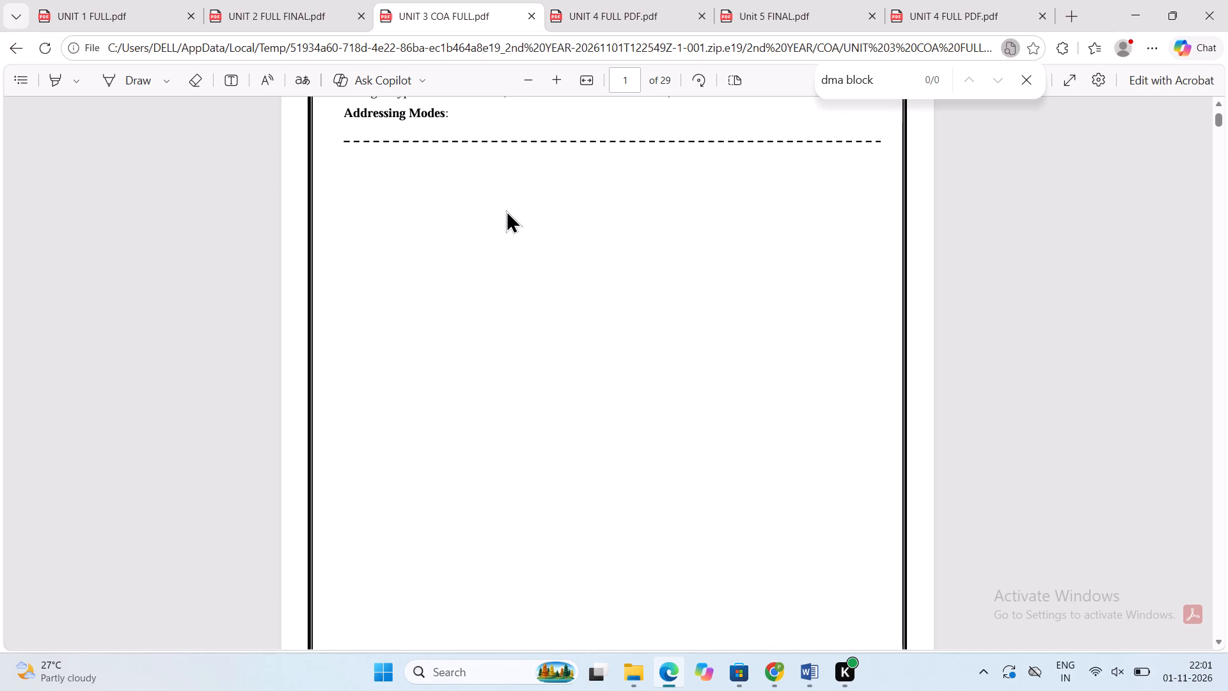
Skim pages 1 to 8 of the unit 3 PDF, covering instruction codes, indirect addressing, computer registers and the common bus system.
scroll(506, 210, down, 2)
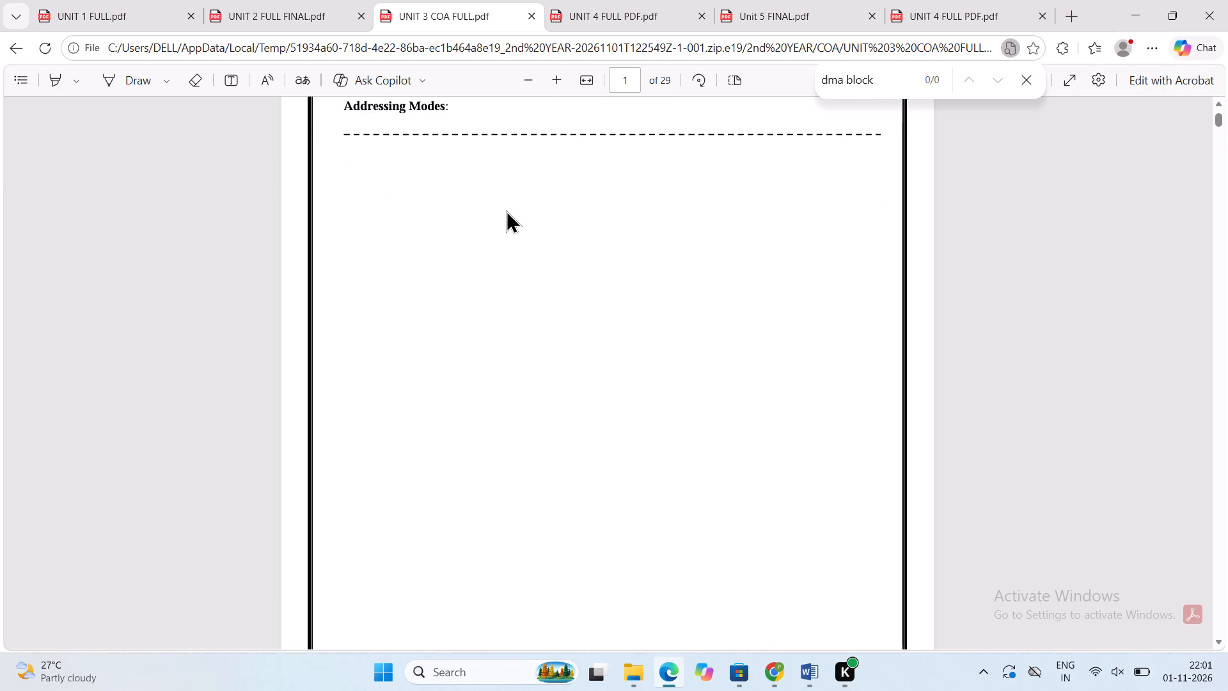
scroll(506, 210, down, 4)
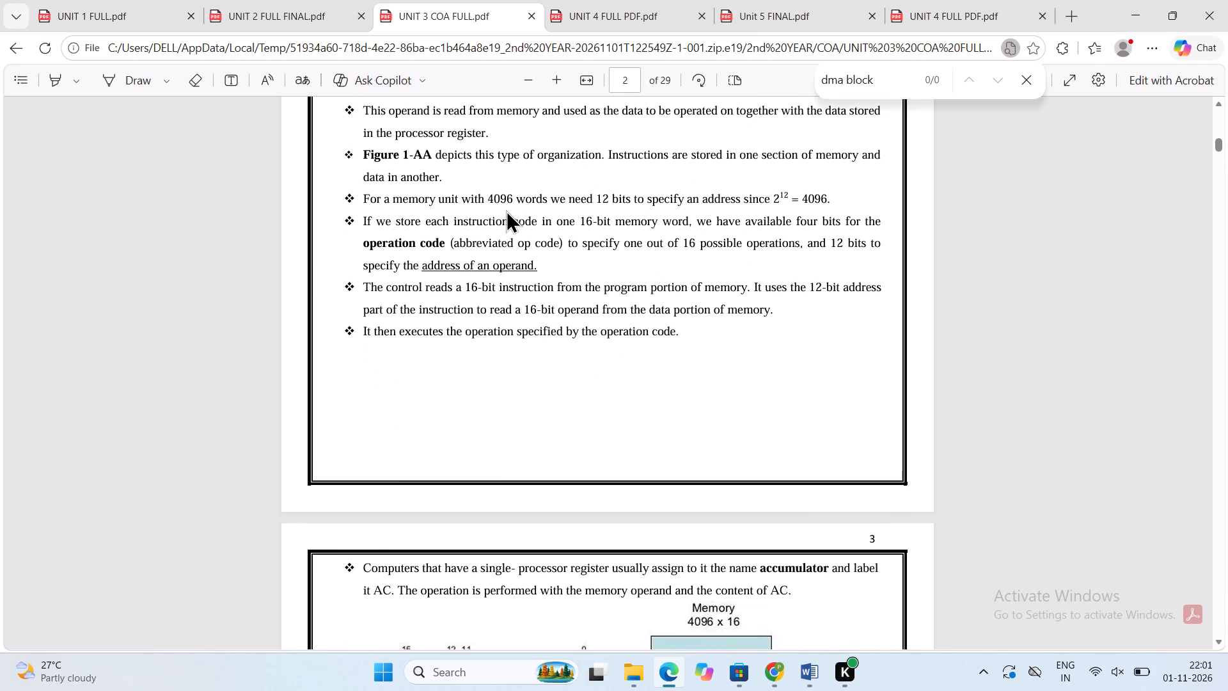
scroll(506, 210, down, 5)
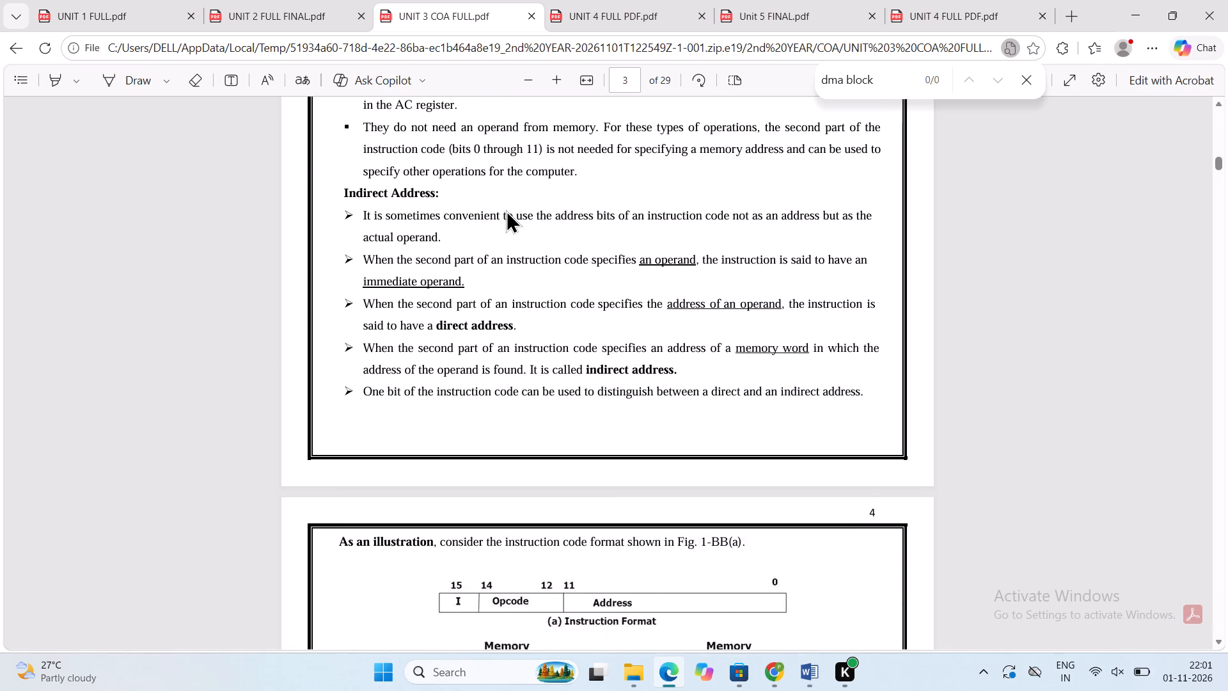
scroll(506, 210, down, 7)
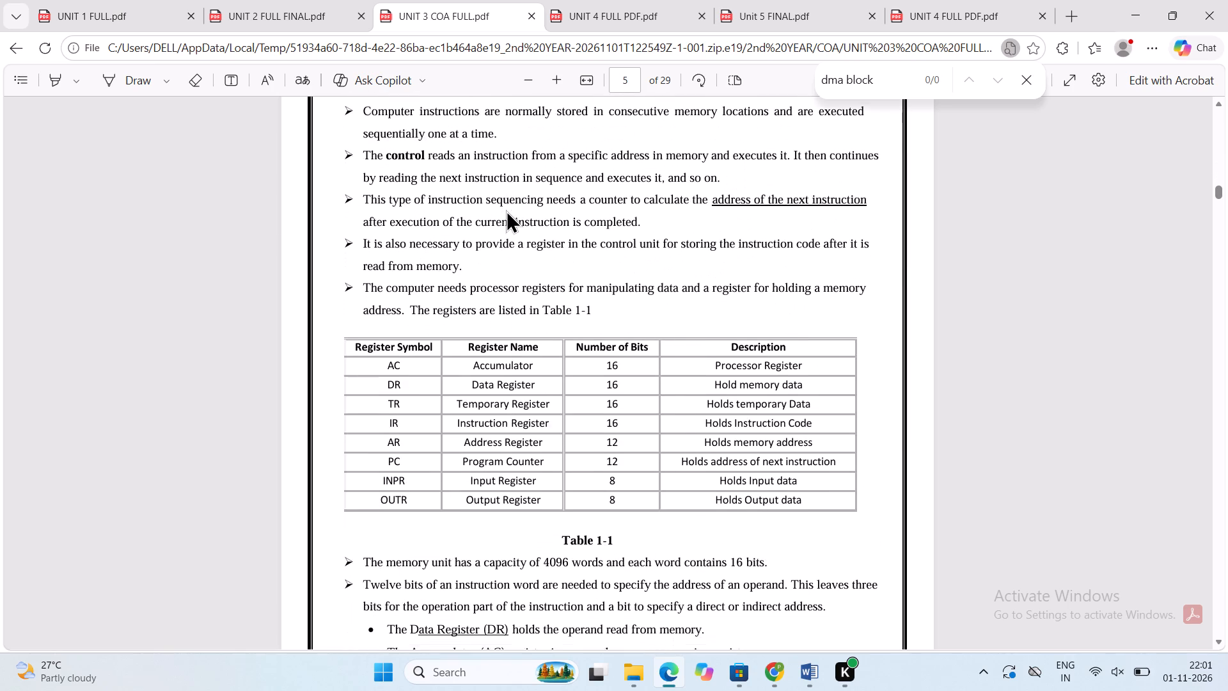
scroll(506, 210, down, 4)
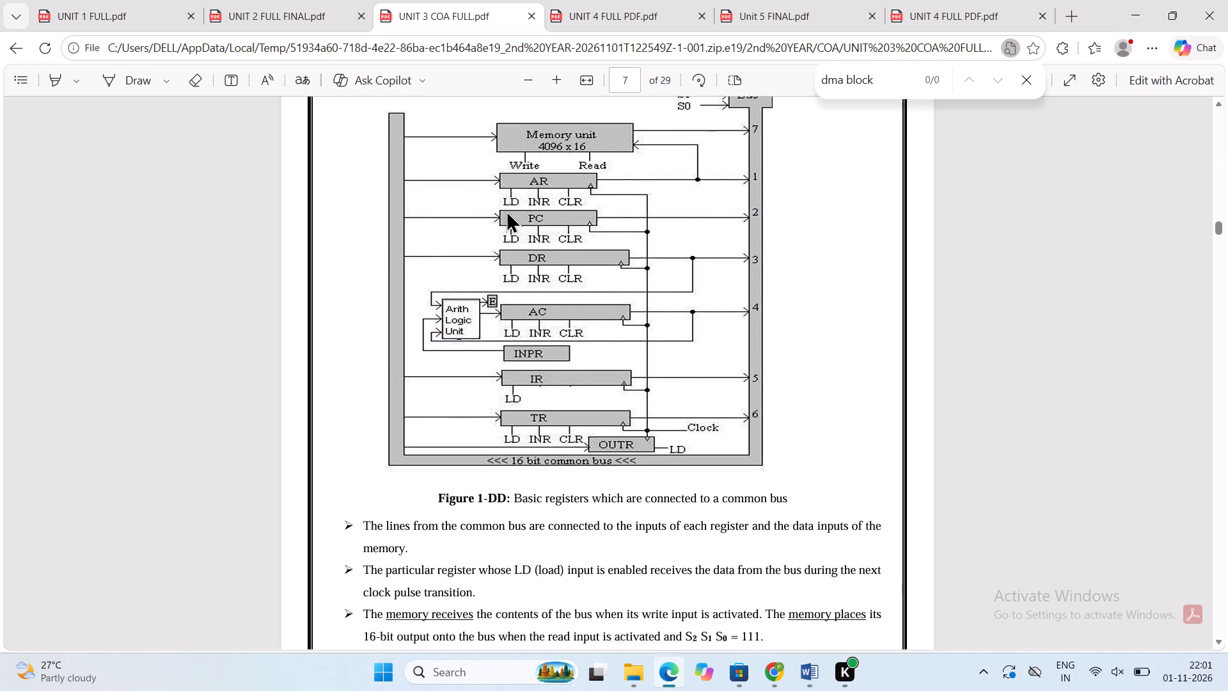
scroll(506, 210, down, 7)
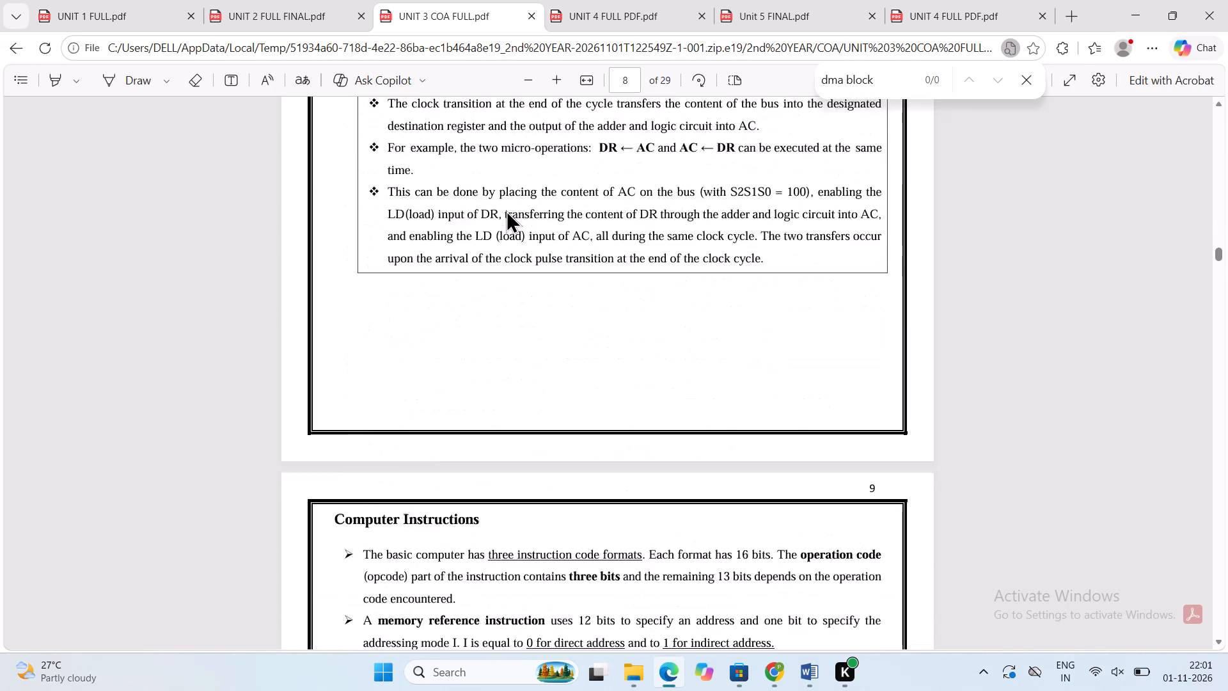
Examine the Computer Instructions section, including the three instruction code formats and Table 1-2 of basic computer instructions.
scroll(506, 210, down, 5)
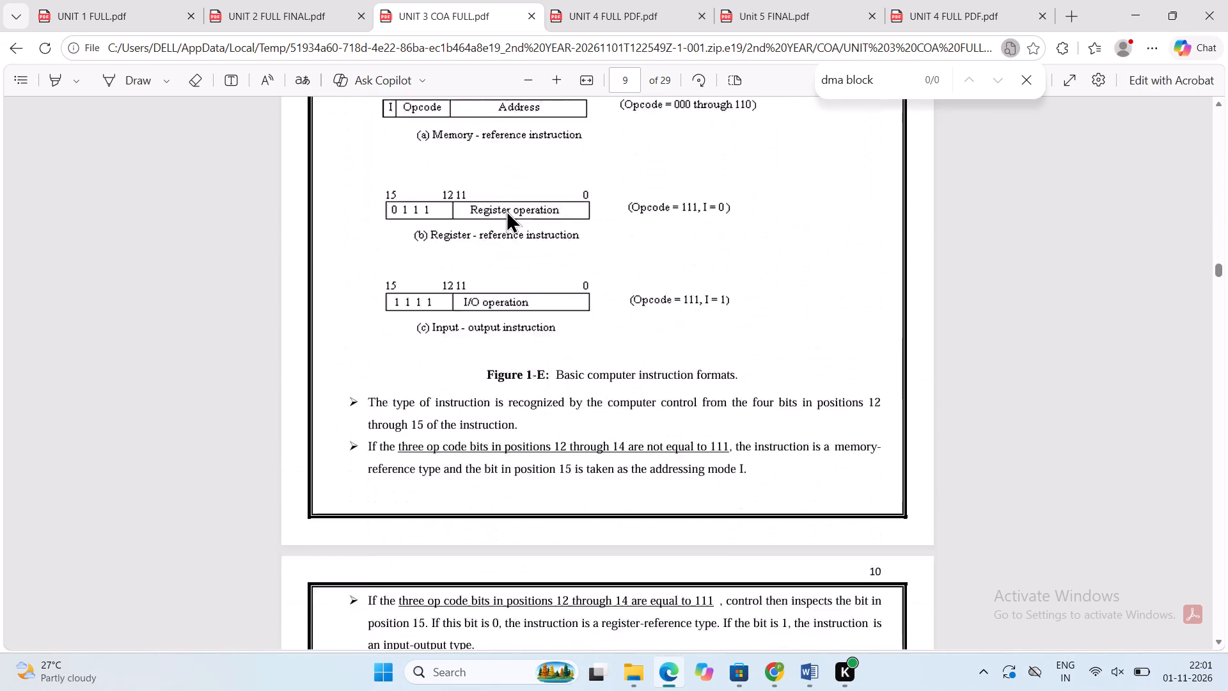
scroll(506, 210, down, 6)
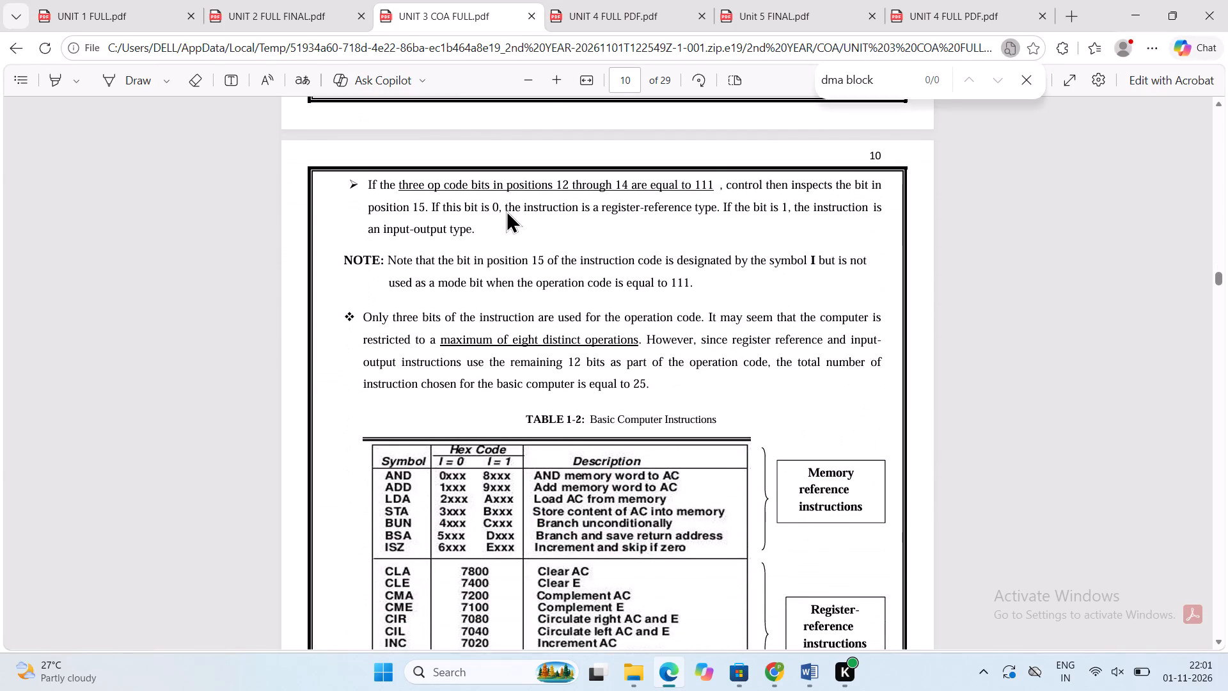
scroll(506, 210, down, 4)
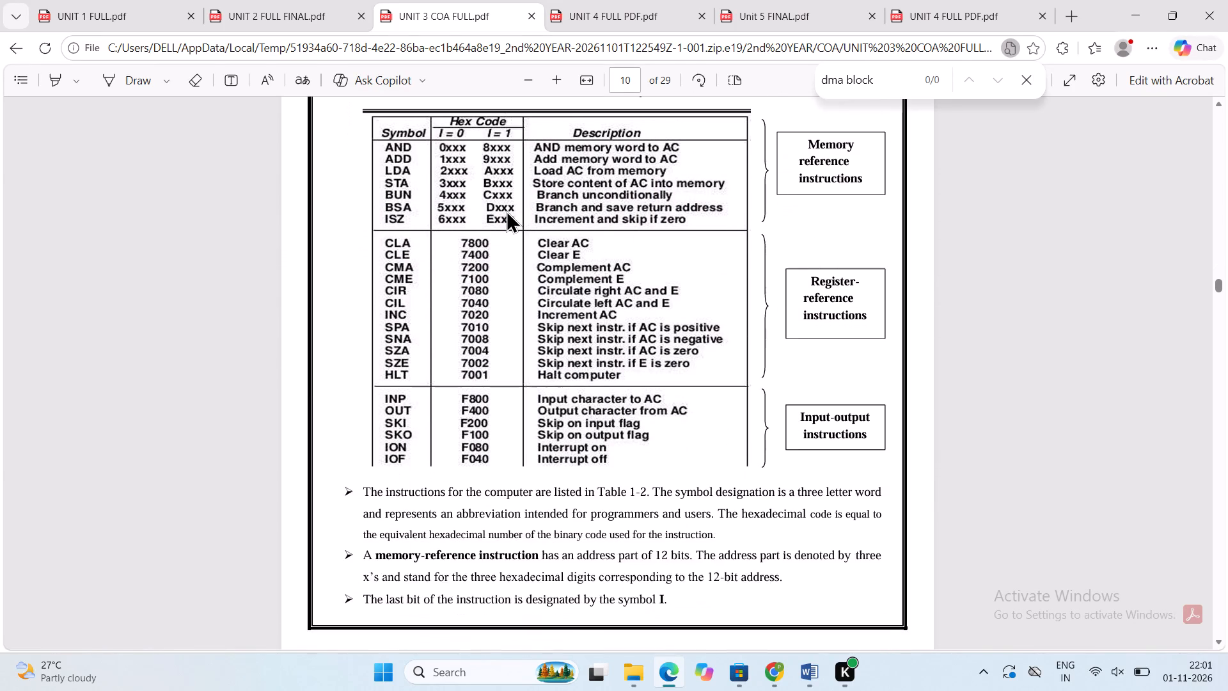
scroll(506, 210, down, 3)
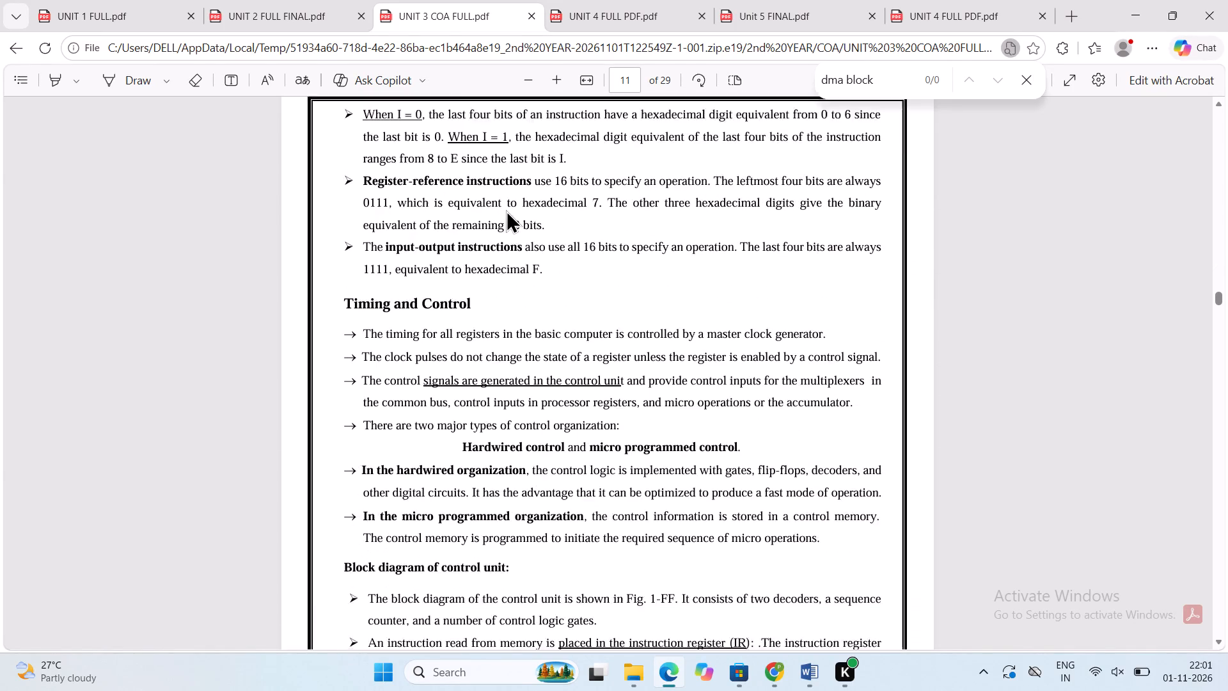
Review the Timing and Control section, including the control unit block diagram and the timing diagram explanation.
scroll(506, 210, down, 3)
scroll(506, 210, up, 2)
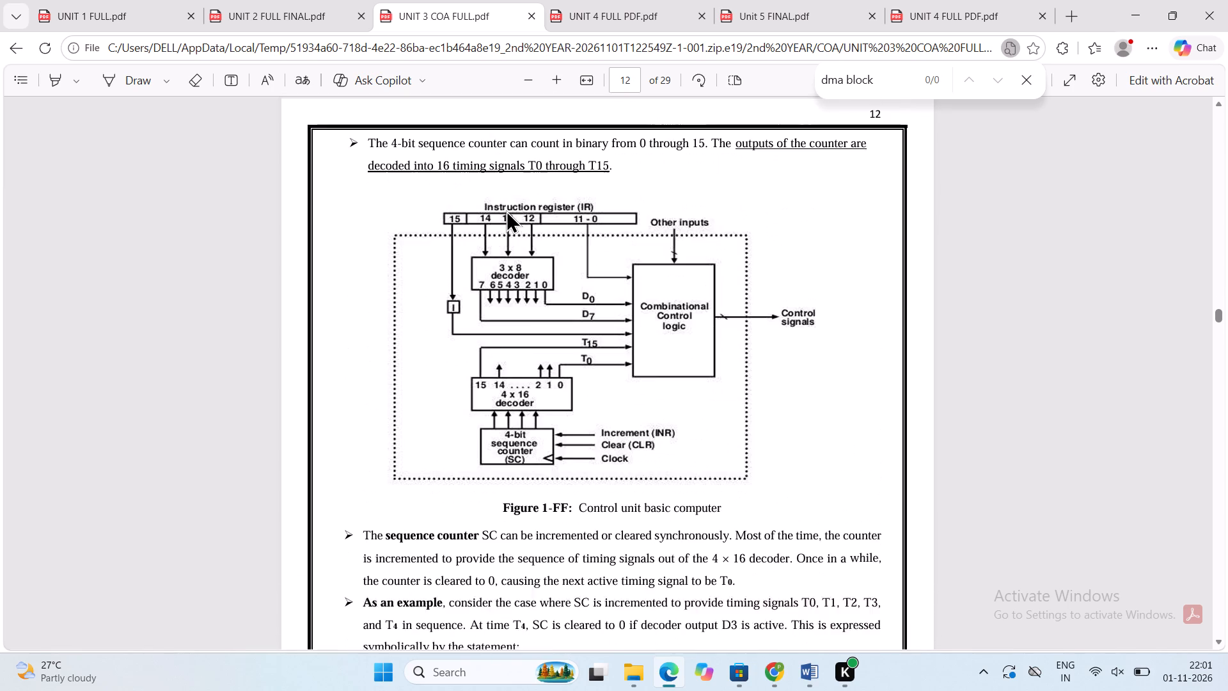
scroll(506, 210, up, 1)
scroll(509, 196, down, 8)
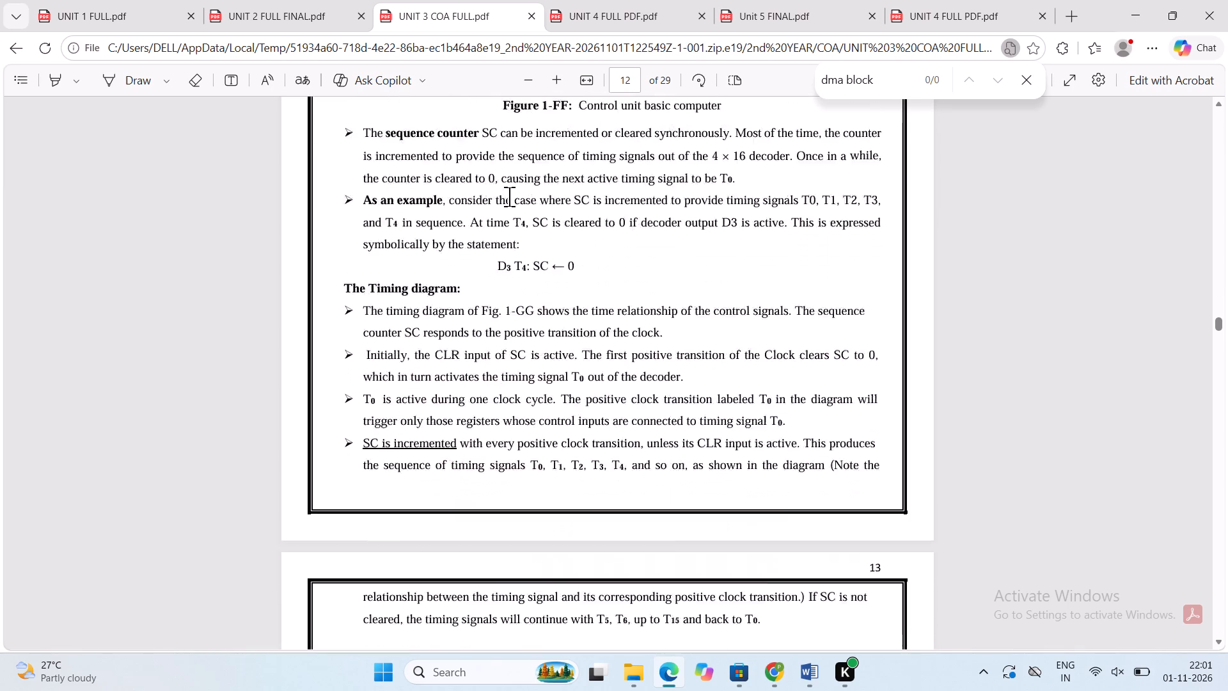
scroll(509, 196, down, 3)
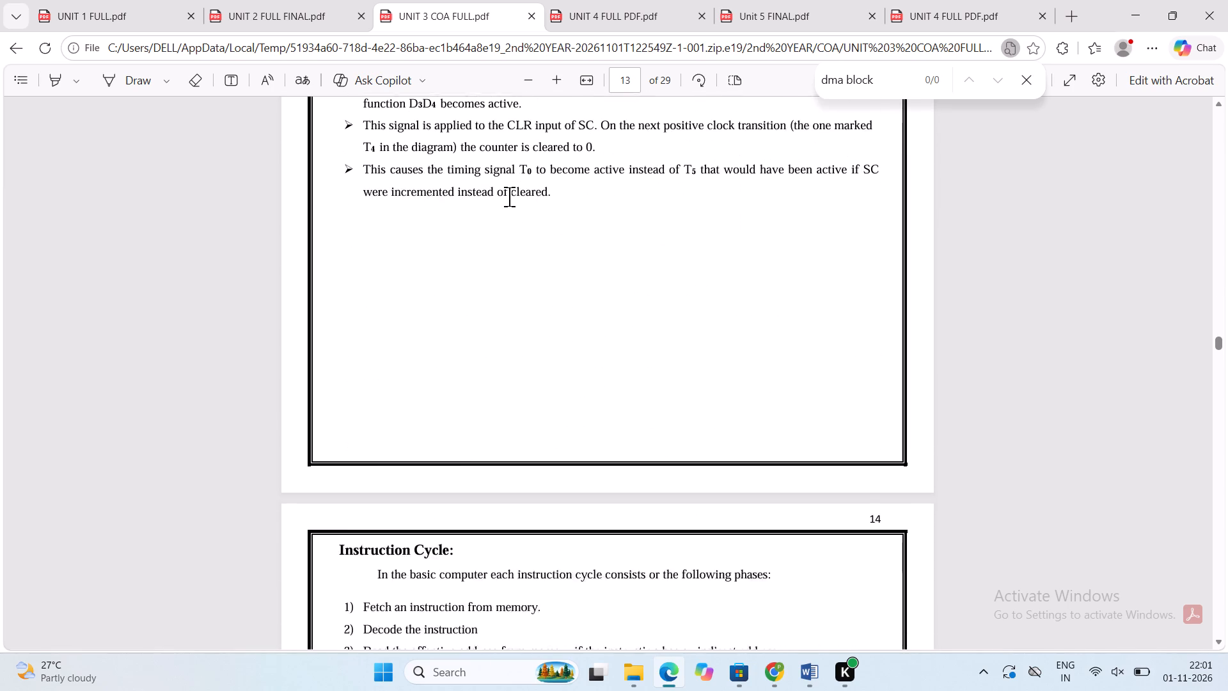
Read the Instruction Cycle section from the fetch and decode phases through the instruction cycle flowchart in Figure 1-II.
scroll(509, 196, down, 1)
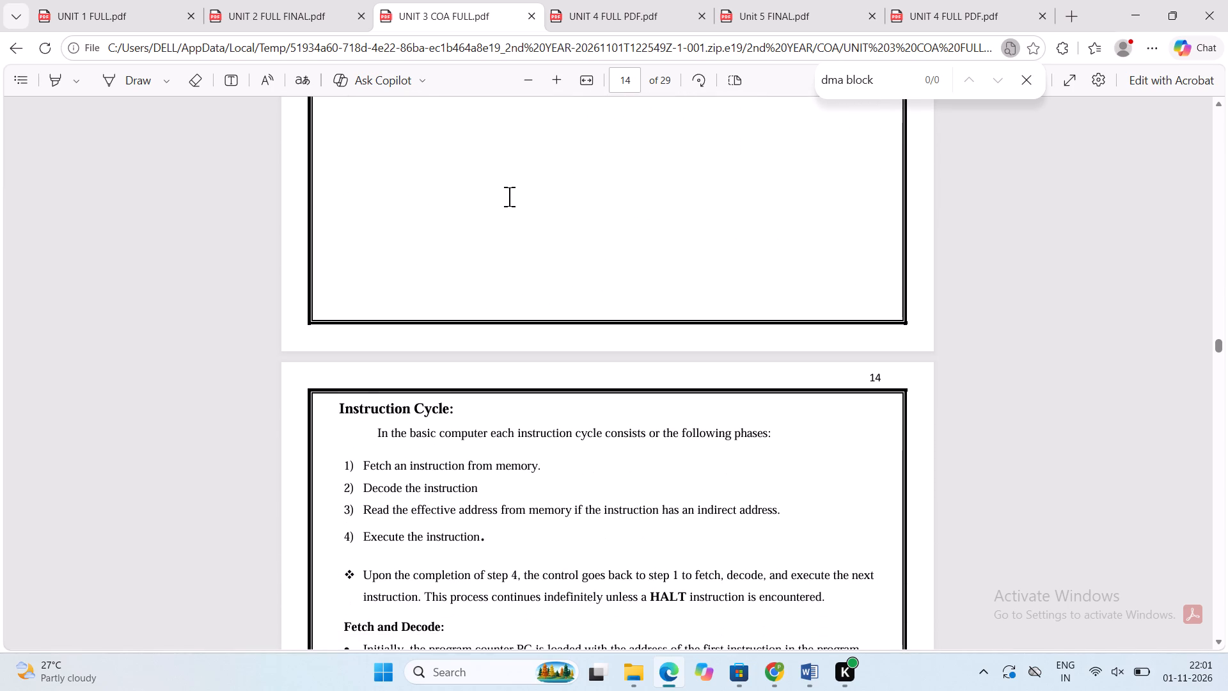
scroll(509, 196, down, 4)
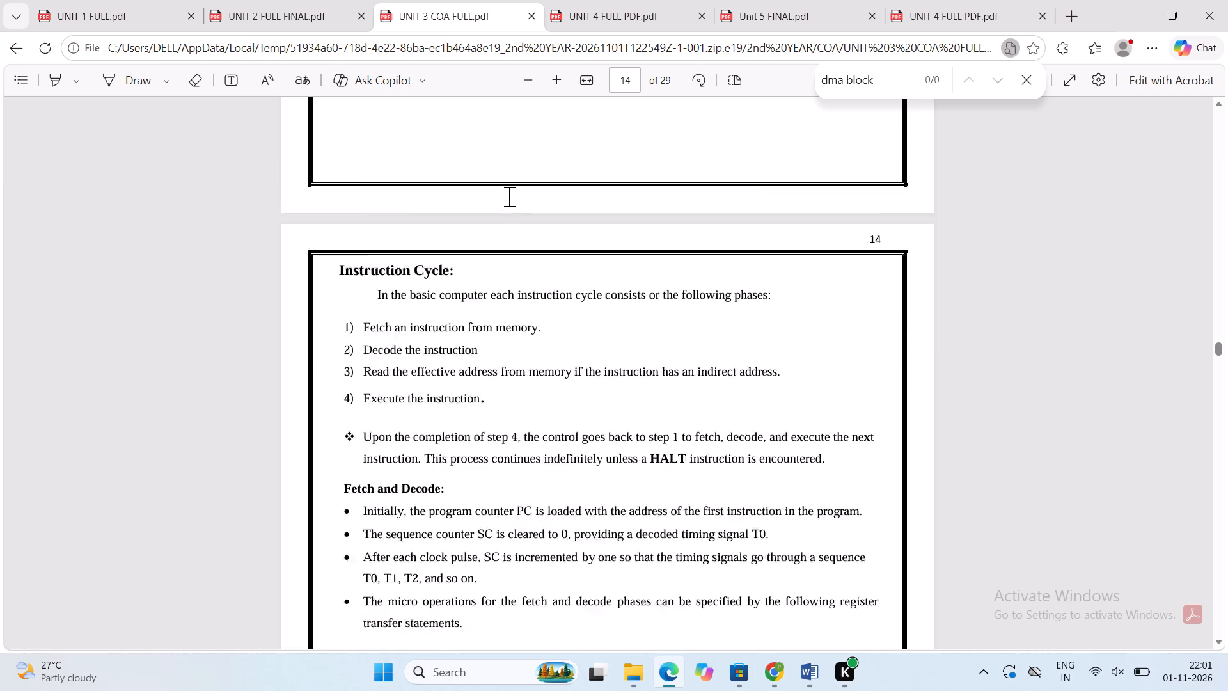
scroll(509, 196, down, 2)
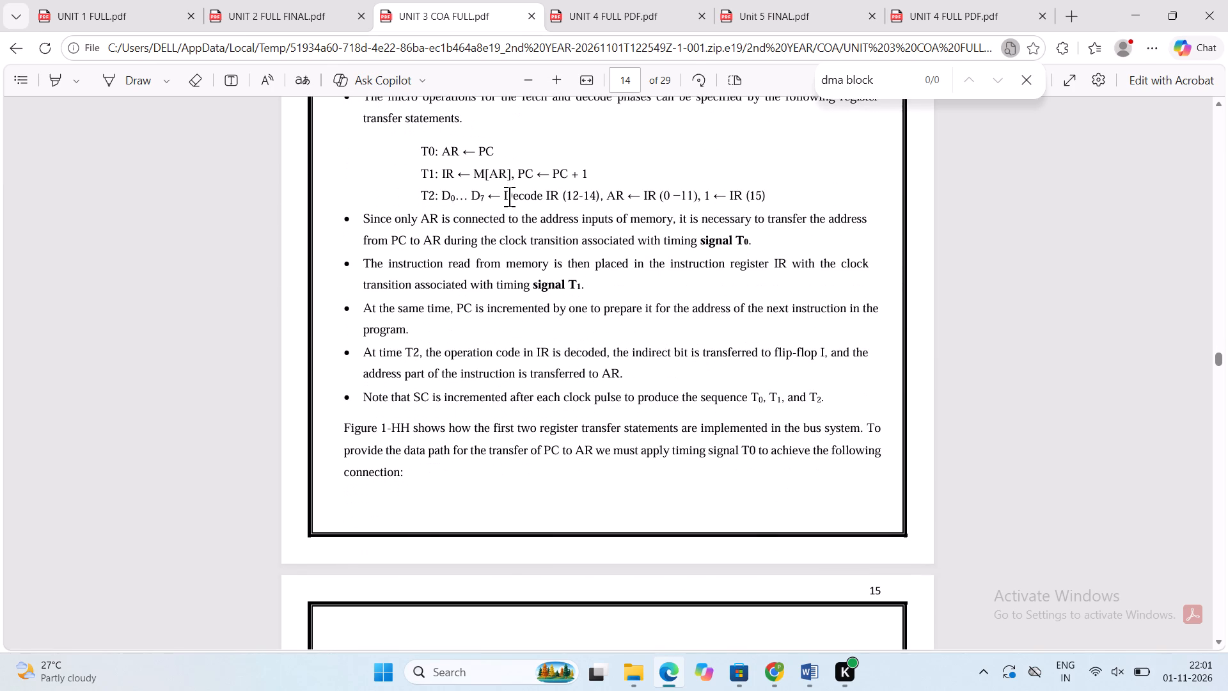
scroll(509, 196, down, 7)
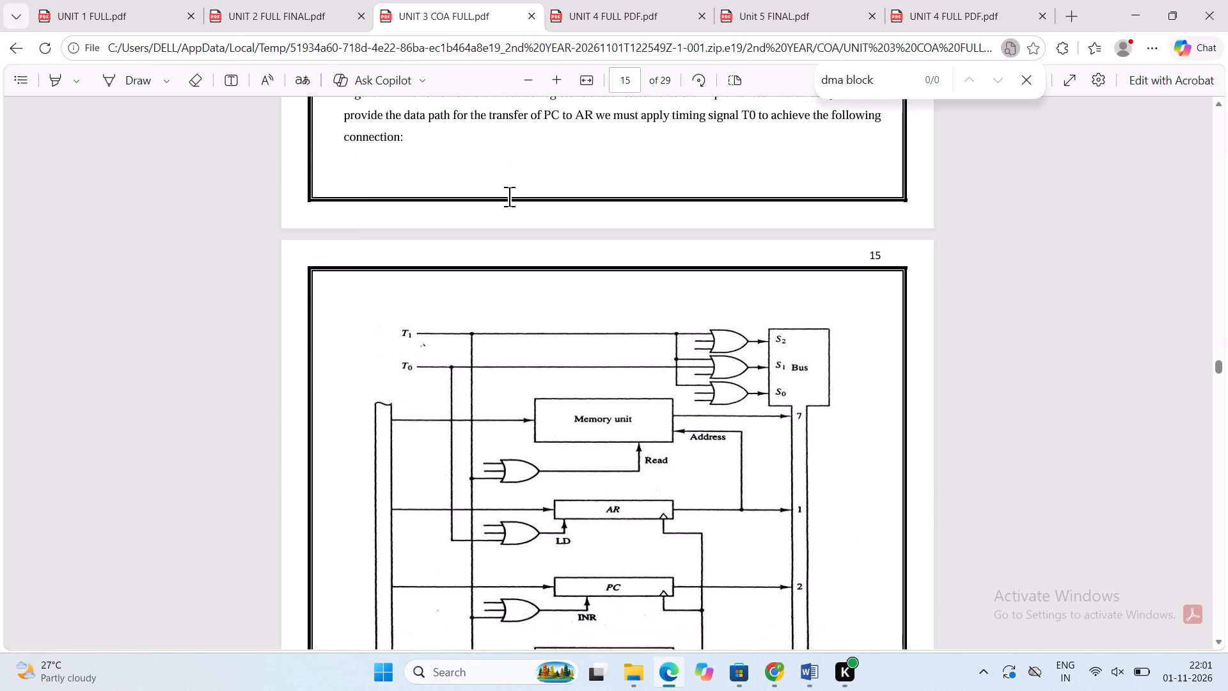
scroll(509, 196, down, 4)
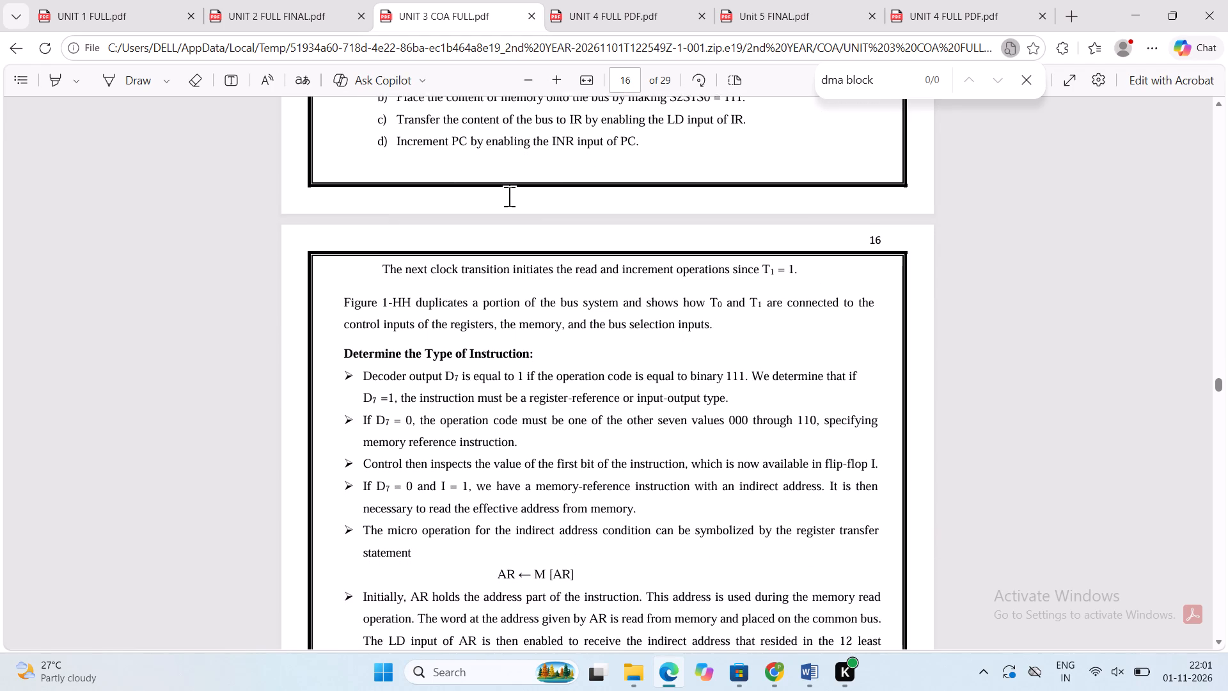
scroll(509, 196, down, 7)
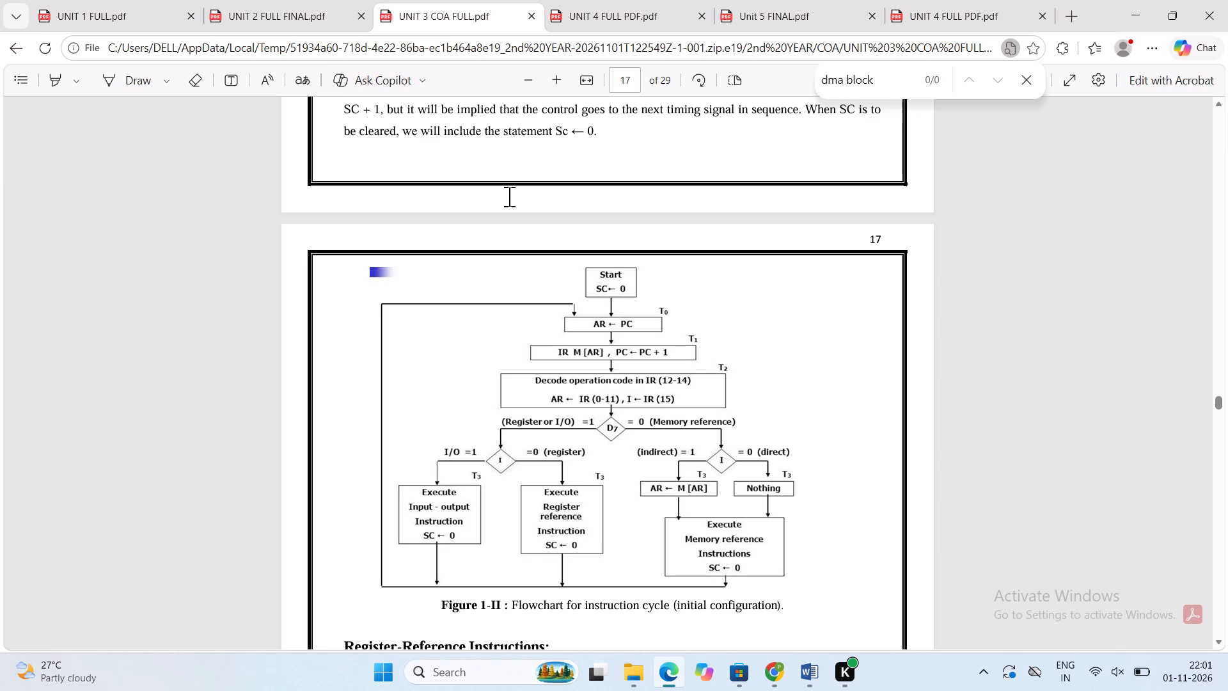
Read the register-reference, memory-reference and input-output instruction sections on pages 17 to 19.
scroll(509, 196, down, 3)
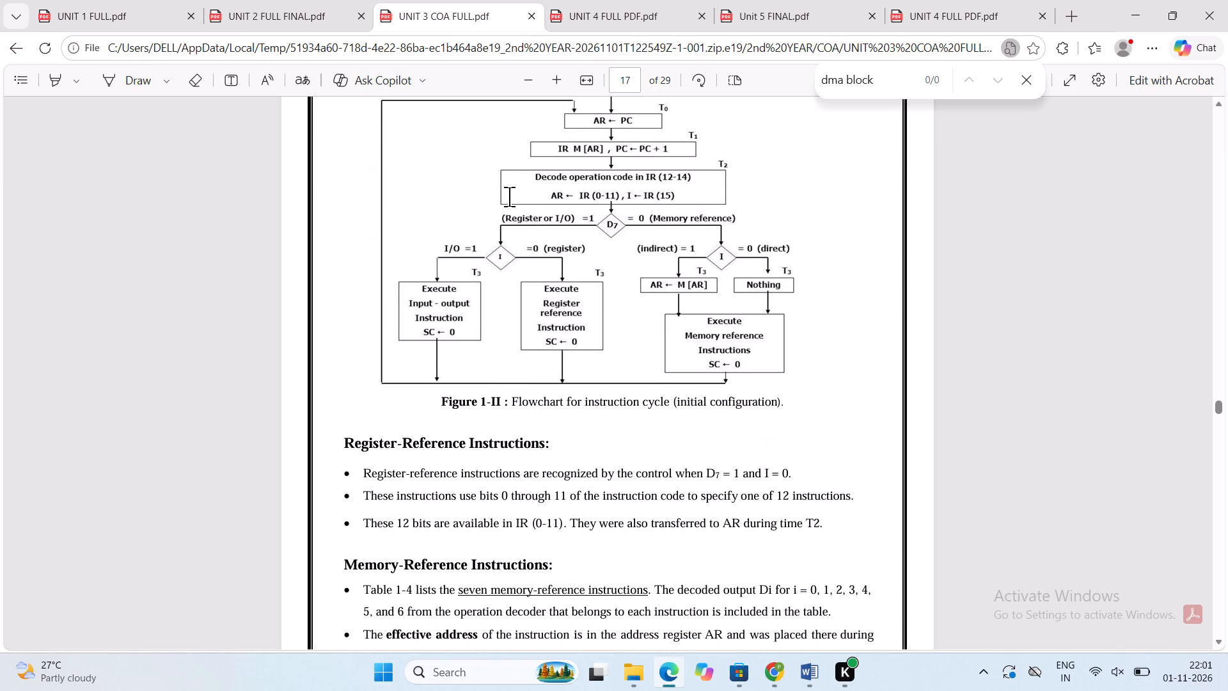
scroll(509, 196, down, 1)
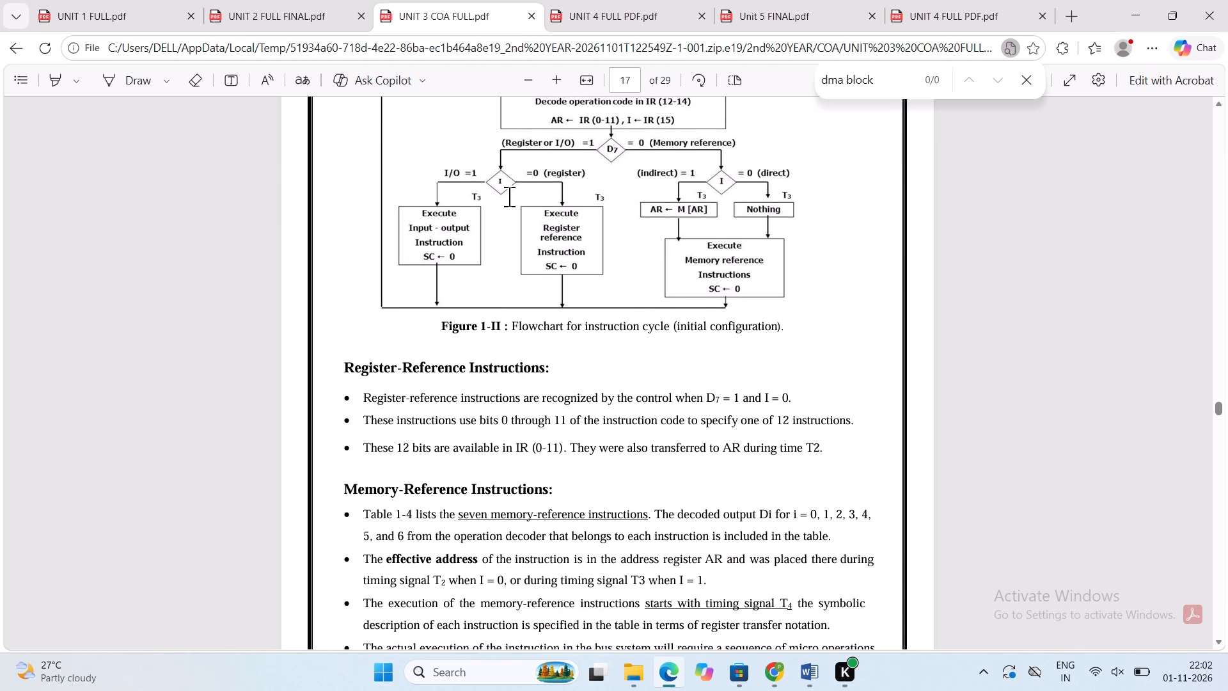
scroll(509, 196, down, 2)
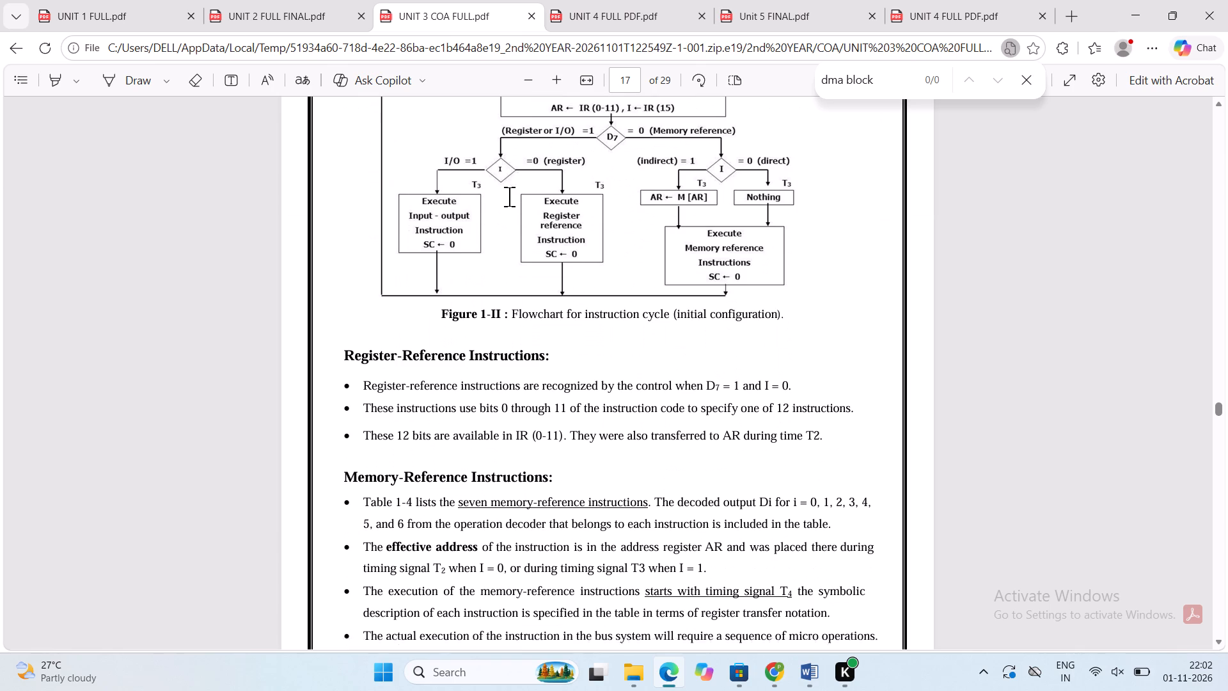
scroll(509, 196, down, 6)
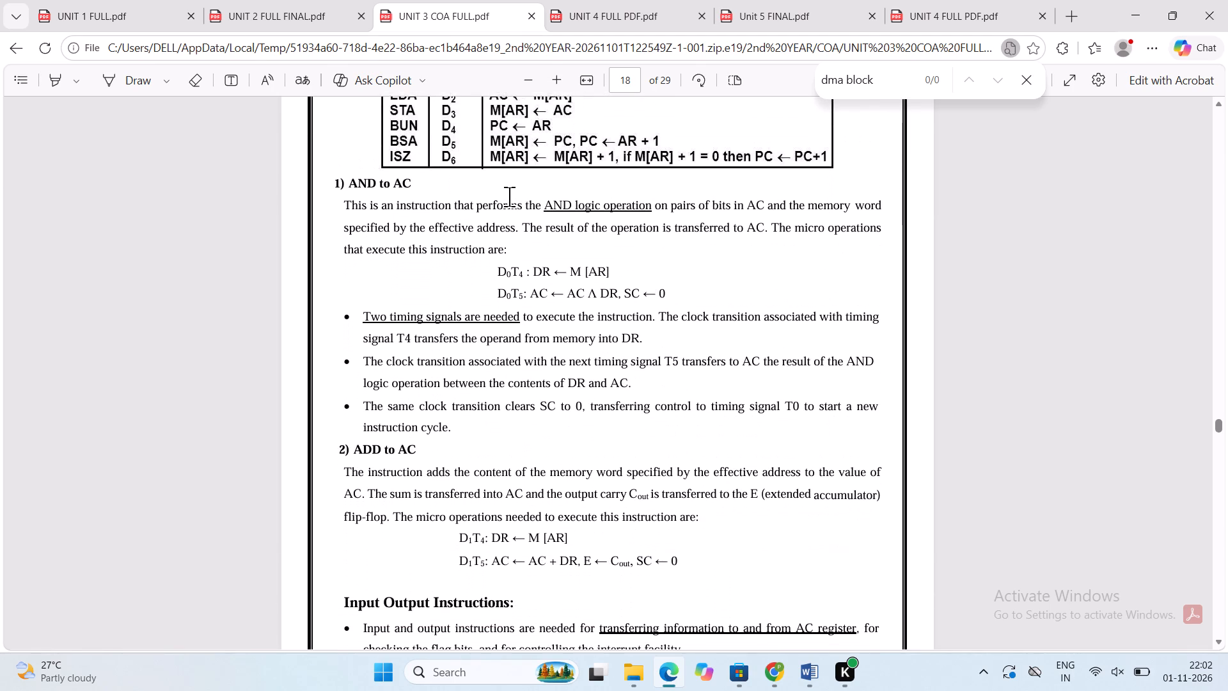
scroll(509, 196, down, 6)
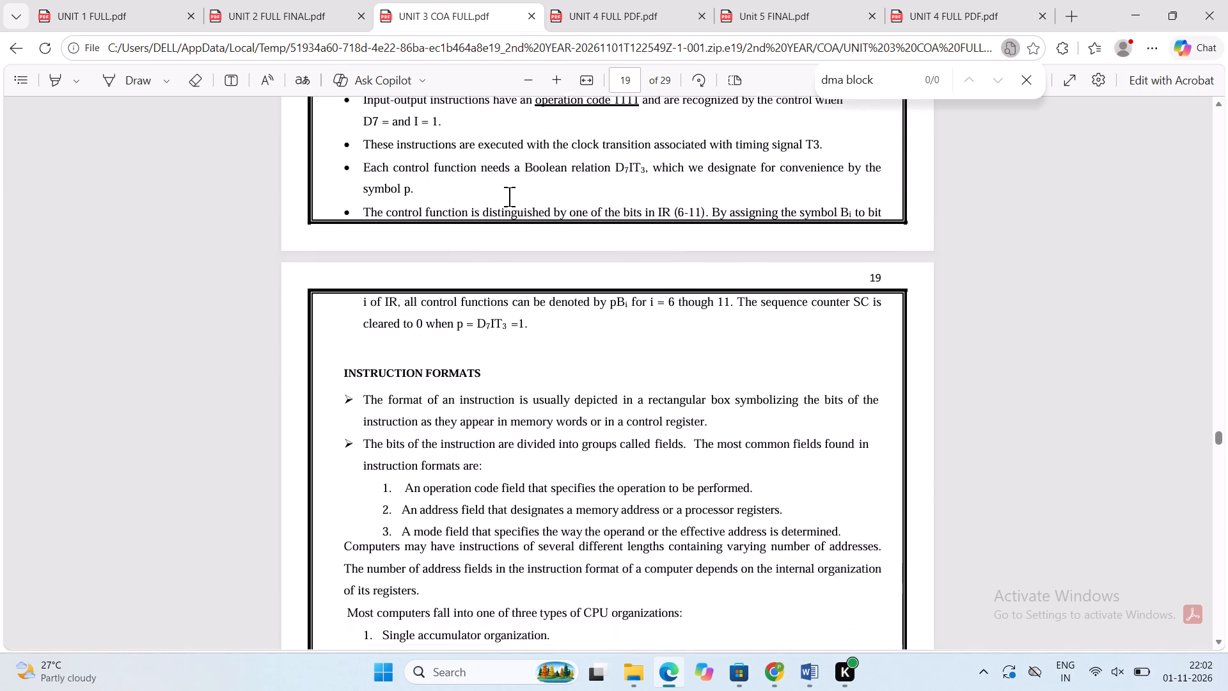
Review the Instruction Formats section, covering the single accumulator, general register and stack CPU organizations.
scroll(509, 196, down, 4)
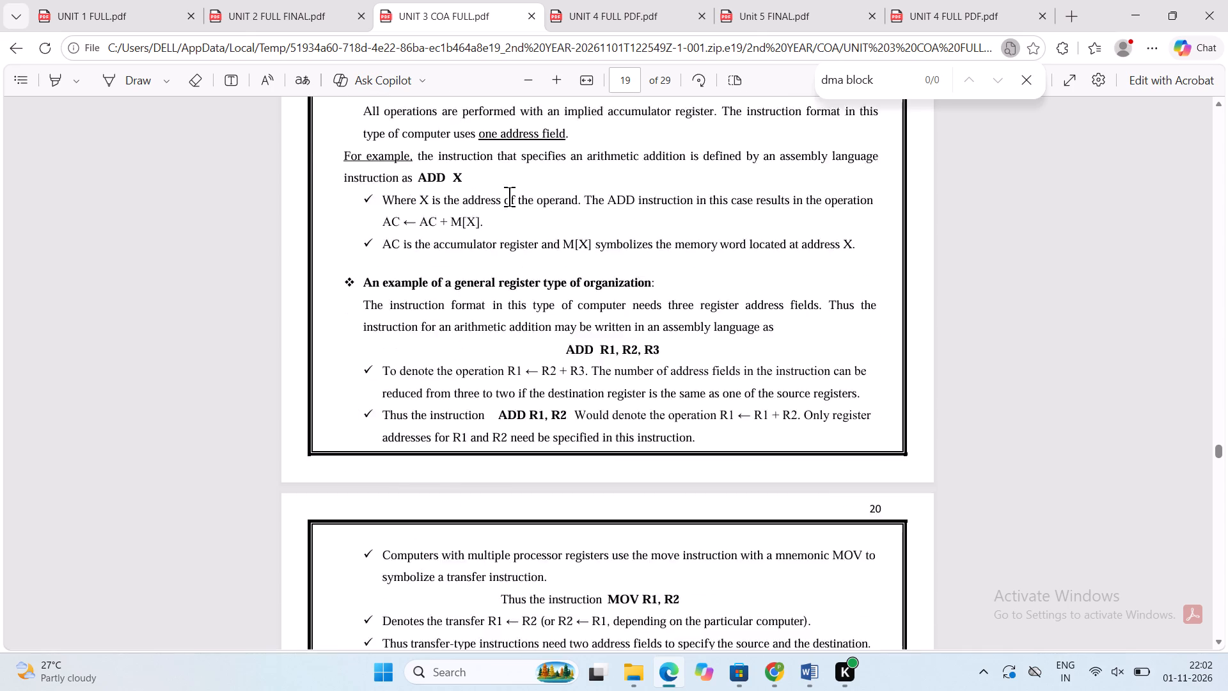
scroll(509, 196, down, 5)
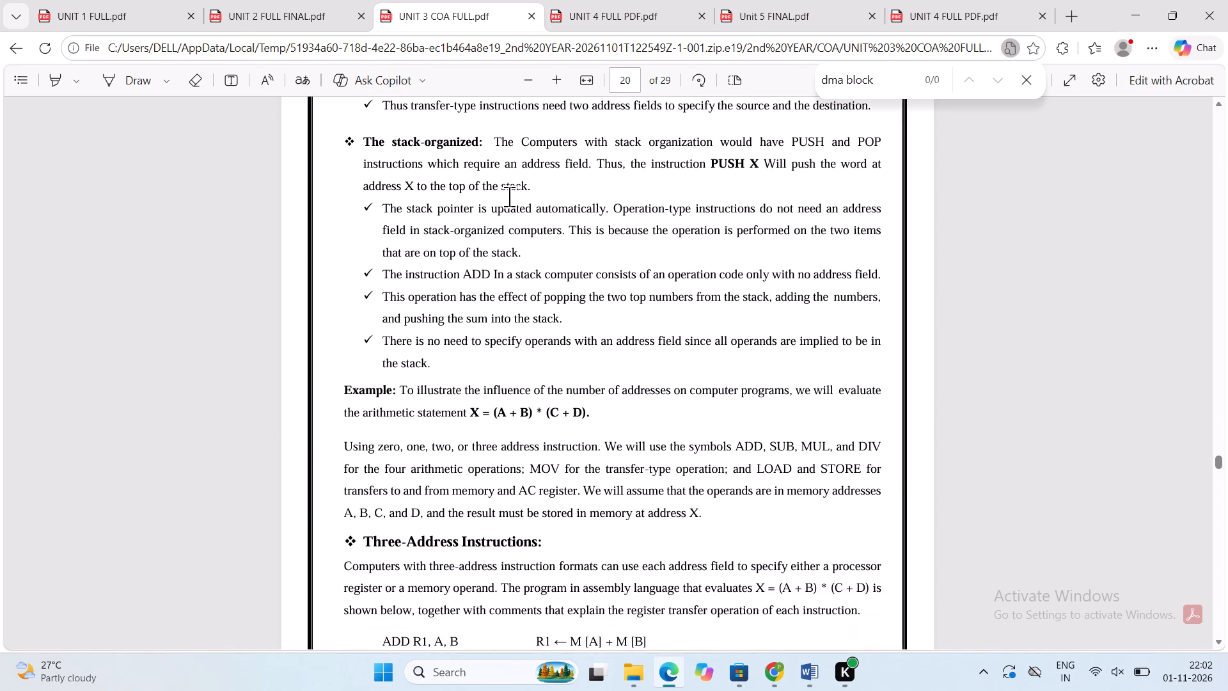
Compare the three-, two-, one- and zero-address instruction programs that evaluate X = (A + B) * (C + D).
scroll(509, 196, down, 3)
scroll(509, 196, up, 1)
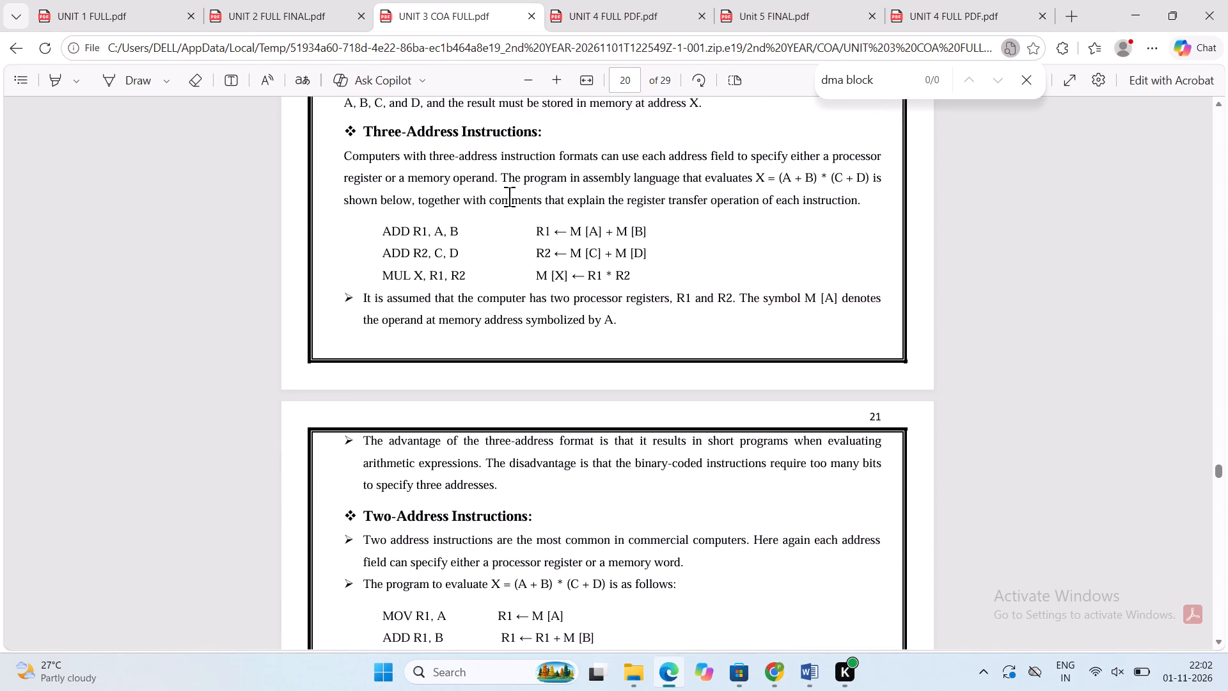
scroll(509, 196, up, 4)
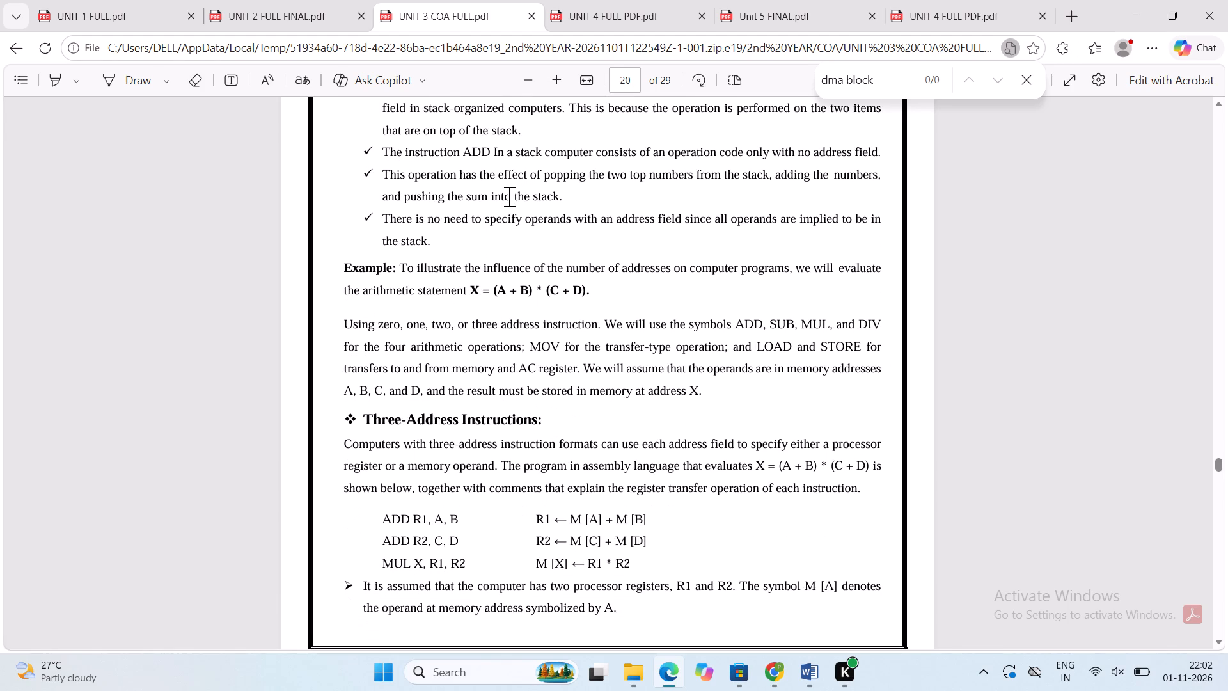
scroll(509, 196, down, 2)
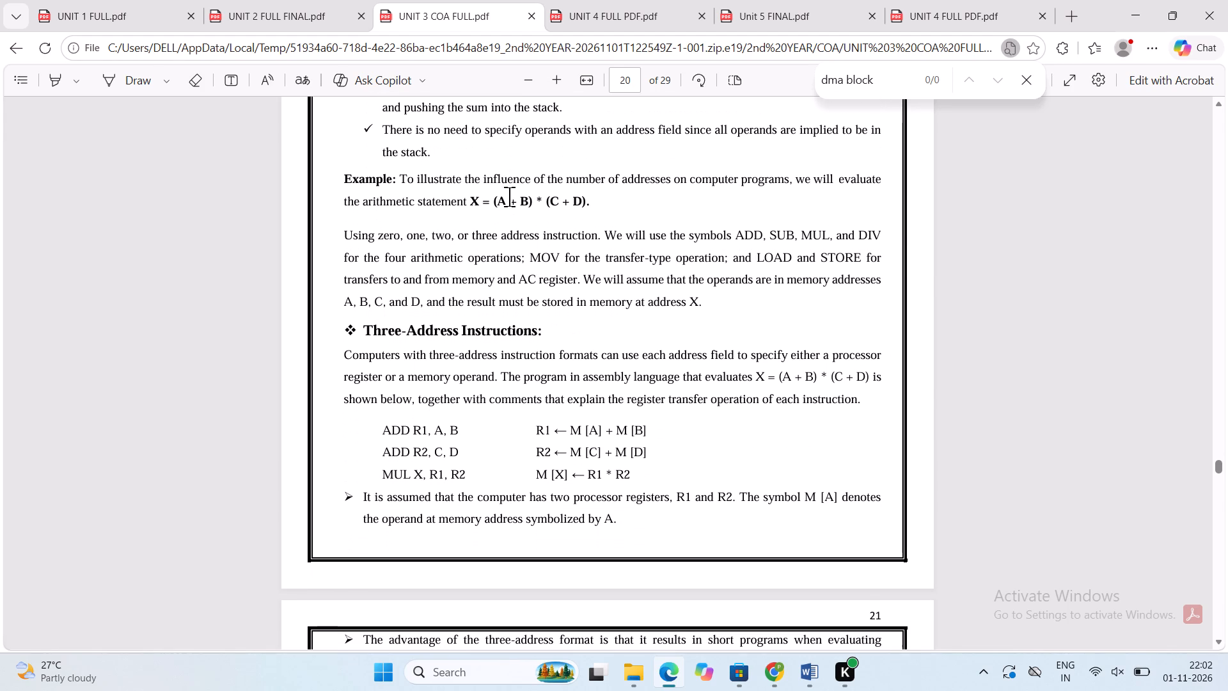
scroll(509, 196, down, 7)
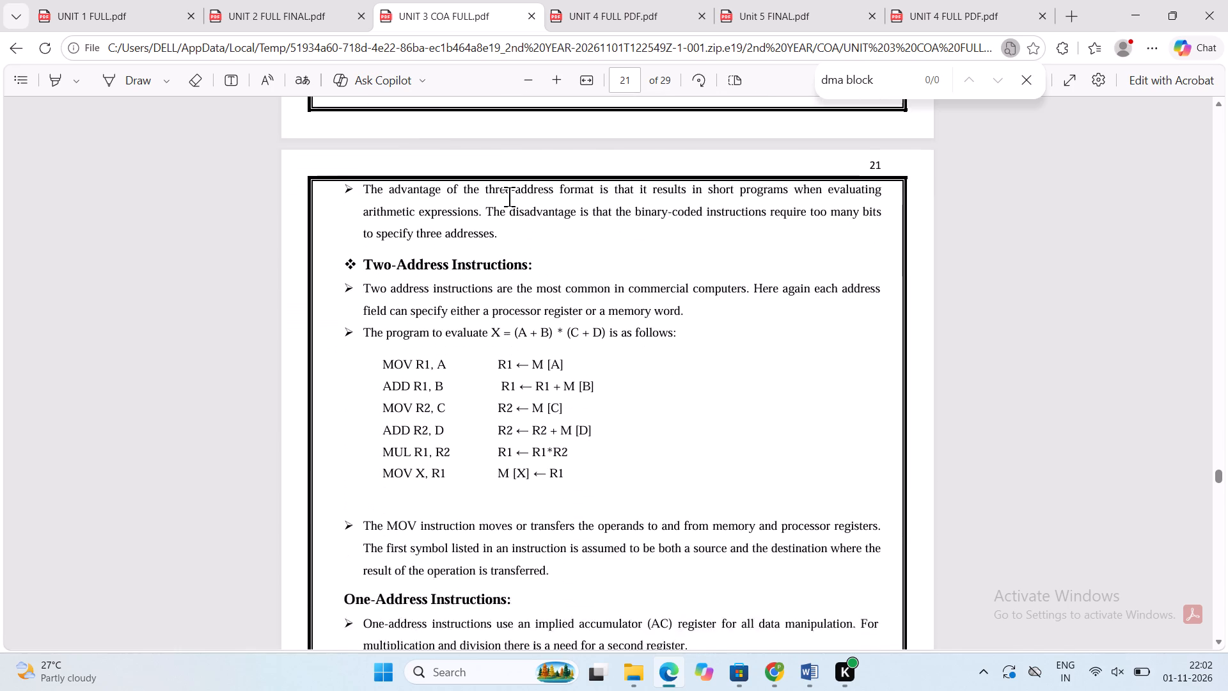
scroll(509, 196, down, 3)
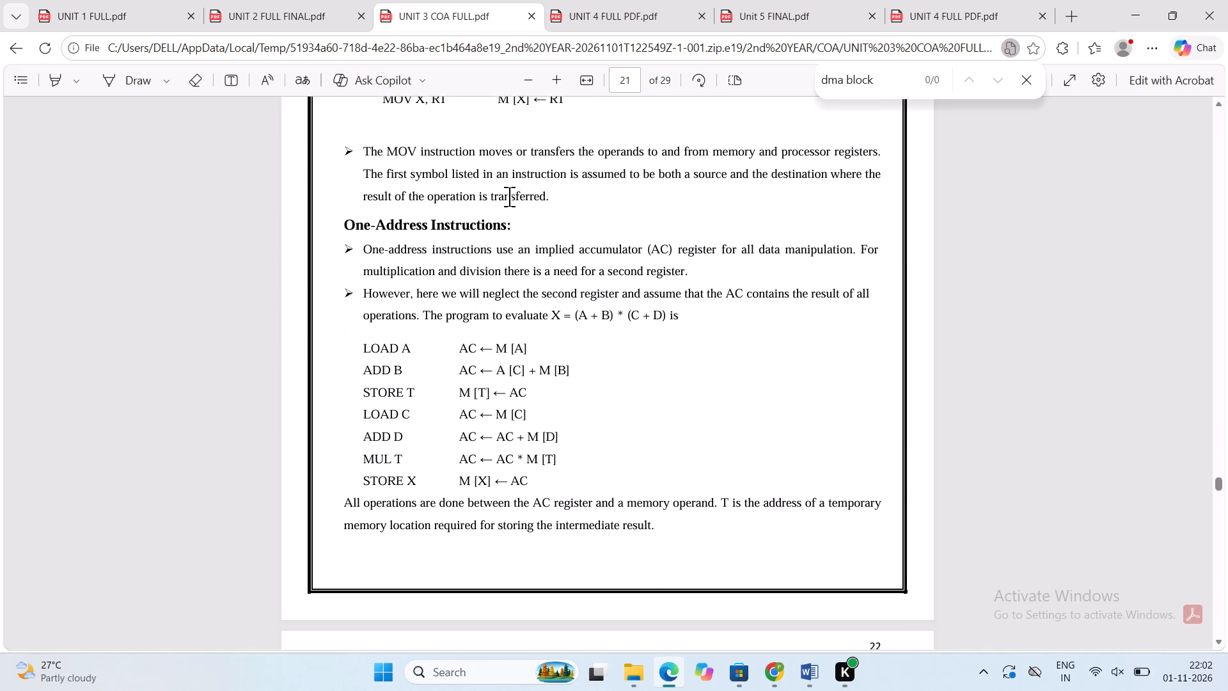
scroll(509, 196, down, 4)
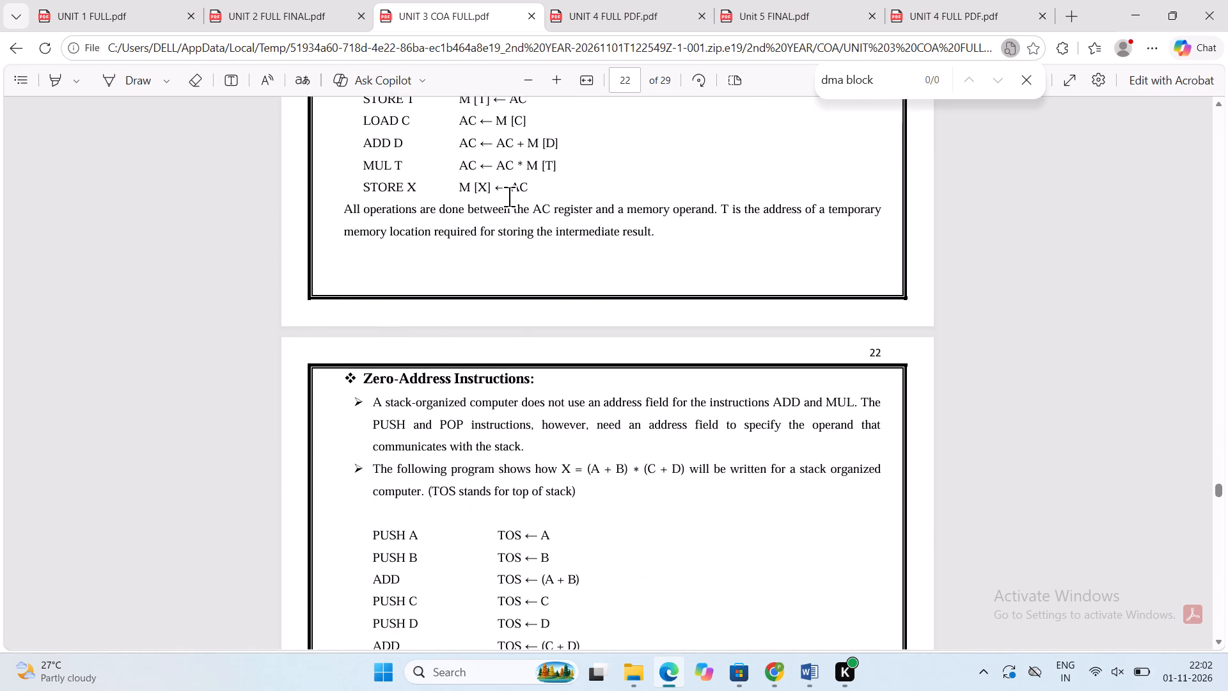
Read the unit 3 PDF from zero-address instructions through instruction storage to the start of the addressing modes.
scroll(509, 196, down, 6)
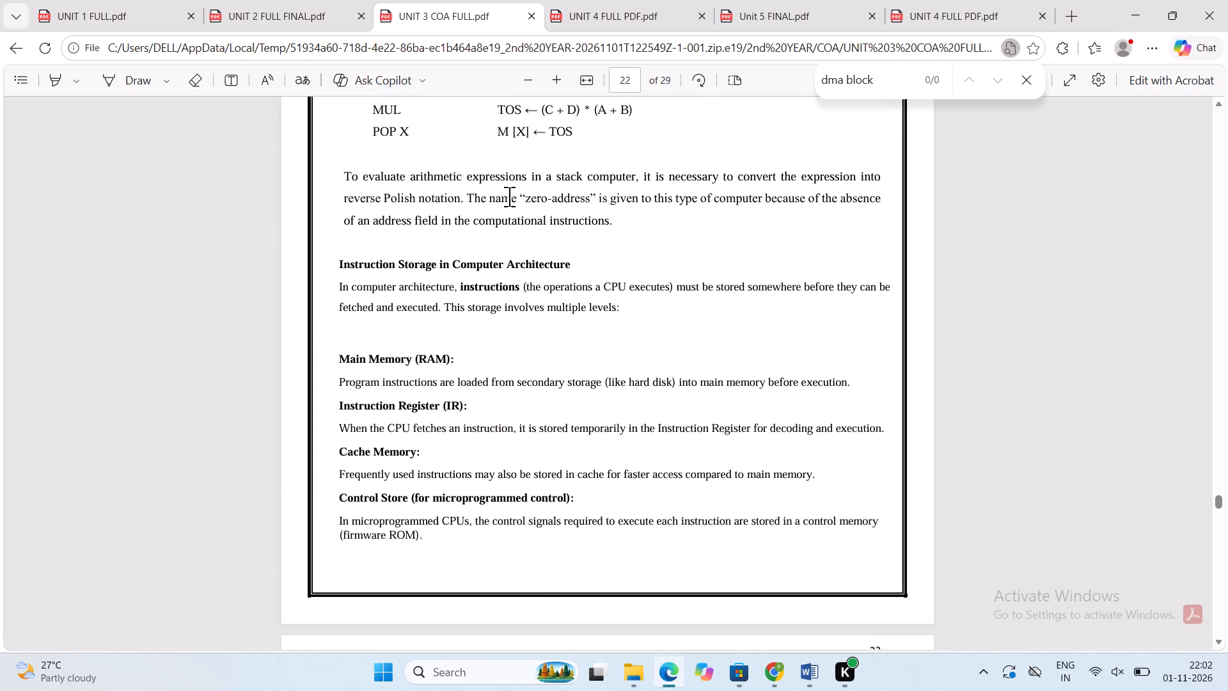
scroll(509, 196, down, 4)
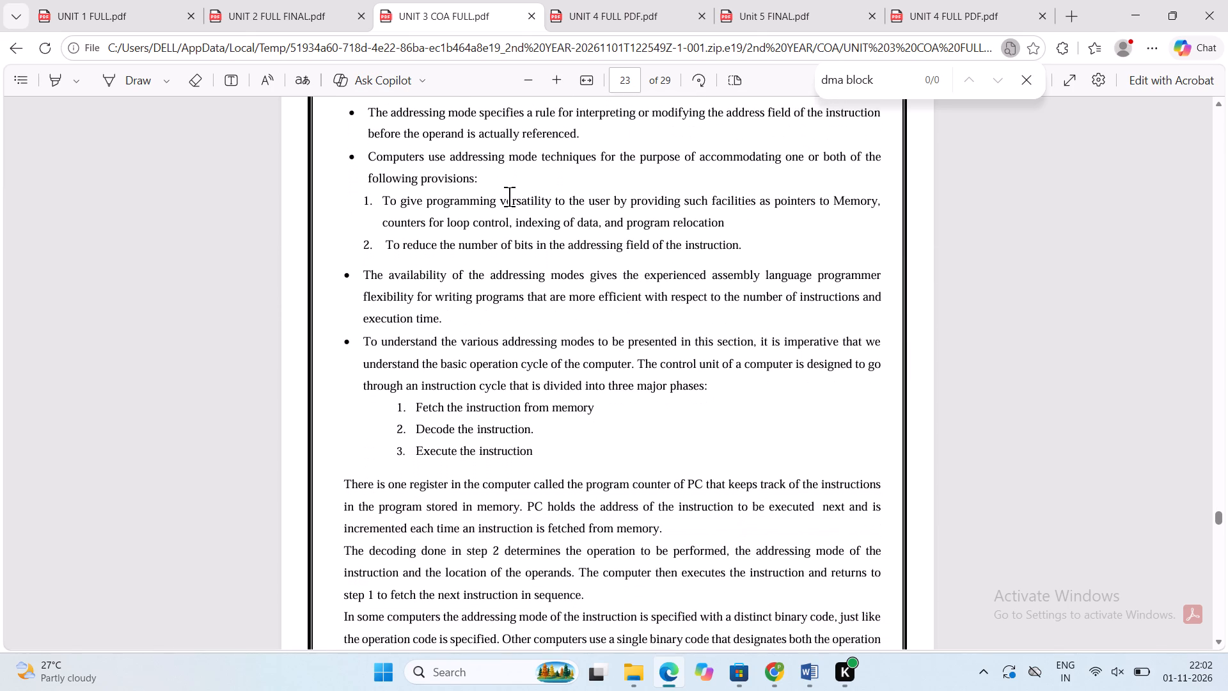
scroll(509, 196, down, 7)
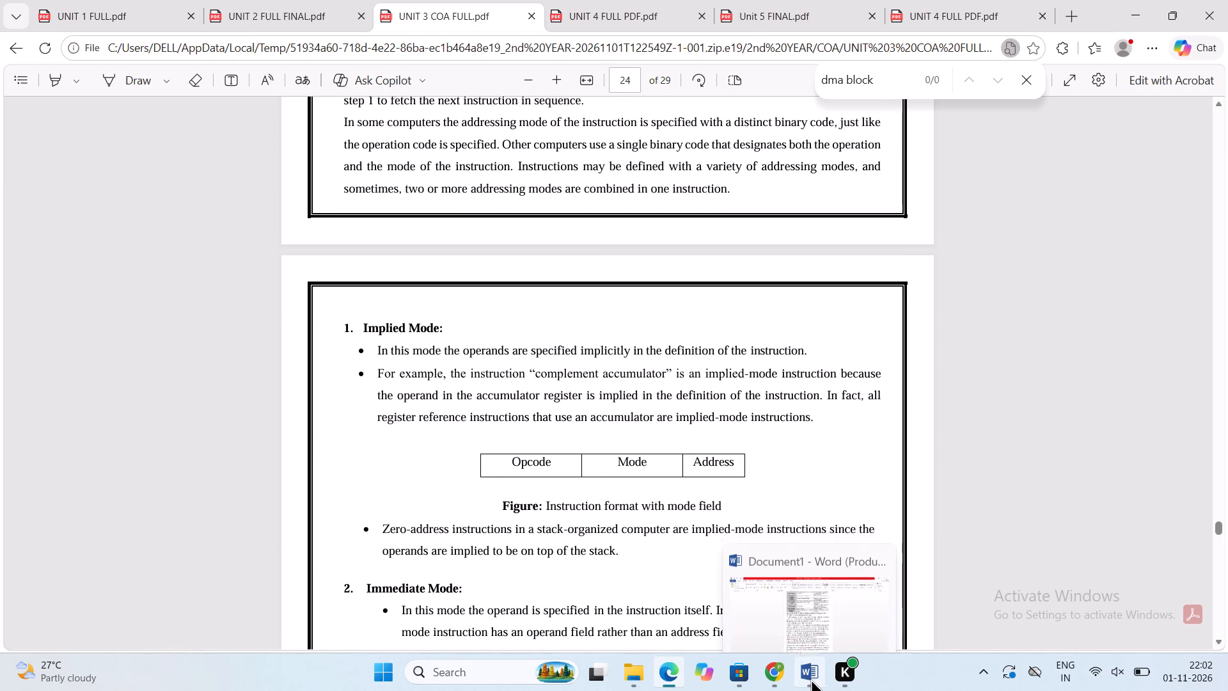
Switch to the COA UNIT-3.pptx slides in Chrome and review memory read/write operations, the memory hierarchy and multiprogramming.
click(766, 664)
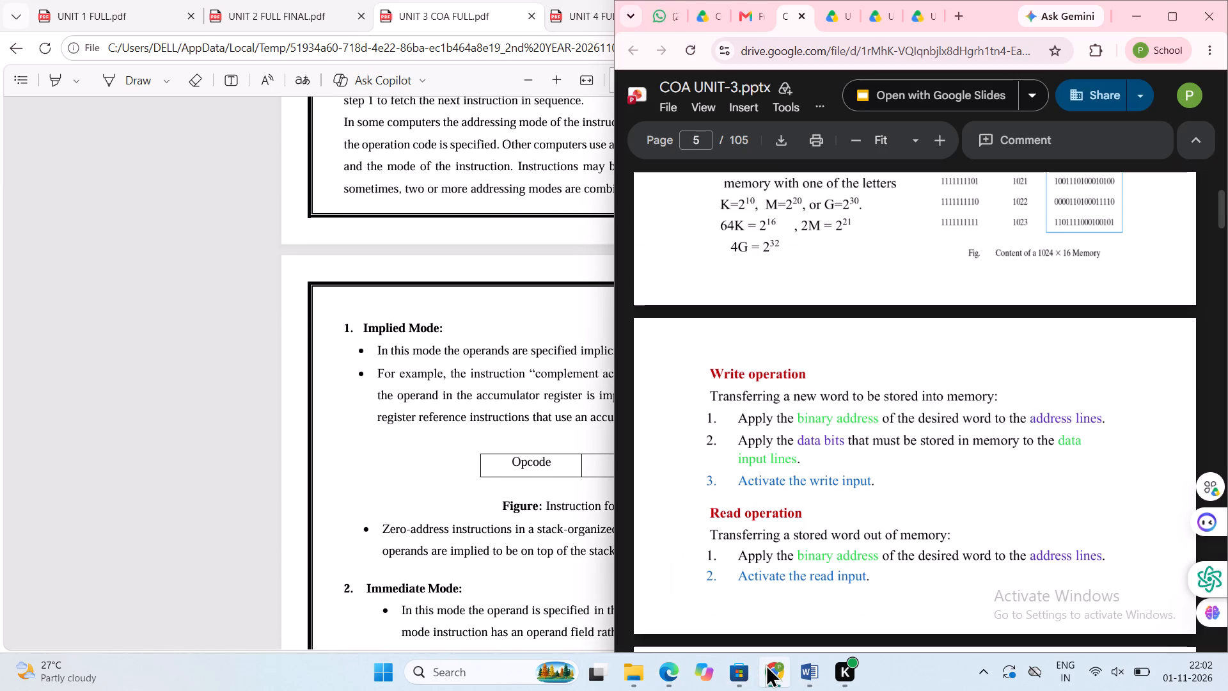
scroll(812, 486, down, 3)
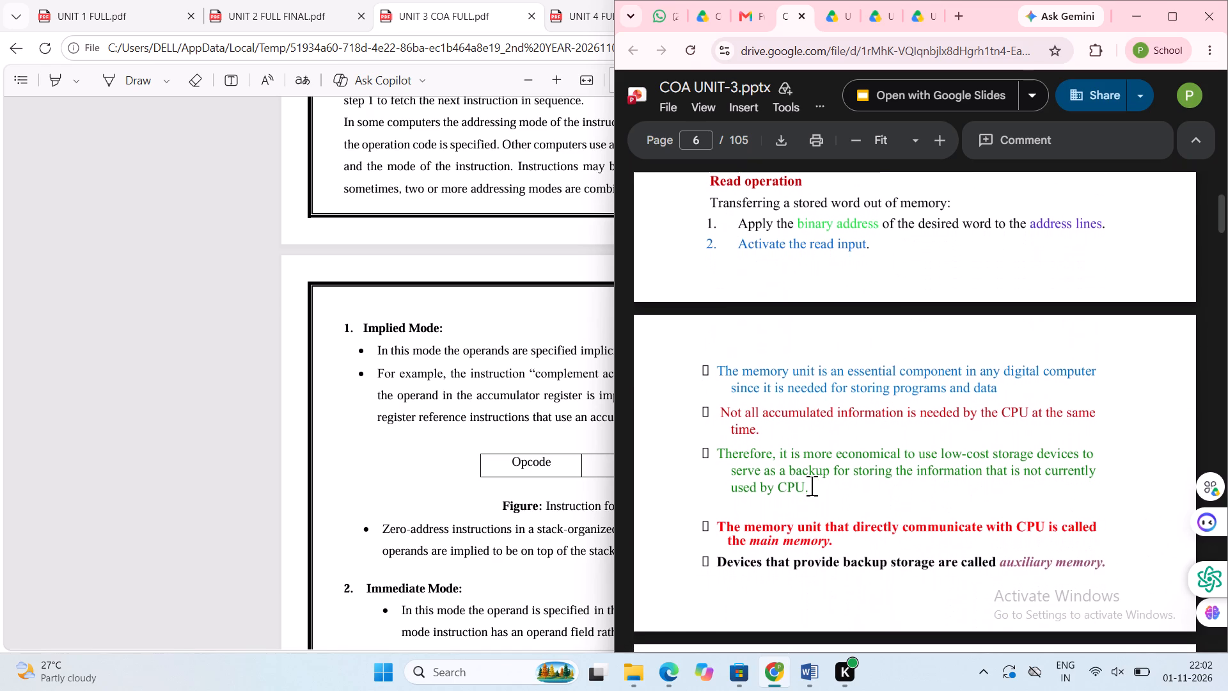
scroll(812, 486, down, 3)
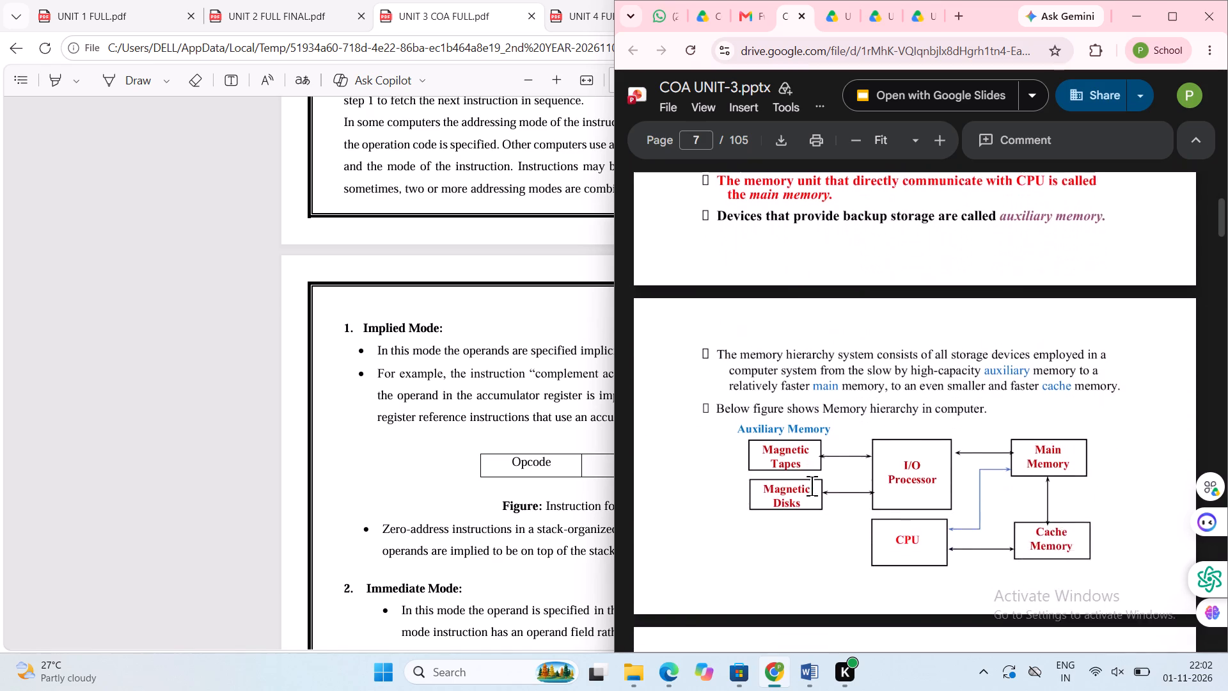
scroll(812, 486, down, 3)
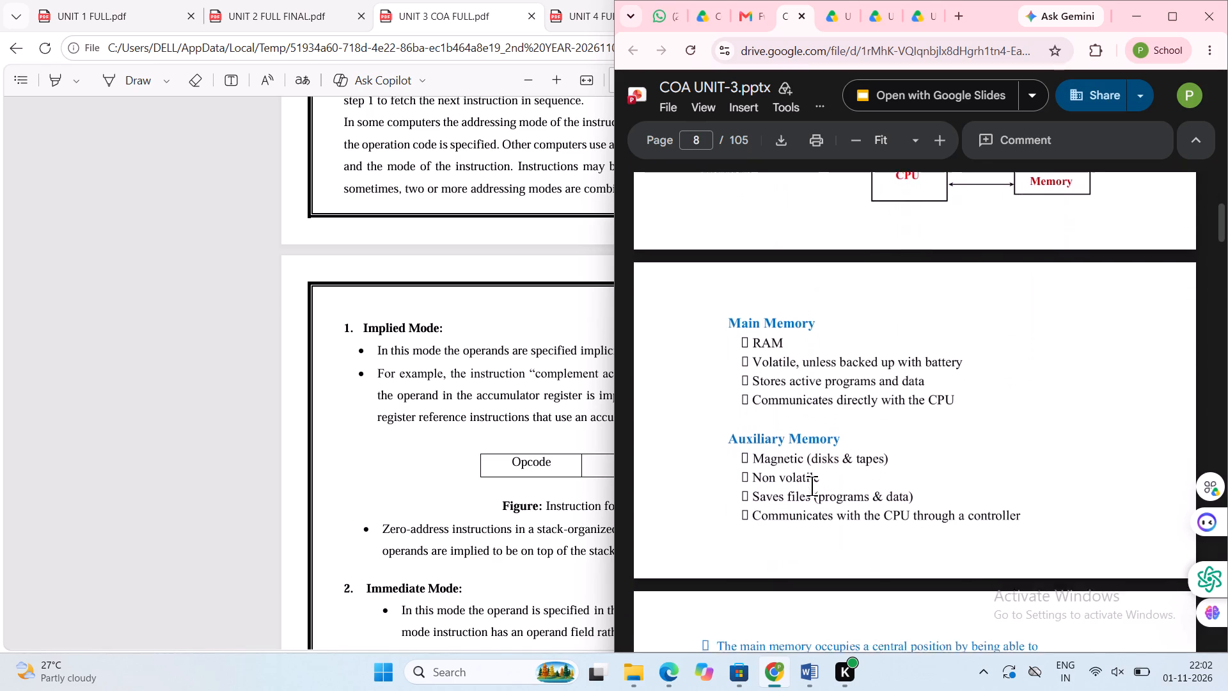
scroll(812, 486, down, 4)
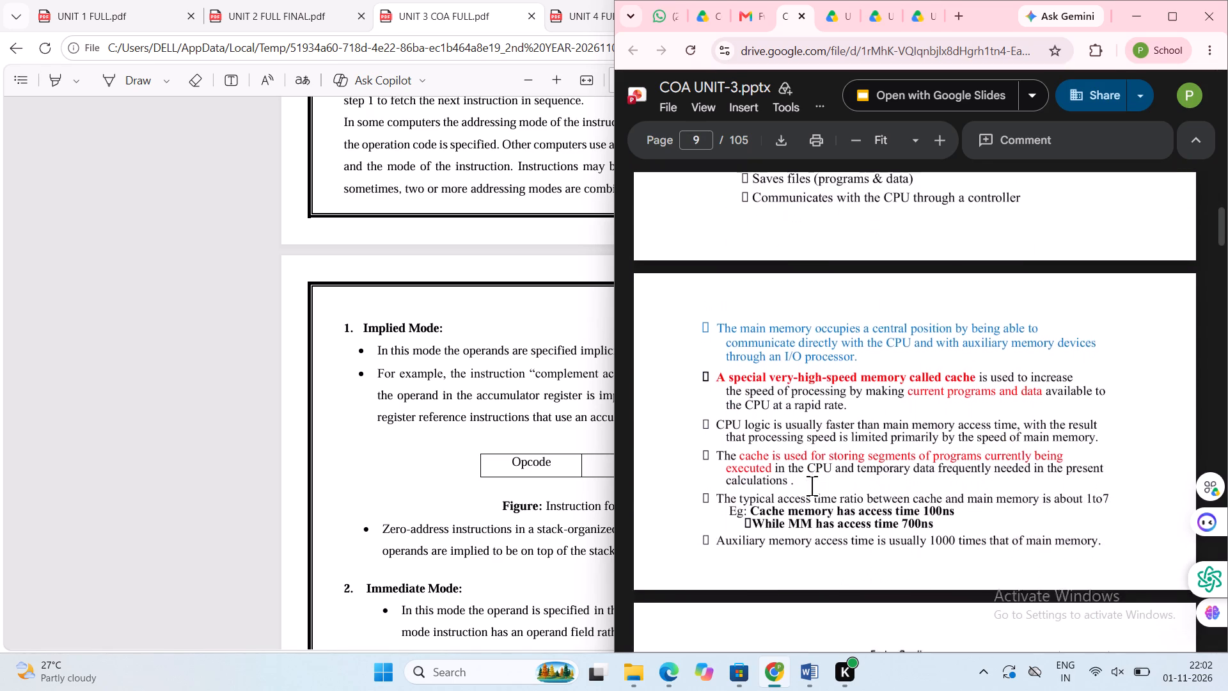
scroll(812, 486, down, 4)
scroll(812, 486, up, 2)
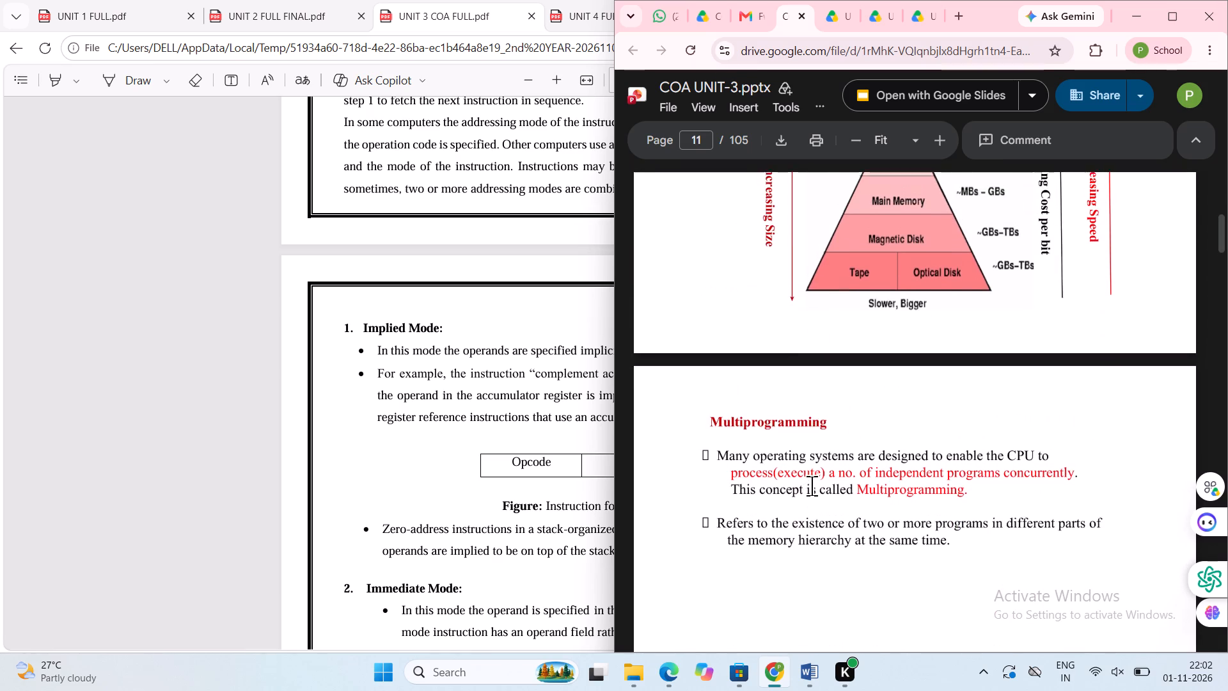
scroll(812, 486, up, 1)
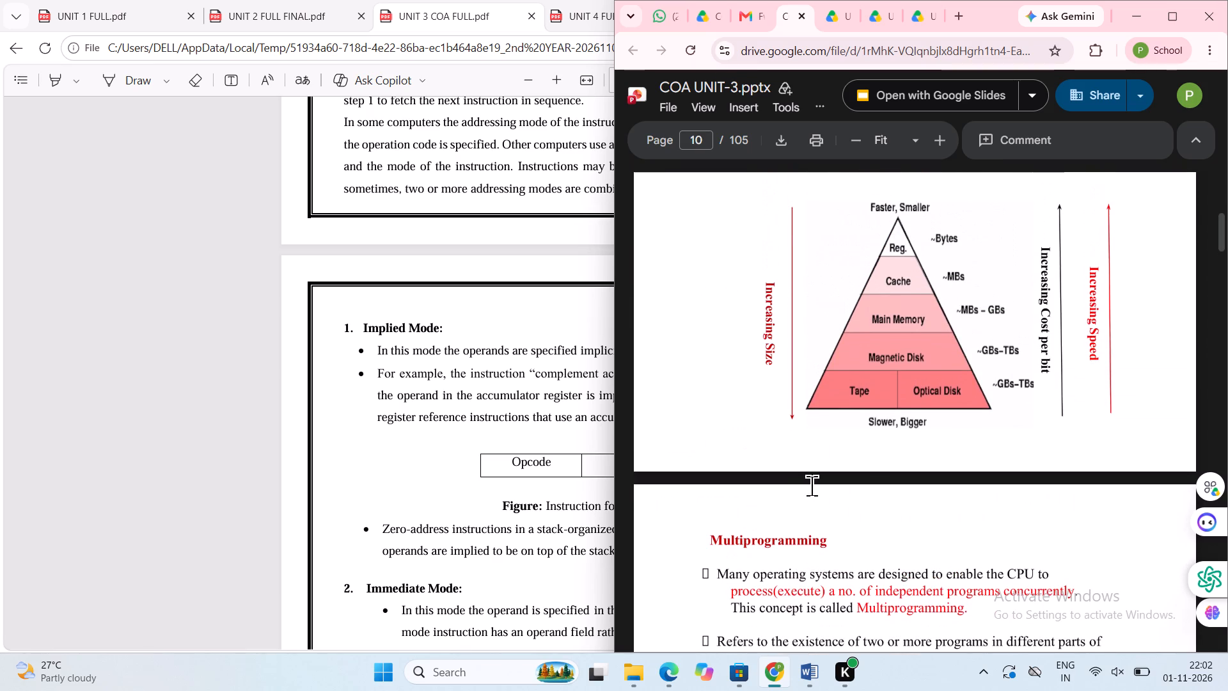
scroll(812, 486, down, 1)
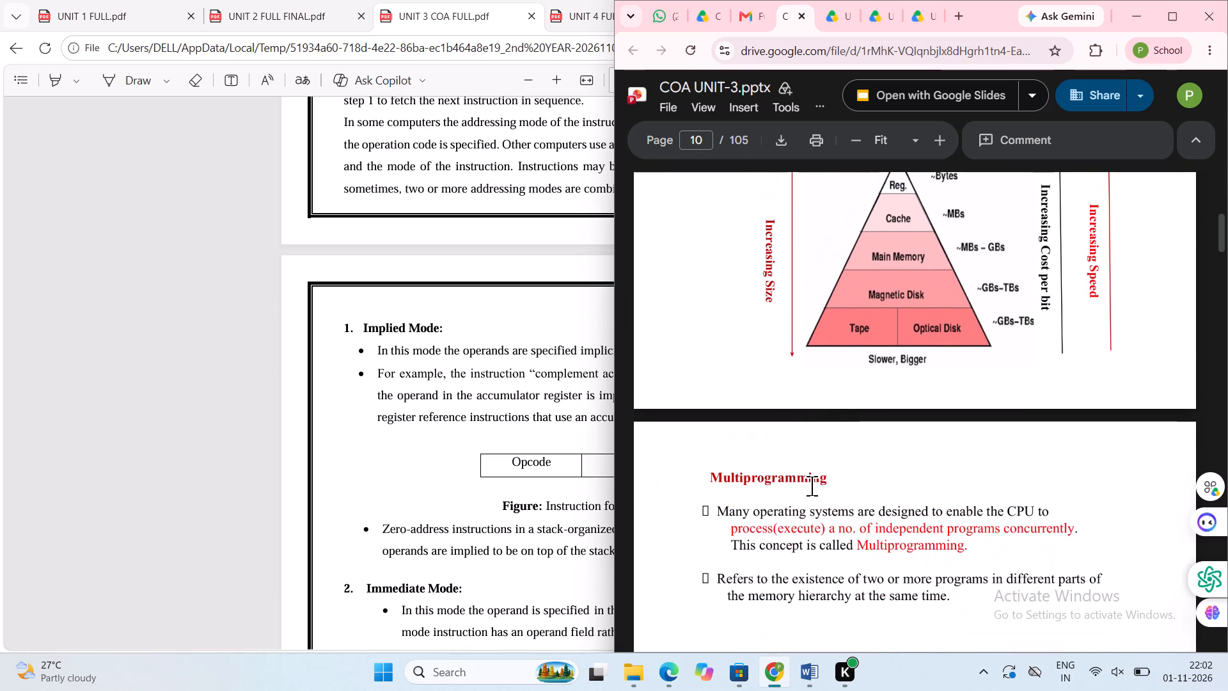
scroll(812, 486, down, 1)
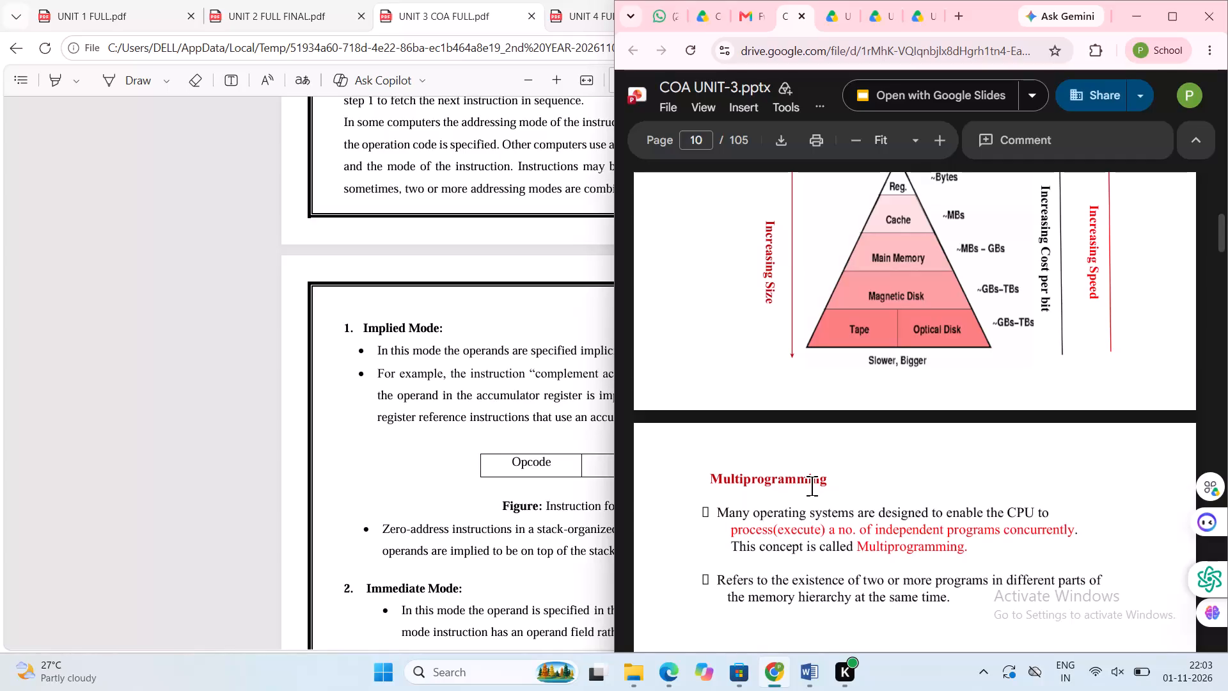
Review the Main Memory slides covering static and dynamic RAM, ROM, and the RAM and ROM chip block diagrams.
scroll(812, 486, down, 5)
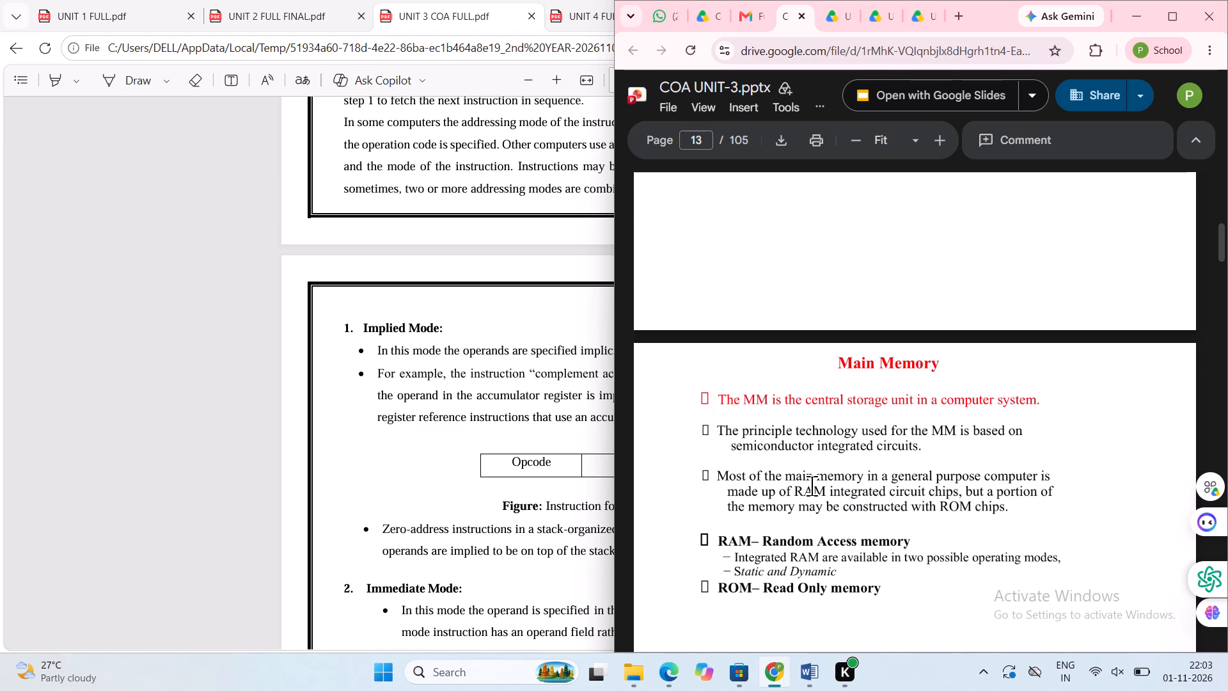
scroll(812, 486, down, 3)
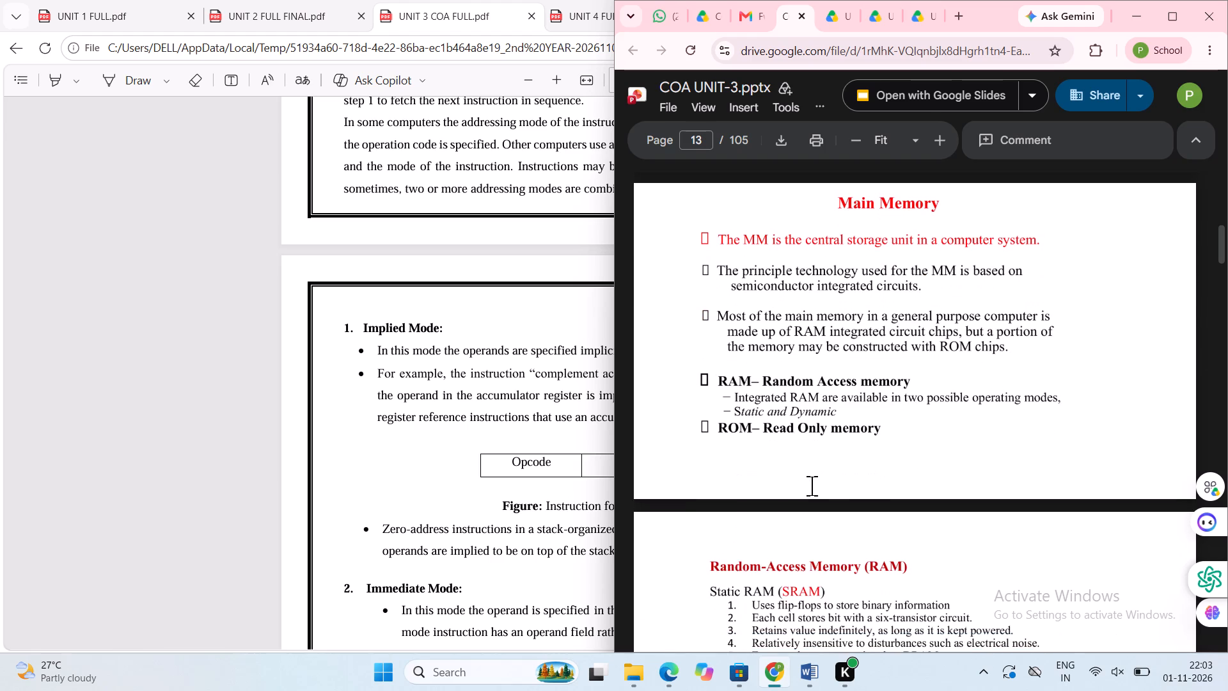
scroll(812, 486, down, 3)
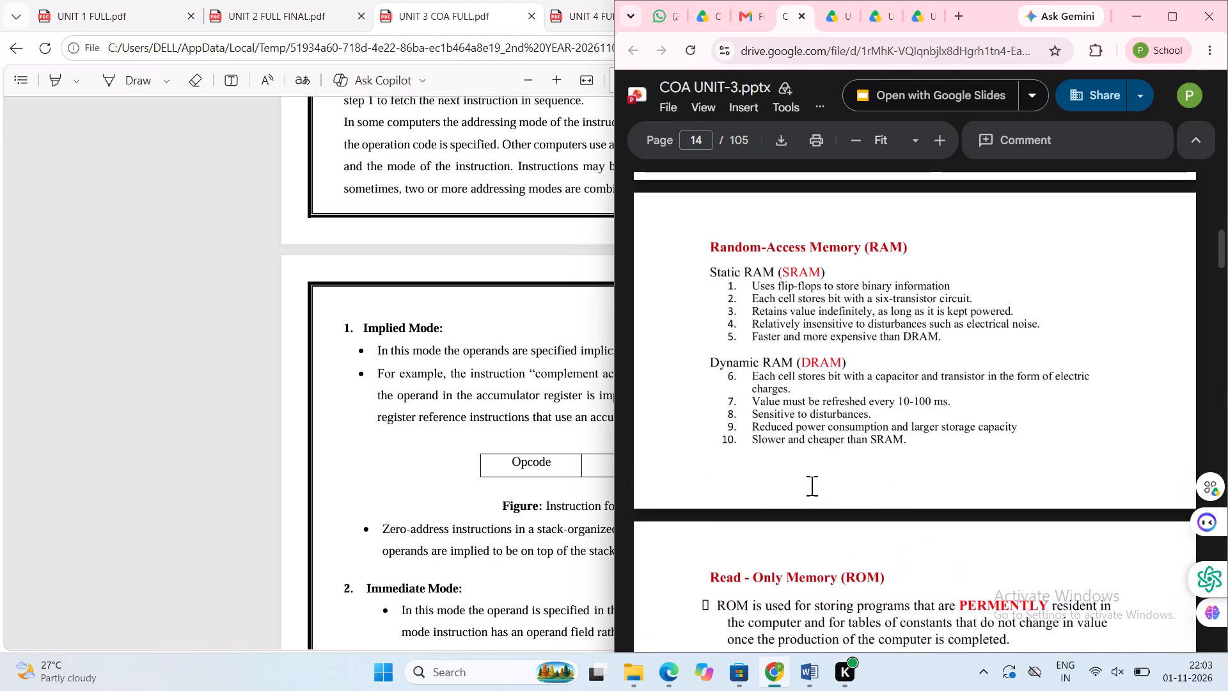
scroll(812, 486, up, 4)
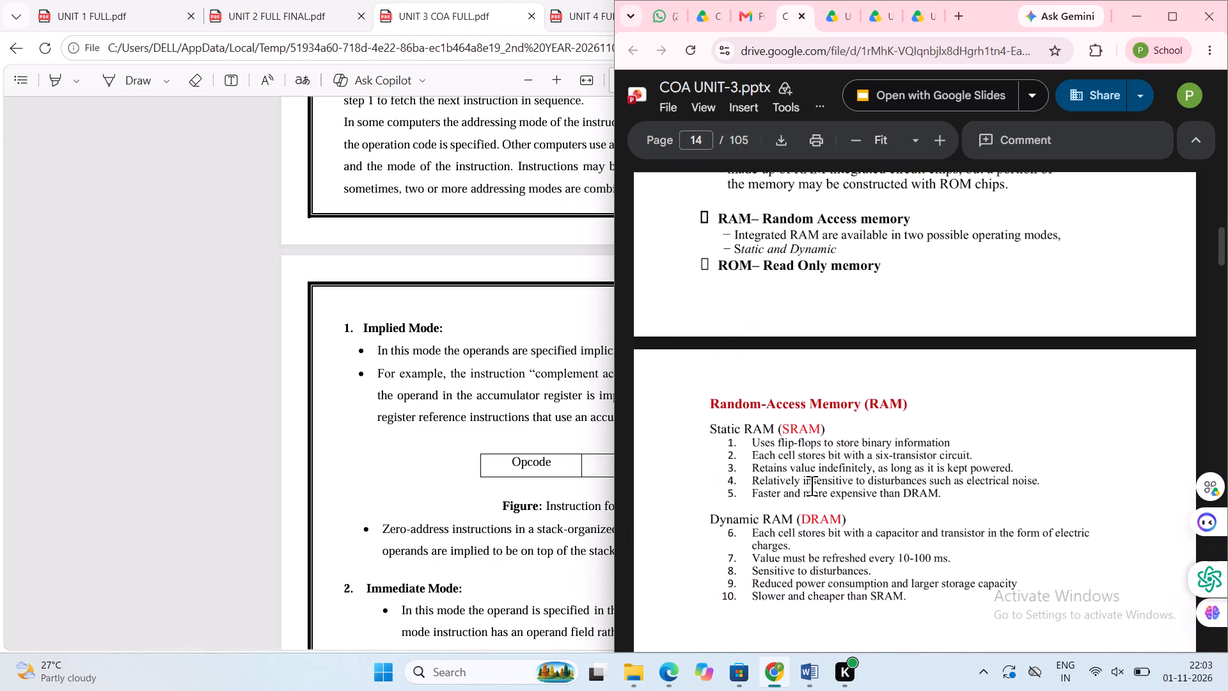
scroll(812, 486, up, 2)
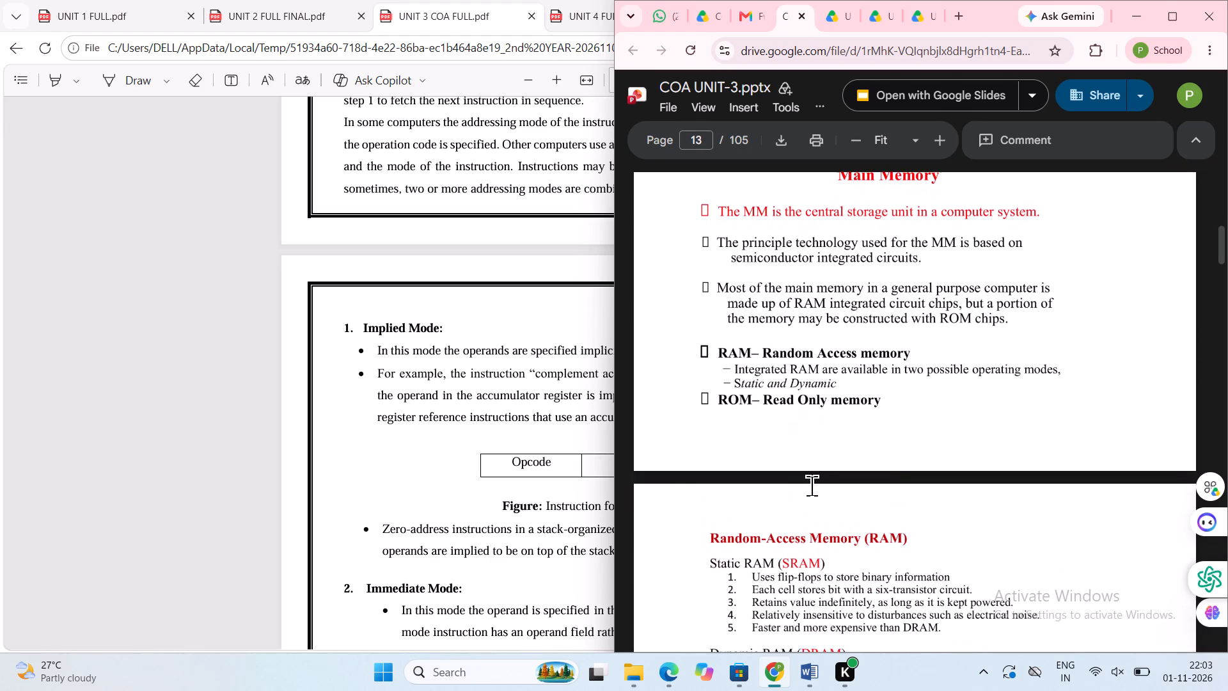
scroll(812, 486, up, 1)
scroll(812, 486, down, 4)
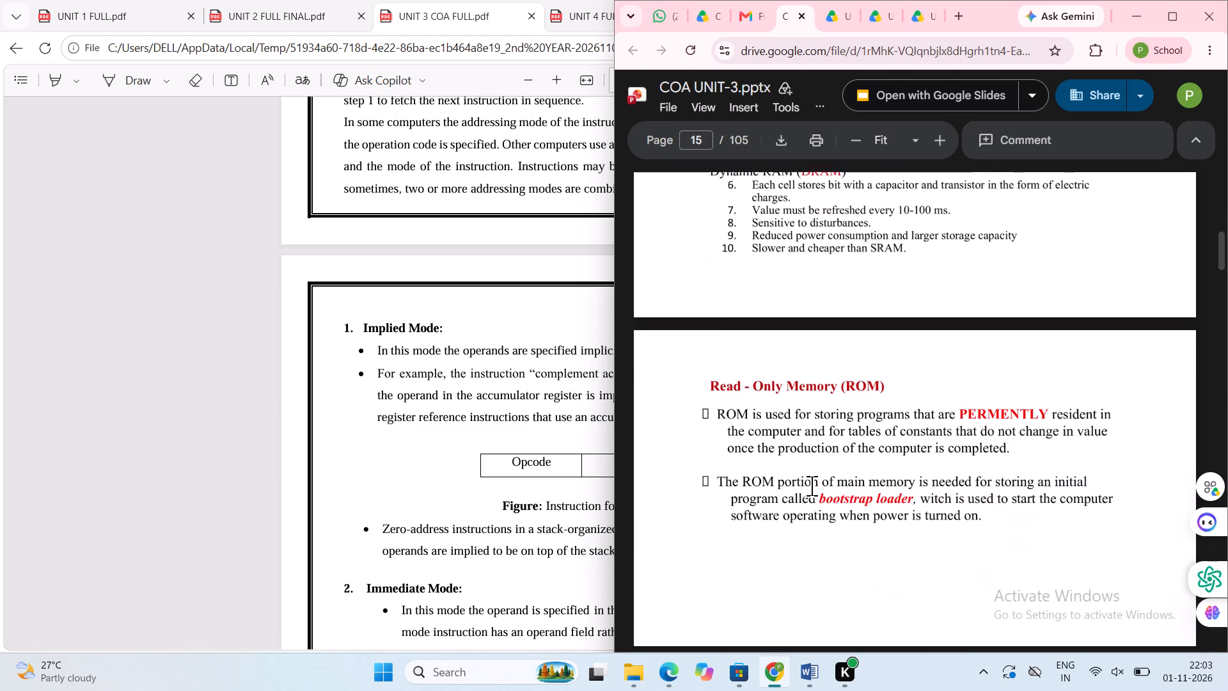
scroll(812, 486, down, 6)
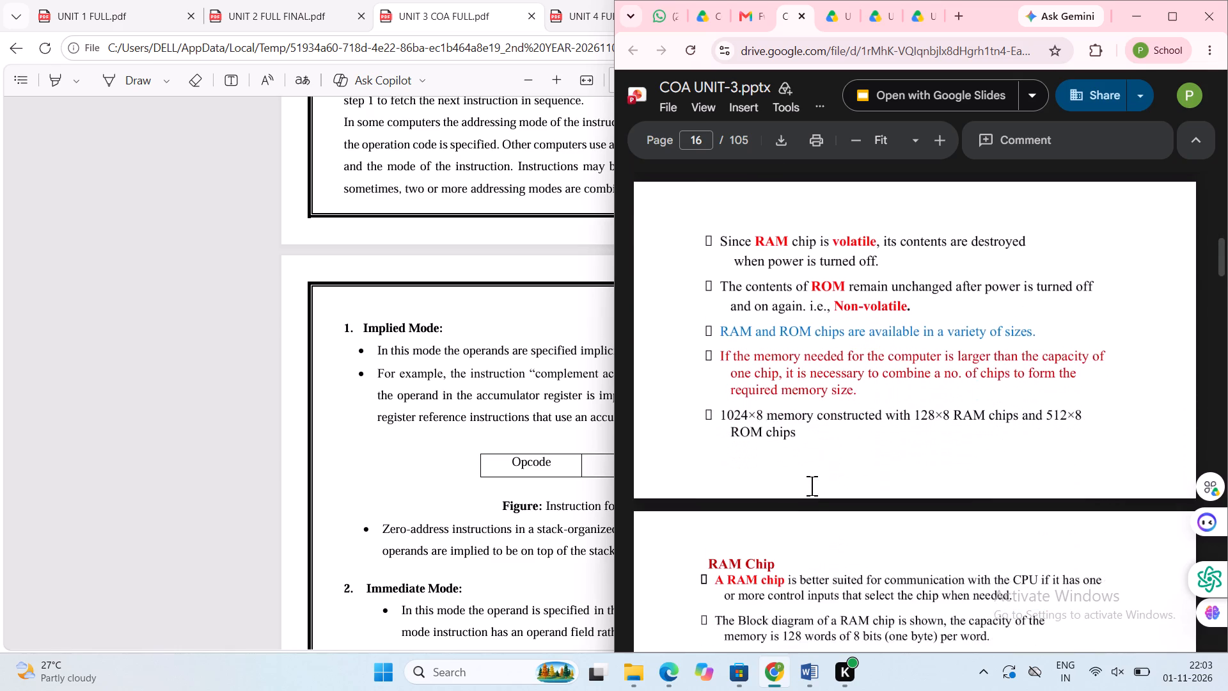
scroll(812, 486, down, 3)
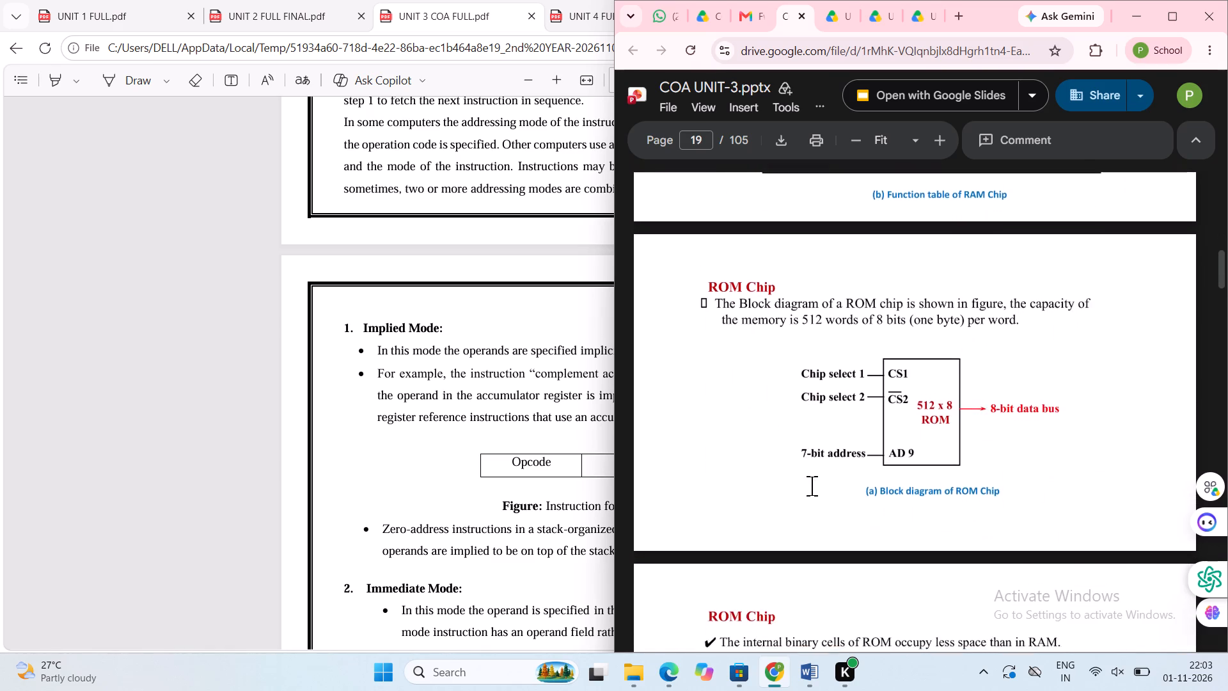
scroll(812, 486, down, 3)
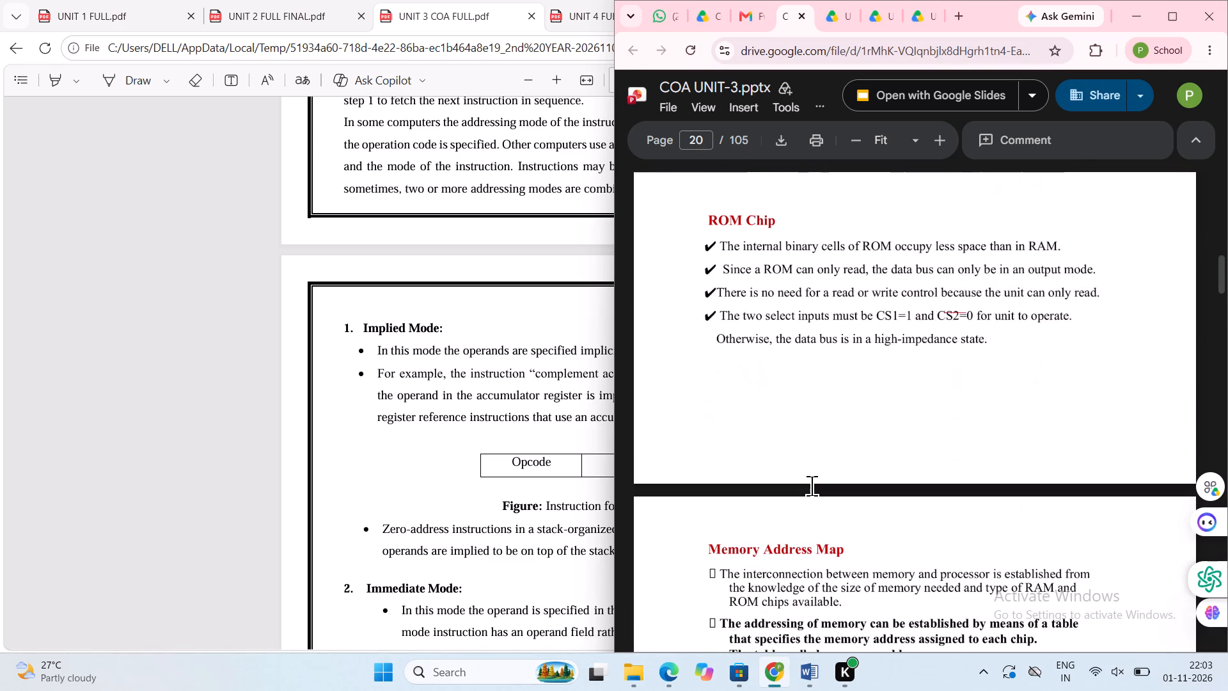
Review the Memory Address Map slides, its microprocomputer address table, and the memory connection to the CPU.
scroll(812, 486, down, 4)
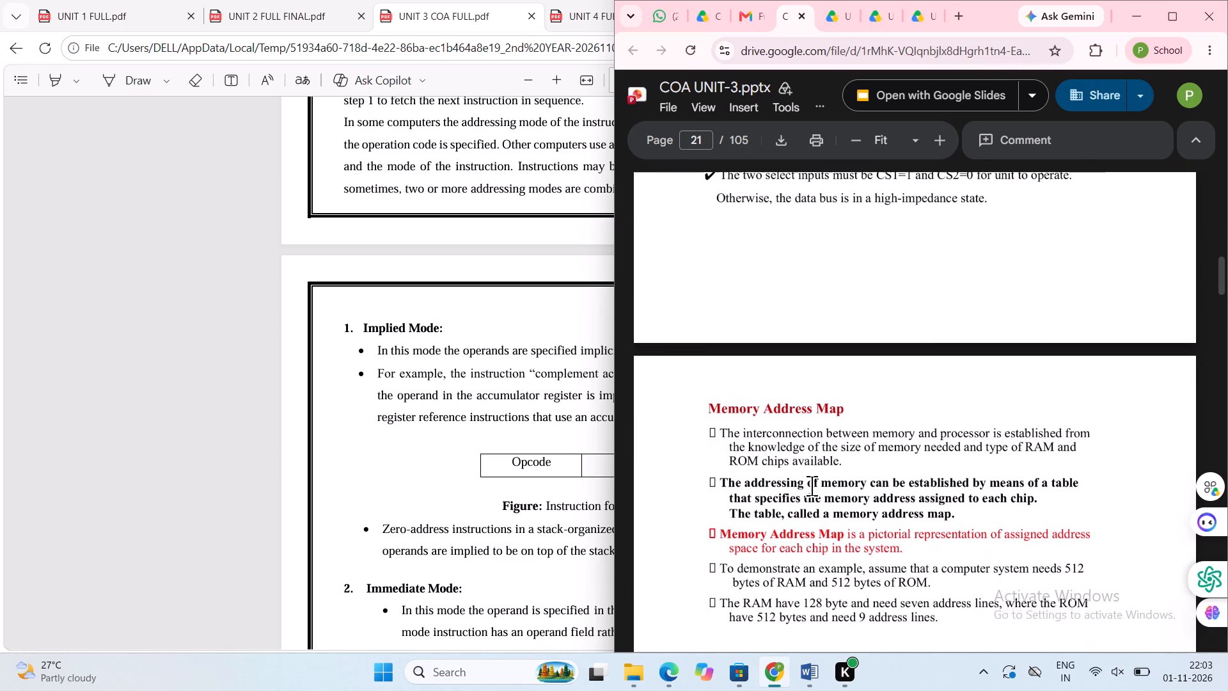
scroll(812, 486, down, 1)
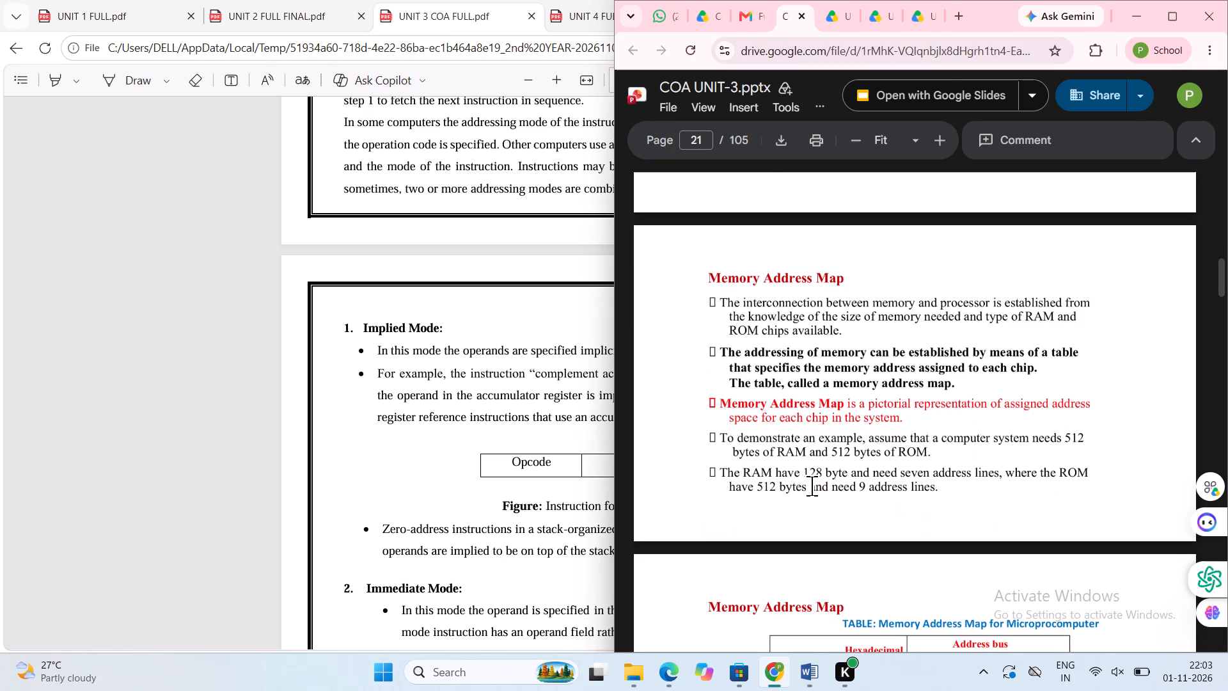
scroll(812, 486, down, 1)
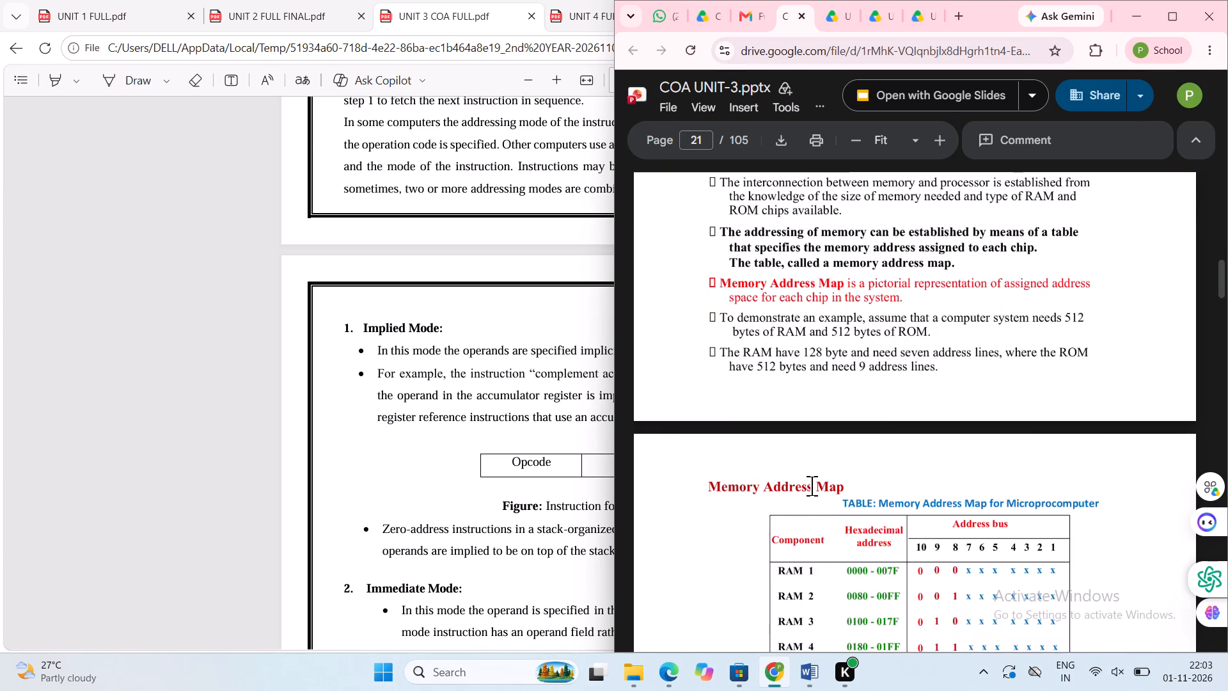
scroll(812, 486, down, 4)
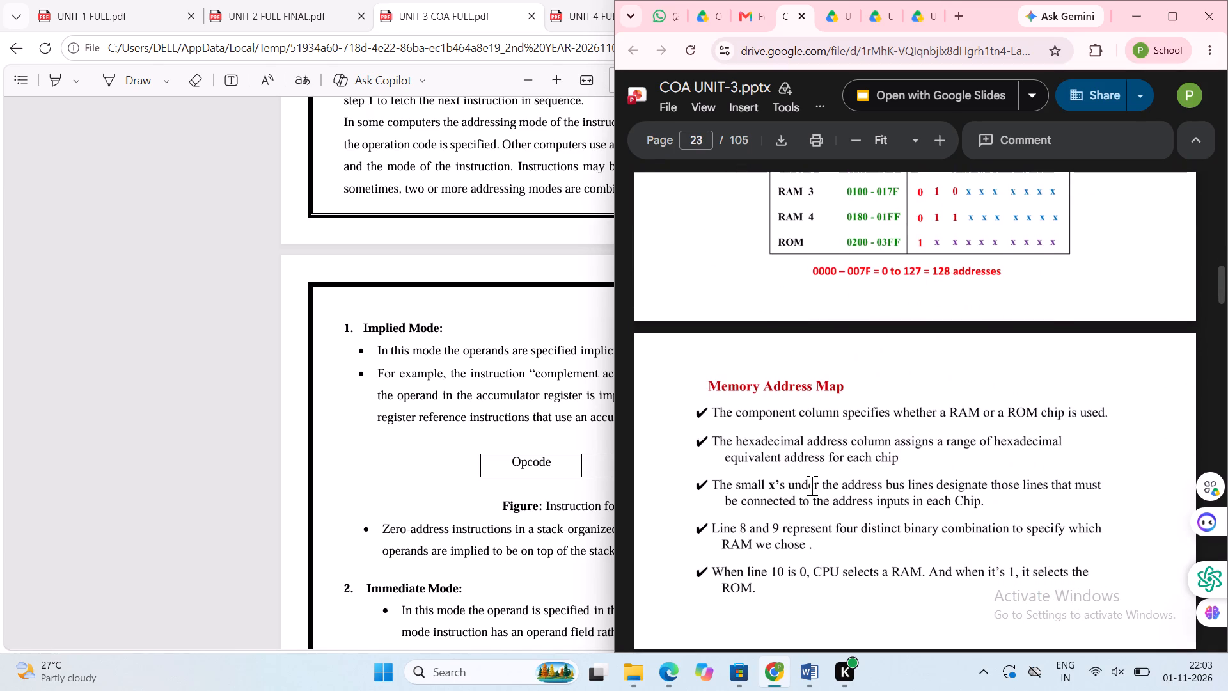
scroll(812, 486, down, 5)
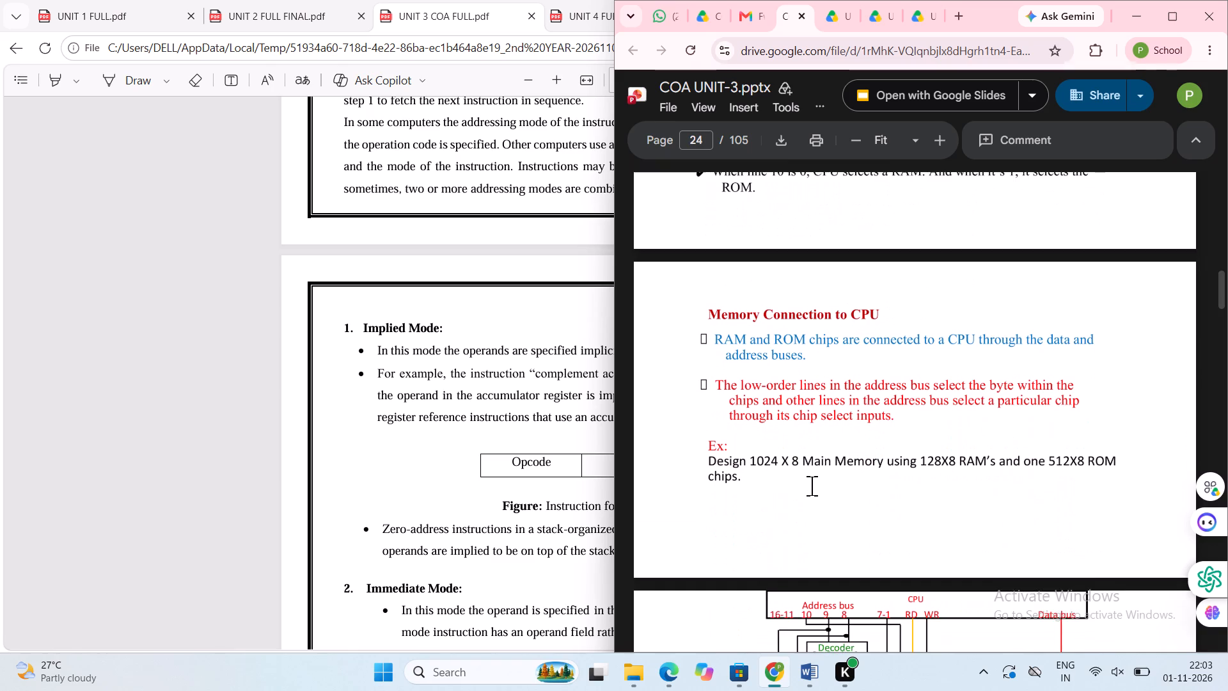
scroll(812, 486, down, 5)
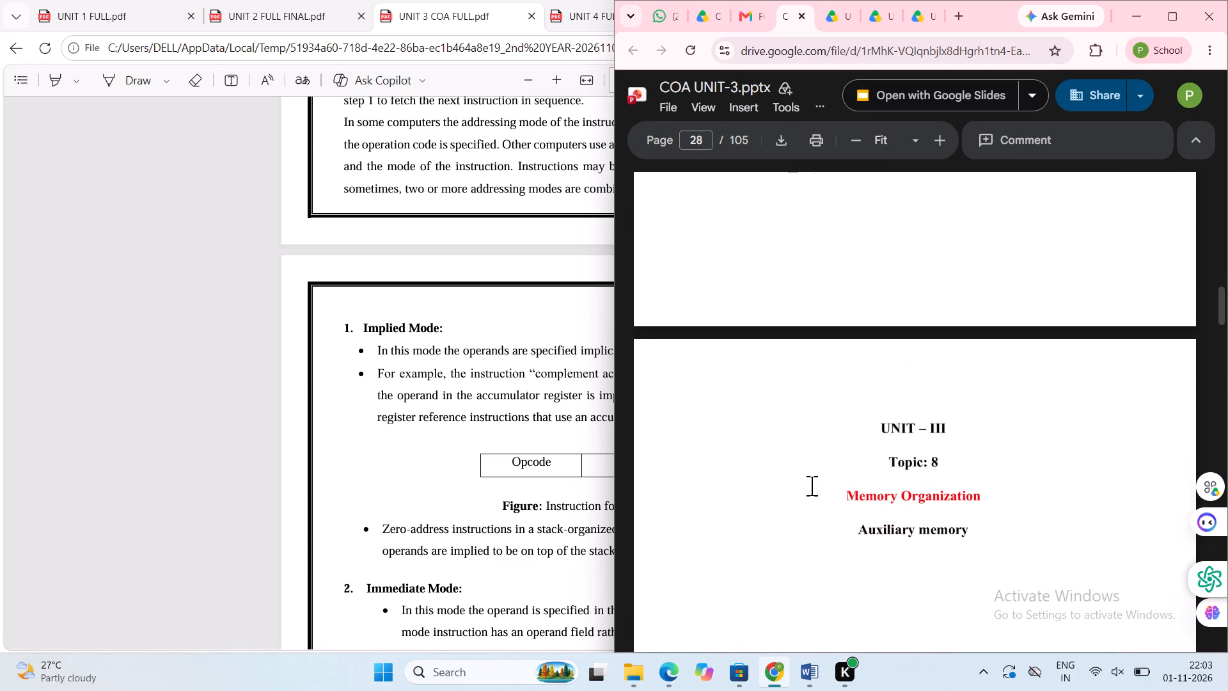
Review the Auxiliary Memory slides on access time, magnetic disks, memory speed measures and the disk and tape calculations.
scroll(812, 486, down, 3)
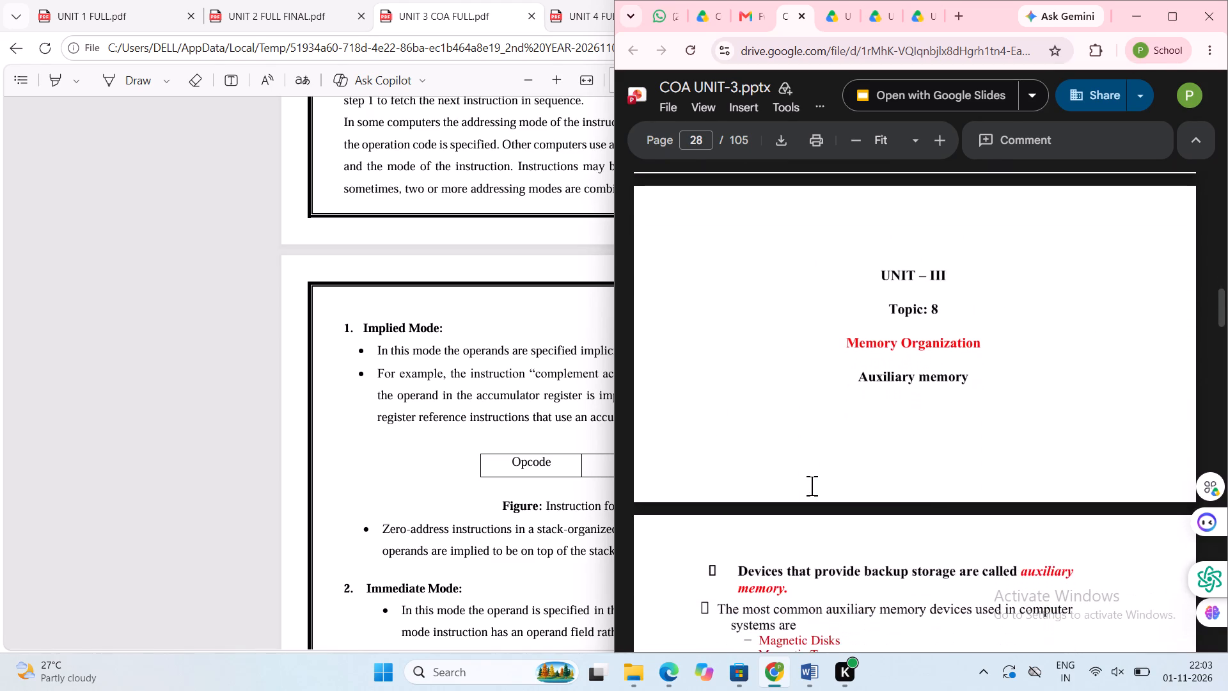
scroll(812, 486, down, 6)
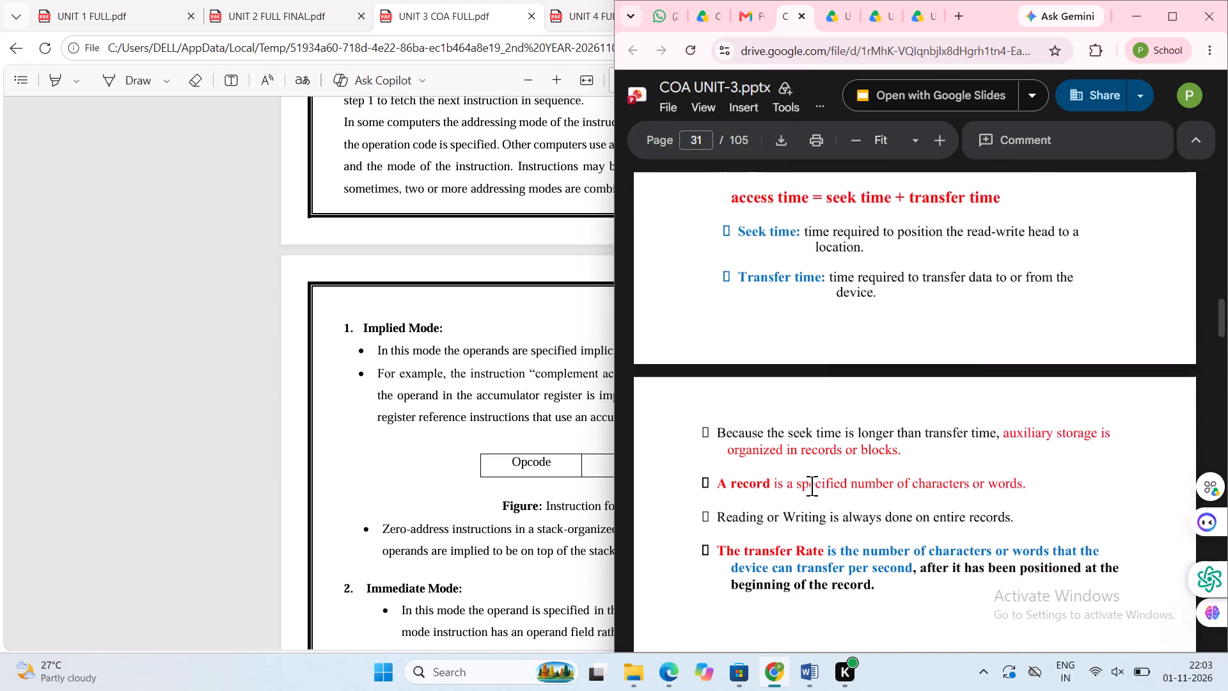
scroll(812, 486, down, 6)
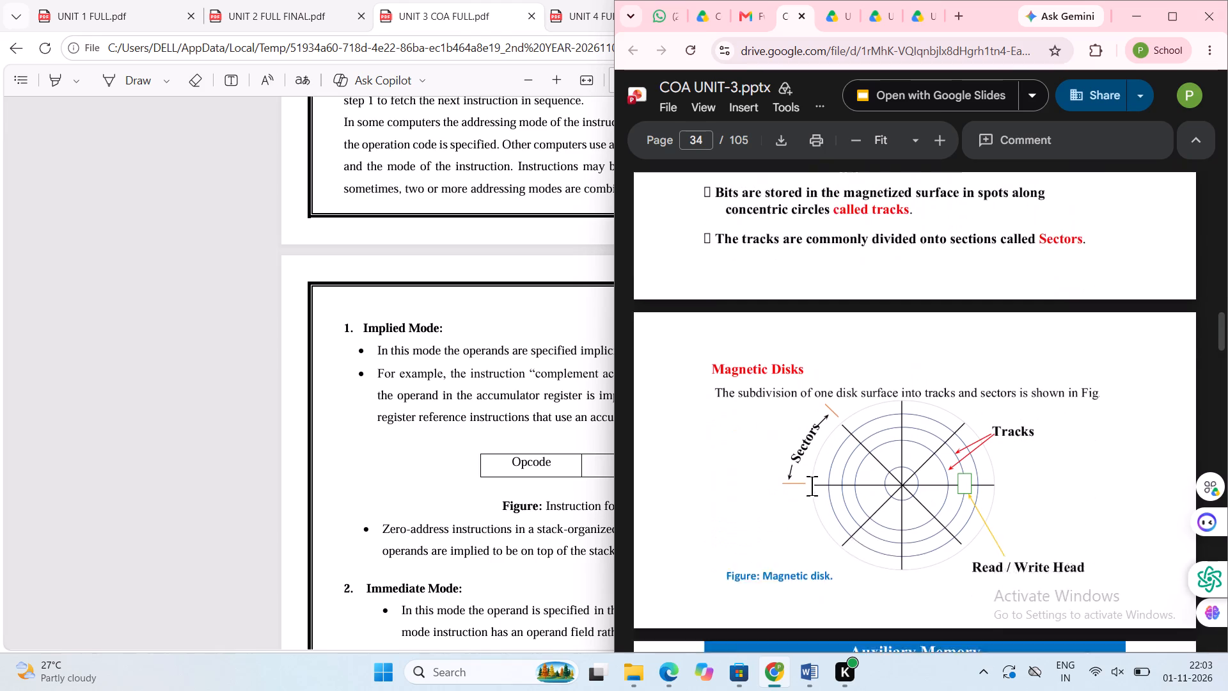
scroll(812, 486, down, 7)
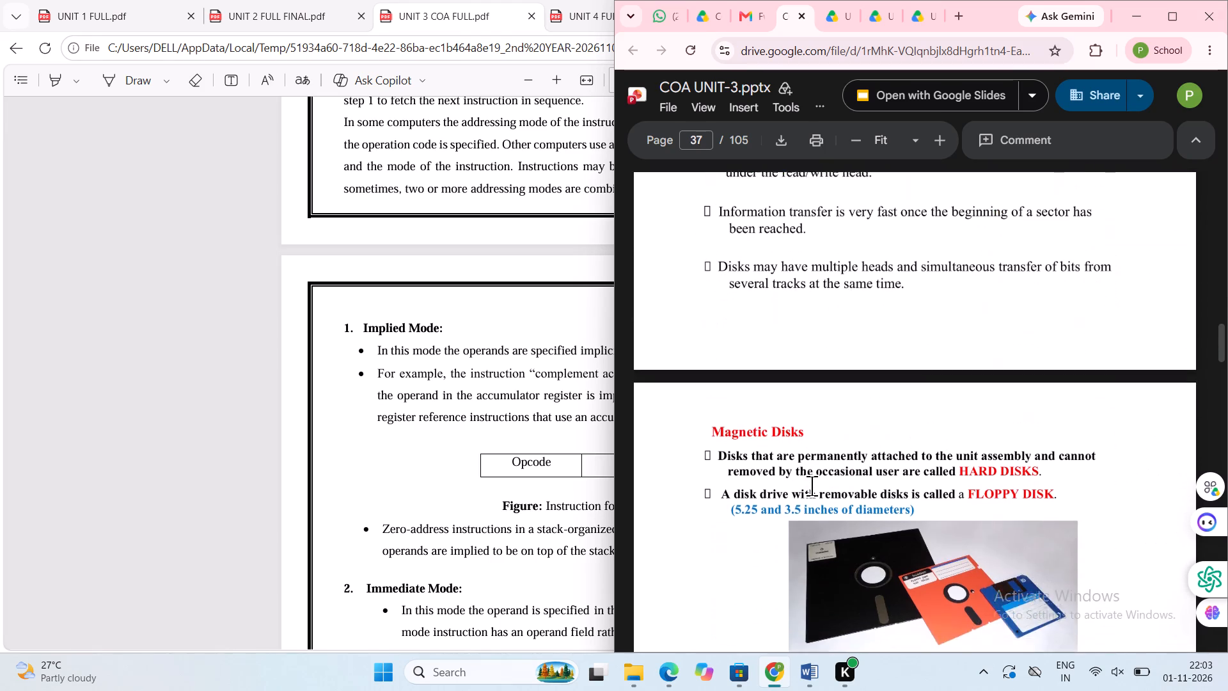
scroll(812, 486, down, 5)
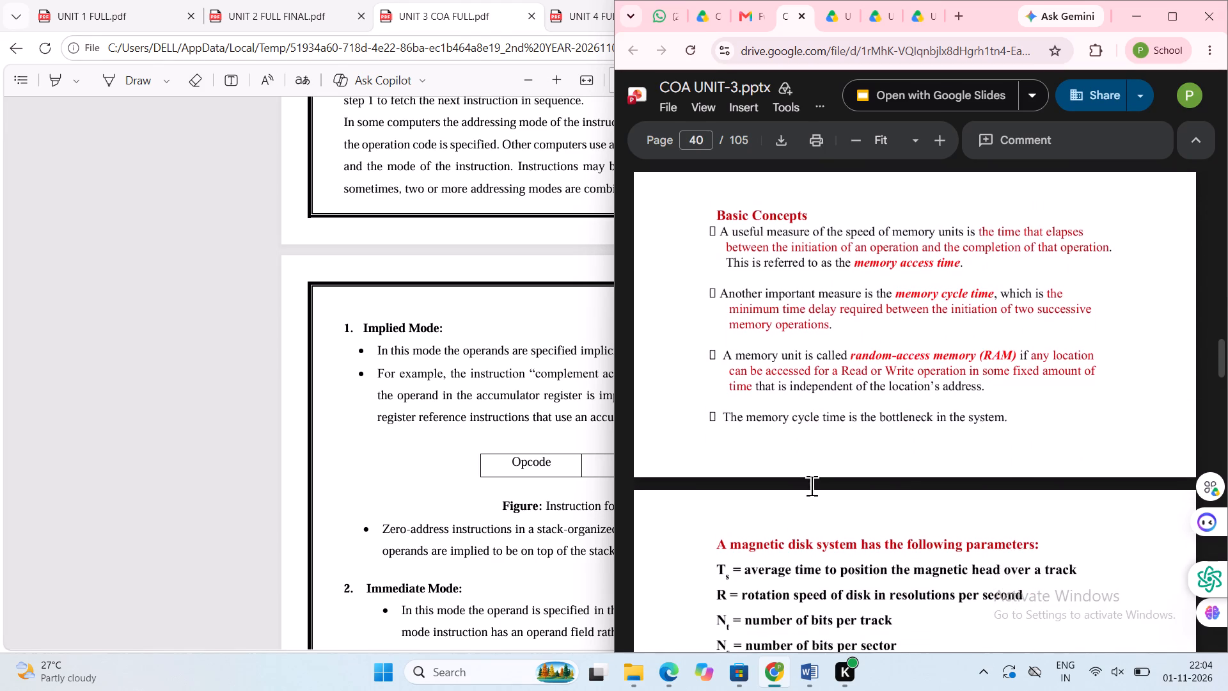
scroll(812, 486, down, 4)
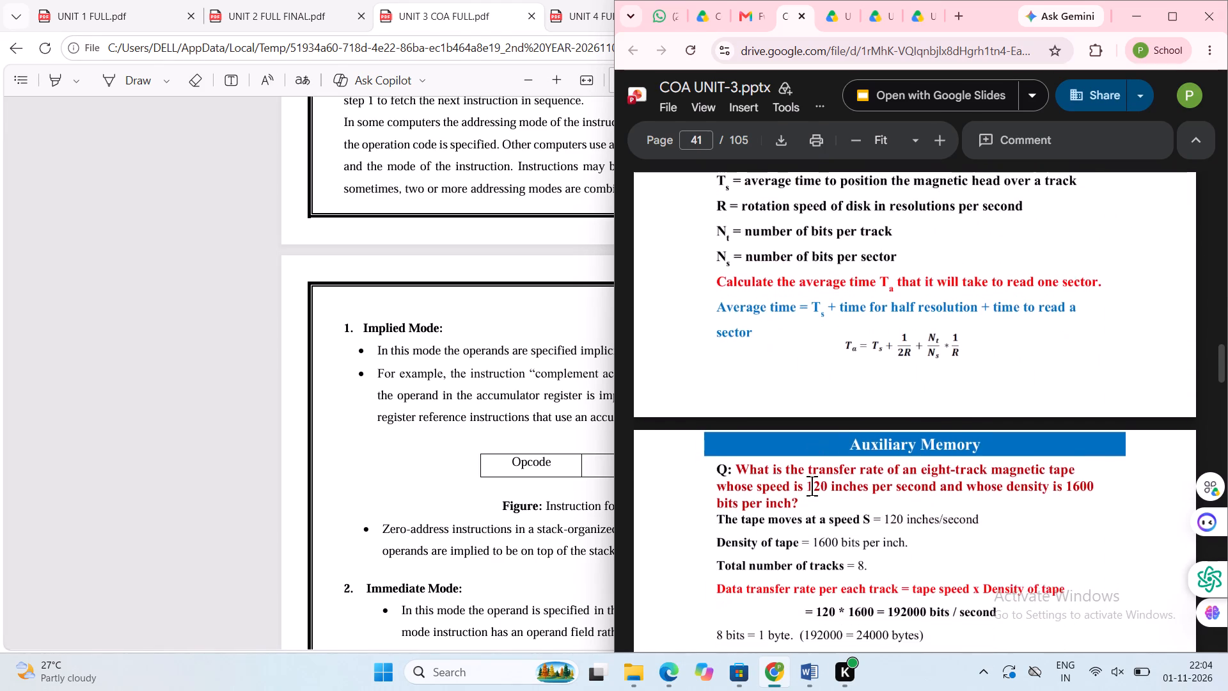
Review the Cache Memory slides on hit ratio, elements of cache design, the three mapping types and associative mapping.
scroll(812, 486, down, 4)
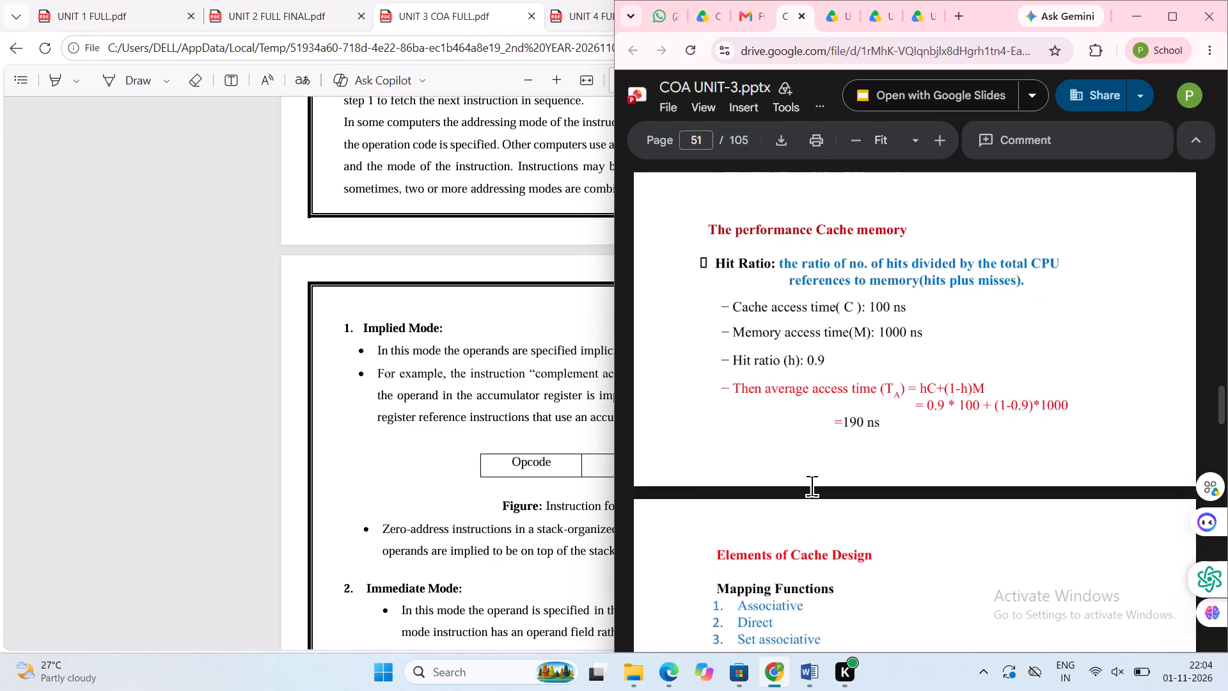
scroll(812, 486, down, 7)
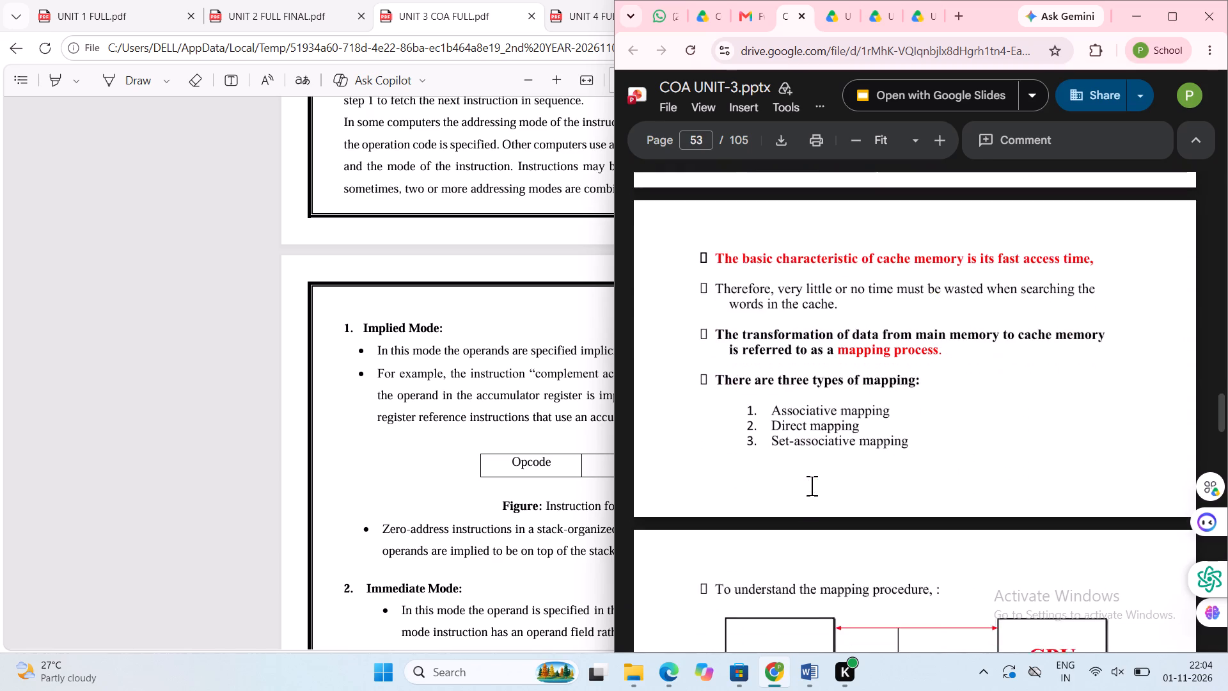
scroll(812, 486, down, 7)
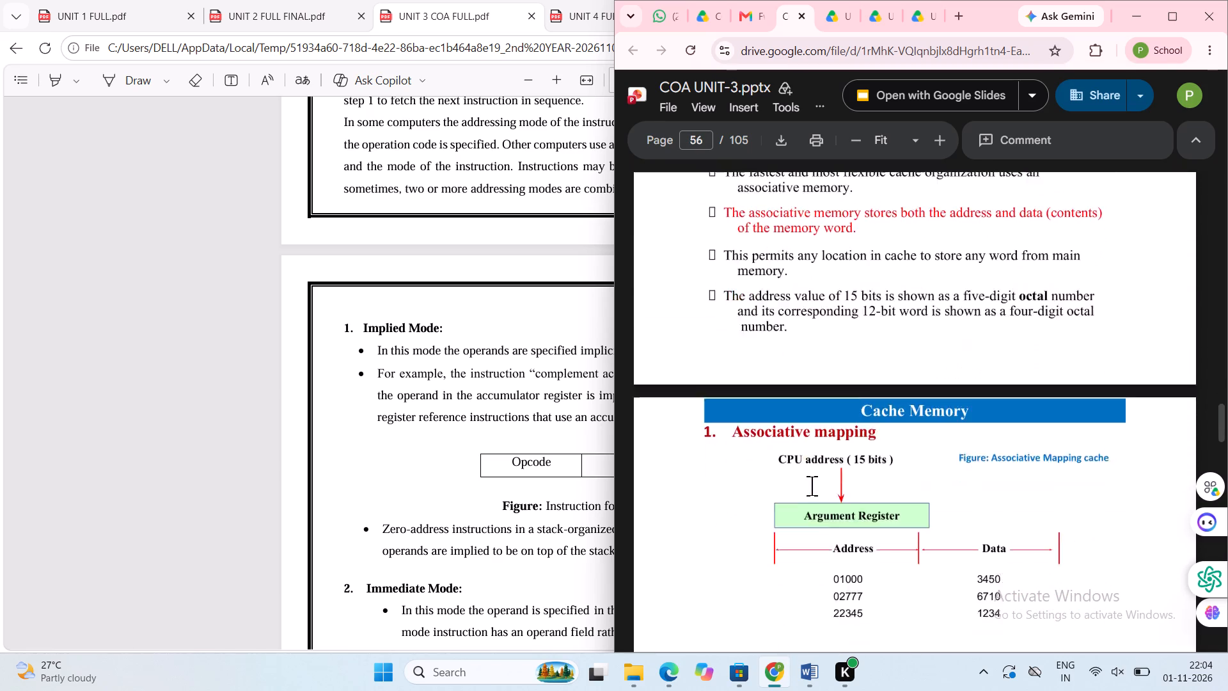
scroll(812, 486, down, 3)
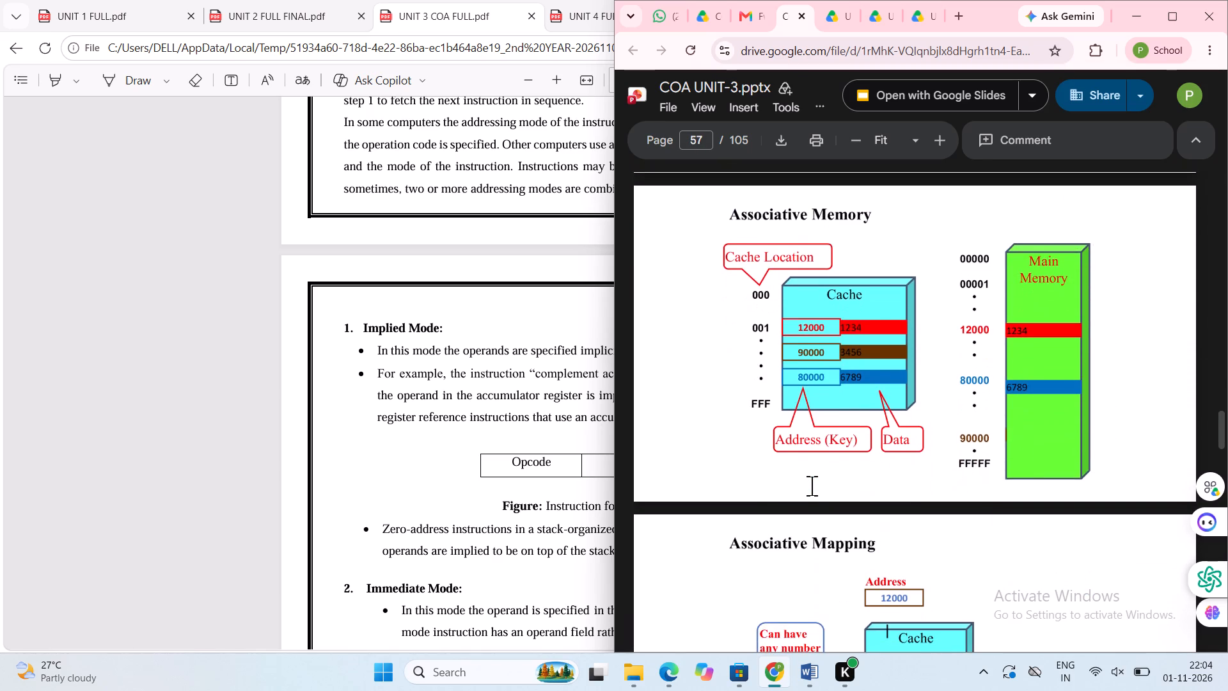
scroll(812, 486, down, 6)
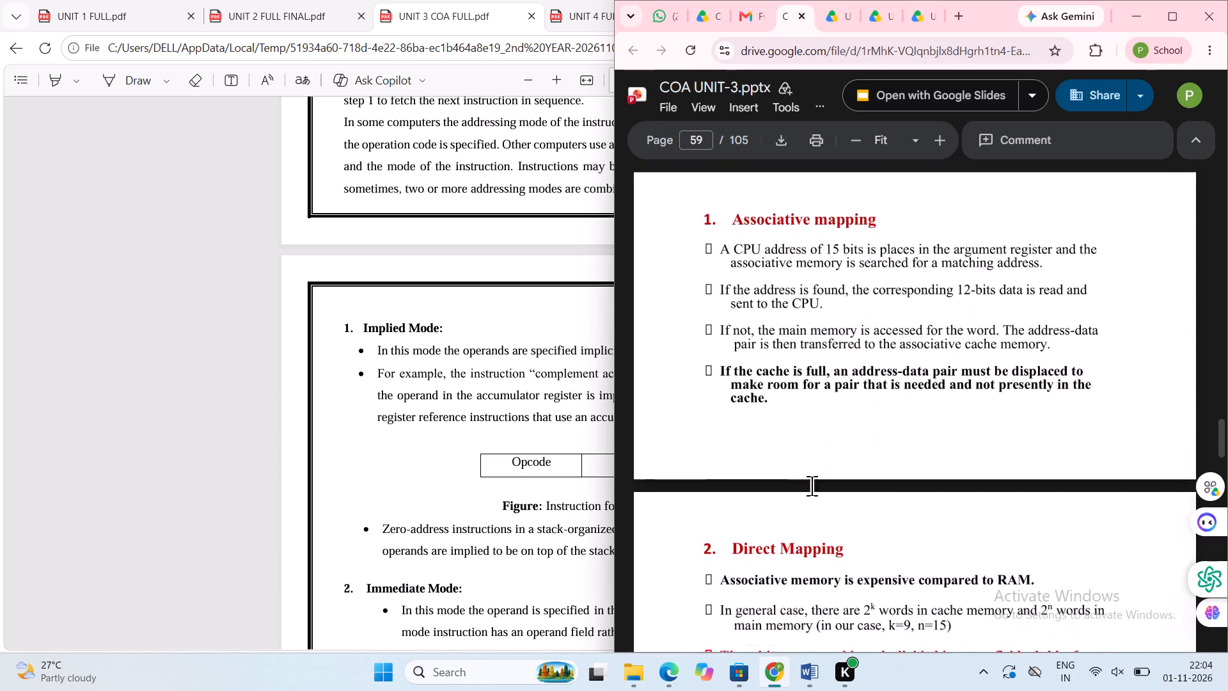
Review the Direct Mapping slides, including the one-word and eight-word block size diagrams.
scroll(812, 486, down, 6)
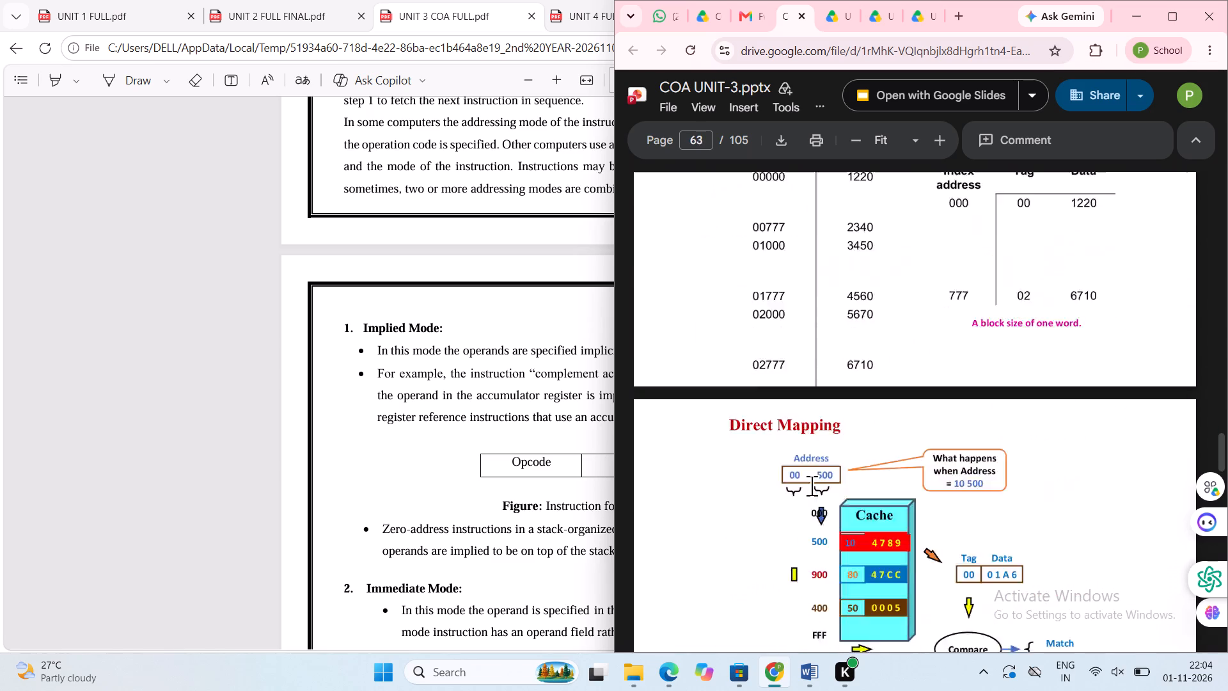
scroll(812, 486, down, 4)
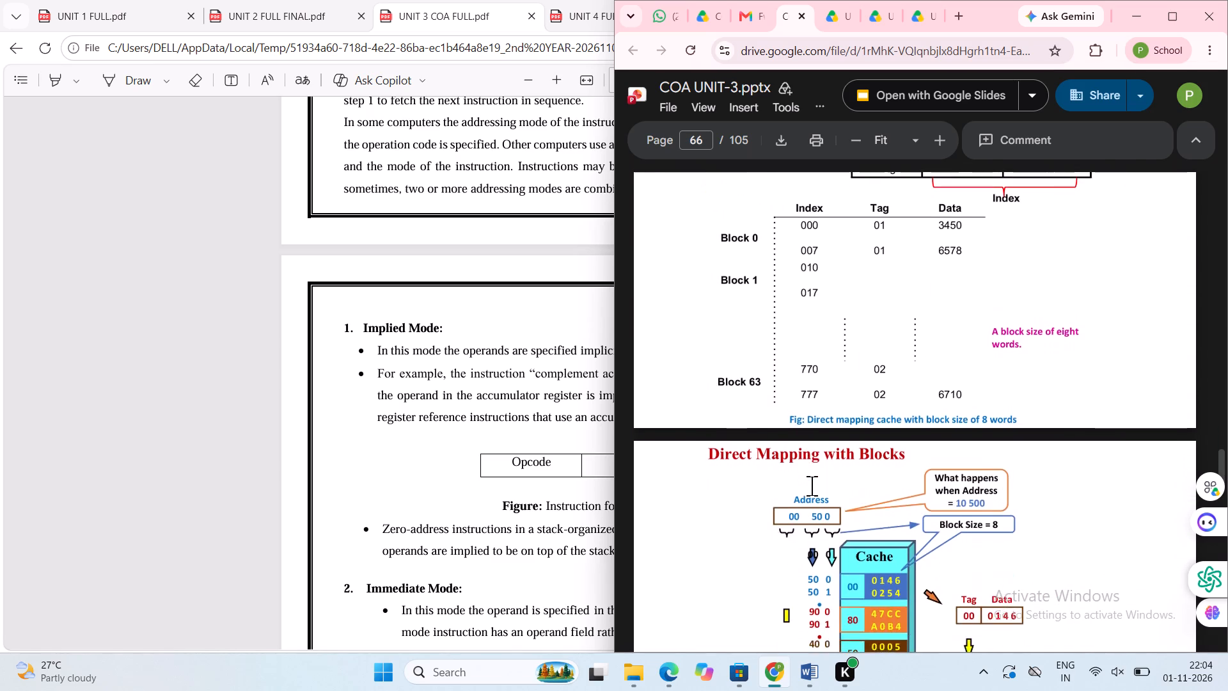
scroll(812, 486, down, 3)
Review the Set-Associative Mapping slides, the methods of writing into cache and the direct mapped cache exercise.
scroll(812, 486, down, 2)
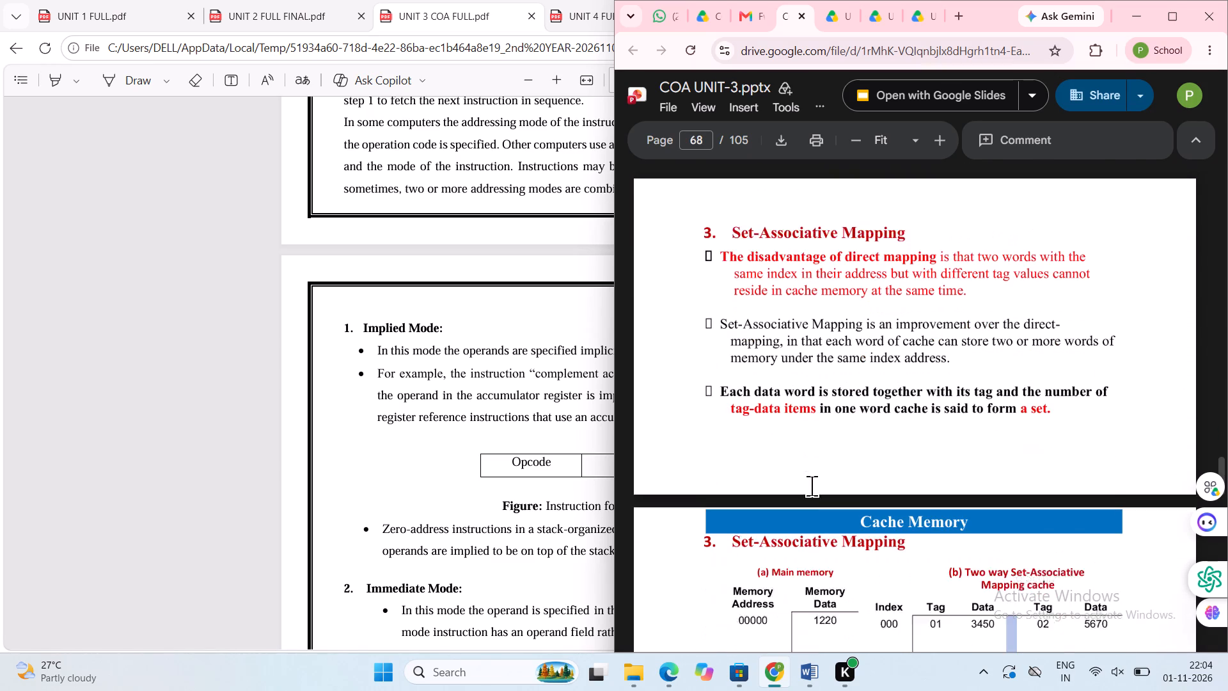
scroll(812, 486, down, 2)
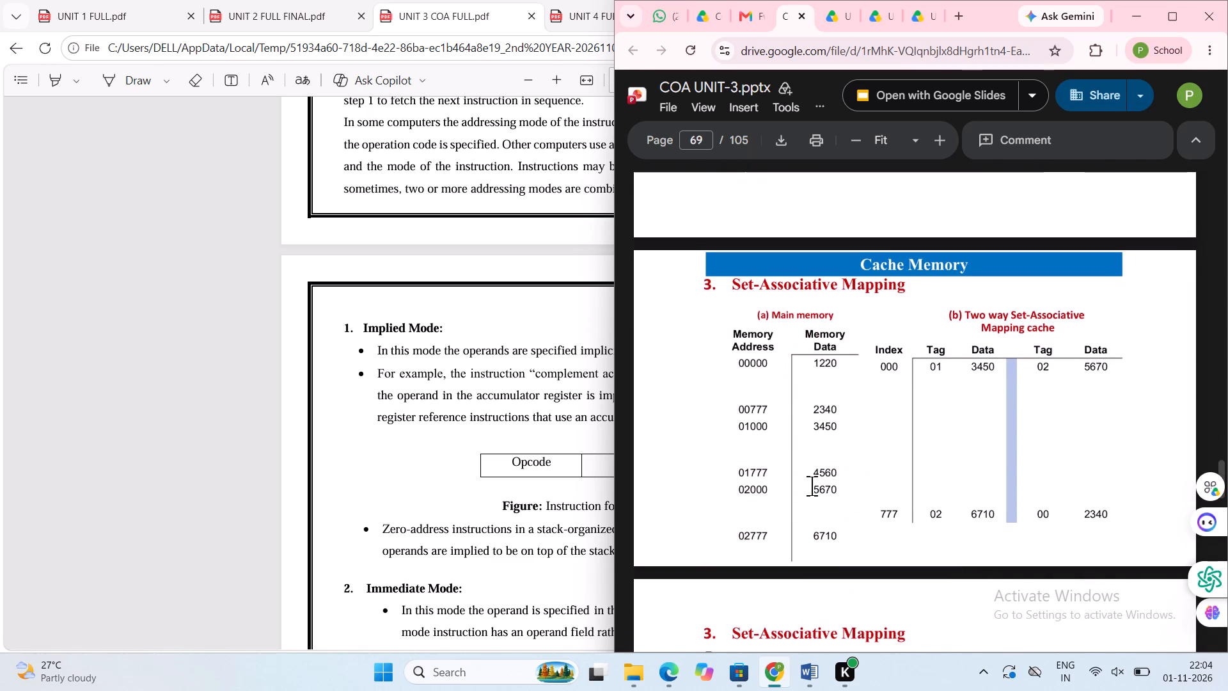
scroll(812, 486, down, 6)
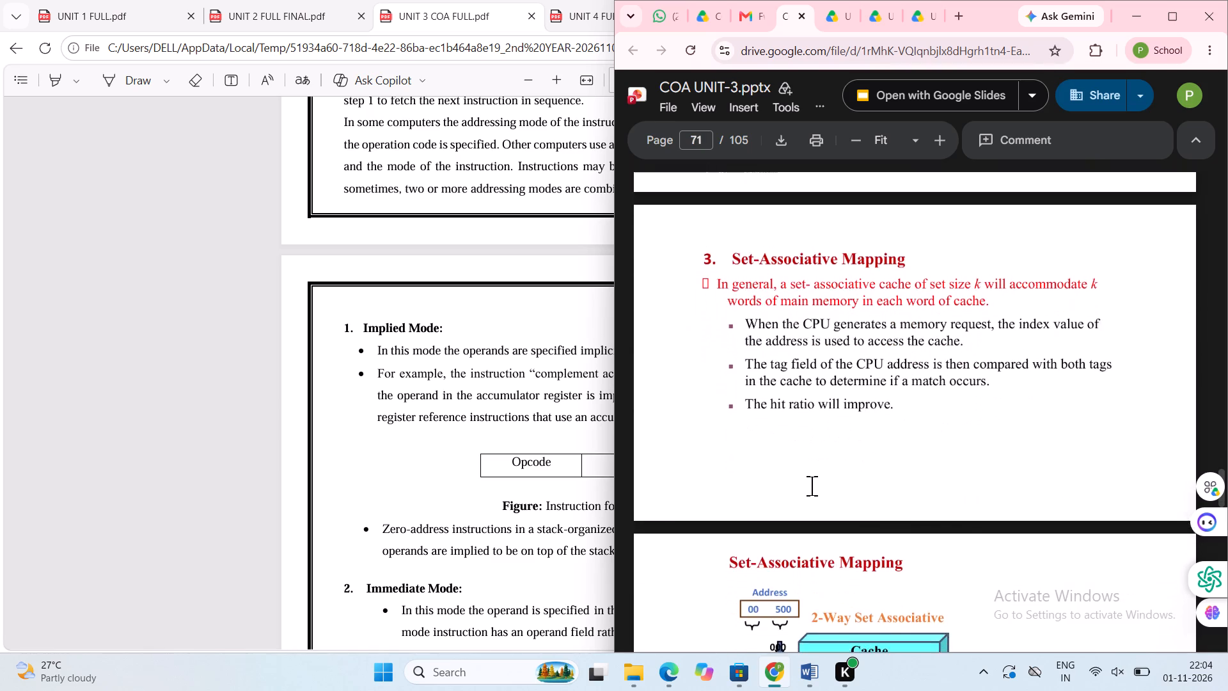
scroll(812, 486, down, 6)
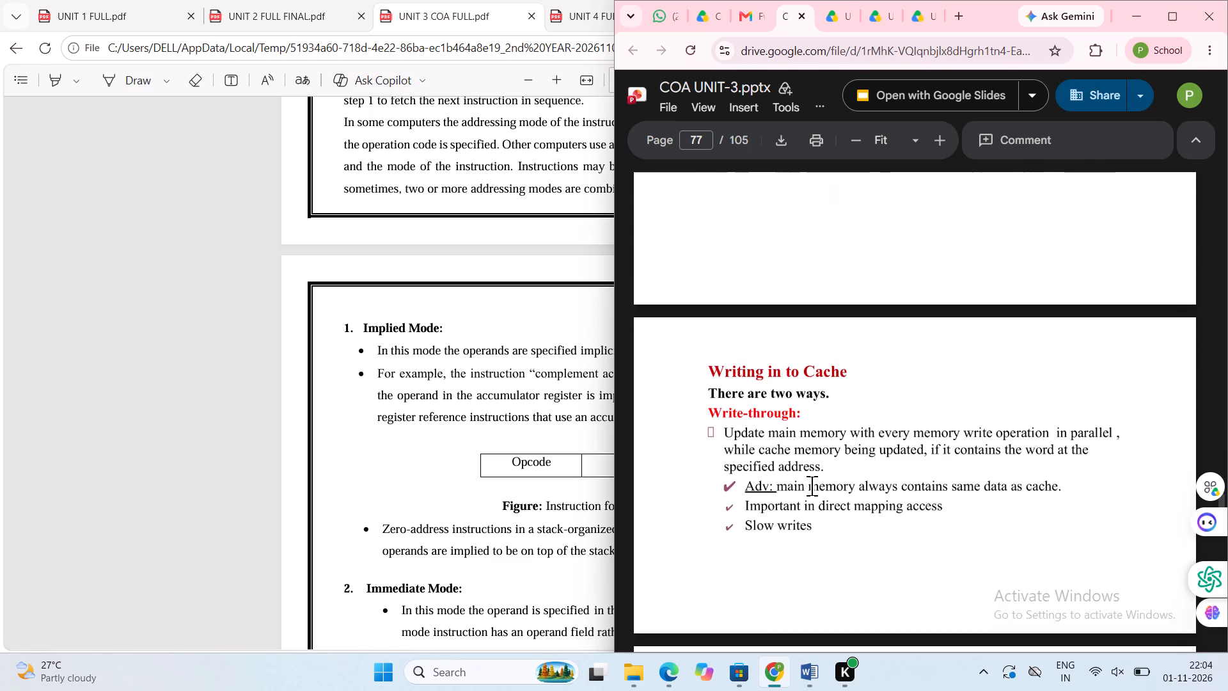
scroll(812, 486, down, 7)
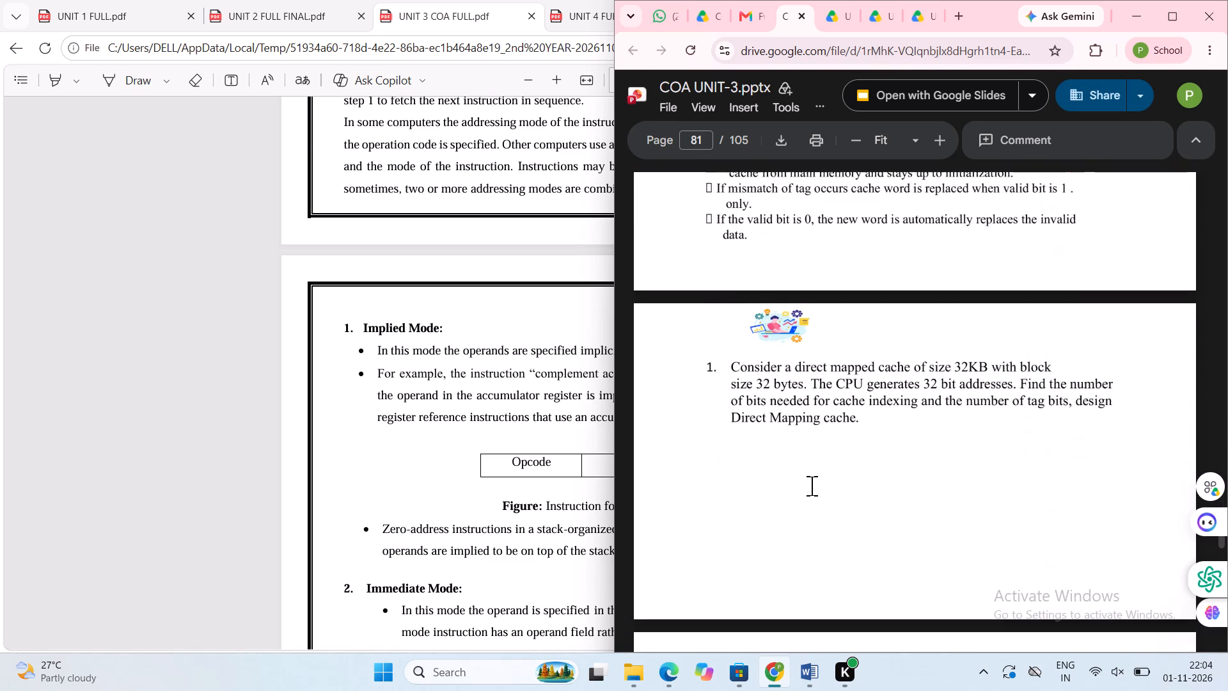
Review the slides on hardwired and microprogrammed control, control memory and the microprogrammed control unit's configuration.
scroll(812, 486, down, 5)
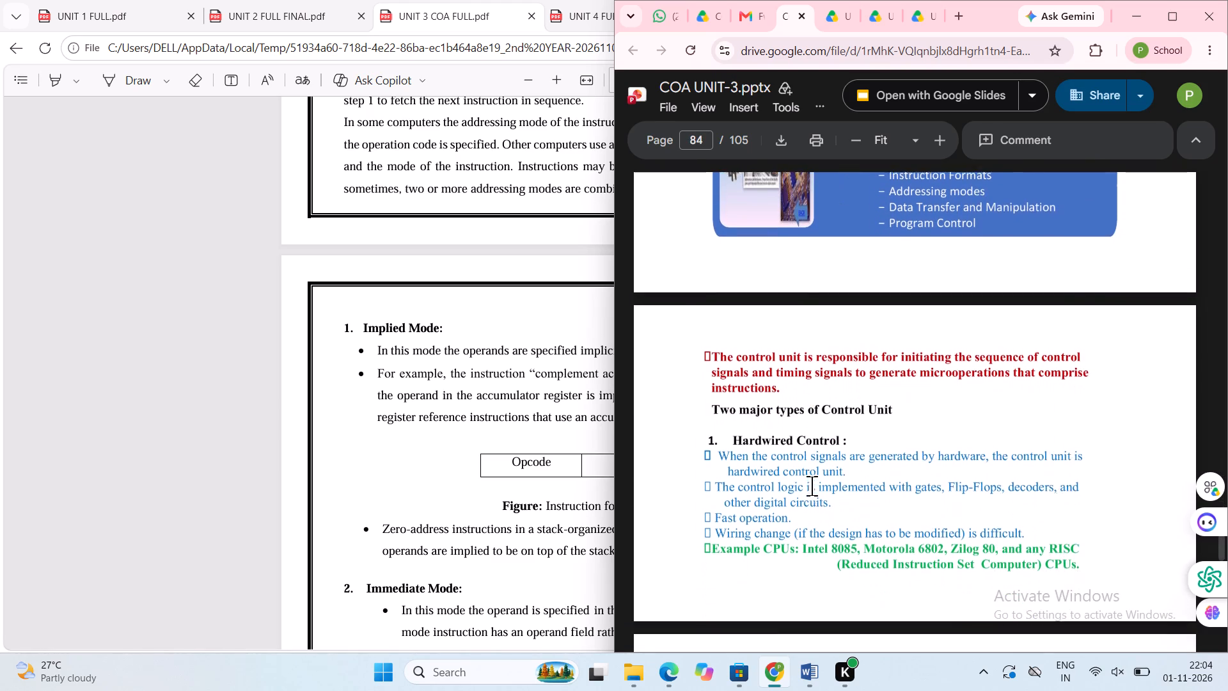
scroll(812, 486, down, 5)
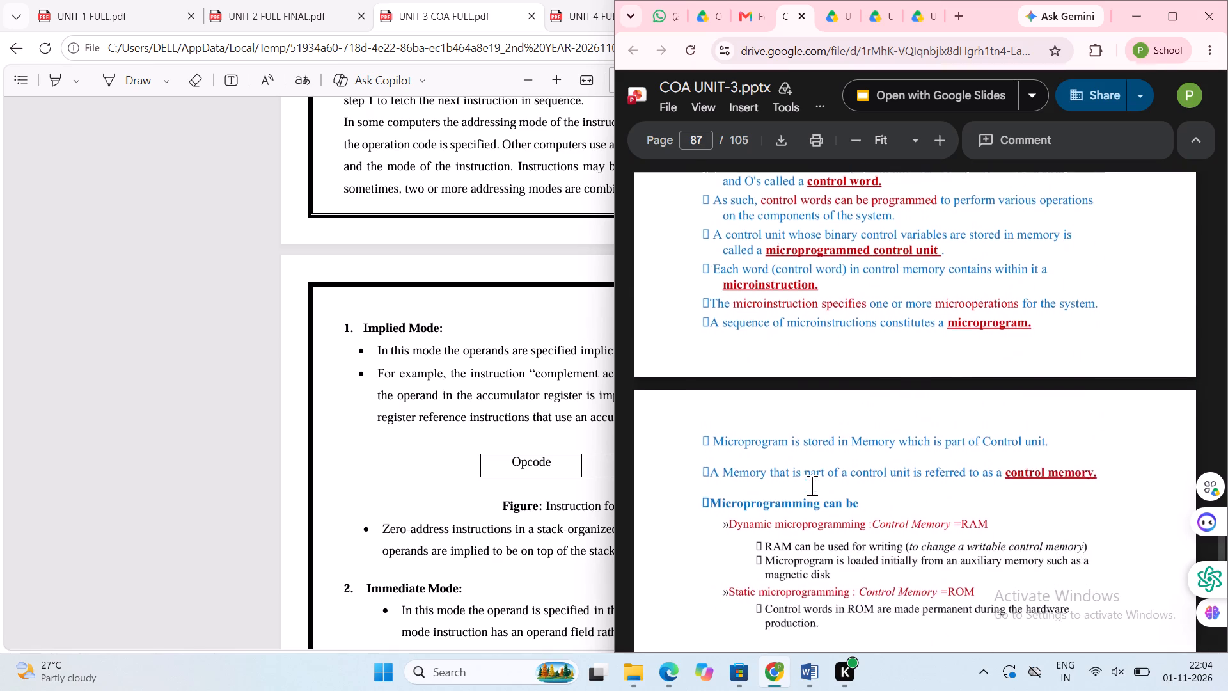
scroll(812, 486, down, 5)
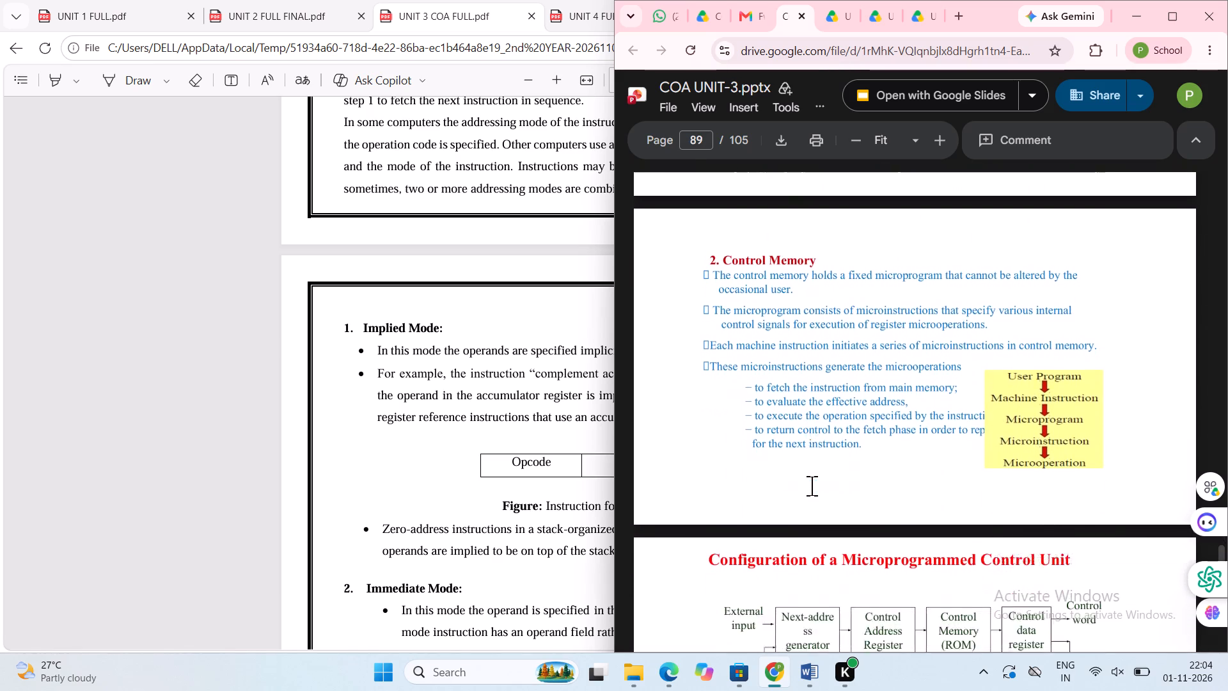
scroll(812, 486, down, 5)
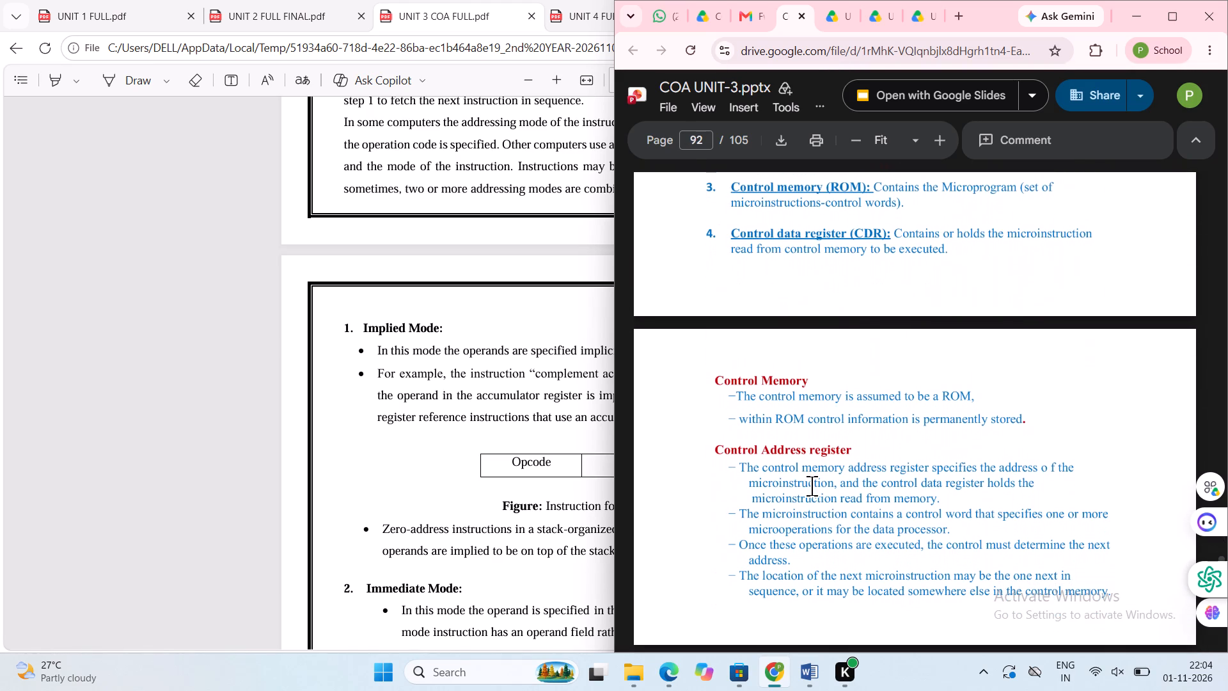
Review the slides on the next-address generator, control data register and address sequencing through to the closing review questions.
scroll(812, 486, down, 2)
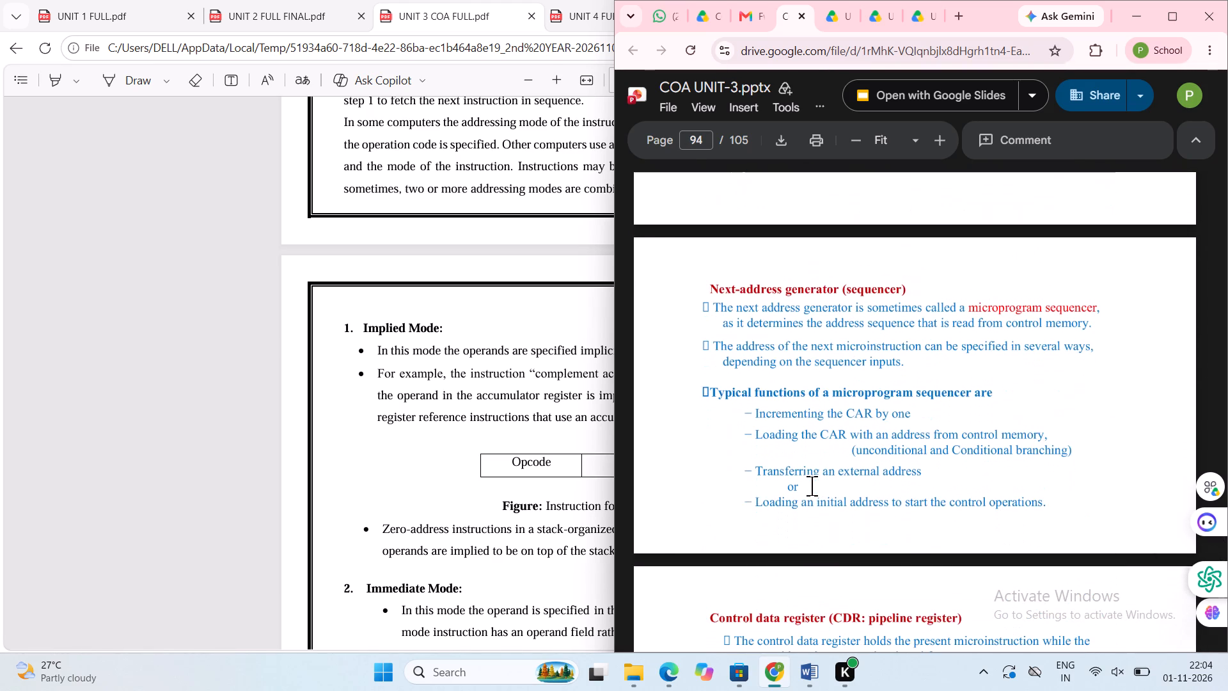
scroll(812, 486, down, 14)
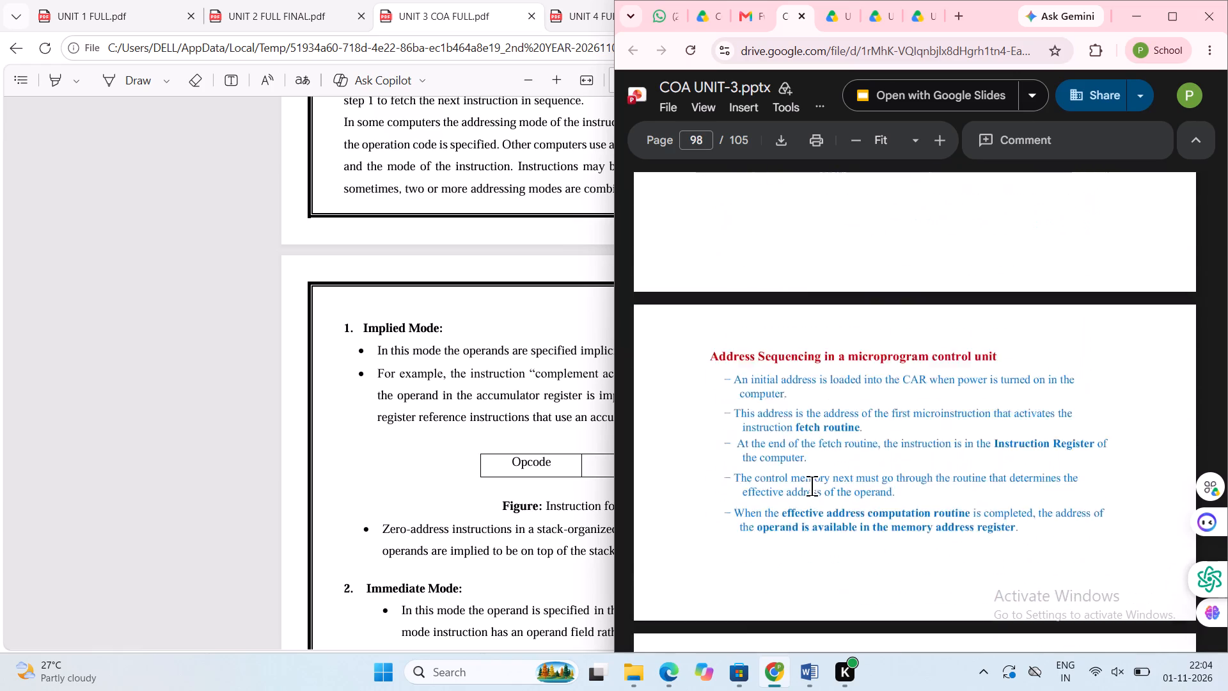
scroll(812, 486, down, 9)
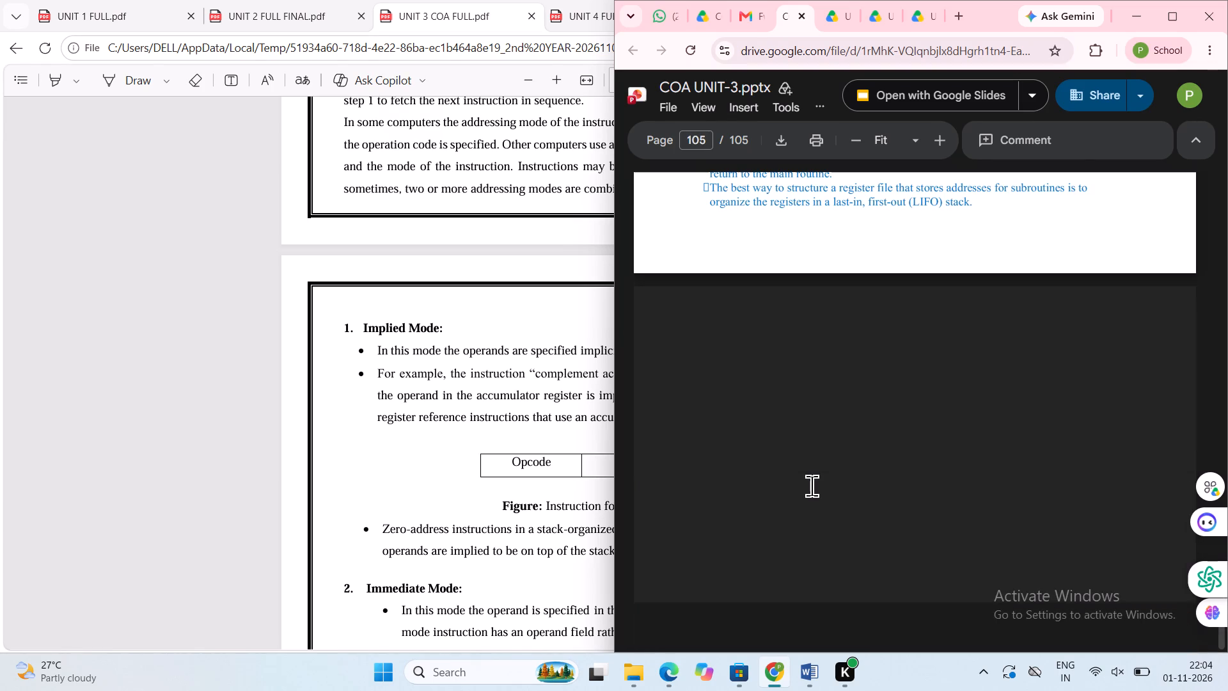
scroll(812, 486, down, 2)
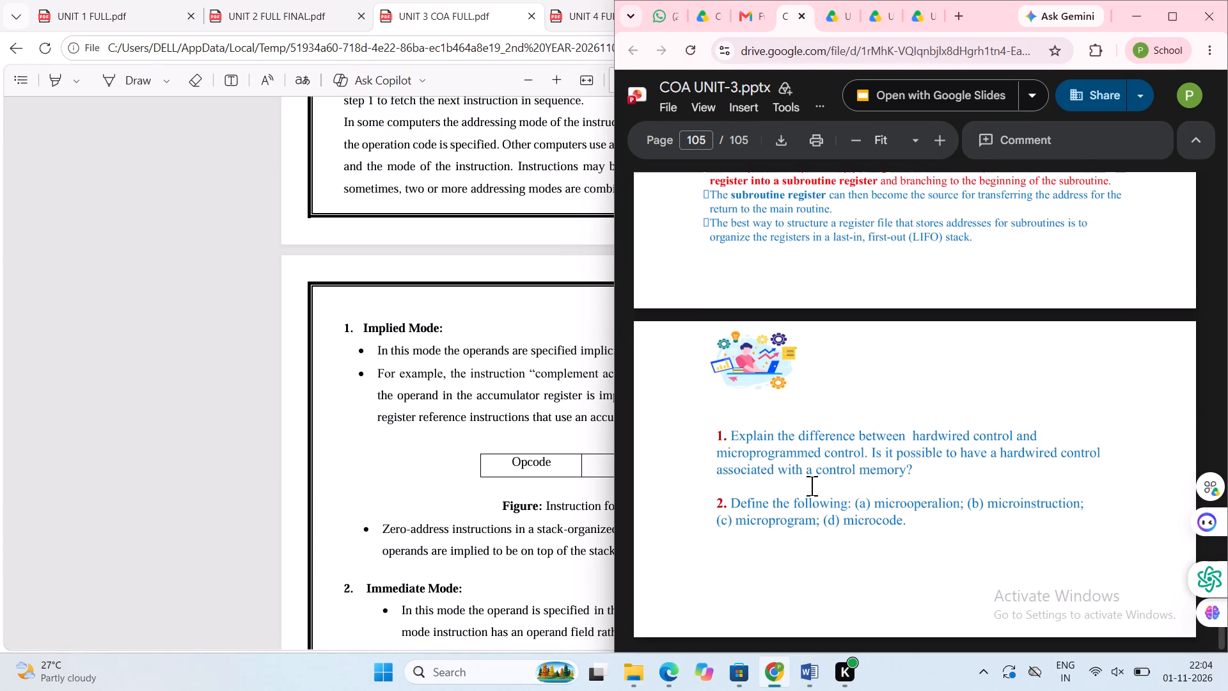
scroll(812, 486, down, 1)
Go back over the slides from Subroutines and Conditional Branching to the control word and microprogram definitions.
scroll(812, 486, up, 4)
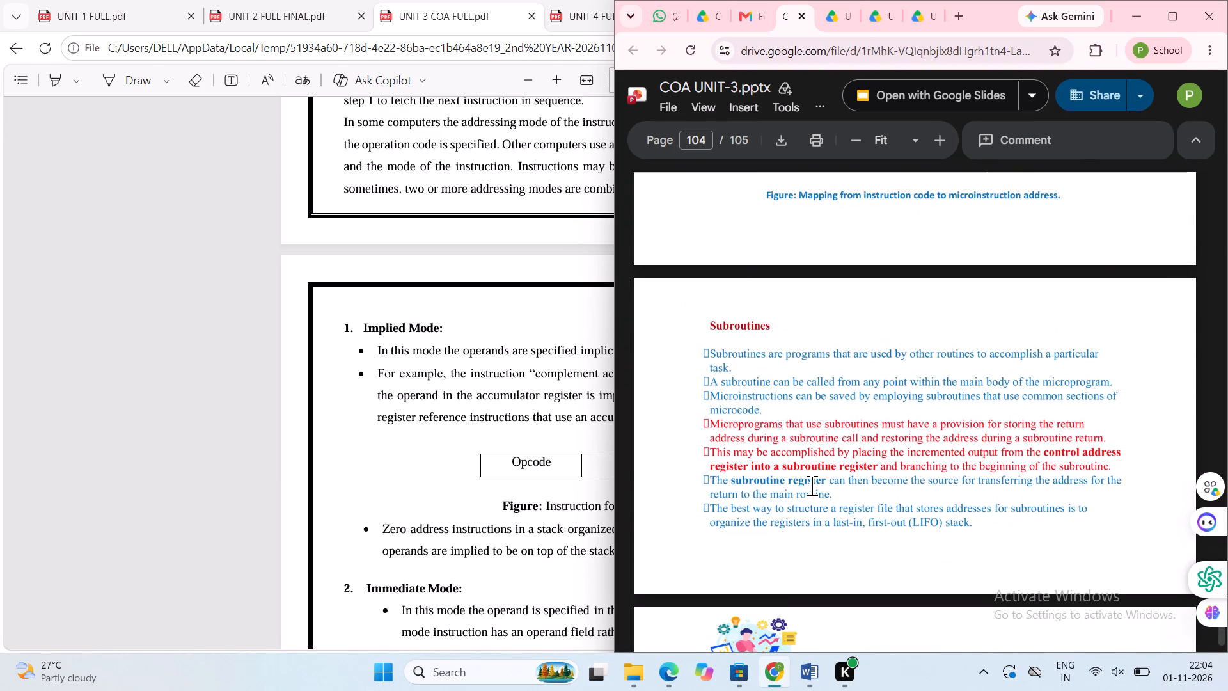
scroll(812, 486, up, 7)
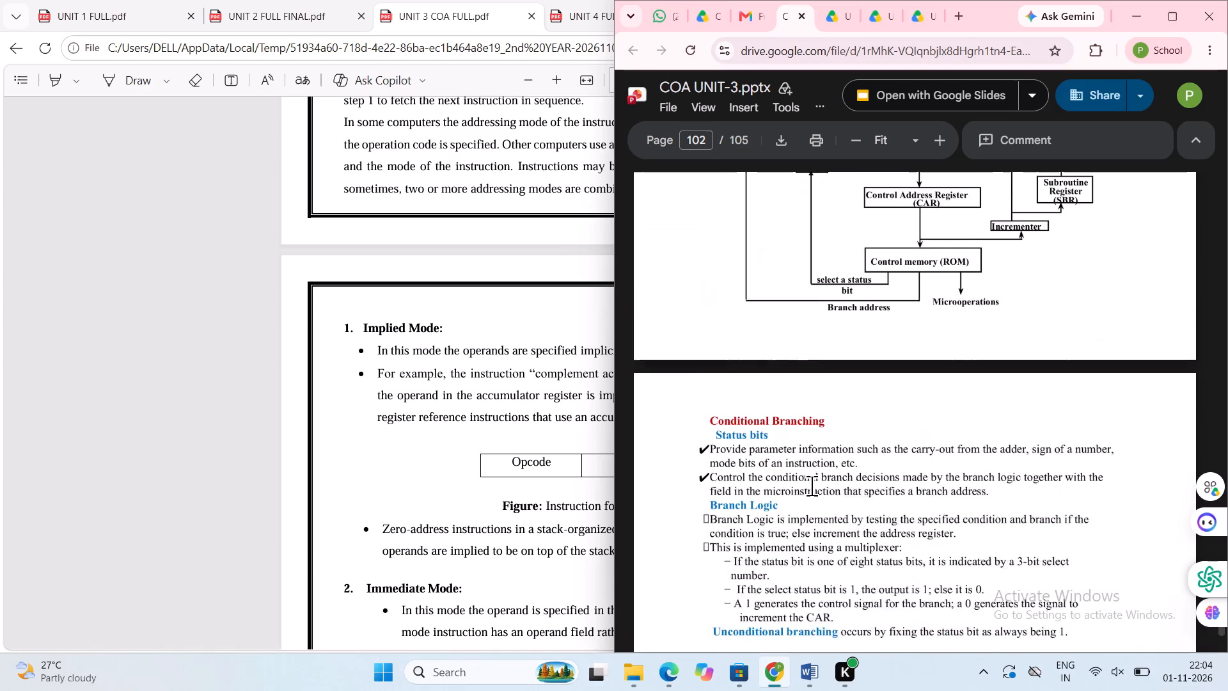
scroll(812, 486, up, 9)
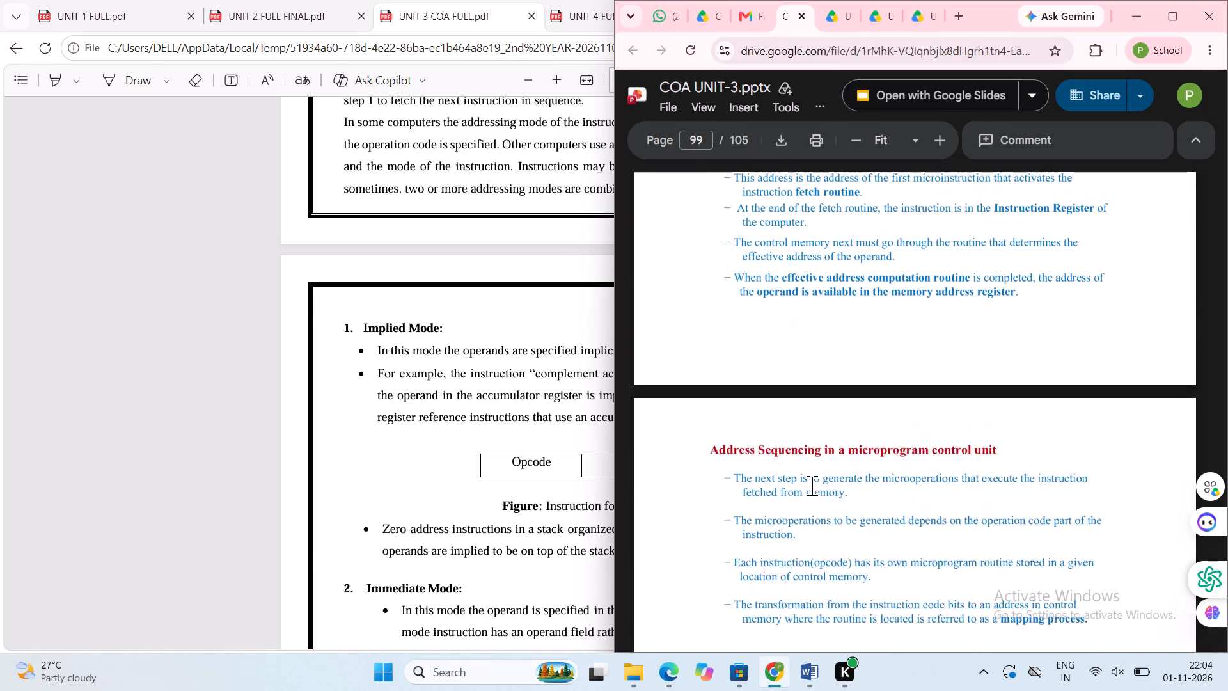
scroll(812, 486, up, 9)
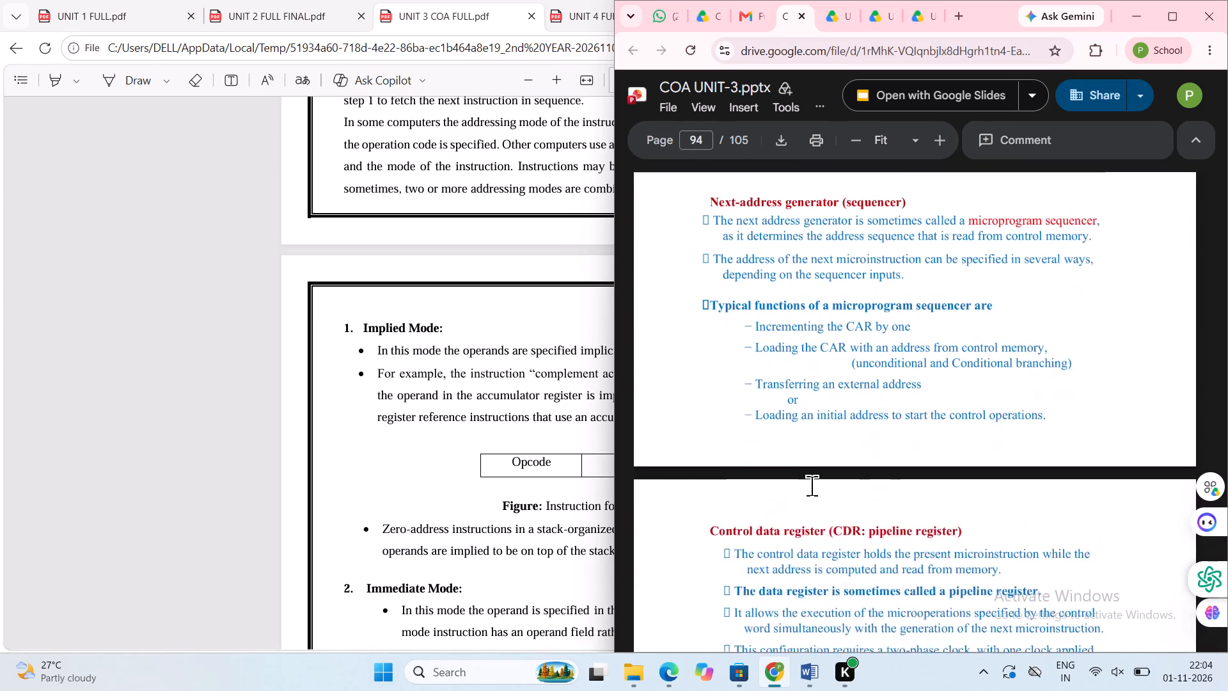
scroll(812, 486, up, 19)
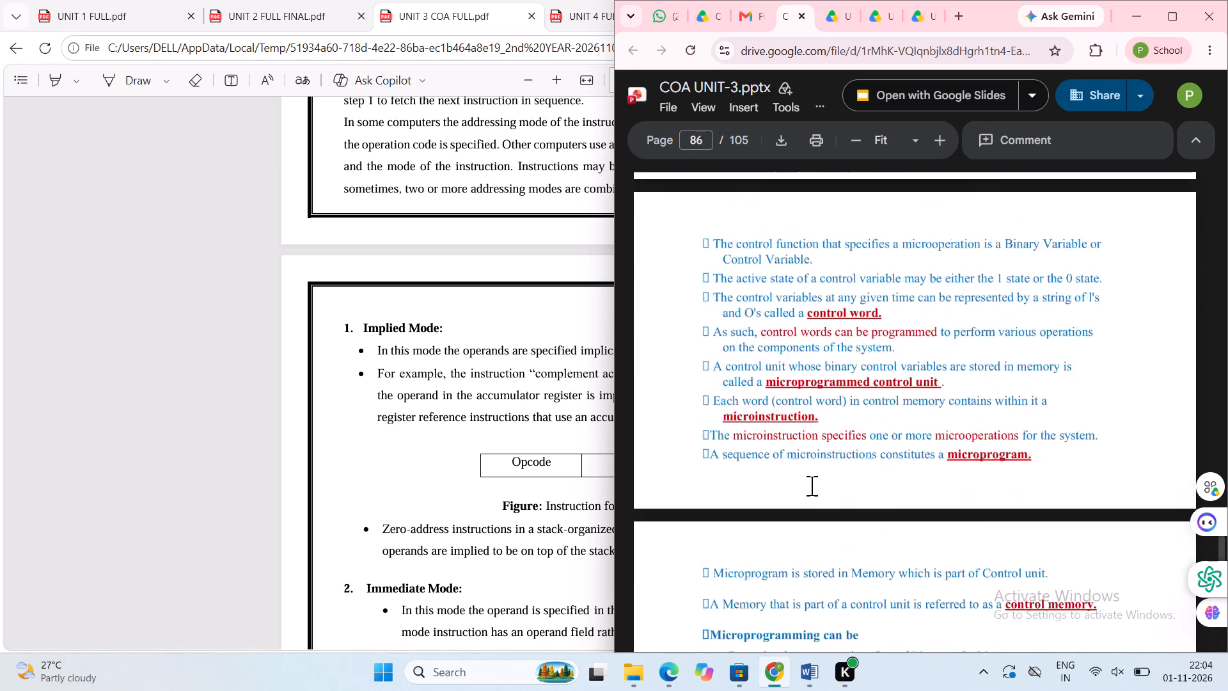
Switch to UNIT 3 COA FULL.pdf in Edge and review the addressing modes from Implied Mode to Direct Address Mode.
click(572, 443)
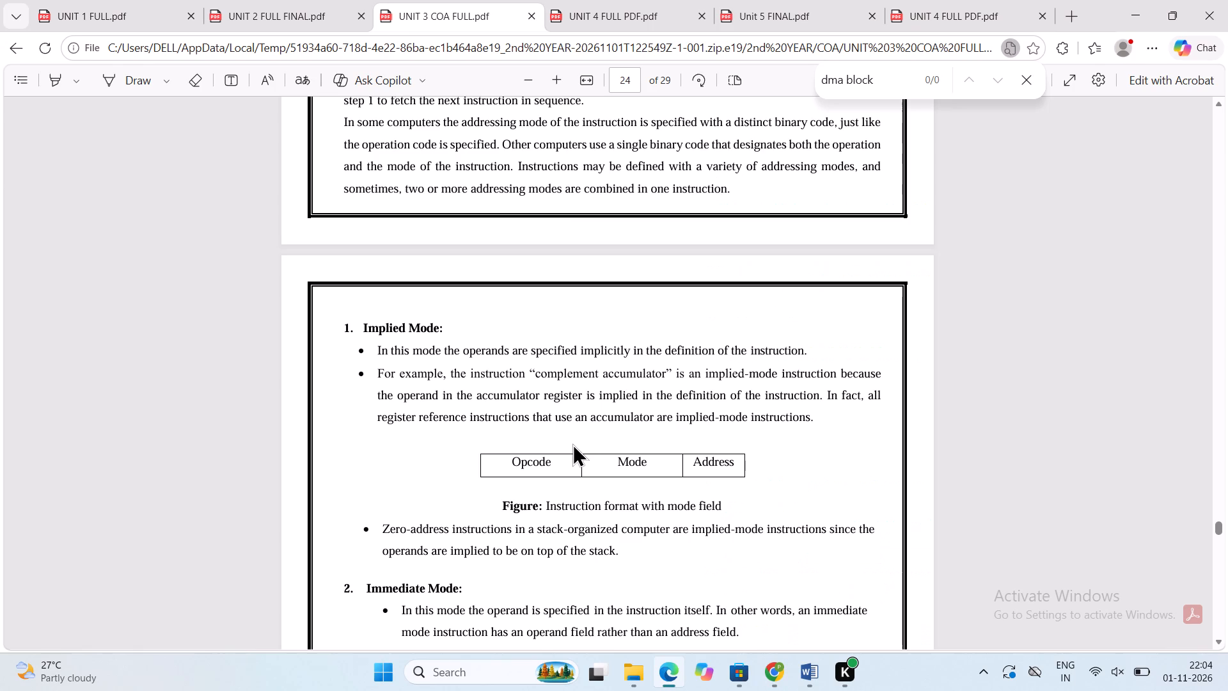
scroll(572, 443, down, 5)
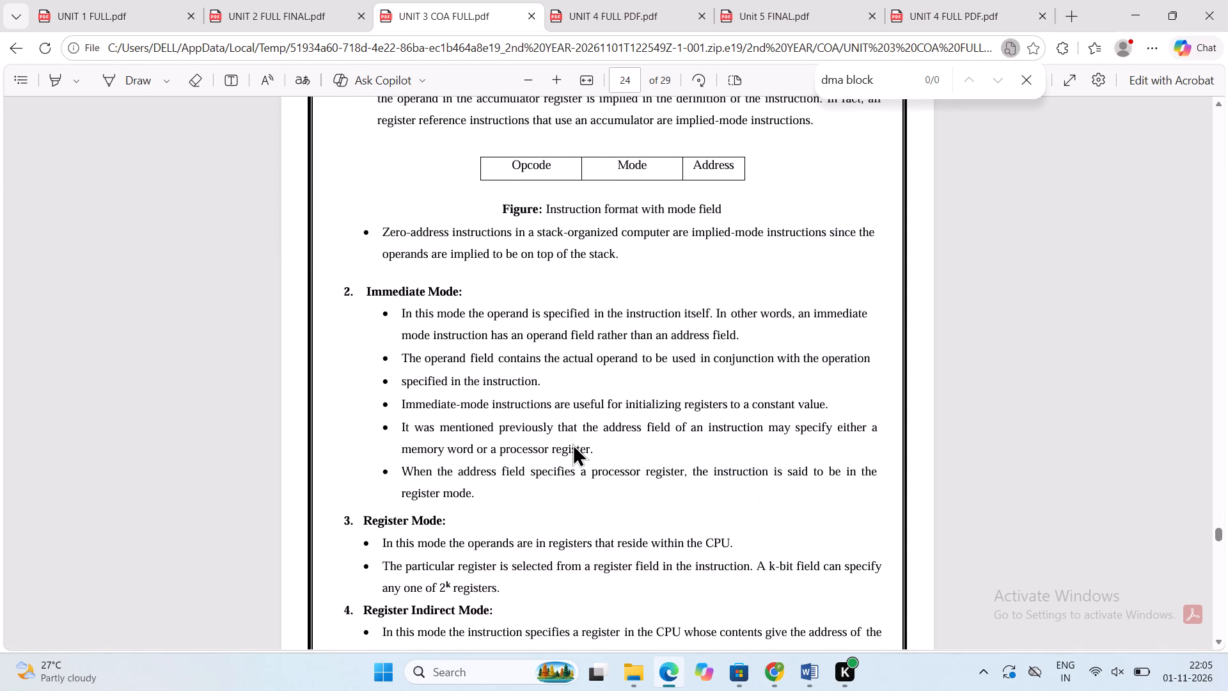
scroll(572, 443, down, 4)
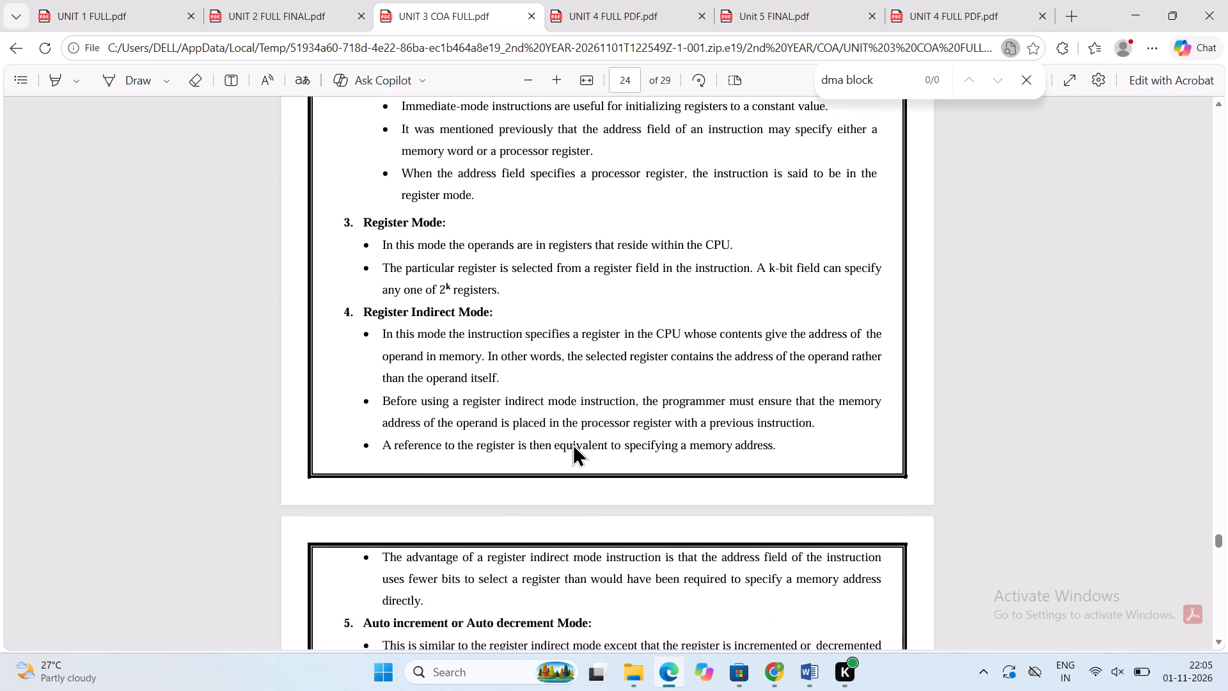
scroll(572, 443, down, 6)
scroll(572, 443, up, 6)
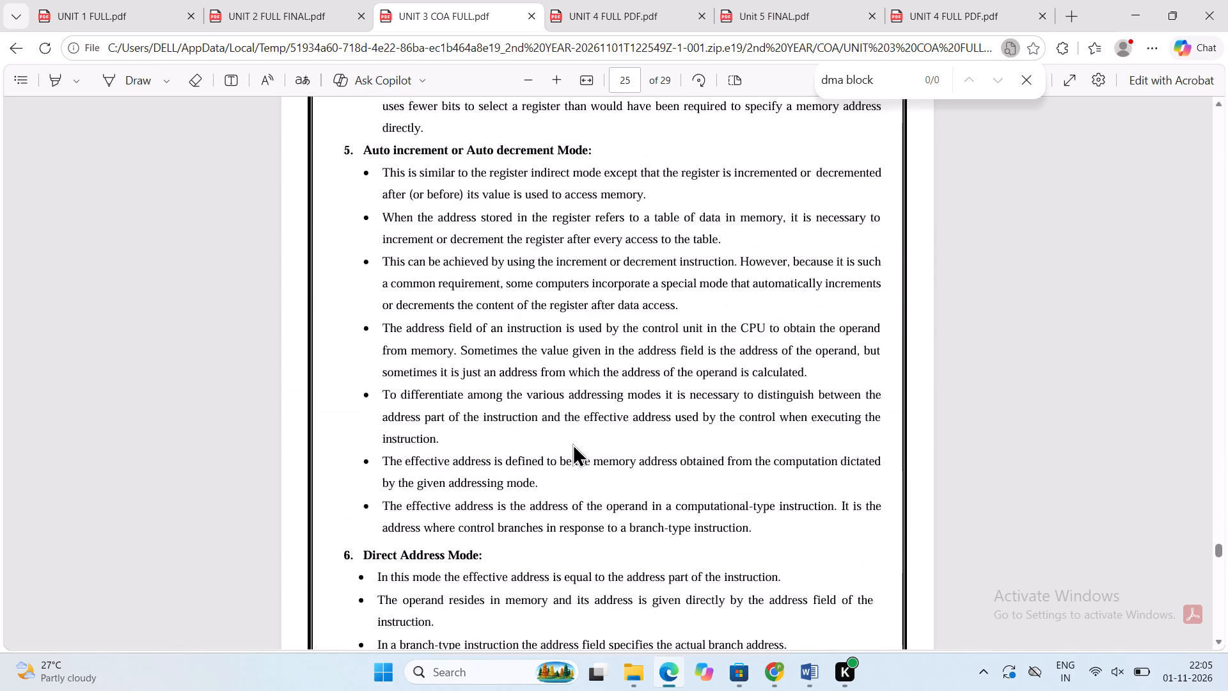
Go back through the Unit 3 PDF from the addressing modes through the zero- to three-address instructions to the Instruction Formats section.
scroll(572, 443, up, 14)
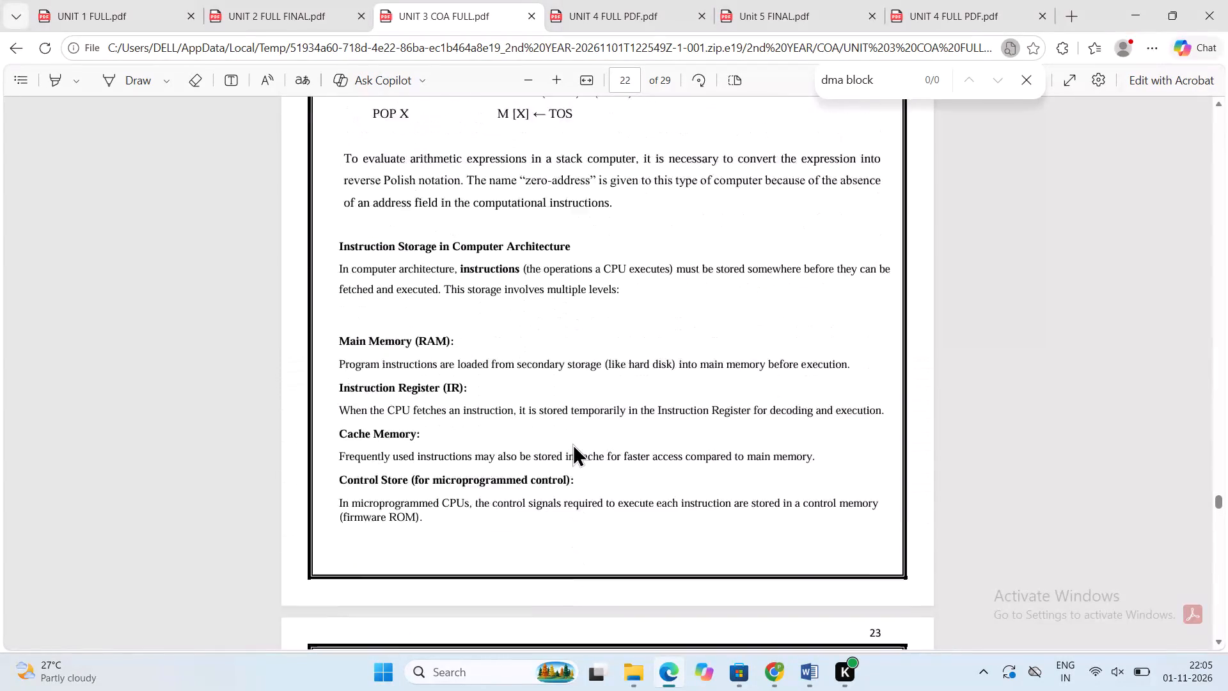
scroll(572, 443, up, 1)
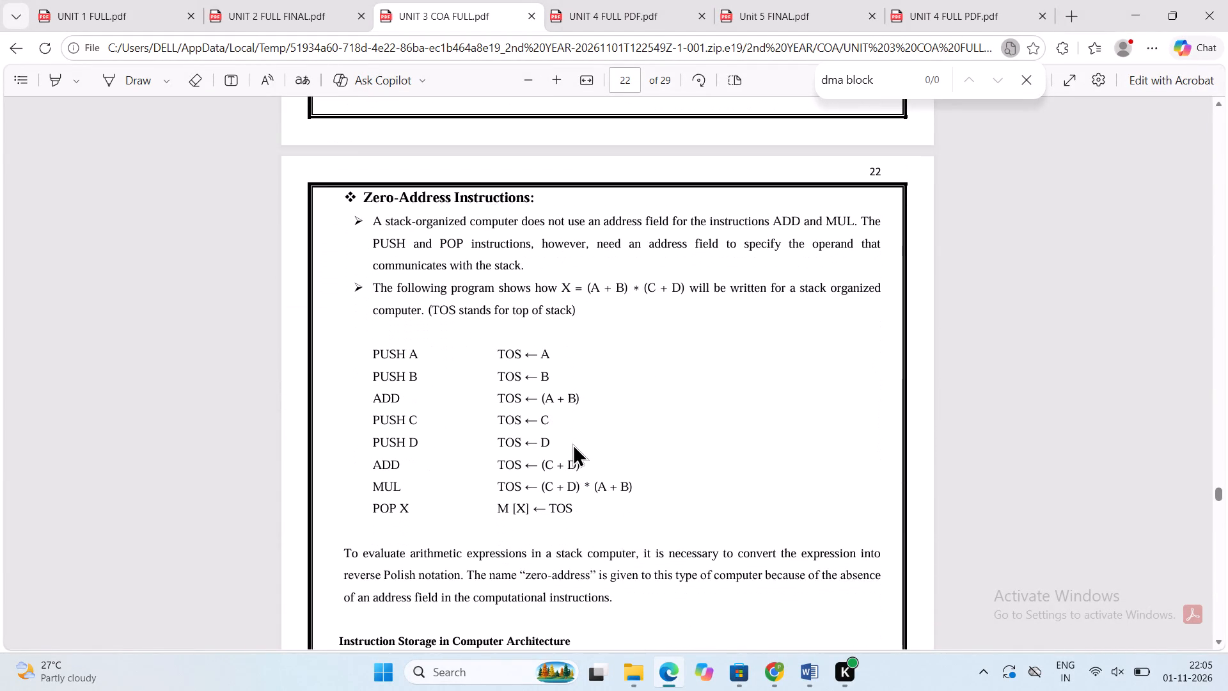
scroll(572, 443, up, 1)
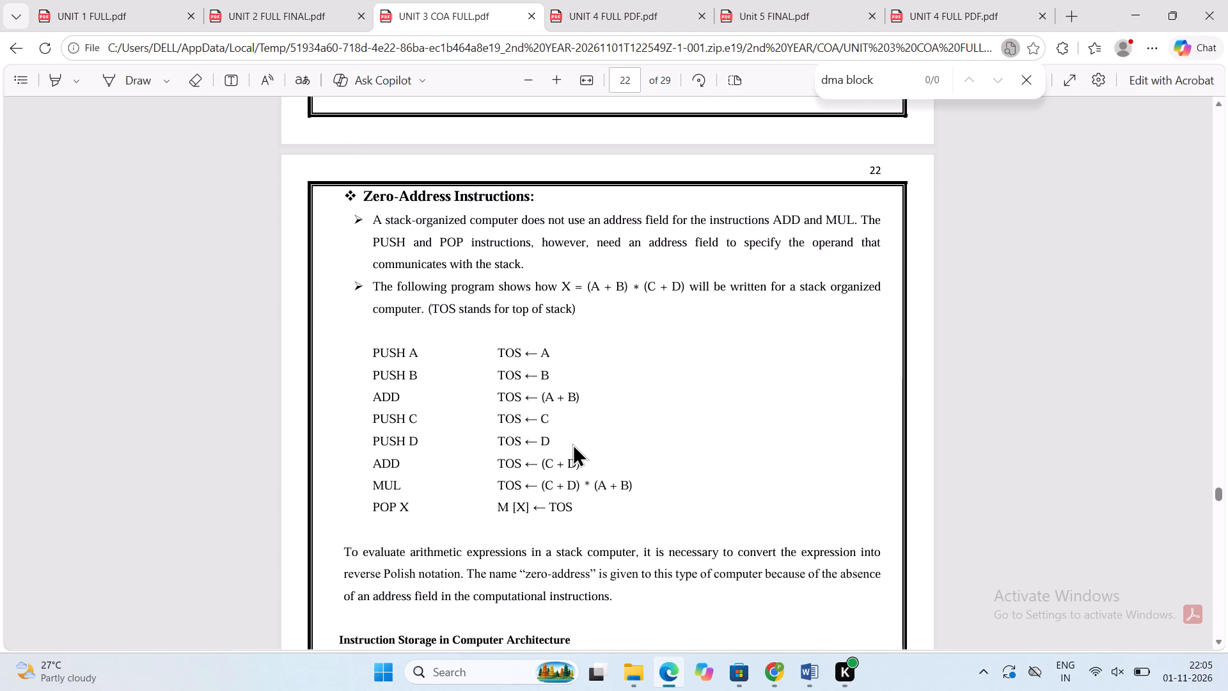
scroll(572, 443, up, 1)
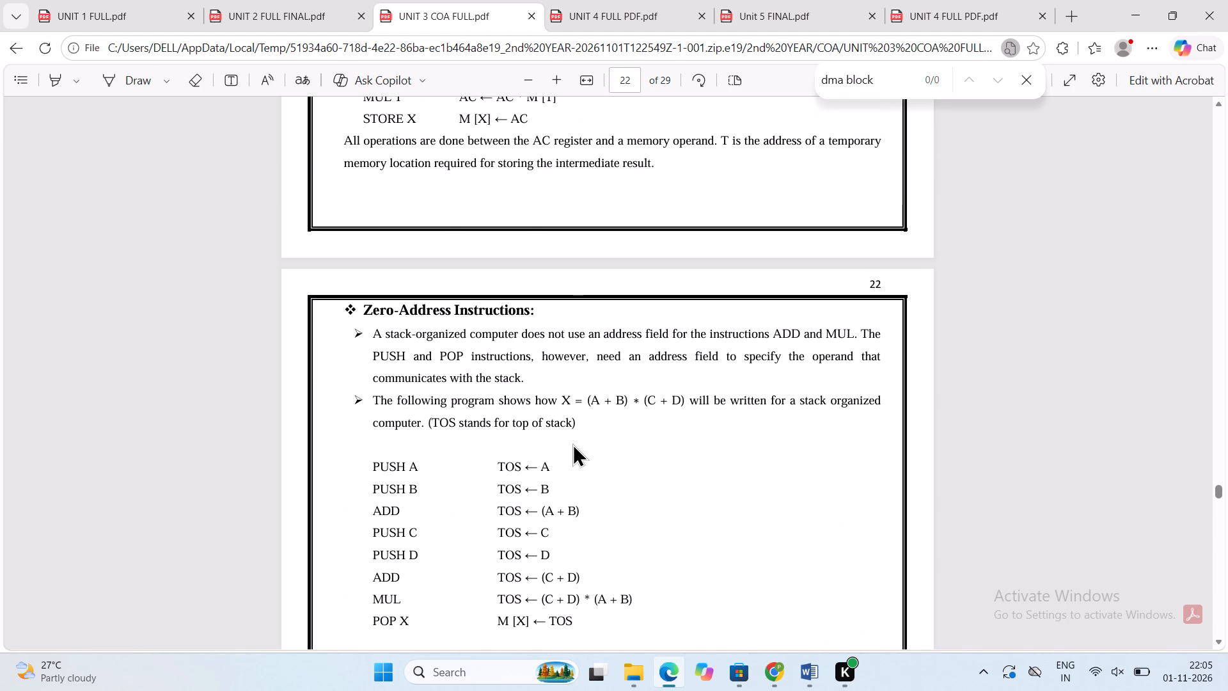
scroll(572, 443, up, 9)
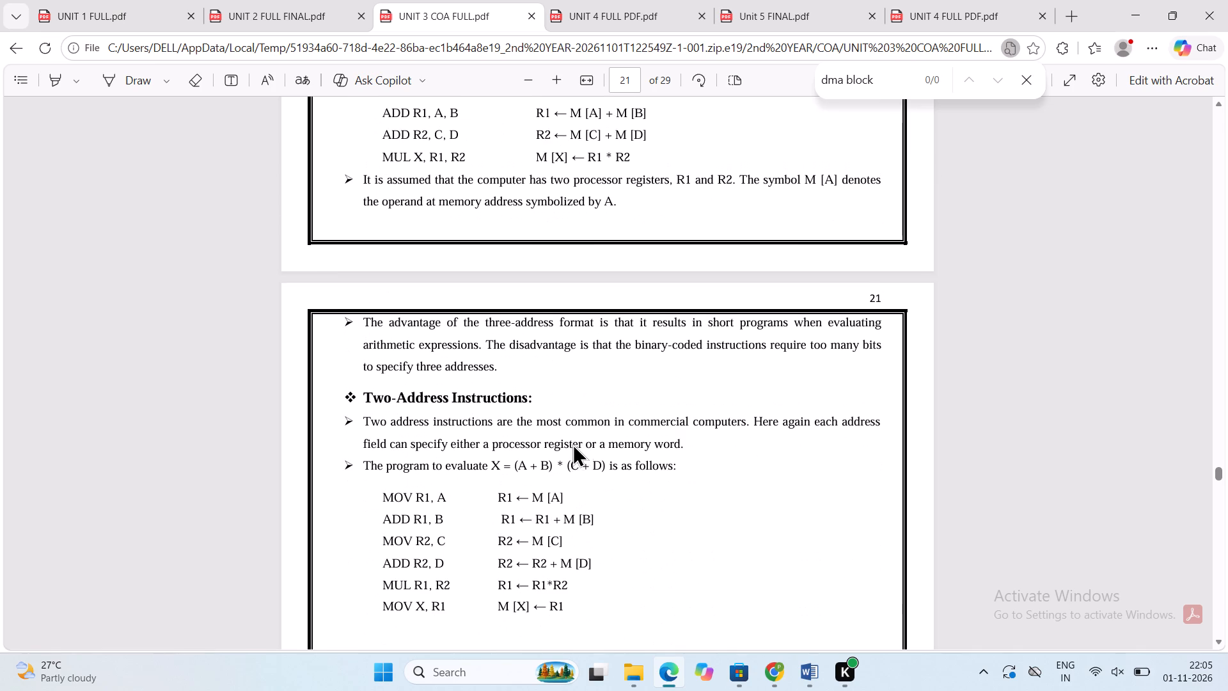
scroll(572, 443, up, 5)
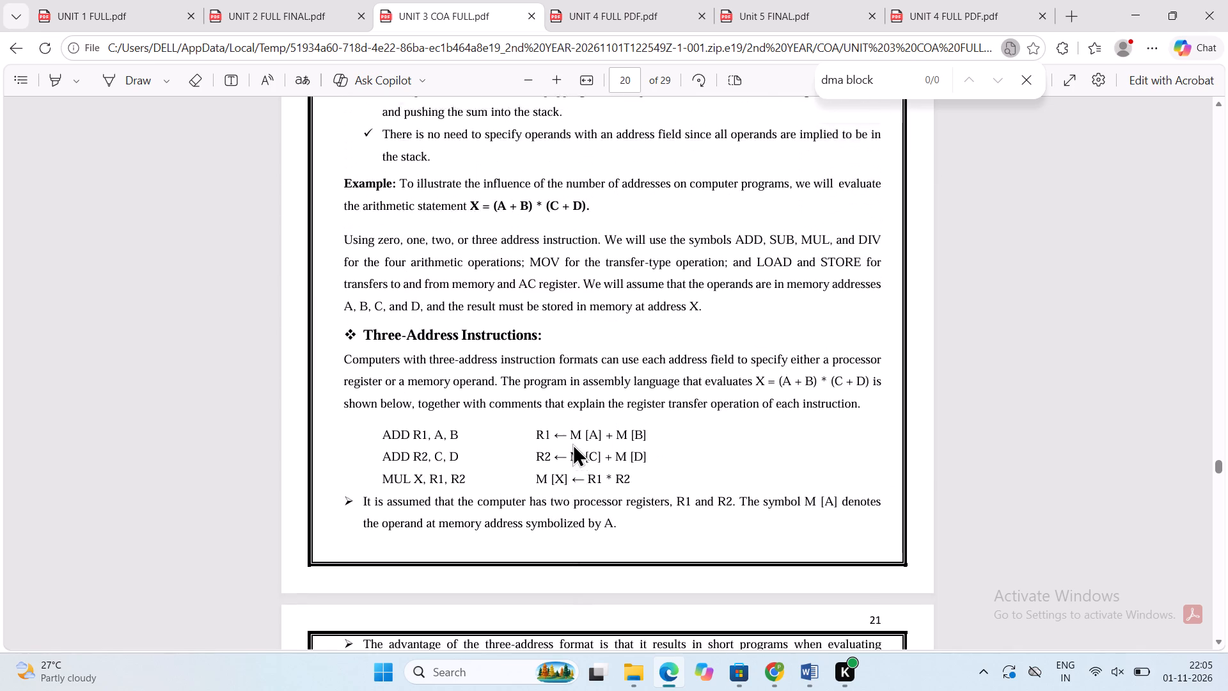
scroll(572, 443, up, 6)
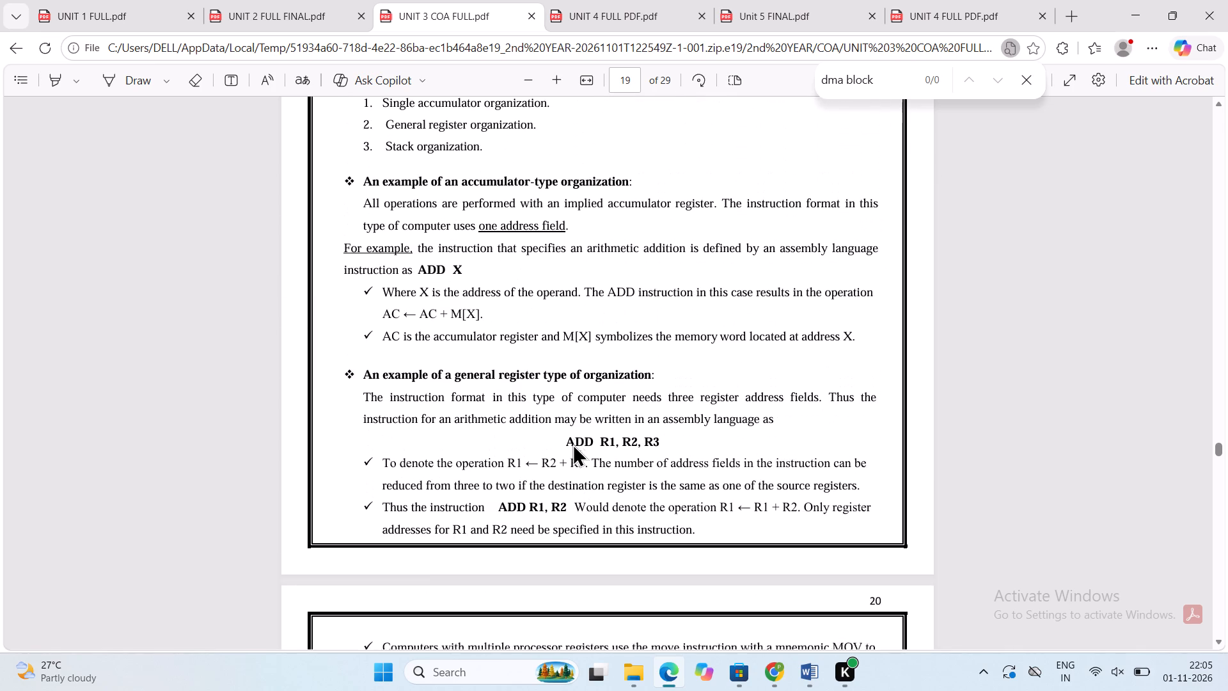
scroll(572, 443, up, 5)
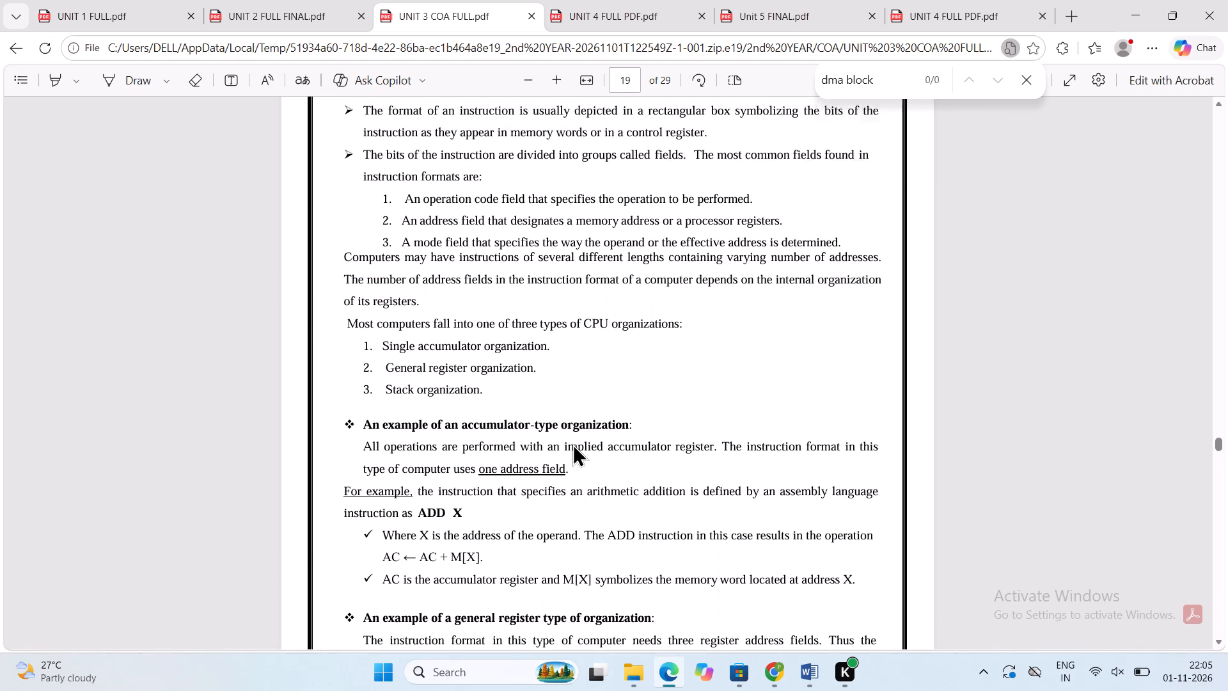
scroll(572, 443, up, 2)
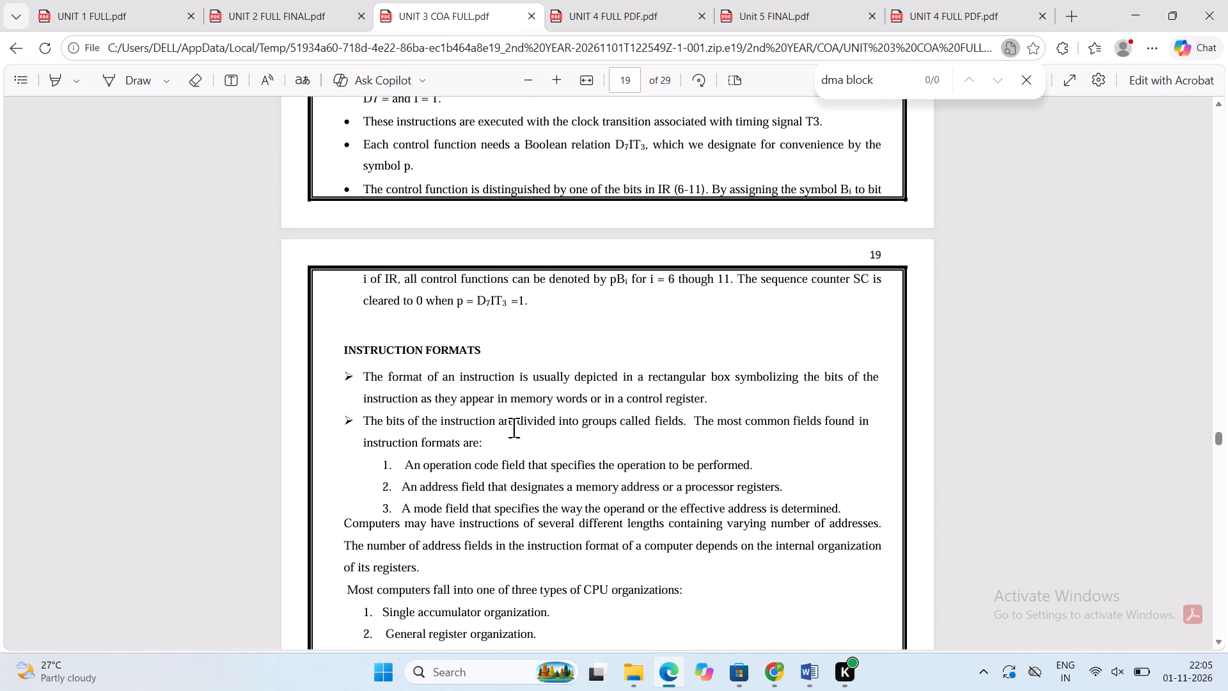
Copy the INSTRUCTION FORMATS heading on page 19 of the Unit 3 PDF.
drag(338, 348, 501, 351)
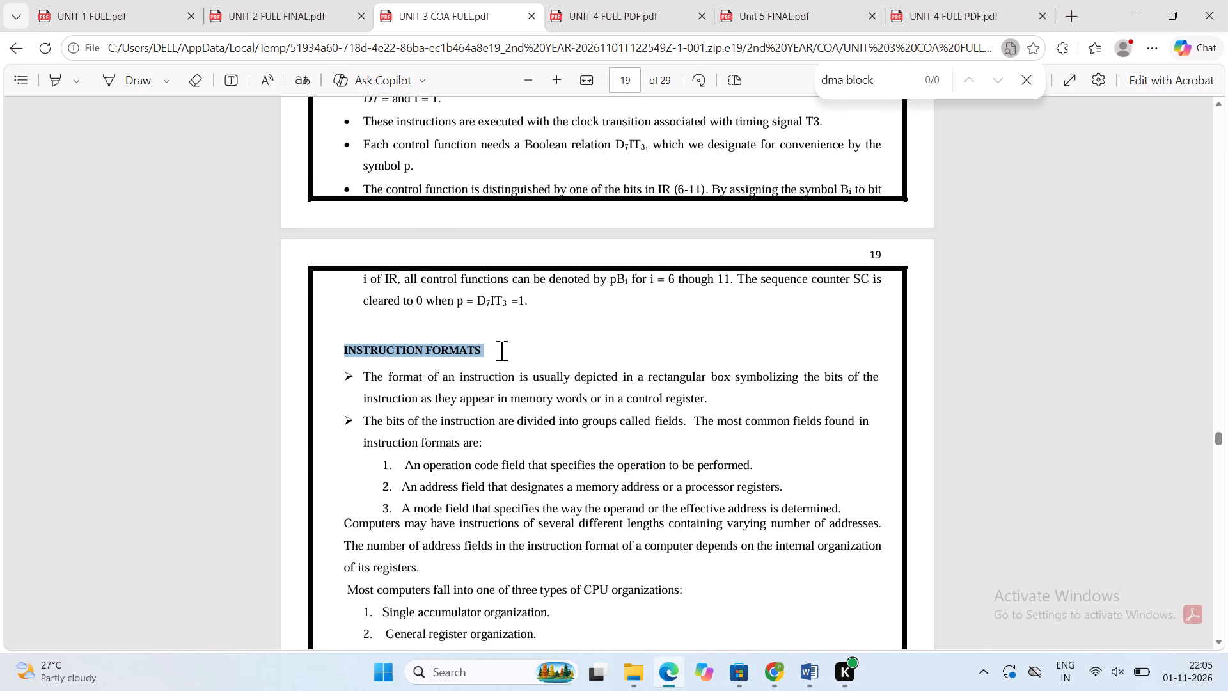
drag(501, 351, 522, 353)
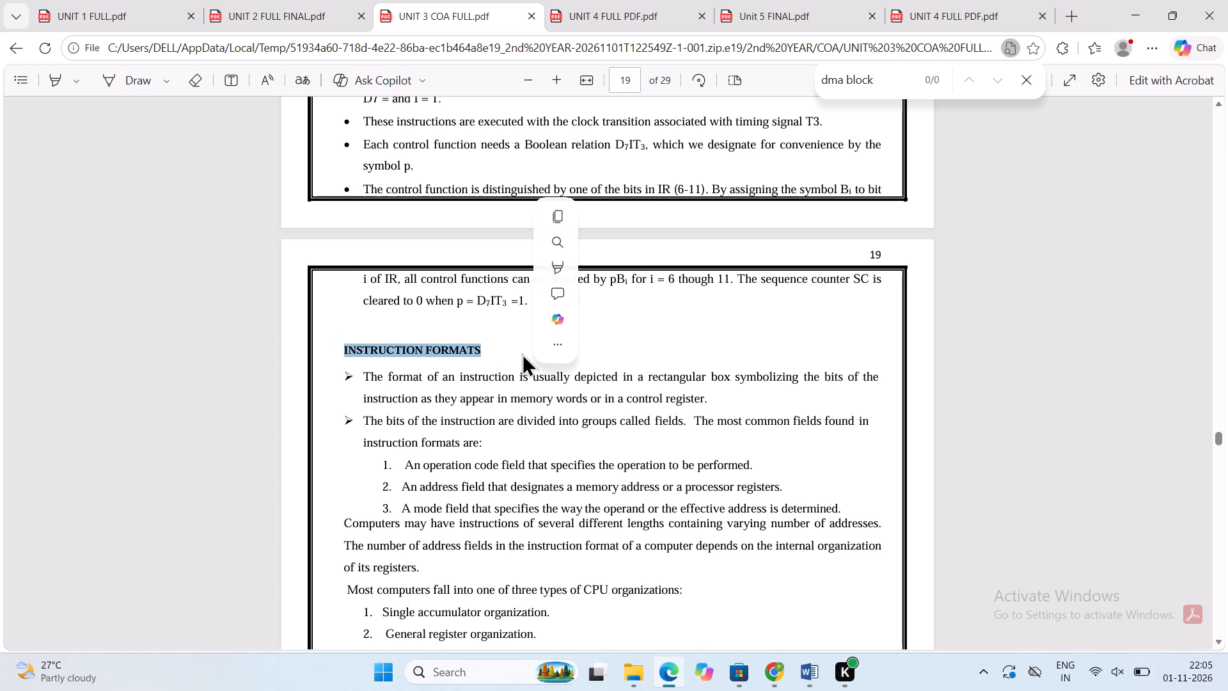
key(ctrl+c)
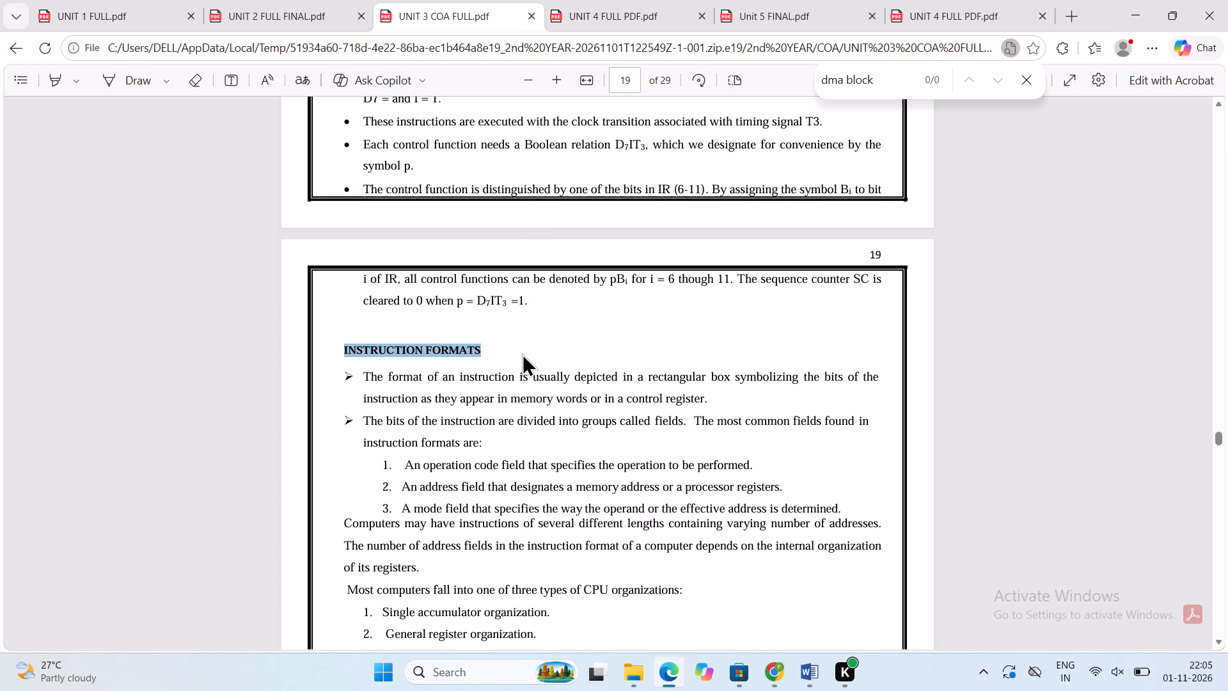
Review the Instruction Formats section, from the instruction fields and CPU organization types through to Three-Address Instructions.
scroll(522, 353, down, 1)
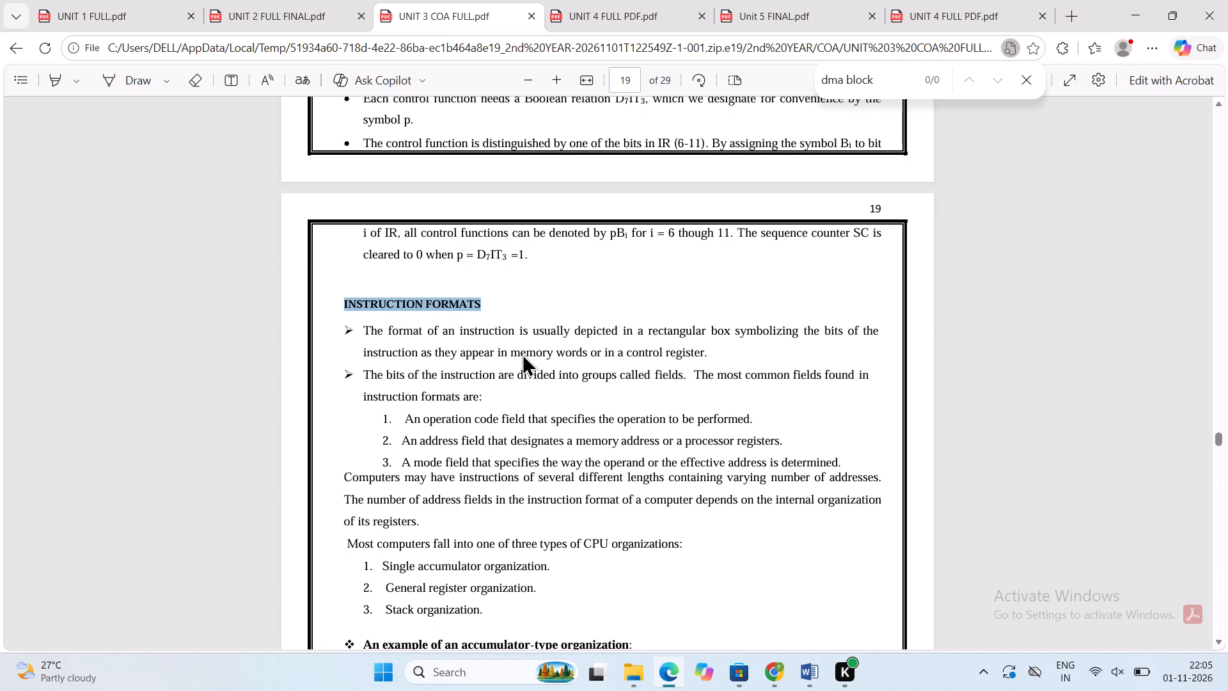
scroll(522, 353, down, 2)
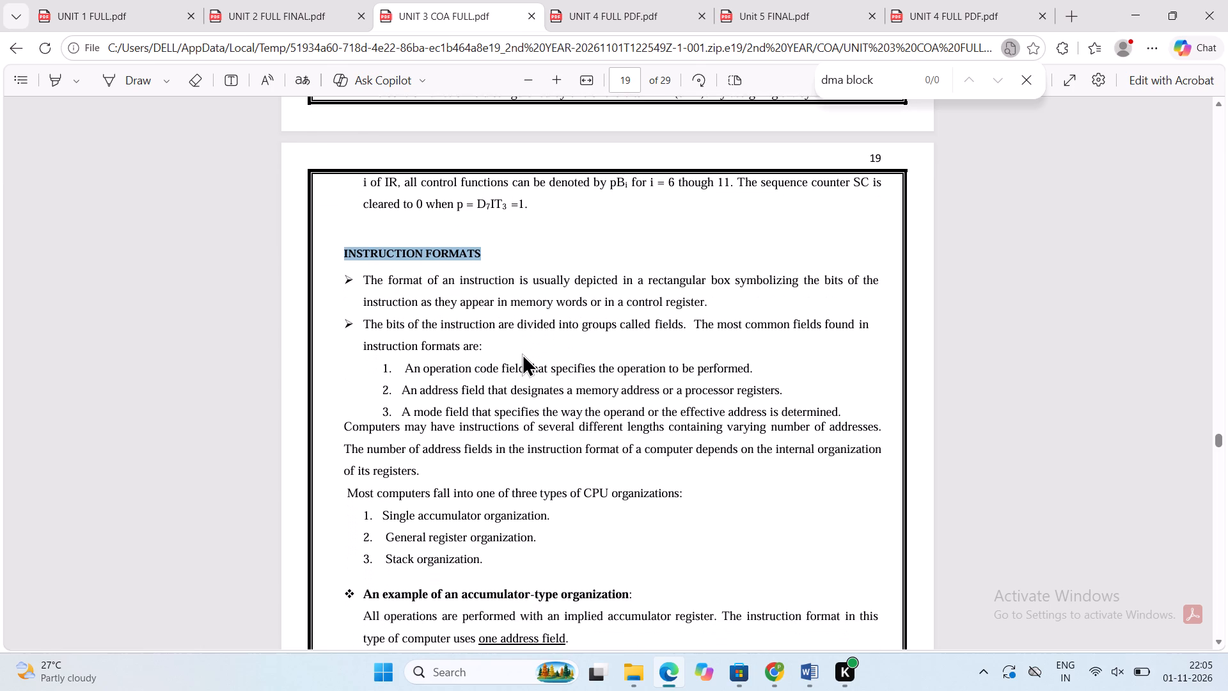
scroll(522, 353, down, 1)
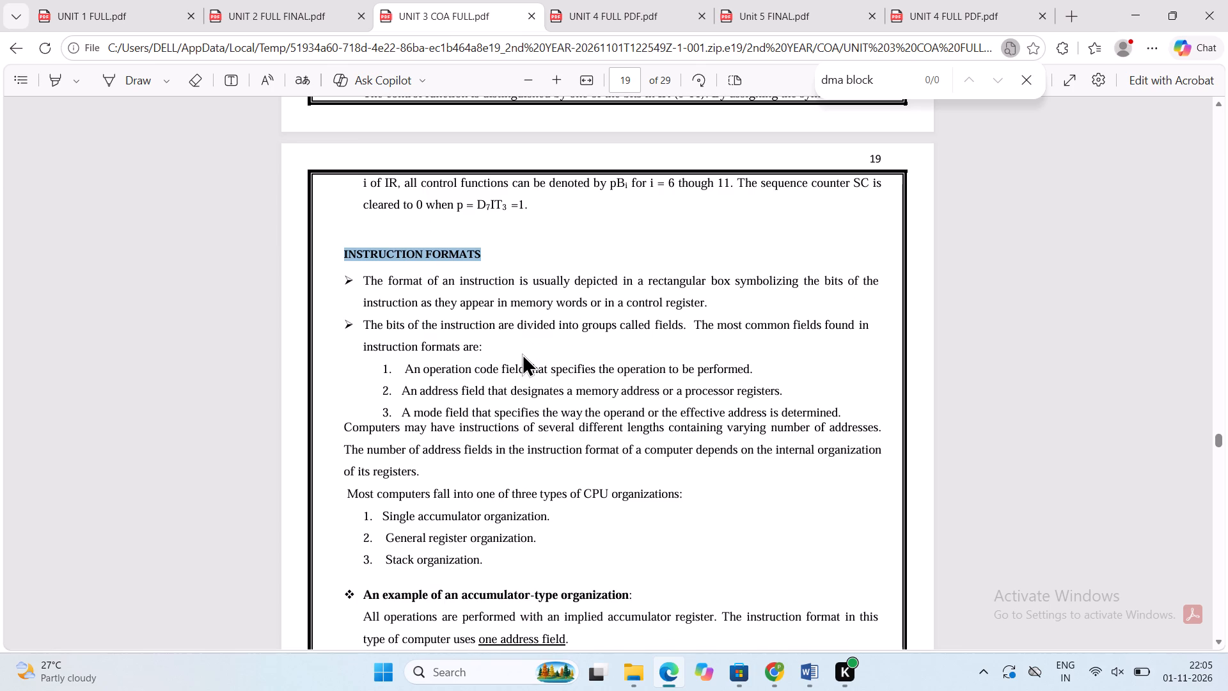
scroll(522, 353, down, 2)
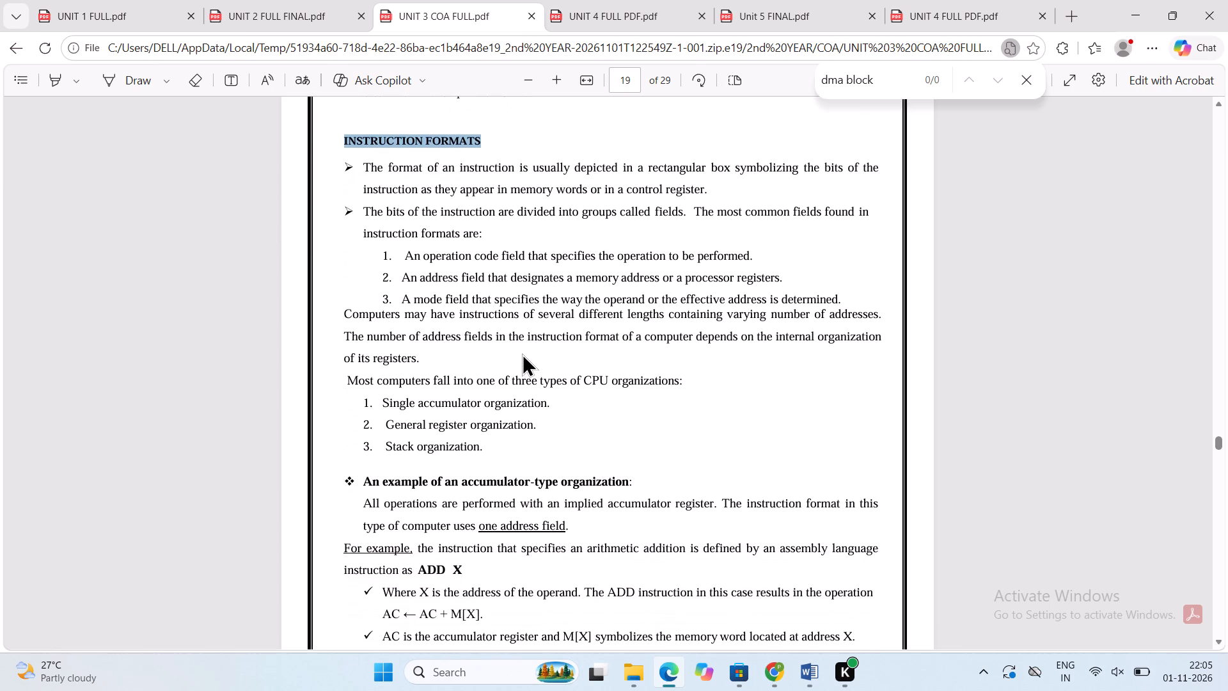
scroll(522, 353, down, 13)
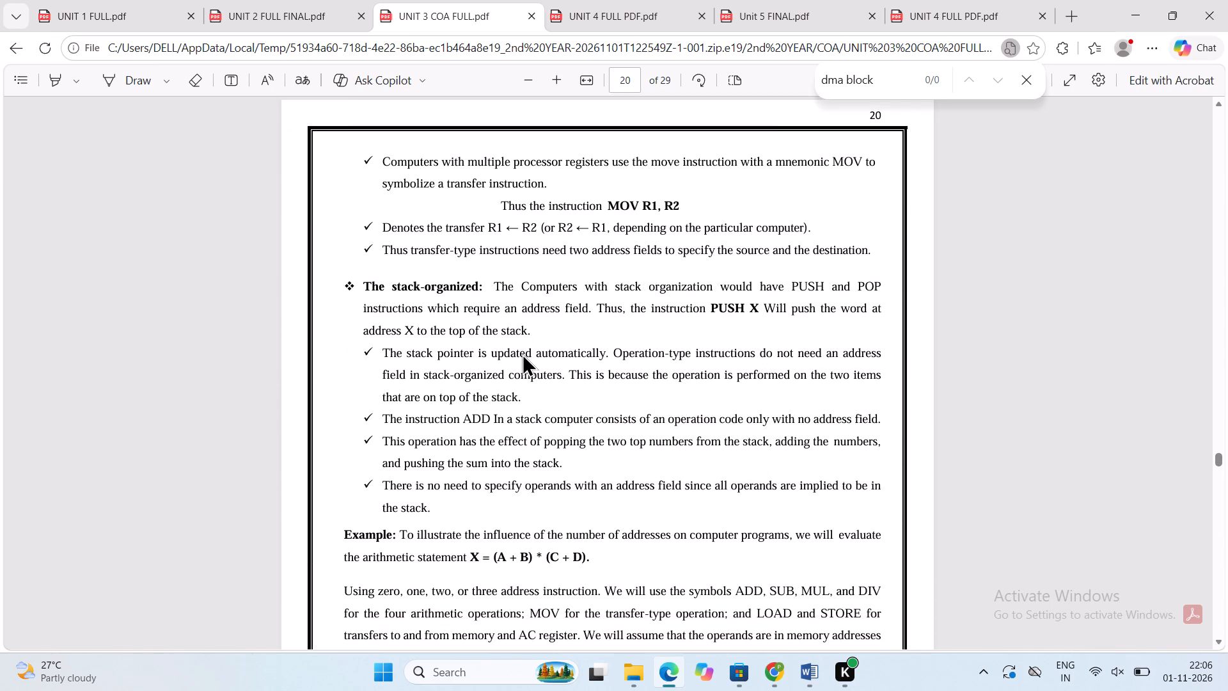
scroll(522, 353, down, 4)
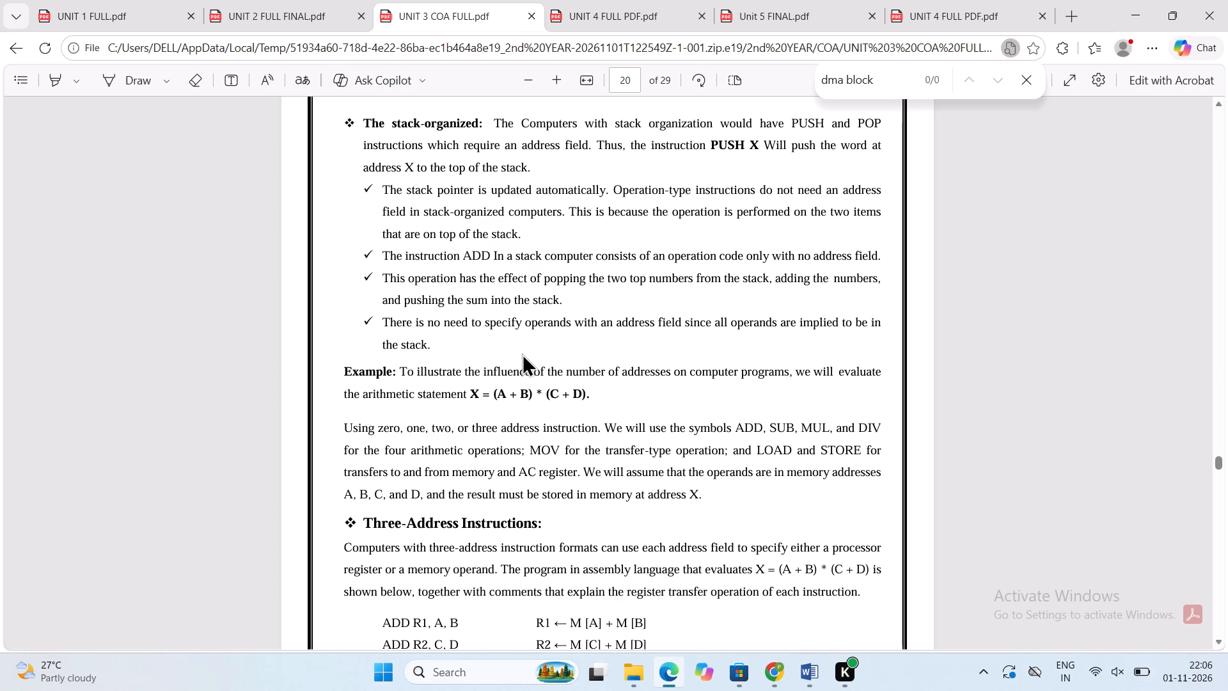
scroll(522, 353, down, 6)
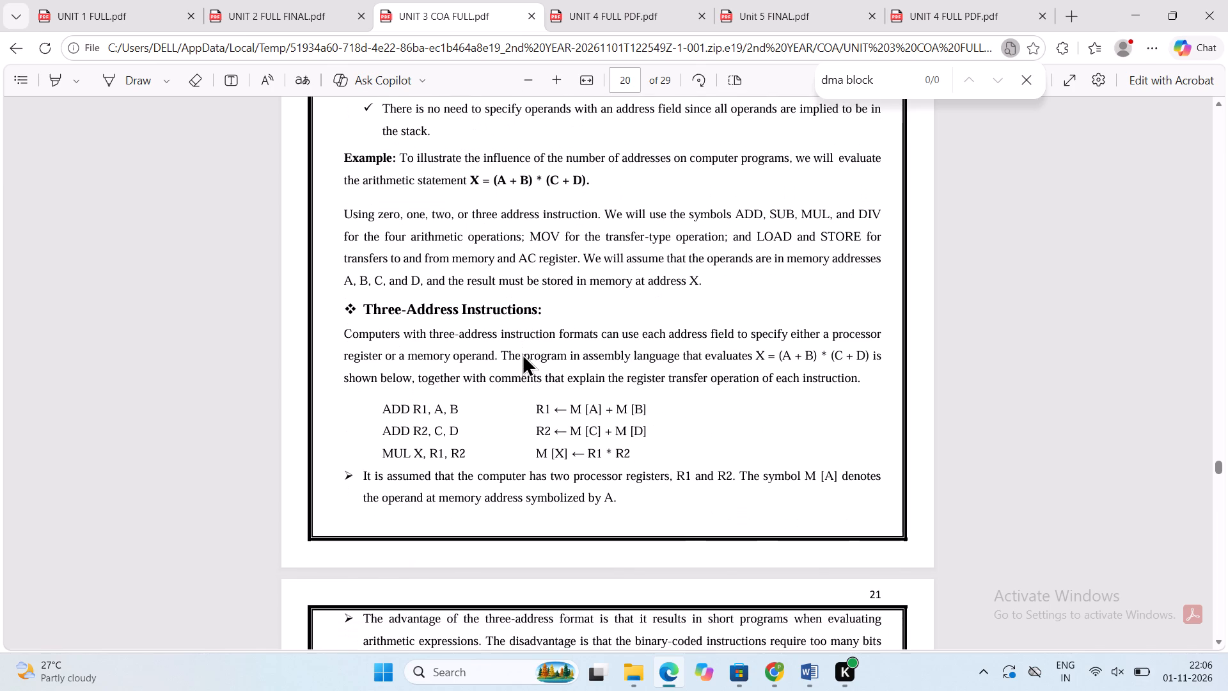
scroll(522, 353, down, 2)
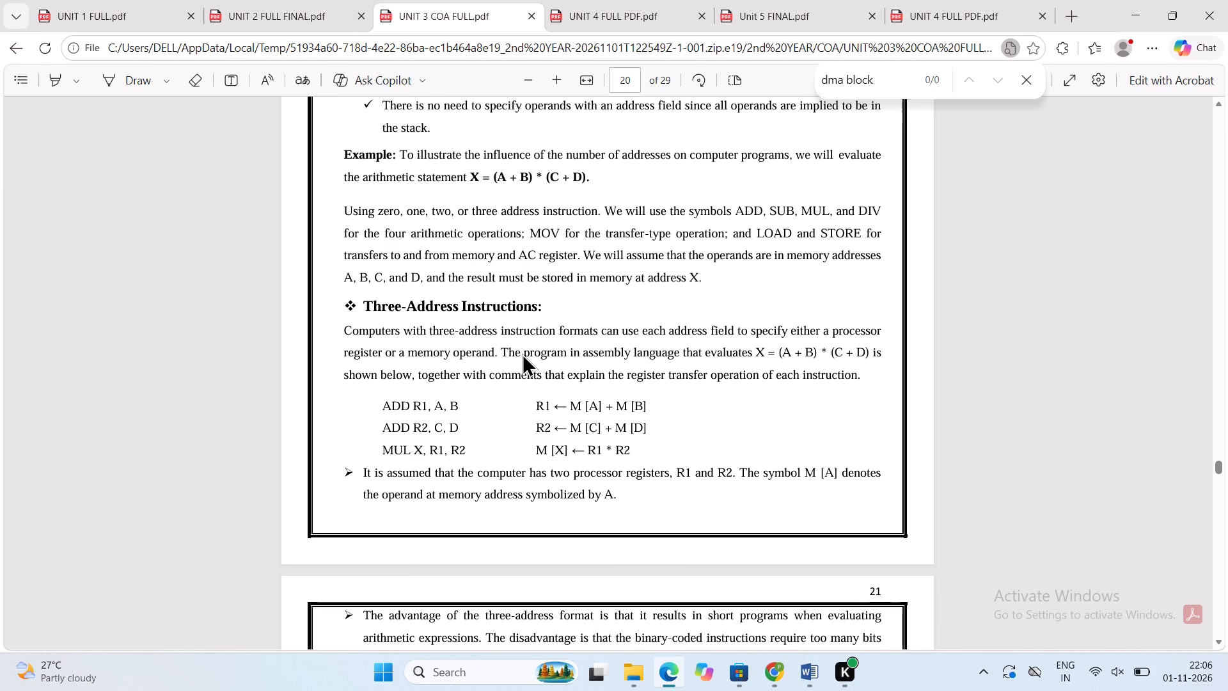
Switch to the Word notes, add a row of 20 dashes after the closing 64 KB block equation, and start a new line below.
click(806, 669)
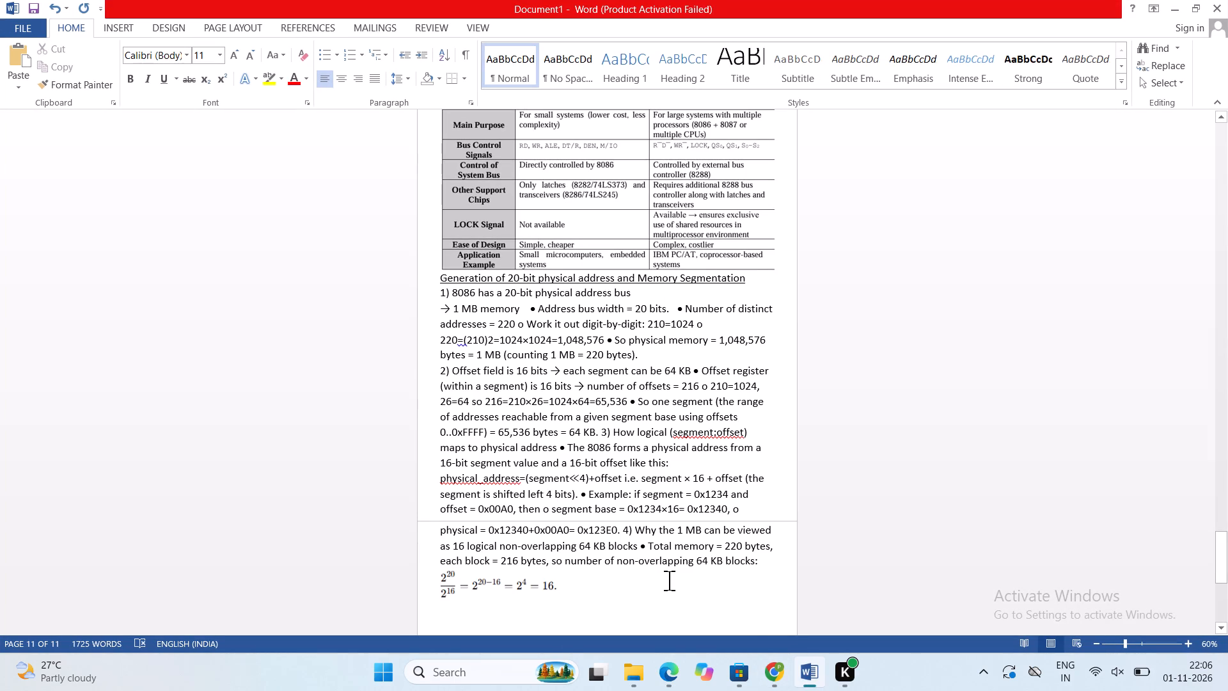
key(shift+Return)
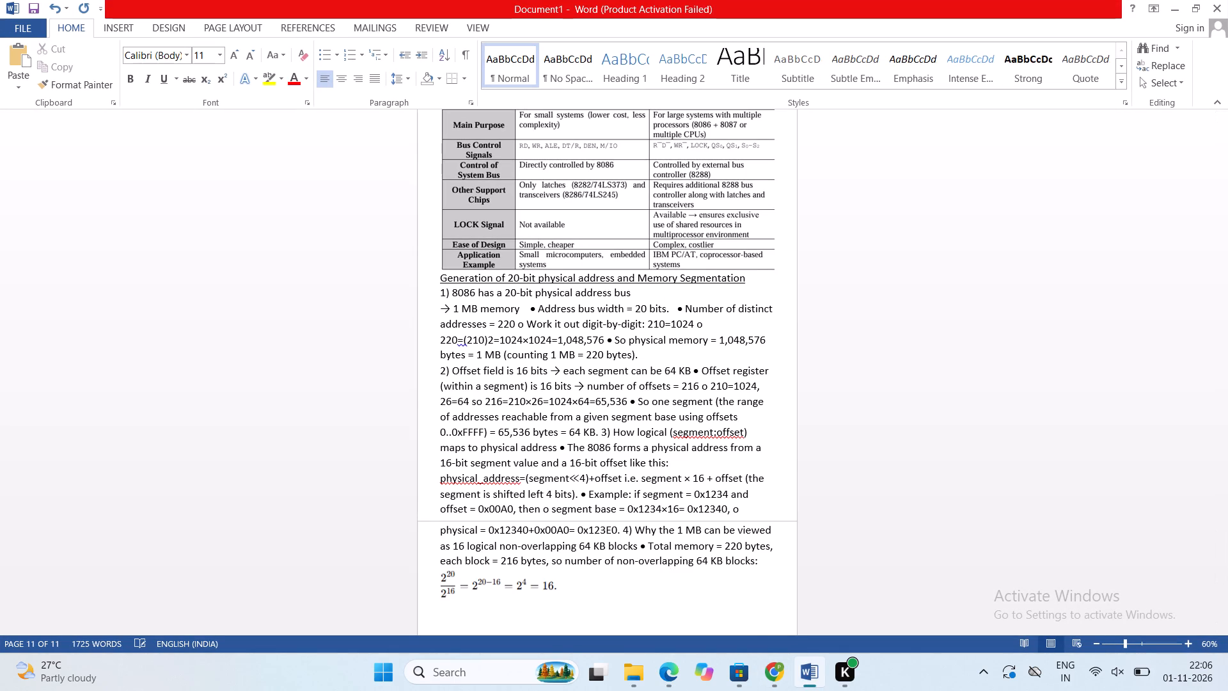
key(Up)
key(Up)
key(Right)
key(Right)
key(Right)
key(Right)
key(Right)
key(Right)
key(Right)
key(Right)
key(Right)
key(Right)
key(Right)
key(Right)
key(Right)
key(Right)
key(Right)
key(Right)
key(Right)
key(Right)
key(Right)
key(Right)
key(Down)
key(minus)
key(minus)
key(minus)
key(minus)
key(minus)
key(minus)
key(minus)
key(minus)
key(minus)
key(minus)
key(minus)
key(minus)
key(minus)
key(minus)
key(minus)
key(minus)
key(minus)
key(minus)
key(minus)
key(minus)
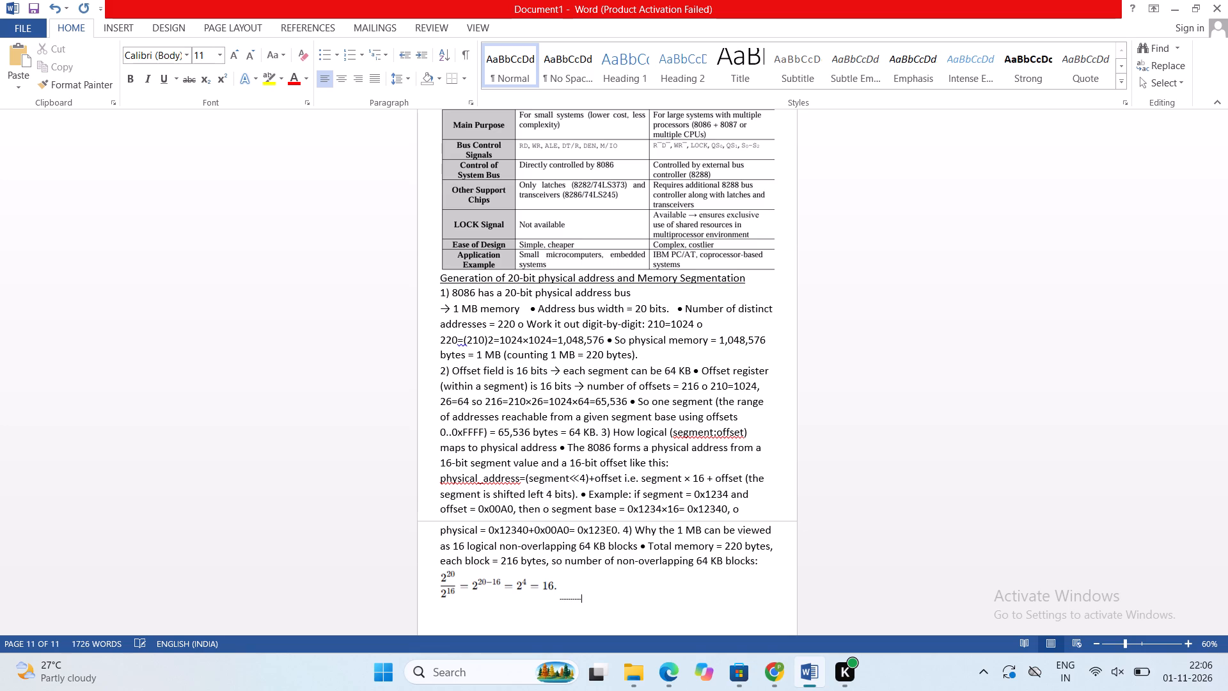
key(shift+Return)
Paste the copied INSTRUCTION FORMATS heading on the new line below the dashes, with its font size set to 18.
click(217, 49)
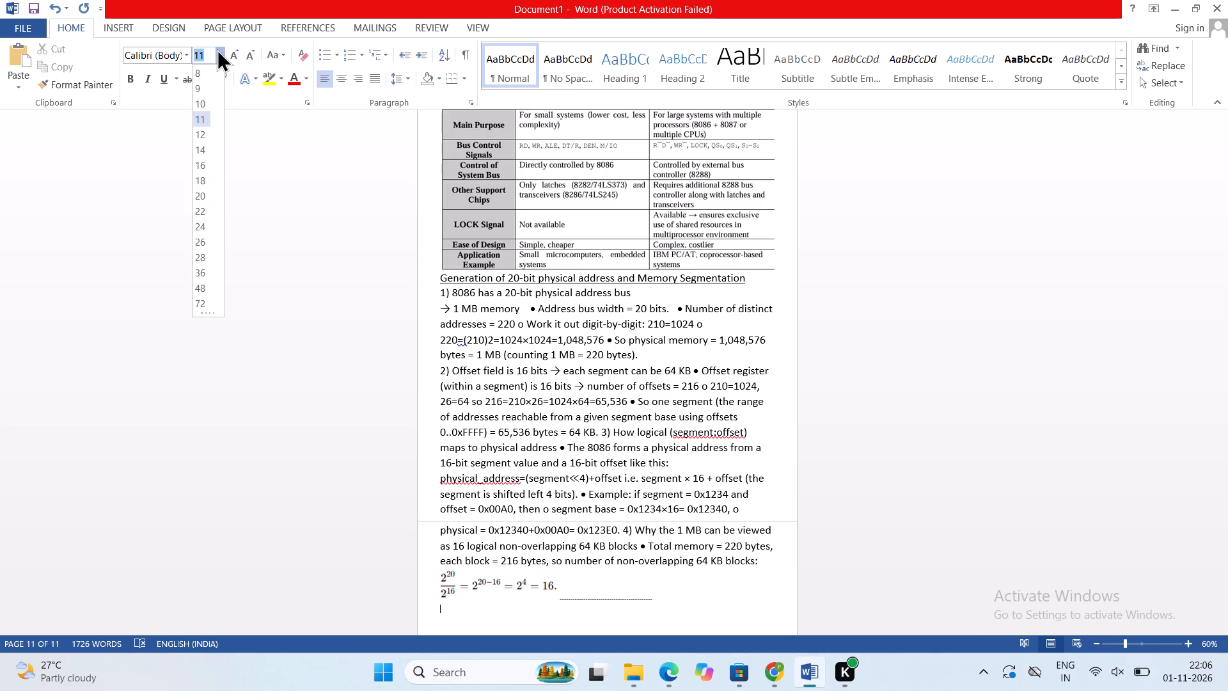
click(204, 182)
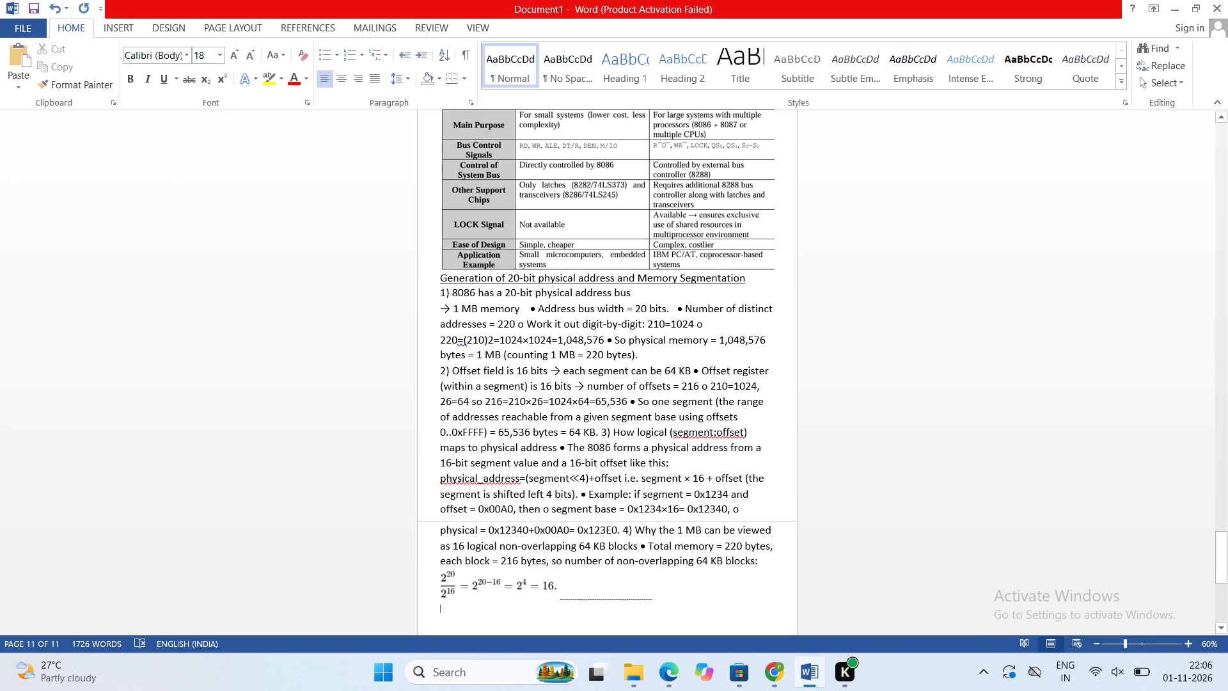
key(ctrl+v)
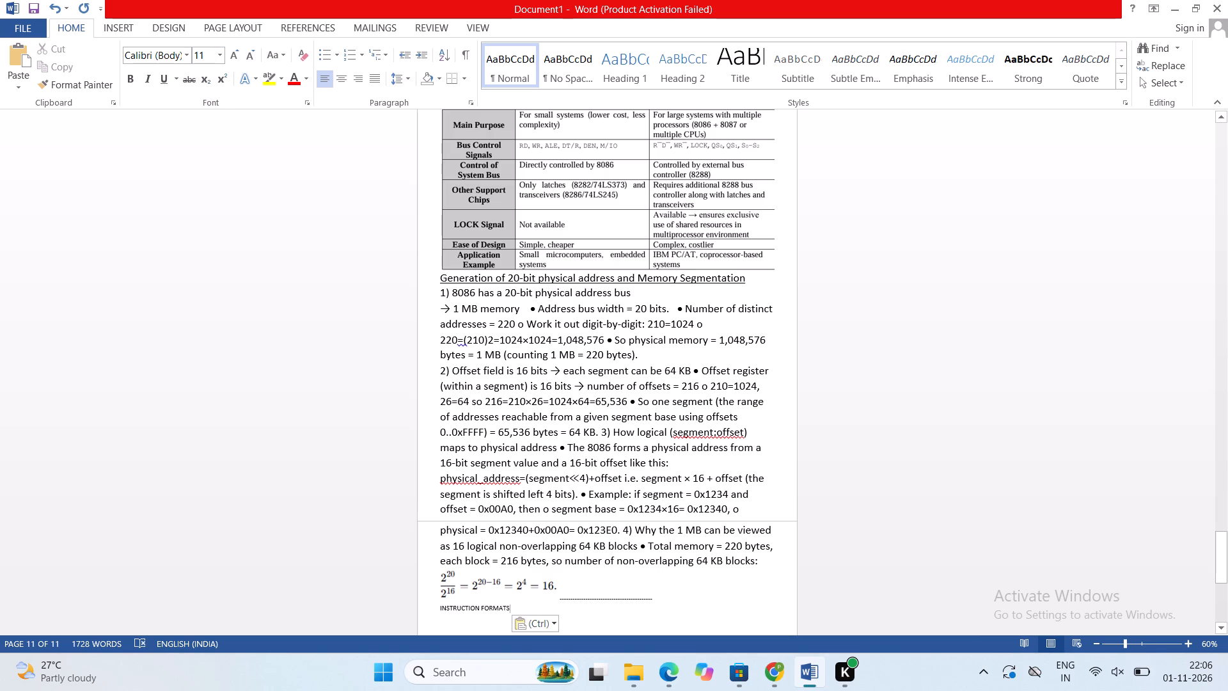
drag(437, 613, 550, 608)
click(646, 555)
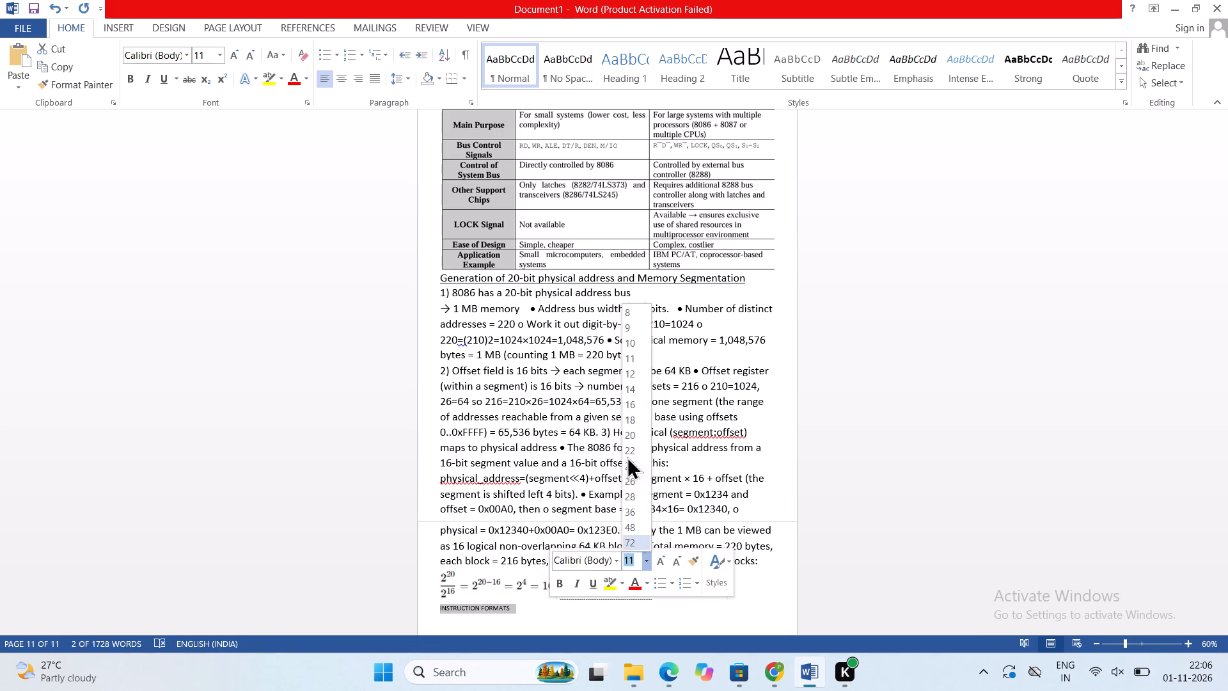
click(638, 414)
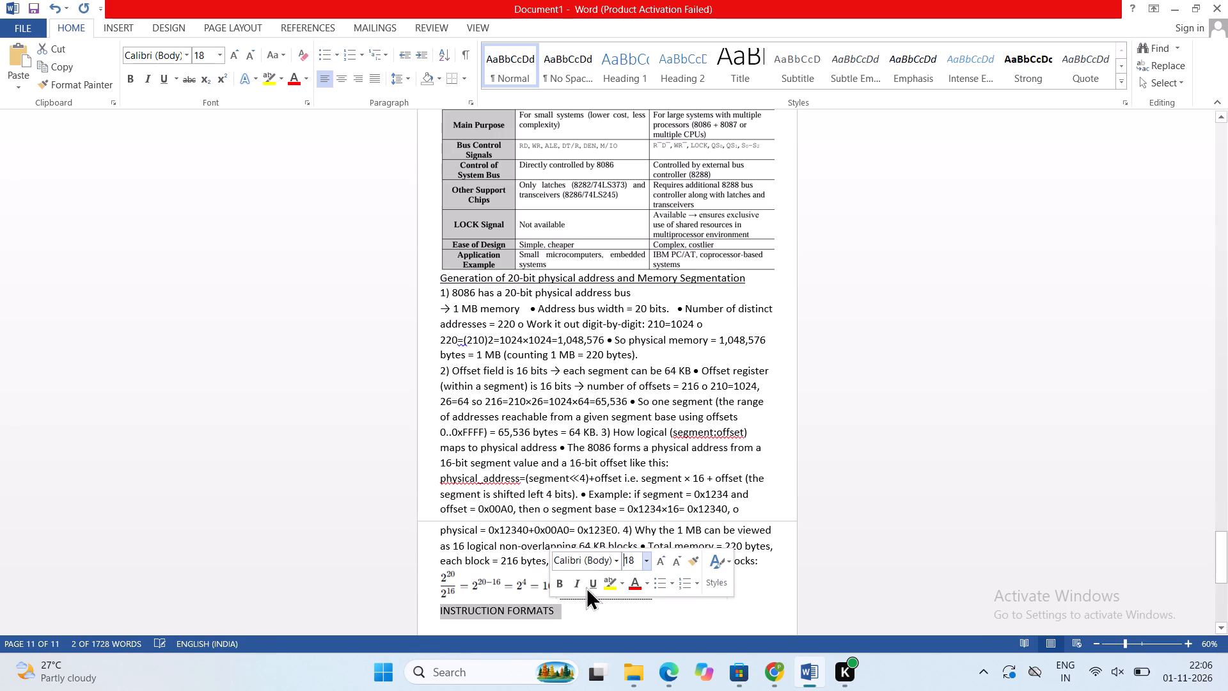
click(583, 620)
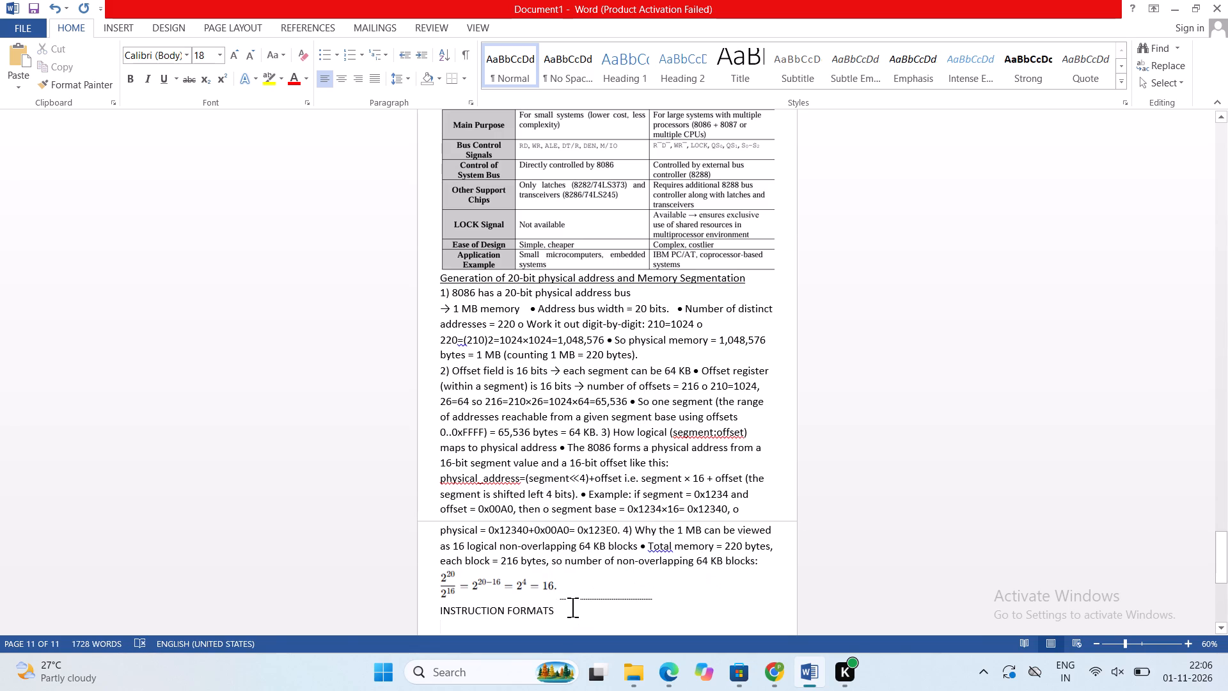
Append "(0,1,2,3):" to the end of the INSTRUCTION FORMATS heading.
click(572, 607)
key(shift+parenleft)
key(shift+parenleft)
key(shift+parenleft)
key(shift+parenleft)
key(shift+parenleft)
key(shift+parenleft)
key(shift+parenleft)
key(shift+parenleft)
key(shift+parenleft)
key(shift+parenleft)
key(shift+parenleft)
key(shift+underscore)
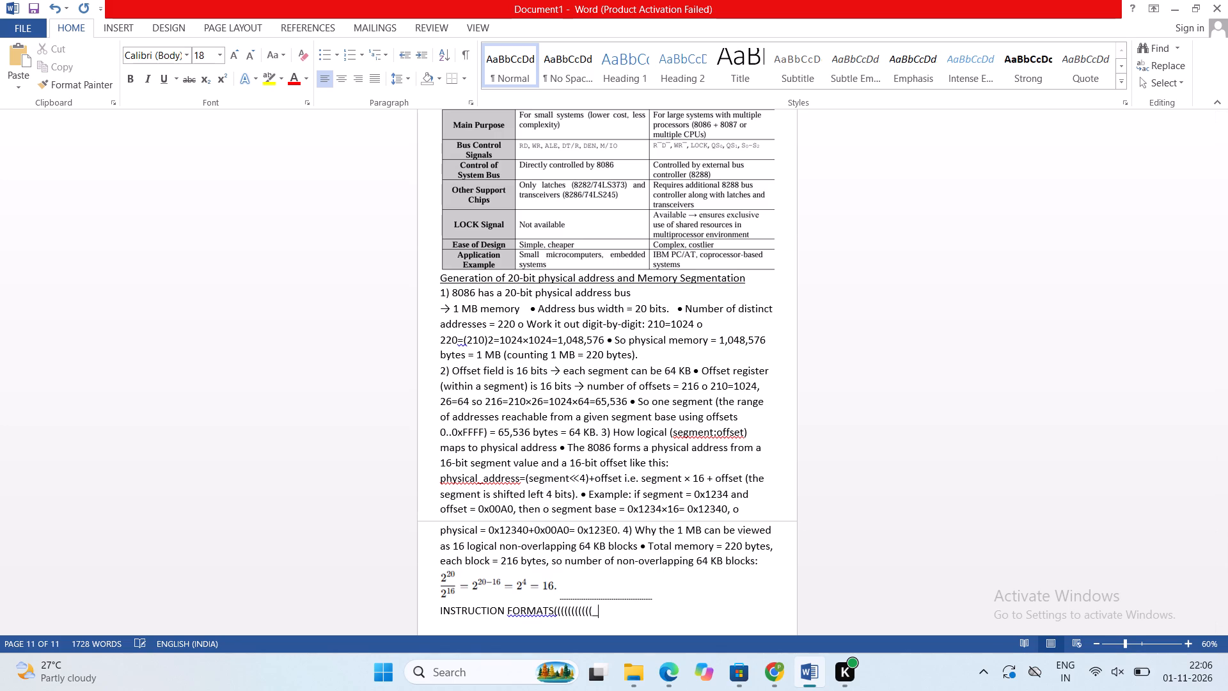
key(BackSpace)
key(BackSpace)
key(BackSpace)
key(BackSpace)
key(BackSpace)
key(BackSpace)
key(BackSpace)
key(BackSpace)
key(BackSpace)
key(BackSpace)
key(BackSpace)
text(0,1,2,)
key(3)
key(shift+parenright)
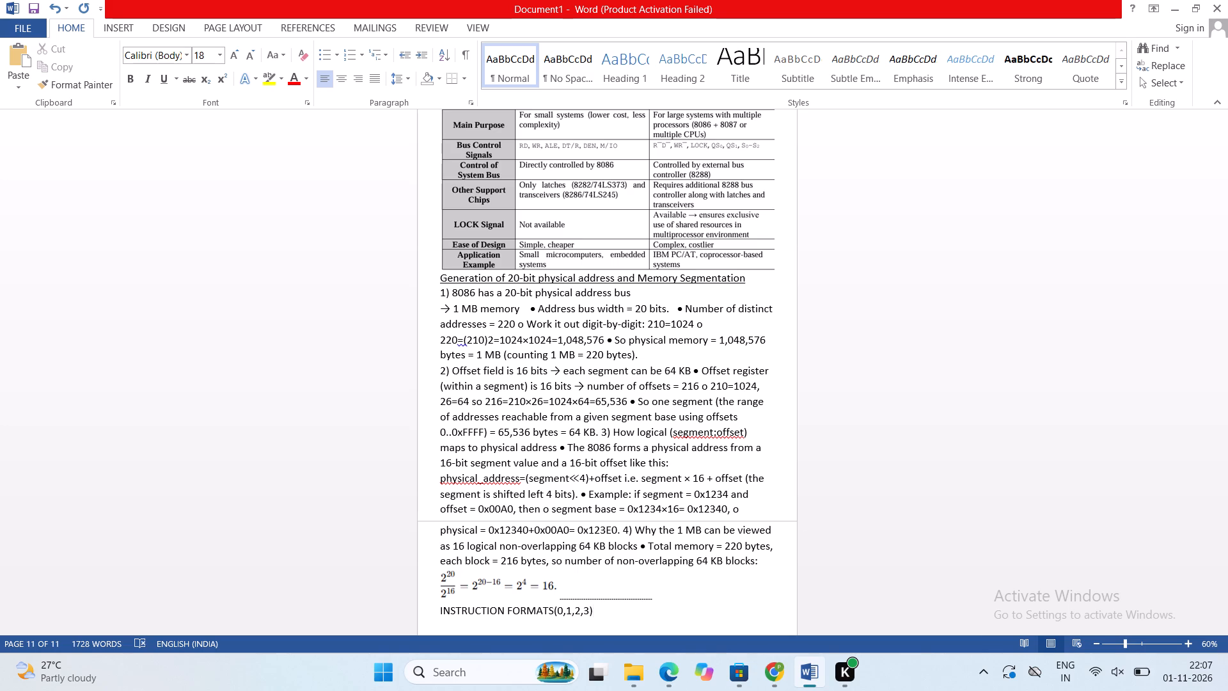
key(shift+colon)
Underline the whole INSTRUCTION FORMATS(0,1,2,3): heading.
drag(431, 607, 624, 616)
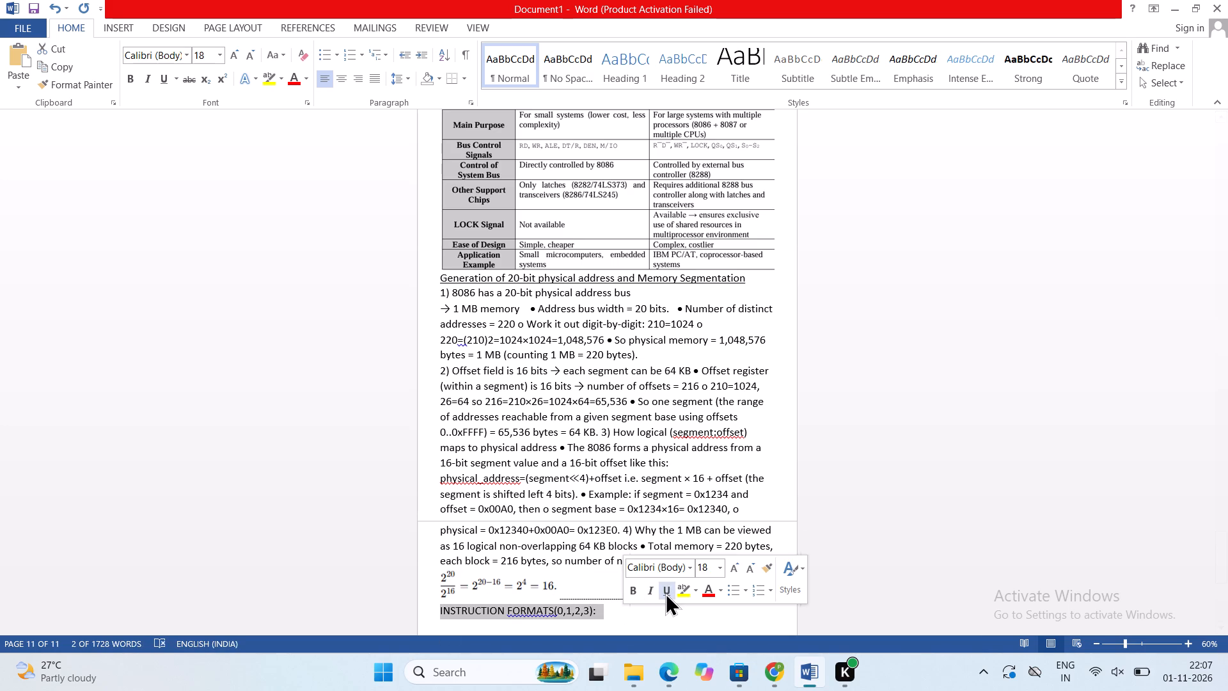
click(665, 592)
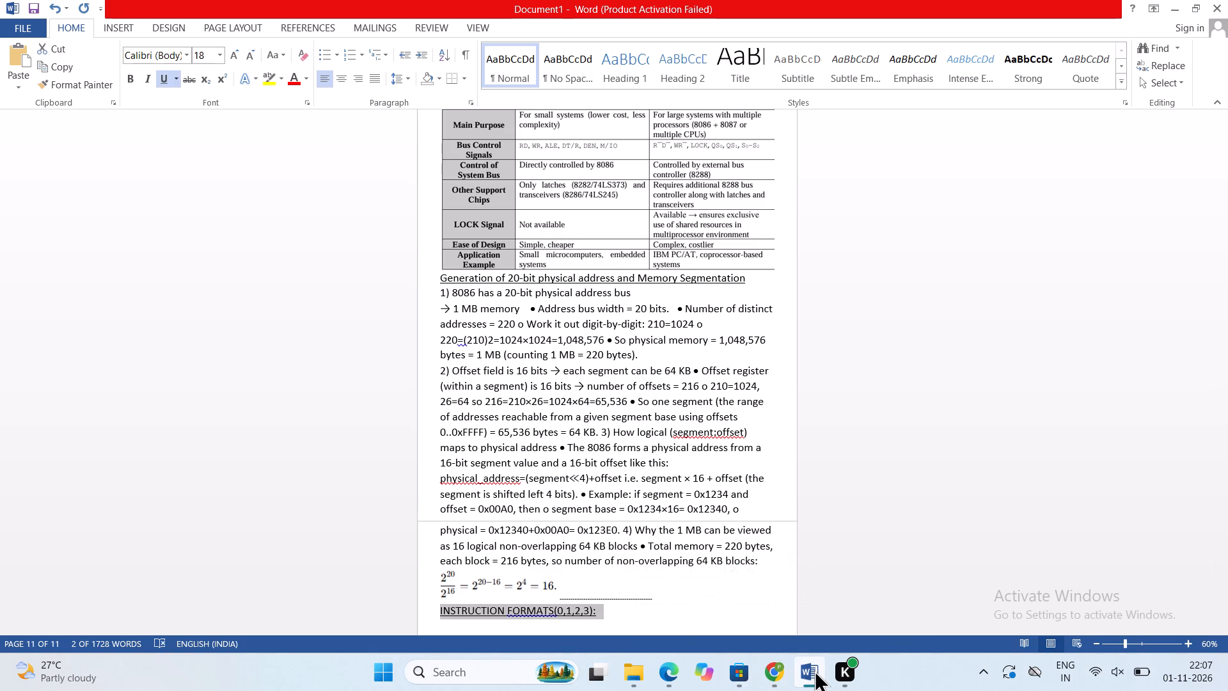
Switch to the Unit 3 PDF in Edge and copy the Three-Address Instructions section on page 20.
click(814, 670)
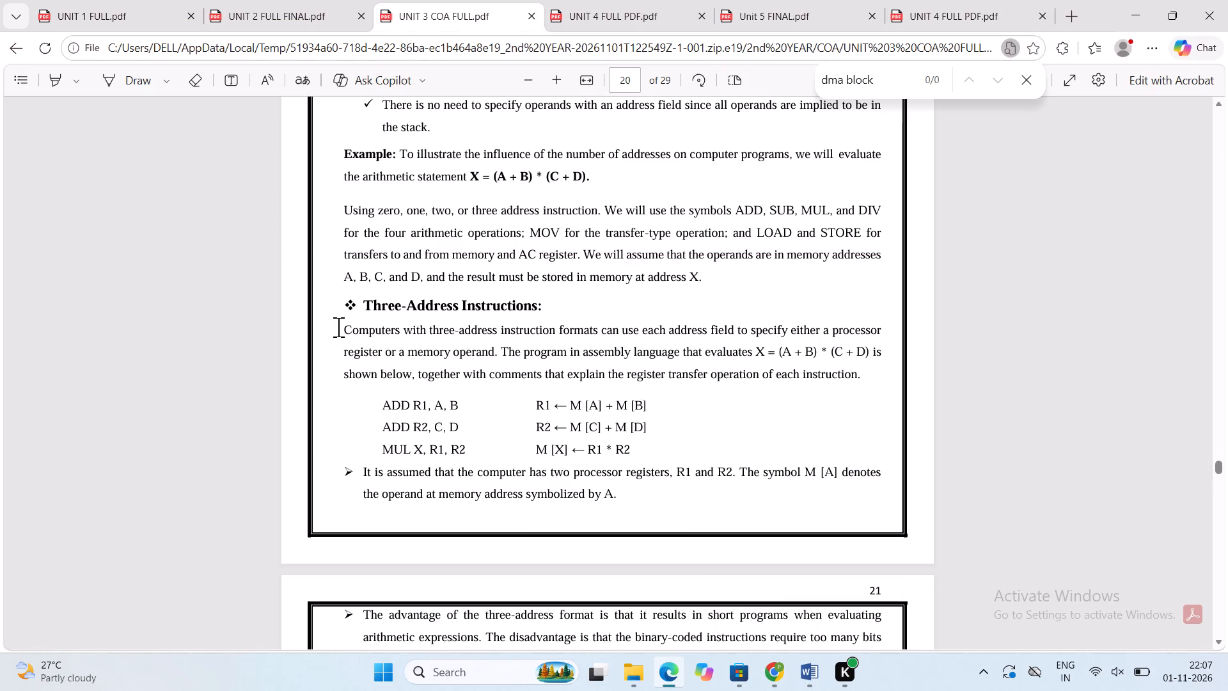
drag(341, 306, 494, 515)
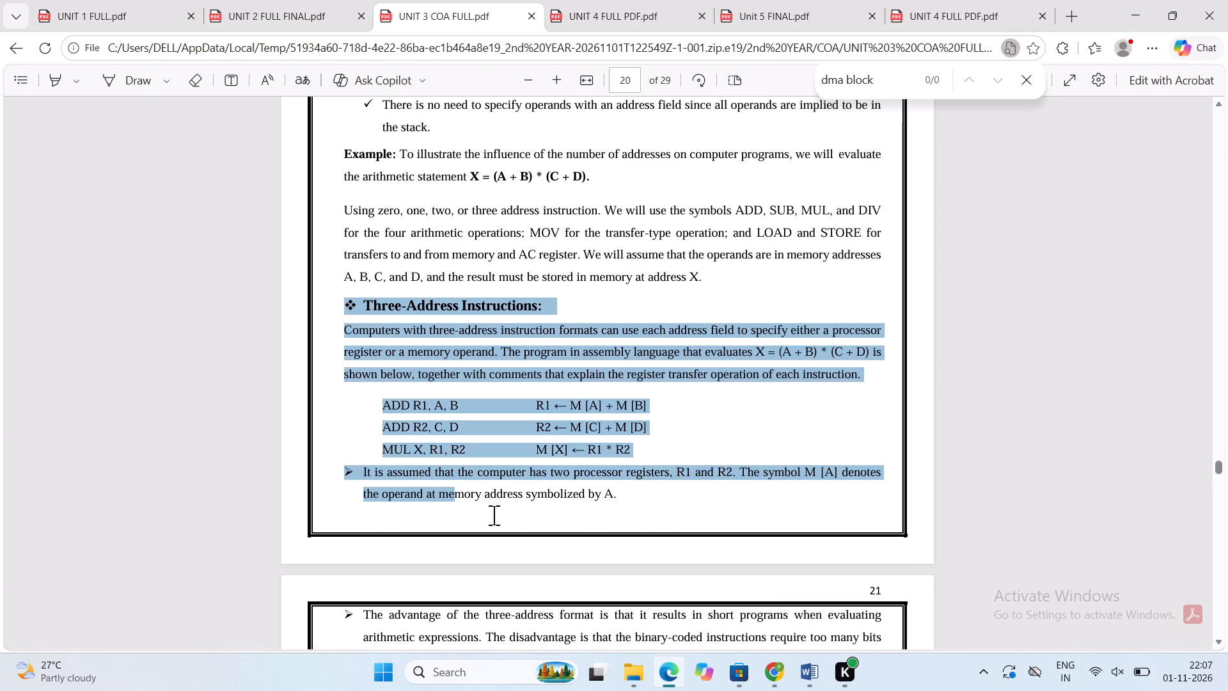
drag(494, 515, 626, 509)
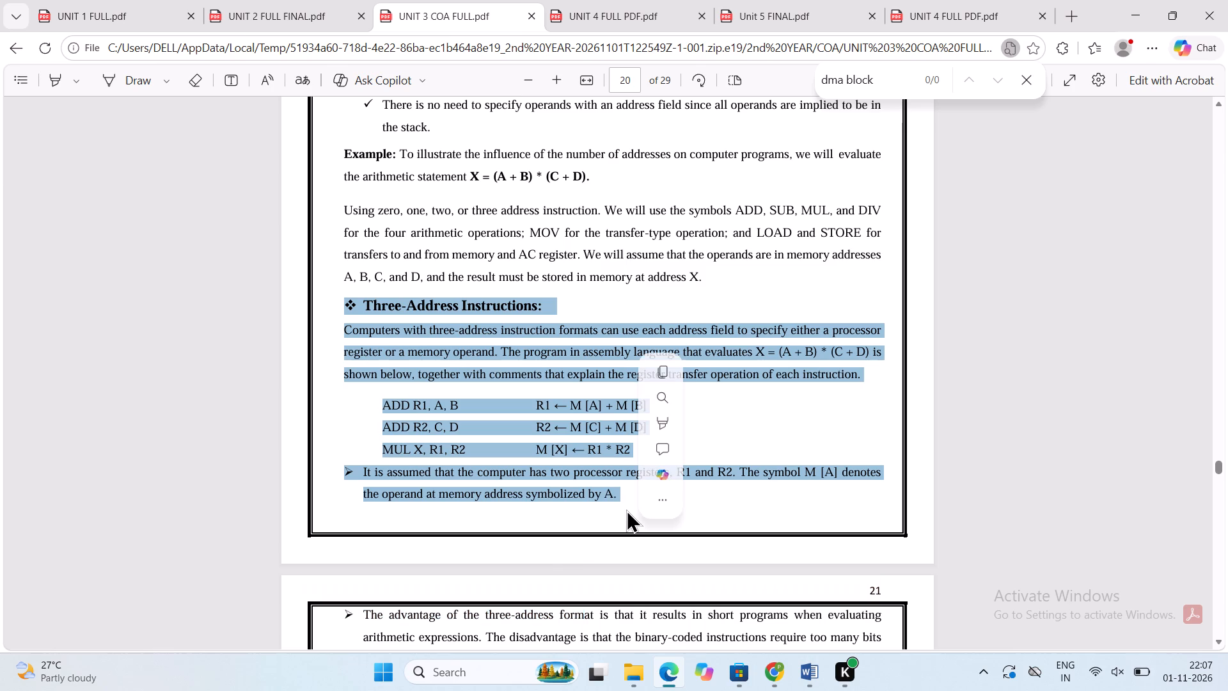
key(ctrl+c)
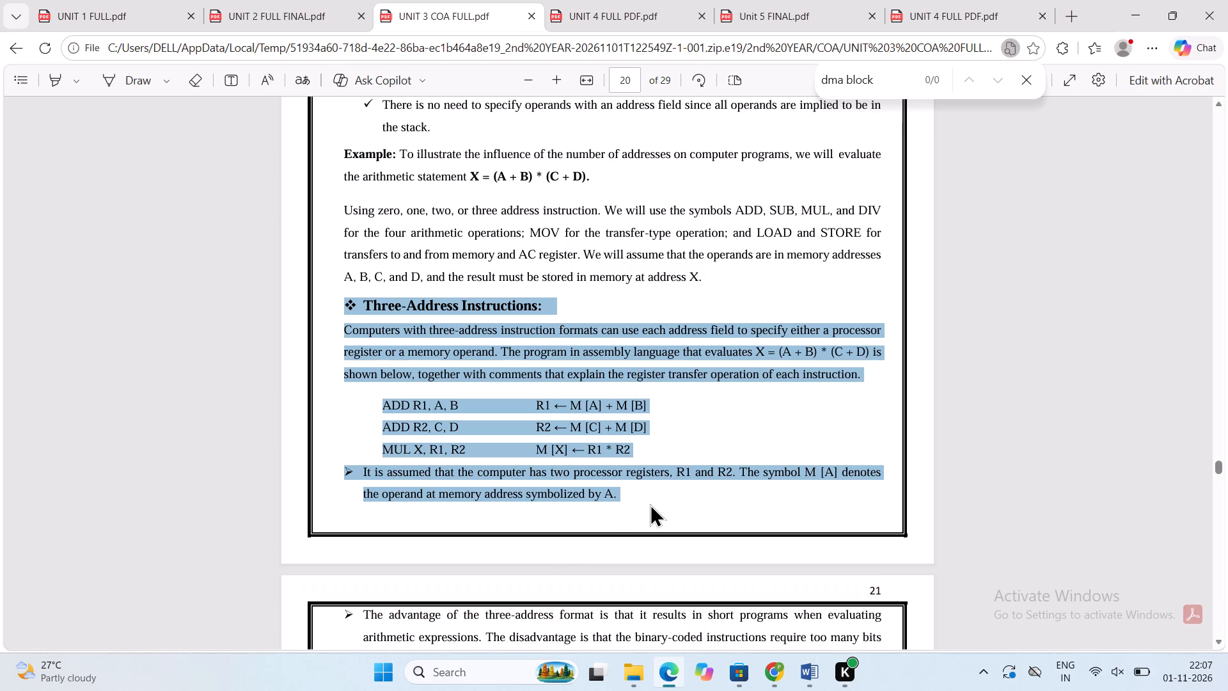
Copy the Zero-Address Instructions section on page 22 of the Unit 3 PDF, from its heading through the reverse Polish notation paragraph.
click(650, 504)
scroll(650, 504, down, 7)
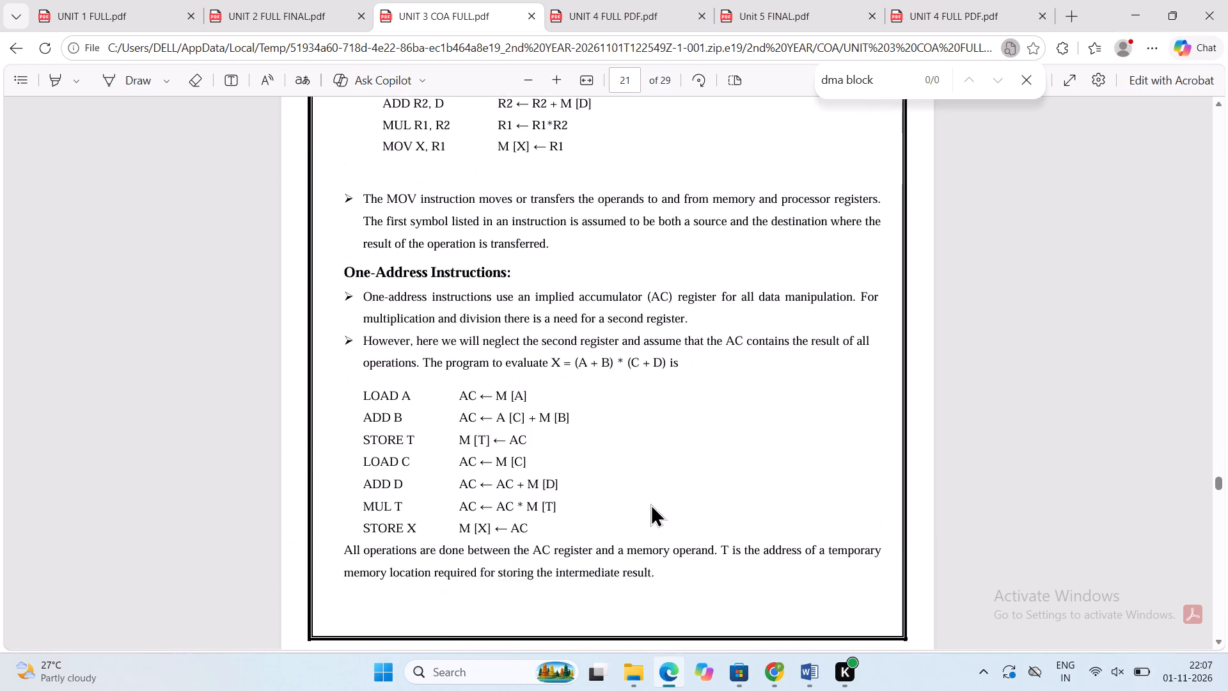
scroll(650, 504, down, 4)
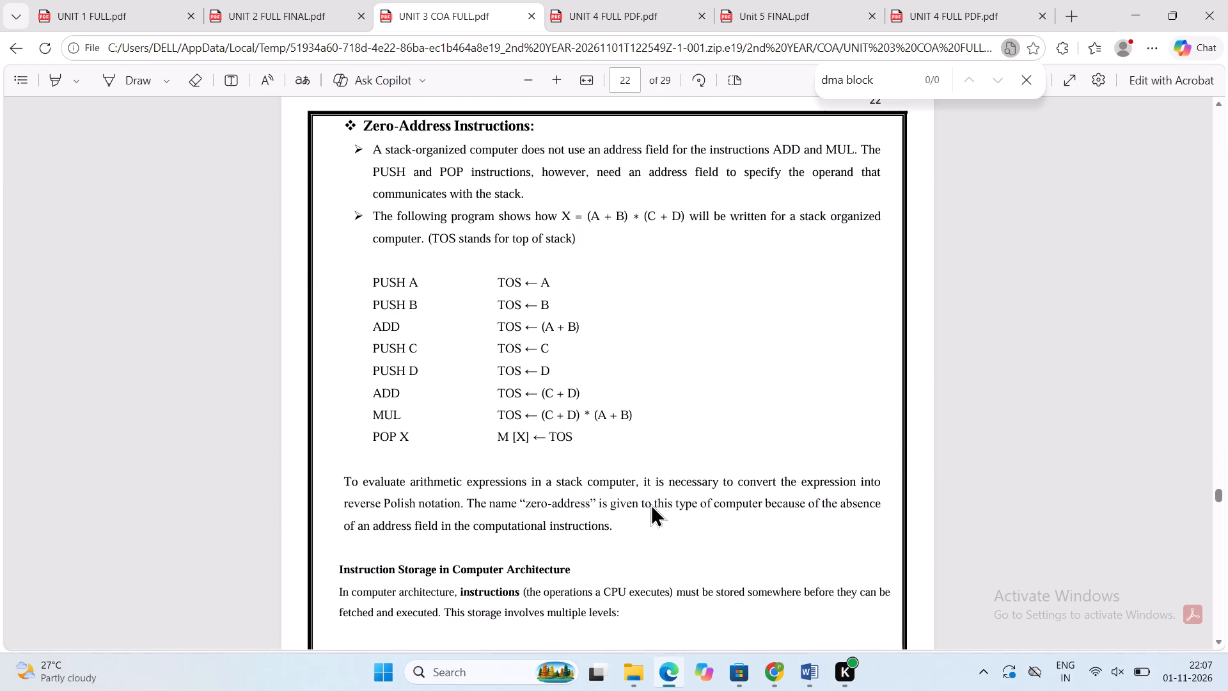
scroll(650, 504, down, 1)
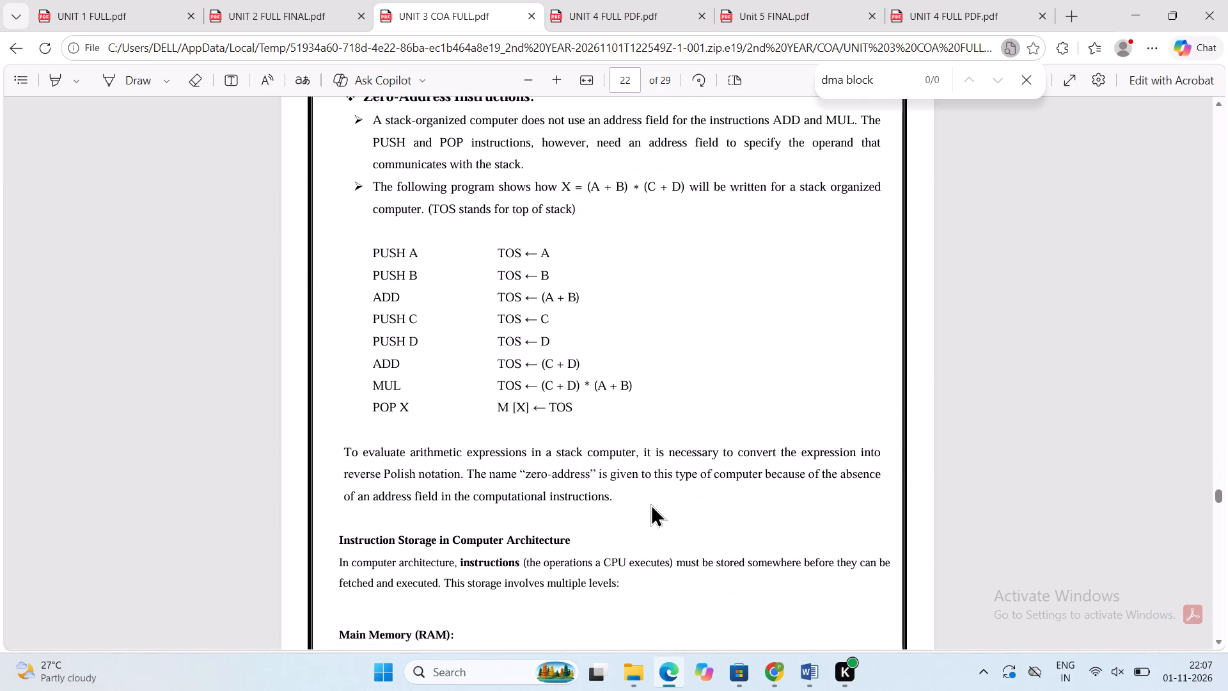
scroll(650, 504, up, 1)
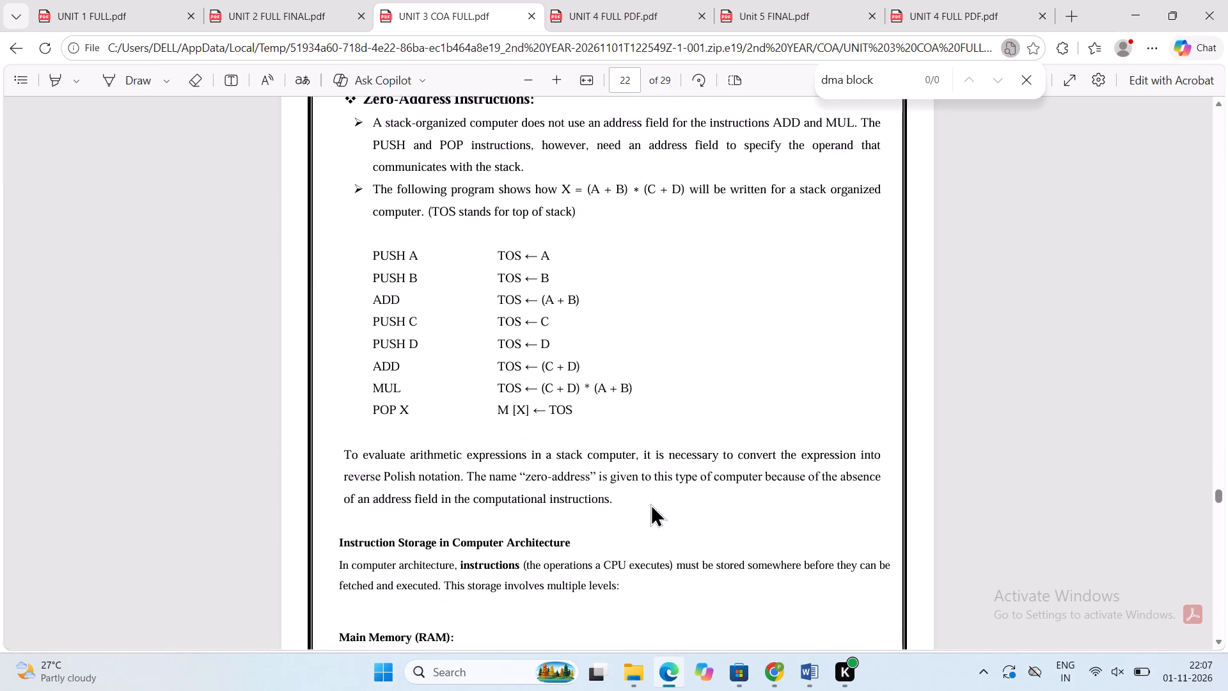
scroll(650, 504, up, 6)
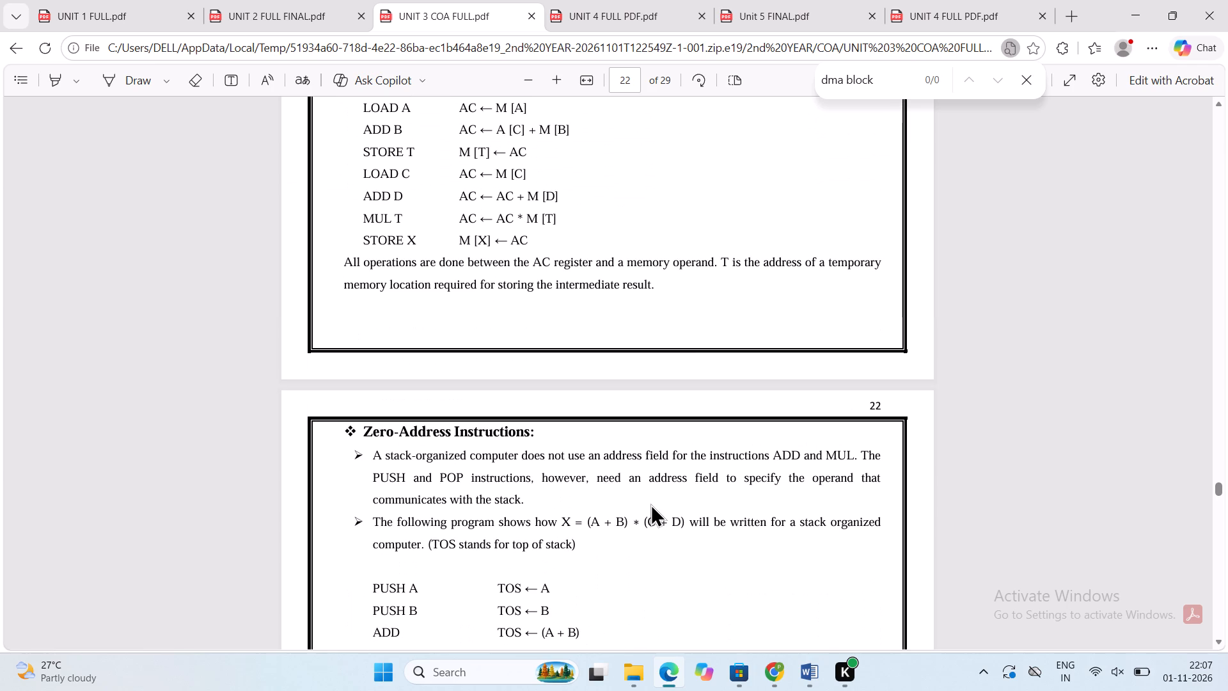
drag(344, 431, 514, 596)
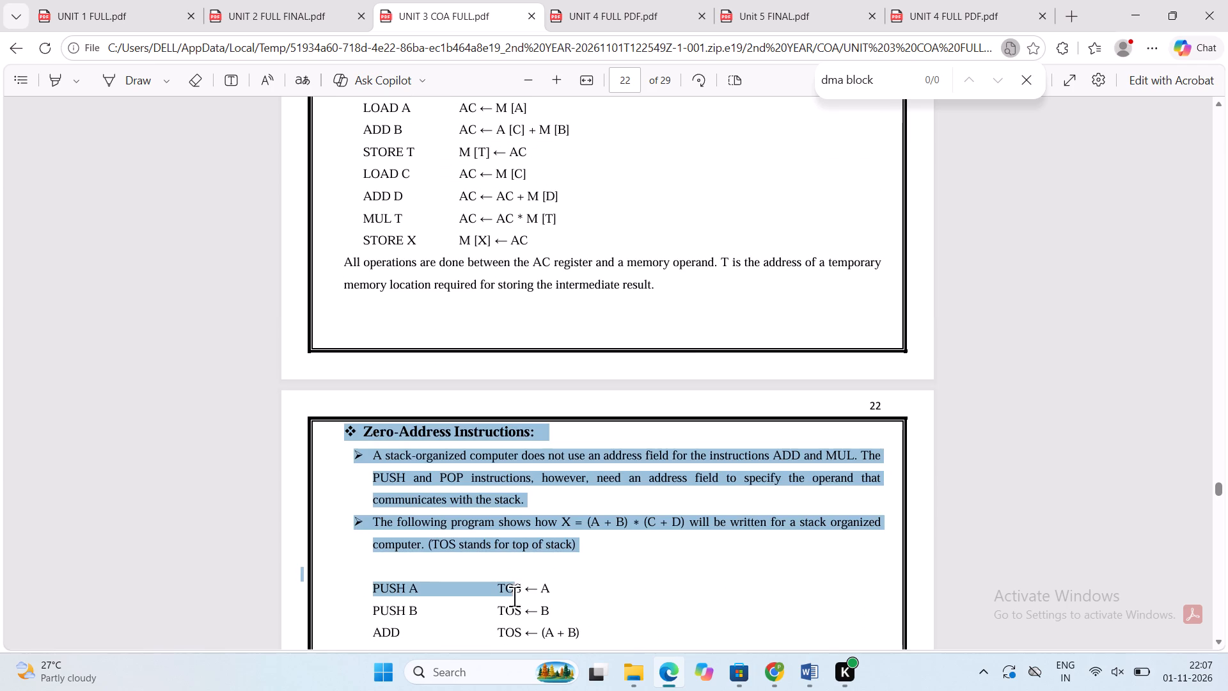
drag(514, 596, 588, 660)
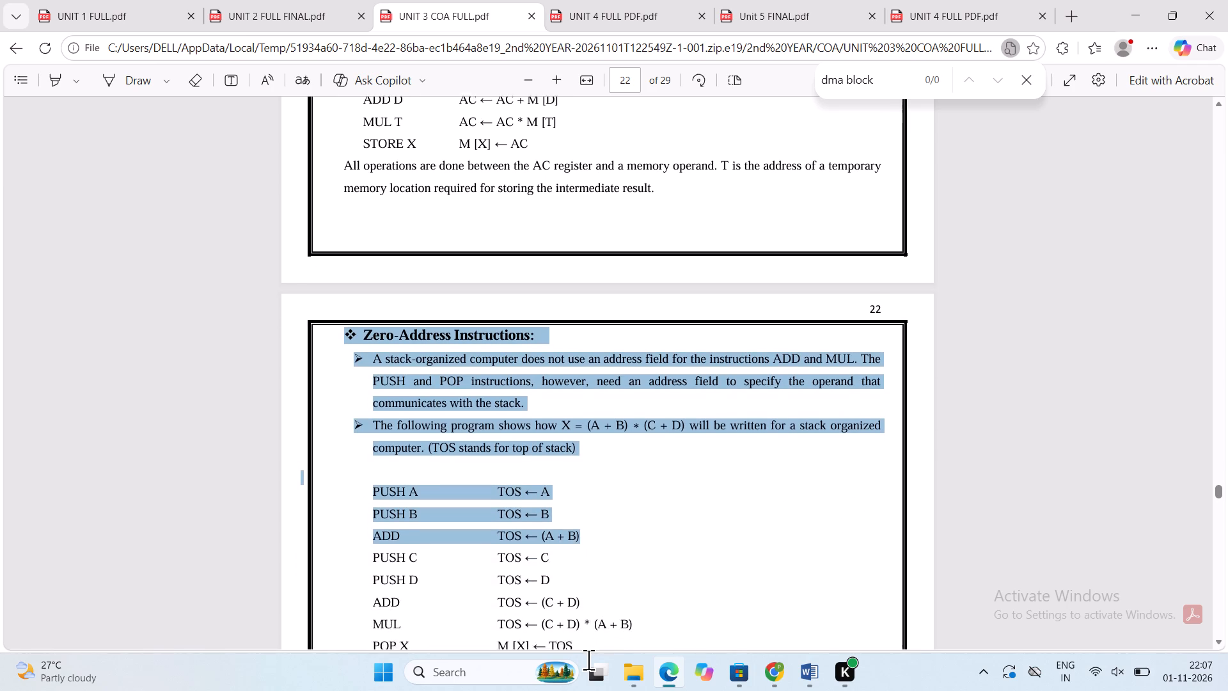
drag(588, 660, 608, 645)
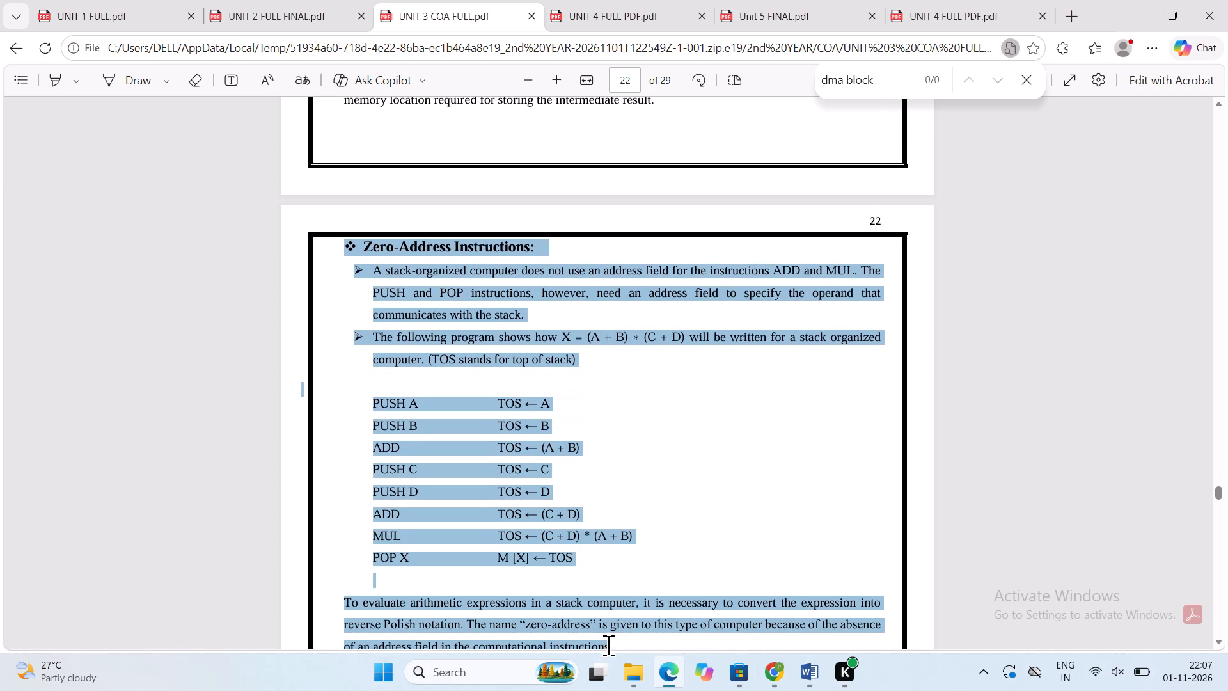
drag(608, 645, 615, 646)
key(ctrl+c)
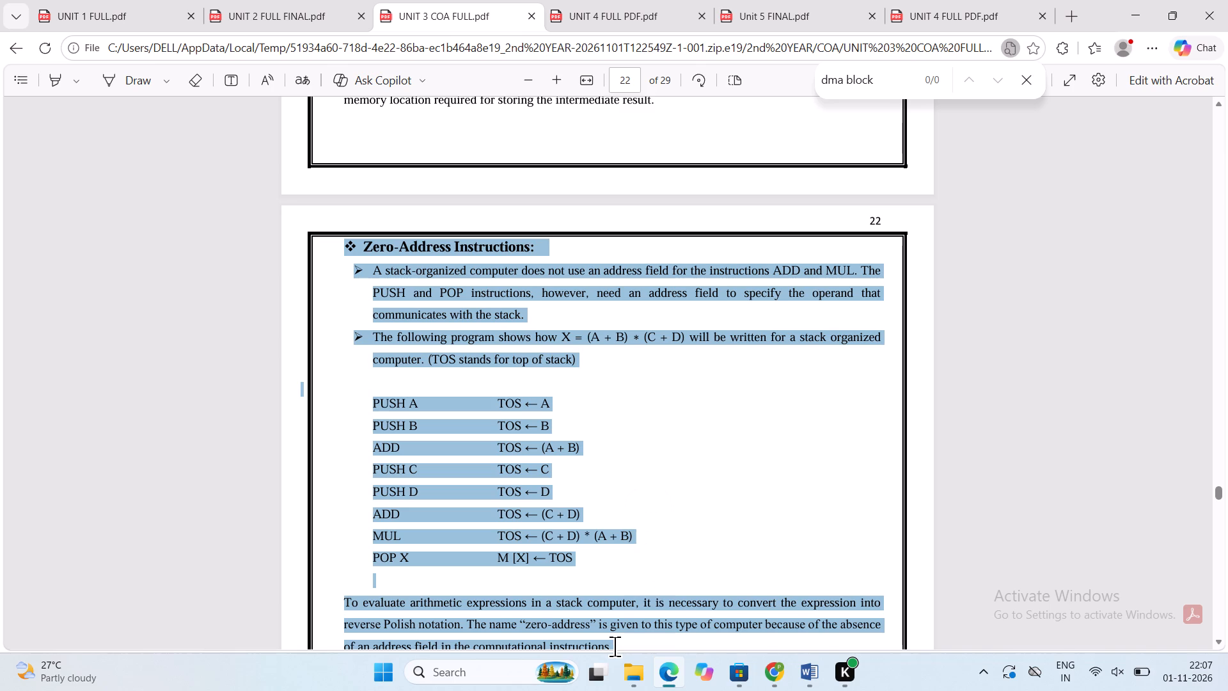
Switch to the Word notes and paste the copied Zero-Address Instructions text on a new line below the INSTRUCTION FORMATS(0,1,2,3): heading.
click(801, 670)
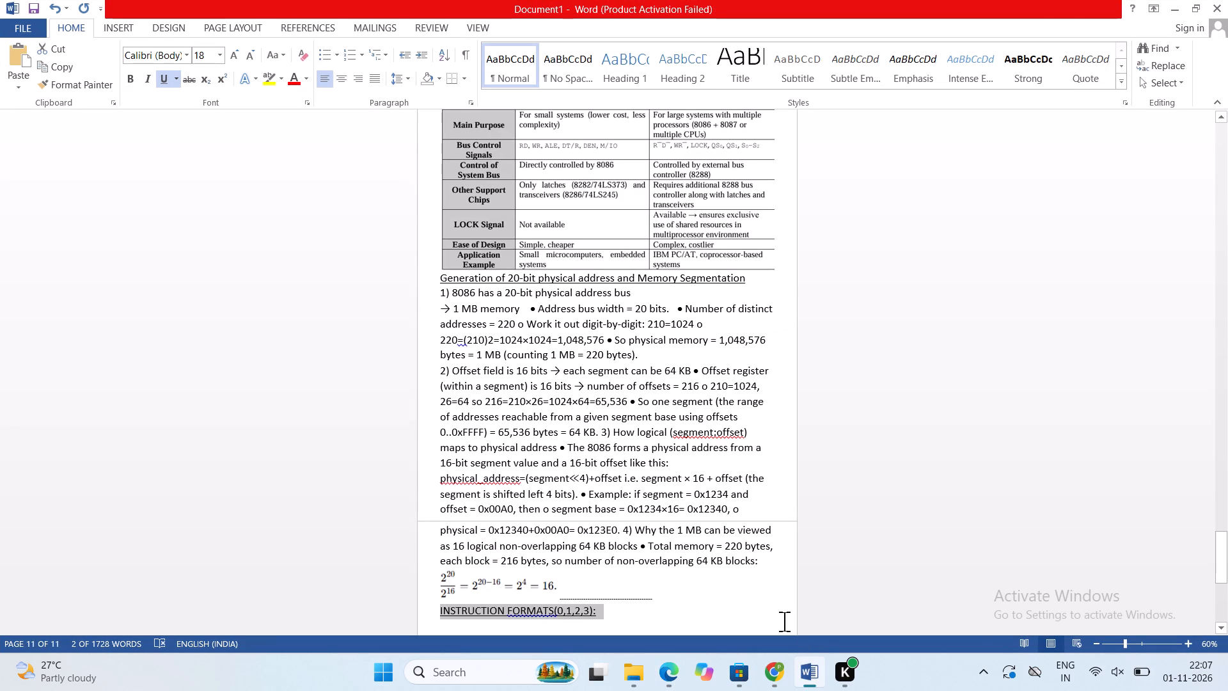
click(652, 607)
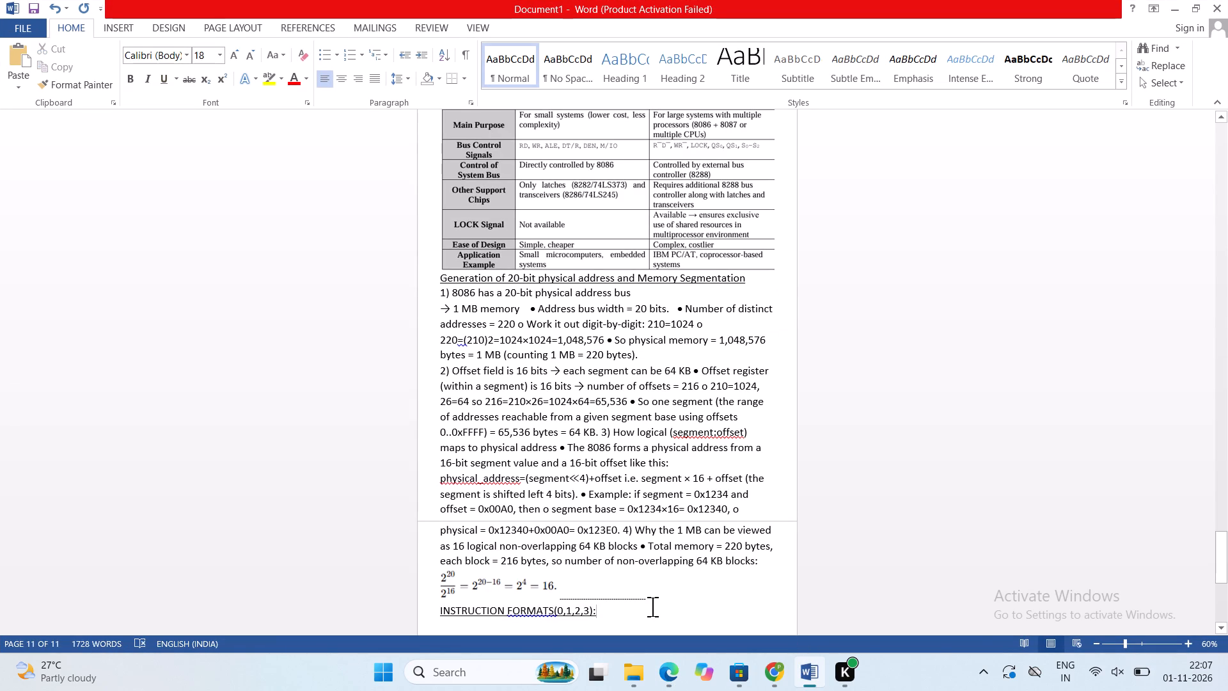
key(shift+Return)
key(ctrl+v)
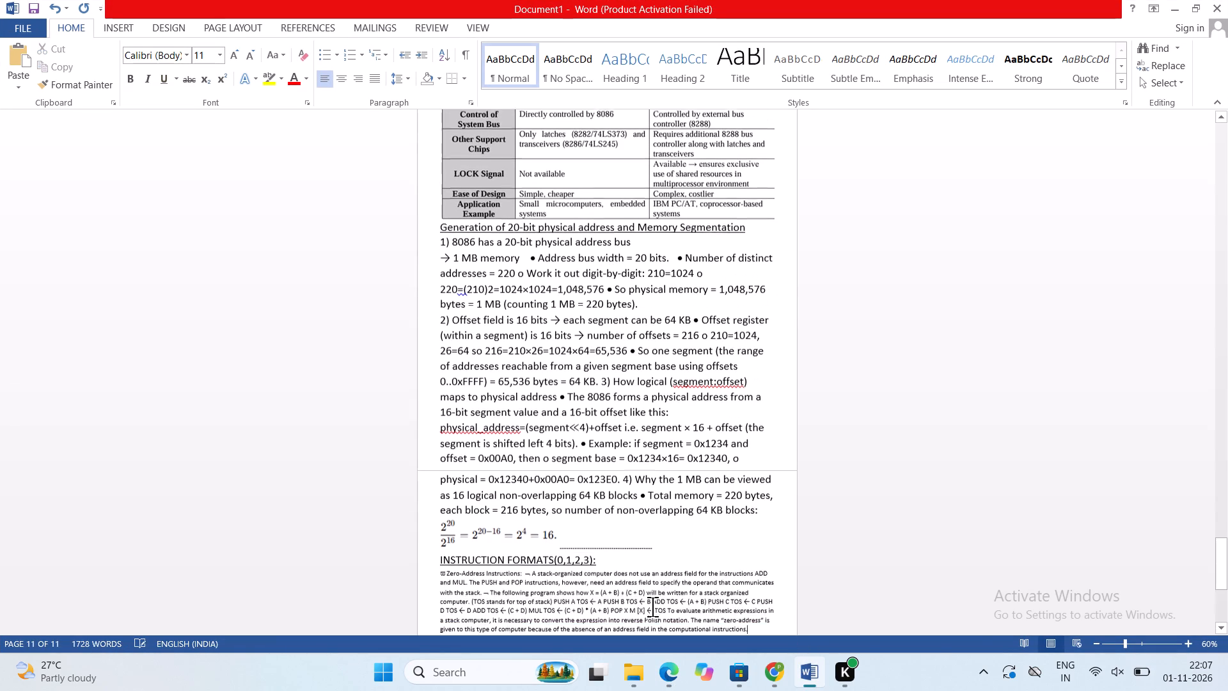
Set the font size of the pasted Zero-Address Instructions text to 18.
drag(432, 559, 505, 609)
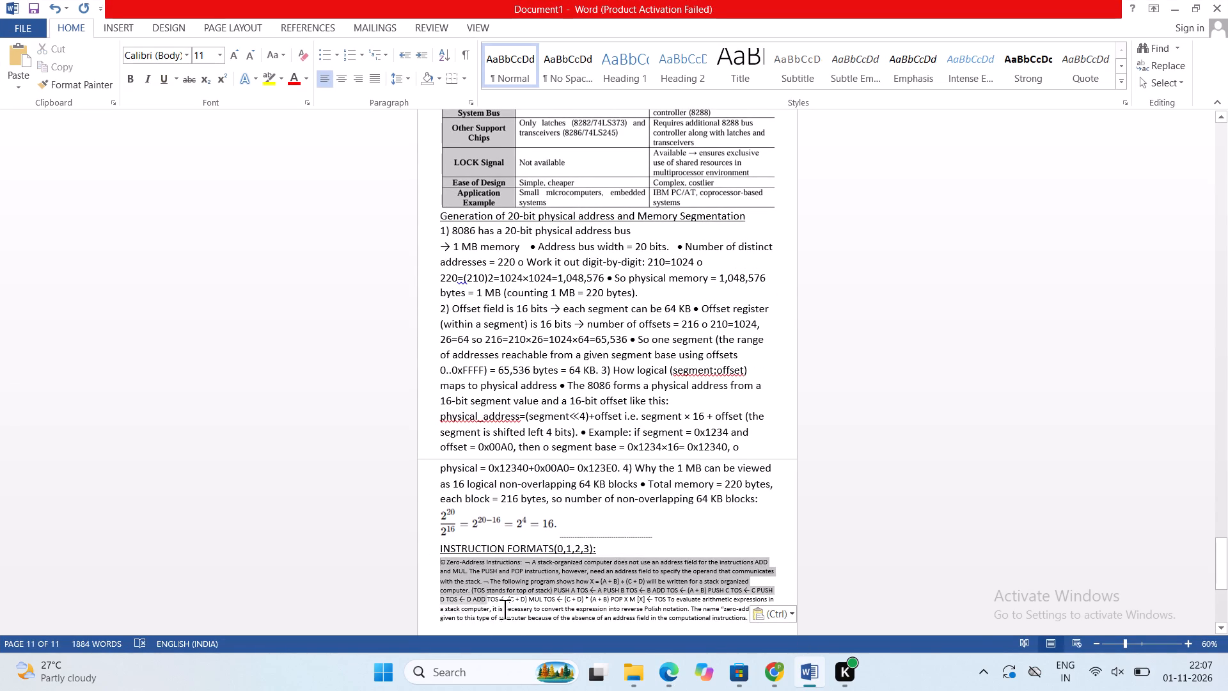
drag(505, 609, 776, 525)
click(753, 525)
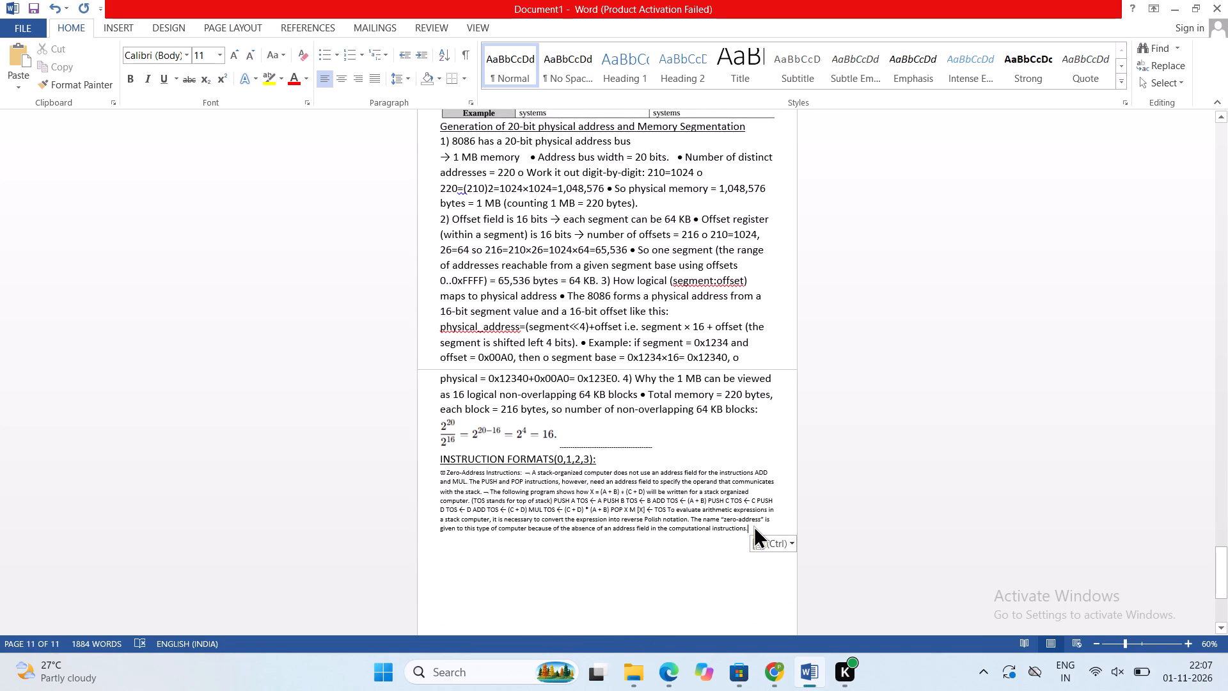
drag(441, 475, 681, 521)
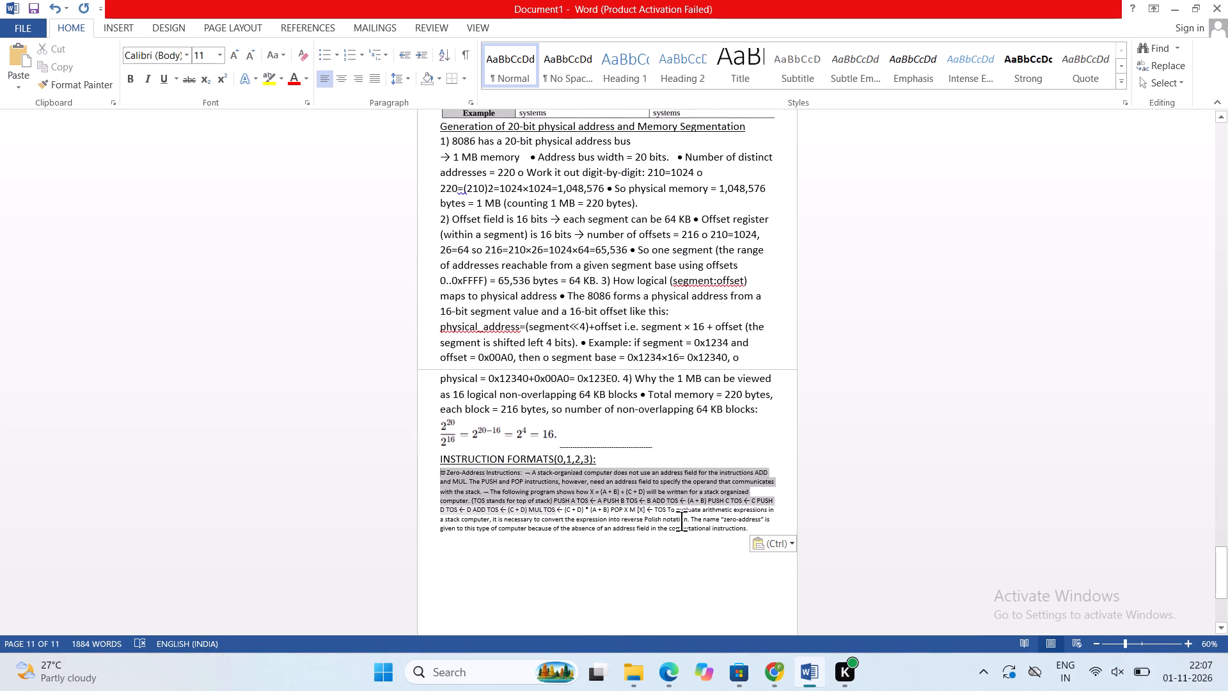
drag(681, 521, 814, 560)
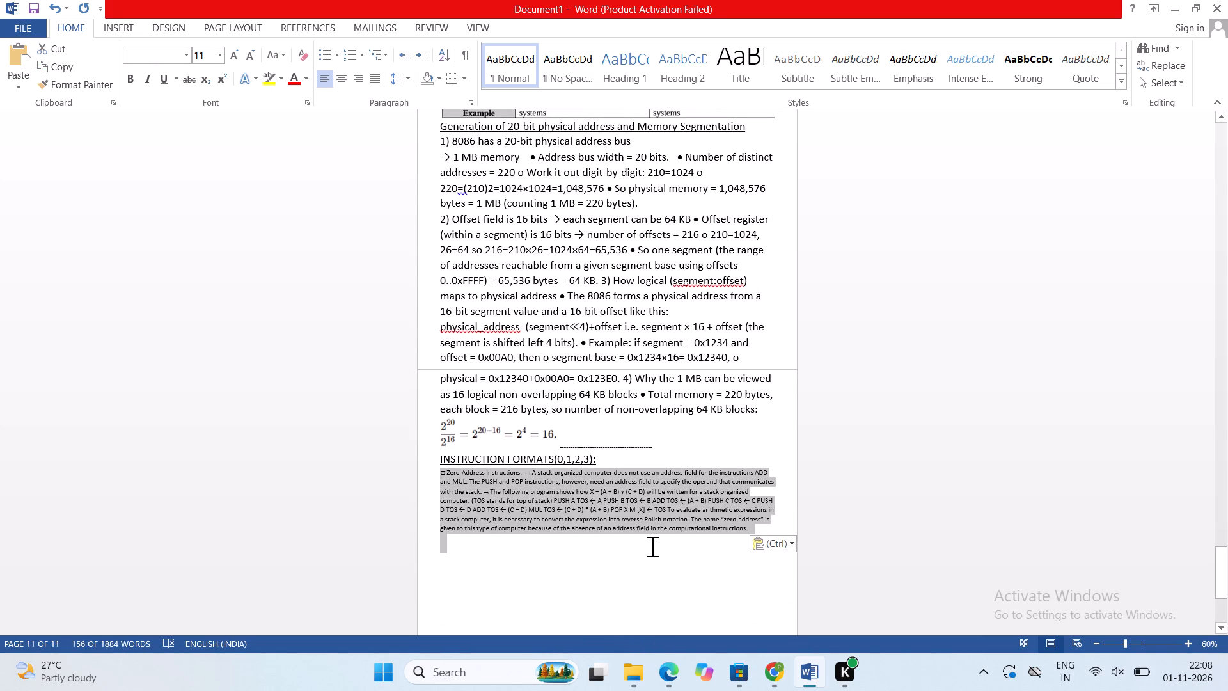
click(221, 53)
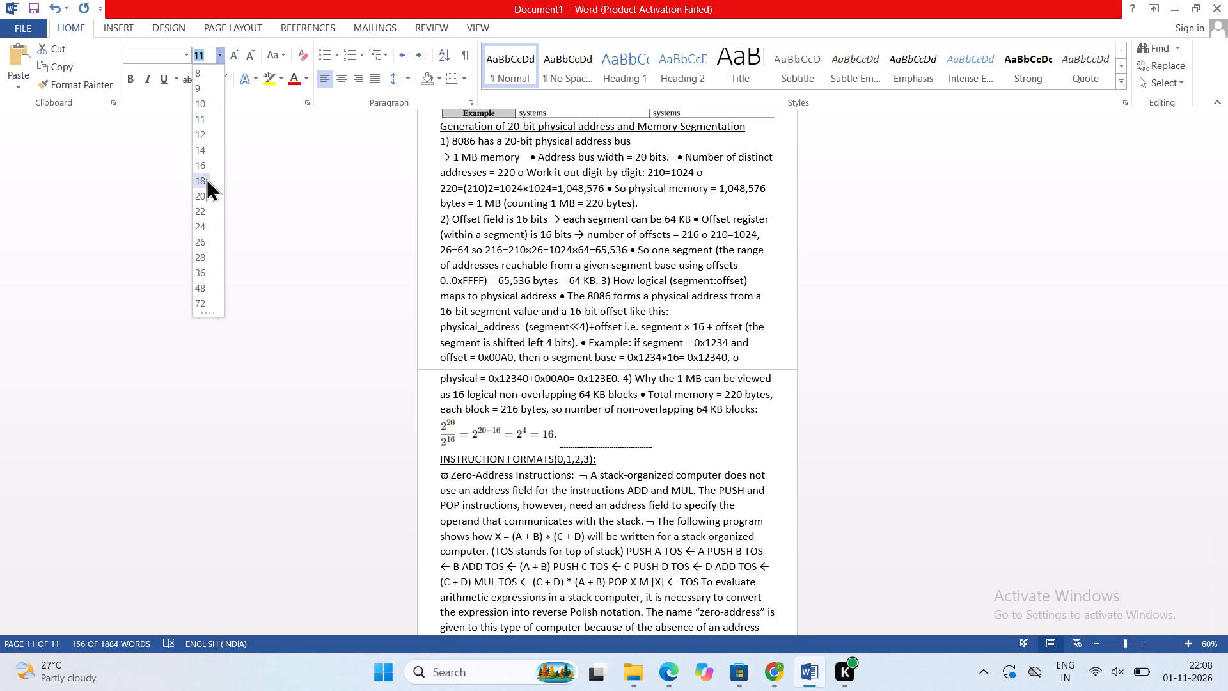
click(206, 178)
click(597, 429)
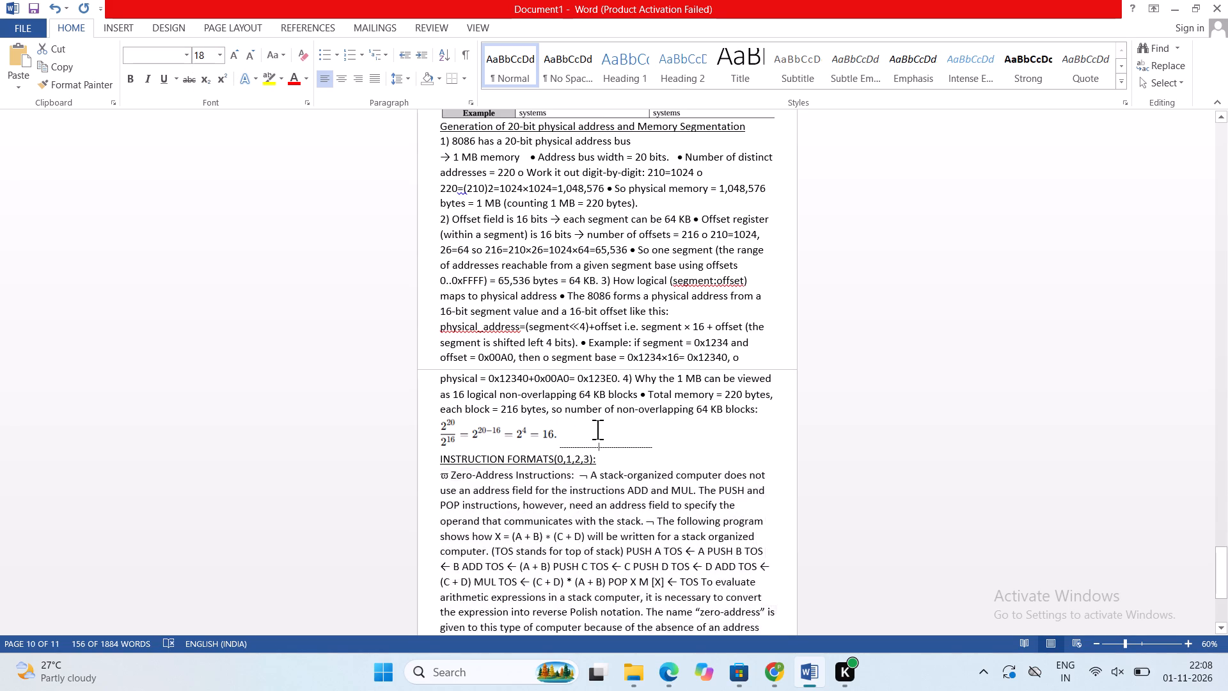
Underline the "Zero-Address Instructions" heading at the start of the pasted text under INSTRUCTION FORMATS(0,1,2,3):.
scroll(597, 429, down, 3)
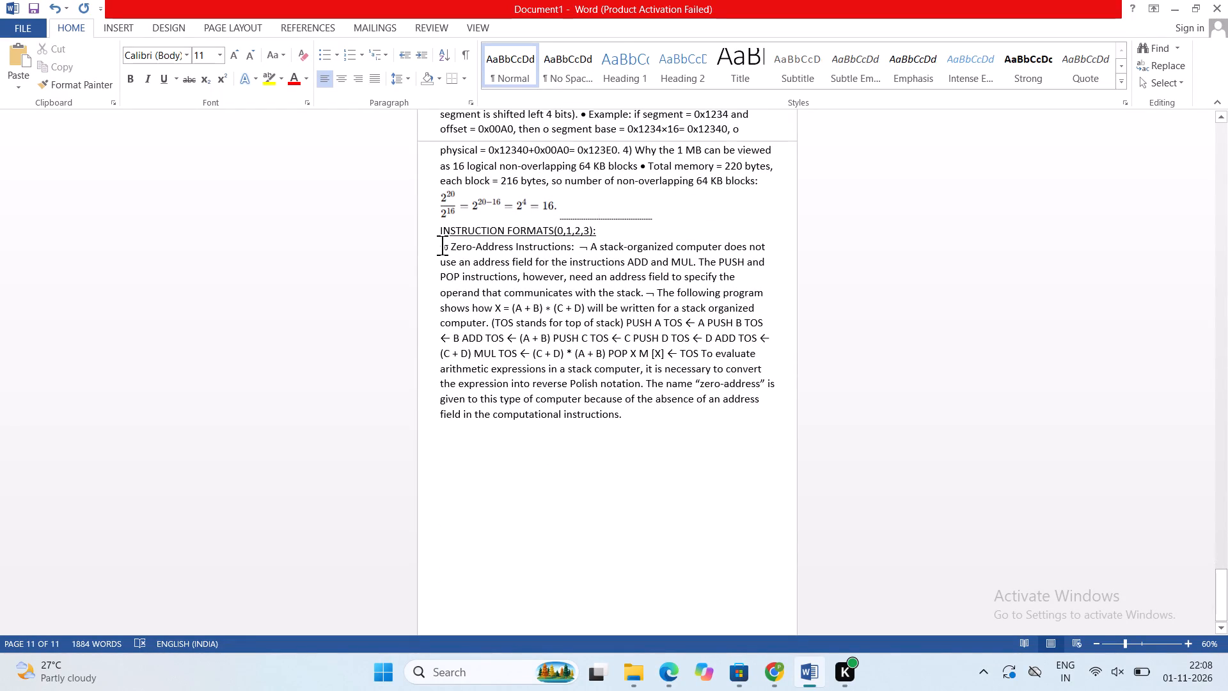
drag(442, 245, 564, 249)
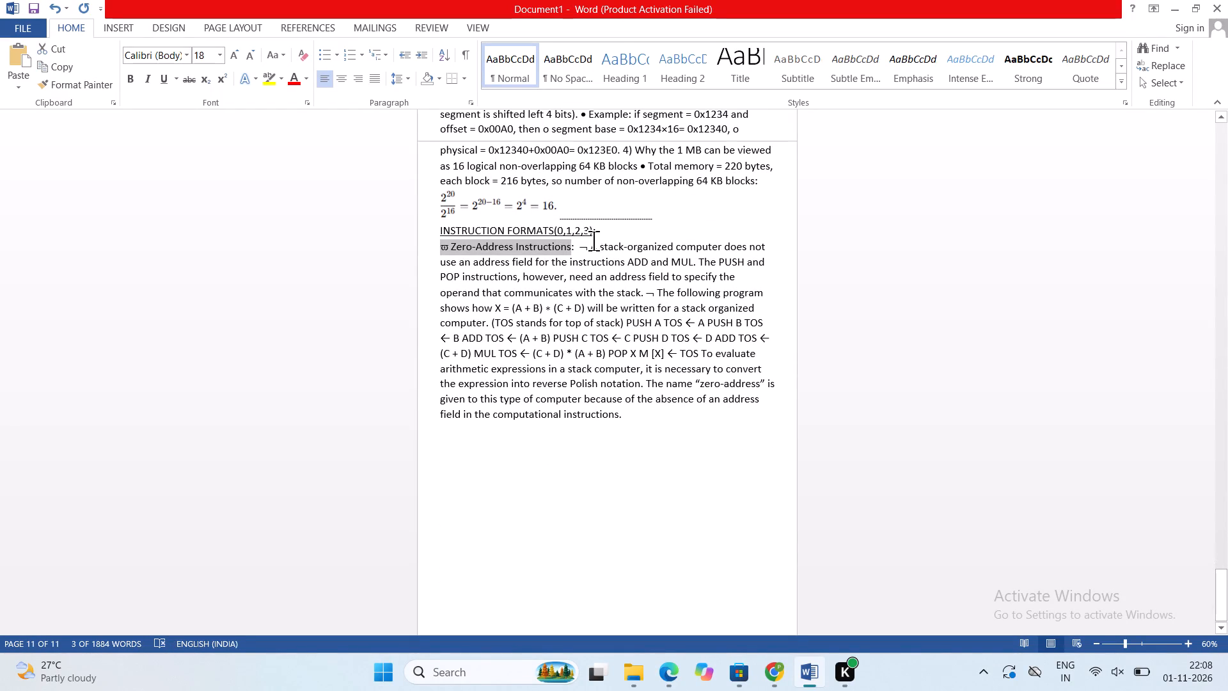
click(559, 248)
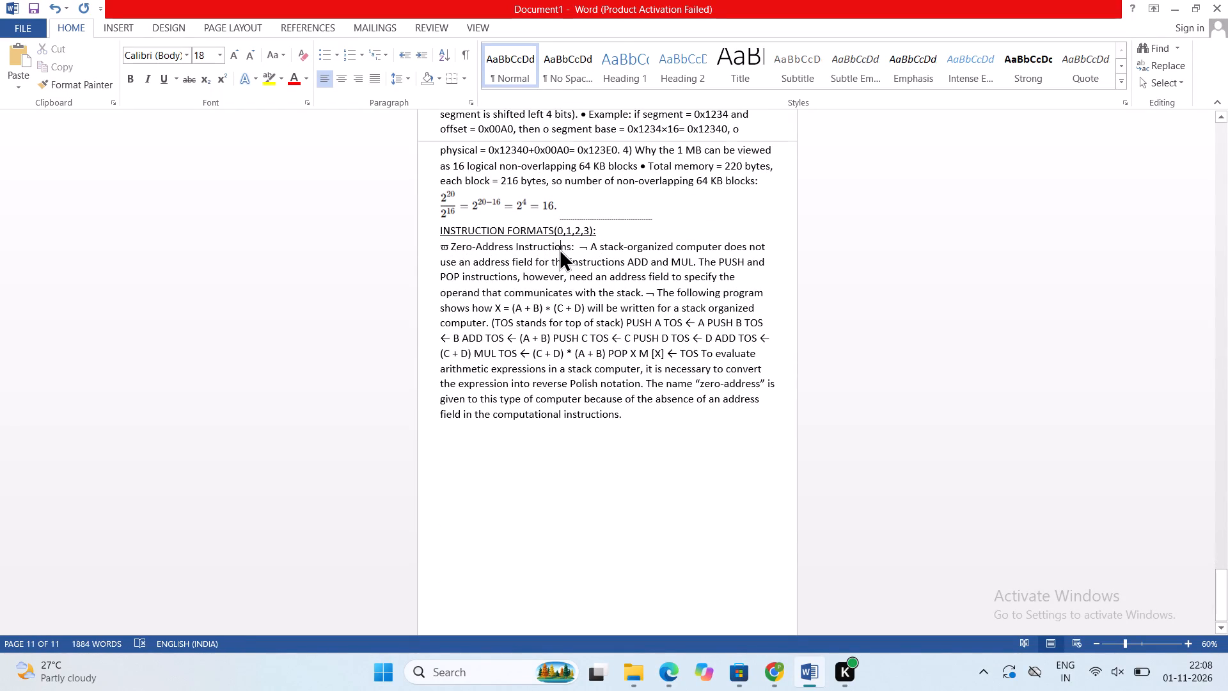
drag(439, 250, 541, 251)
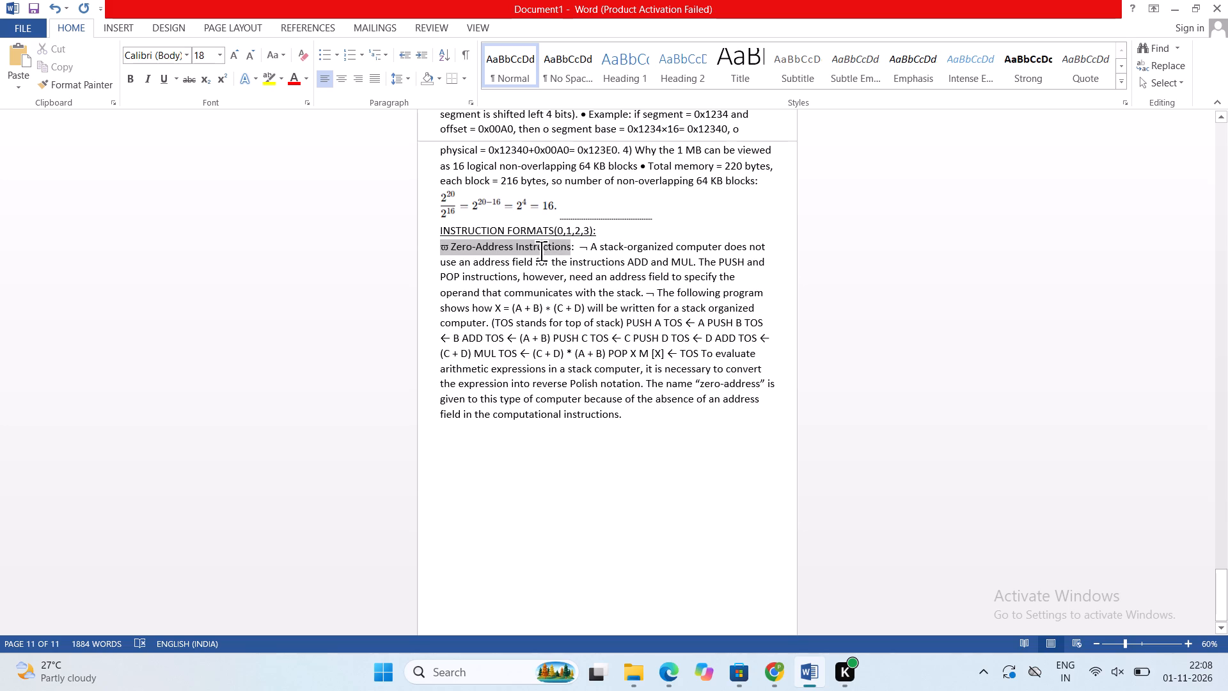
drag(541, 251, 571, 246)
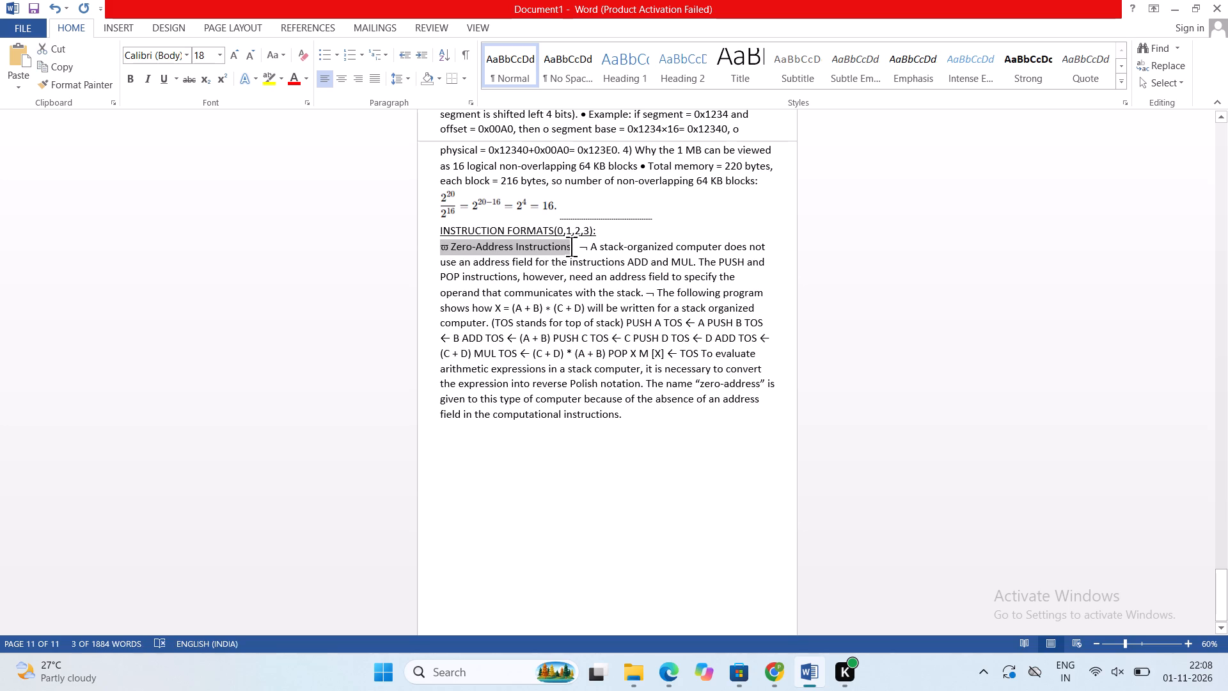
click(170, 74)
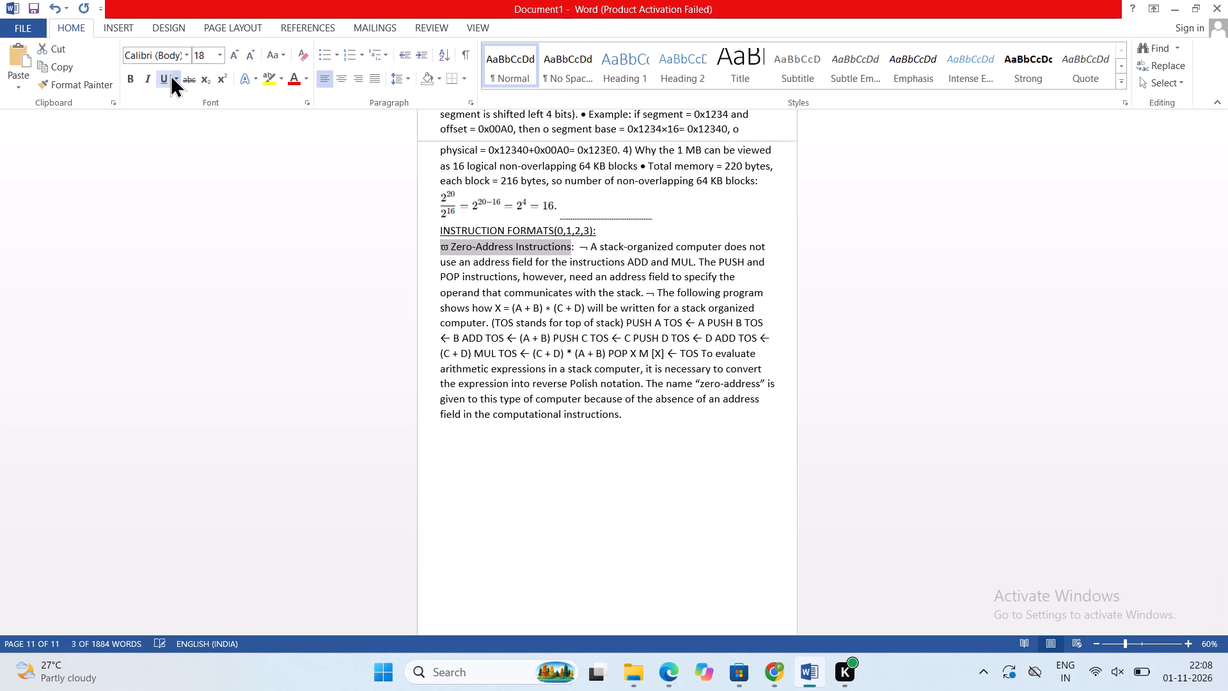
click(161, 74)
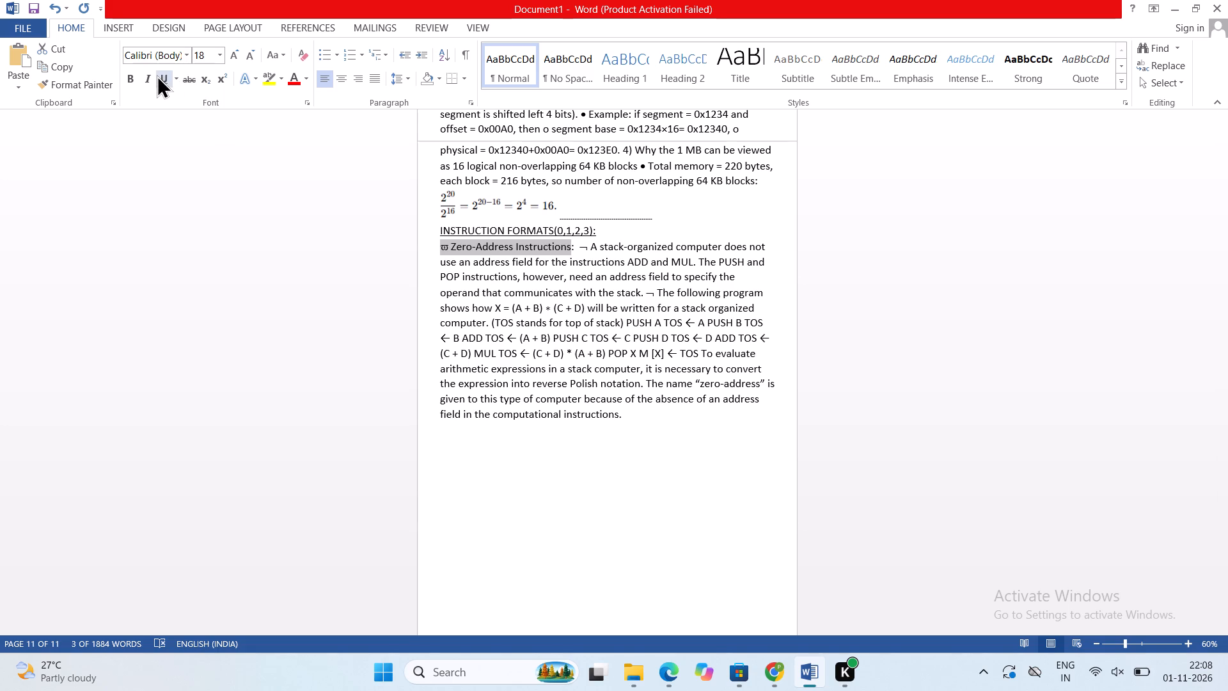
click(157, 75)
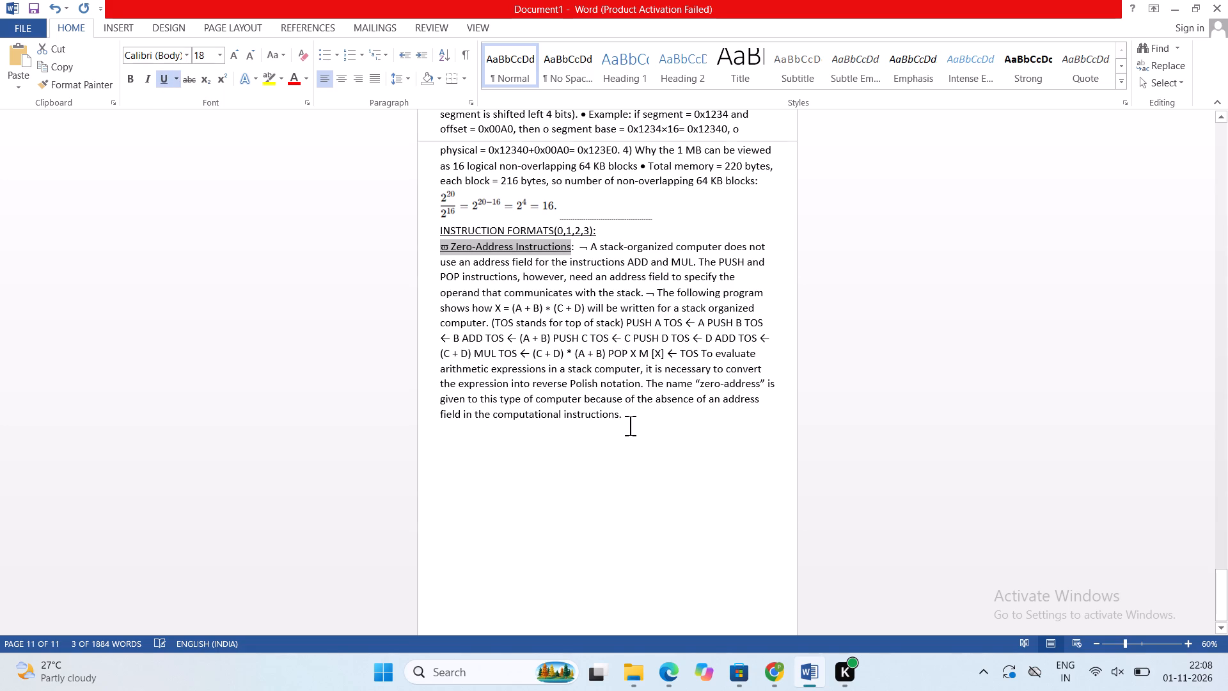
Copy the One-Address Instructions section from page 21 of the Unit 3 PDF in Edge and paste it into Word on a new line below the zero-address text.
double_click(635, 422)
key(shift+Return)
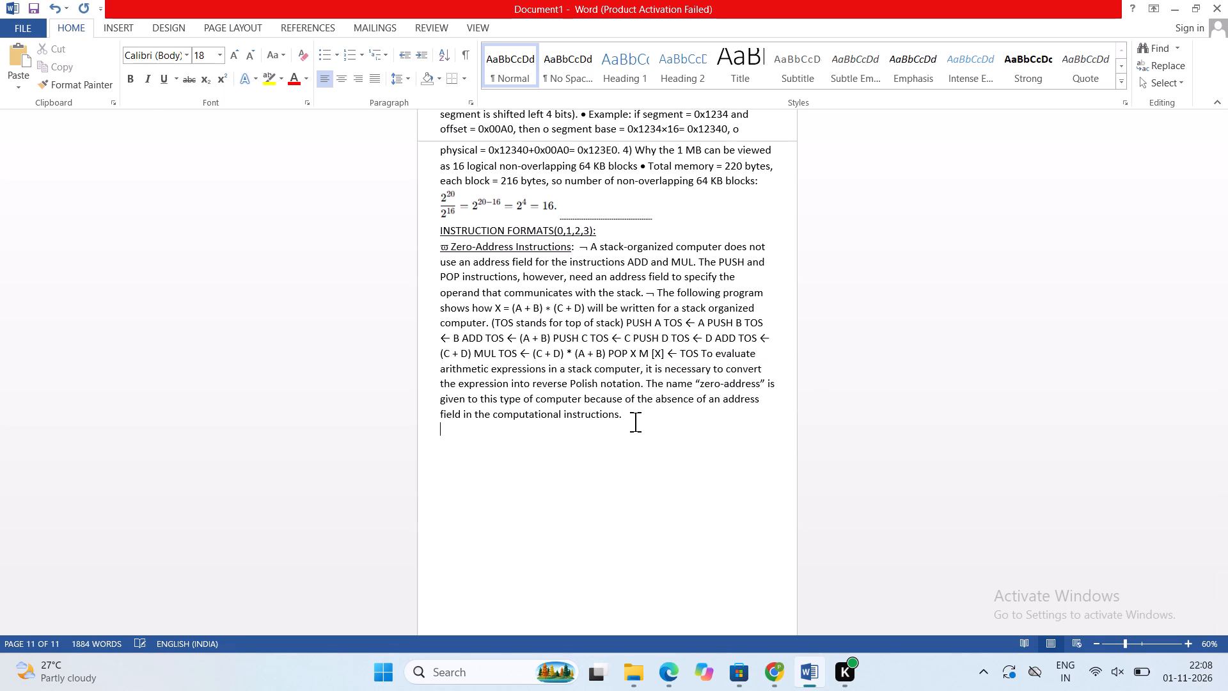
click(801, 669)
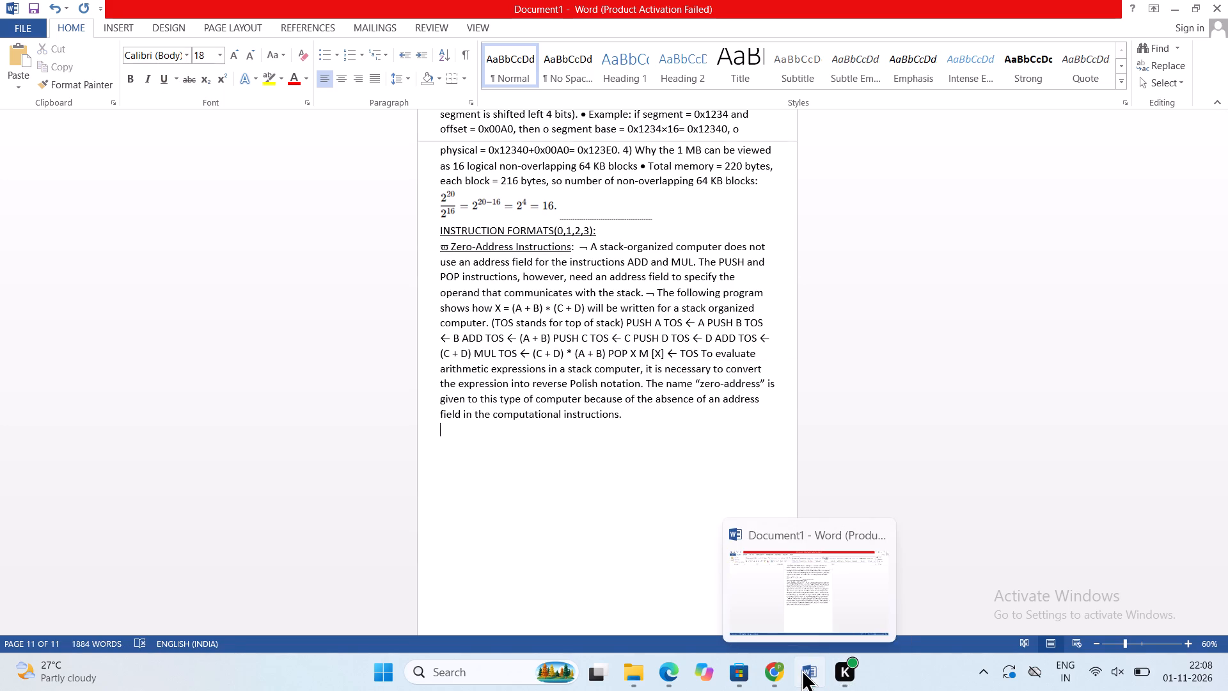
scroll(564, 329, up, 4)
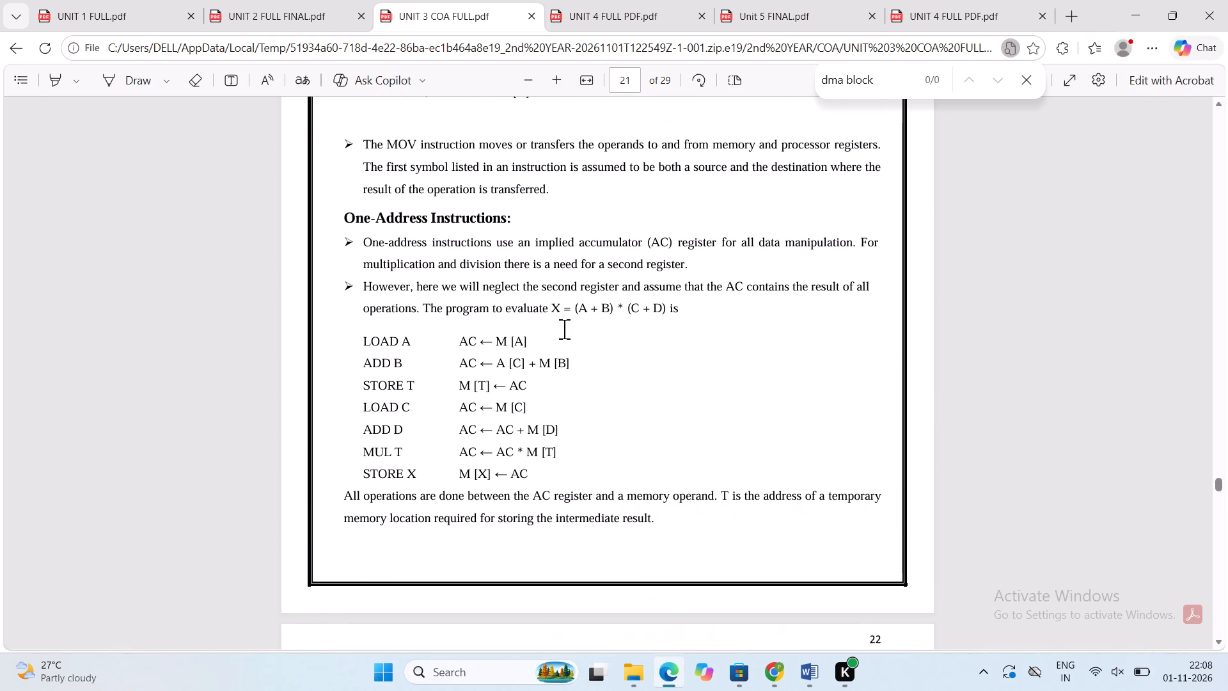
scroll(564, 329, up, 1)
drag(339, 218, 614, 440)
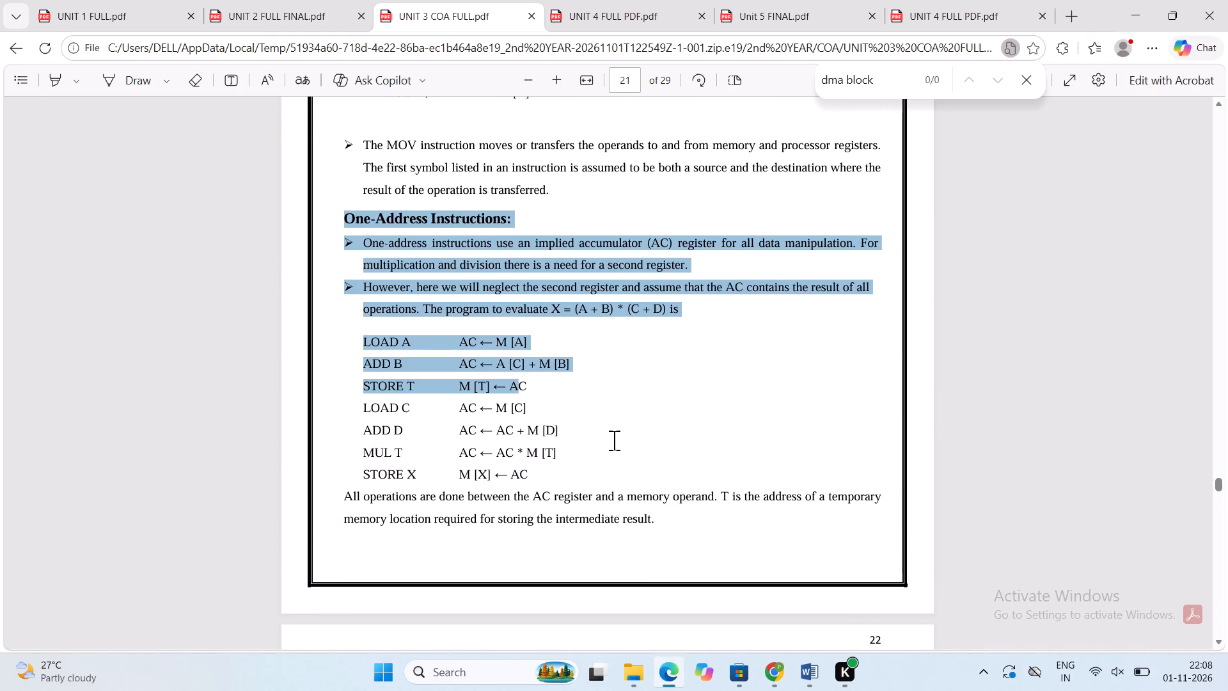
drag(614, 440, 727, 525)
key(ctrl+c)
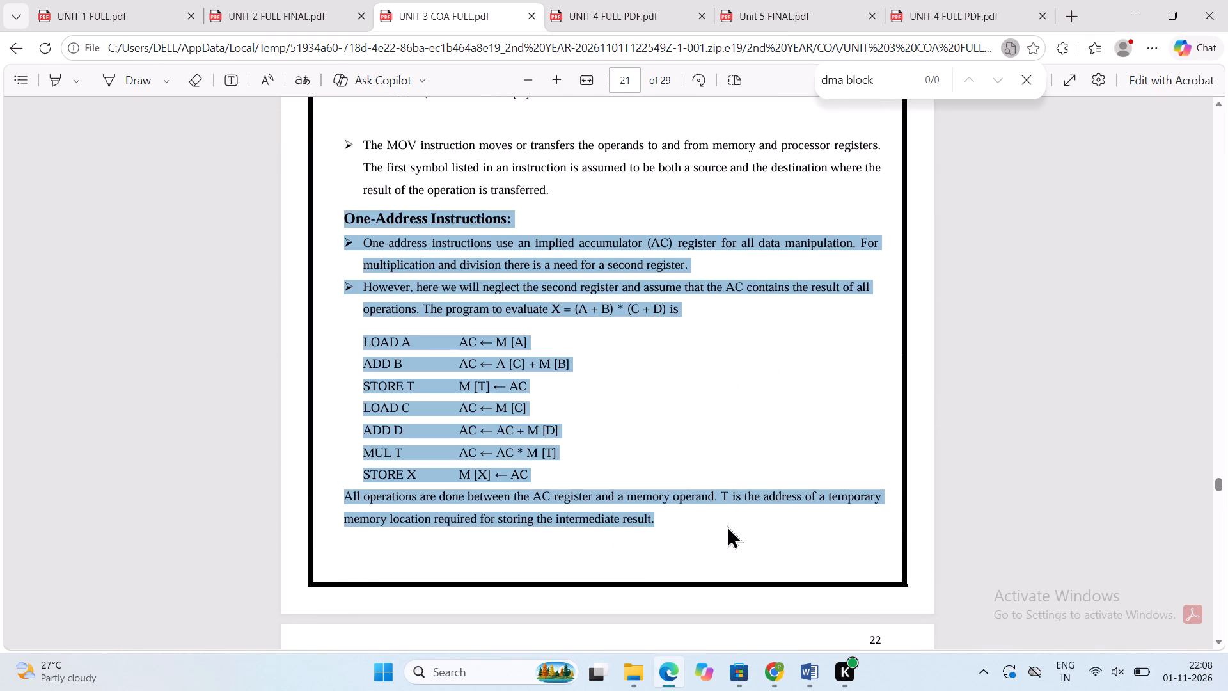
click(815, 672)
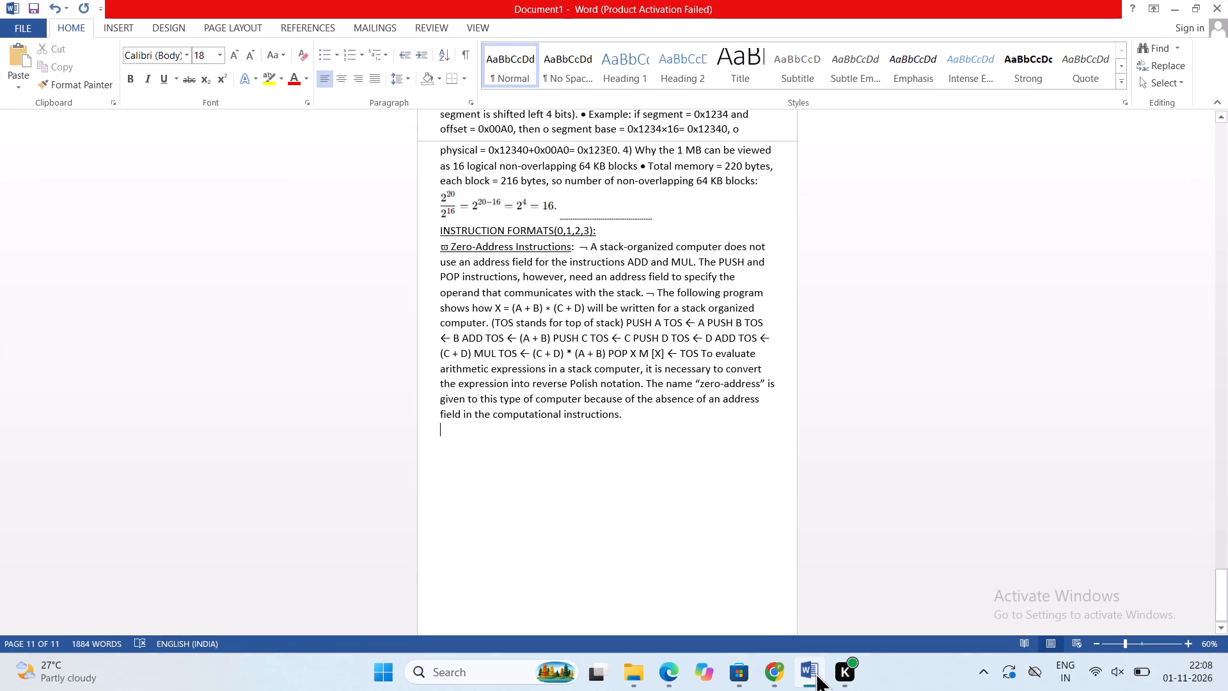
key(ctrl+v)
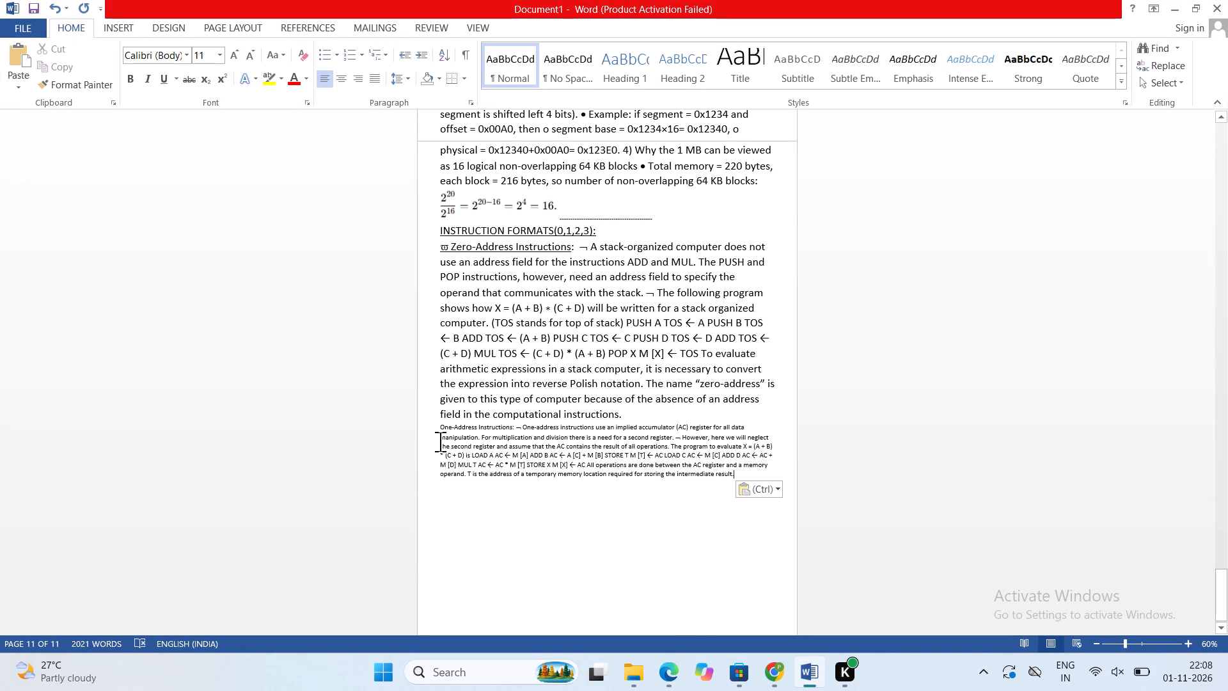
Set the font size of the pasted One-Address Instructions text to 18.
drag(436, 429, 792, 493)
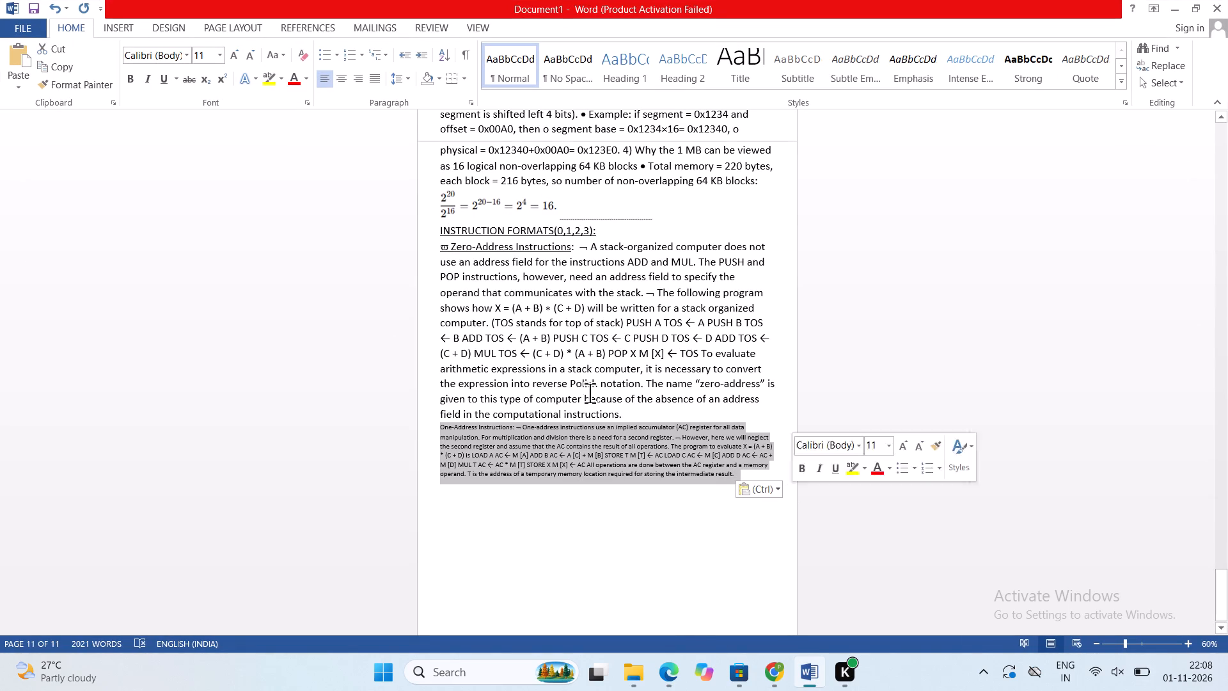
click(223, 57)
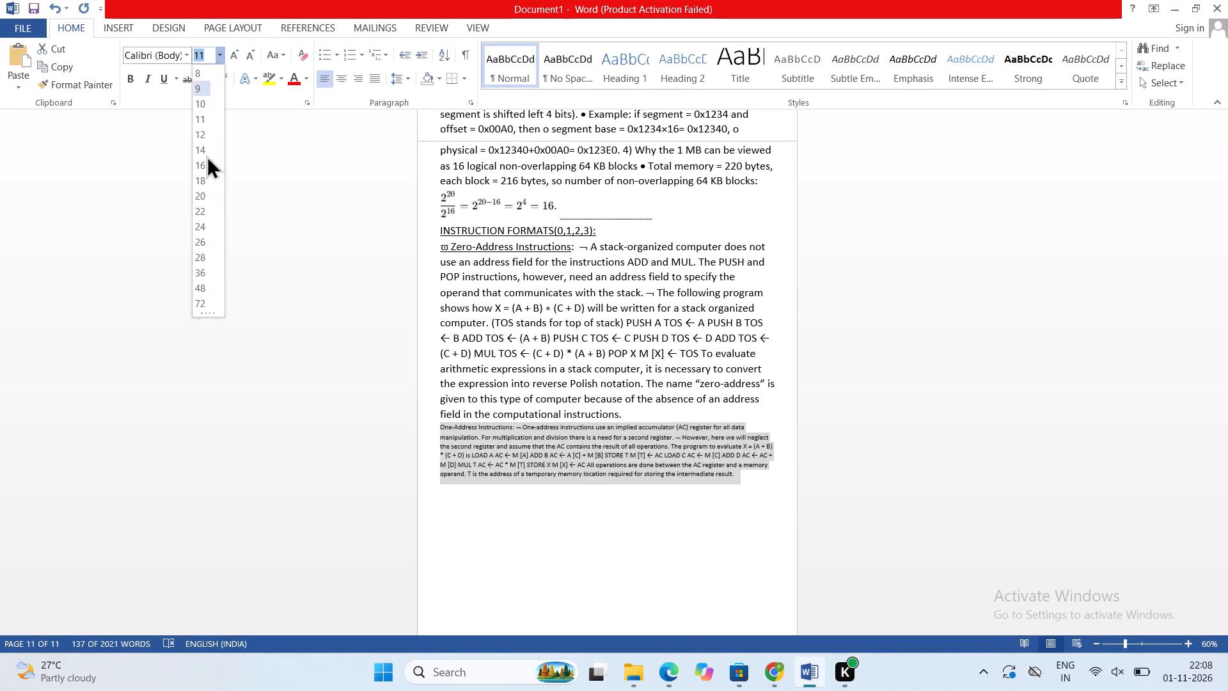
click(204, 179)
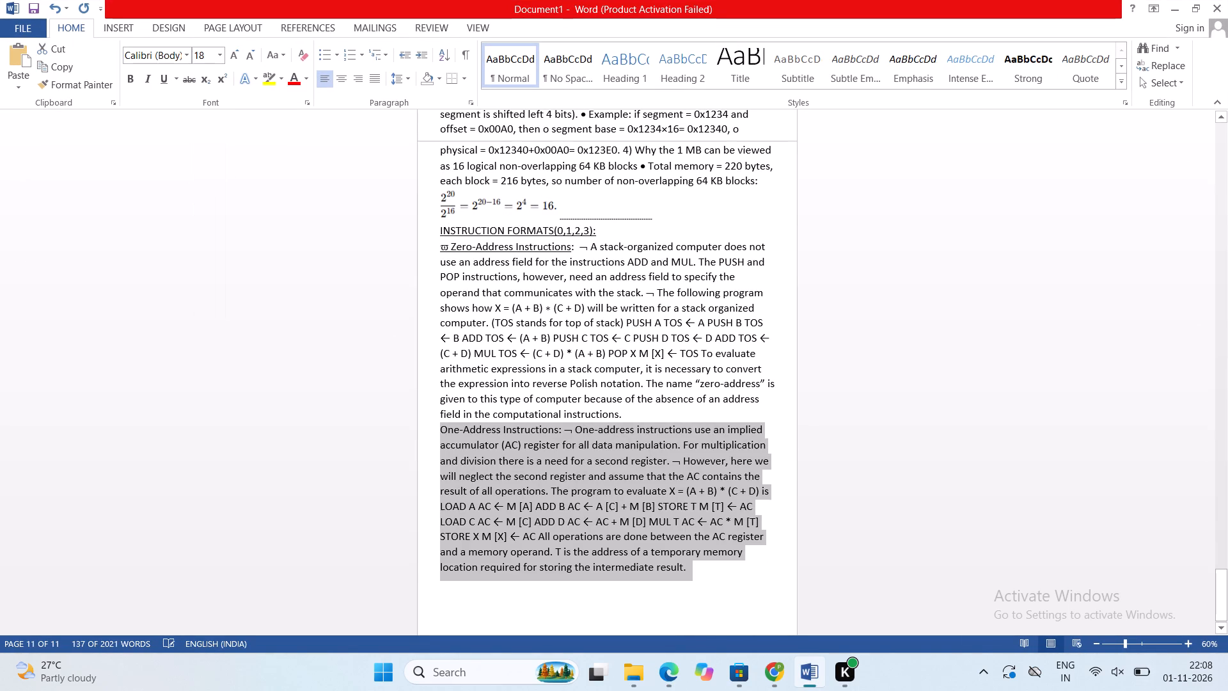
click(463, 446)
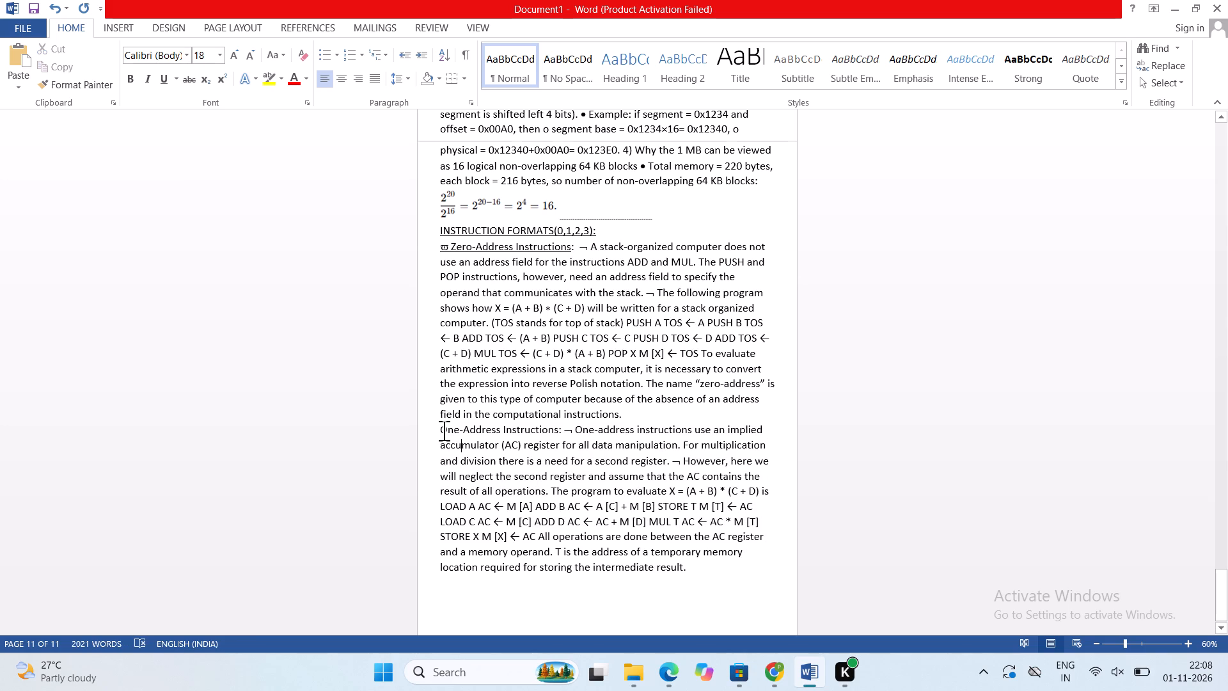
Underline the "One-Address Instructions" heading at the start of the newly pasted paragraph.
drag(439, 430, 538, 433)
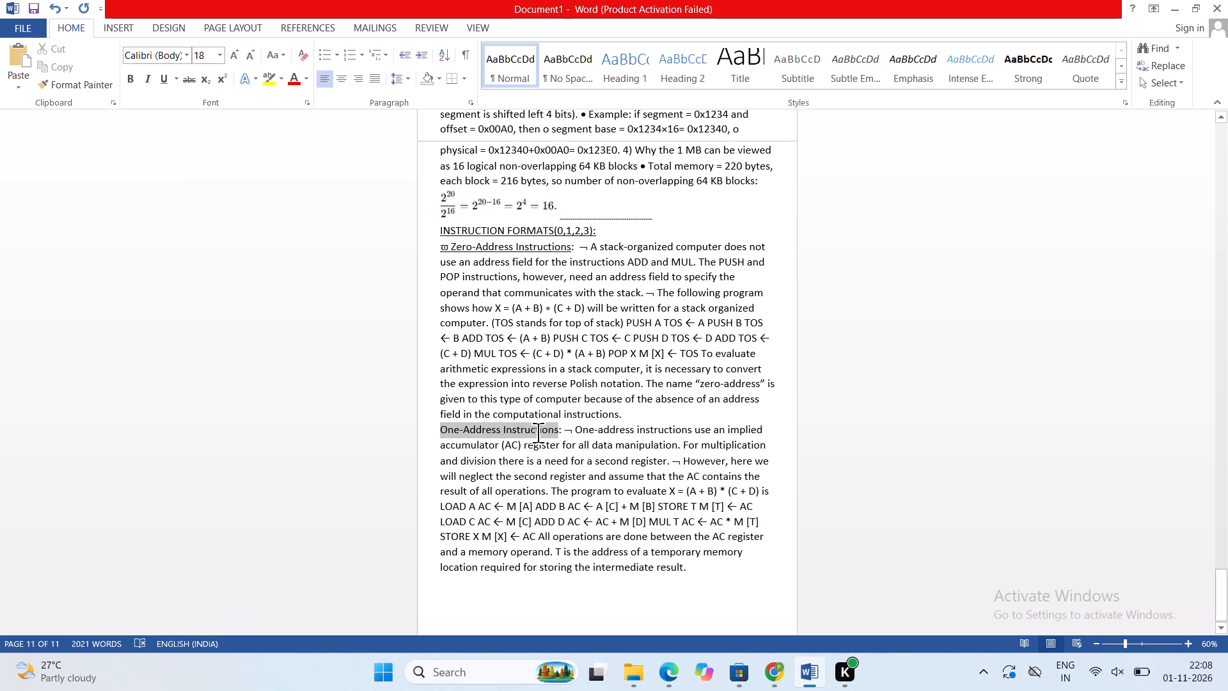
drag(538, 433, 540, 432)
click(162, 74)
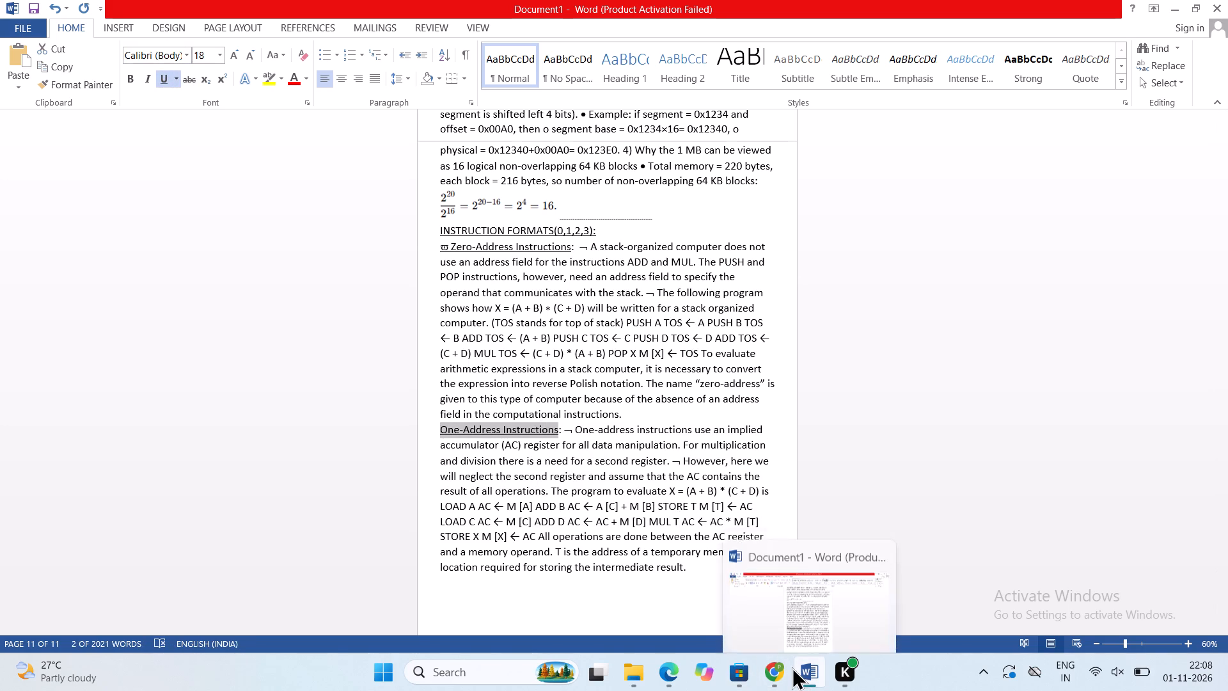
click(697, 582)
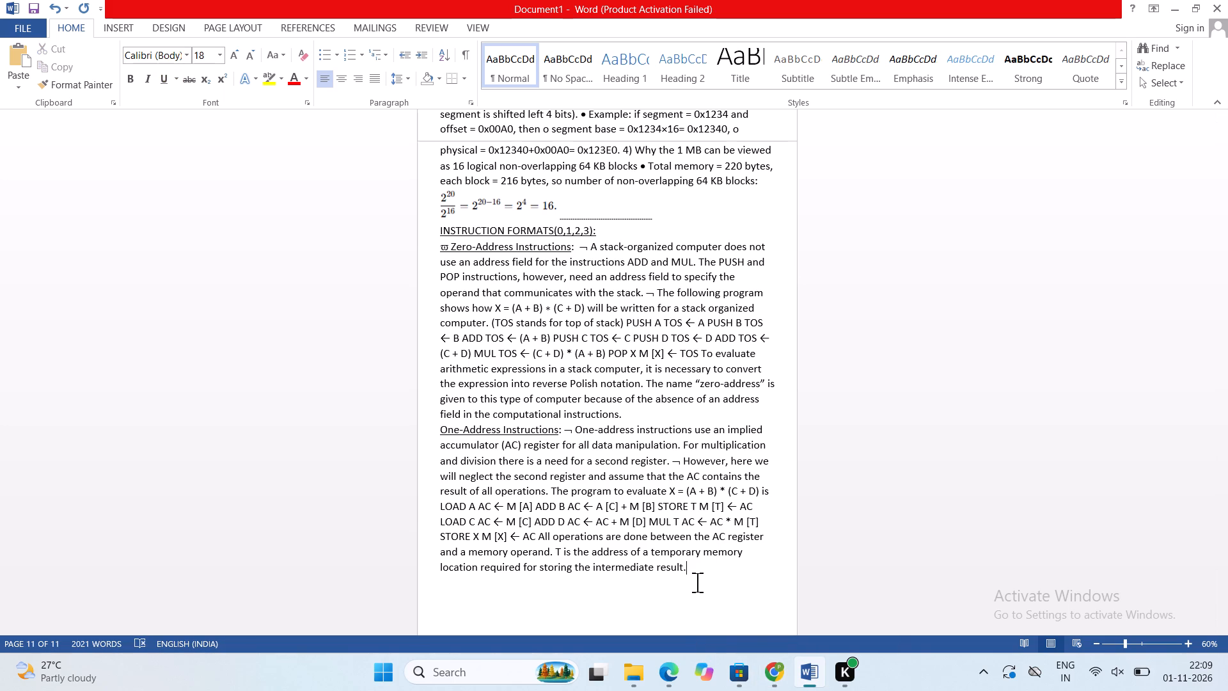
Switch to the COA UNIT-3.pptx slides in Chrome and maximize the window.
click(769, 672)
click(780, 569)
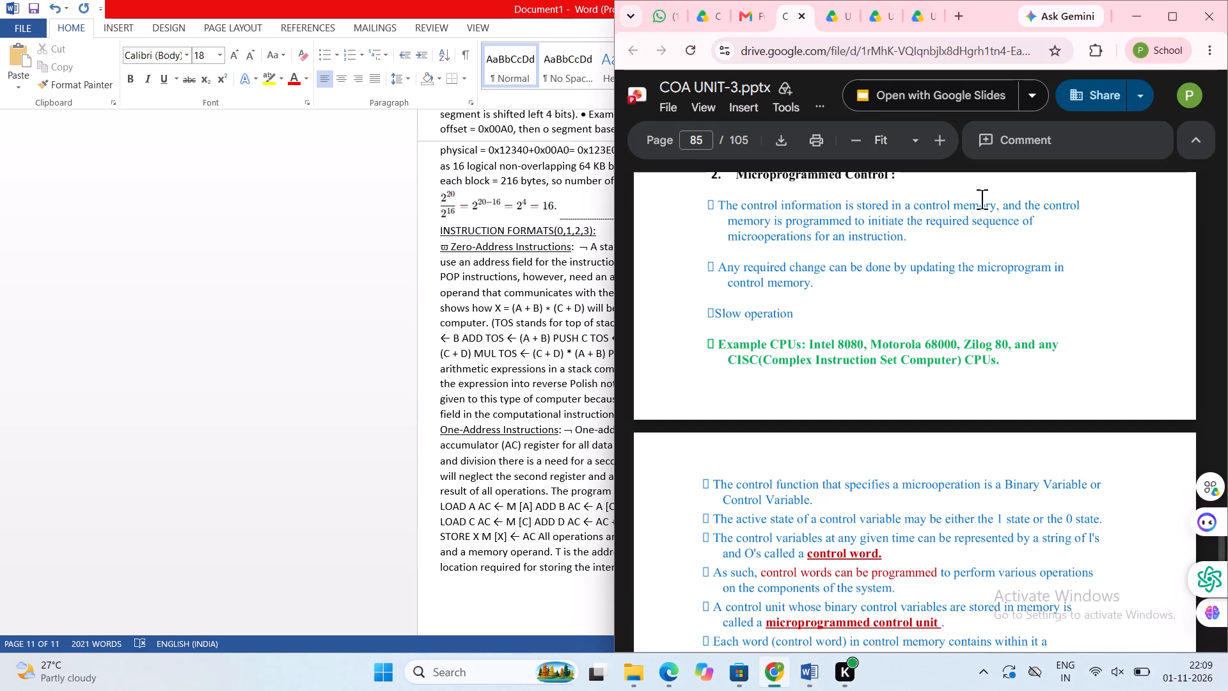
click(1169, 7)
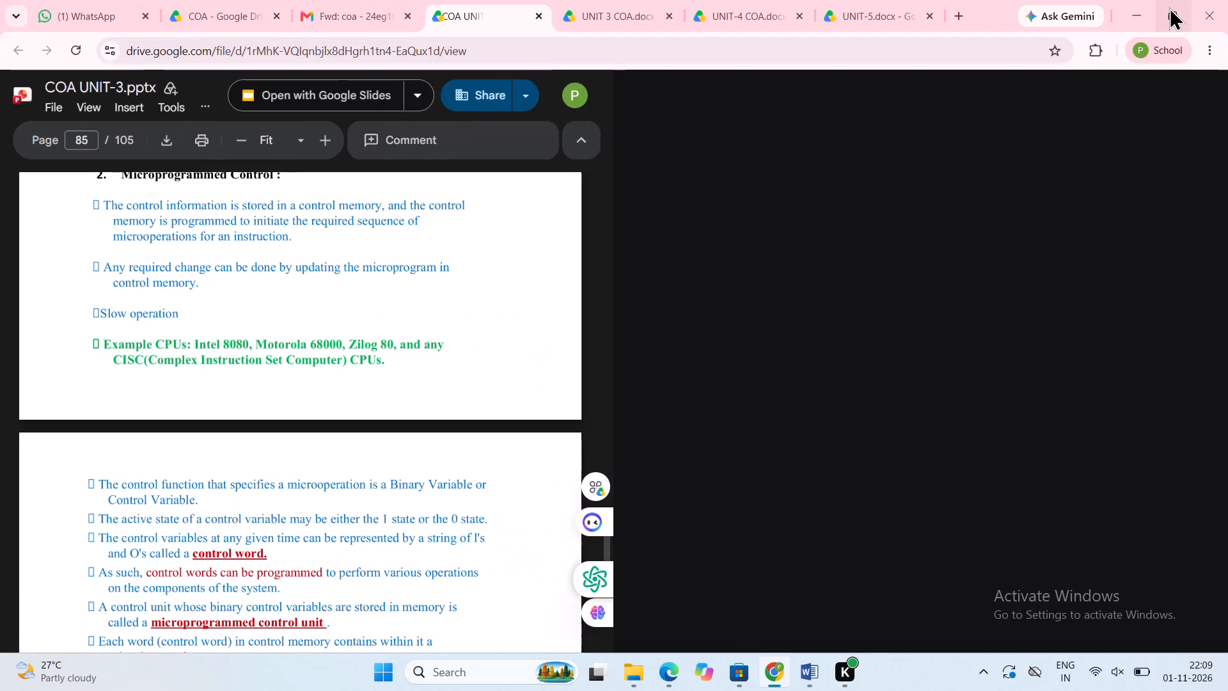
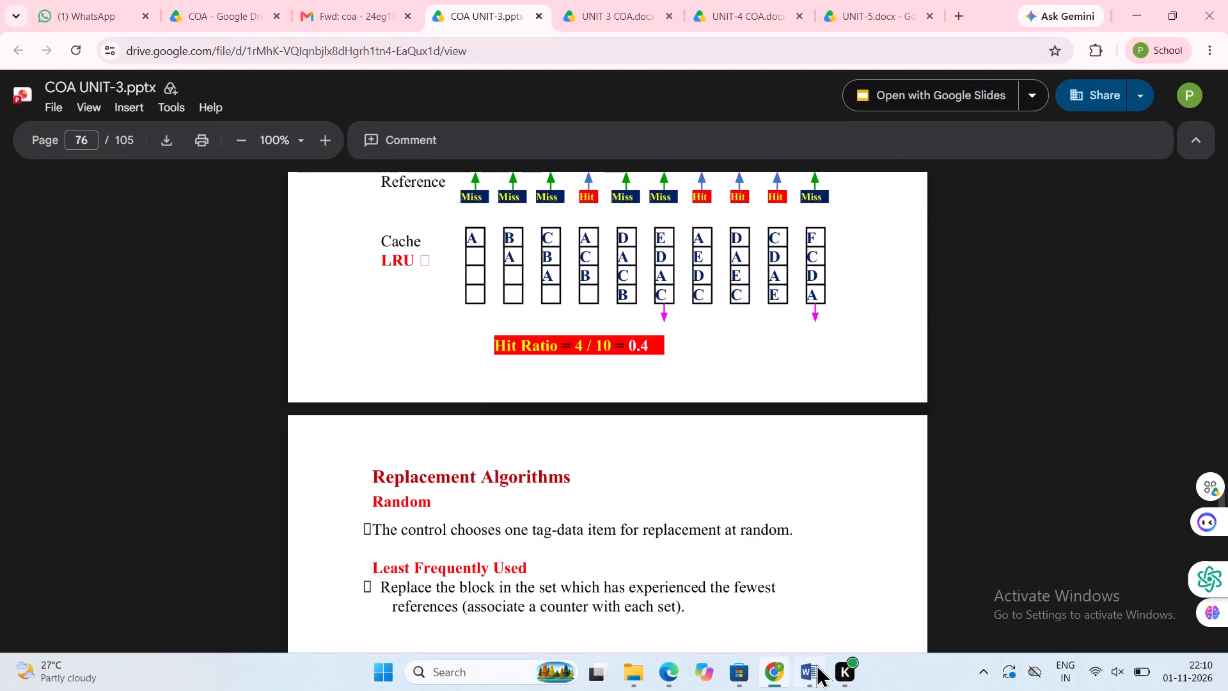
Look back through the COA UNIT-3 slides from the replacement algorithms to the opening Memory Organization slide.
click(816, 664)
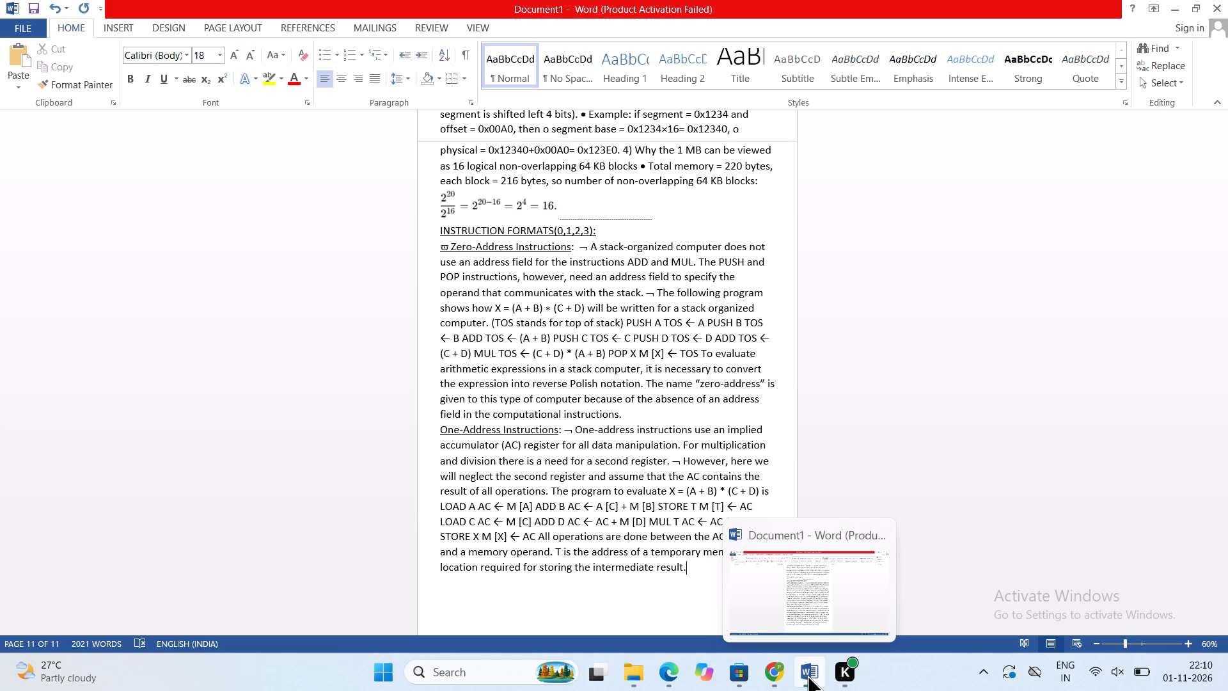
click(807, 674)
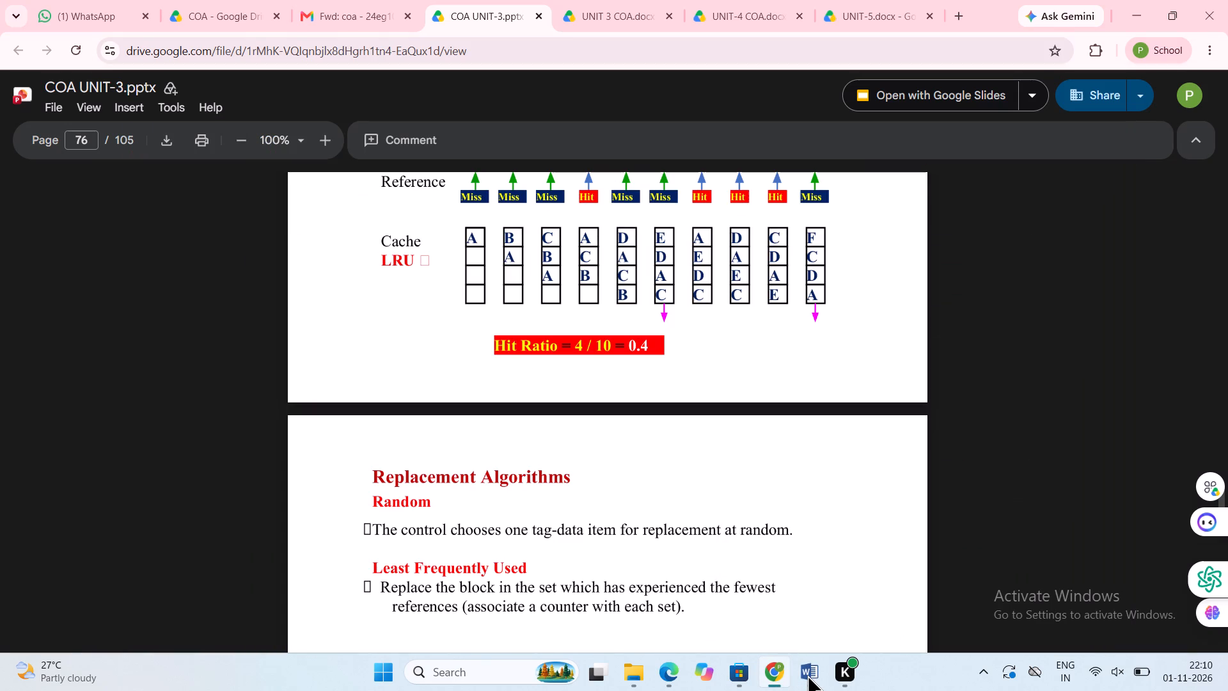
scroll(793, 531, up, 5)
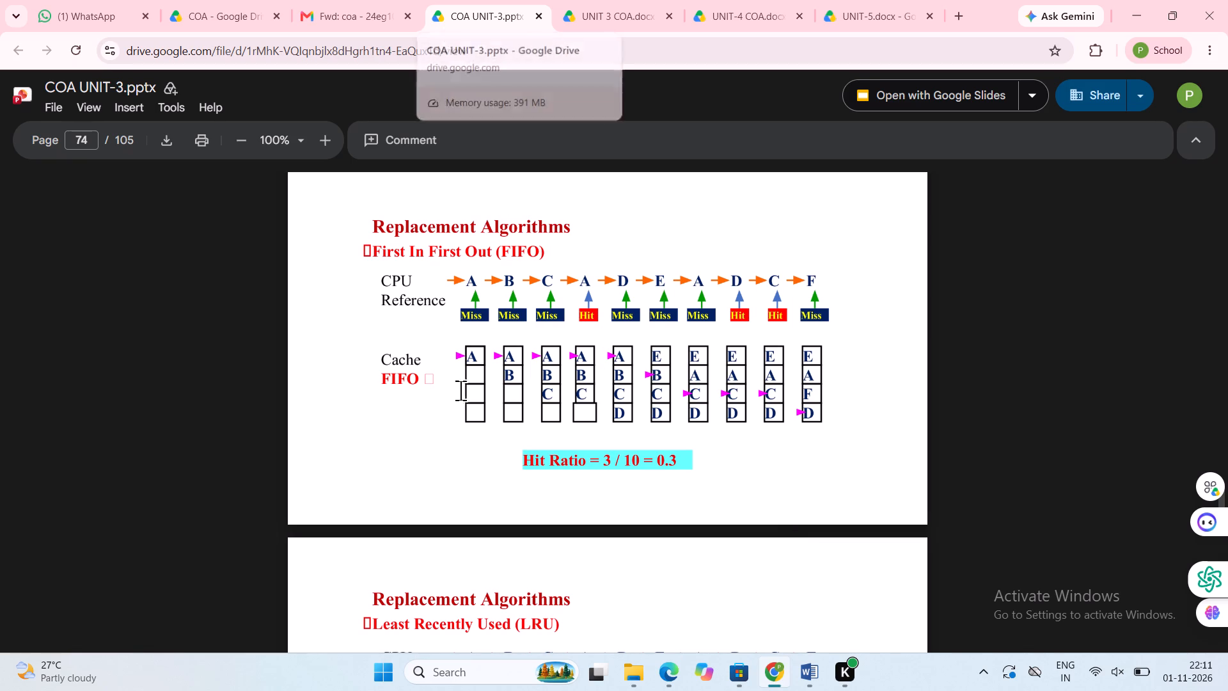
scroll(462, 418, up, 9)
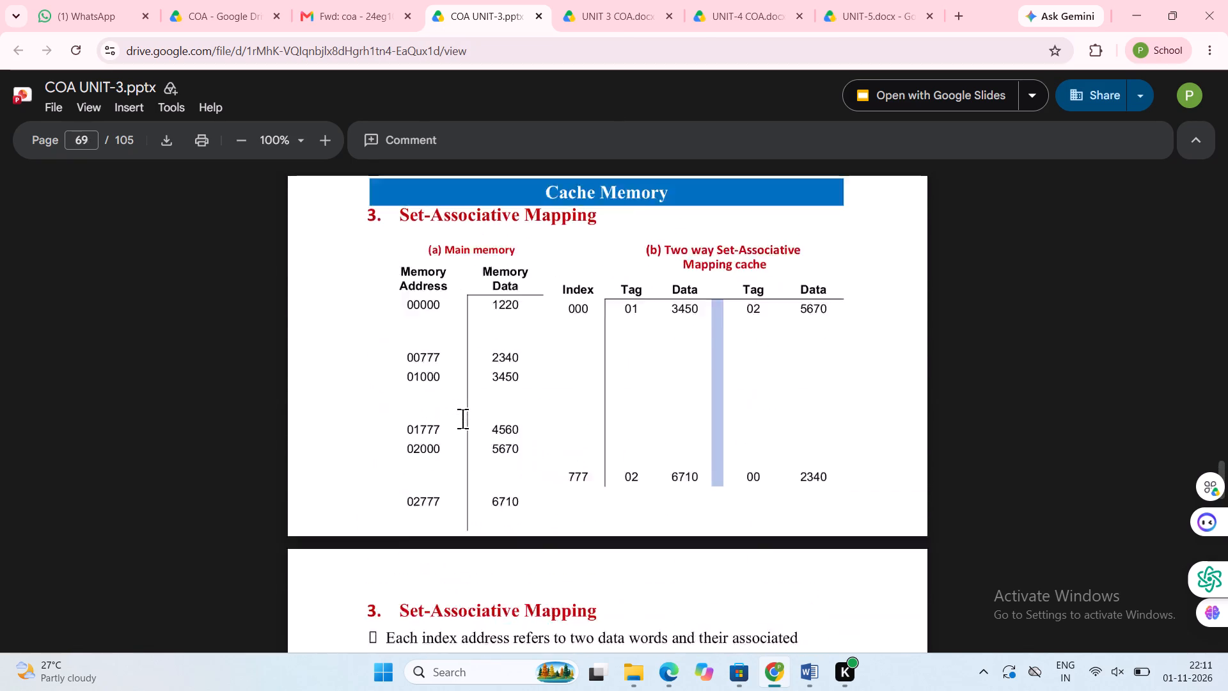
scroll(462, 418, down, 3)
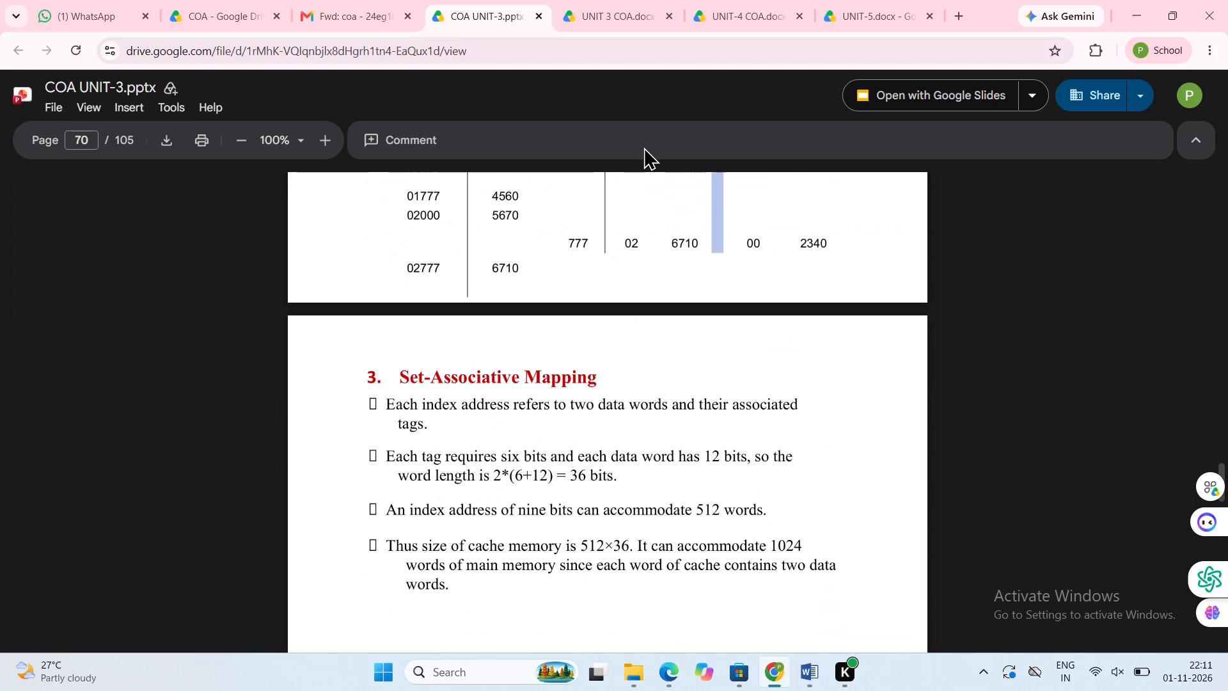
scroll(578, 283, down, 4)
scroll(578, 283, up, 7)
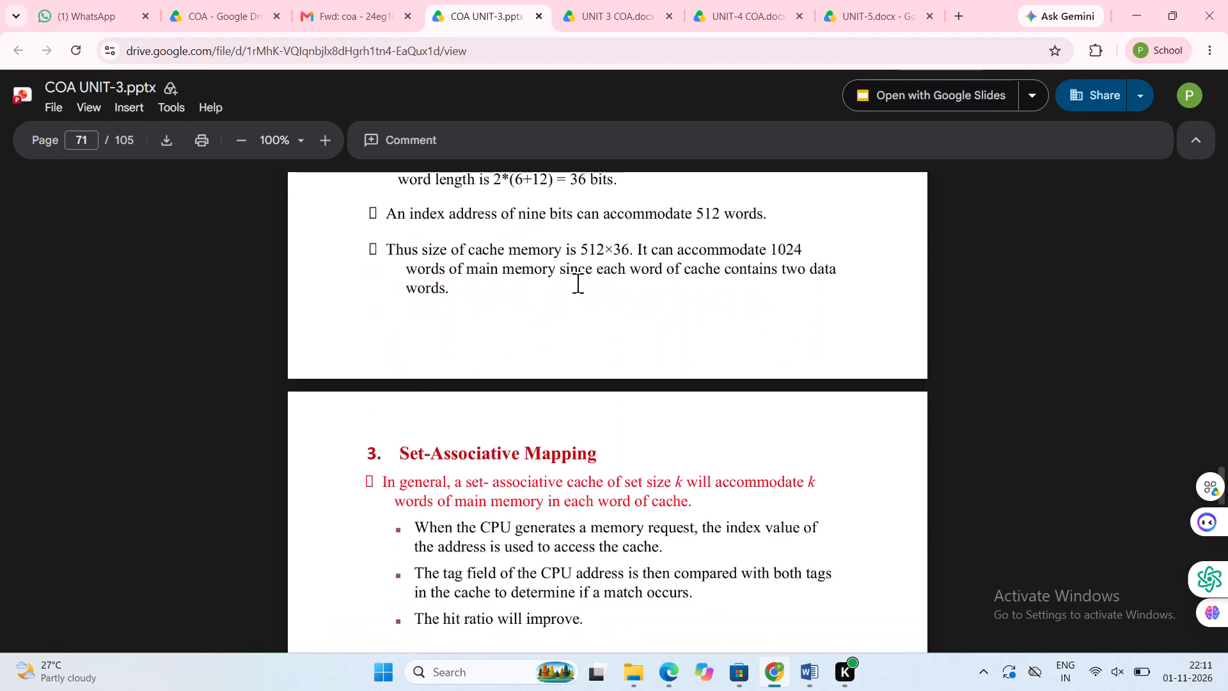
scroll(578, 283, up, 15)
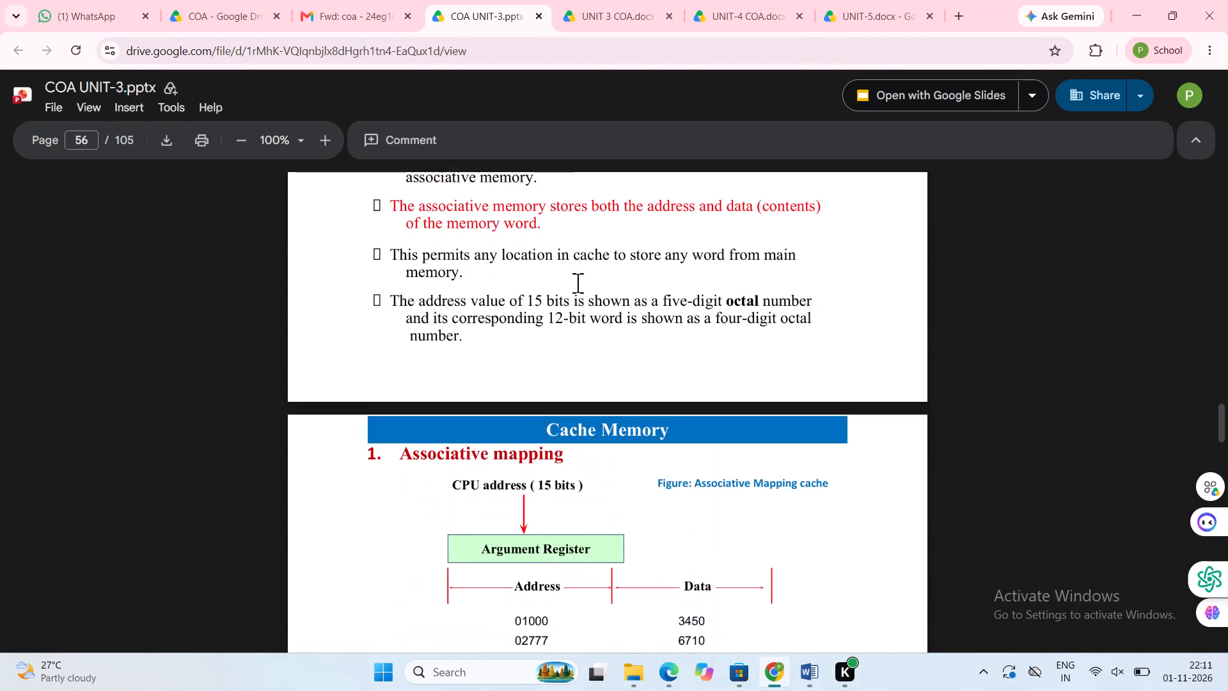
scroll(578, 283, up, 6)
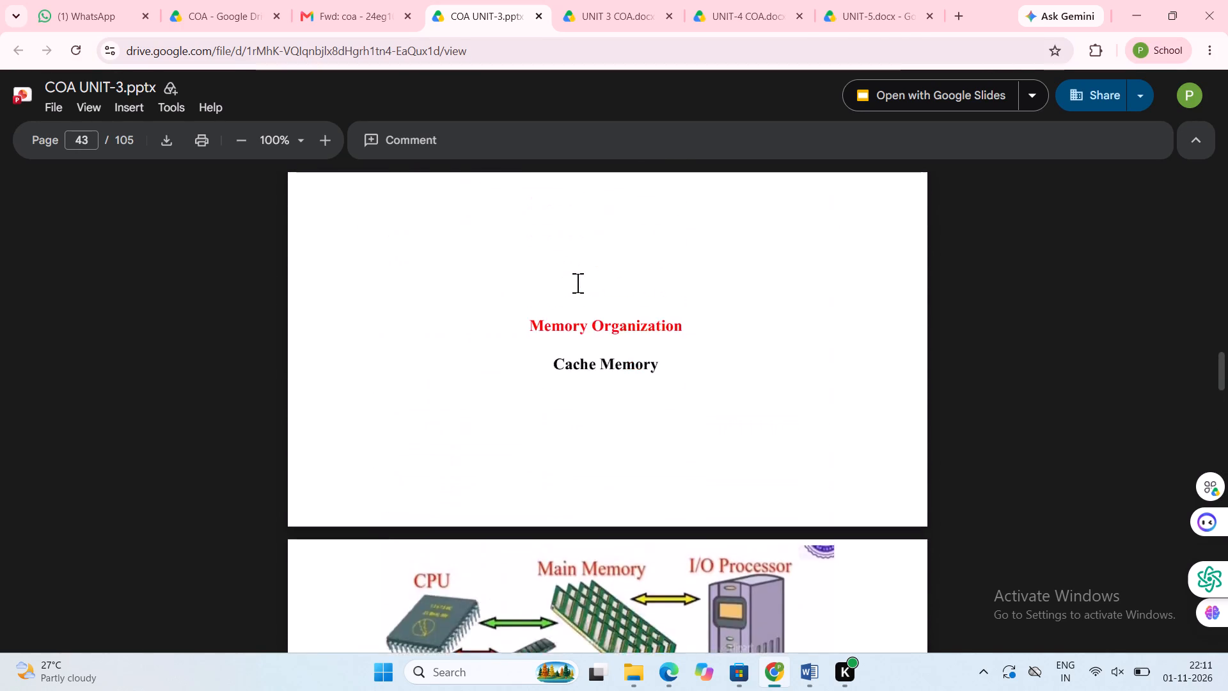
scroll(578, 283, up, 18)
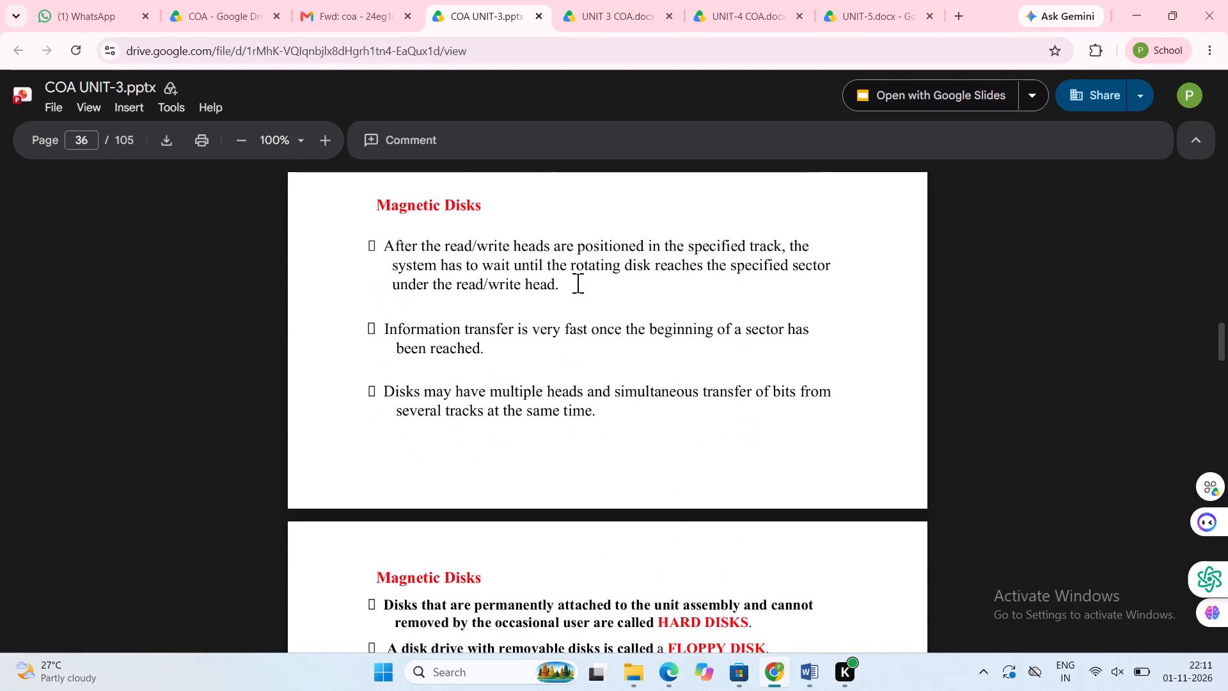
scroll(578, 283, up, 14)
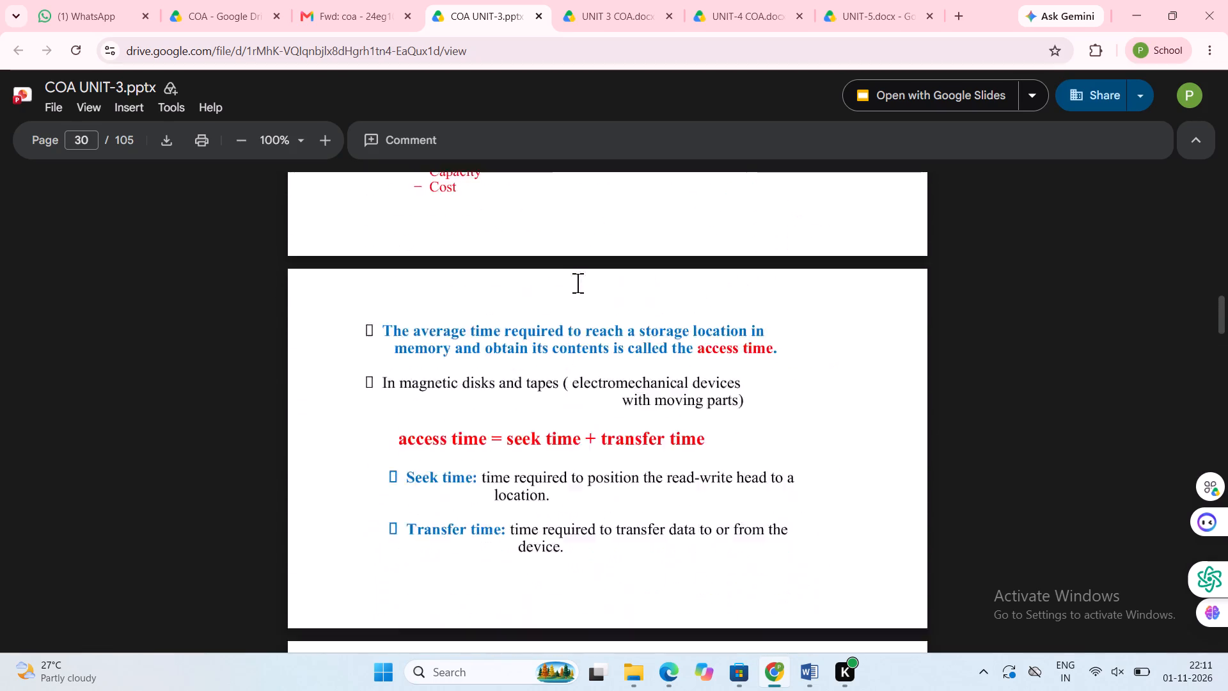
scroll(578, 283, up, 15)
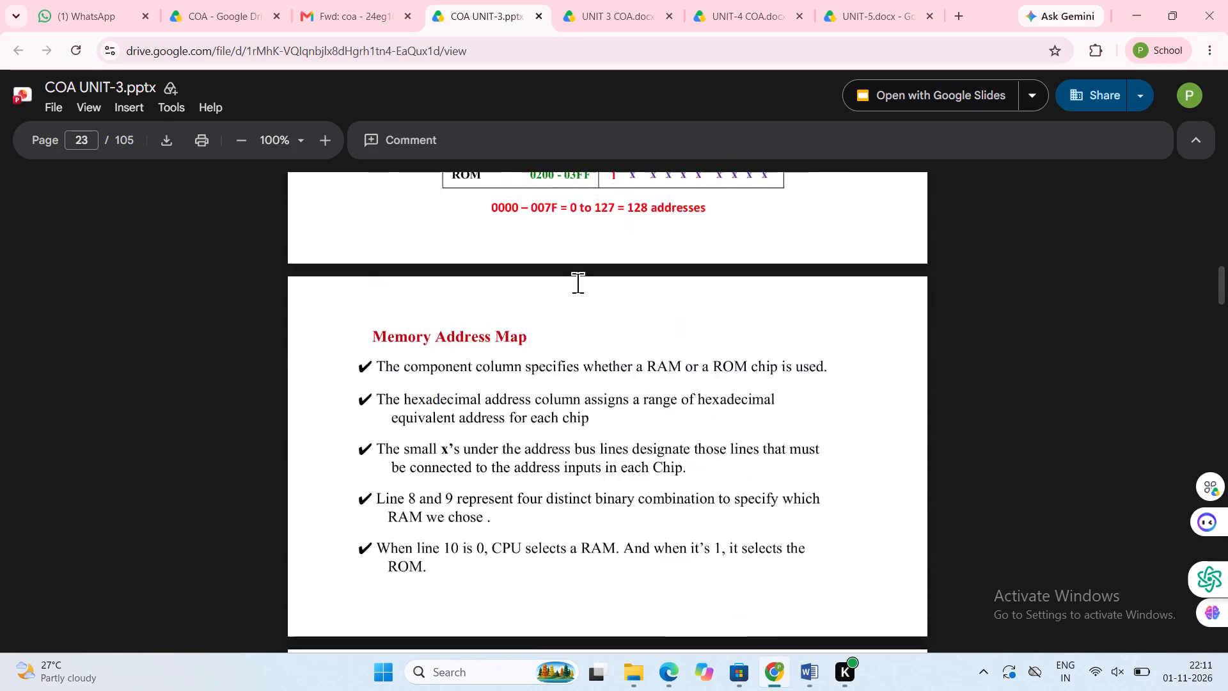
scroll(578, 283, up, 15)
Examine the Memory Hierarchy slides at the start of the COA UNIT-3 presentation, through the main and auxiliary memory slides.
scroll(578, 283, down, 1)
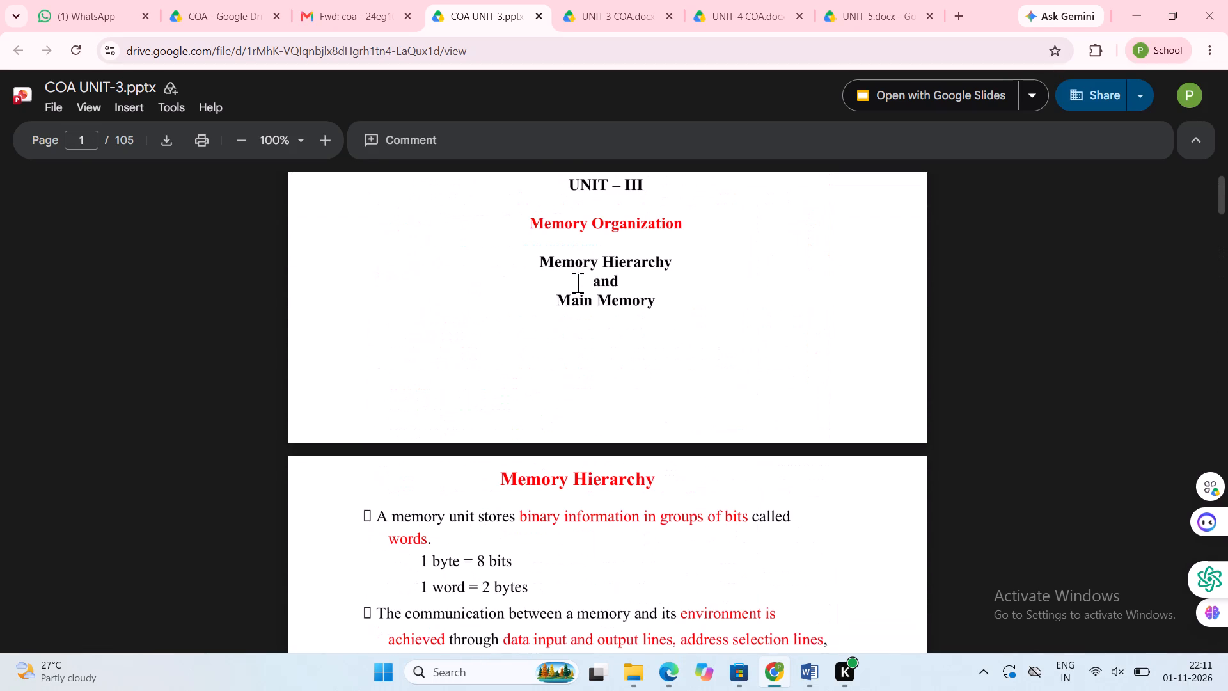
scroll(578, 283, down, 1)
scroll(805, 495, down, 9)
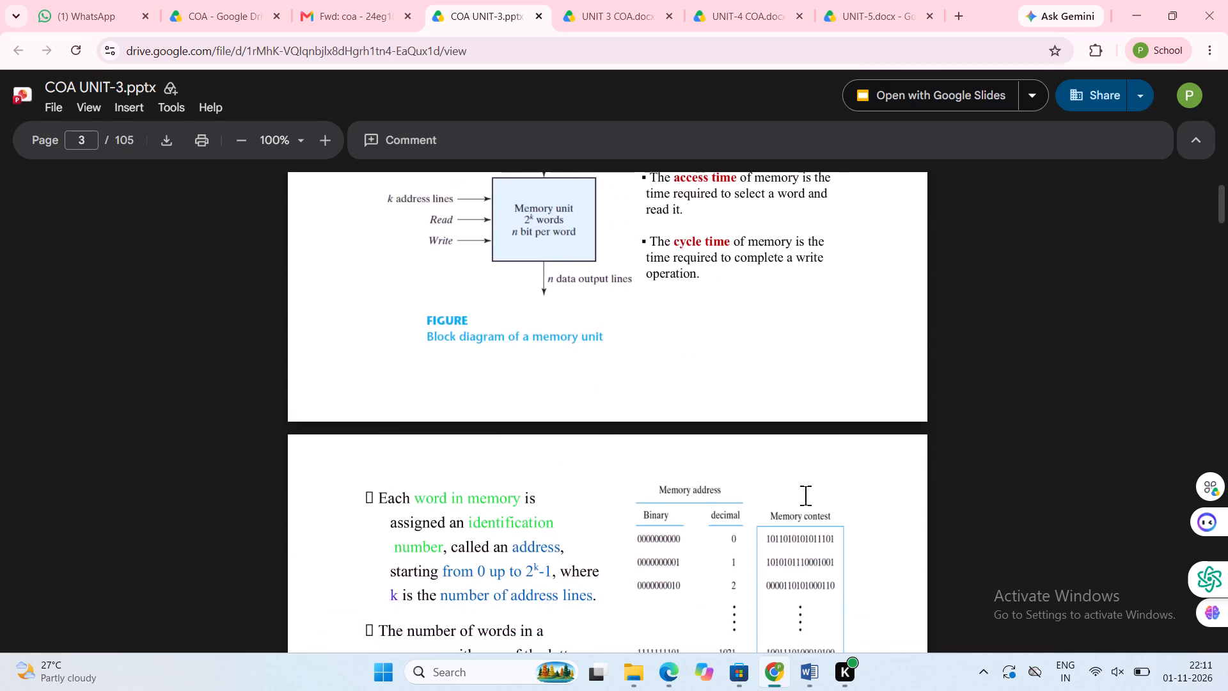
scroll(805, 495, down, 7)
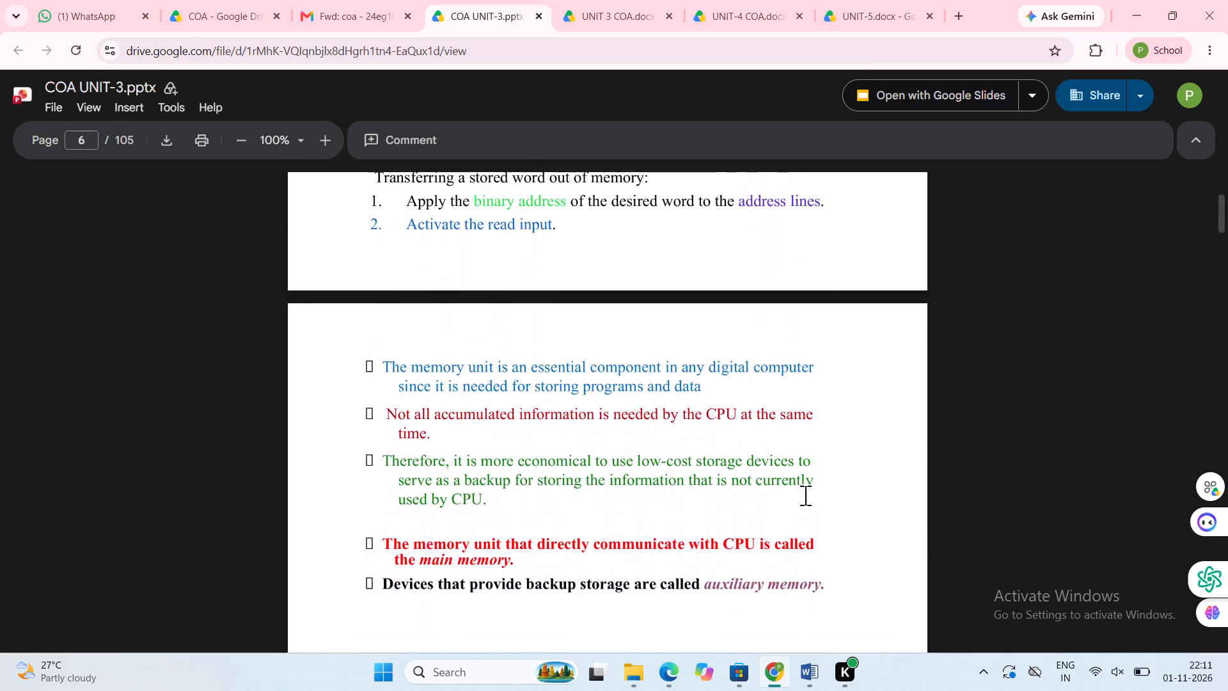
scroll(805, 495, down, 5)
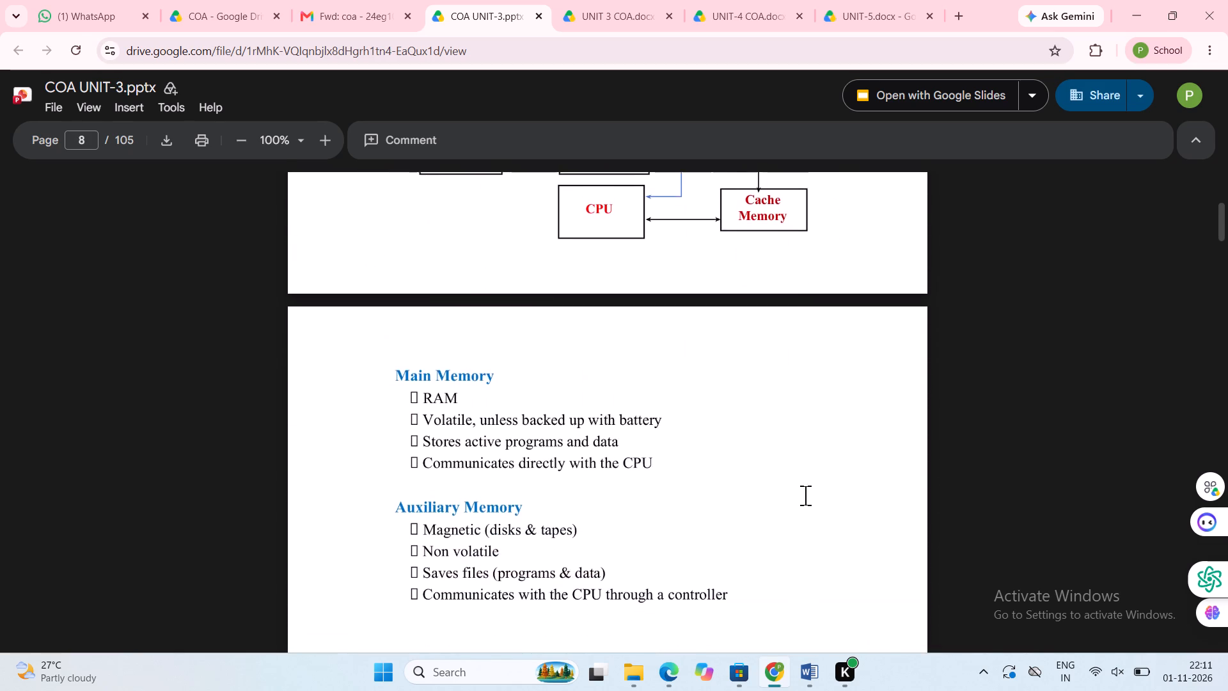
scroll(805, 495, down, 3)
scroll(805, 495, up, 4)
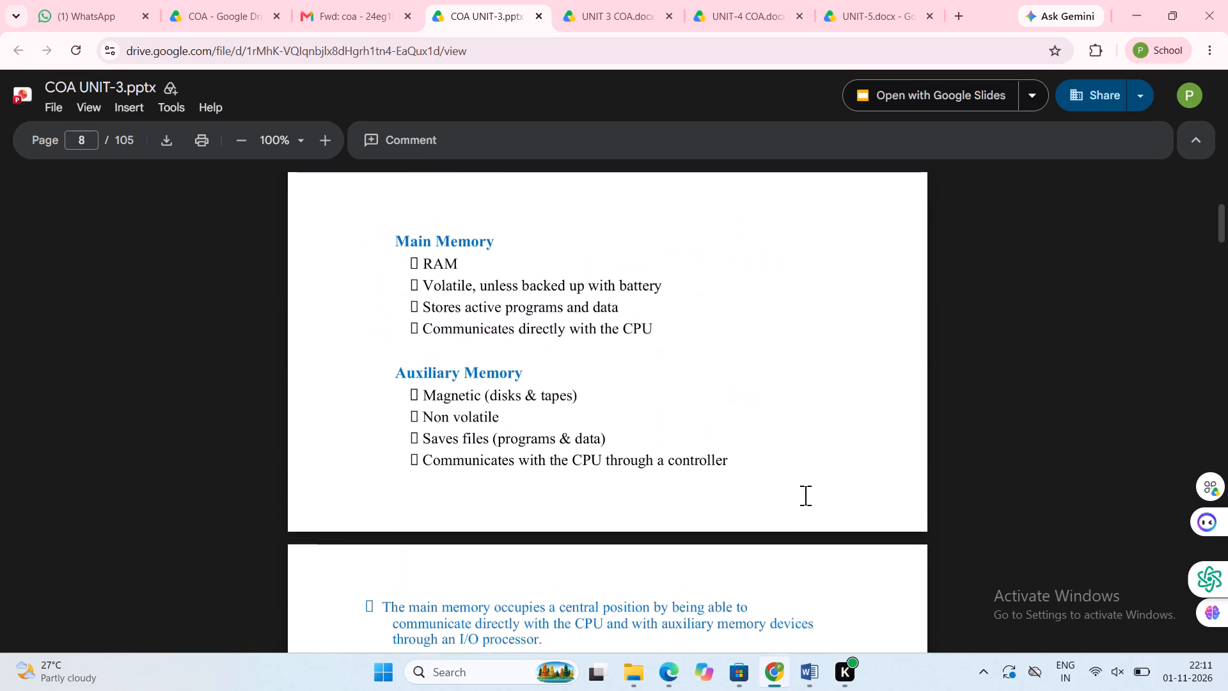
scroll(805, 495, up, 4)
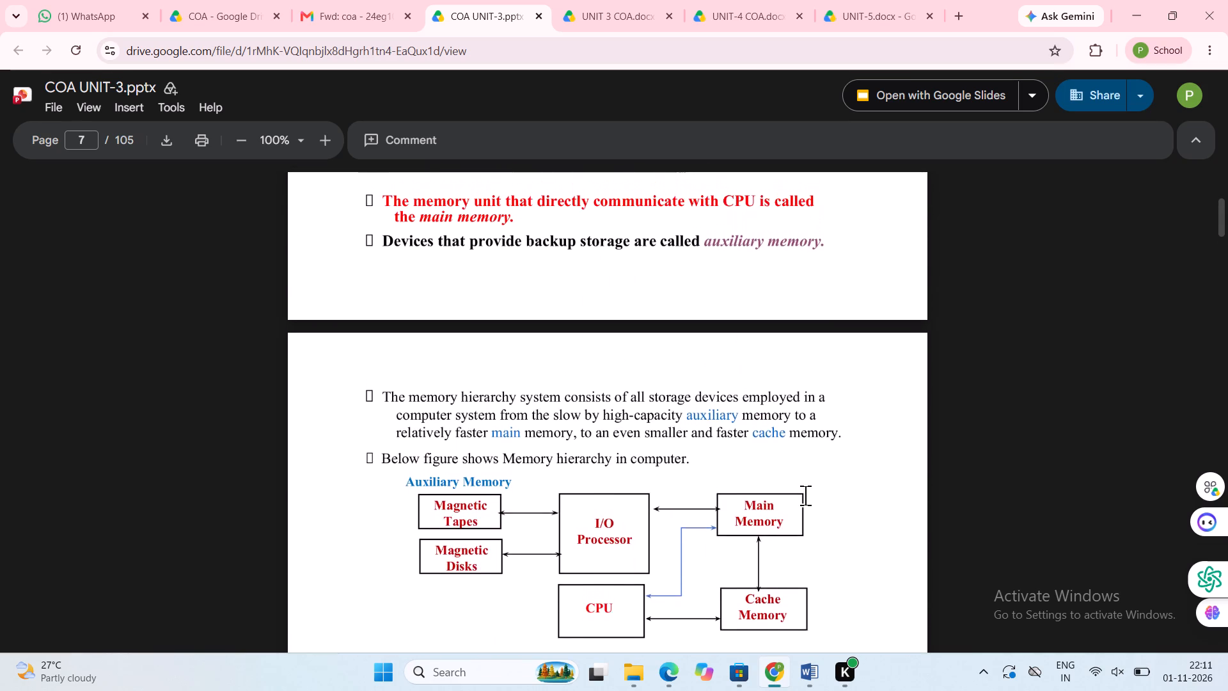
scroll(805, 495, up, 8)
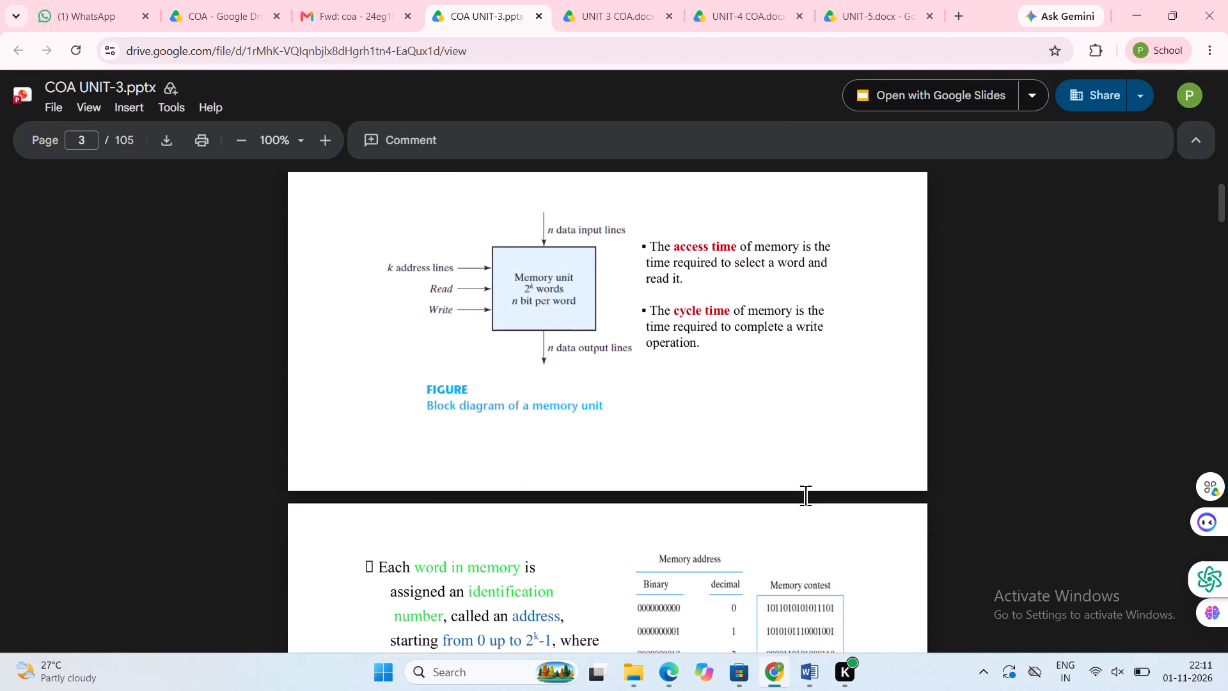
scroll(805, 495, up, 6)
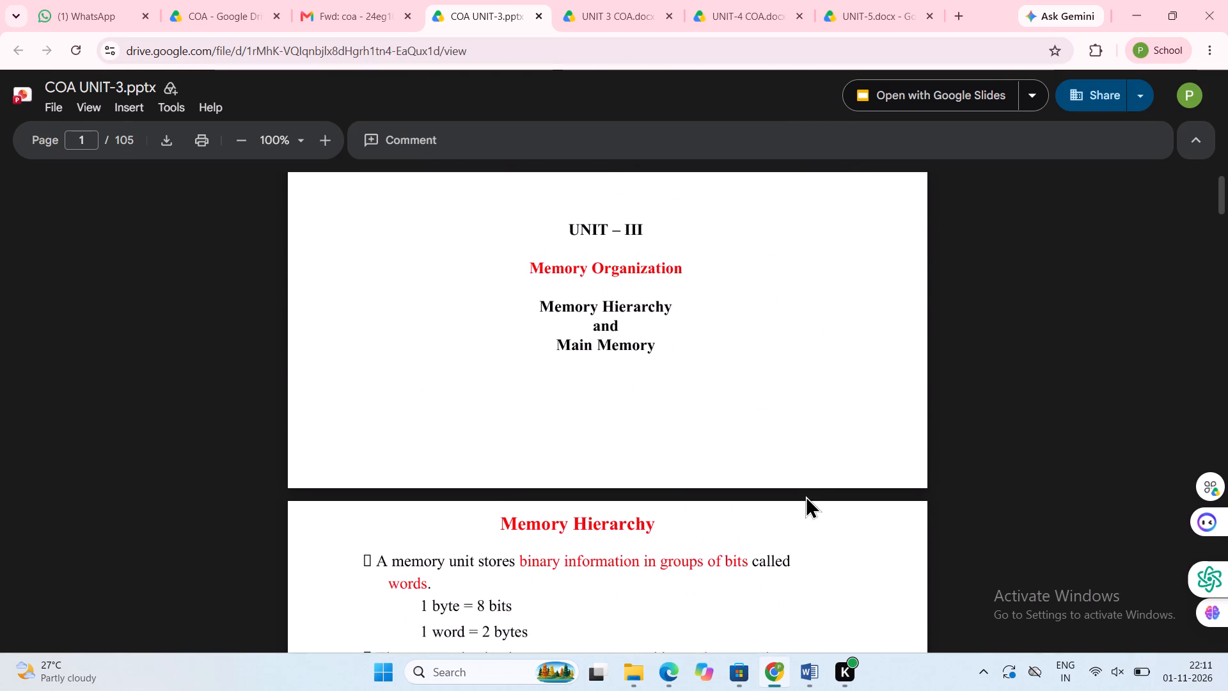
scroll(805, 495, down, 2)
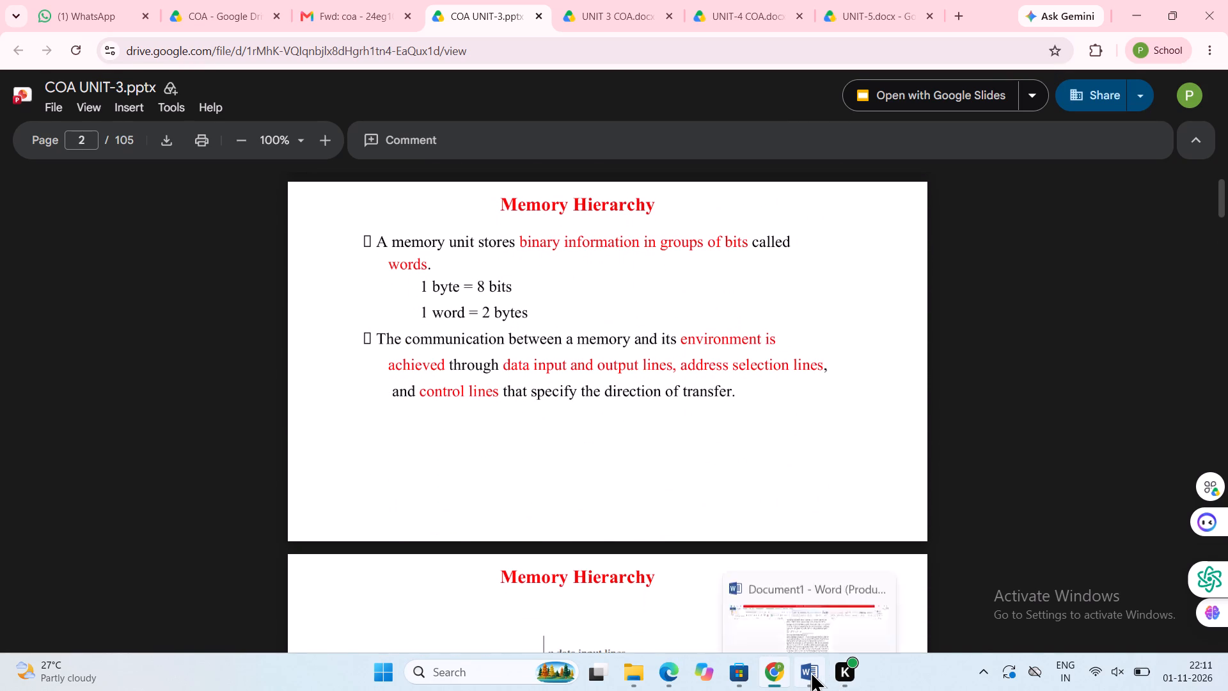
Open the UNIT 3 COA FULL PDF from the COA folder in File Explorer.
click(810, 671)
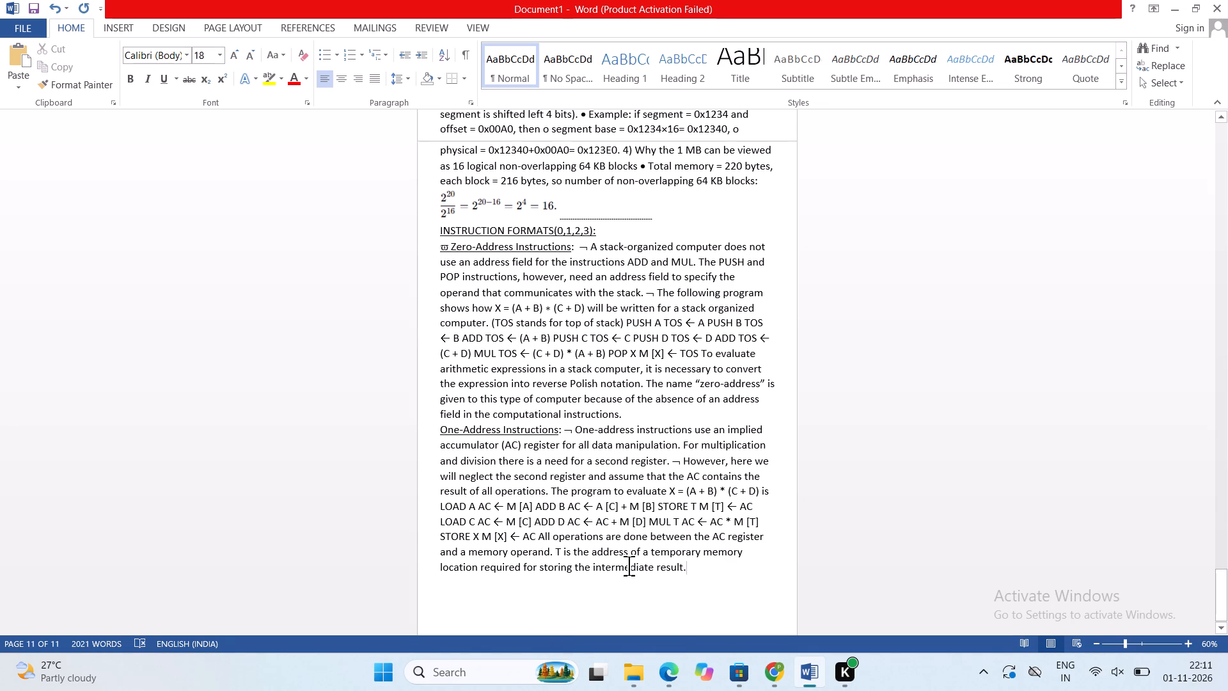
click(635, 671)
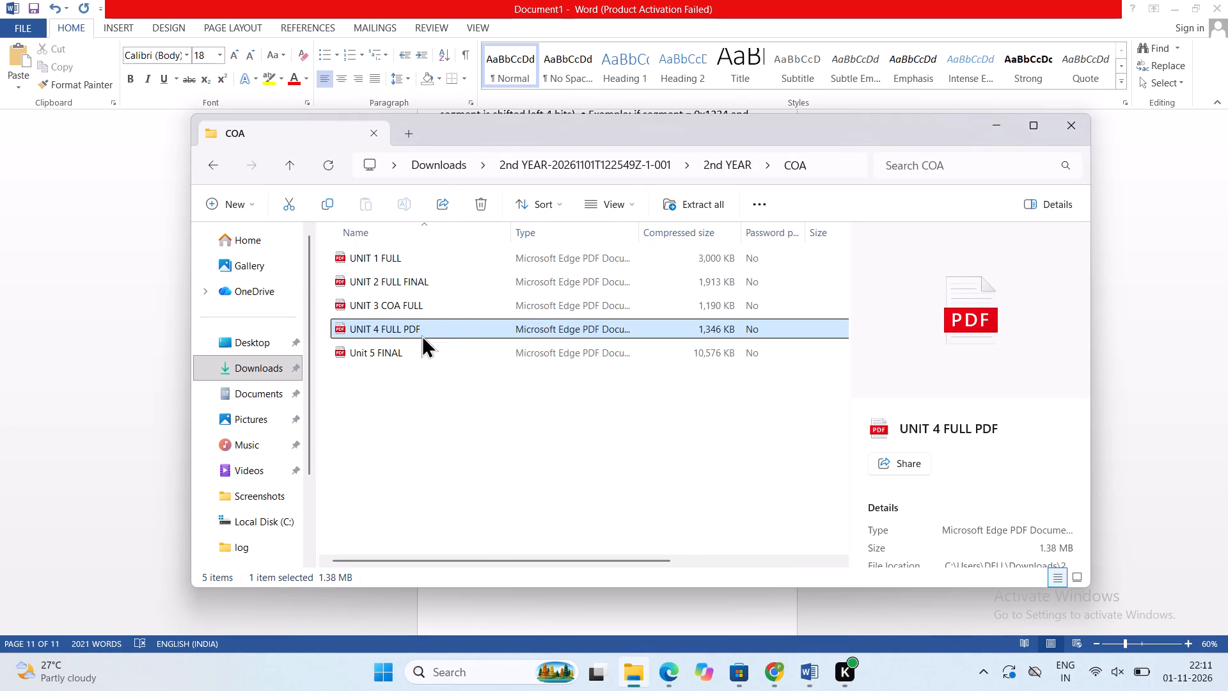
click(450, 310)
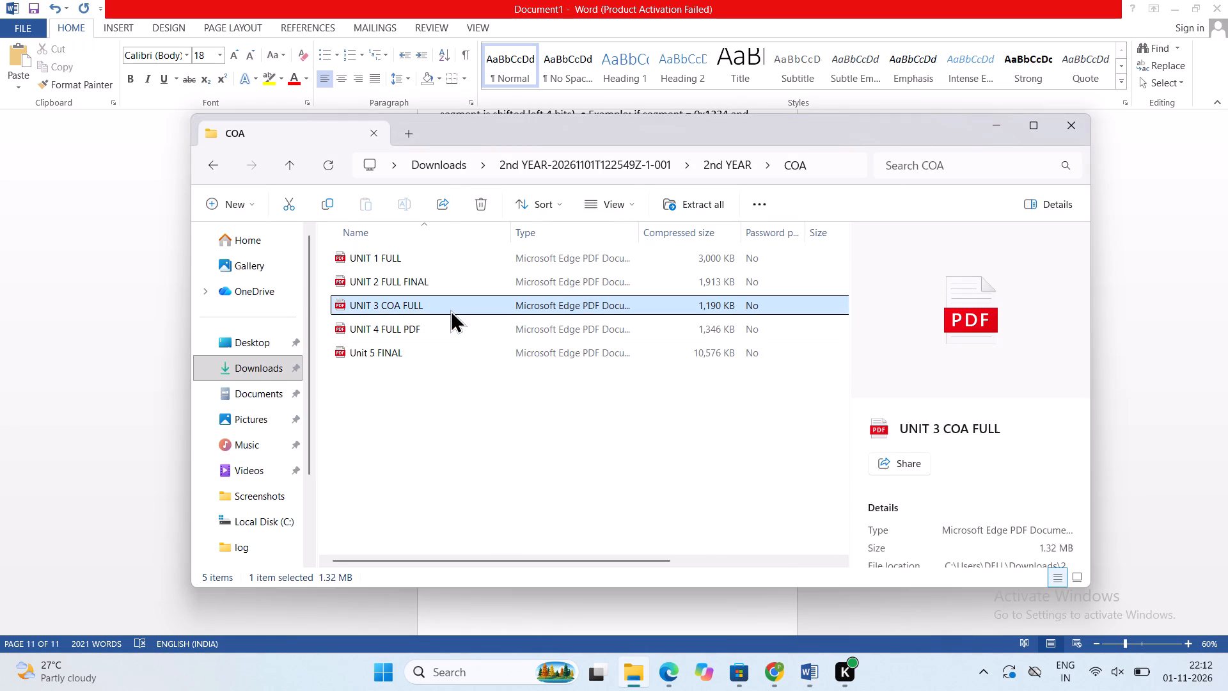
double_click(450, 310)
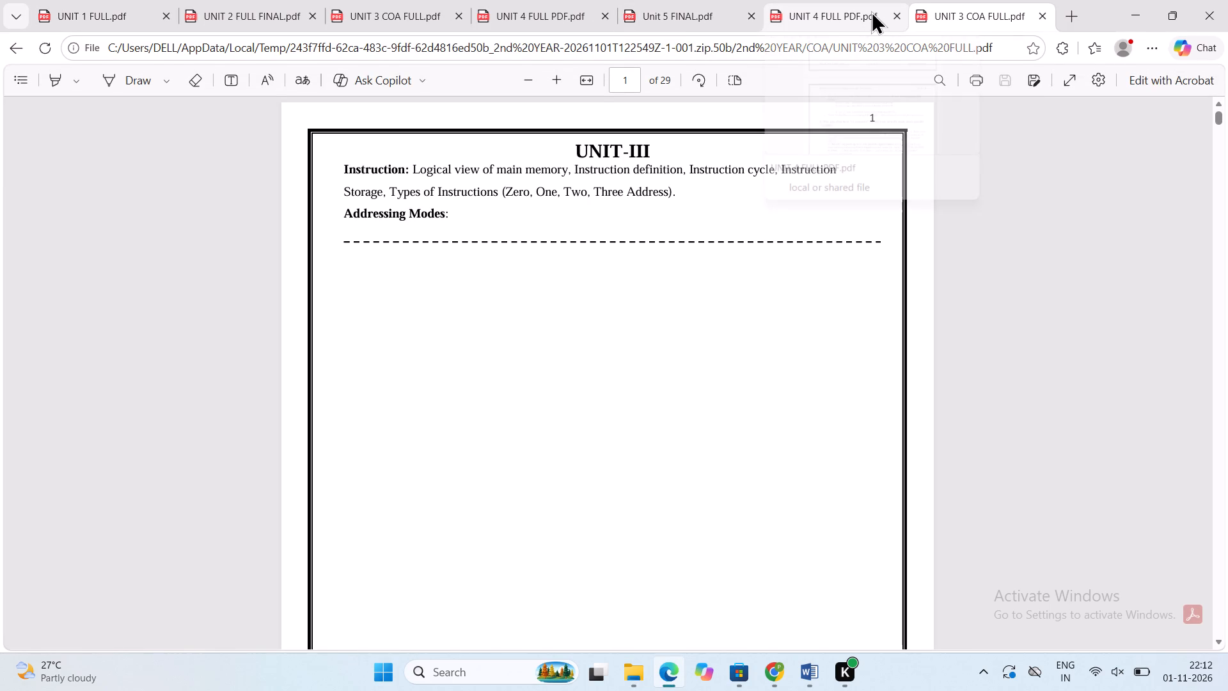
Copy the Two-Address Instructions section from page 21 of the already open UNIT 3 COA FULL PDF onto a new line ending the Word notes.
click(404, 23)
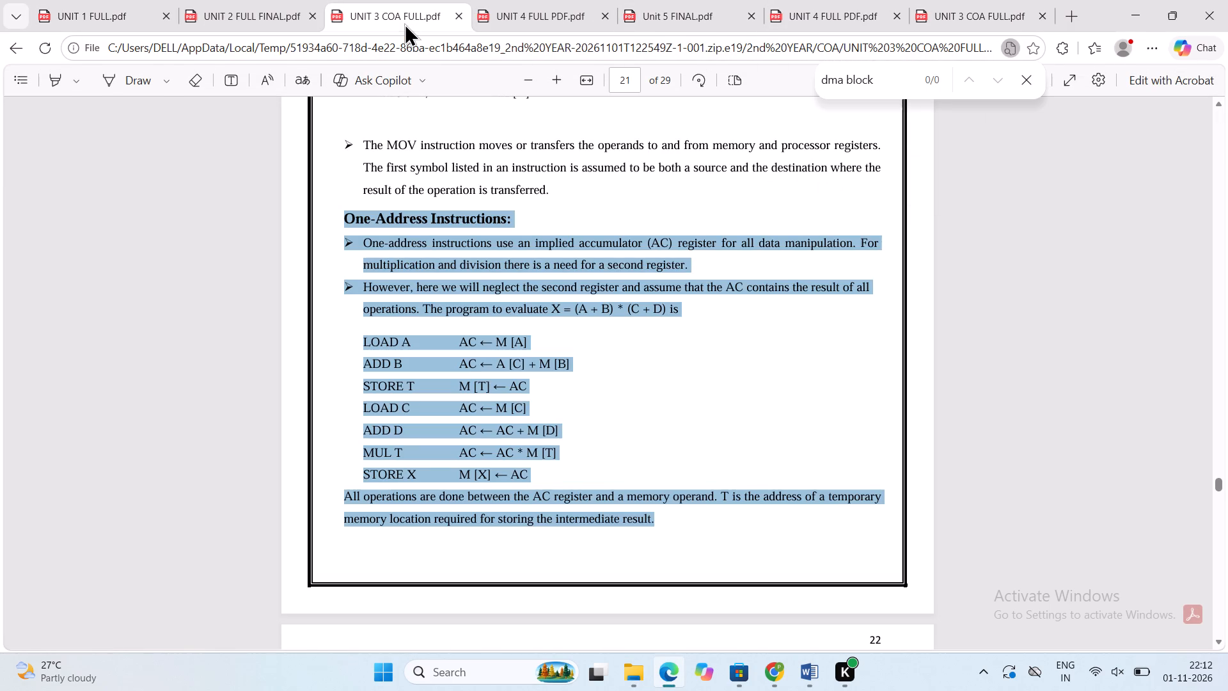
click(615, 441)
scroll(615, 441, up, 2)
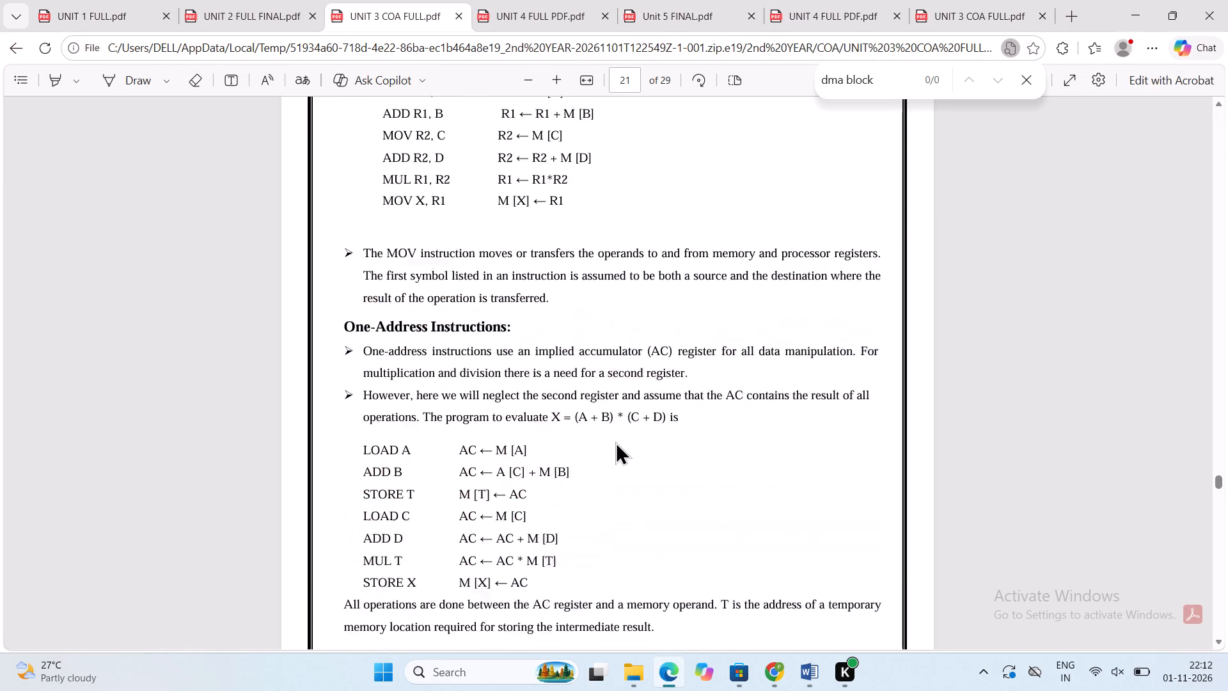
scroll(615, 441, up, 3)
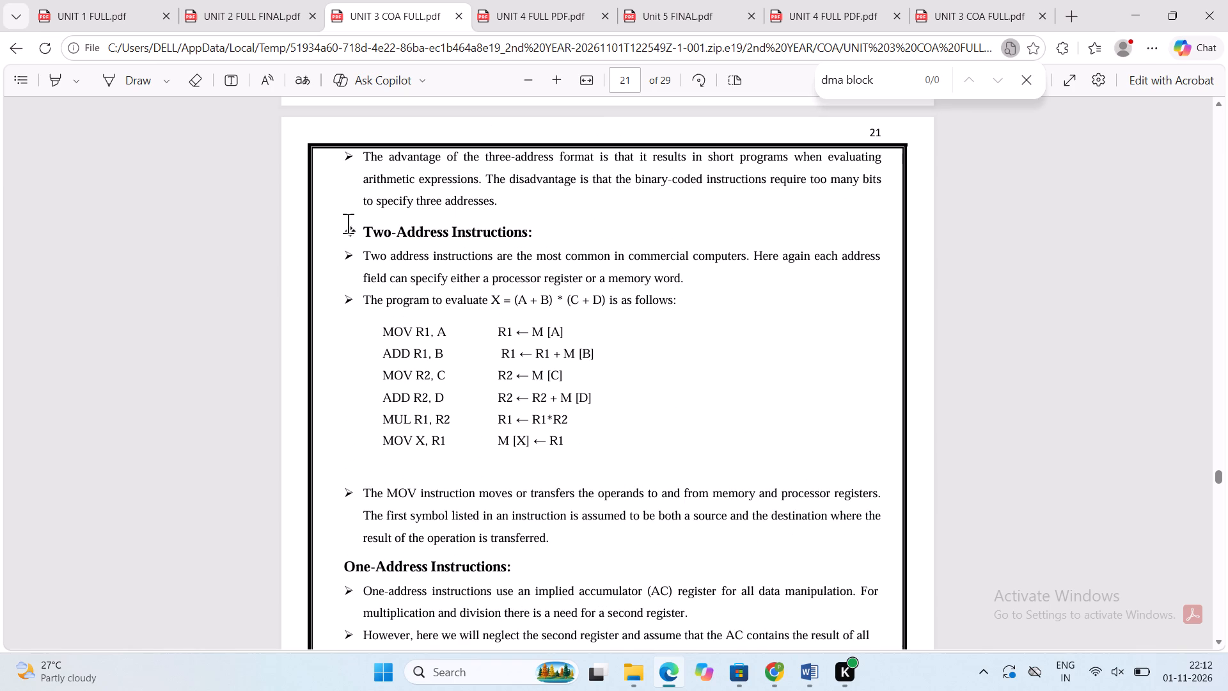
drag(344, 228, 576, 541)
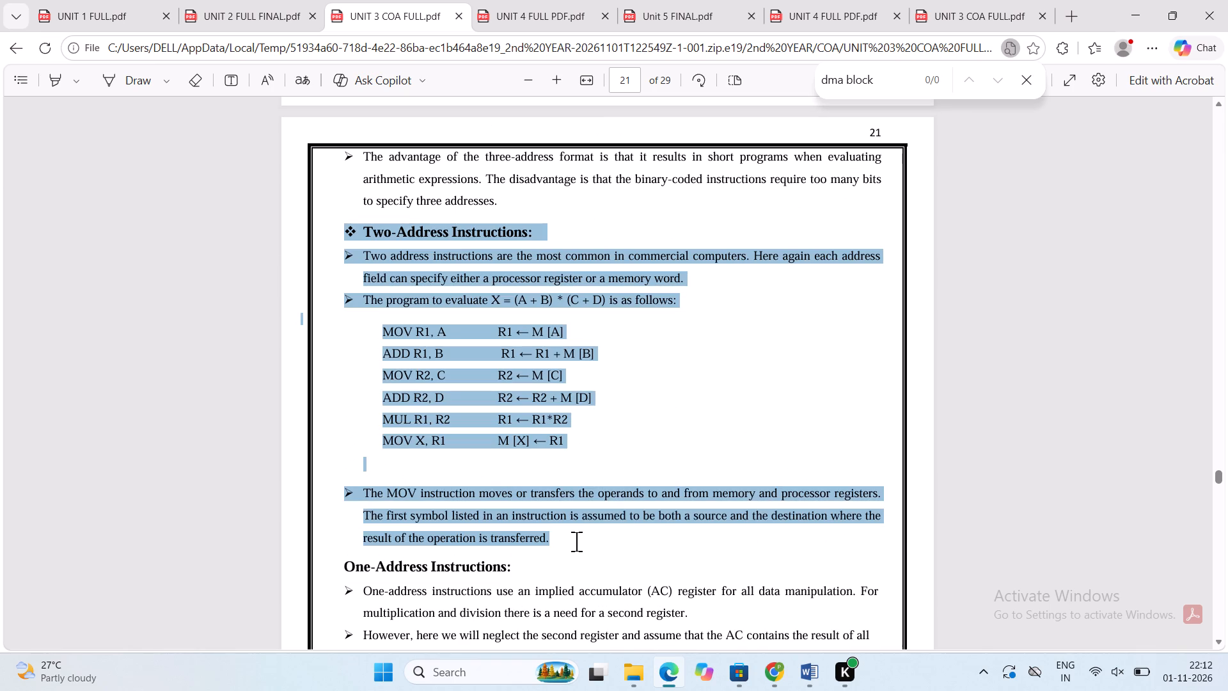
drag(576, 541, 577, 544)
key(ctrl+c)
click(796, 655)
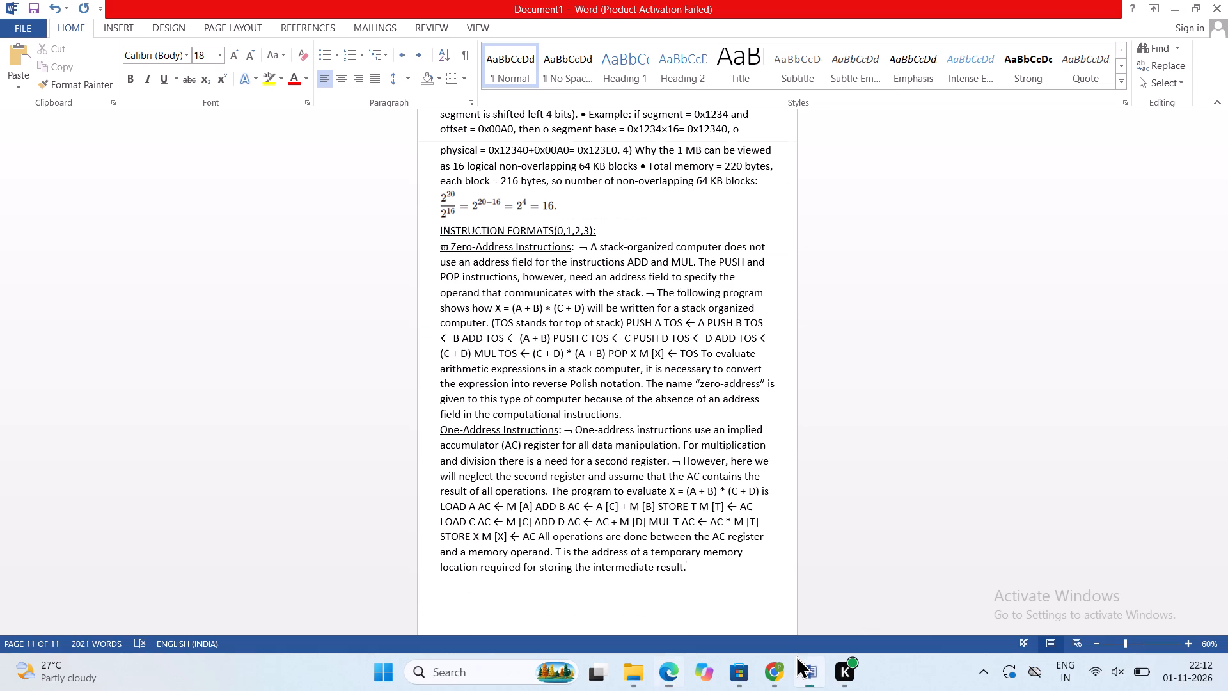
key(shift+Return)
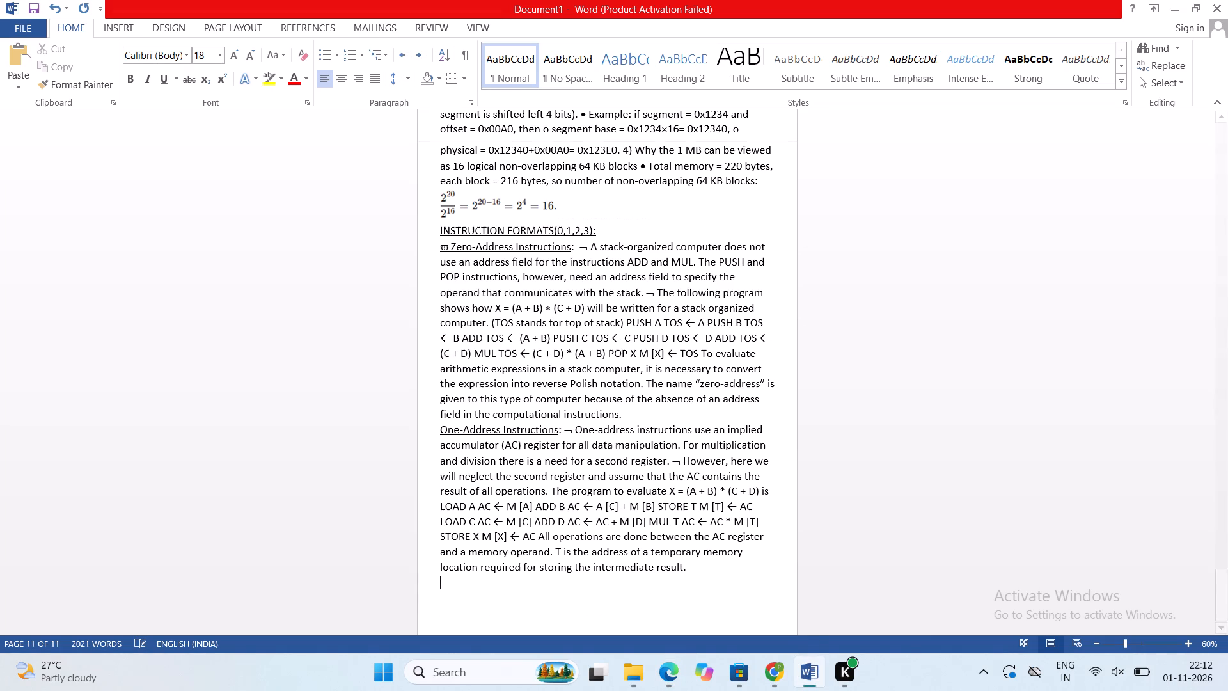
key(ctrl+v)
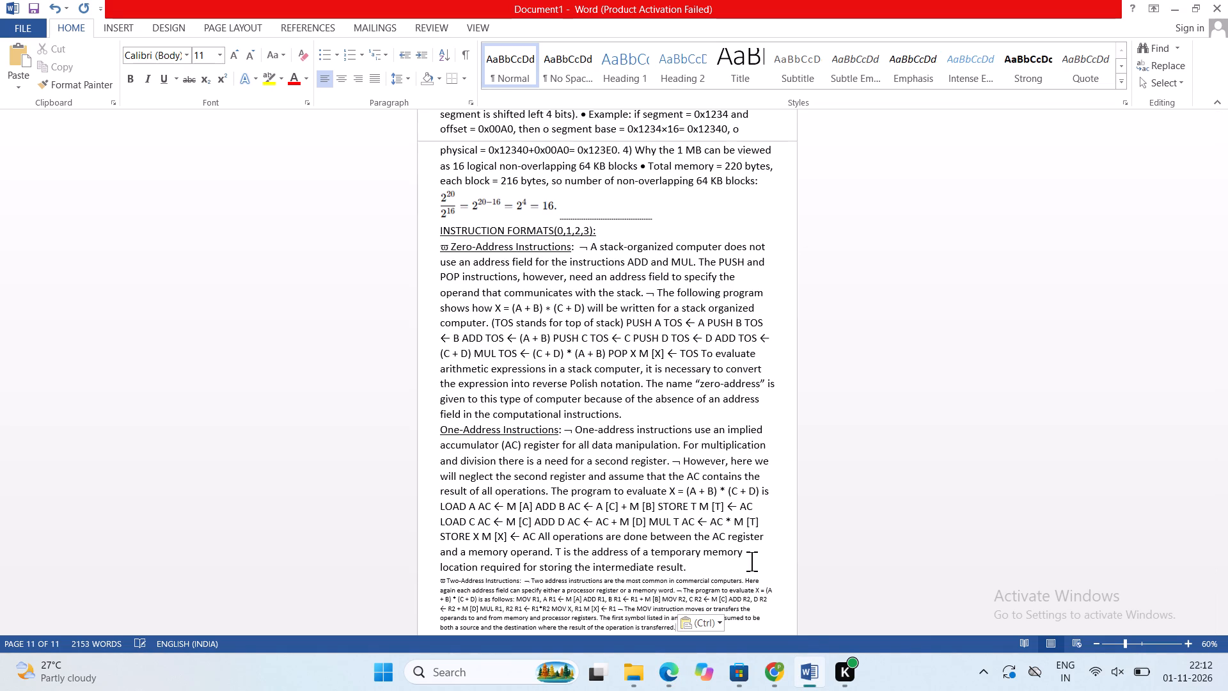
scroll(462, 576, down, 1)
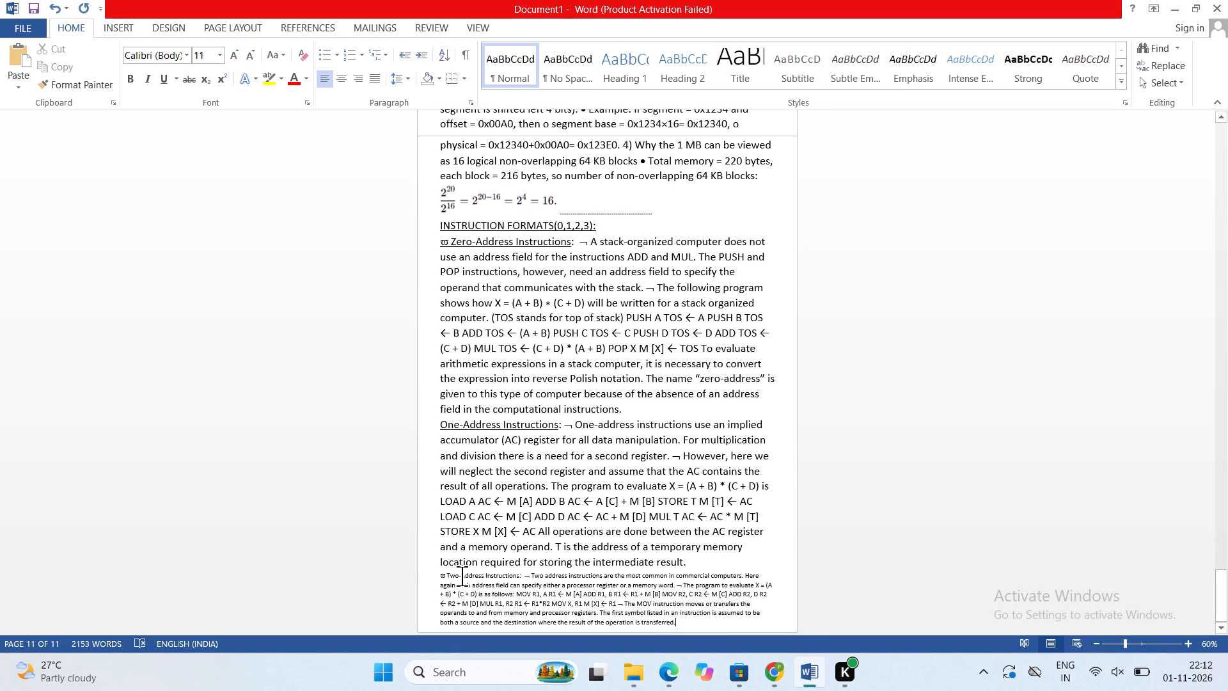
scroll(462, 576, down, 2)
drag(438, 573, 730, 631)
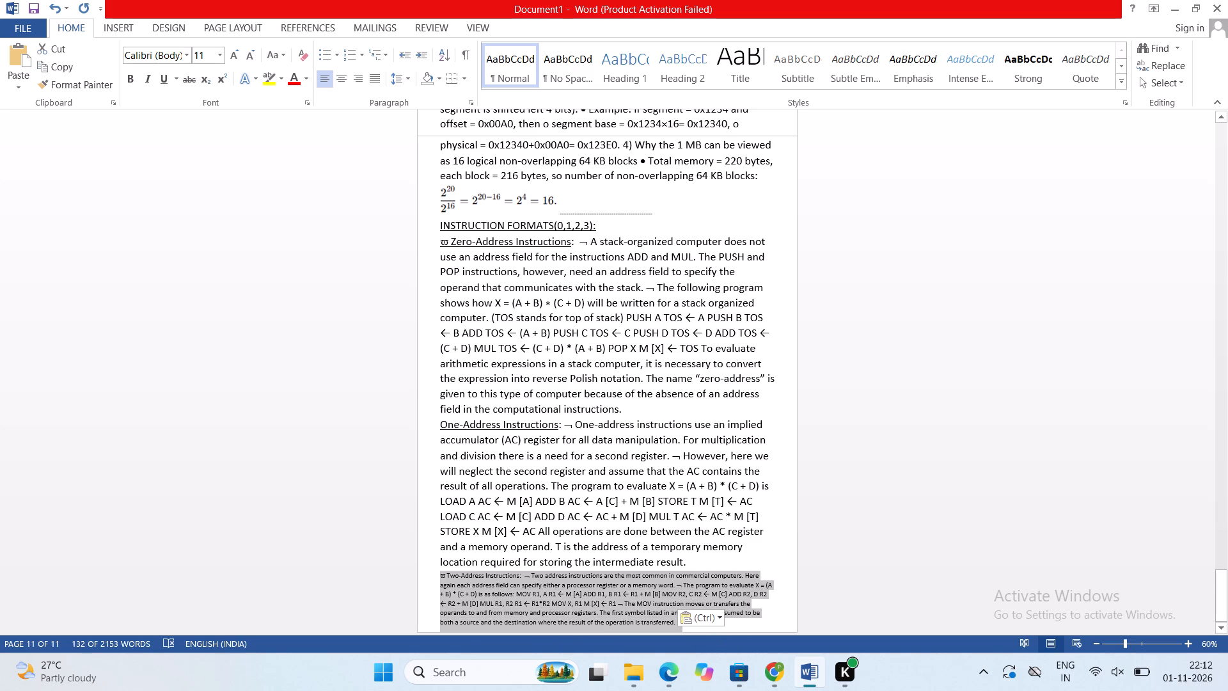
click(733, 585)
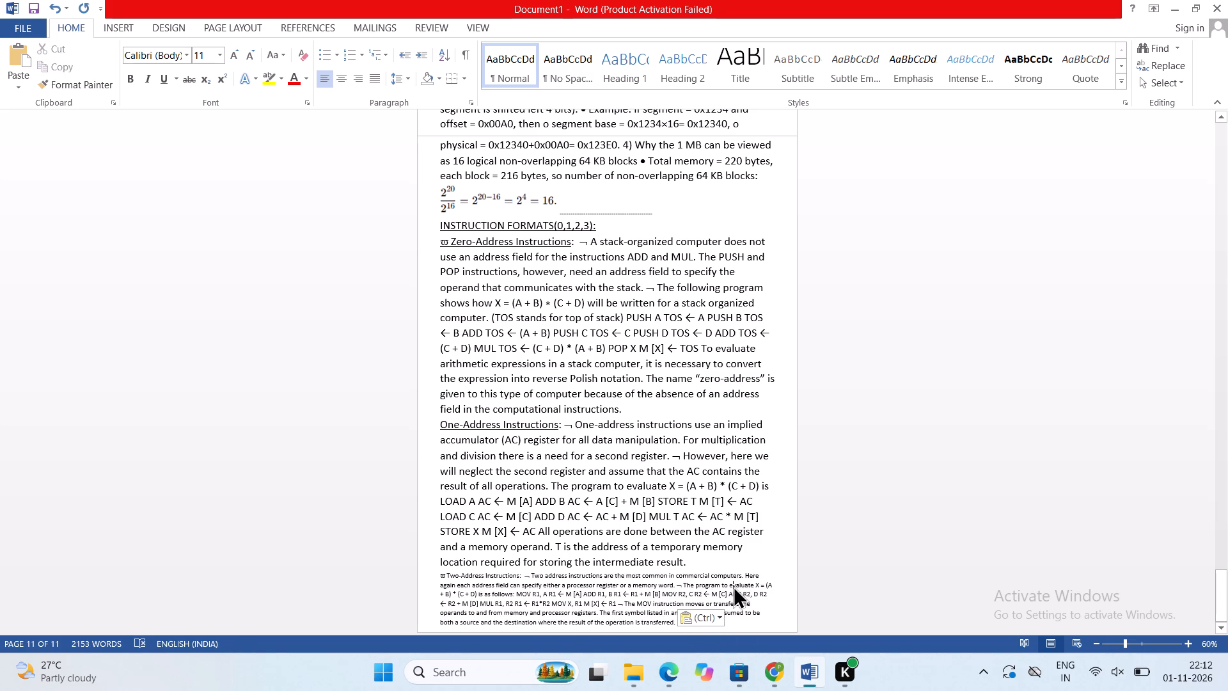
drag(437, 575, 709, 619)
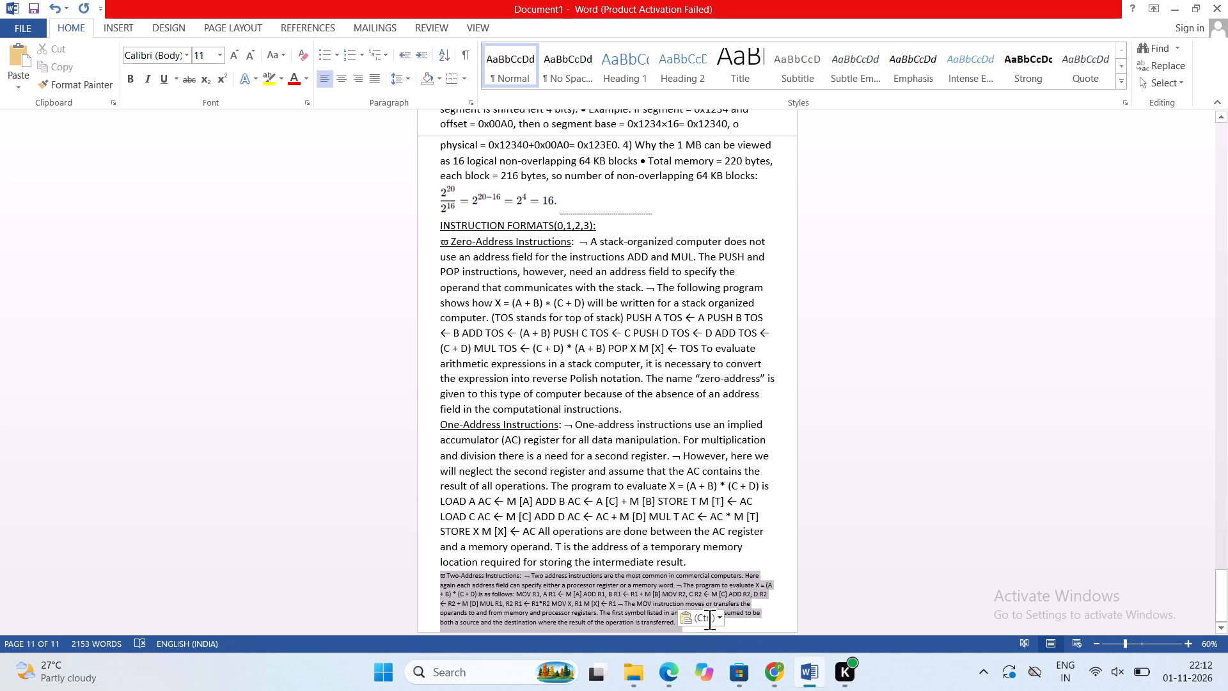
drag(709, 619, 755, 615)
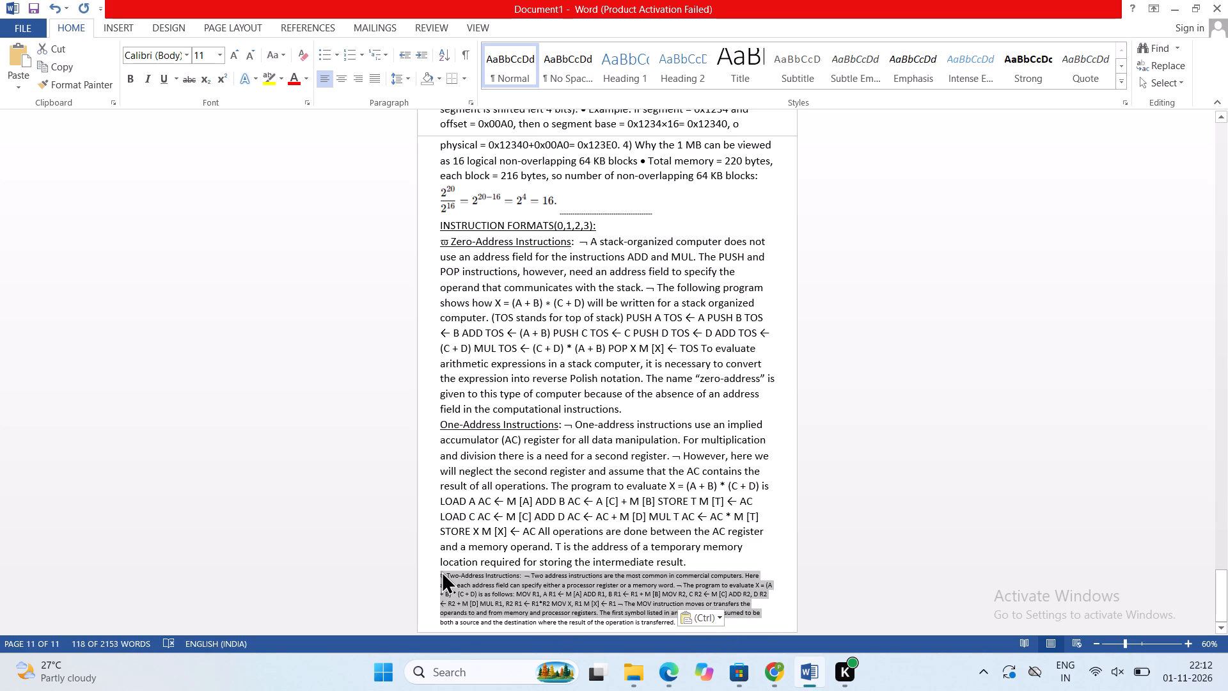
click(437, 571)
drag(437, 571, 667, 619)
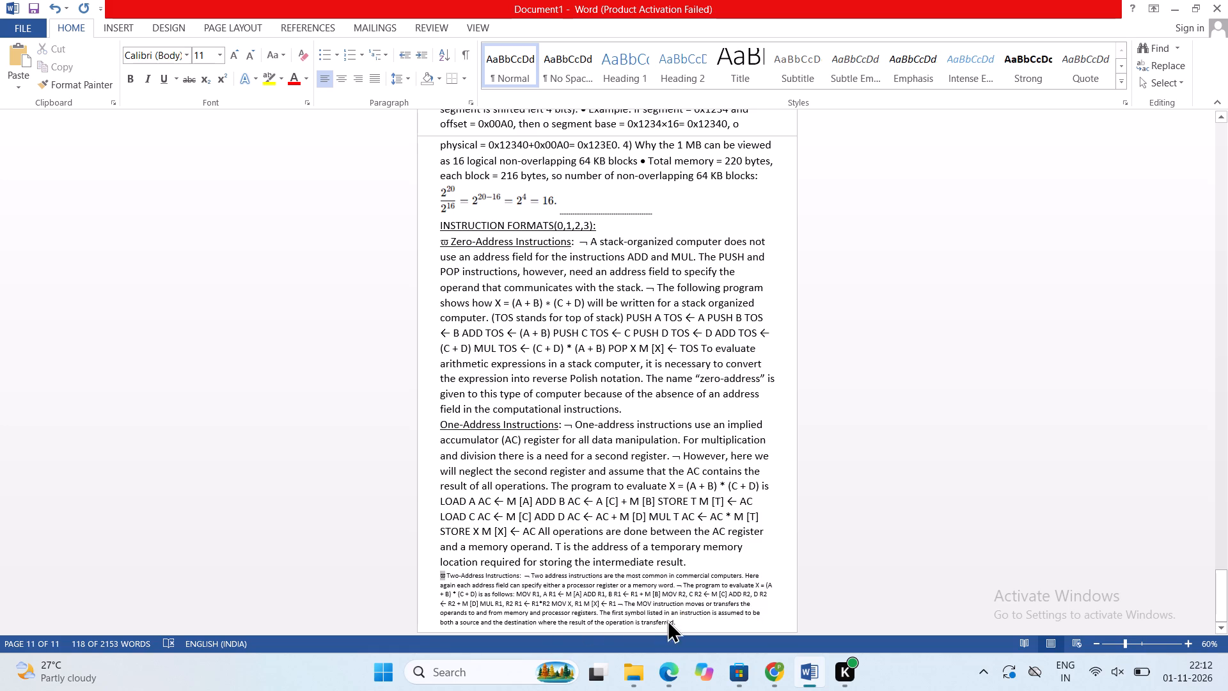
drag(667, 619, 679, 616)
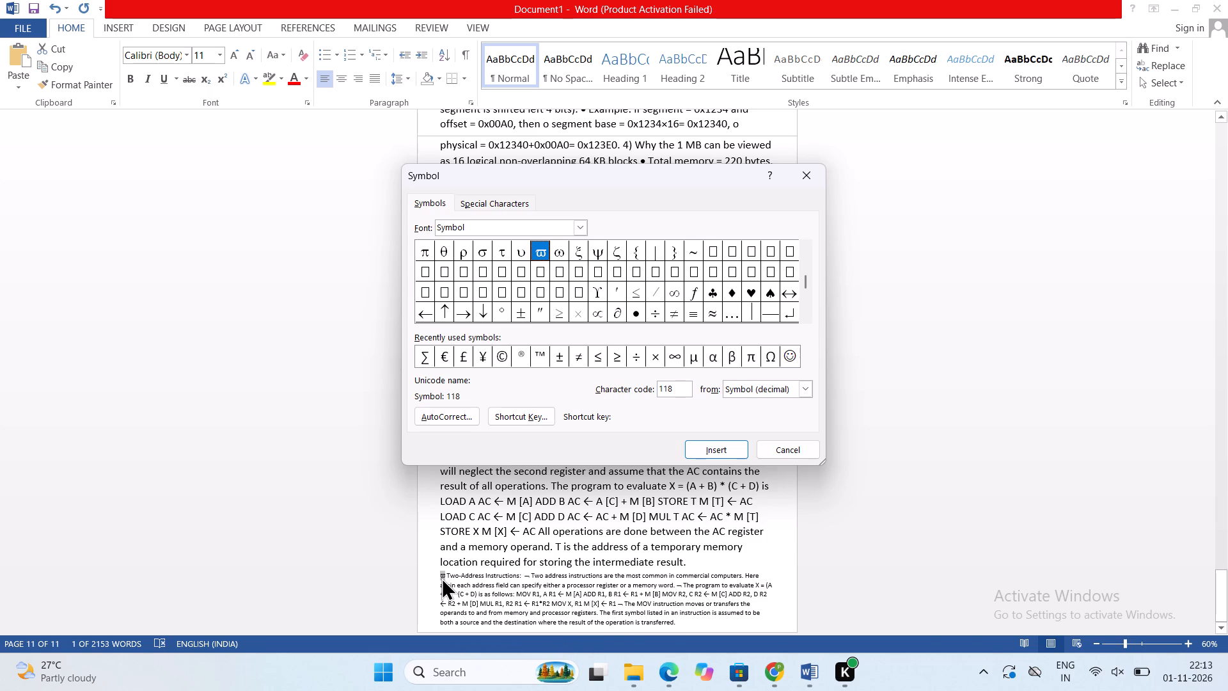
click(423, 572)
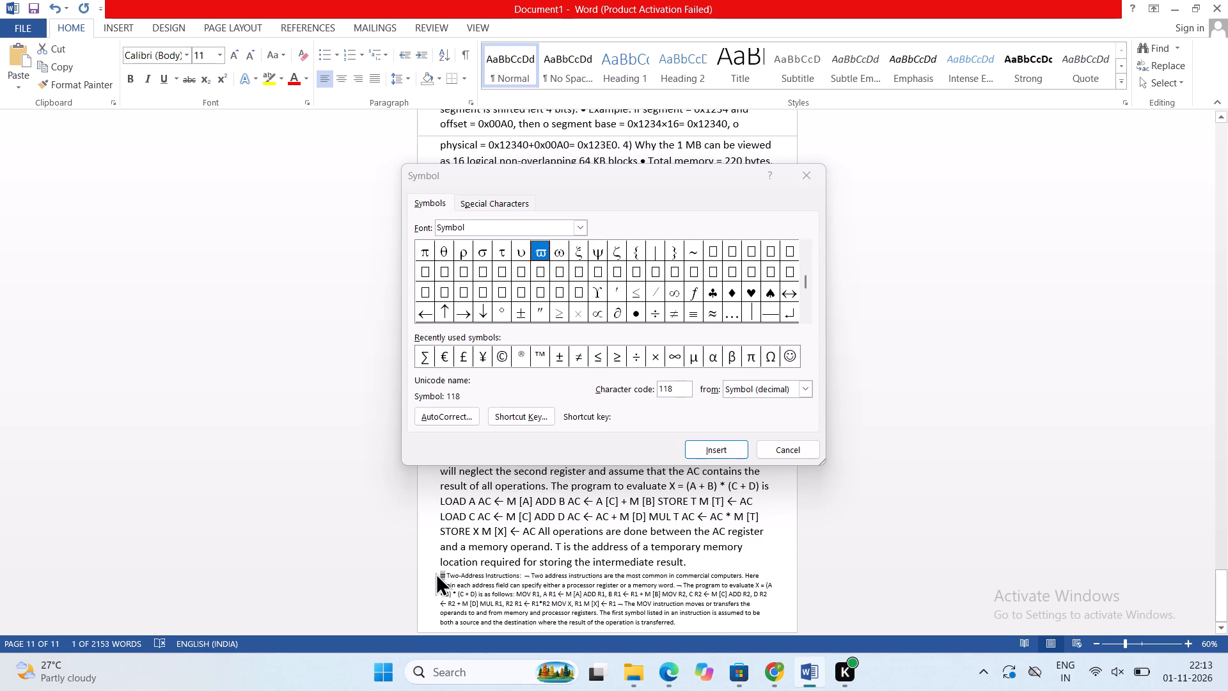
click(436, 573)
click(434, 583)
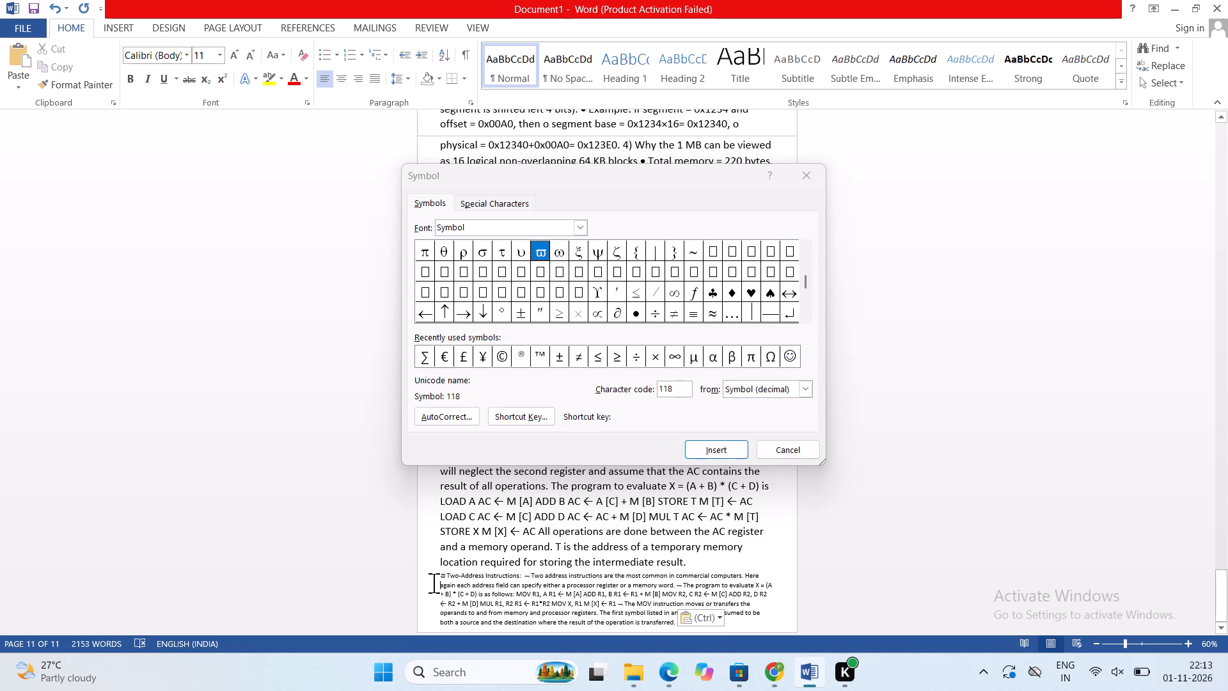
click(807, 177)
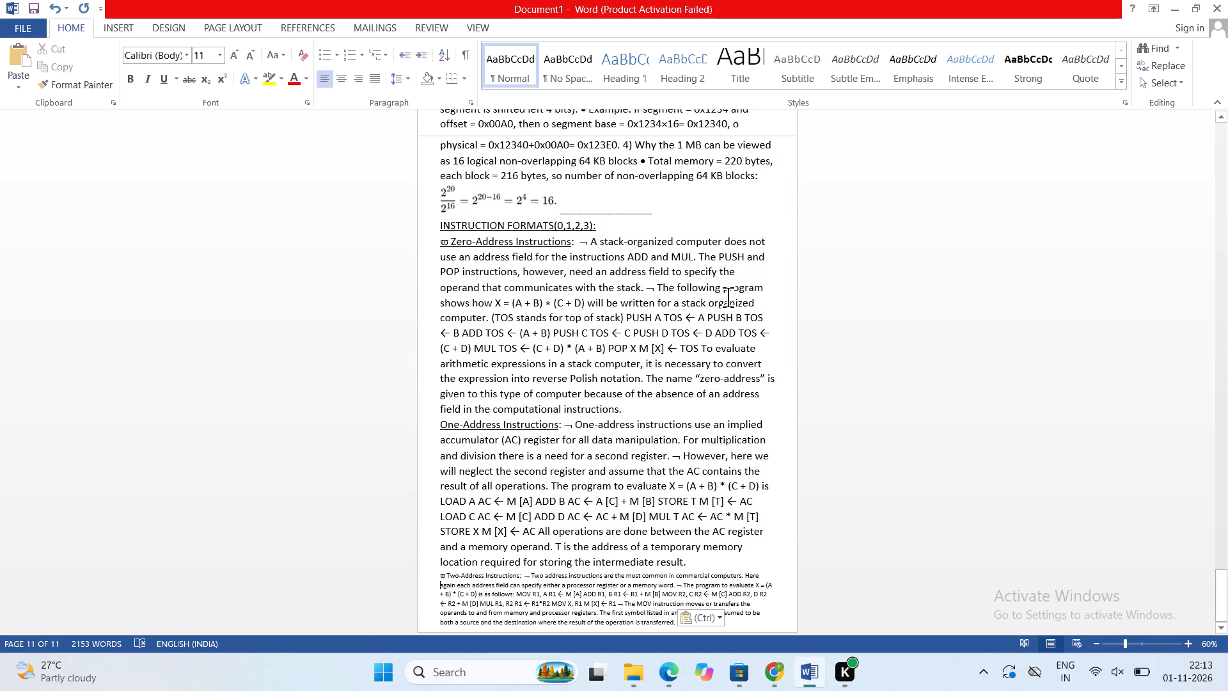
Set the font size of the whole pasted Two-Address Instructions section in the notes to 18.
drag(440, 581, 626, 613)
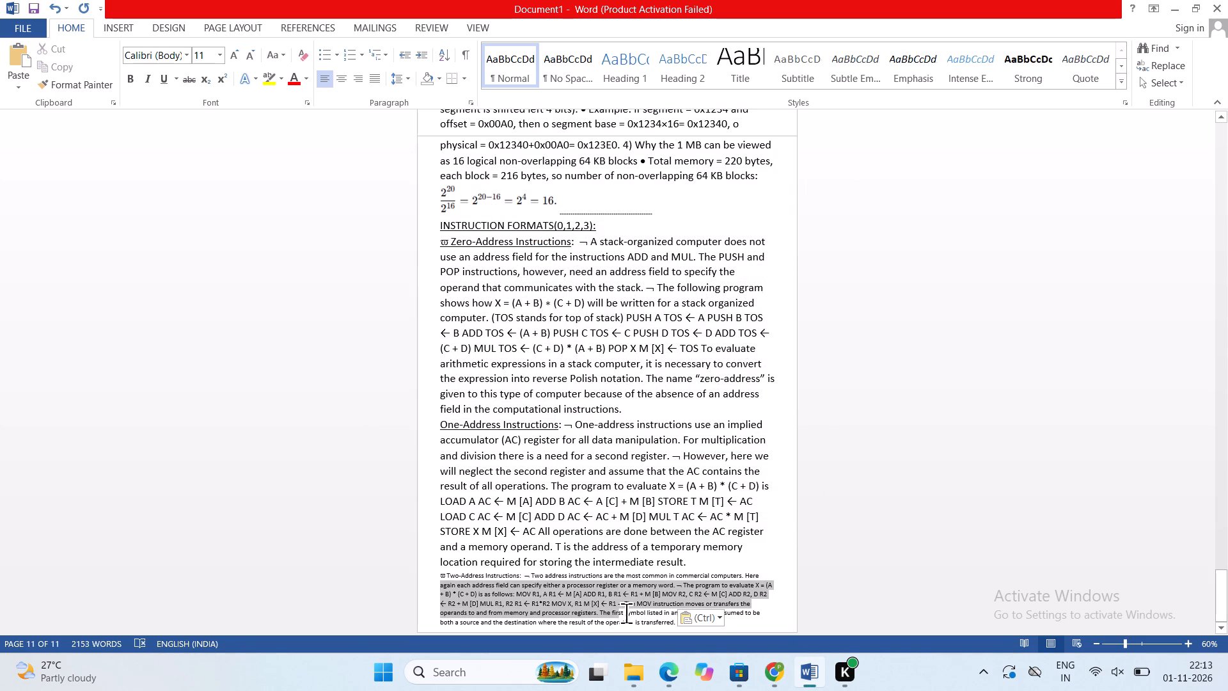
drag(626, 613, 656, 618)
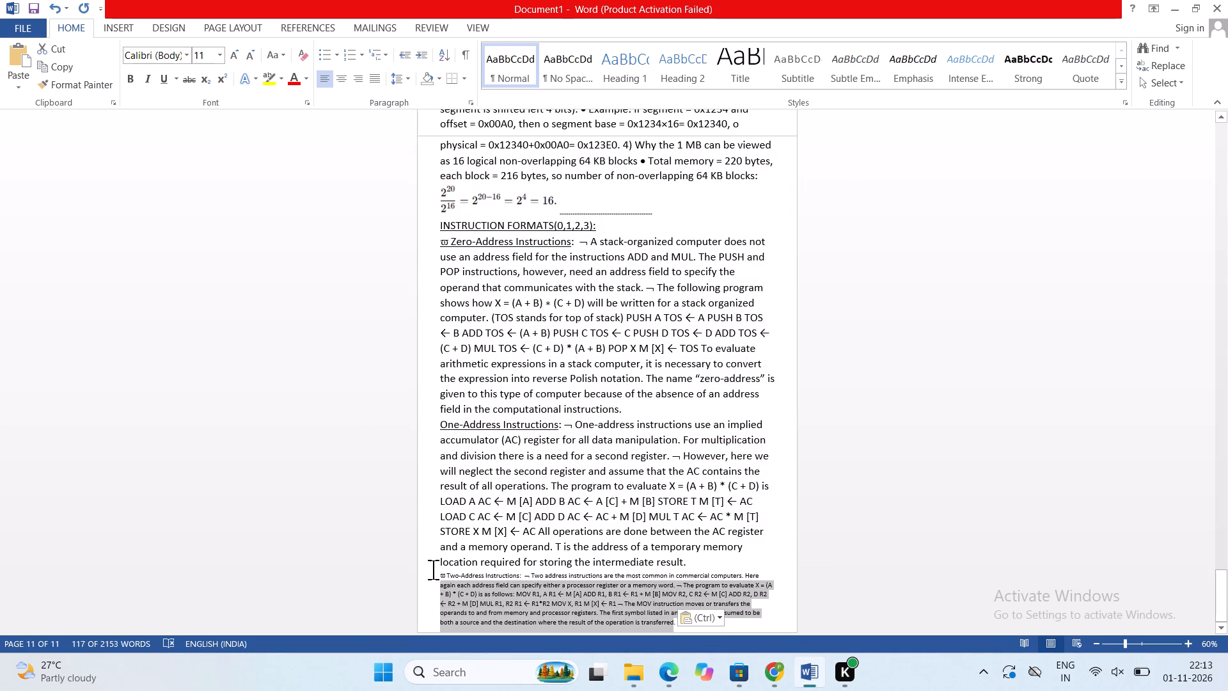
drag(435, 573, 671, 619)
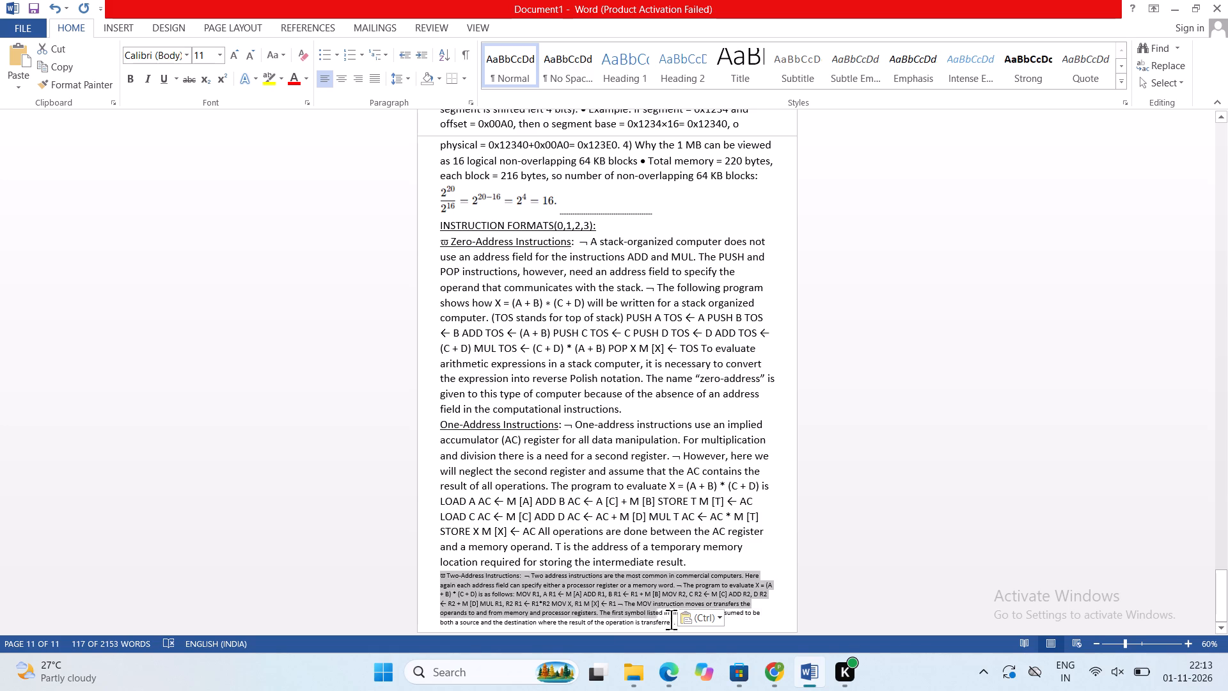
drag(671, 619, 766, 630)
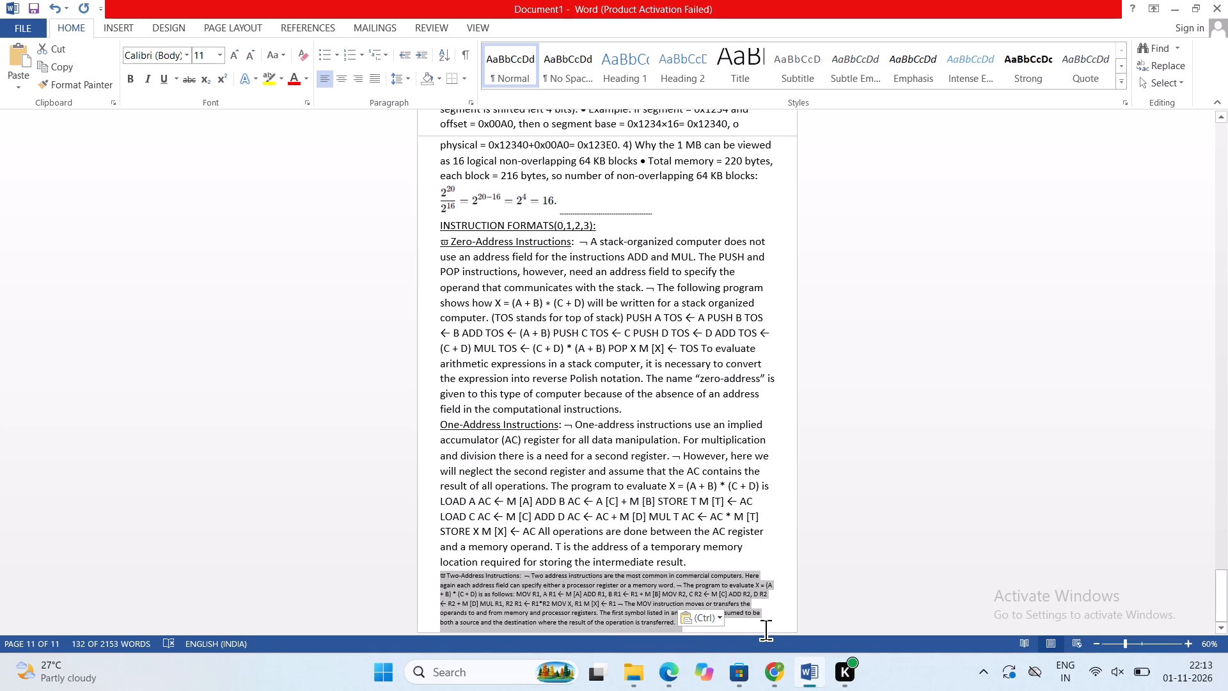
click(222, 57)
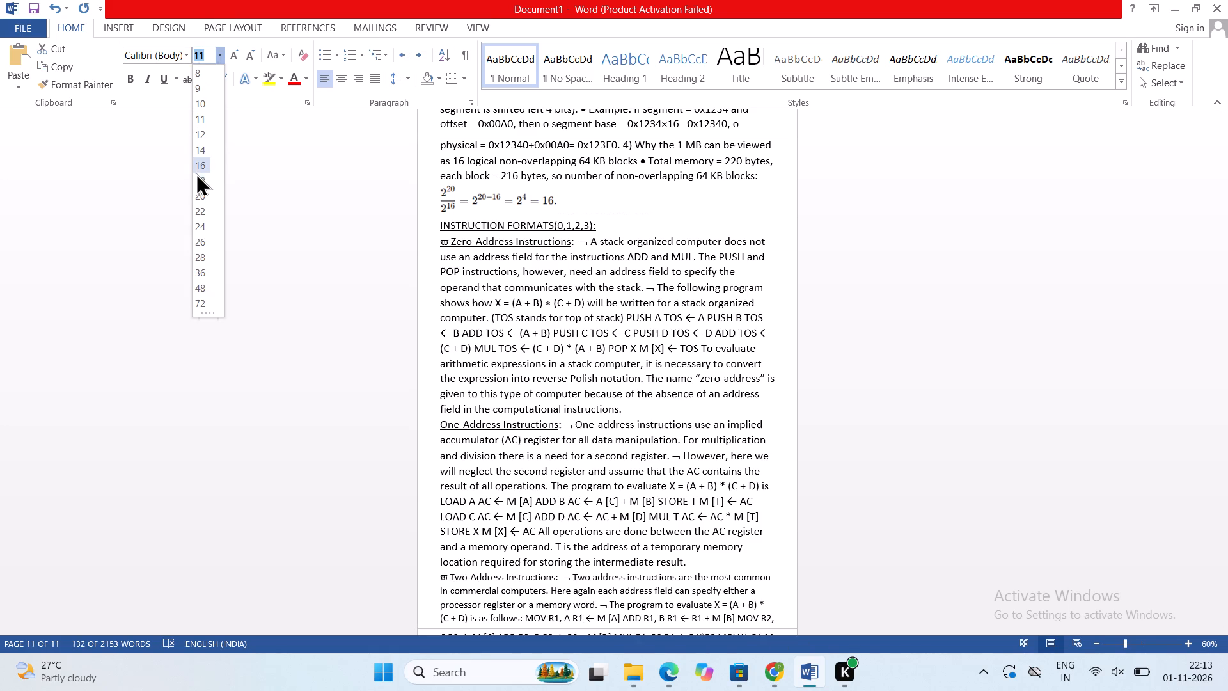
click(200, 179)
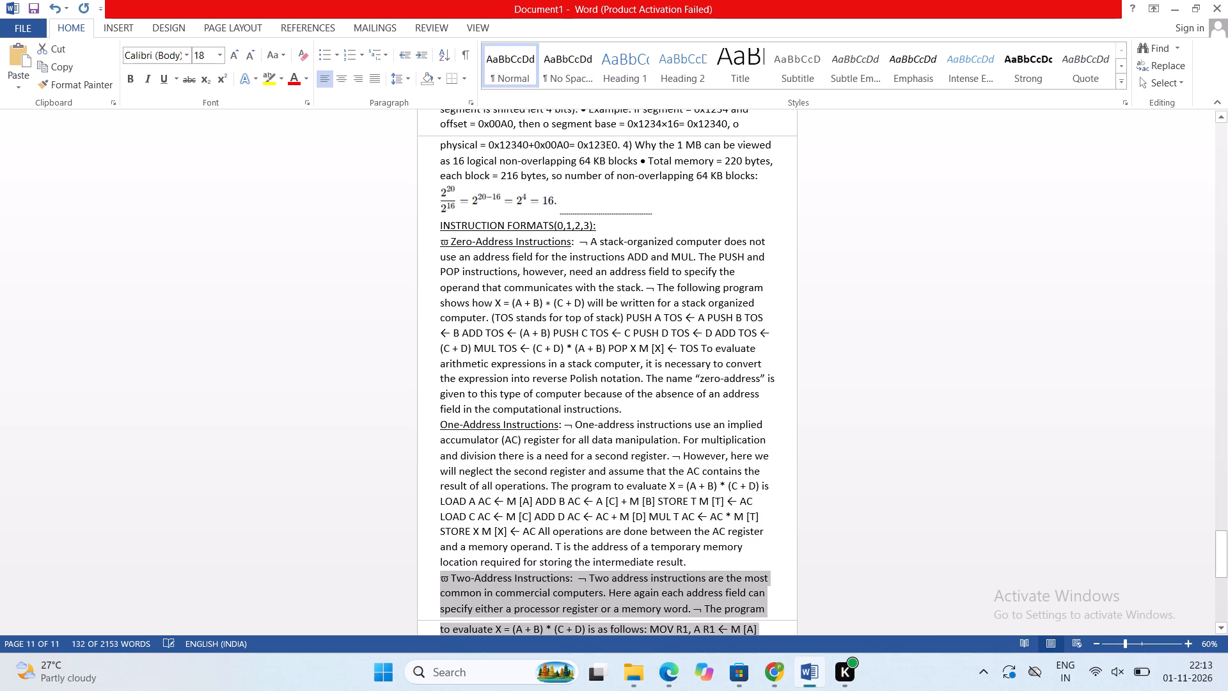
scroll(295, 398, down, 2)
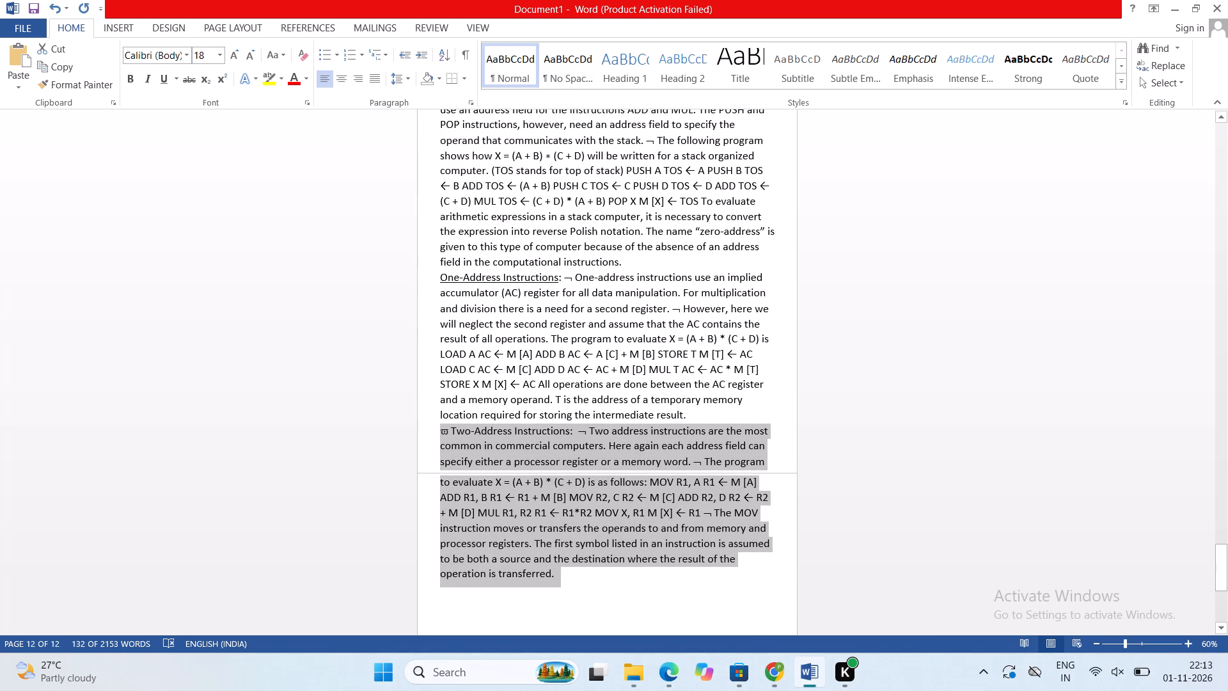
click(560, 593)
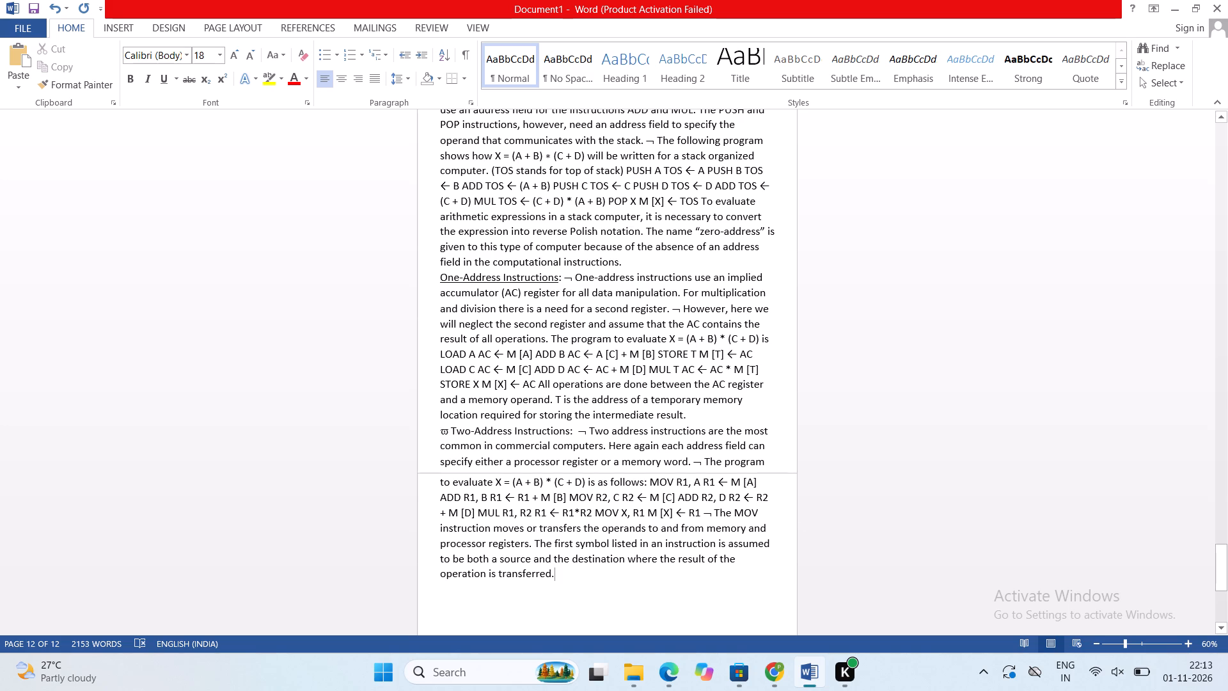
Underline the Two-Address Instructions heading at the start of its section in the notes.
drag(439, 431, 567, 426)
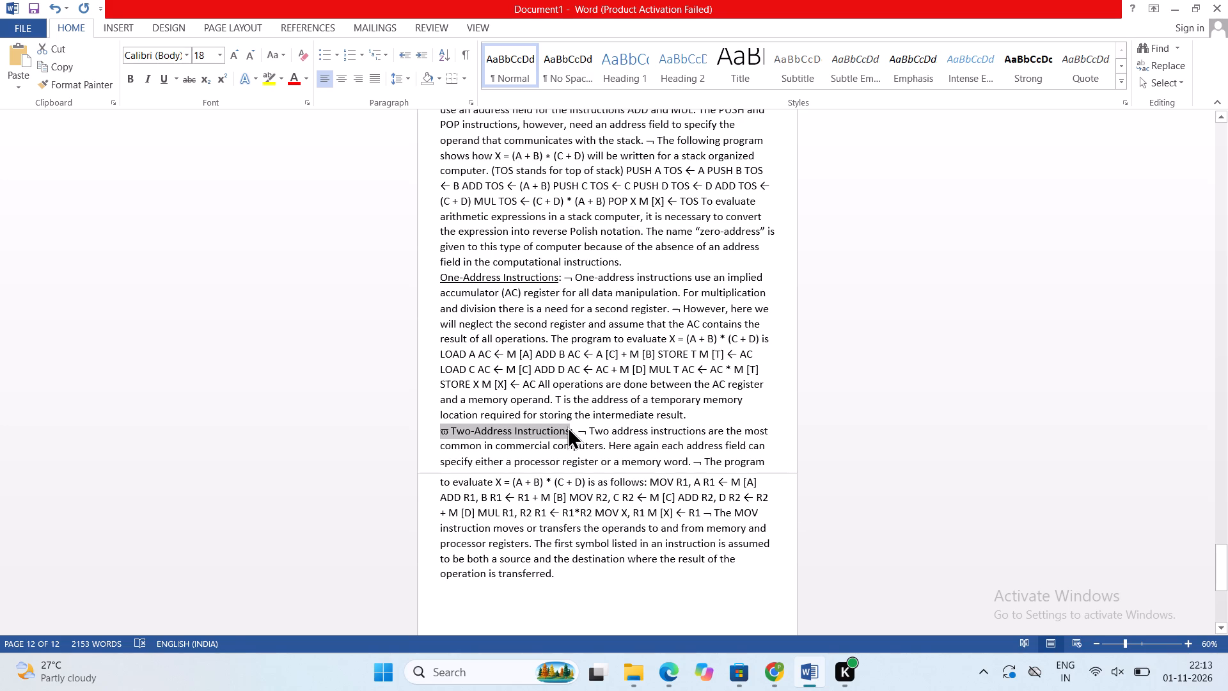
click(164, 71)
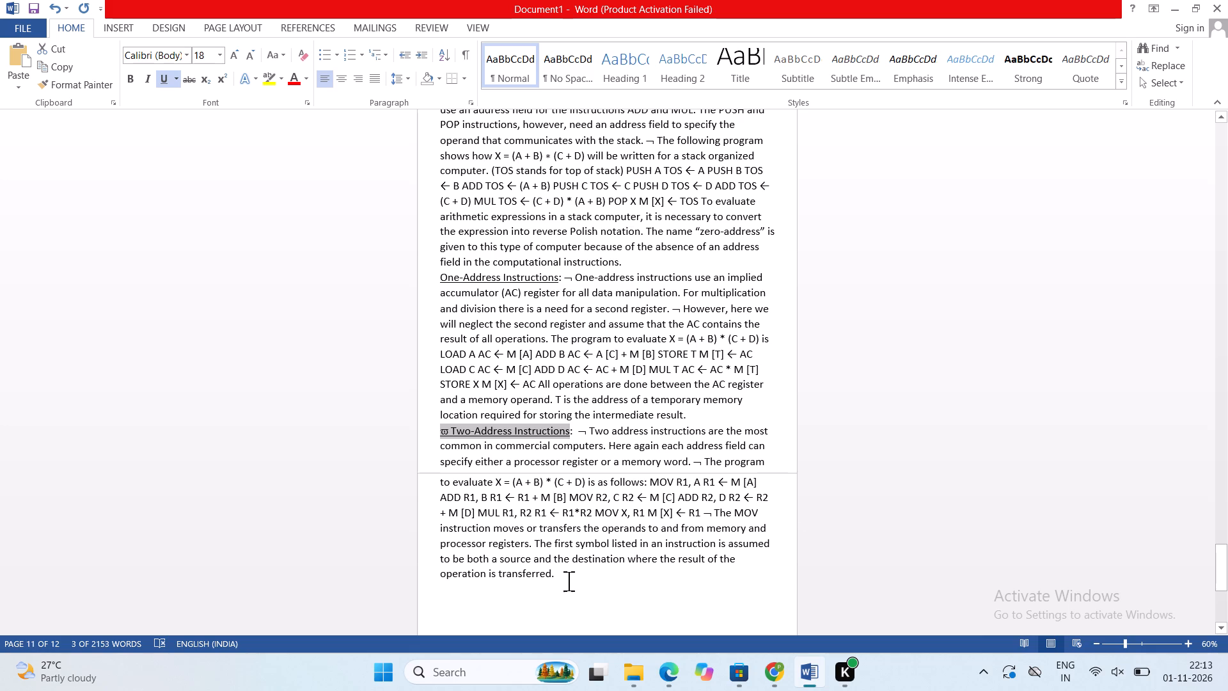
click(569, 581)
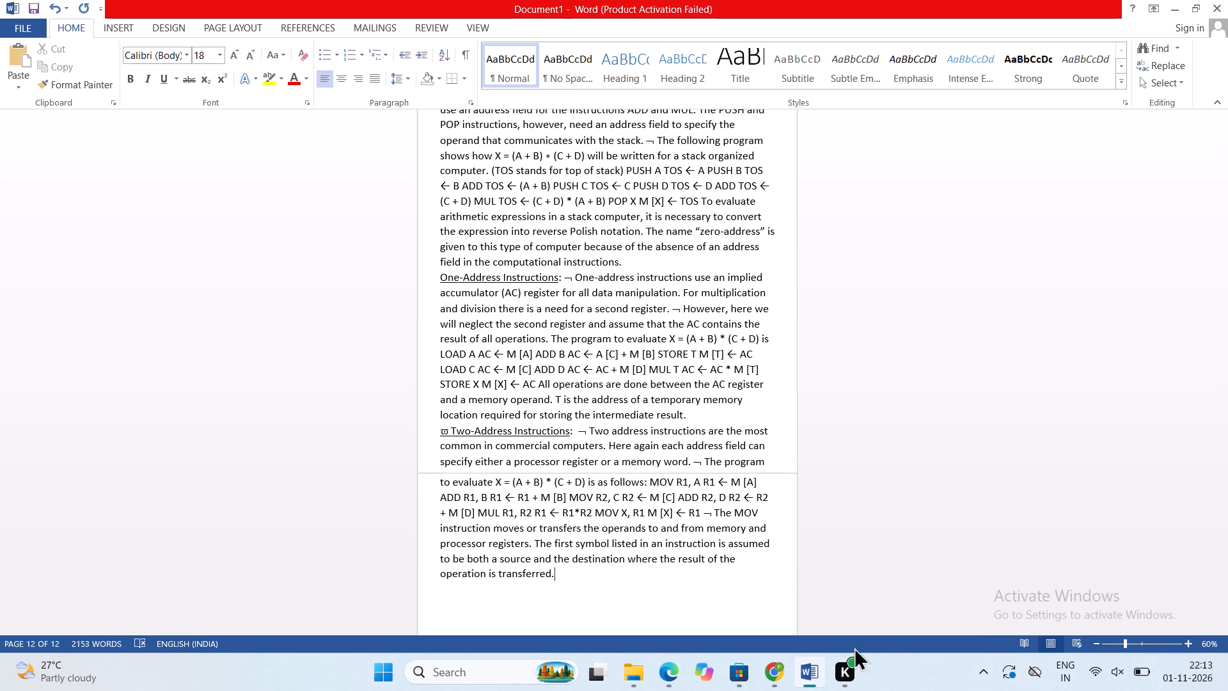
Copy the Three-Address Instructions section from page 20 of the UNIT 3 COA FULL PDF in Edge onto a new line ending the Word notes.
click(812, 662)
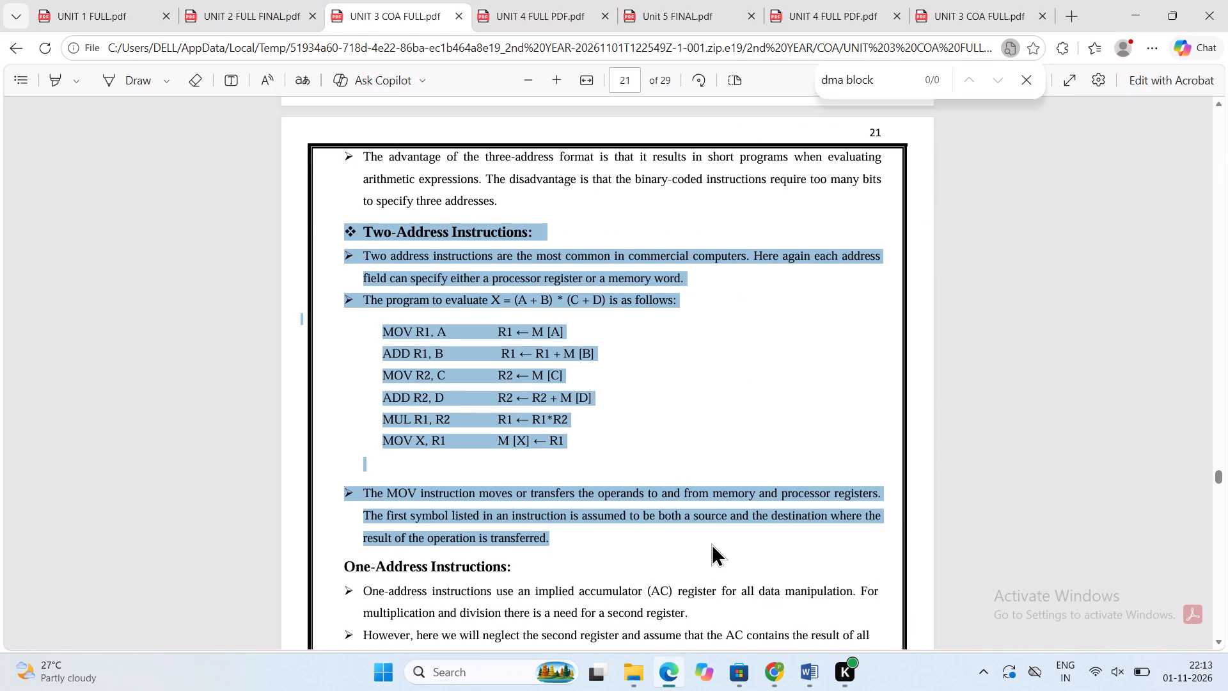
scroll(711, 543, up, 5)
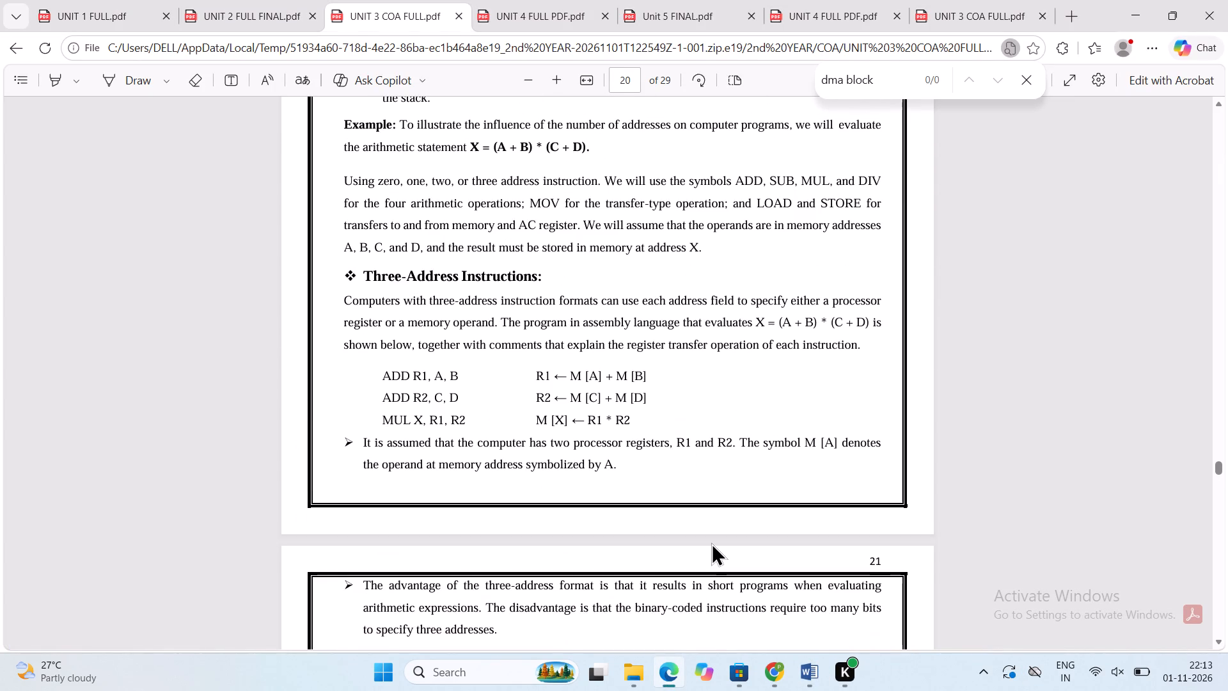
drag(341, 272, 609, 504)
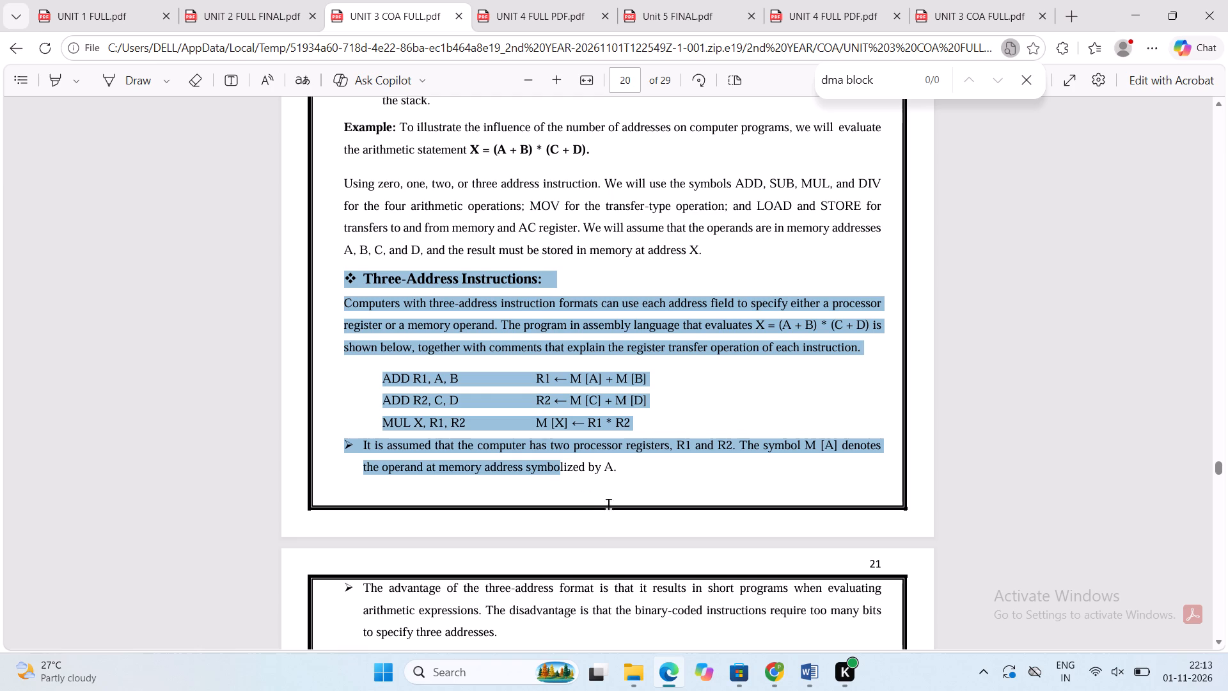
drag(609, 504, 627, 487)
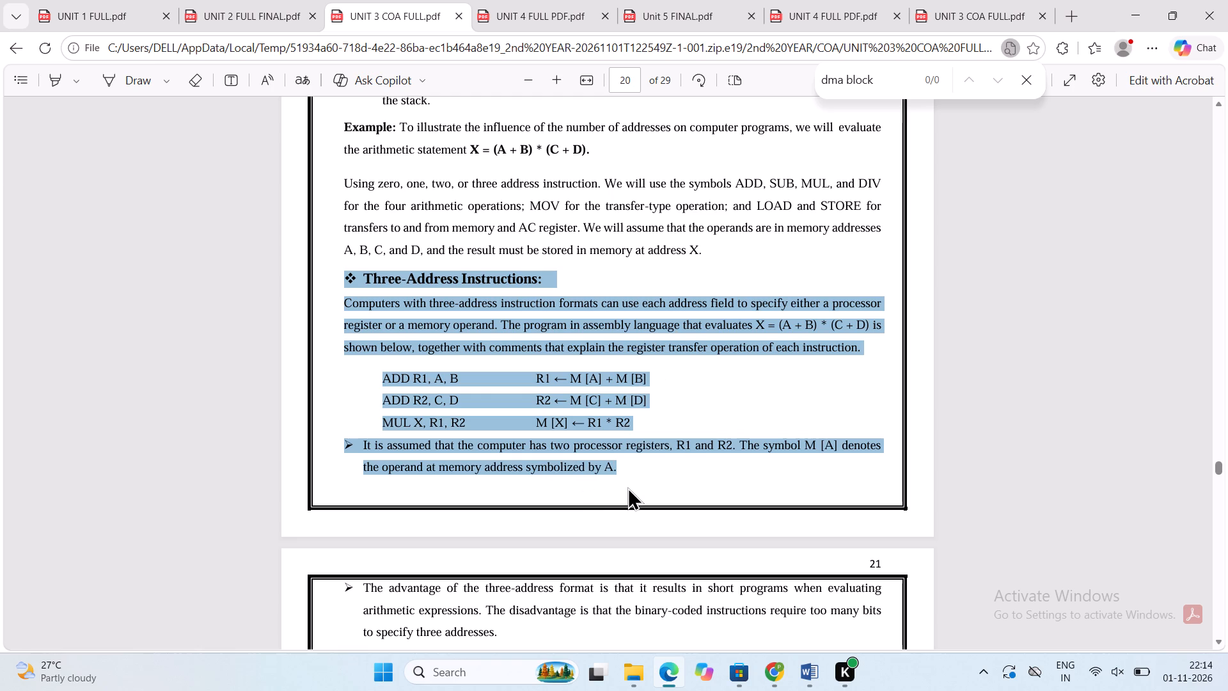
key(ctrl+c)
click(811, 674)
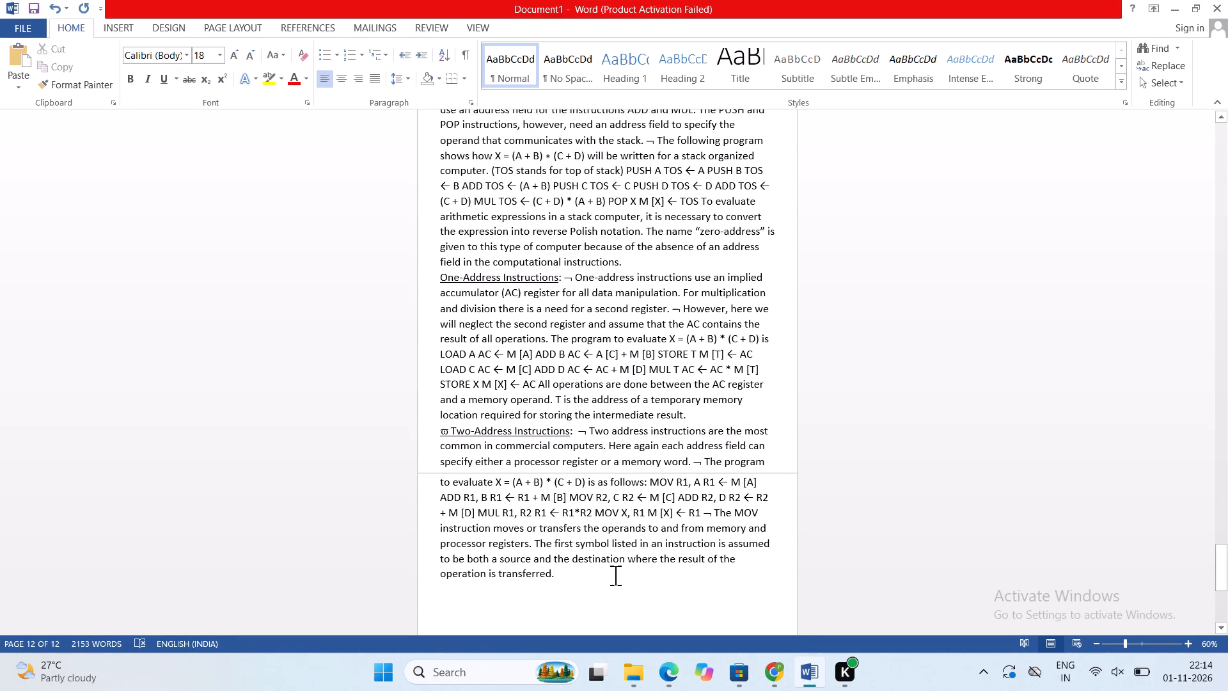
key(shift+Return)
key(ctrl+v)
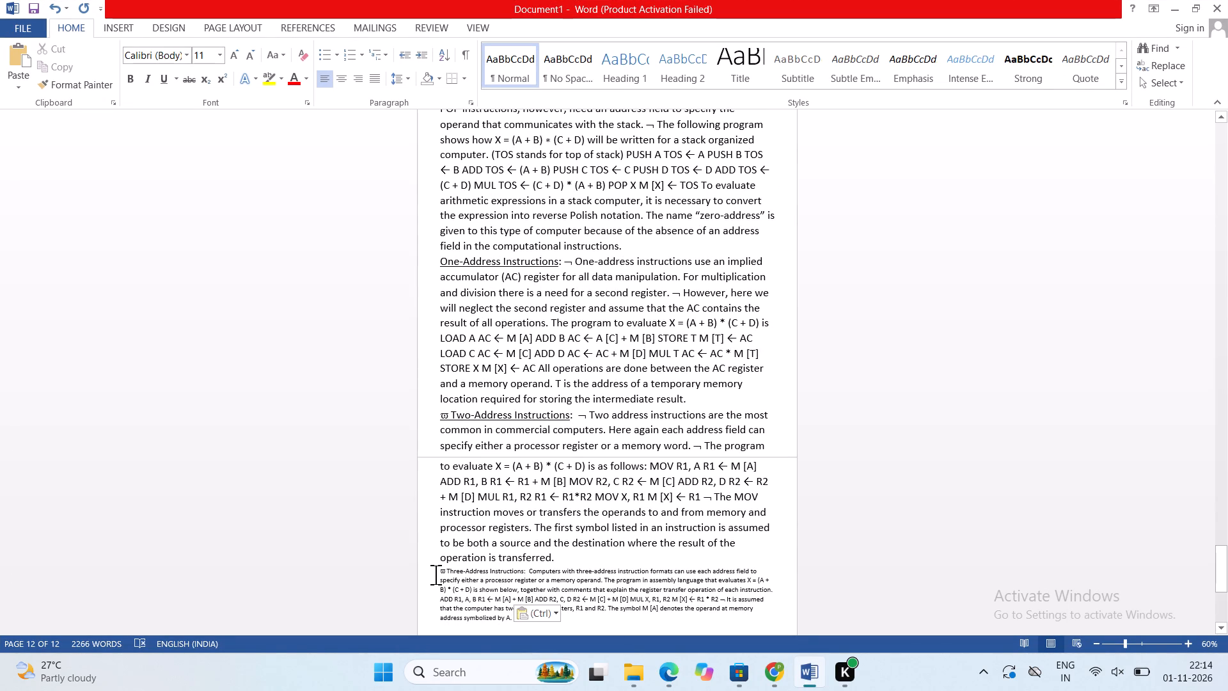
Copy the three-address format's advantage and disadvantage bullet from page 21 of the PDF in Edge to the end of the Word notes.
click(808, 662)
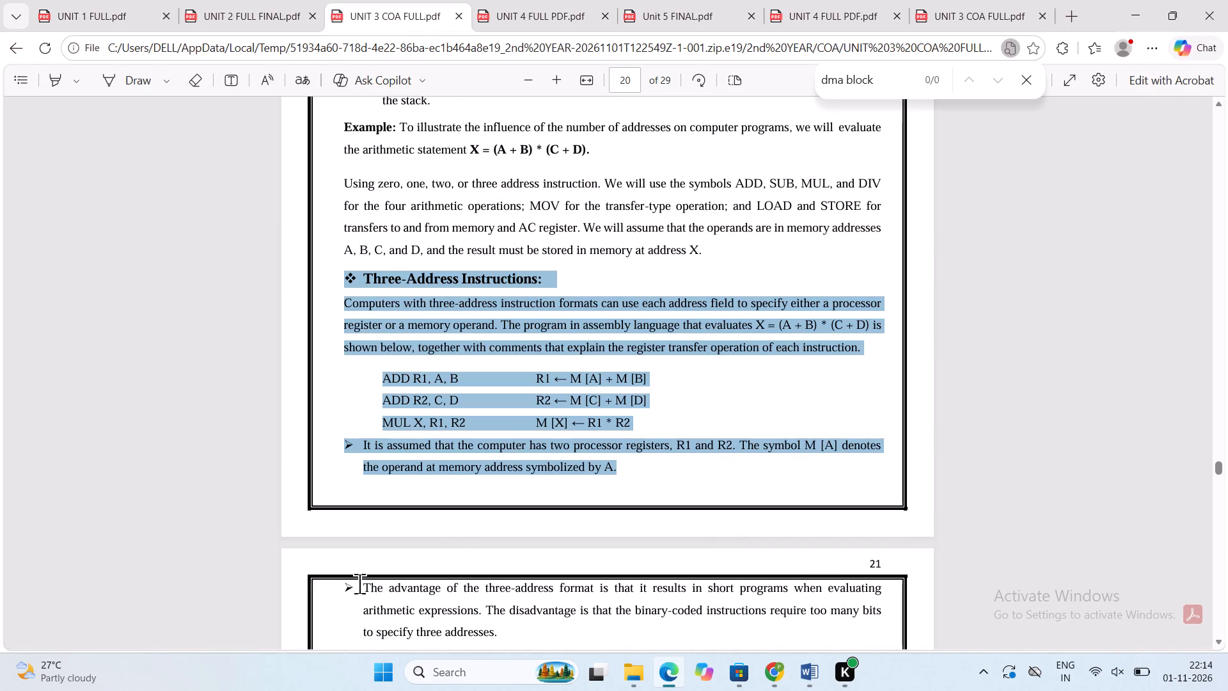
scroll(339, 591, down, 2)
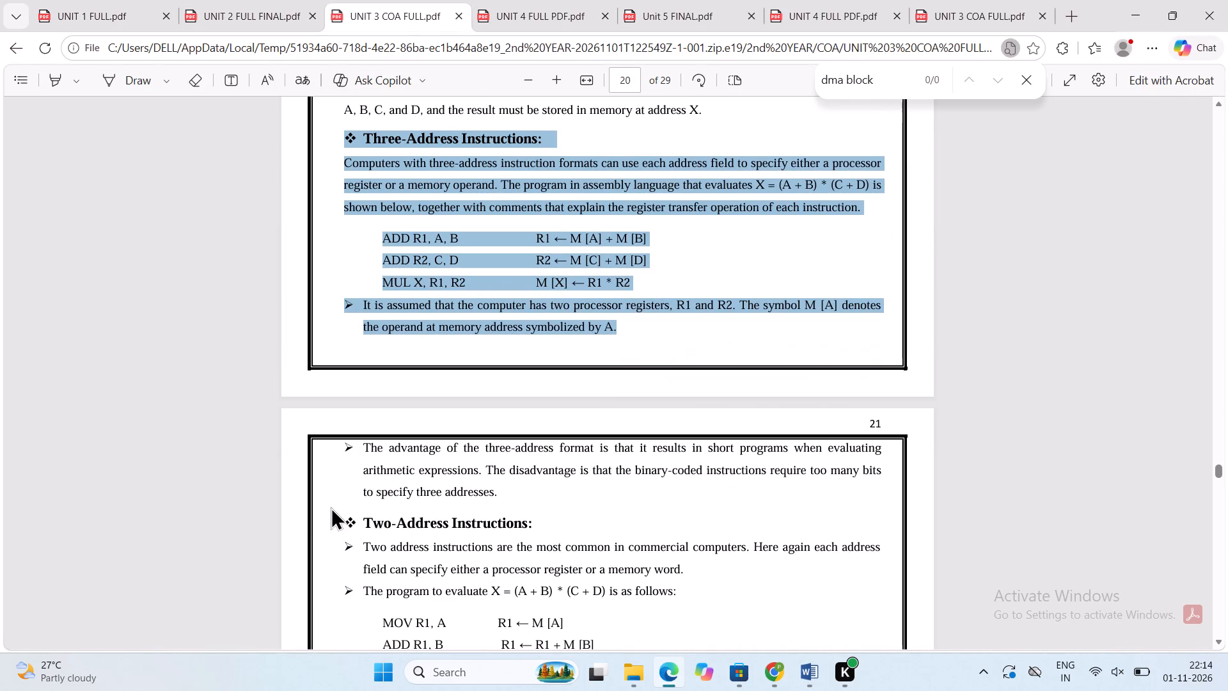
drag(343, 441, 510, 489)
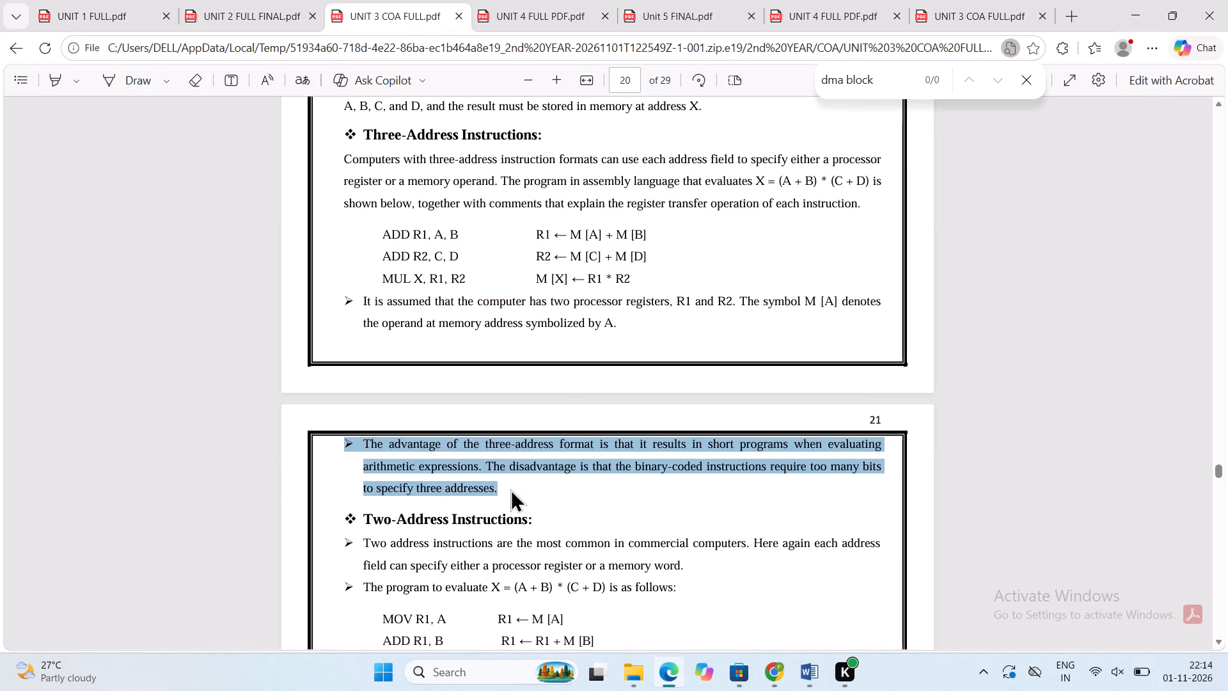
key(ctrl+c)
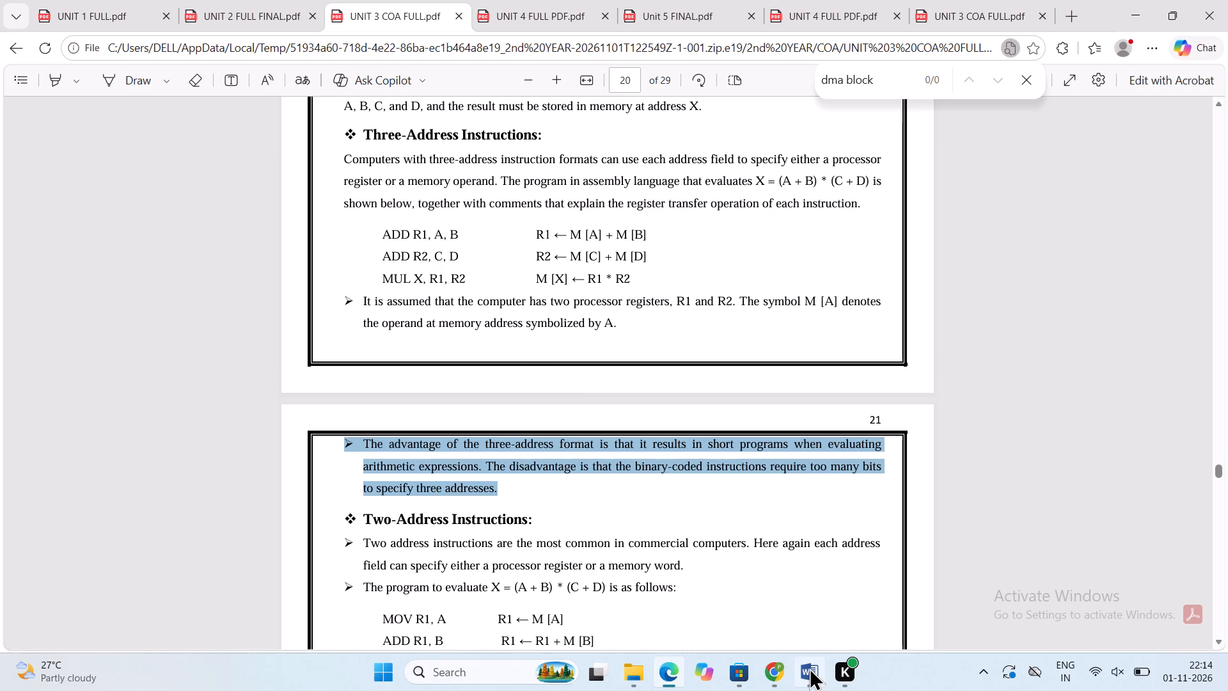
click(809, 667)
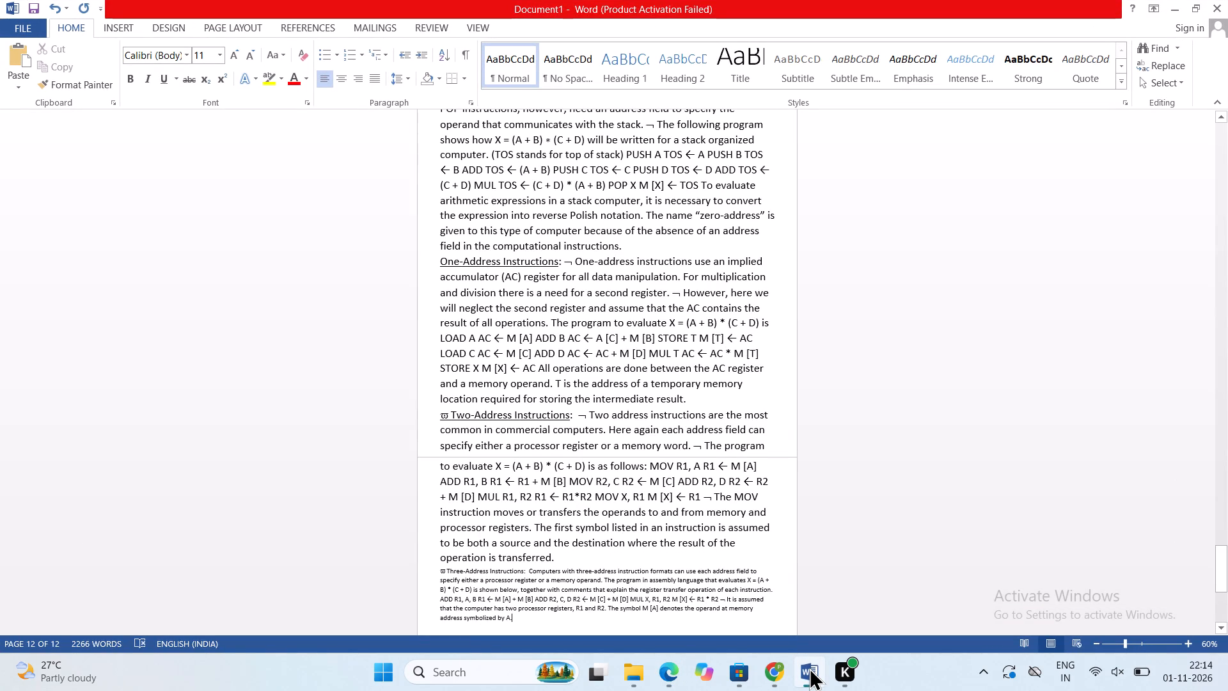
key(ctrl+v)
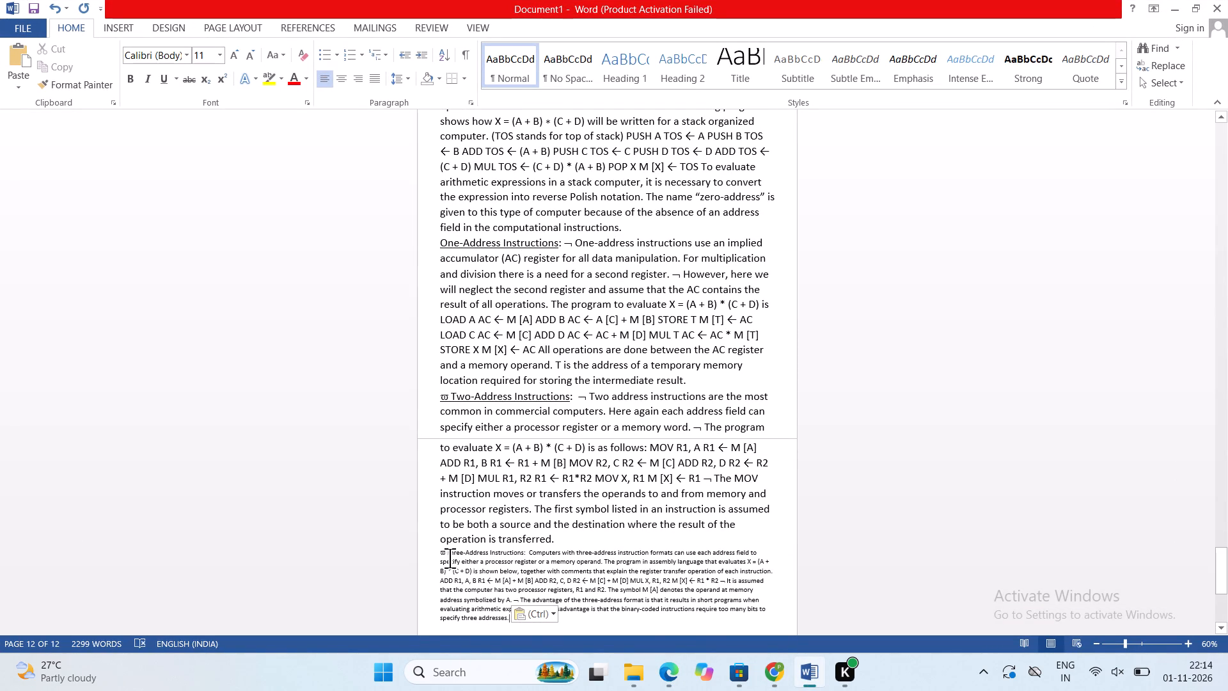
Set the font size of the whole pasted Three-Address Instructions section in the notes to 18.
drag(436, 553, 578, 617)
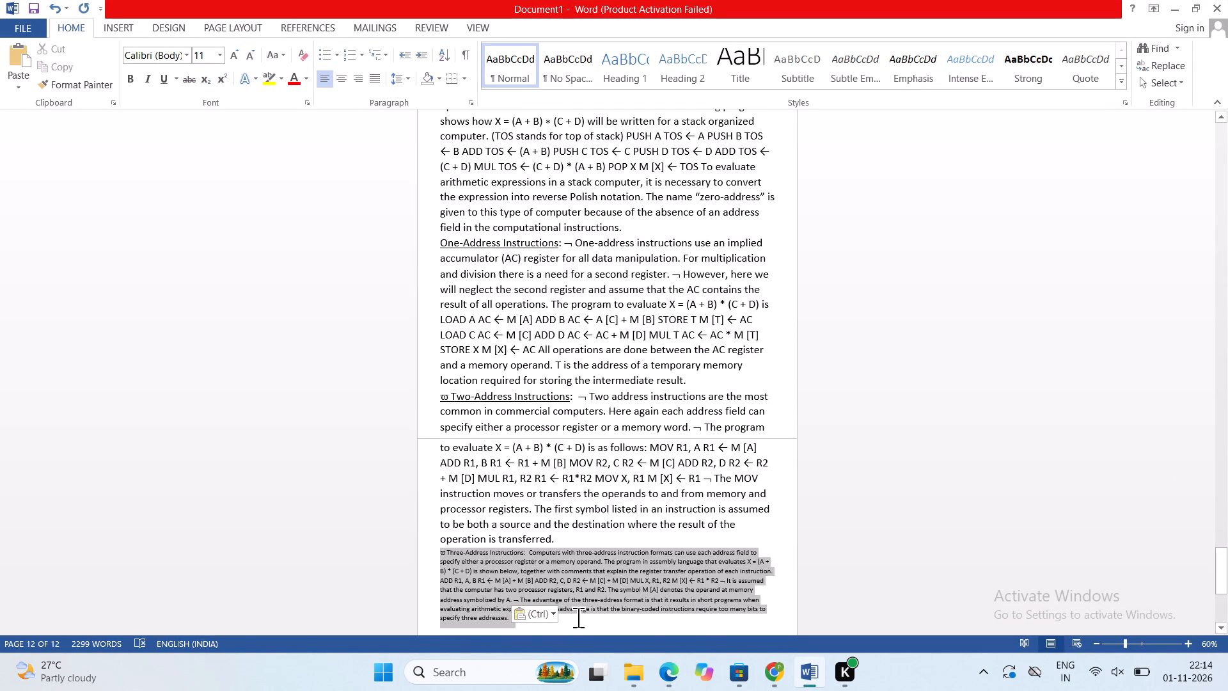
click(218, 49)
click(200, 177)
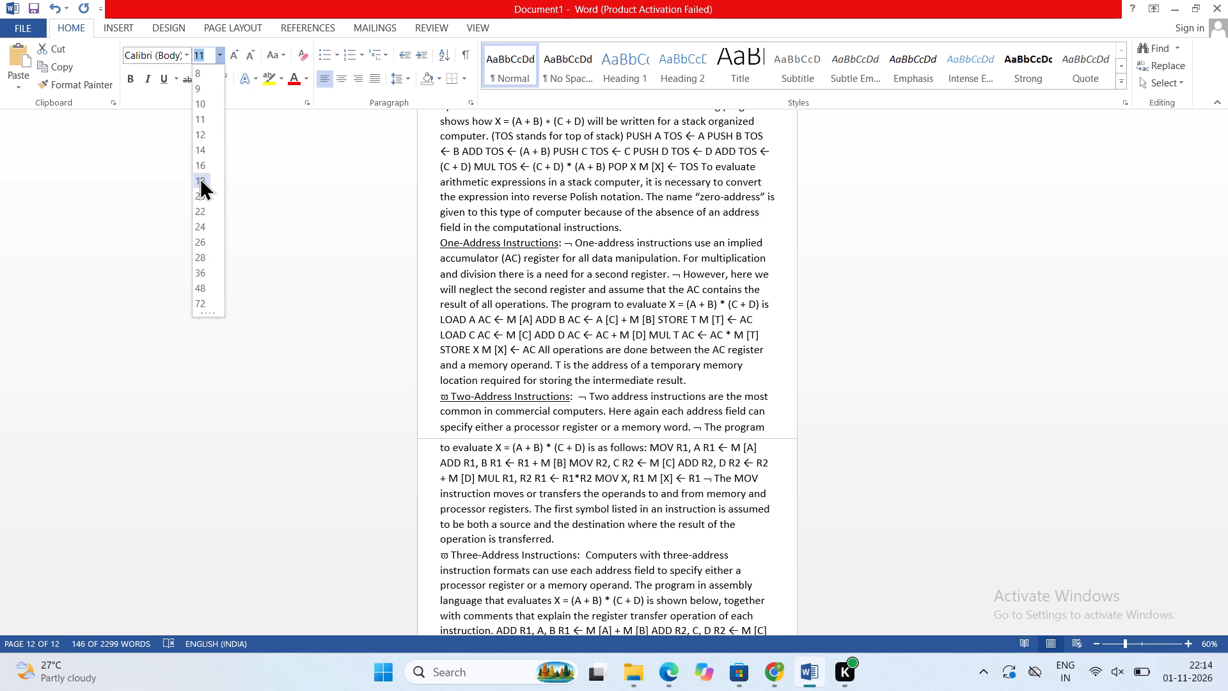
Underline the Three-Address Instructions heading at the start of its section in the notes.
click(436, 553)
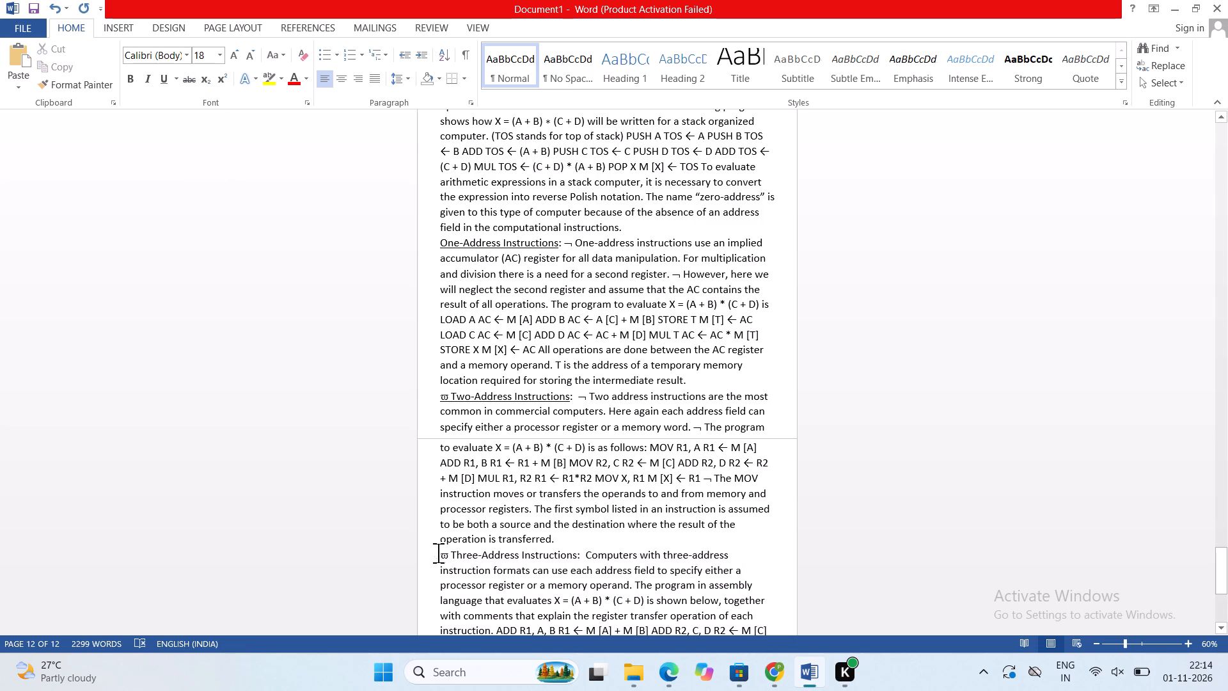
drag(453, 554, 544, 554)
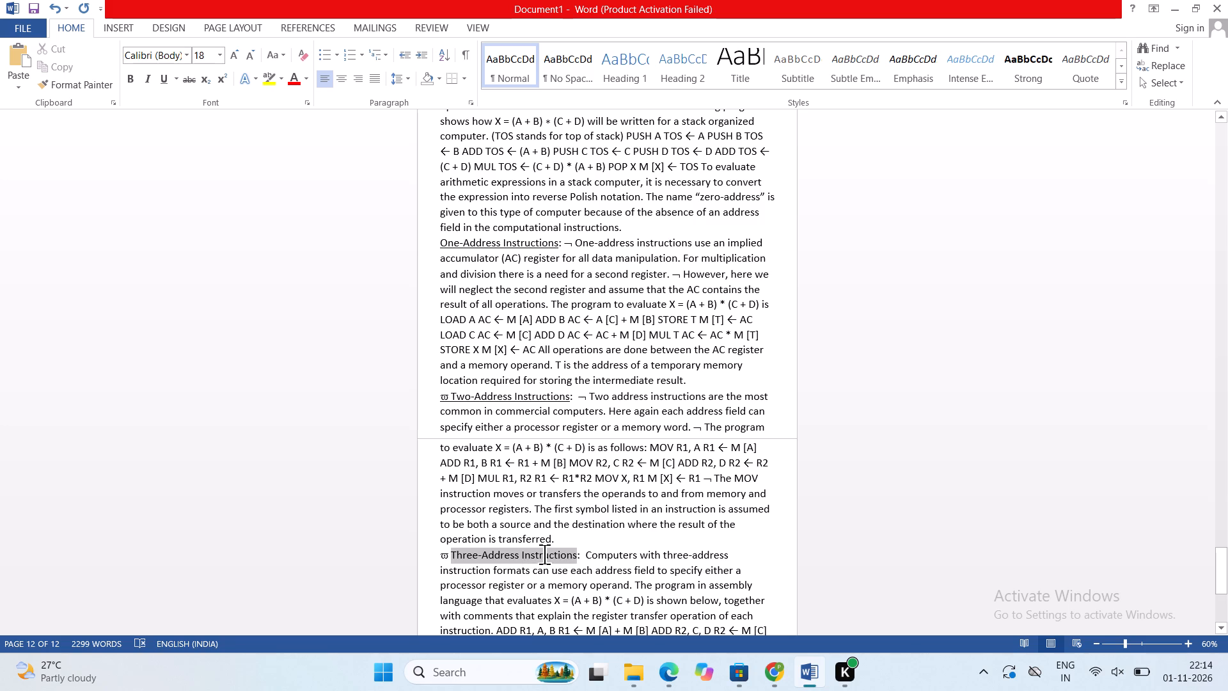
click(163, 78)
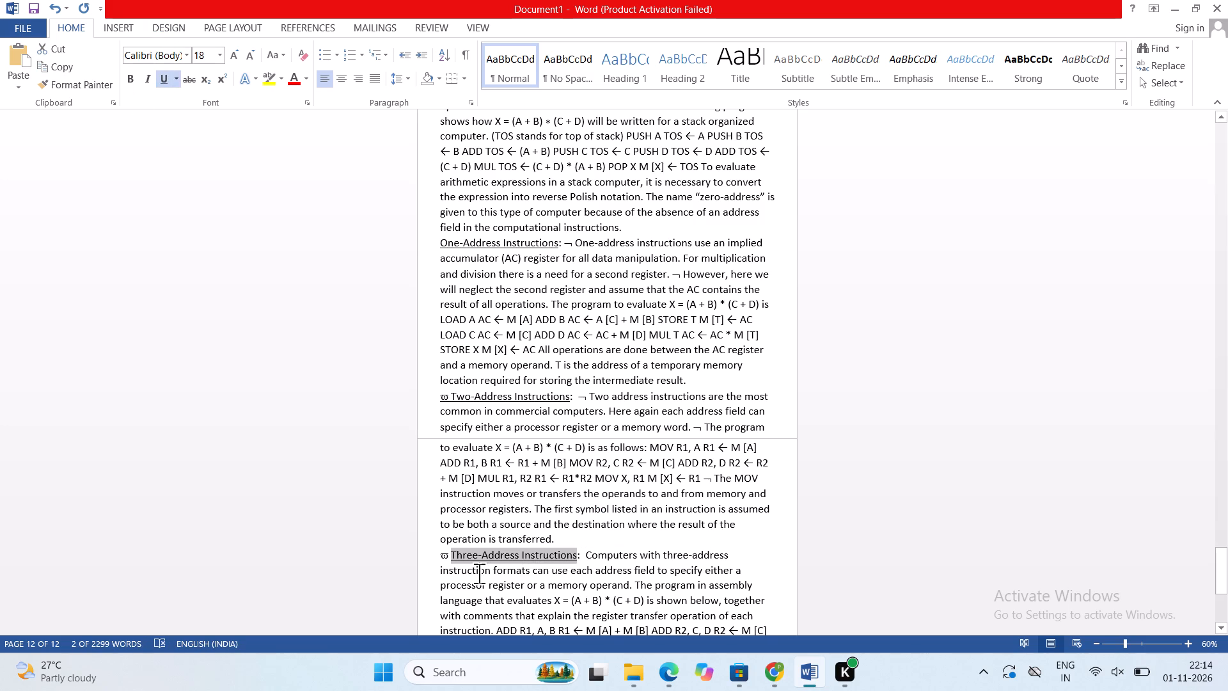
click(436, 571)
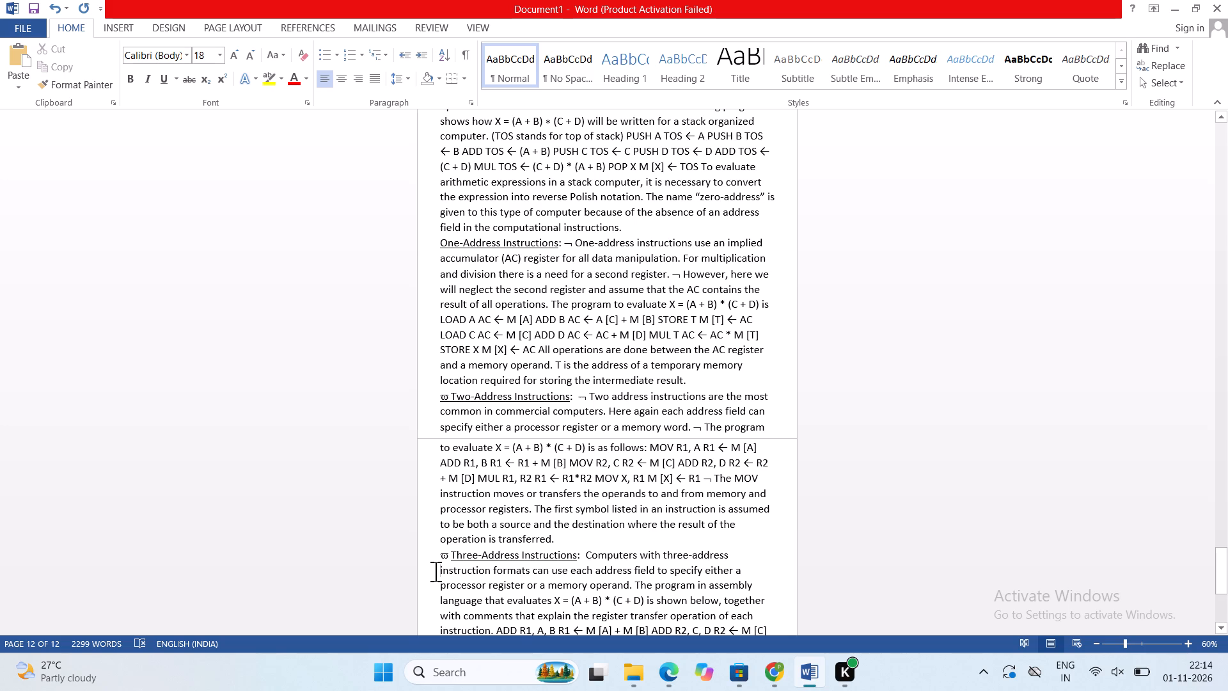
Add a dashed separator after "three addresses." at the end of the notes and start a new line below it.
scroll(436, 571, up, 2)
scroll(436, 571, down, 1)
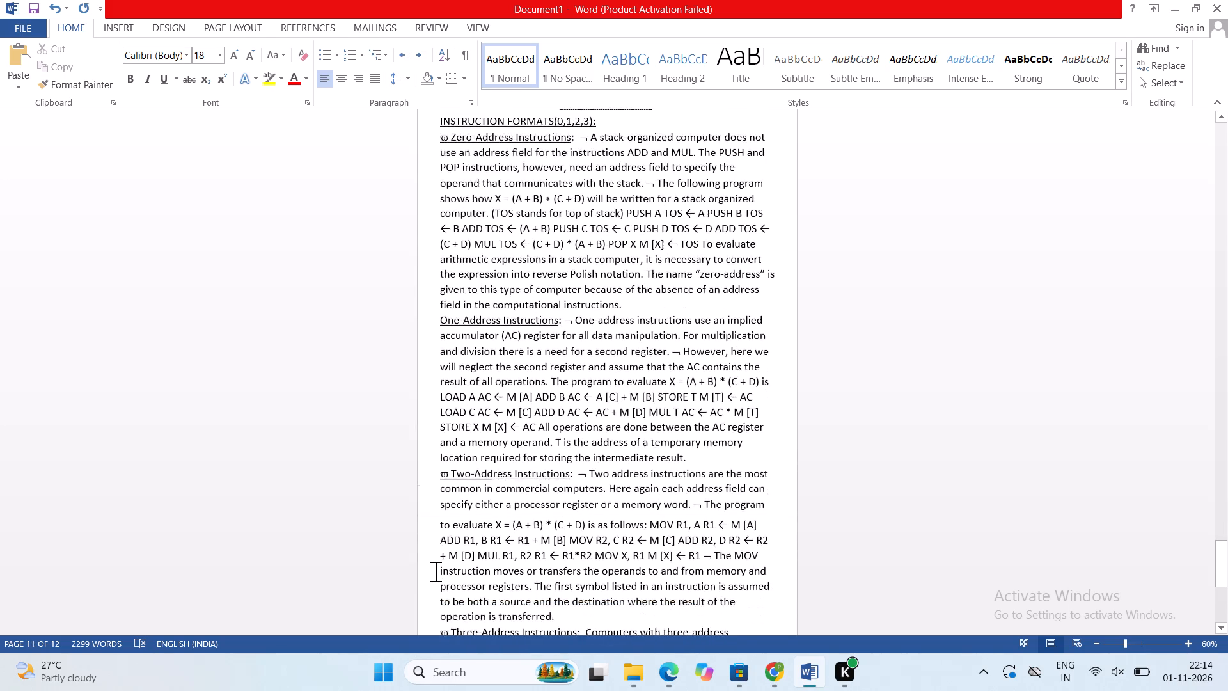
scroll(436, 571, down, 3)
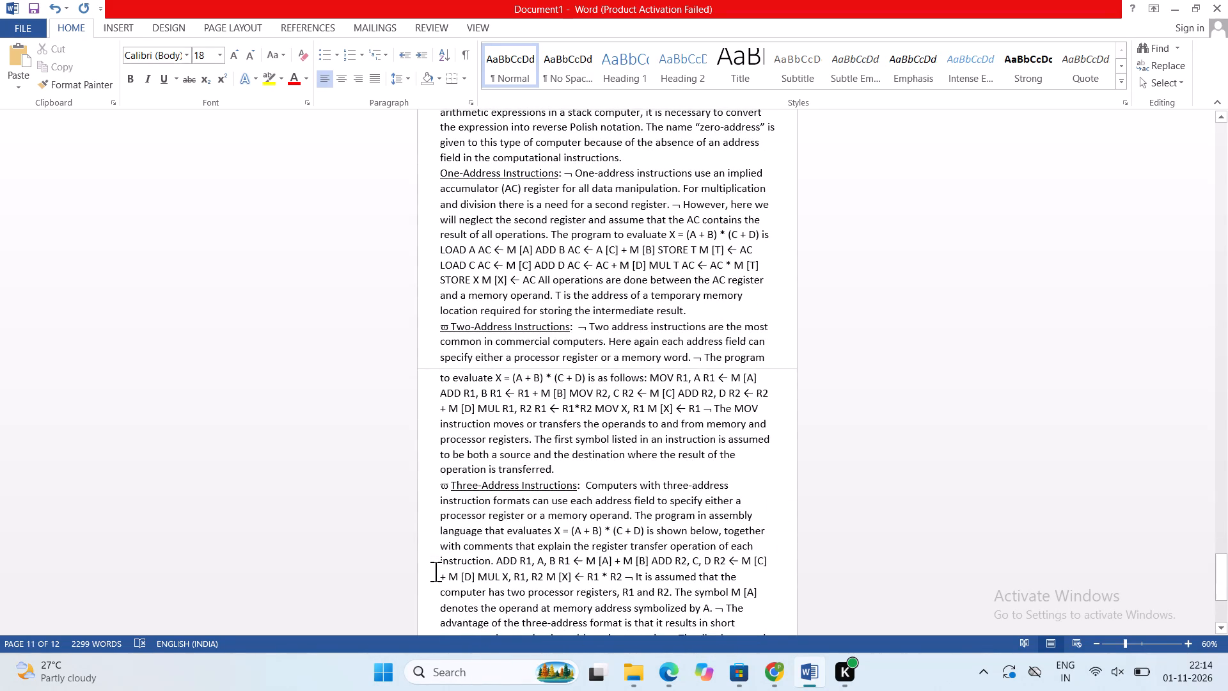
scroll(436, 571, down, 2)
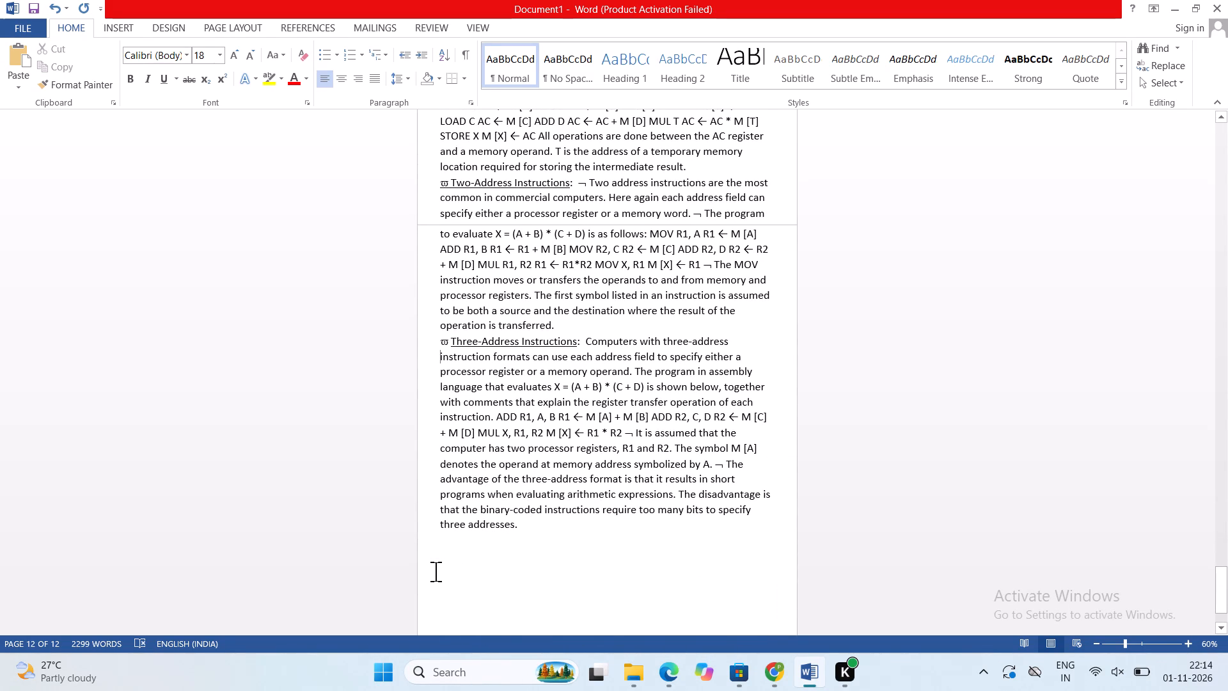
click(542, 530)
key(minus)
key(minus)
key(minus)
key(minus)
key(minus)
key(minus)
key(minus)
key(minus)
key(minus)
key(minus)
key(minus)
key(minus)
key(minus)
key(minus)
key(minus)
key(minus)
key(minus)
key(minus)
key(minus)
key(minus)
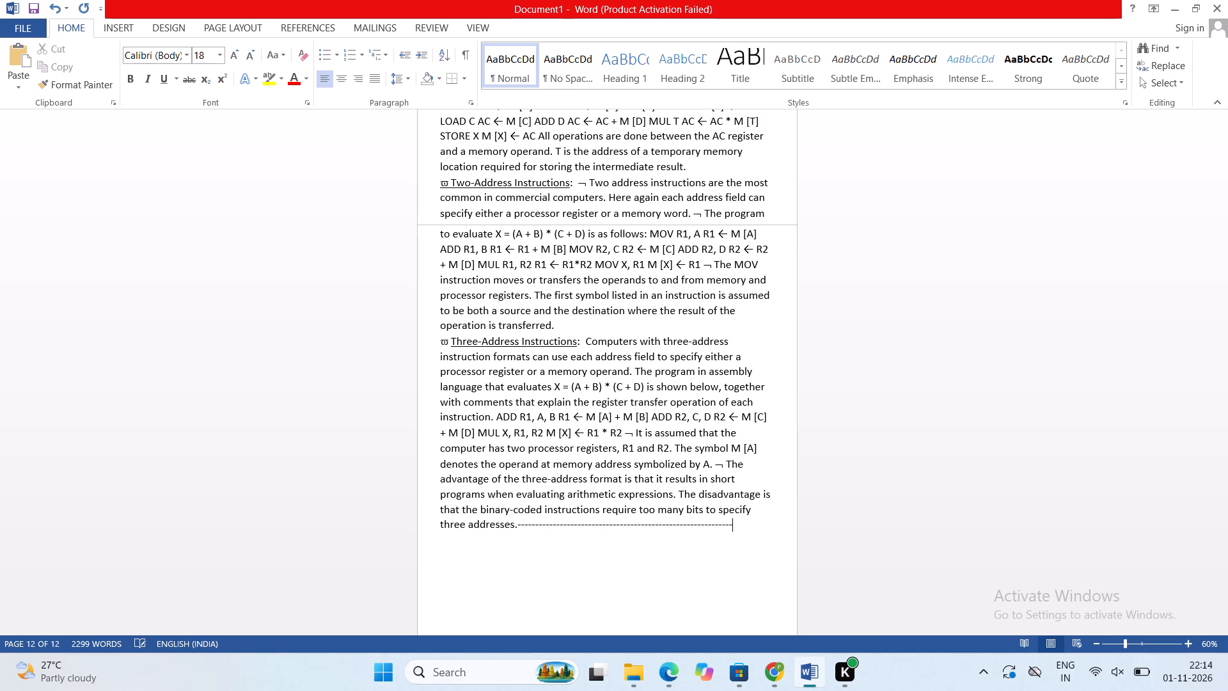
key(shift+Return)
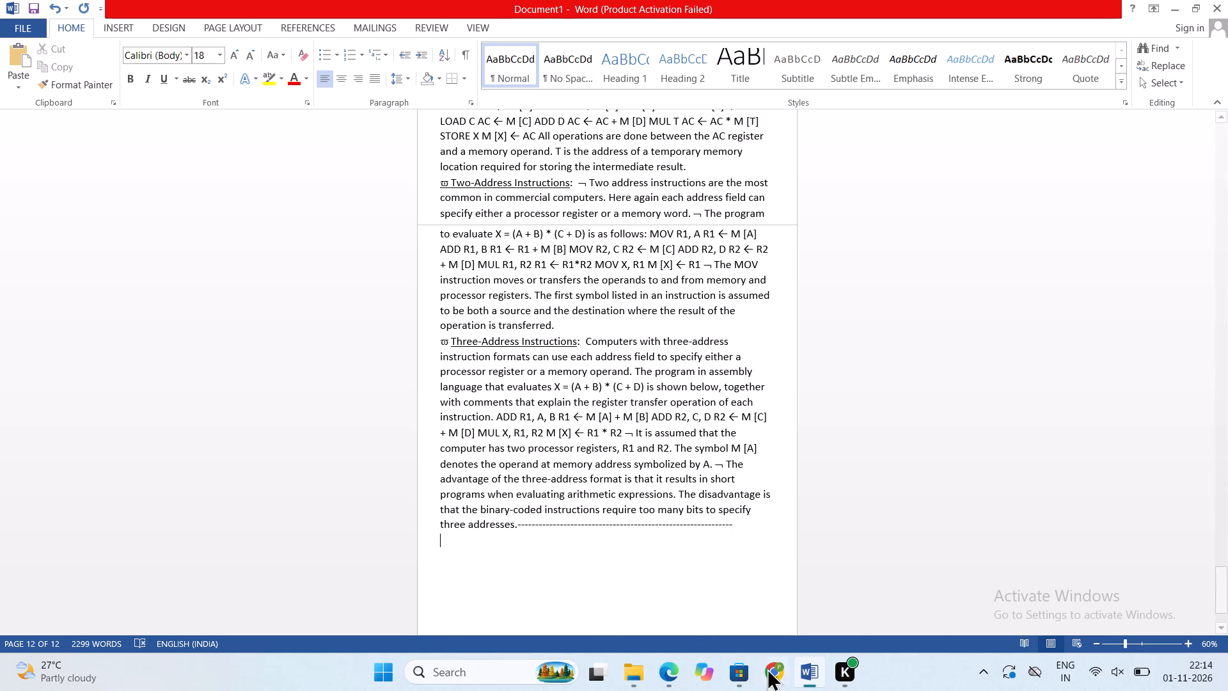
Copy the Memory Hierarchy title from page 2 of COA UNIT-3.pptx in Chrome to the new line ending the Word notes.
click(767, 671)
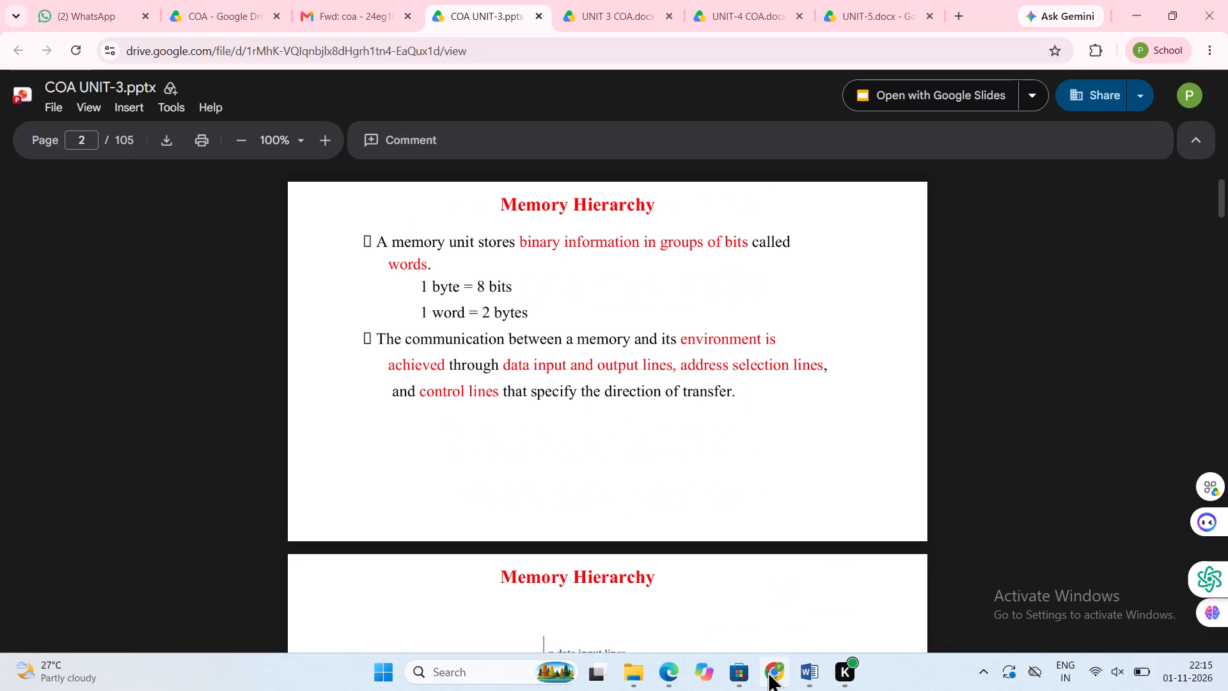
scroll(662, 415, up, 6)
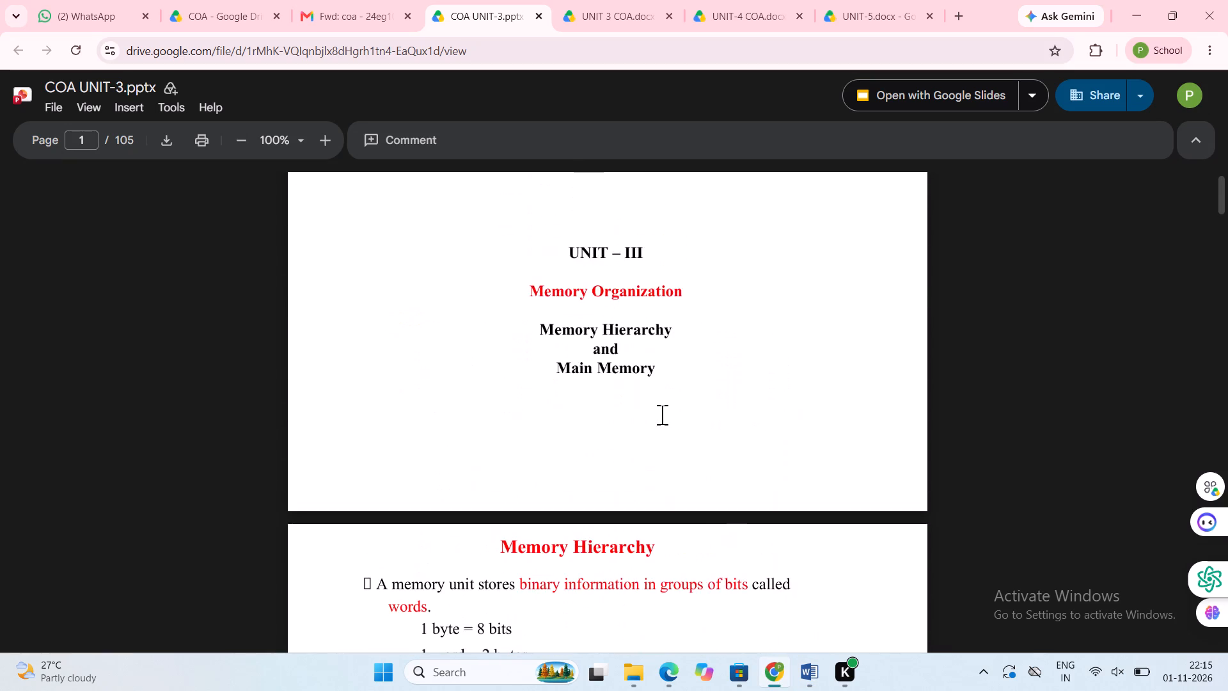
scroll(662, 415, down, 3)
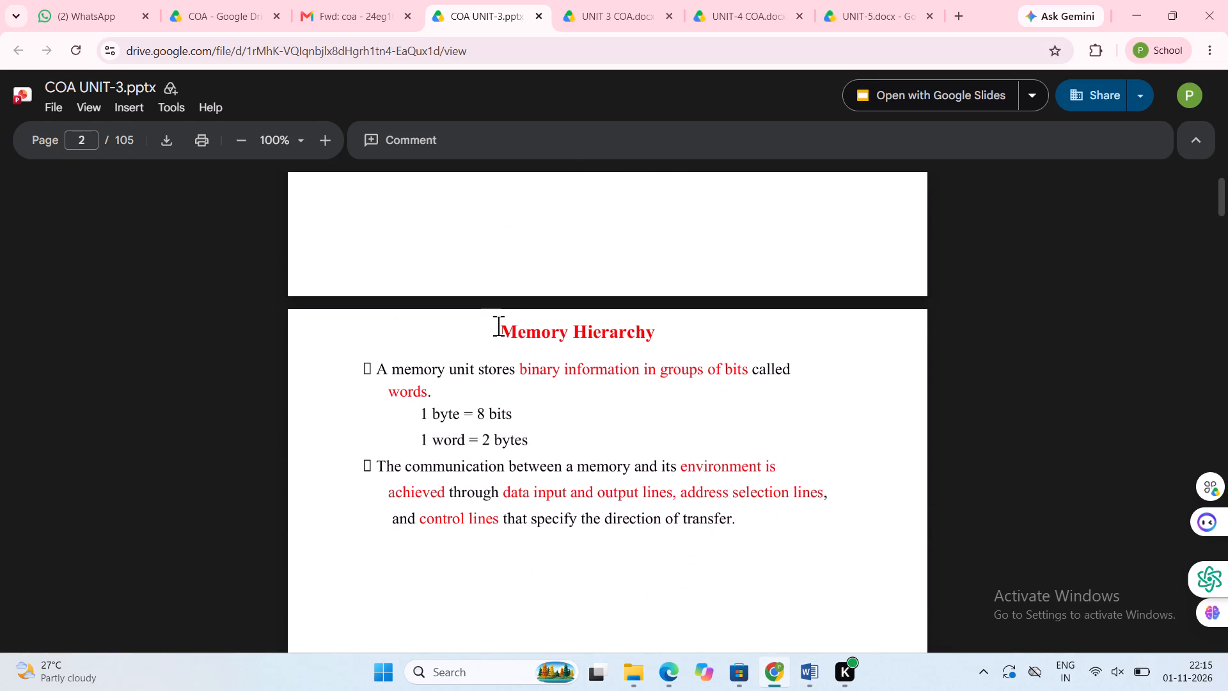
drag(500, 328, 620, 347)
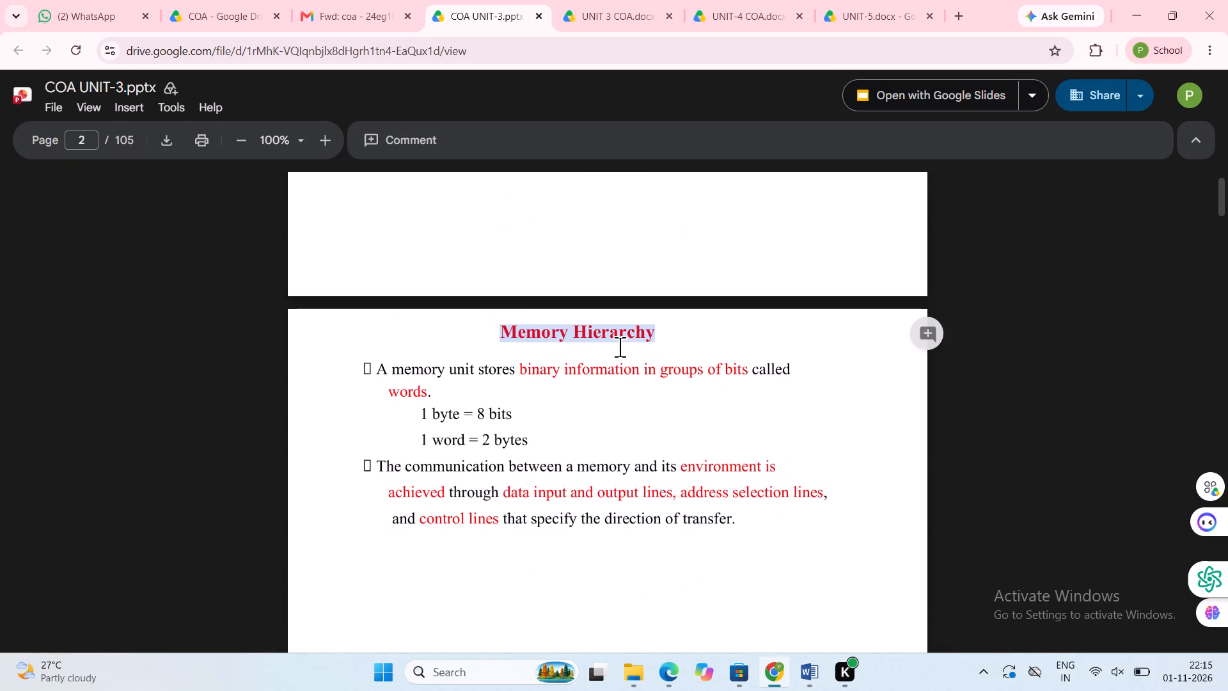
drag(620, 347, 720, 518)
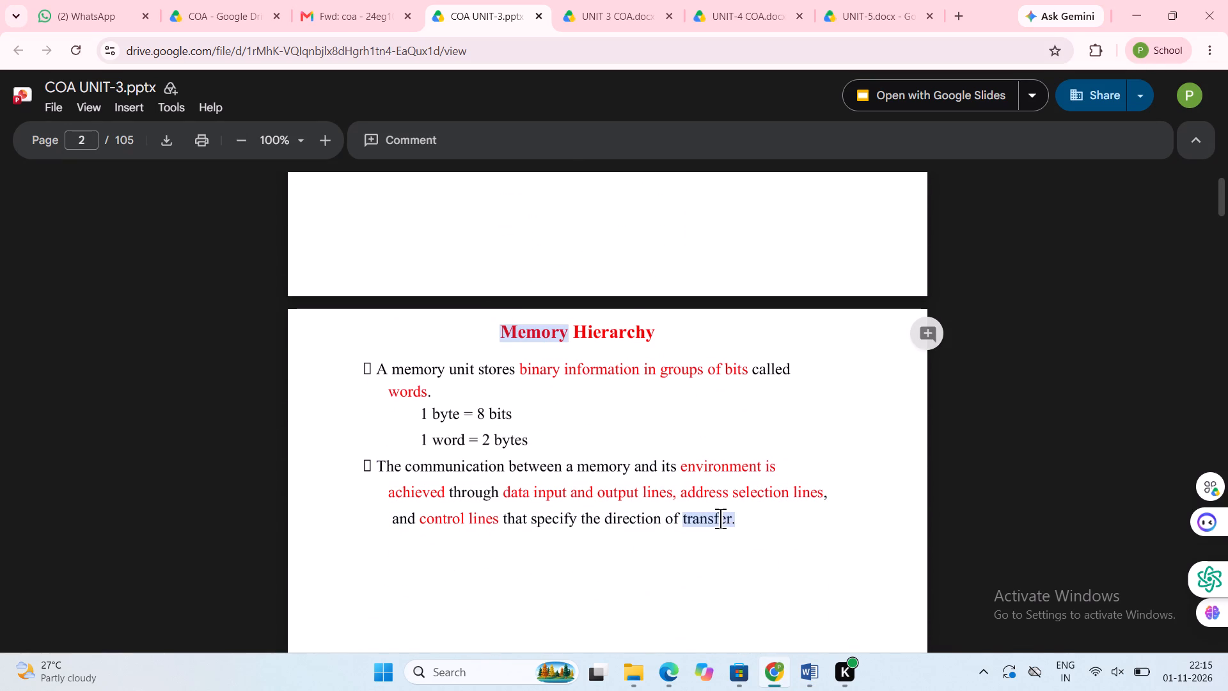
drag(720, 518, 557, 346)
click(603, 343)
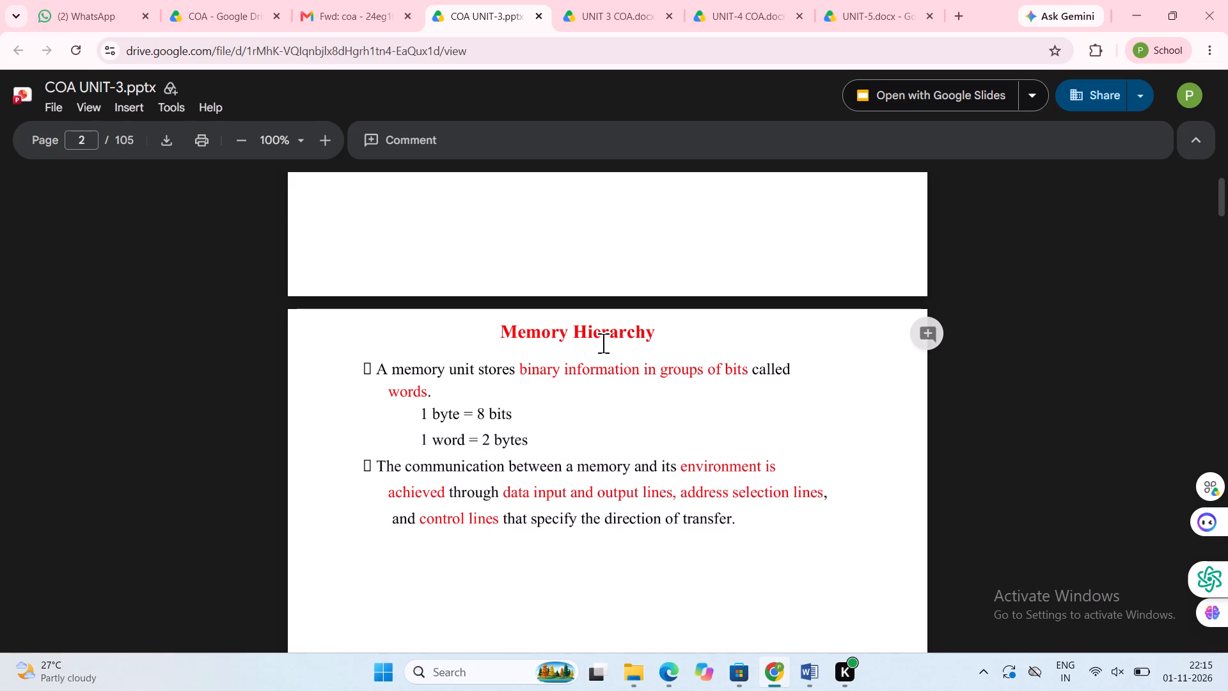
drag(500, 338, 688, 338)
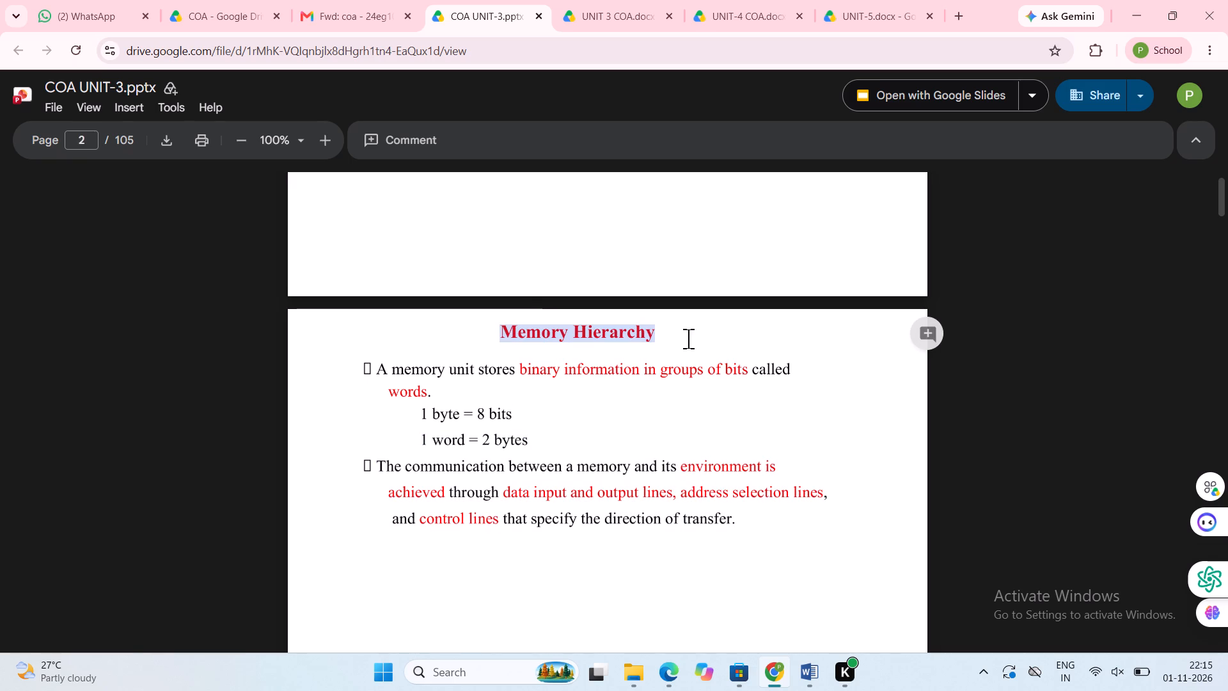
drag(688, 338, 692, 330)
key(ctrl+c)
click(797, 664)
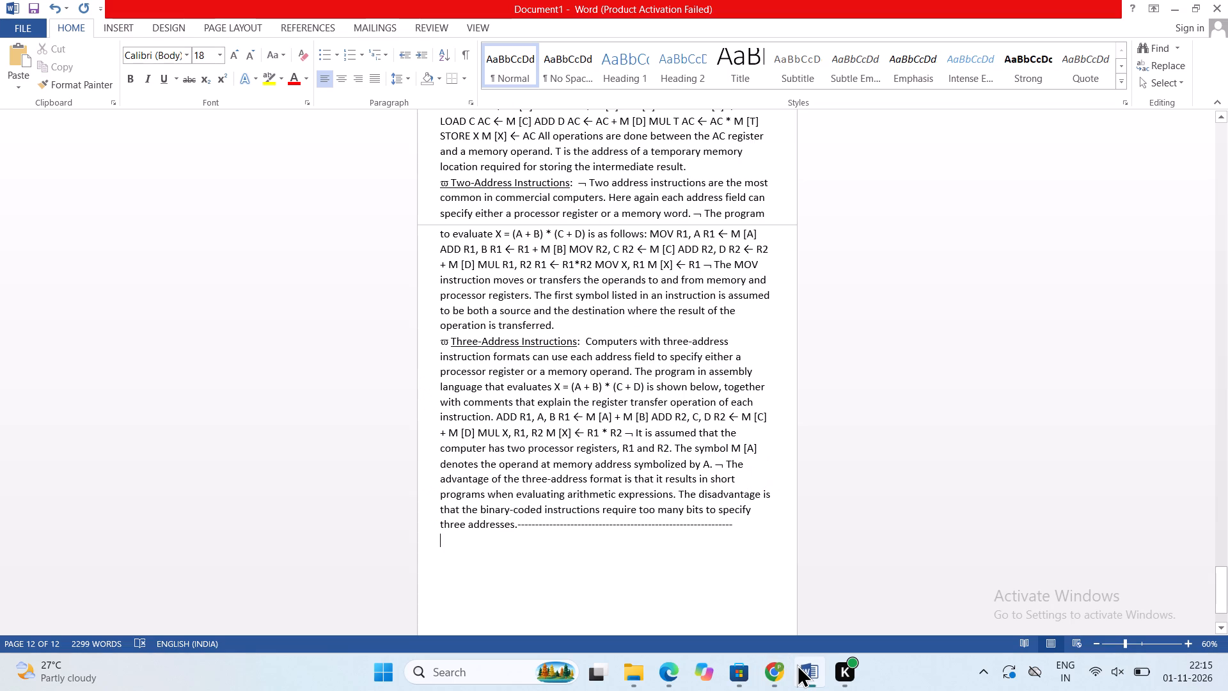
key(ctrl+v)
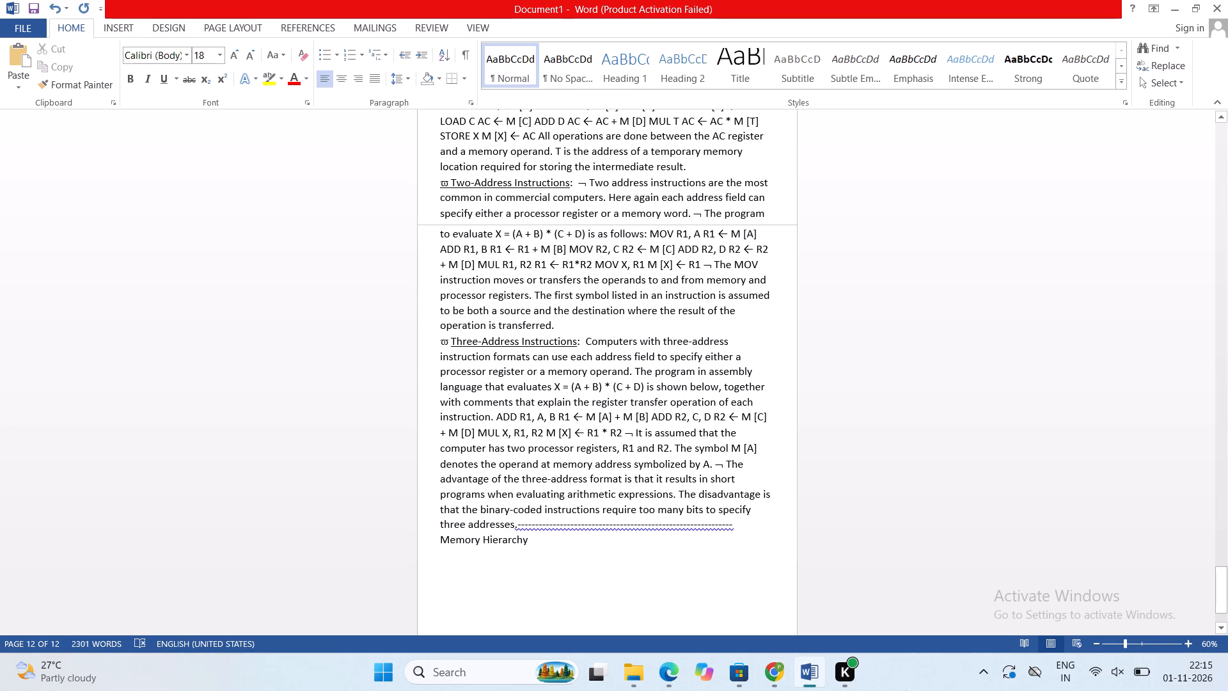
Copy page 2's Memory Hierarchy body text from Chrome into the Word notes, on a new line below the heading with a colon added.
click(812, 659)
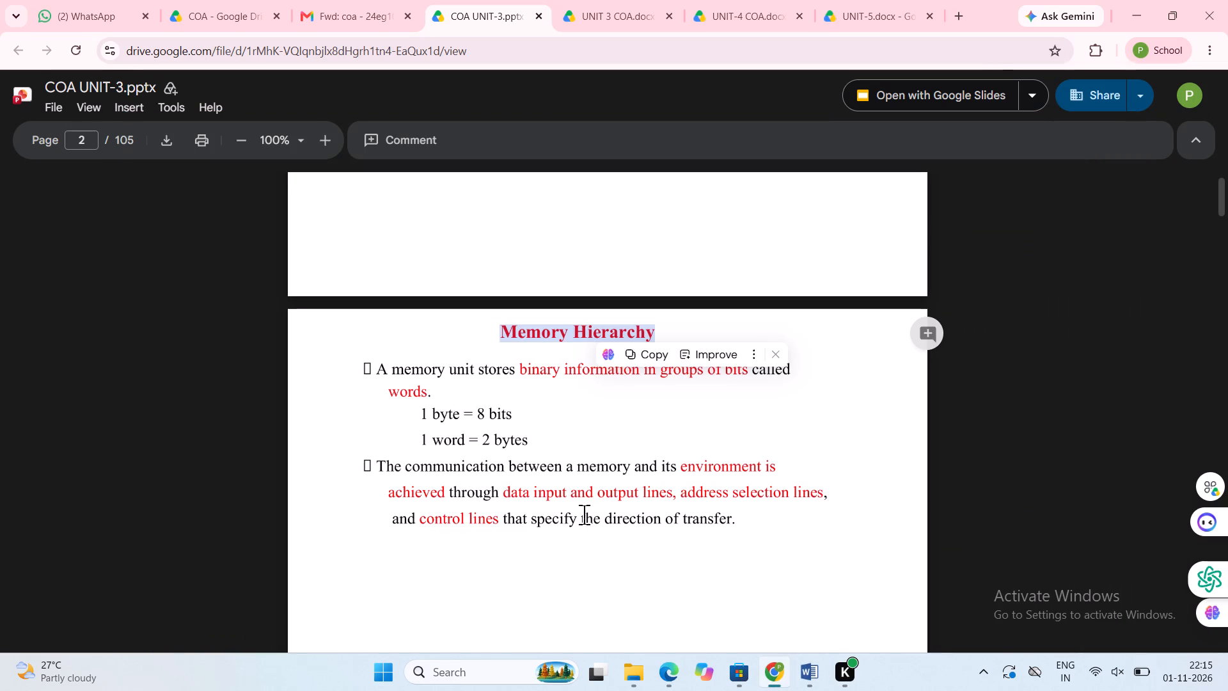
drag(359, 368, 624, 535)
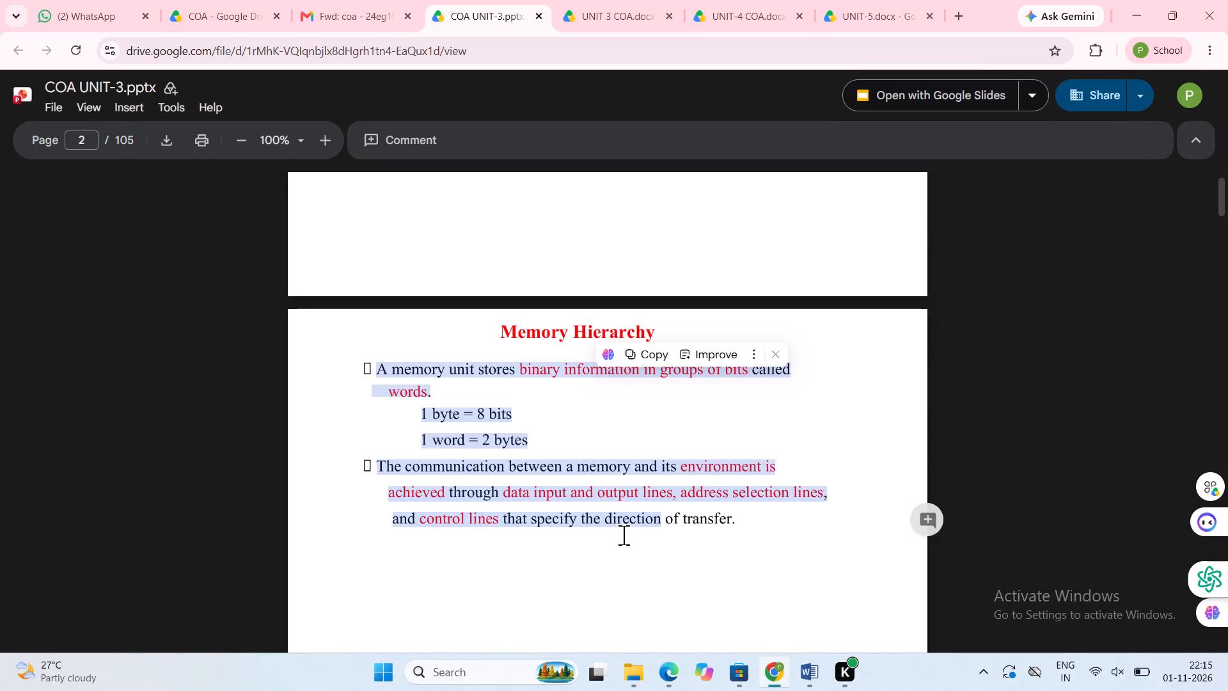
drag(624, 535, 741, 533)
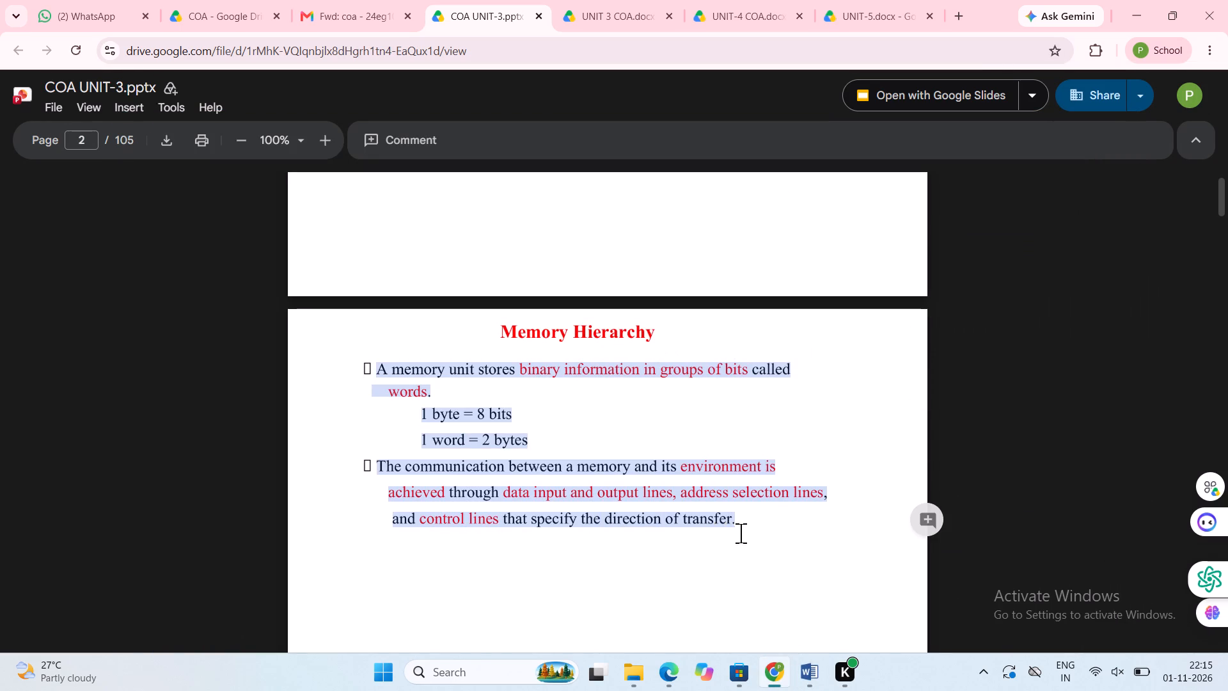
key(ctrl+c)
click(809, 669)
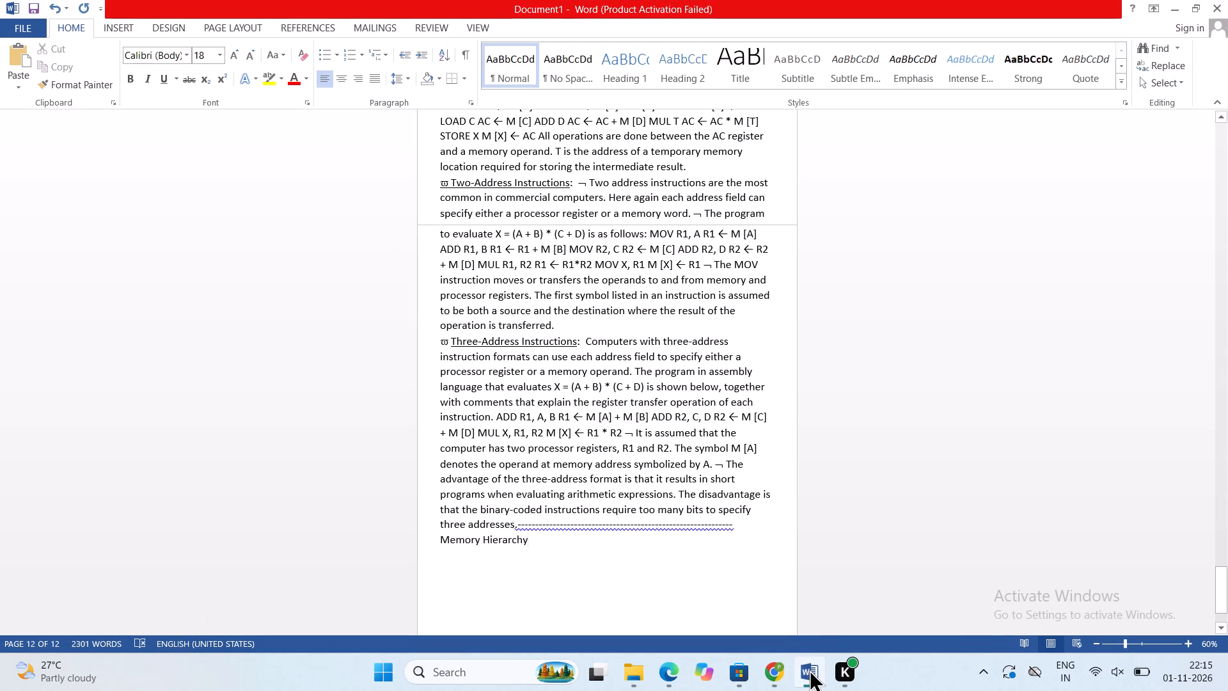
key(shift+colon)
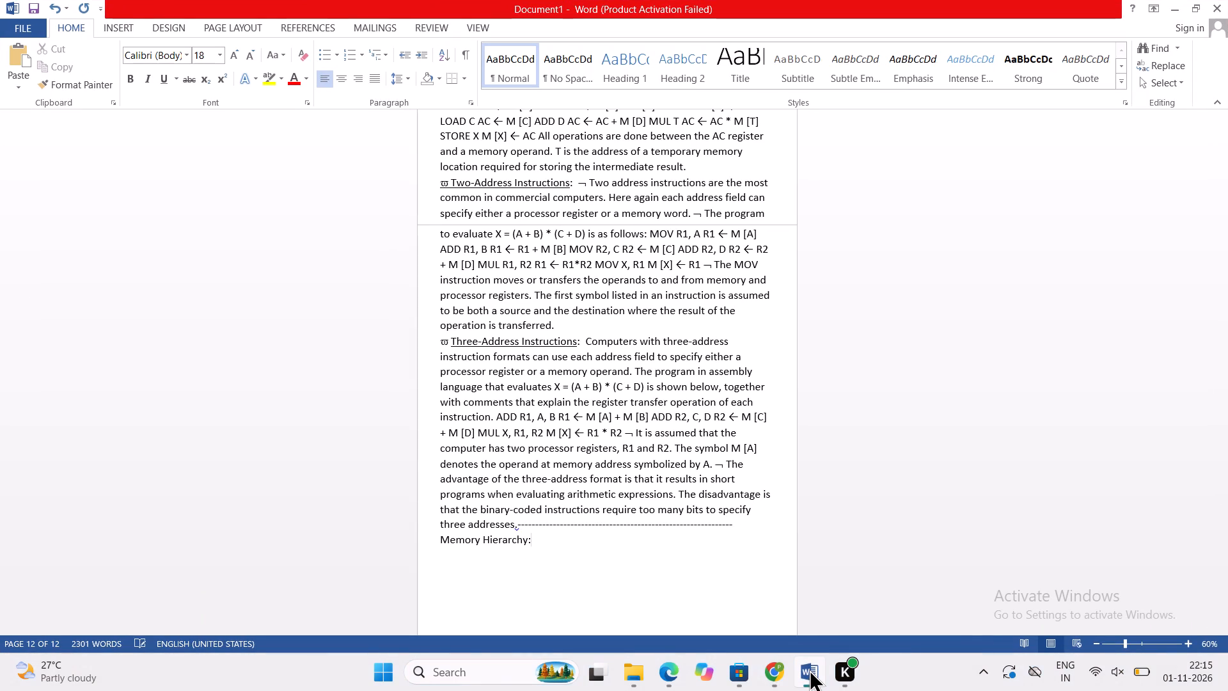
key(shift+Return)
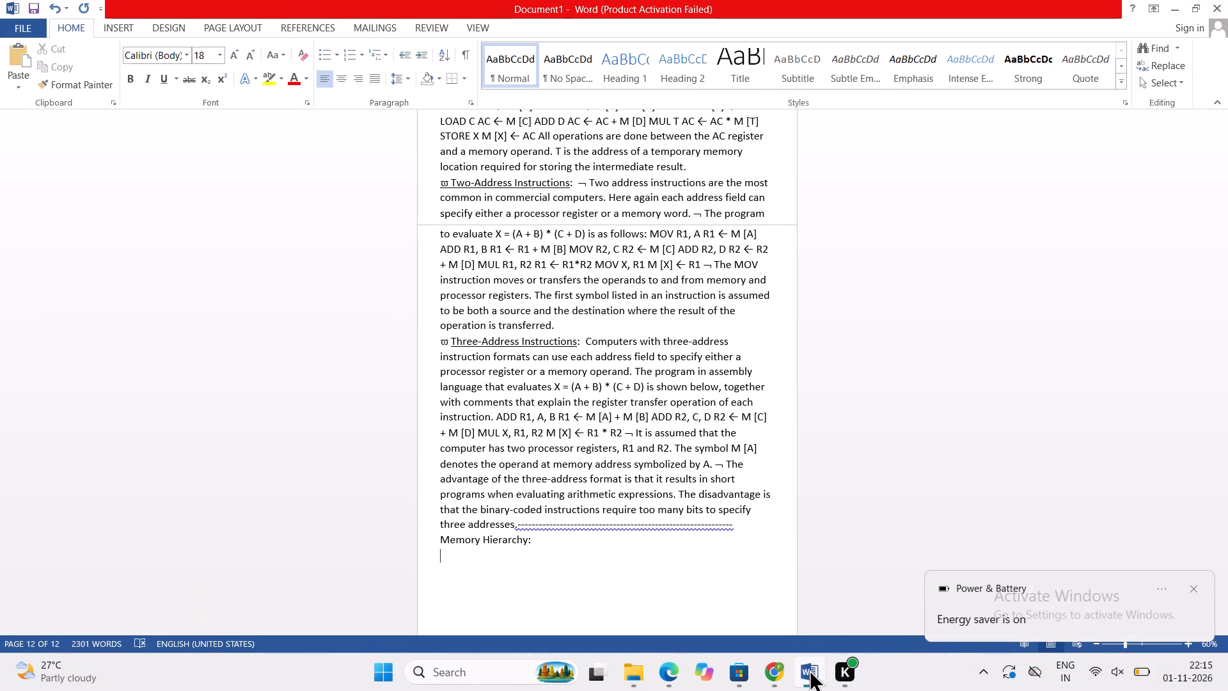
key(ctrl+v)
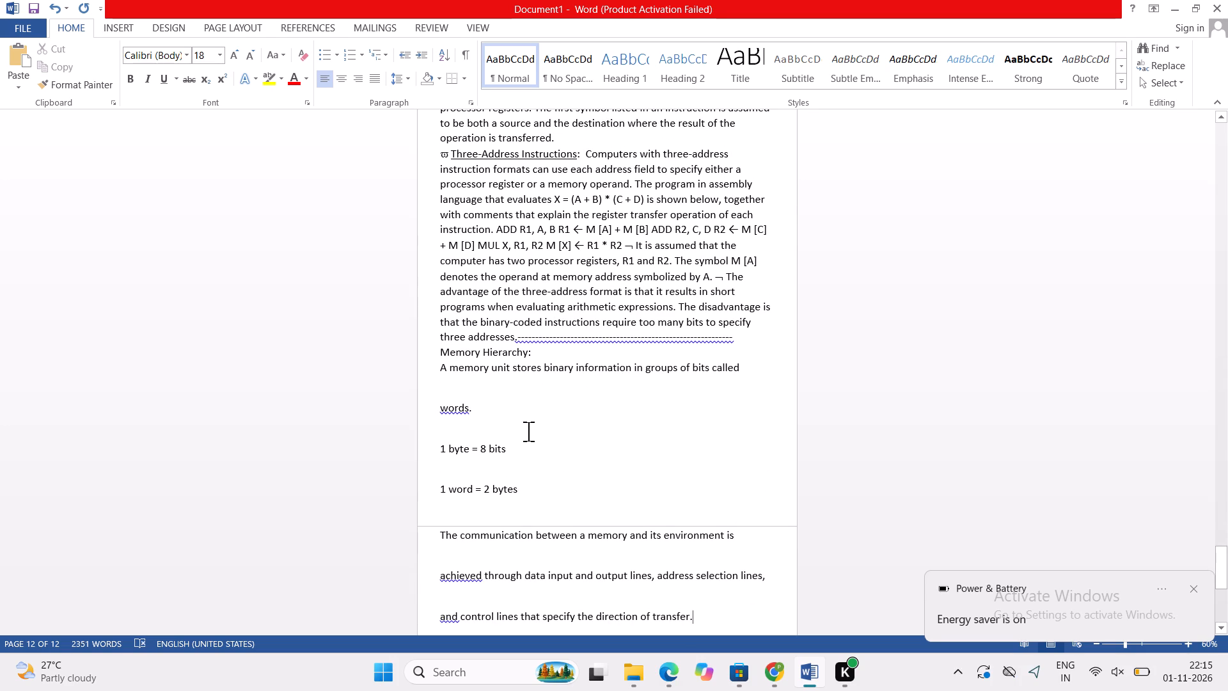
Close the gaps in the pasted text so "words." ends the first sentence and "1 byte = 8 bits" follows directly beneath it.
click(434, 404)
key(BackSpace)
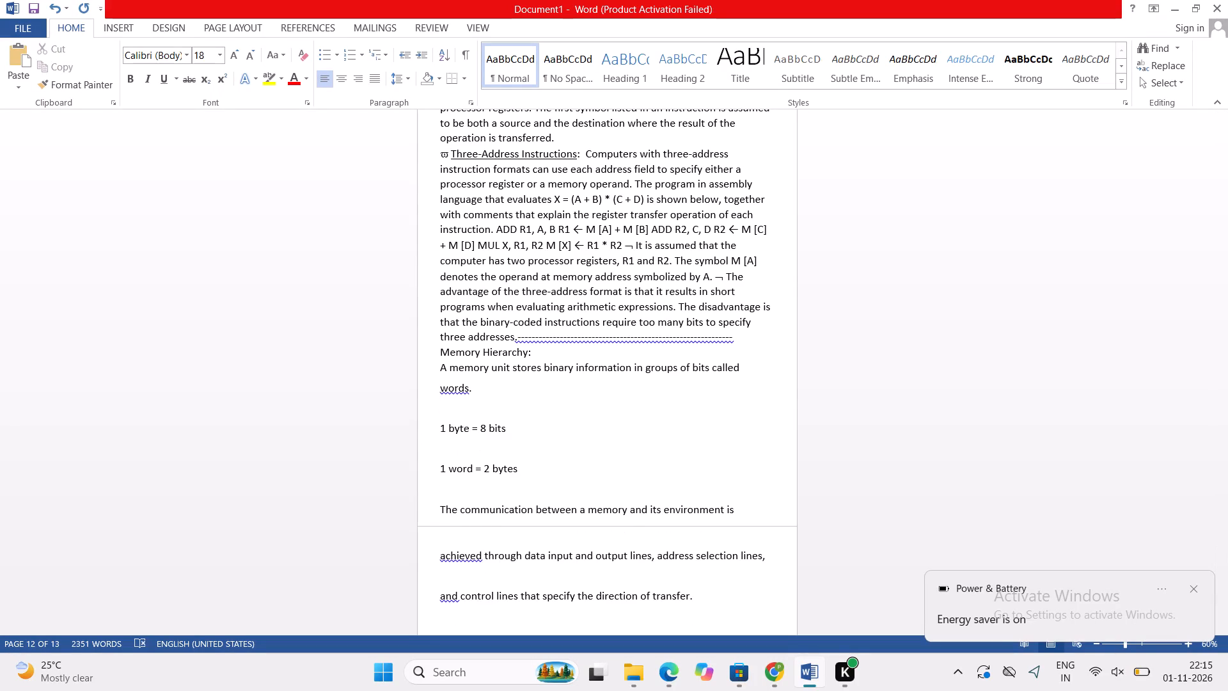
key(BackSpace)
key(space)
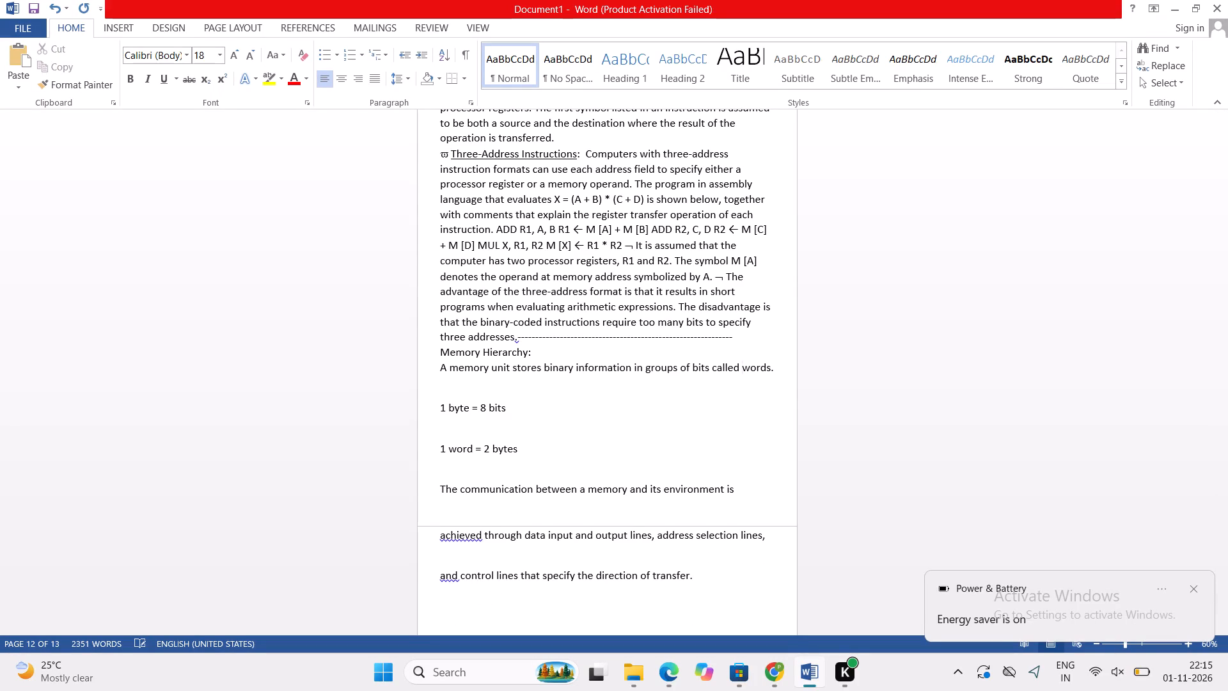
click(441, 407)
key(BackSpace)
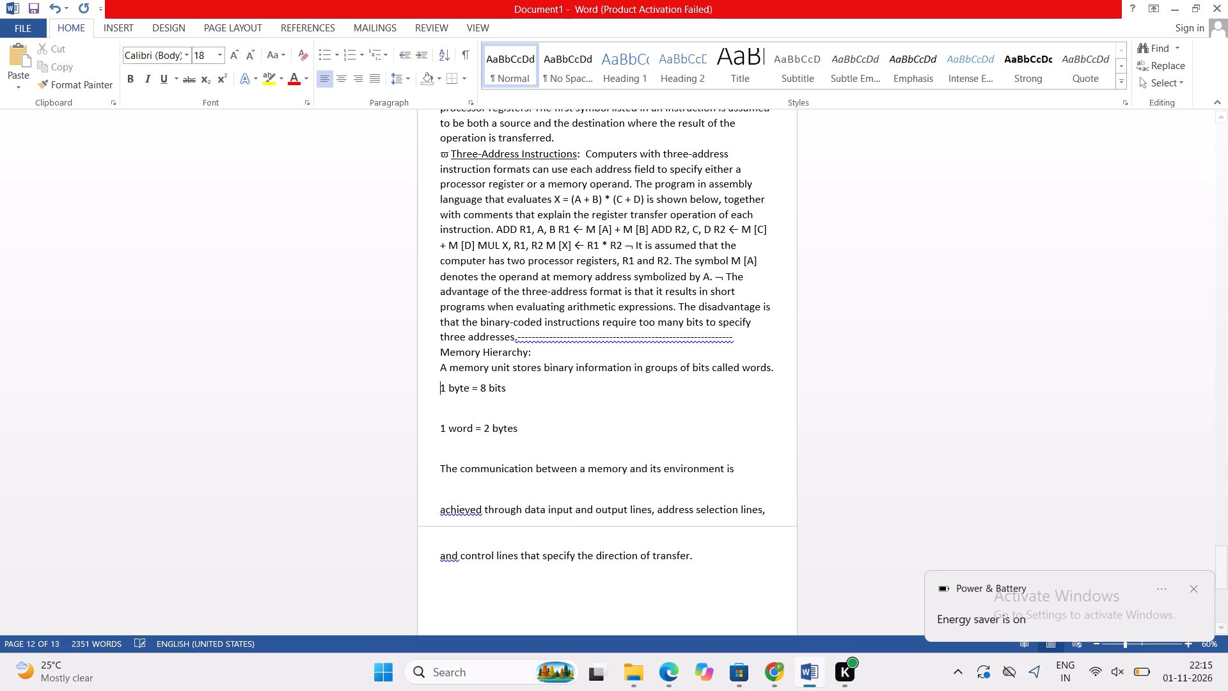
key(BackSpace)
key(space)
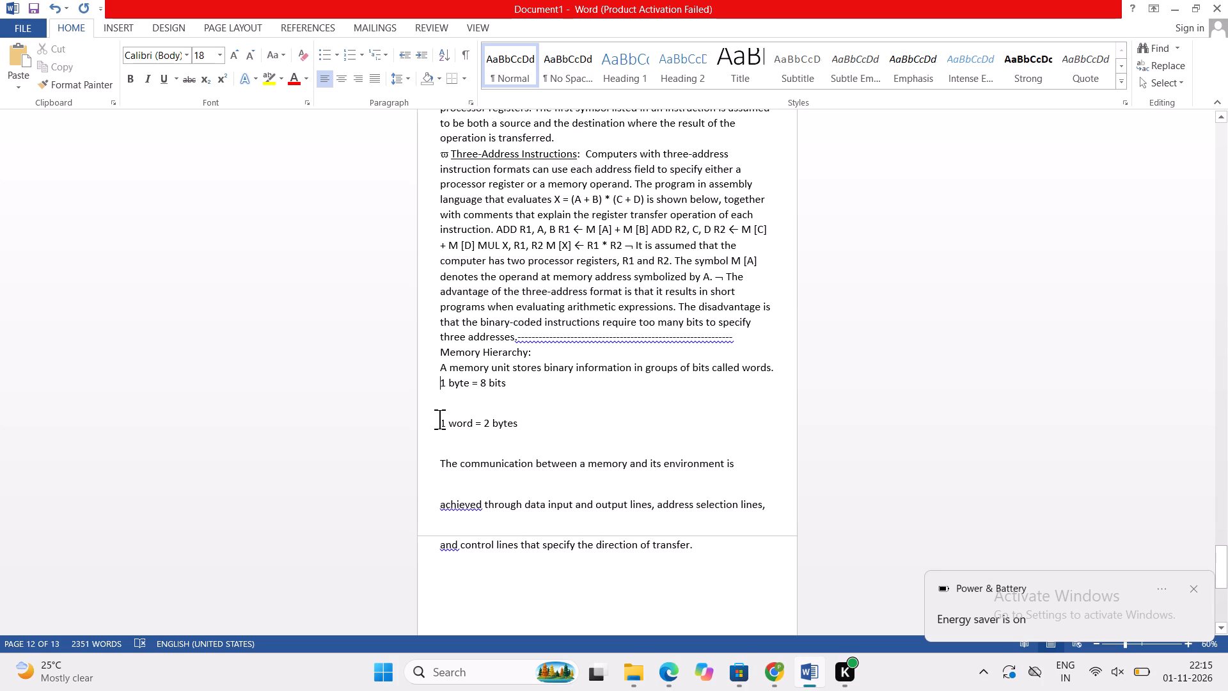
Bring "1 word = 2 bytes" up onto the "1 byte = 8 bits" line, separated by three spaces.
key(Down)
key(Down)
key(BackSpace)
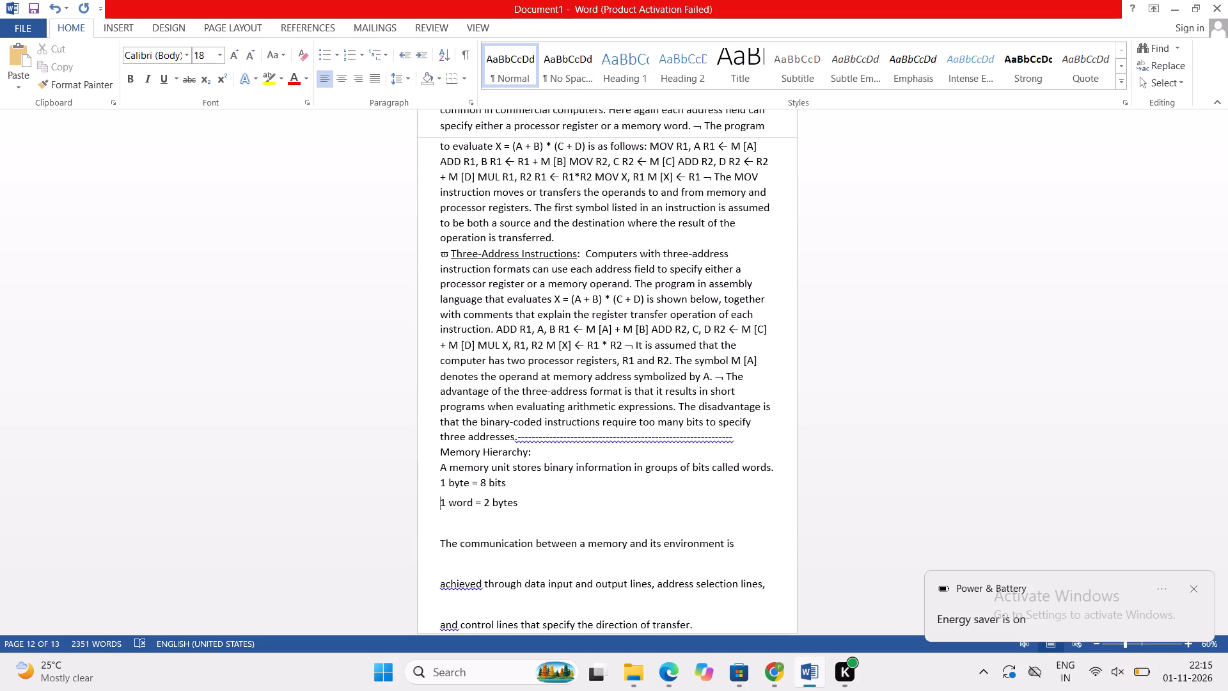
key(BackSpace)
key(space)
key(space)
key(space)
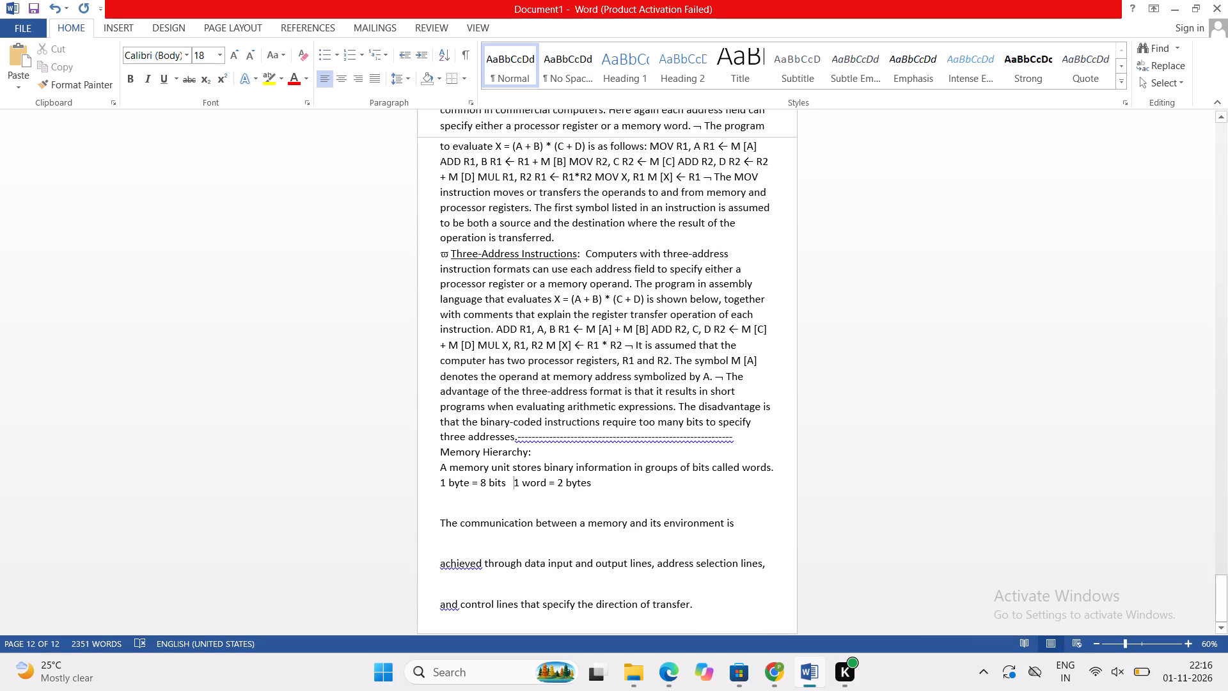
Join "The communication between a memory and its environment is" directly onto the end of the "1 word = 2 bytes" line.
click(439, 521)
key(BackSpace)
key(BackSpace)
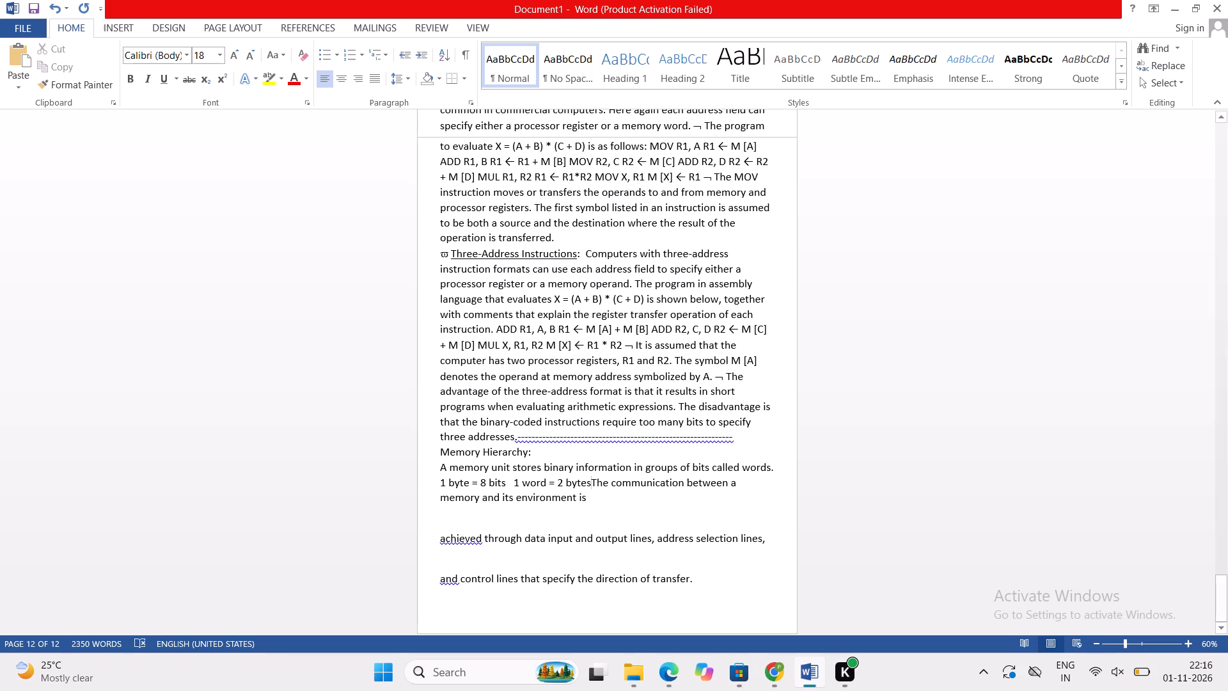
Put "**" before "1 byte = 8 bits" and before "1 word = 2 bytes", and add a period after "bytes".
click(438, 480)
key(shift+asterisk)
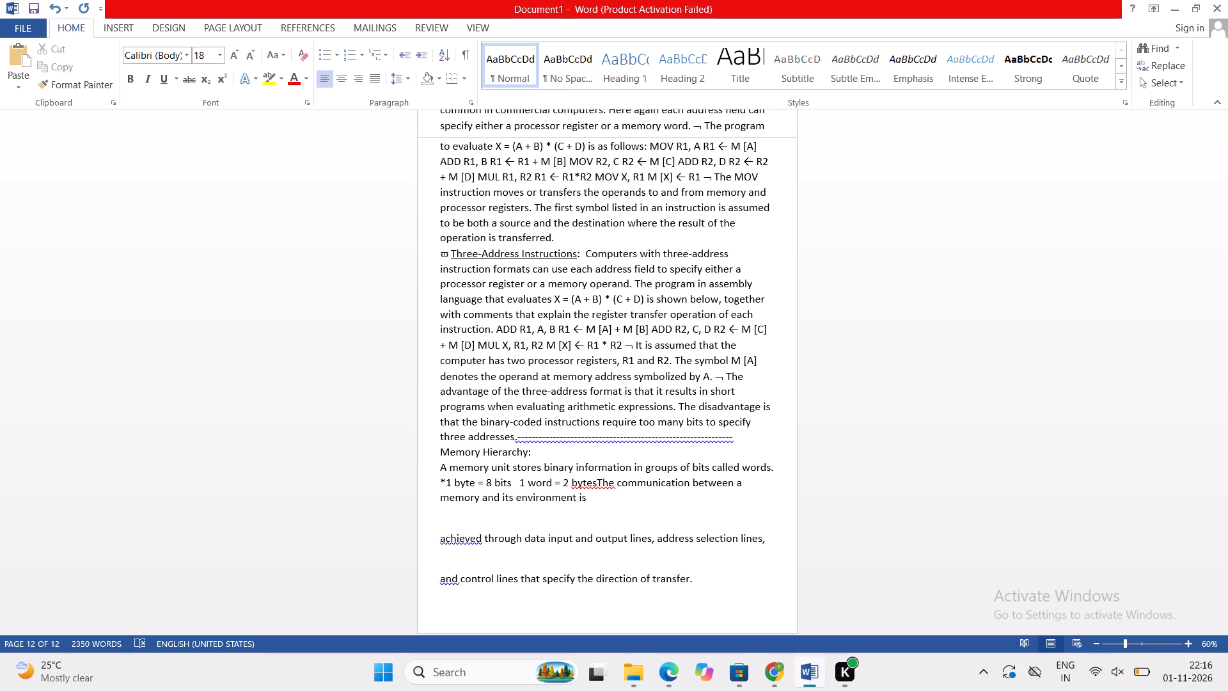
key(shift+asterisk)
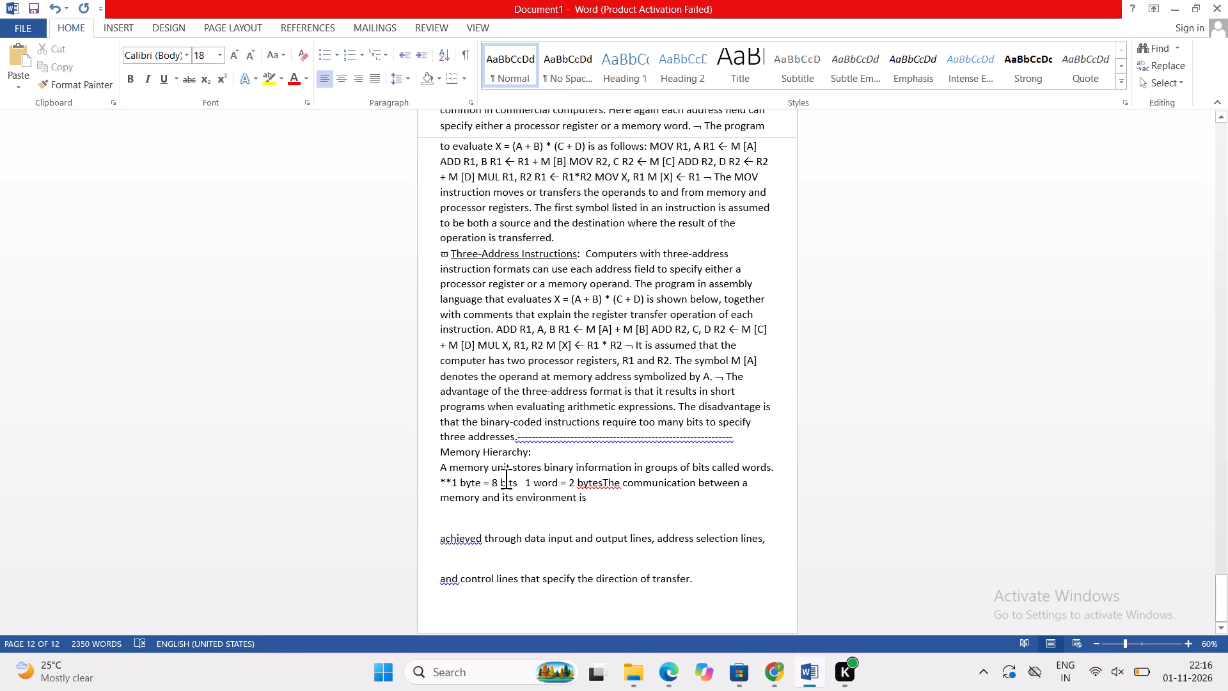
click(525, 483)
text(**)
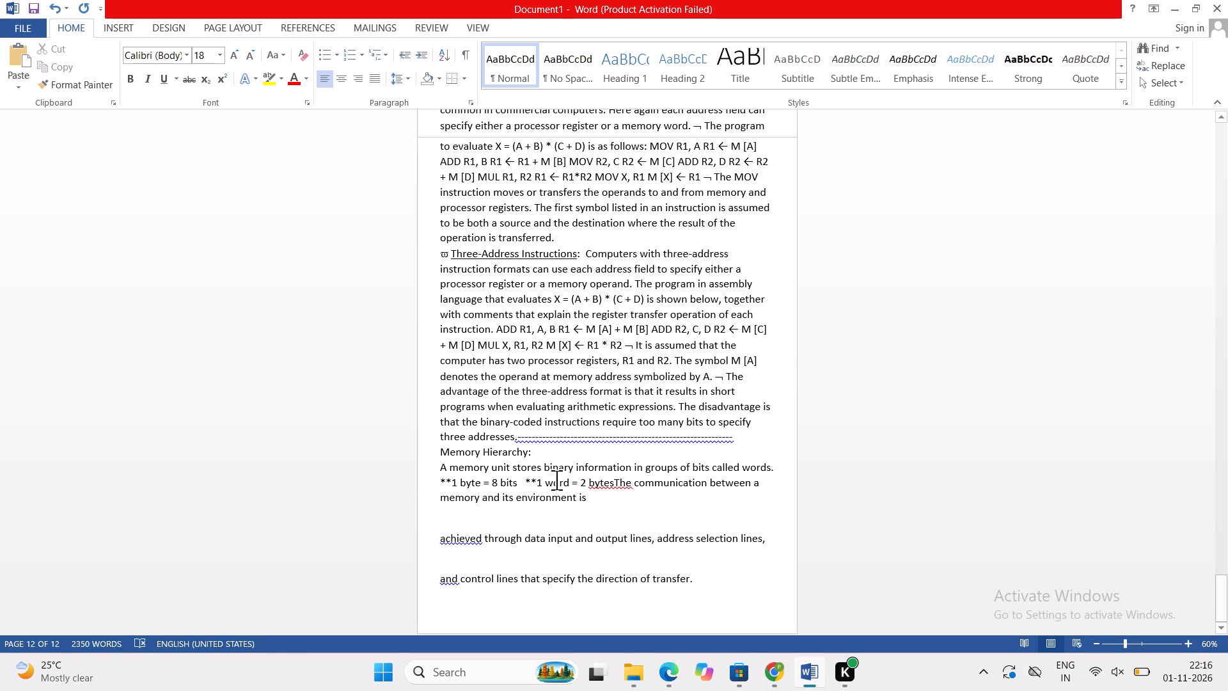
click(617, 484)
key(period)
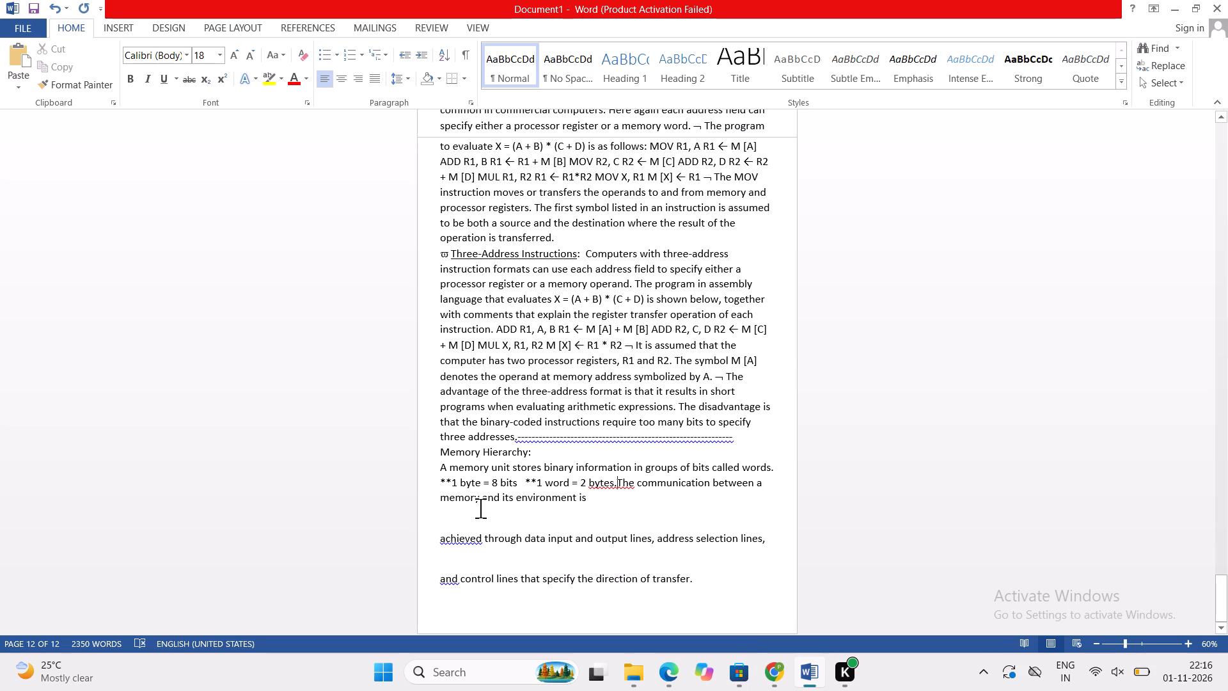
Join the "achieved through" line, separated by a space, and the "and control lines" line onto the text preceding each.
click(439, 540)
key(BackSpace)
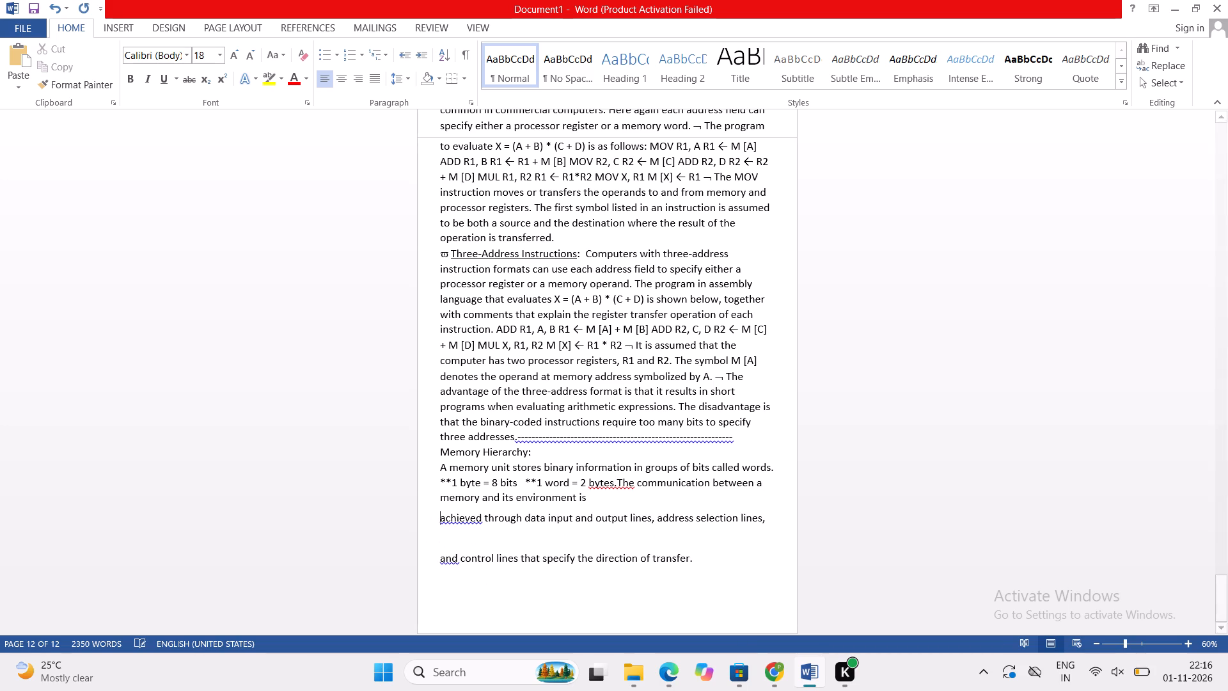
key(BackSpace)
key(v)
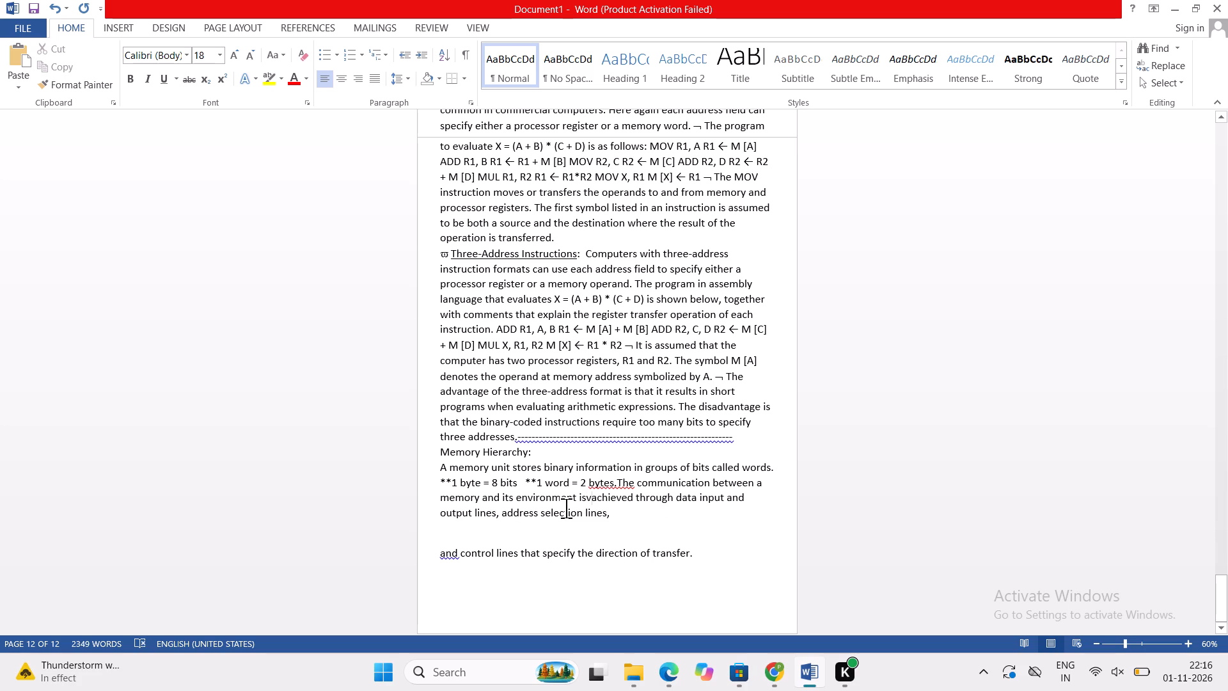
key(space)
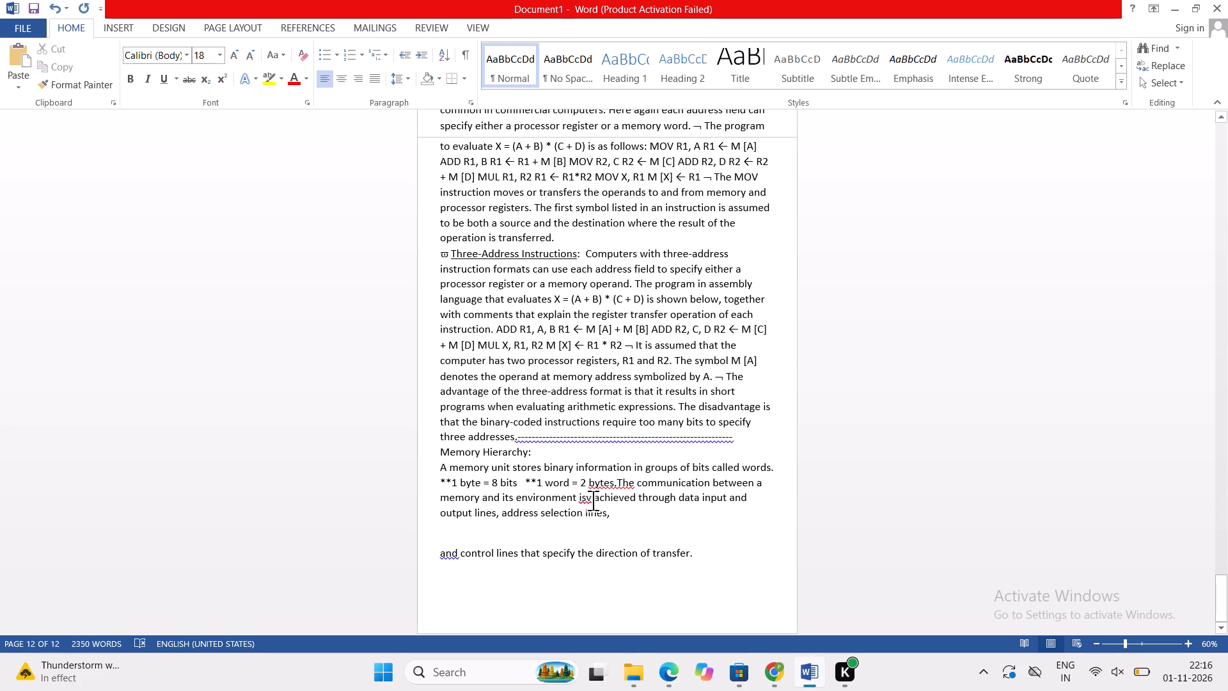
key(Left)
key(BackSpace)
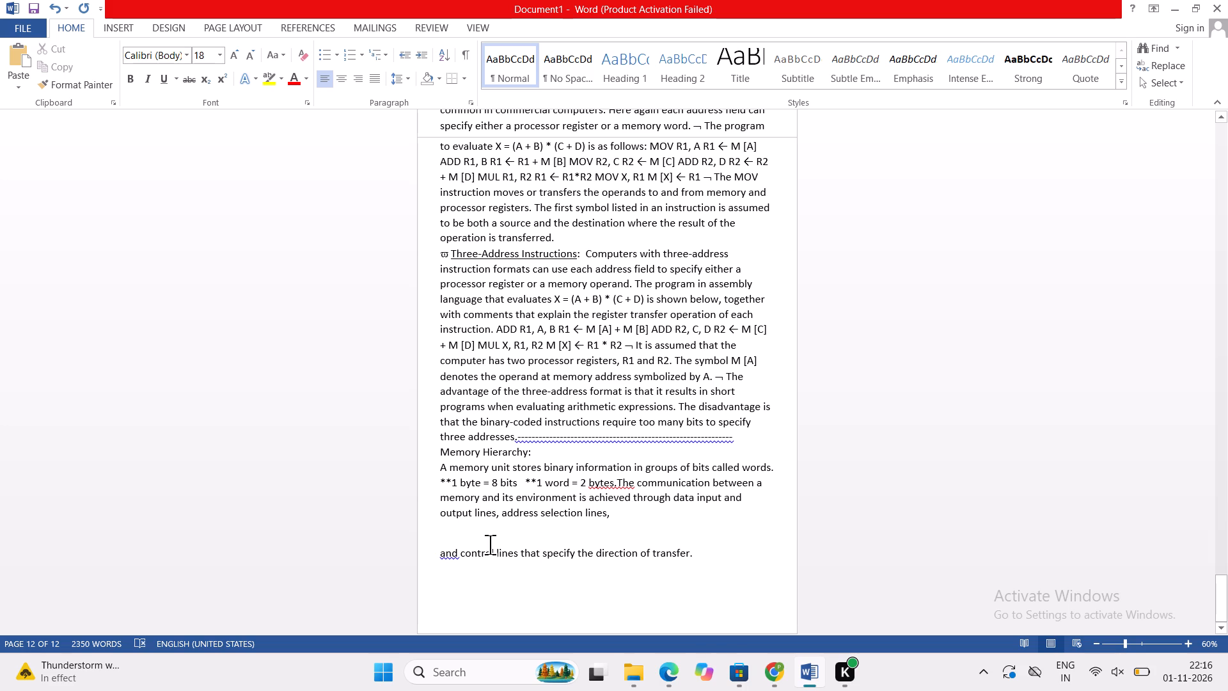
click(441, 553)
key(BackSpace)
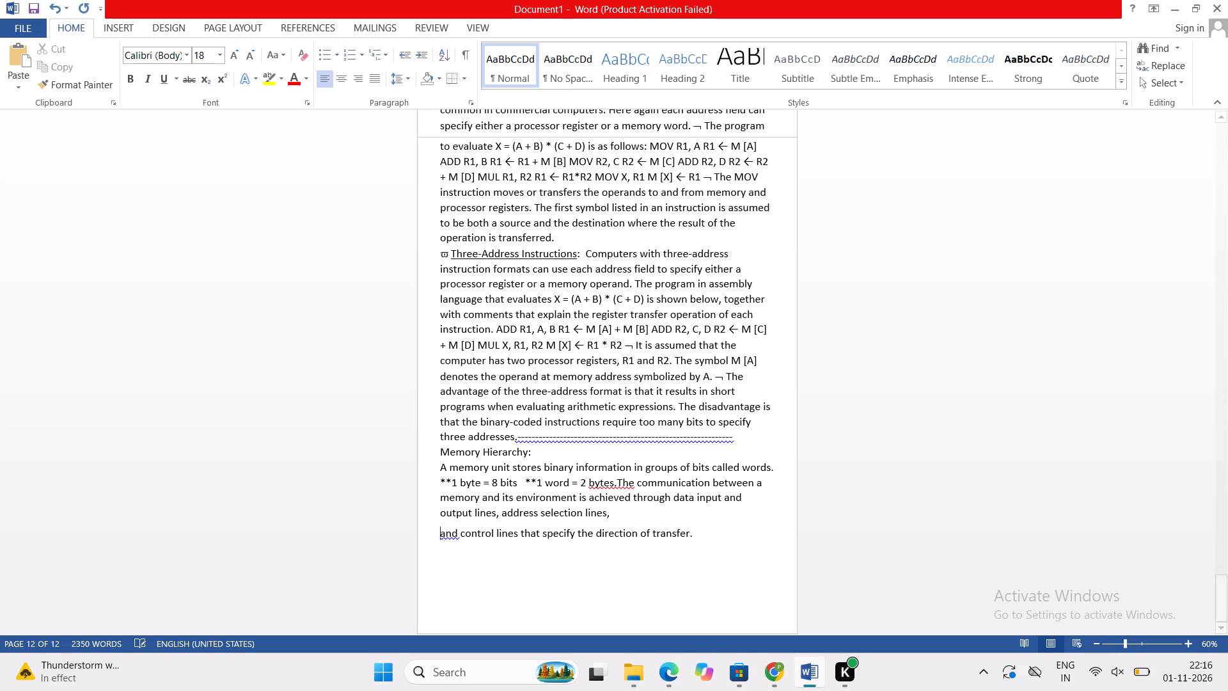
key(BackSpace)
Copy the access time and cycle time points from page 3 of COA UNIT-3.pptx in Chrome to the end of the Word notes.
scroll(415, 573, down, 1)
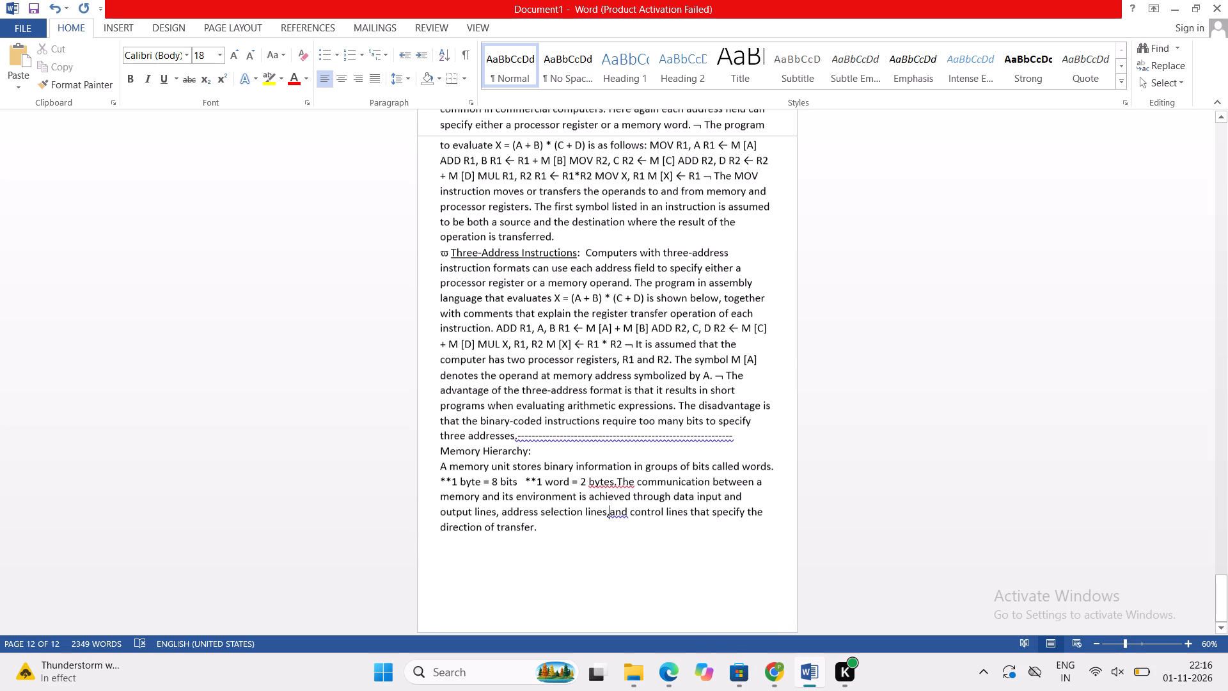
scroll(415, 573, down, 1)
scroll(471, 575, down, 1)
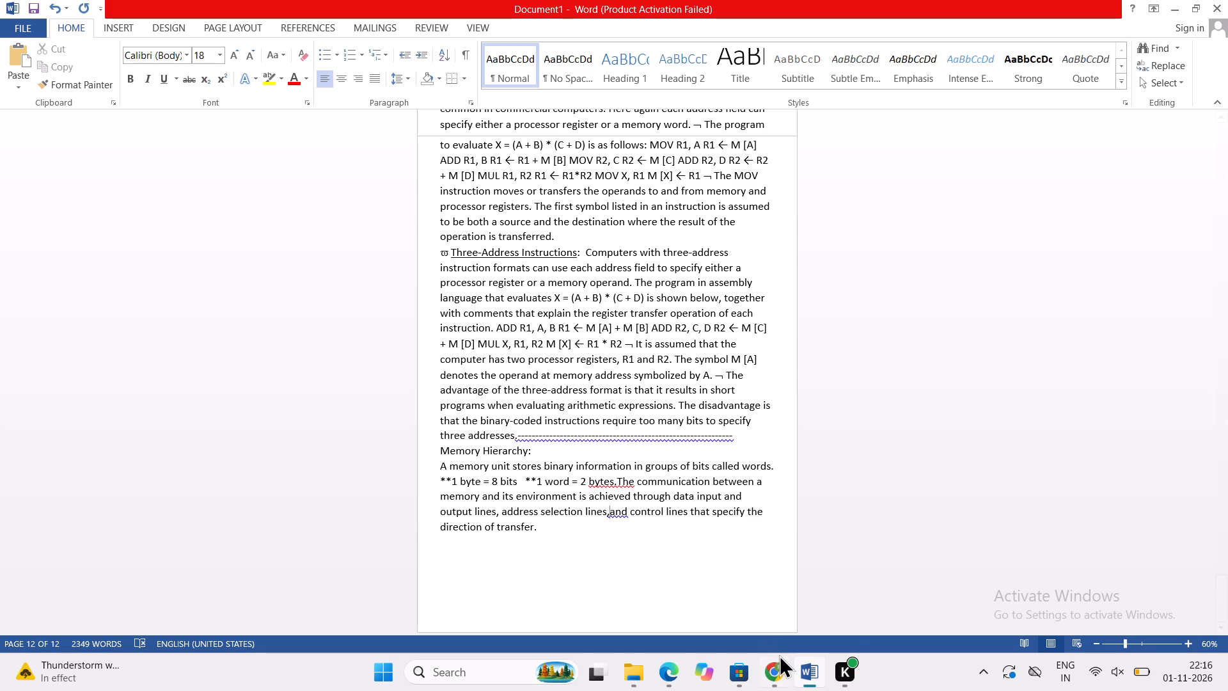
click(800, 661)
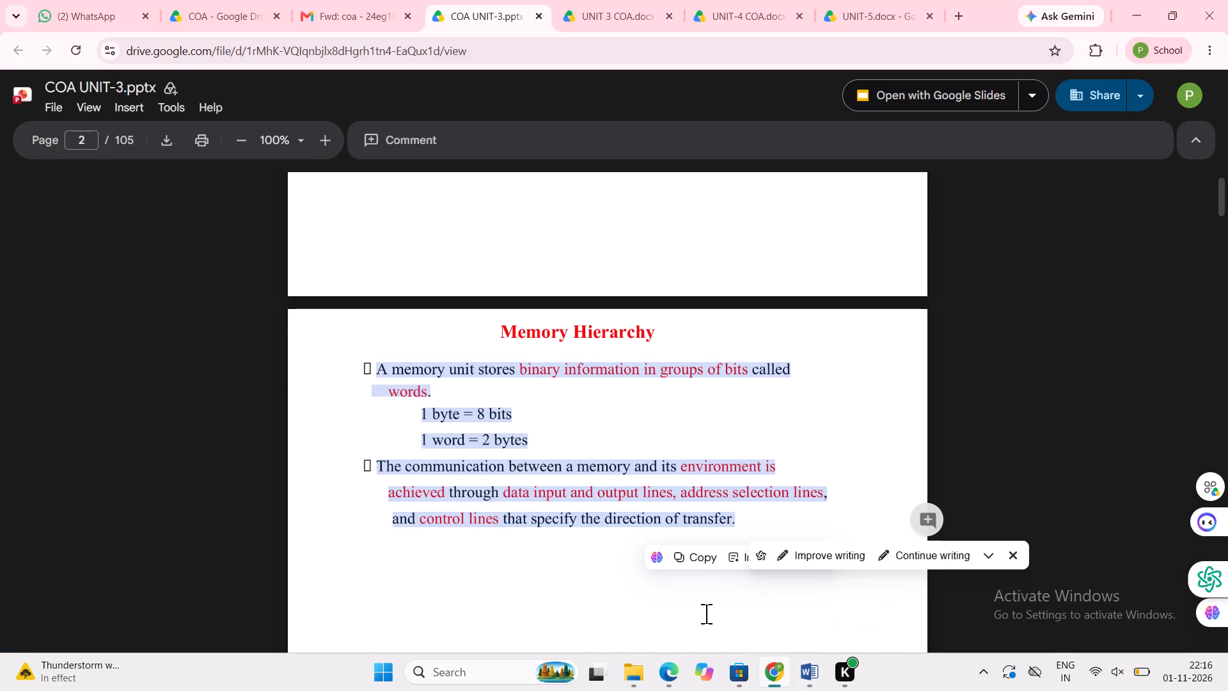
click(668, 600)
scroll(668, 600, down, 3)
scroll(668, 600, up, 1)
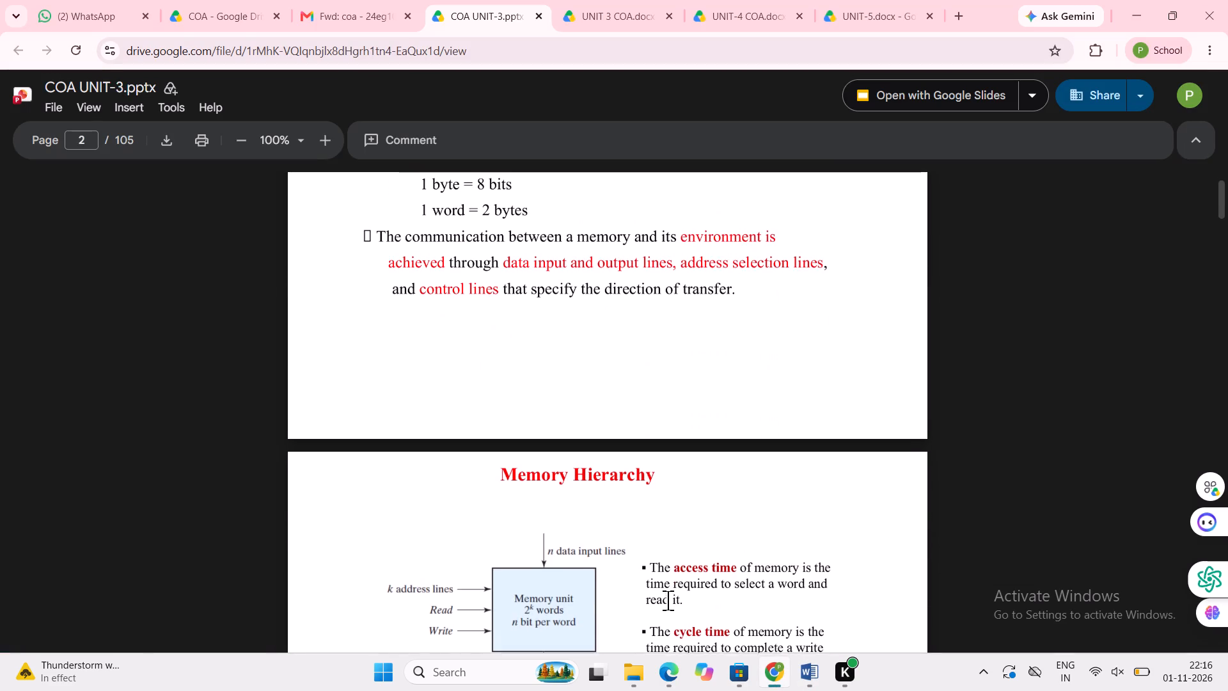
scroll(668, 600, up, 1)
scroll(668, 600, down, 3)
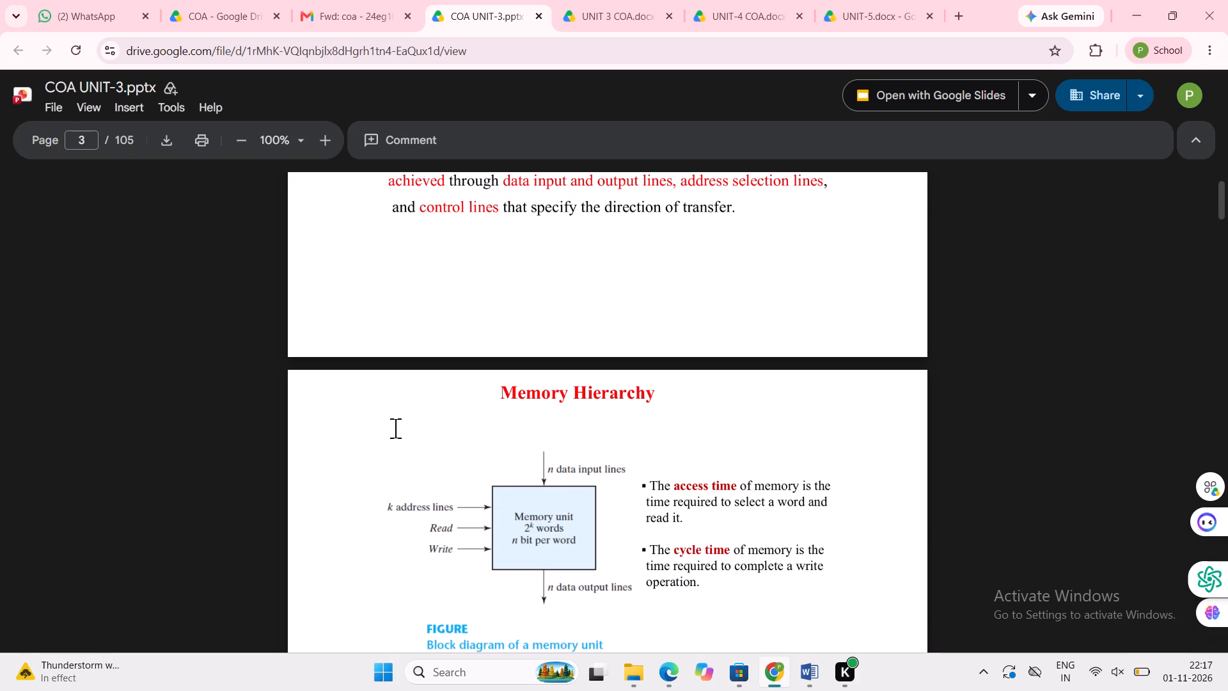
scroll(395, 428, down, 2)
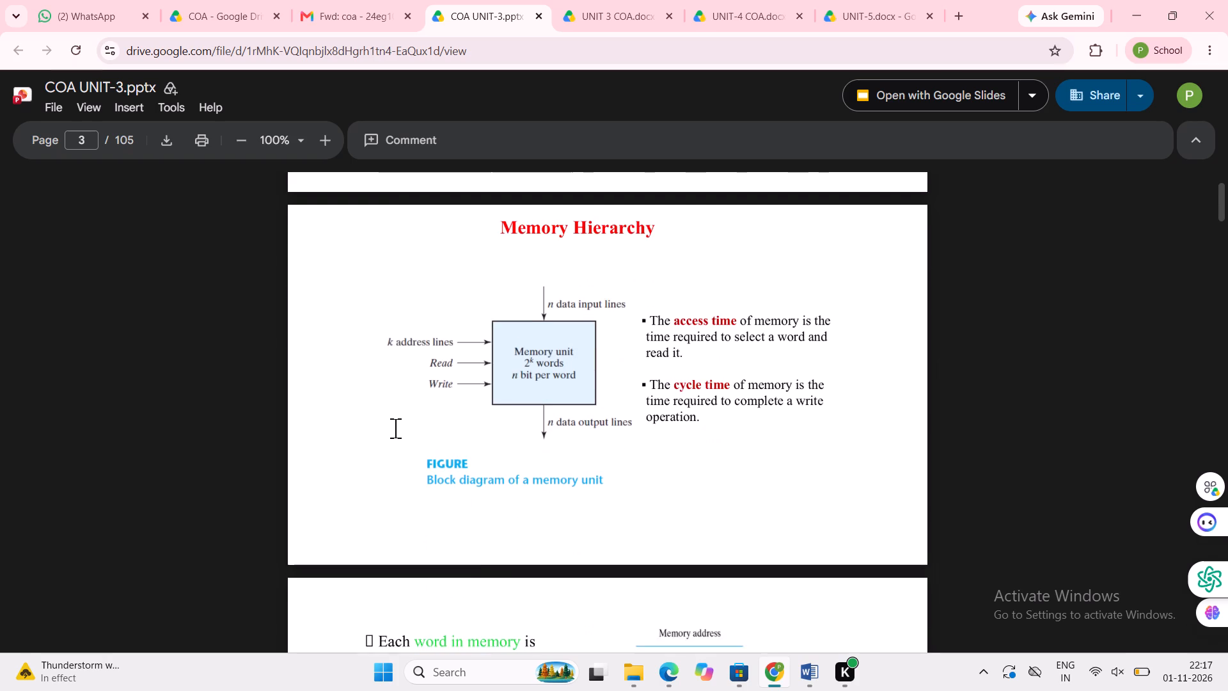
scroll(395, 428, down, 1)
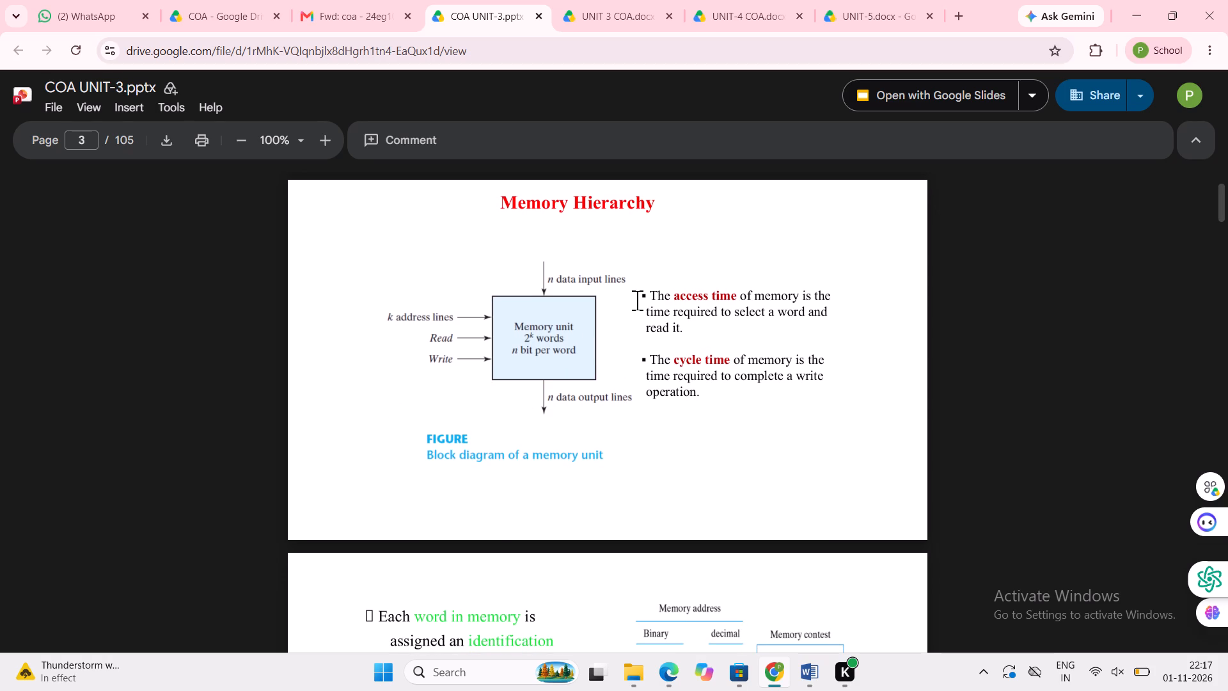
drag(640, 297, 700, 392)
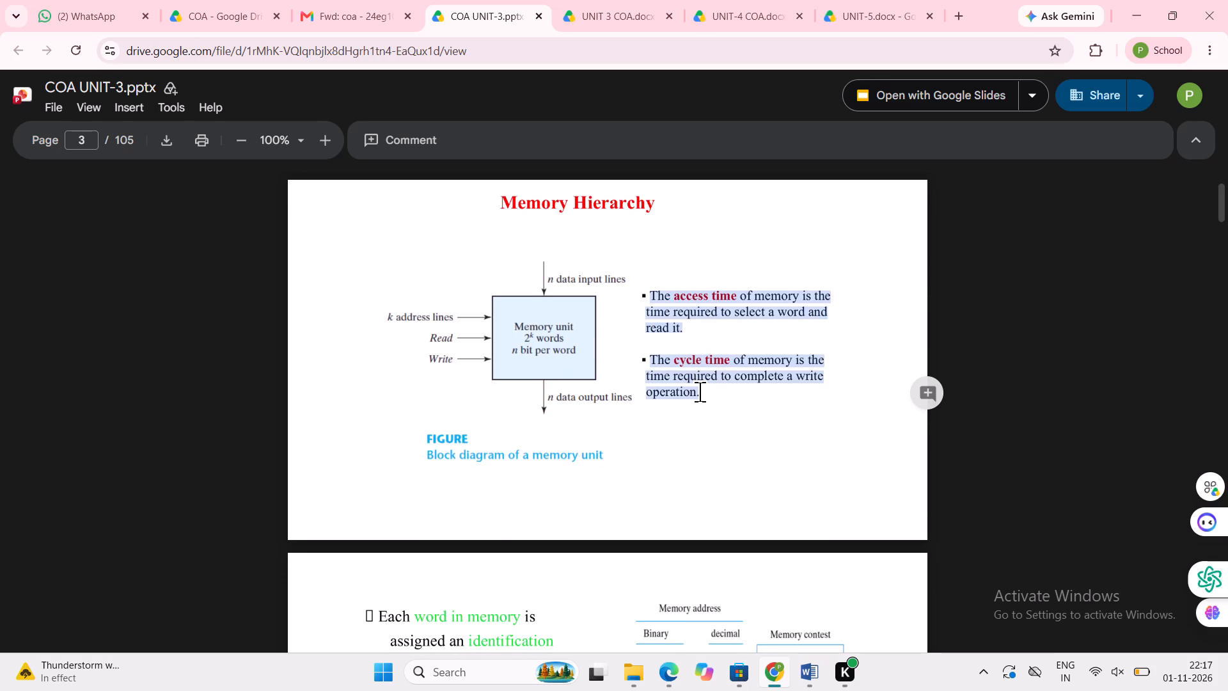
key(ctrl+c)
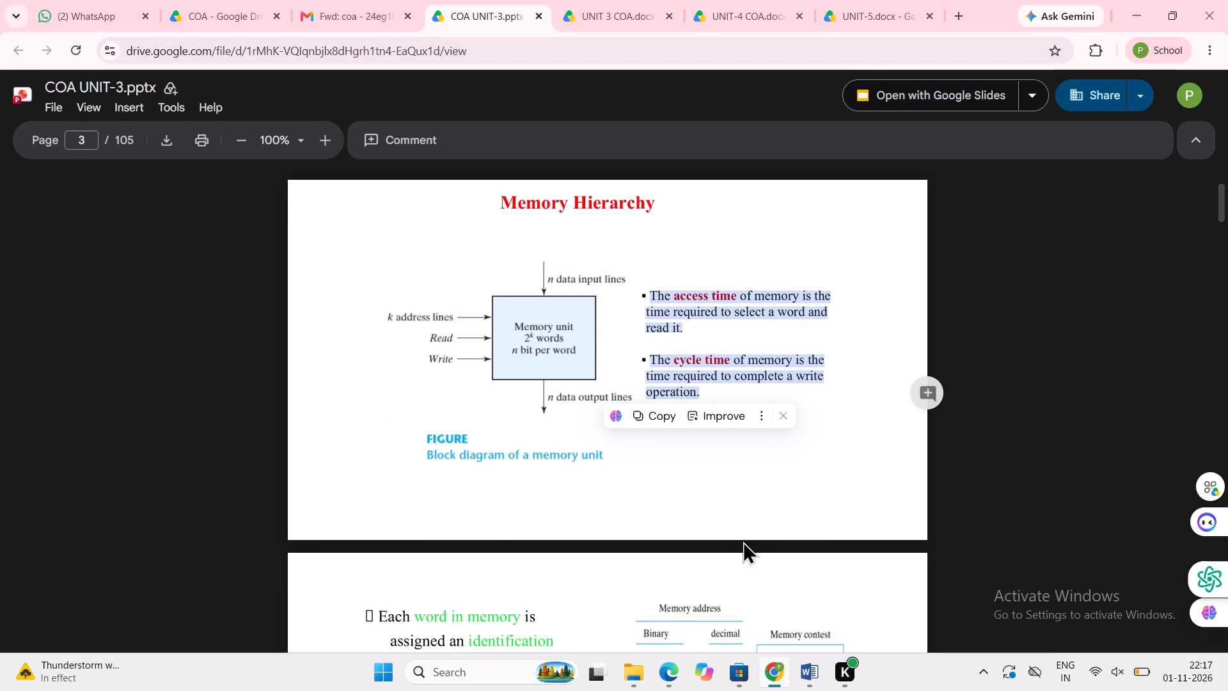
click(810, 674)
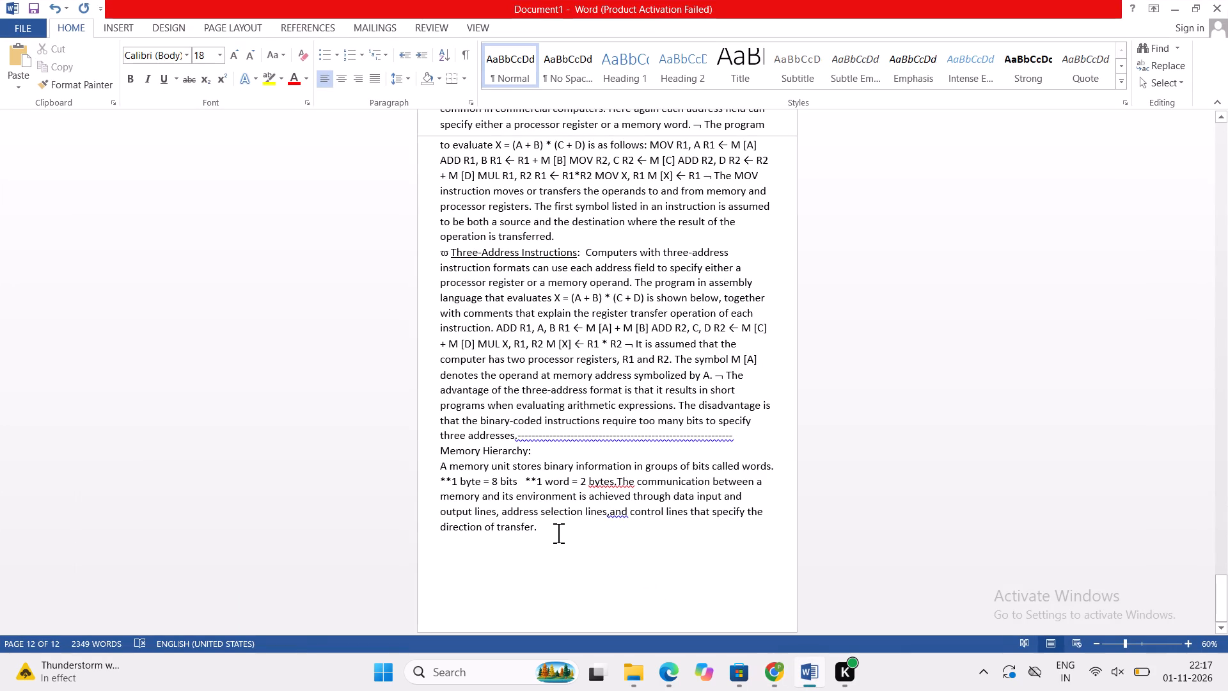
click(558, 533)
key(ctrl+v)
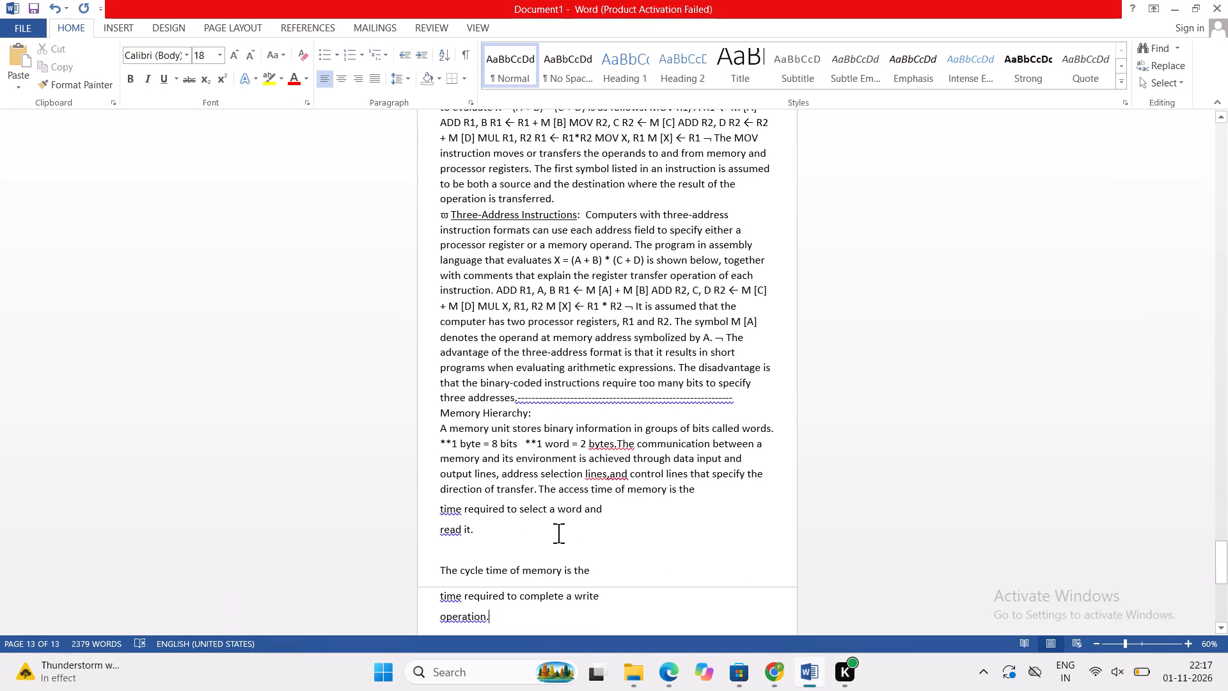
Insert "->" before "A memory unit stores binary information" and before "The communication between a memory" in the Memory Hierarchy notes.
click(539, 487)
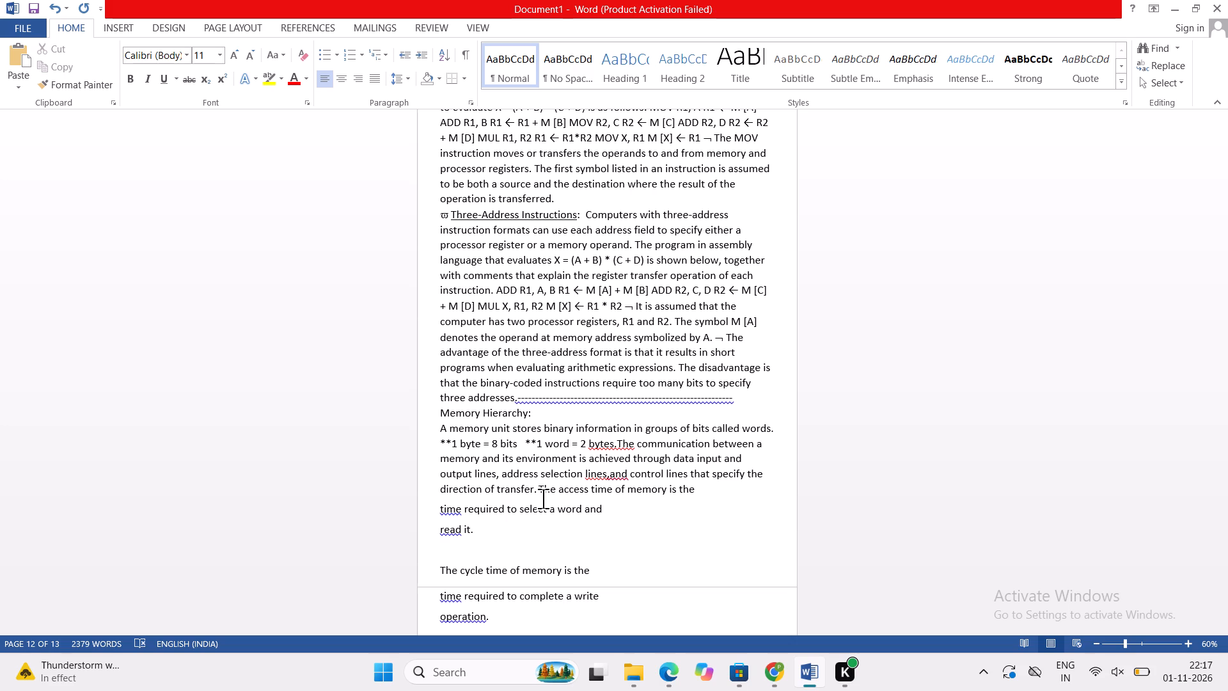
click(439, 429)
key(minus)
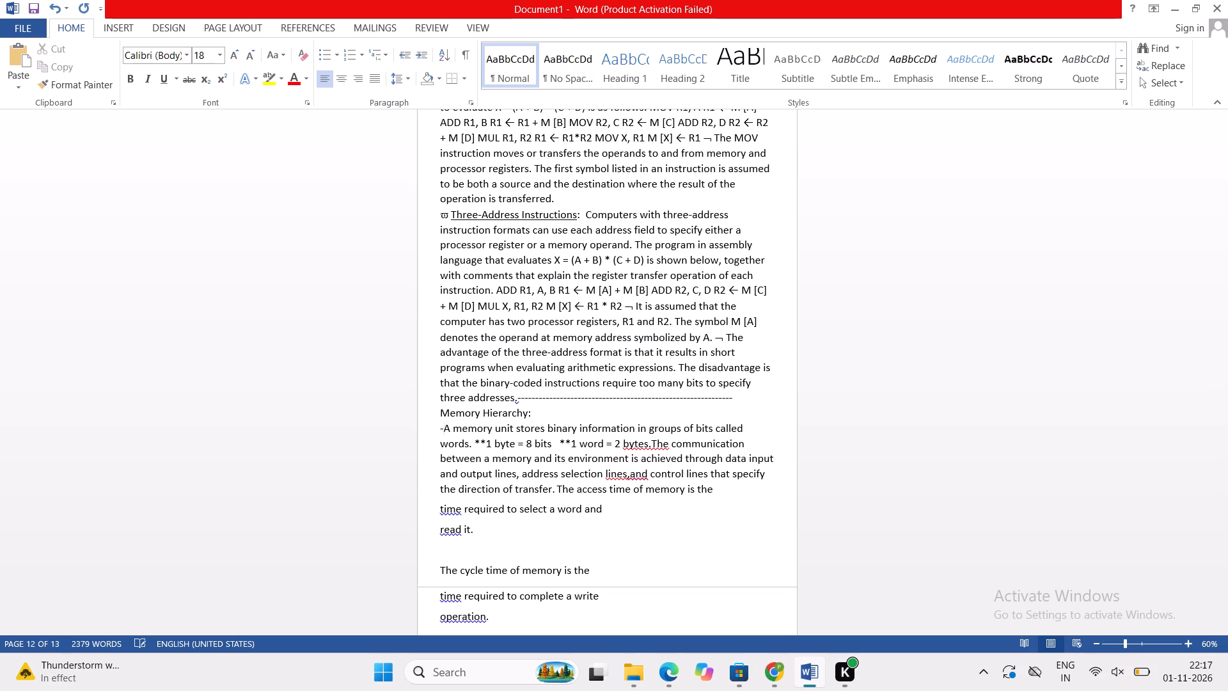
key(shift+greater)
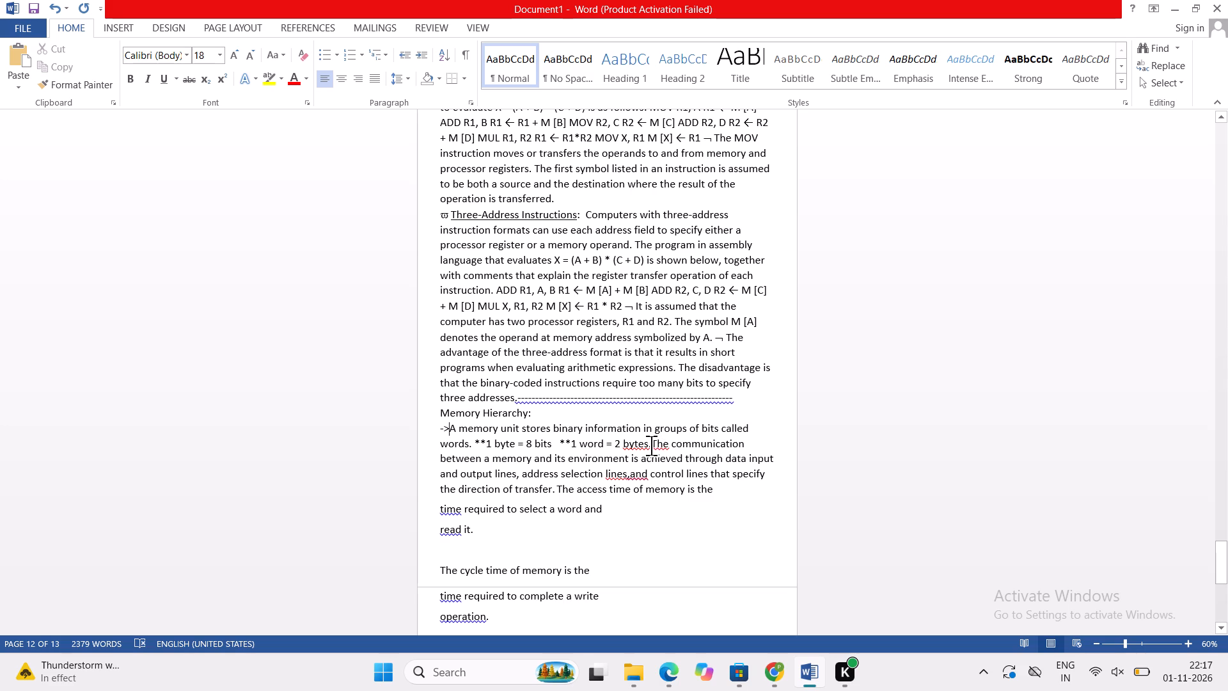
key(minus)
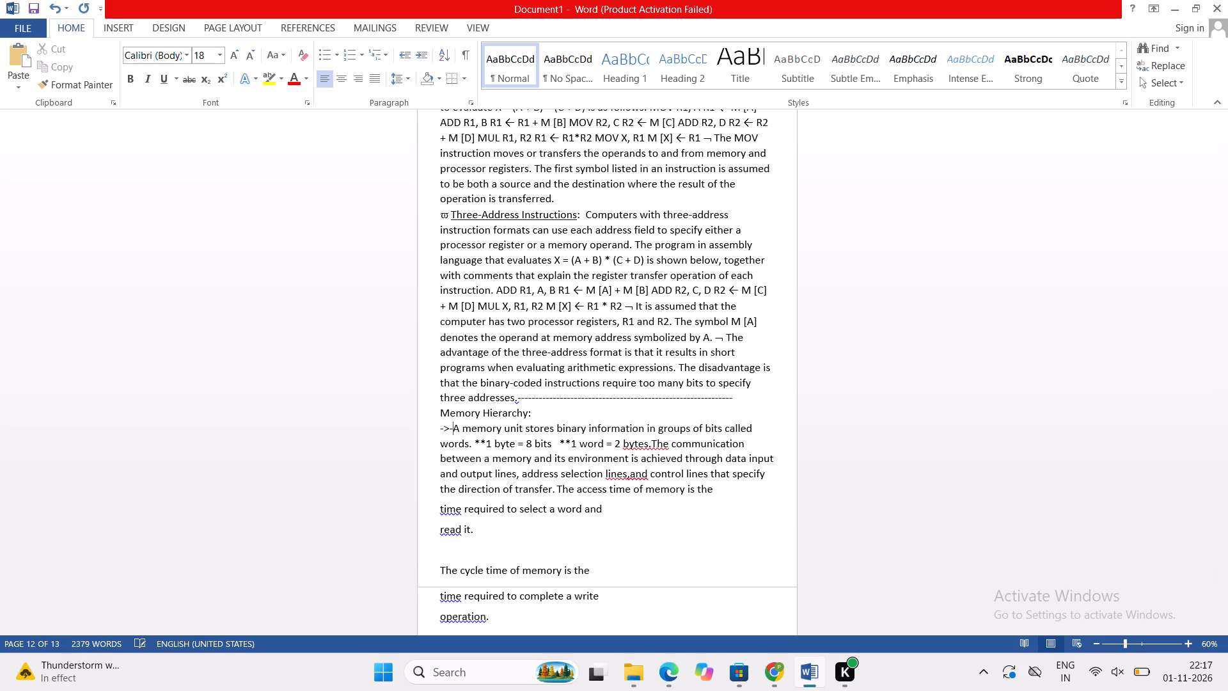
key(BackSpace)
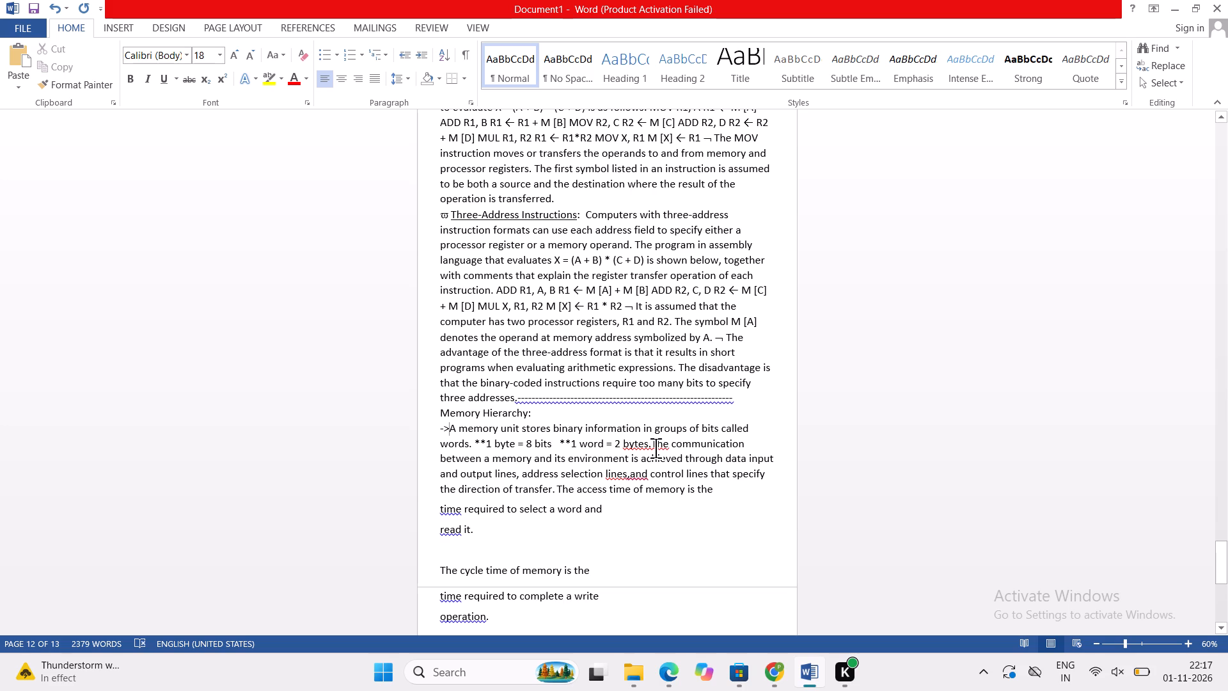
click(654, 447)
key(minus)
key(shift+greater)
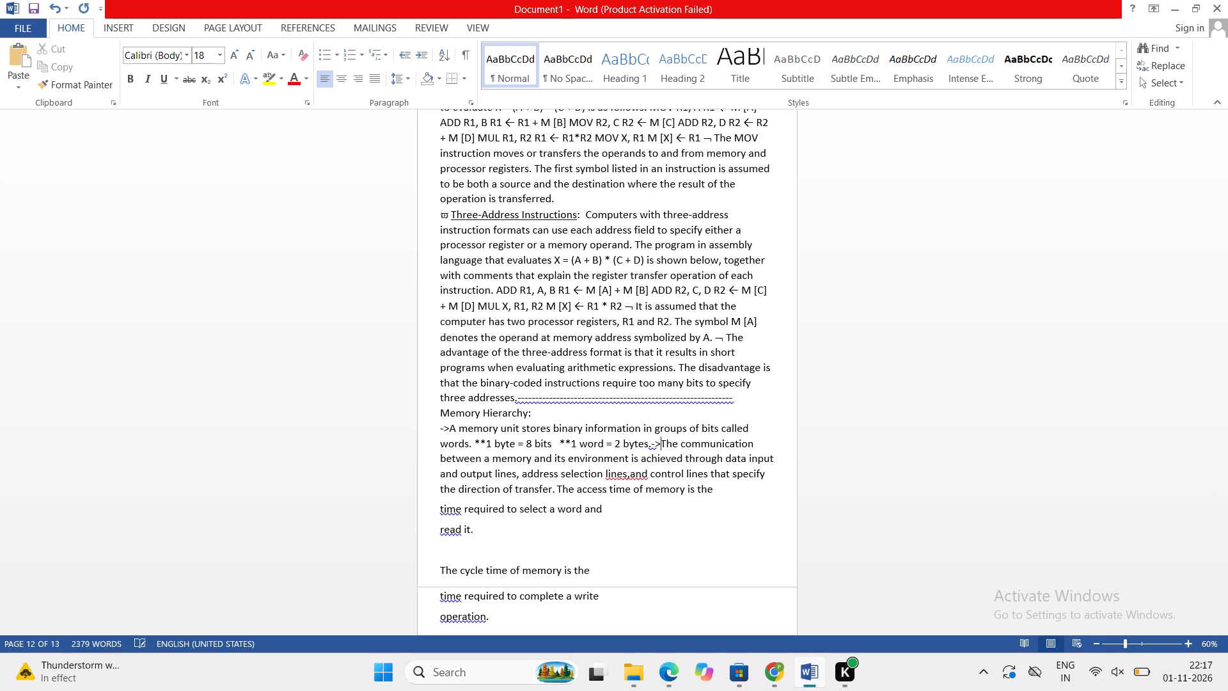
Insert "->" at font size 18 before "The access time of memory is the", after "direction of transfer.".
click(558, 491)
key(minus)
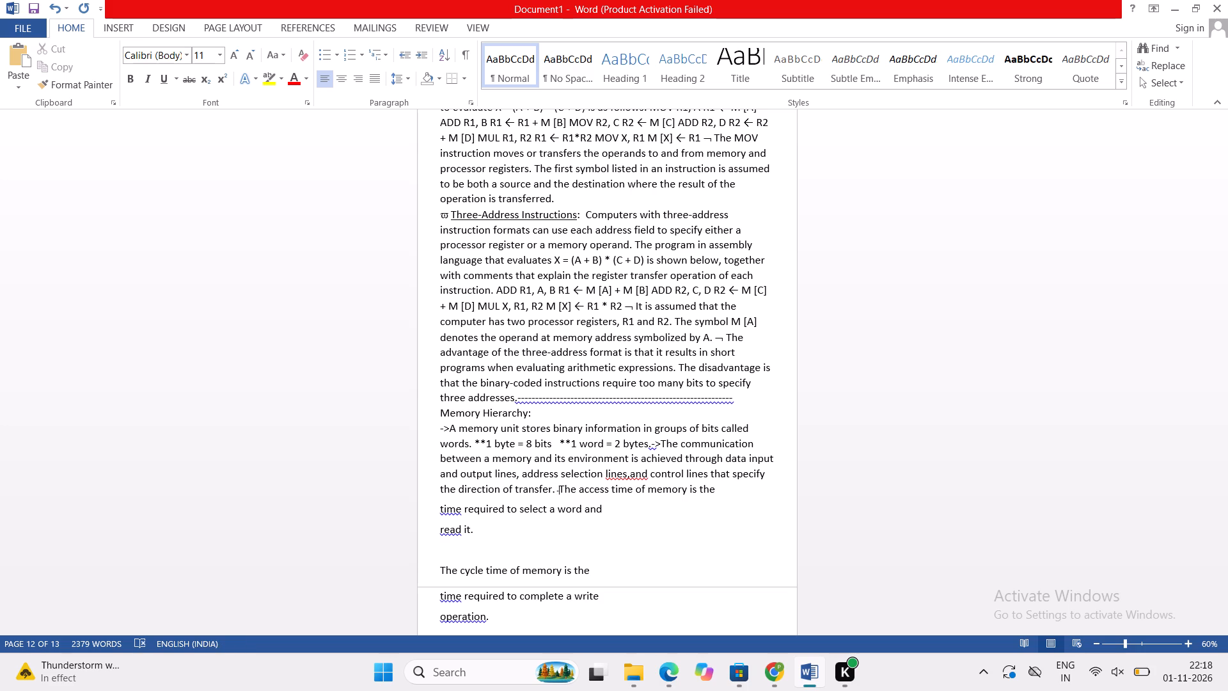
key(shift+greater)
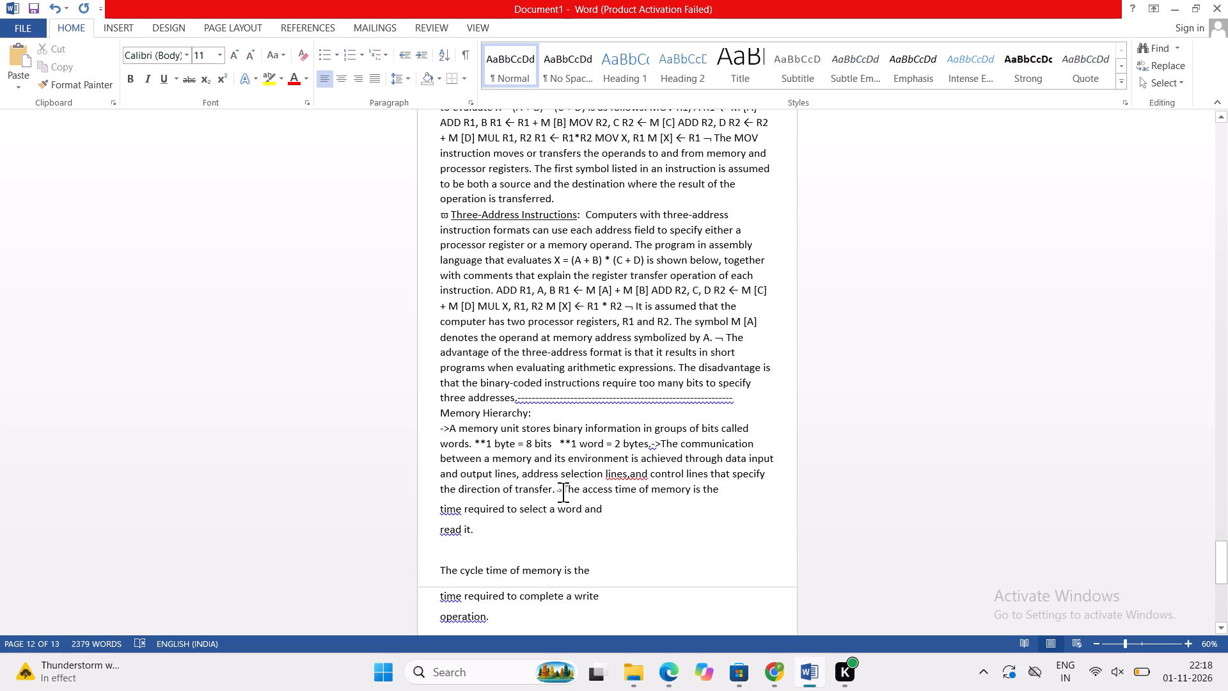
key(BackSpace)
key(BackSpace)
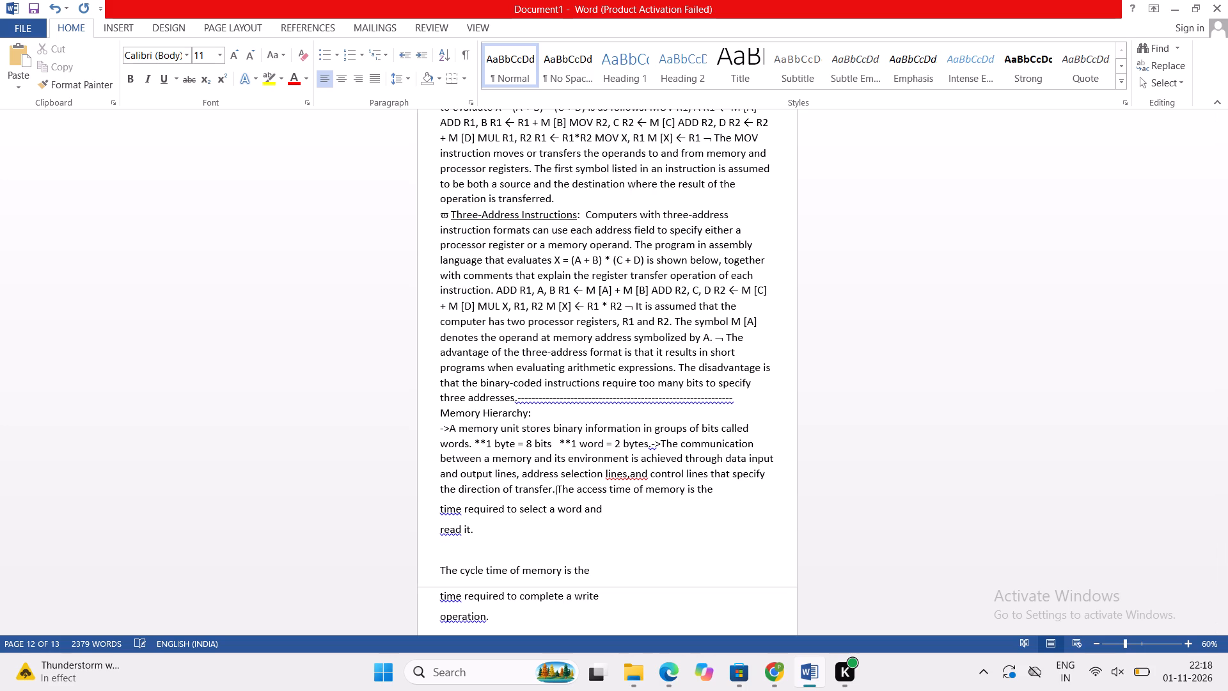
click(220, 49)
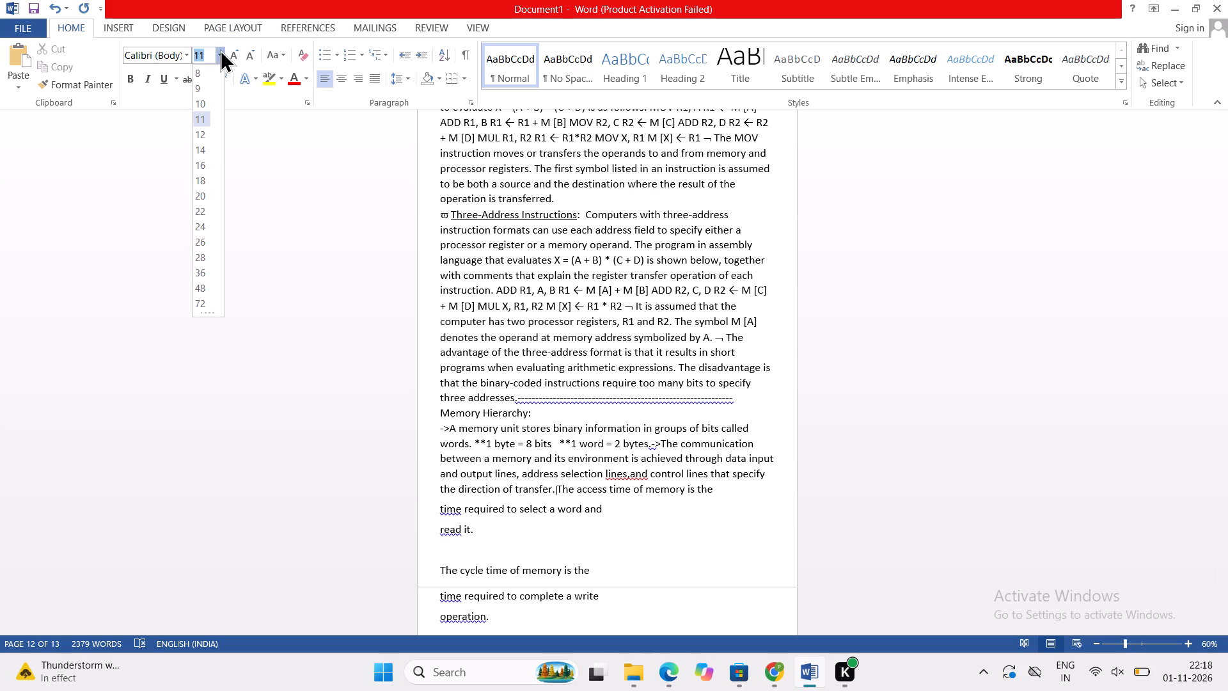
click(203, 183)
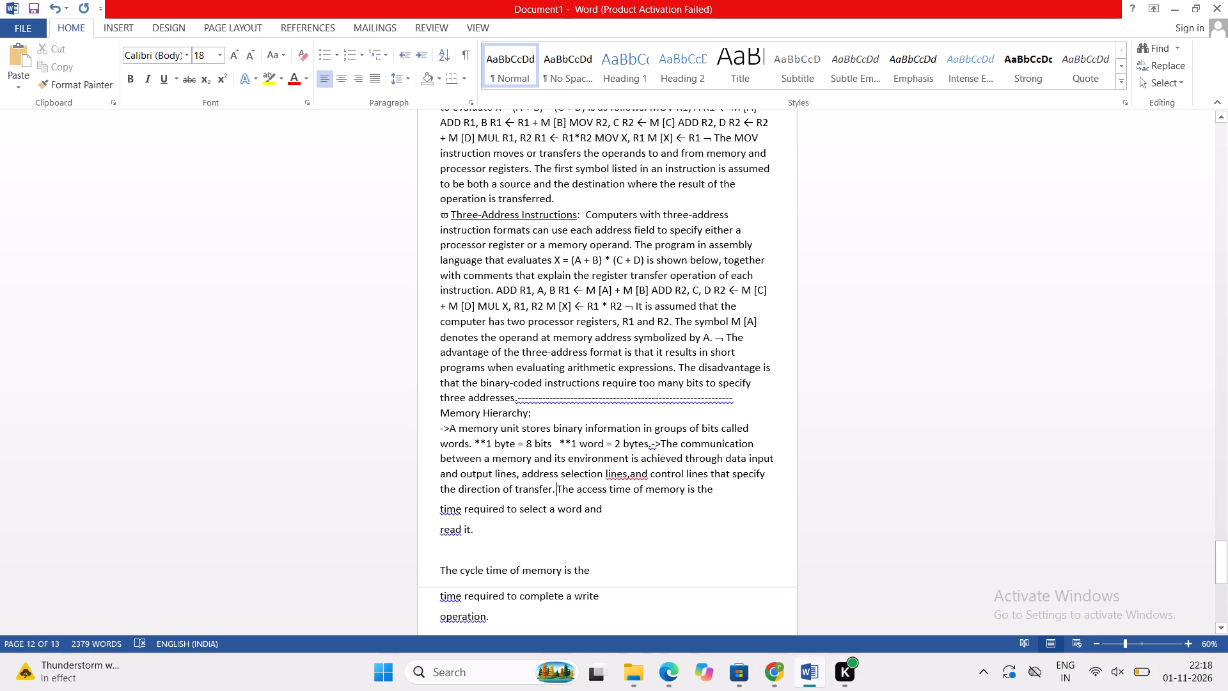
key(minus)
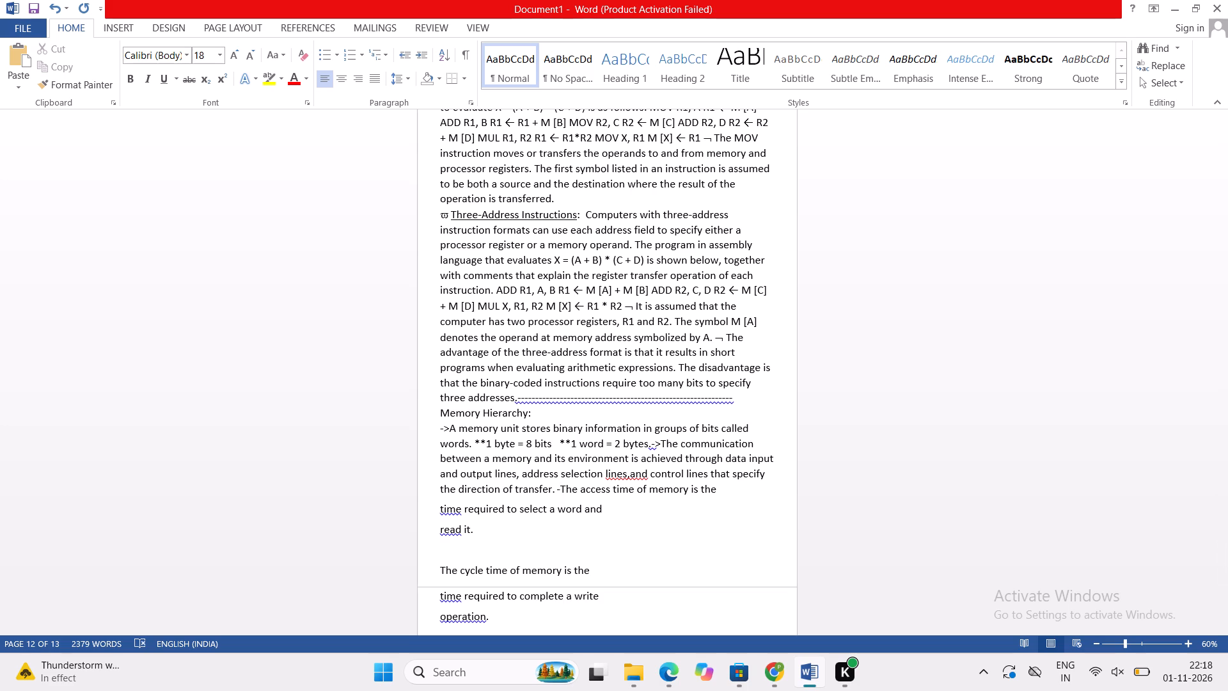
key(shift+greater)
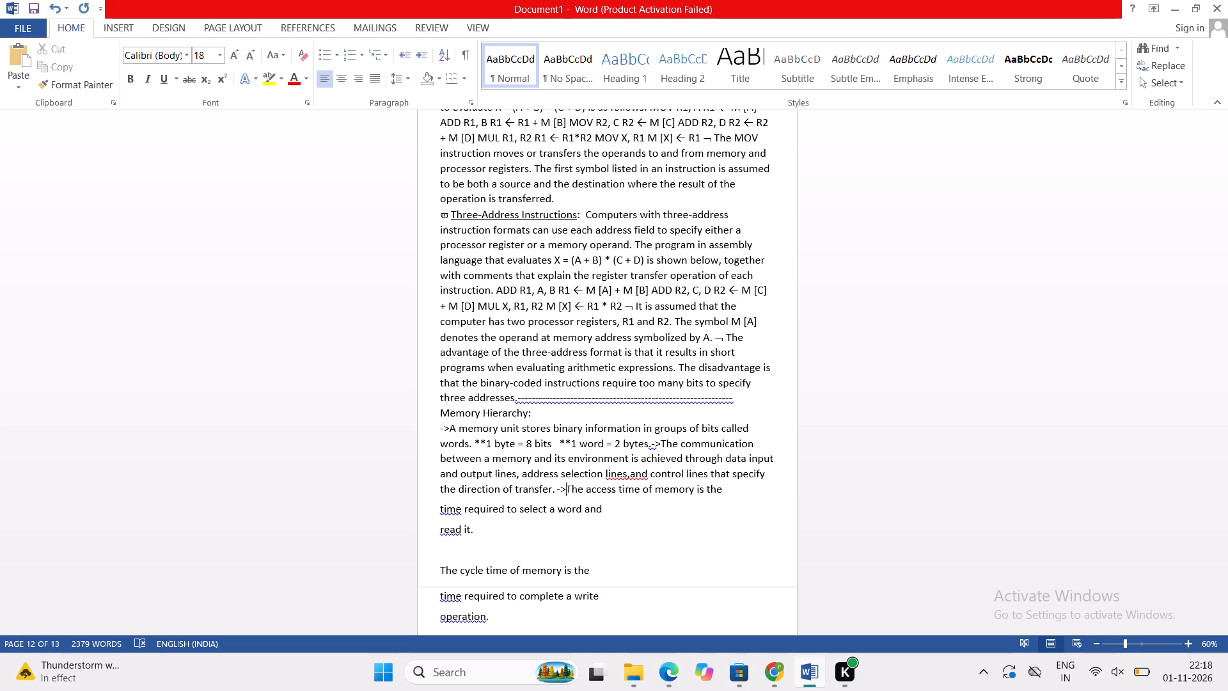
Join the "time required to select a word and" and "read it." lines onto the access time sentence, separated by spaces.
click(438, 506)
key(BackSpace)
key(space)
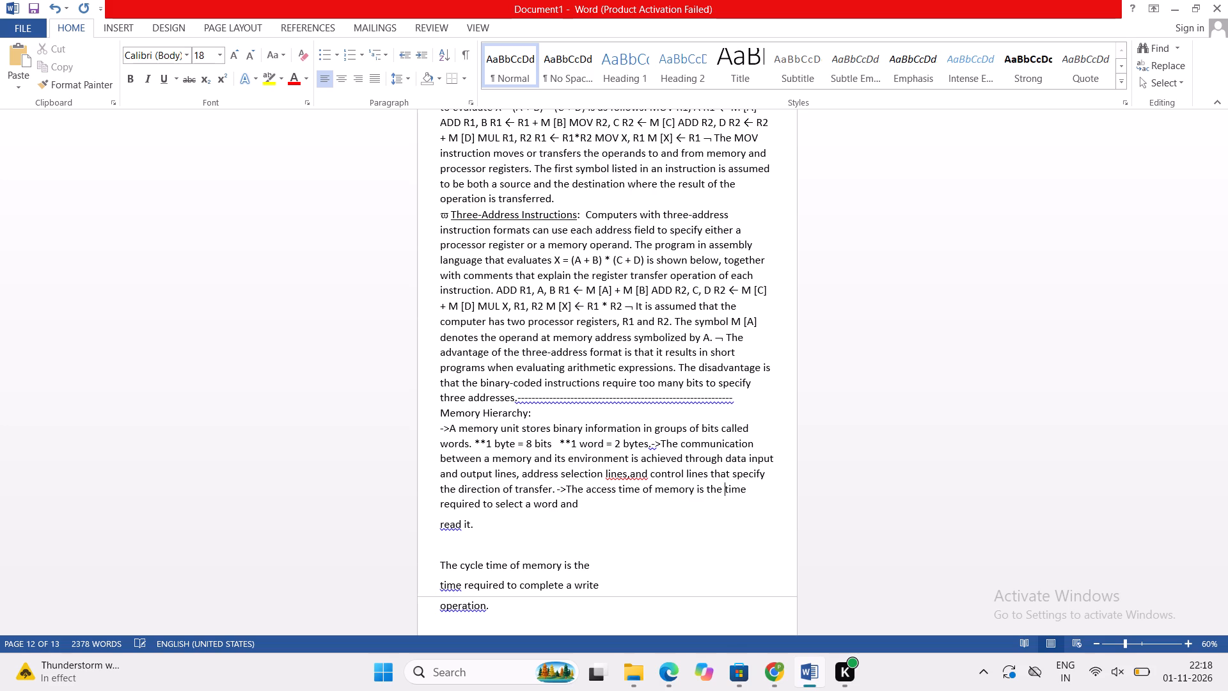
click(435, 526)
key(BackSpace)
key(space)
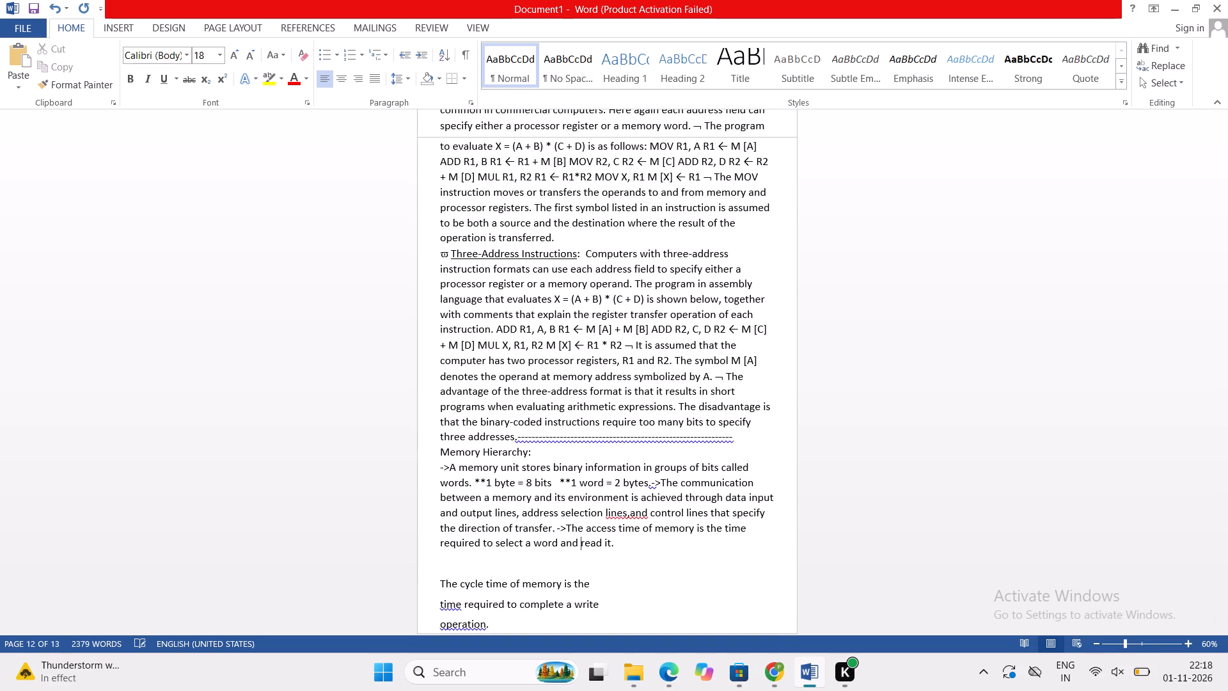
Remove the blank line before "The cycle time of memory is the", join it directly after "read it." and put "->" before it.
right_click(442, 582)
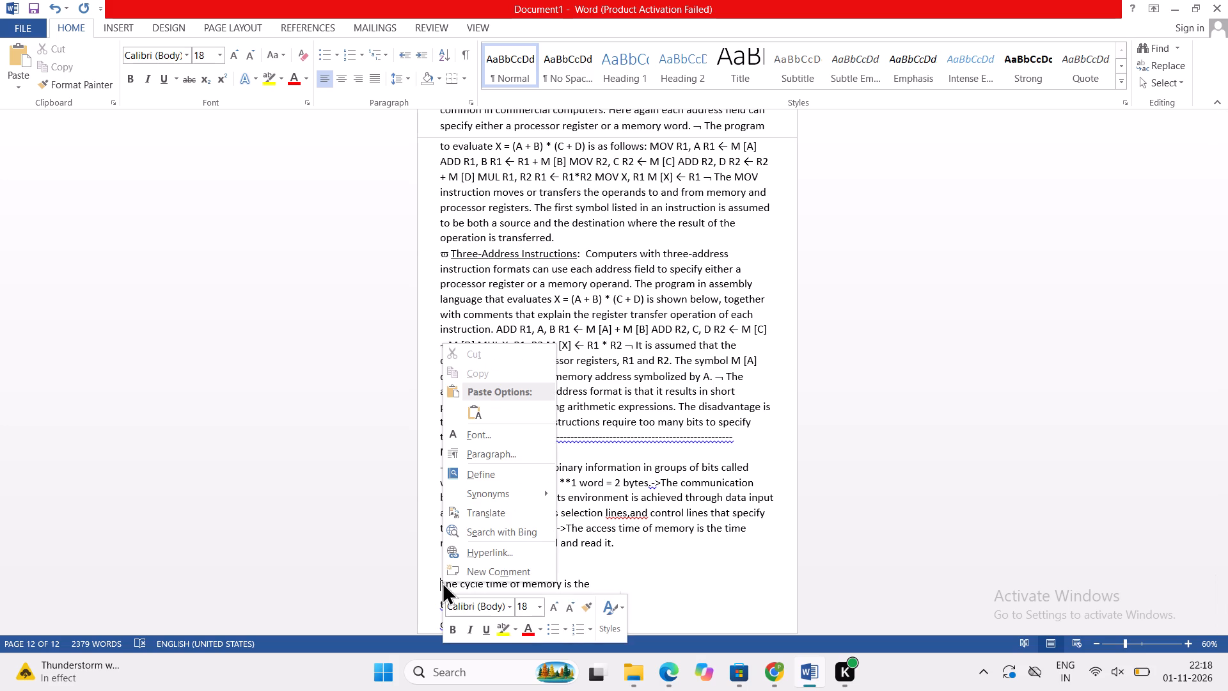
key(BackSpace)
click(430, 565)
key(BackSpace)
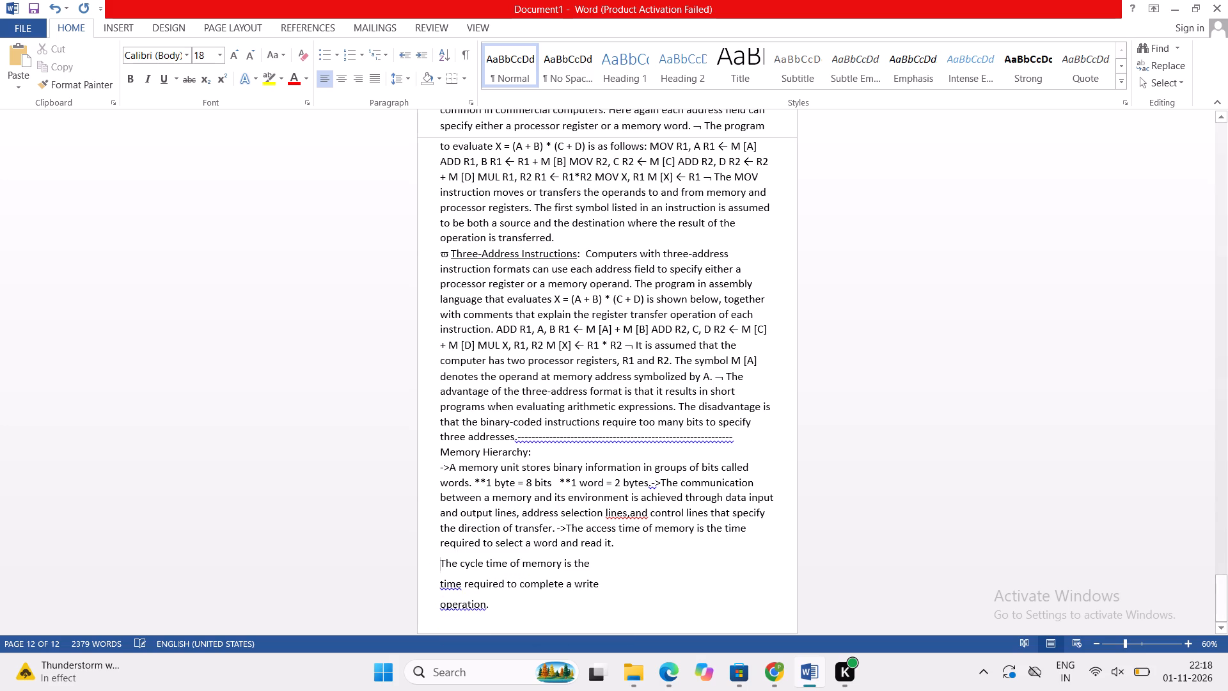
key(BackSpace)
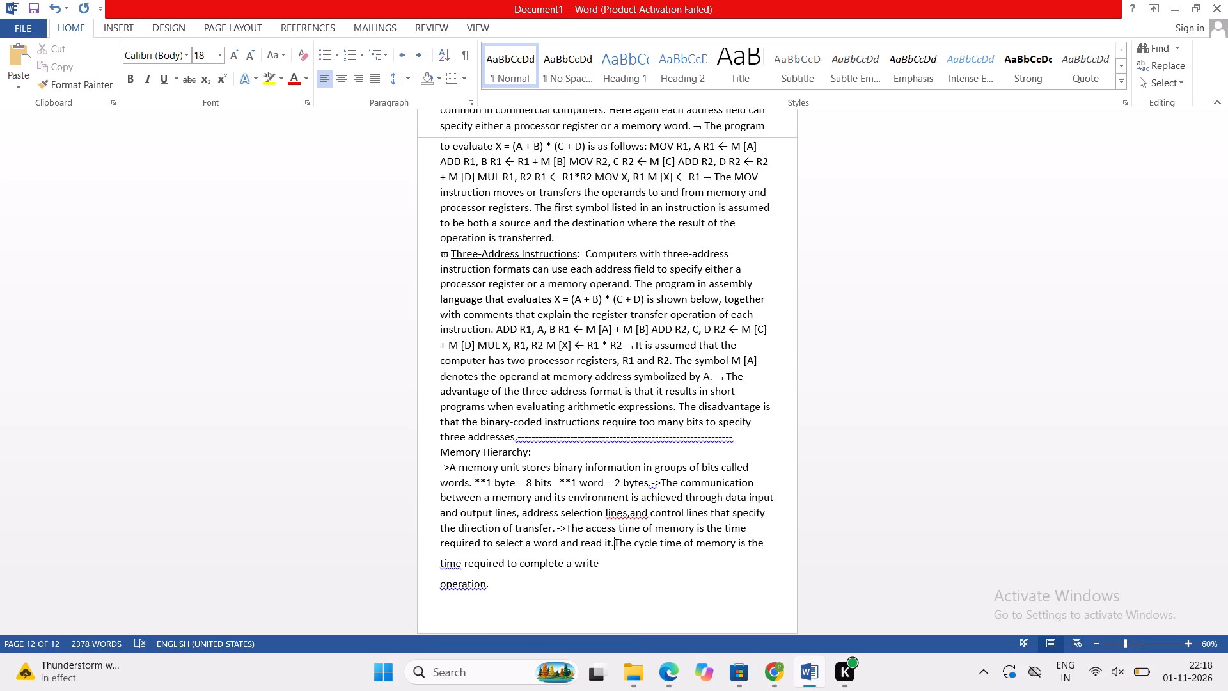
key(minus)
key(shift+greater)
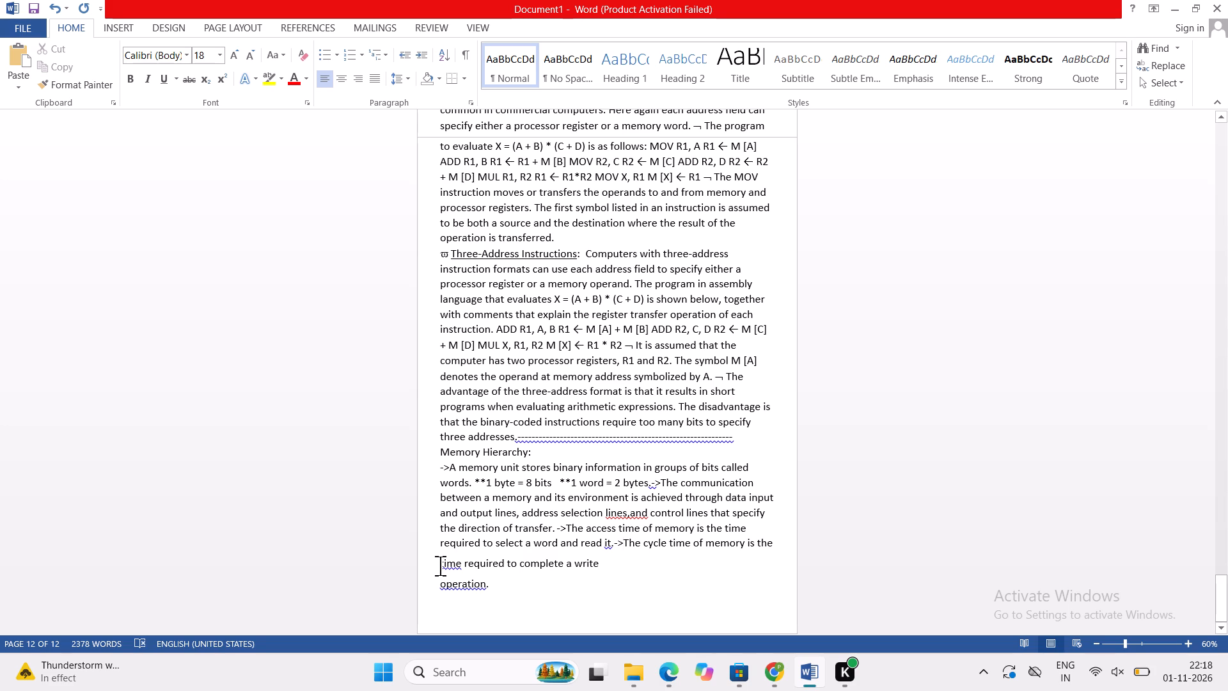
Join the "time required to complete a write" and "operation." lines onto the cycle time sentence, separated by spaces.
click(440, 566)
key(BackSpace)
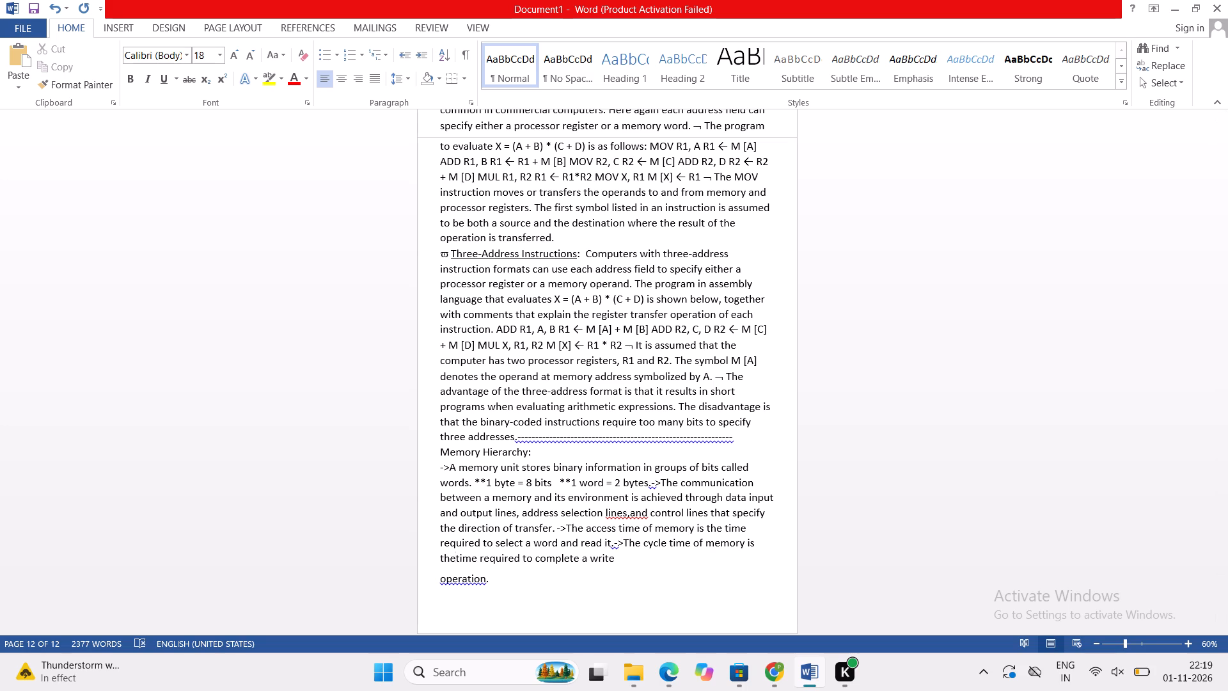
key(space)
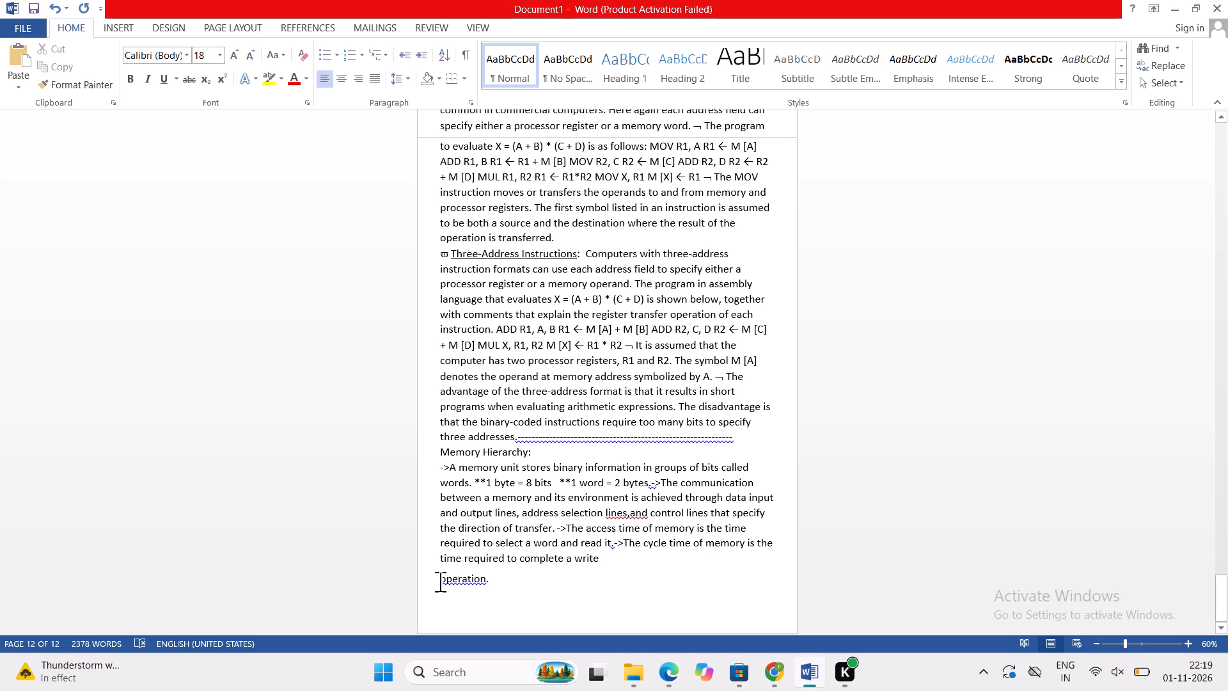
key(Down)
key(BackSpace)
key(space)
Switch to COA UNIT-3.pptx in Chrome and review the slides around the memory unit block diagram, through main and auxiliary memory.
scroll(440, 582, down, 3)
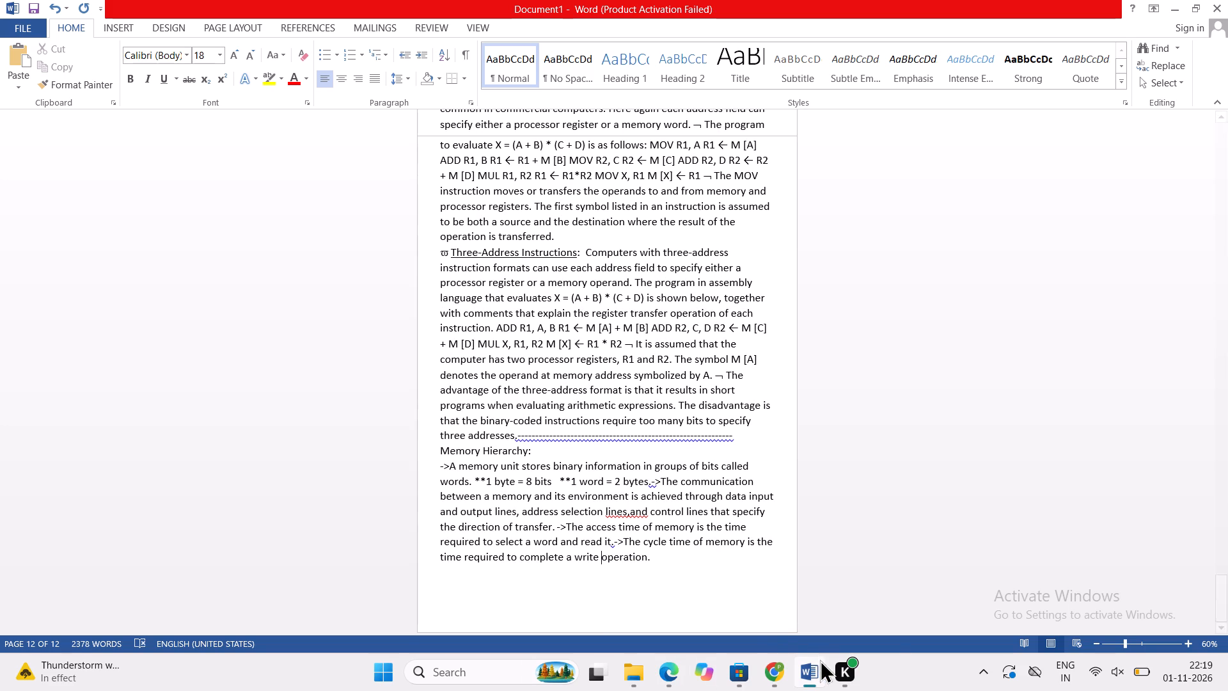
click(811, 666)
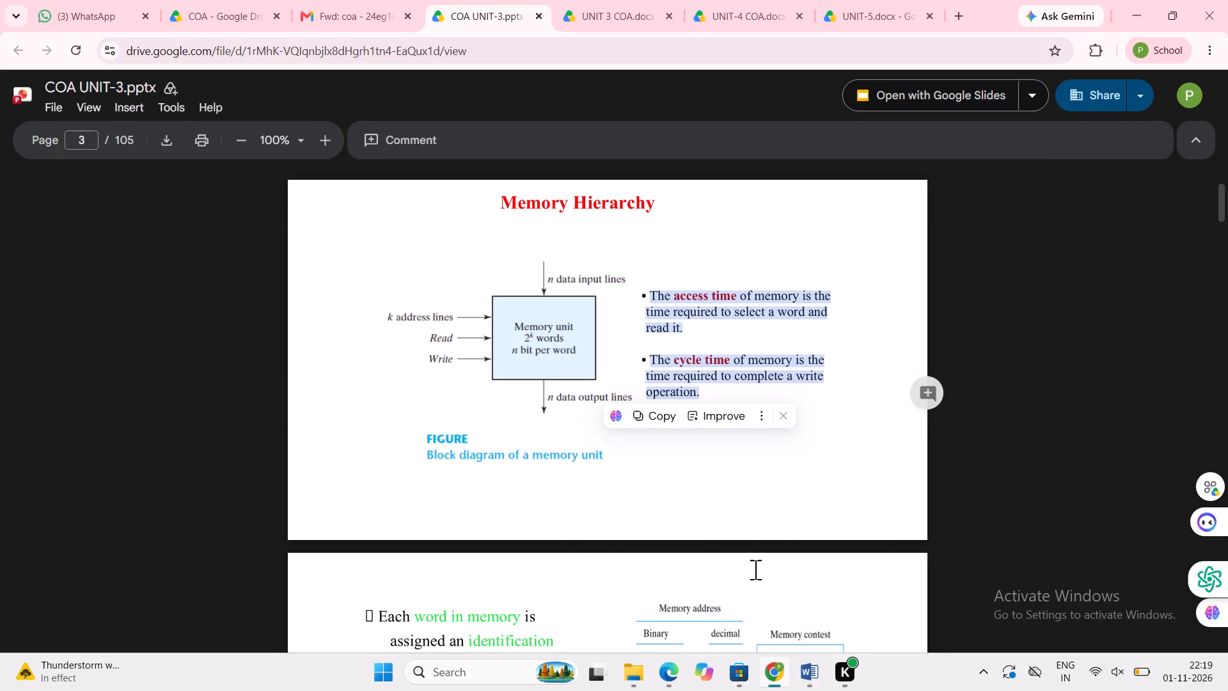
scroll(755, 569, down, 4)
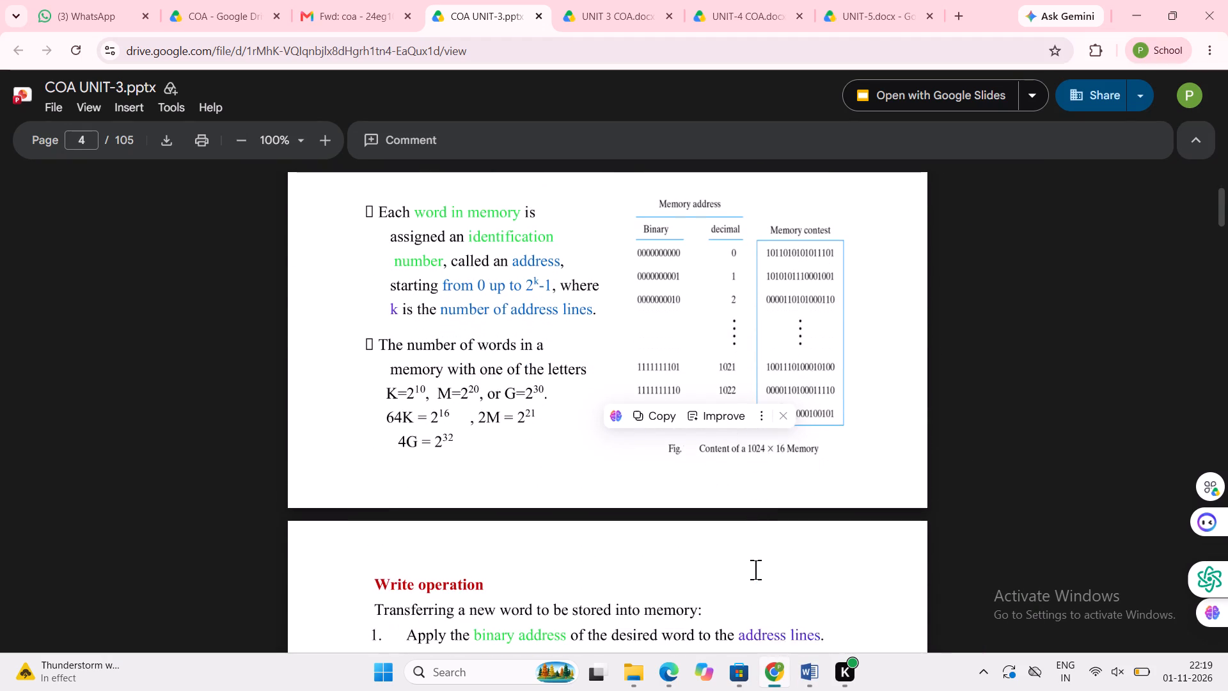
scroll(755, 569, down, 1)
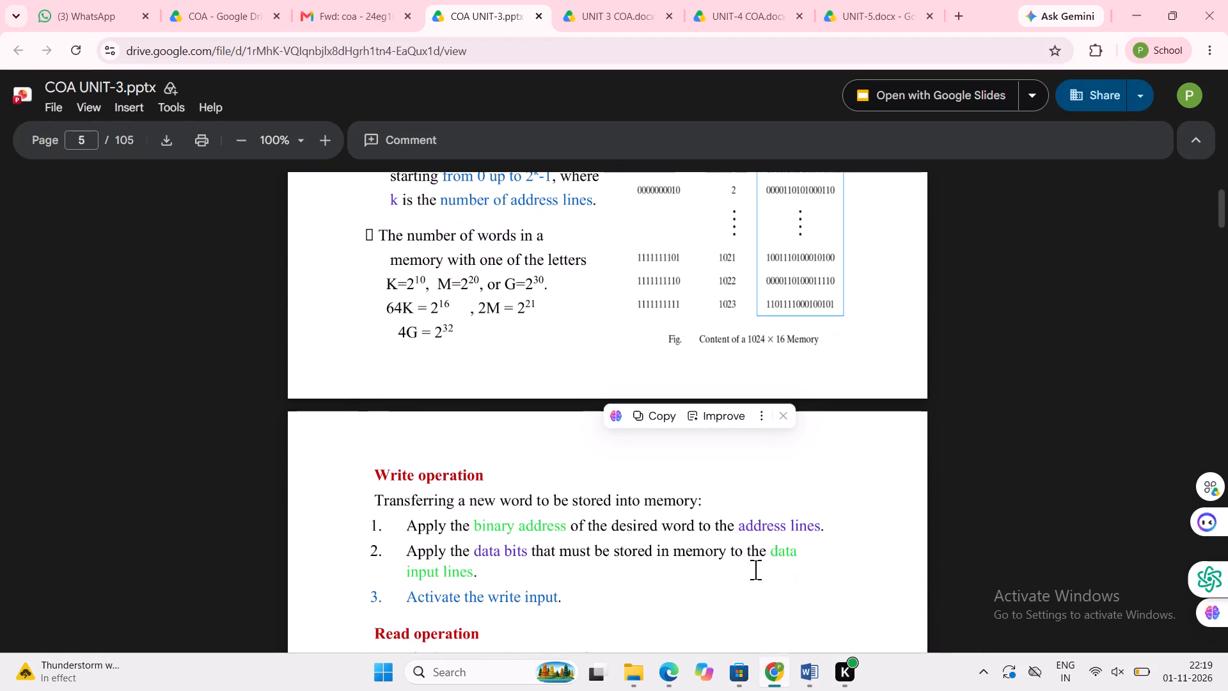
scroll(755, 569, up, 1)
scroll(755, 569, down, 2)
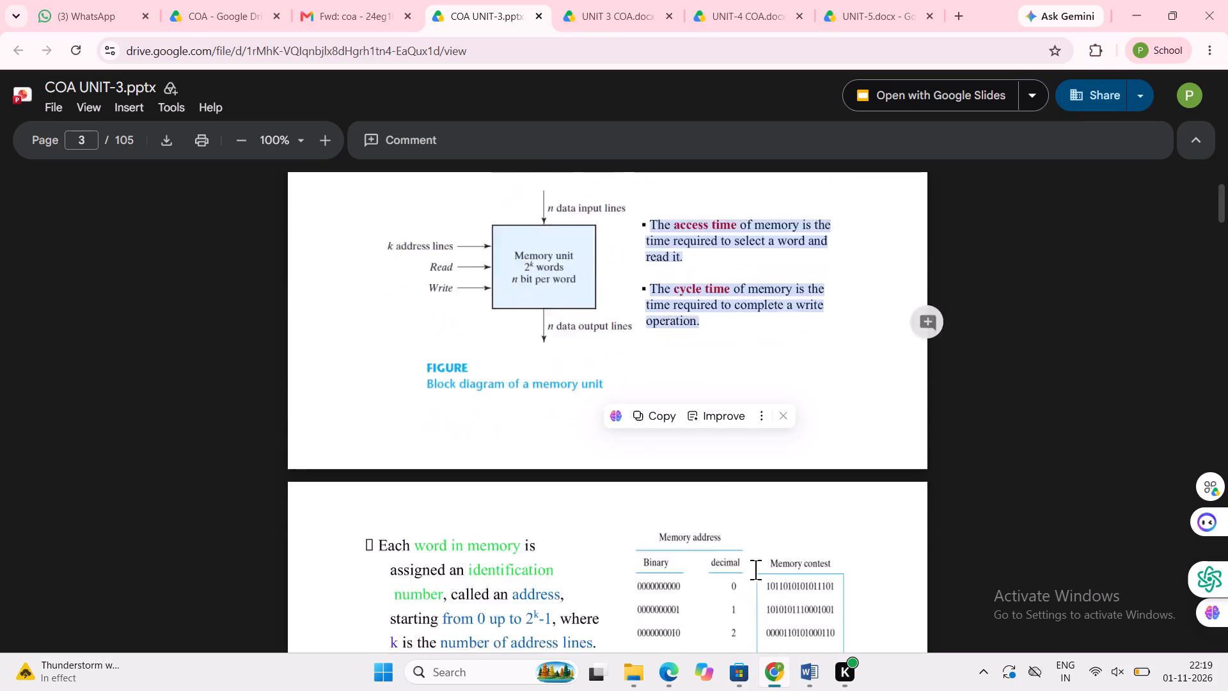
scroll(755, 569, down, 8)
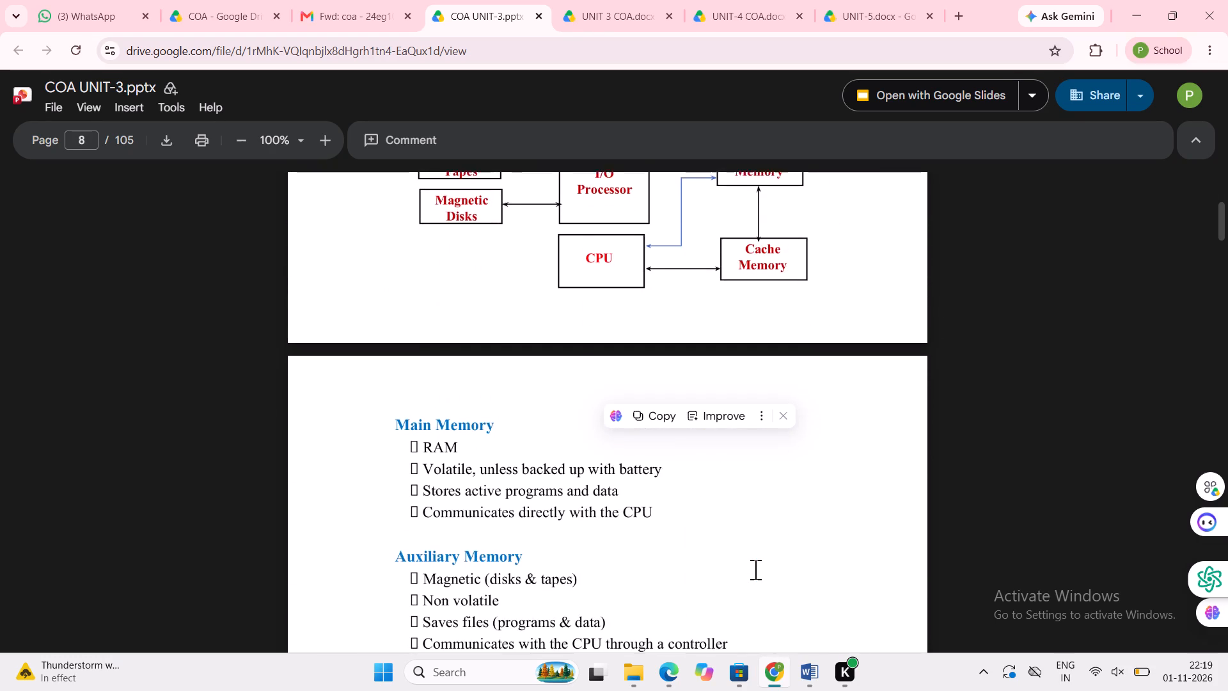
scroll(755, 569, up, 9)
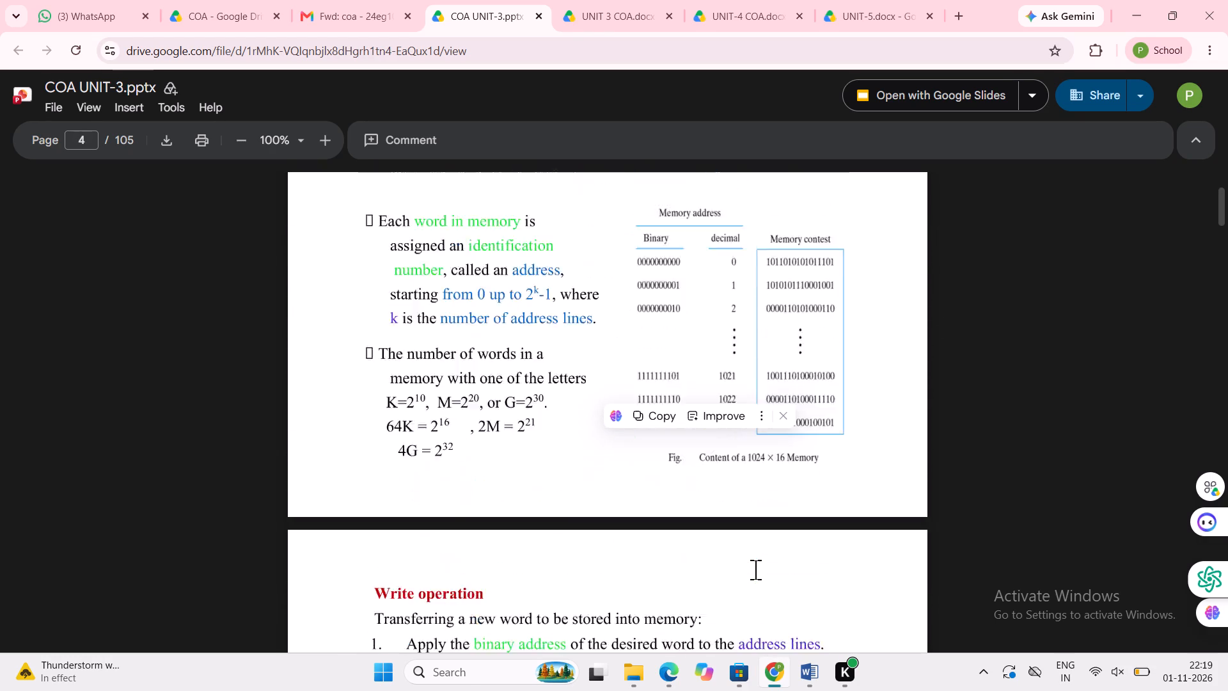
scroll(755, 569, up, 3)
scroll(755, 569, down, 5)
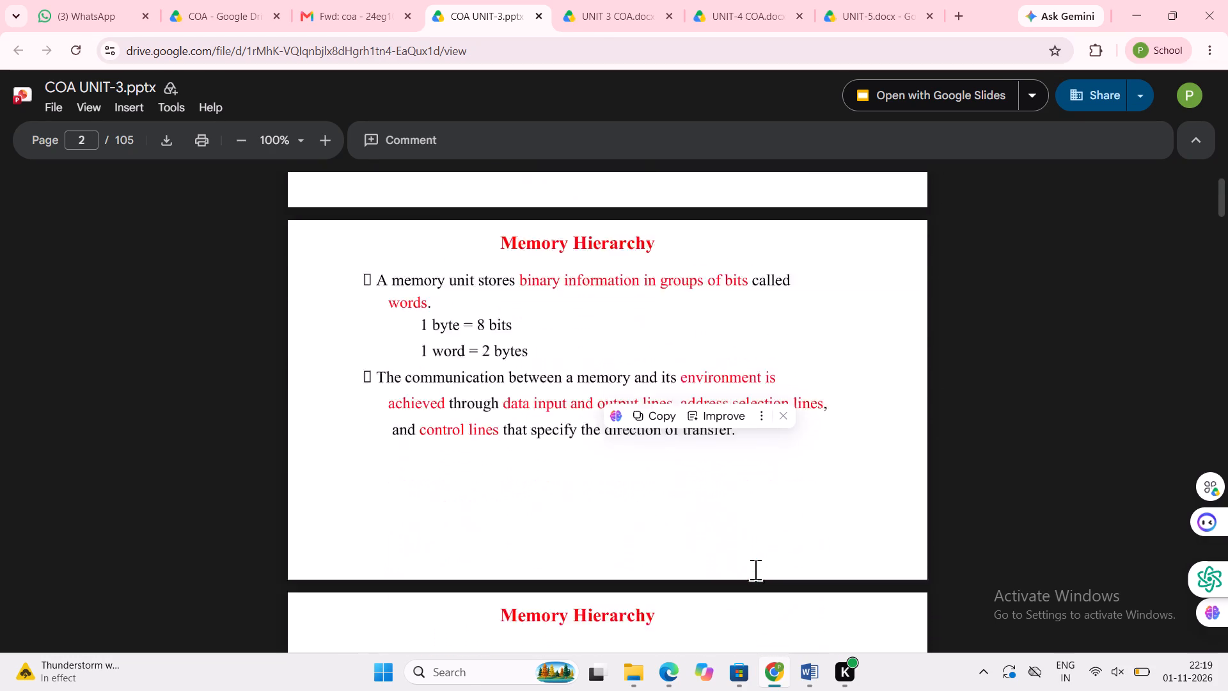
scroll(755, 569, down, 3)
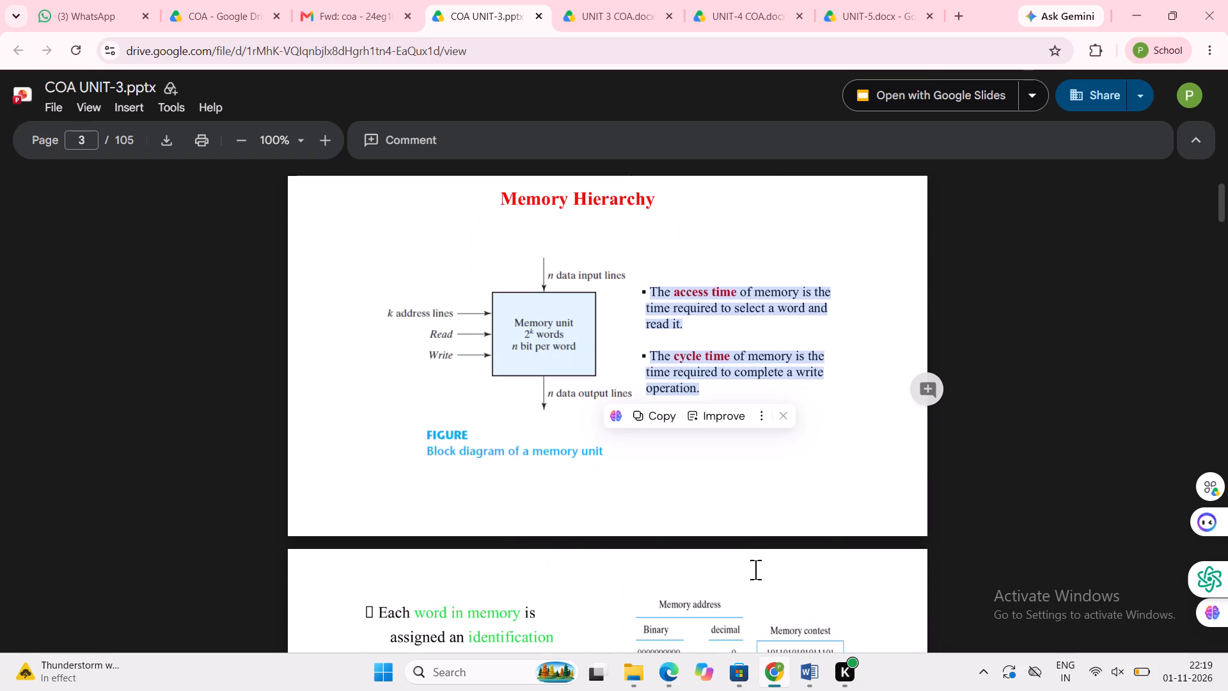
Copy the slide 4 text from "Each word in memory is" through the "4G = 2^32" line.
scroll(736, 539, down, 4)
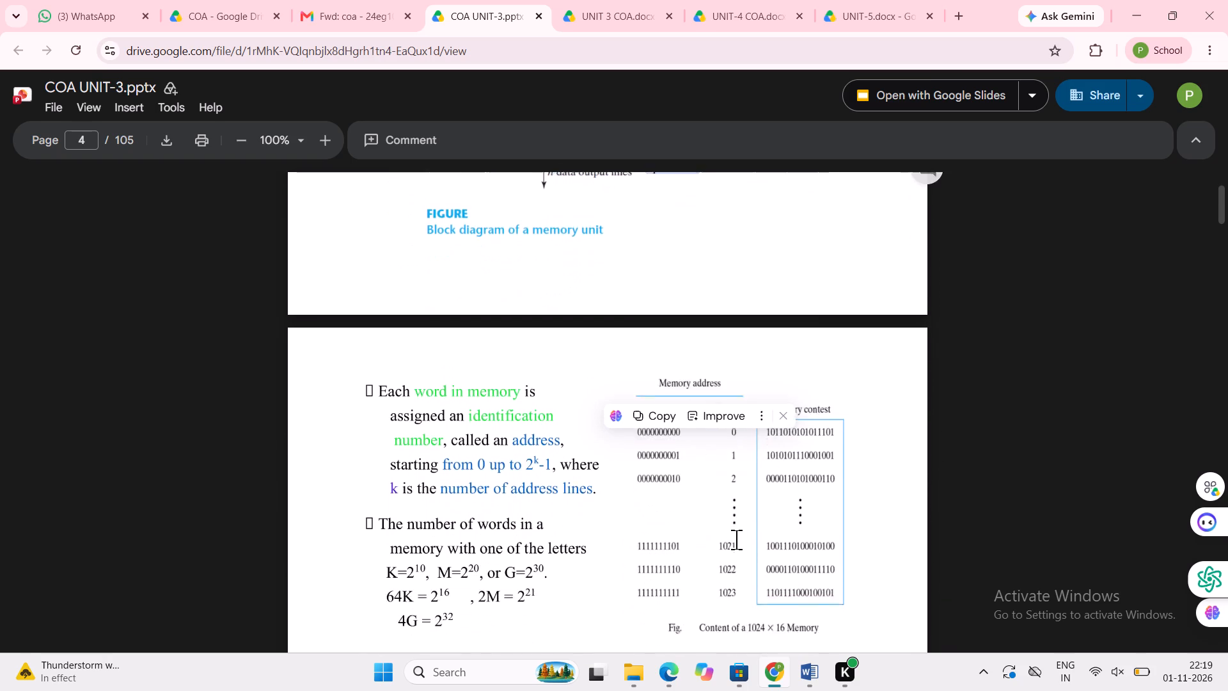
scroll(736, 539, down, 2)
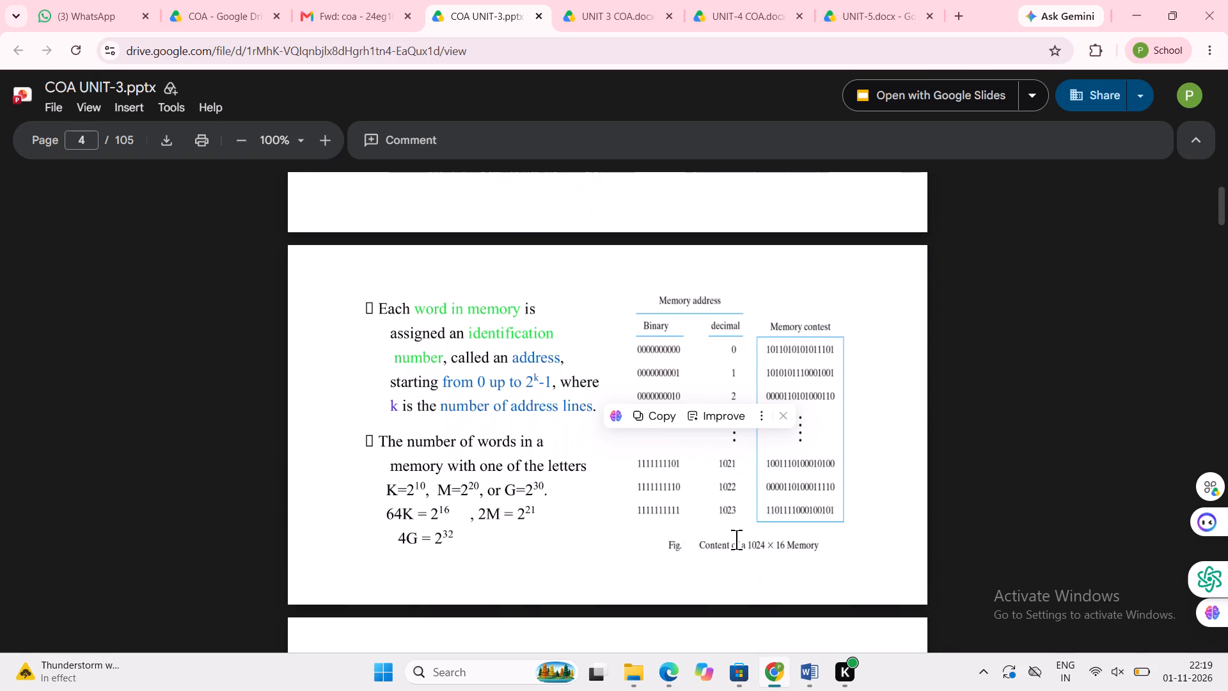
scroll(736, 539, up, 1)
scroll(515, 438, up, 1)
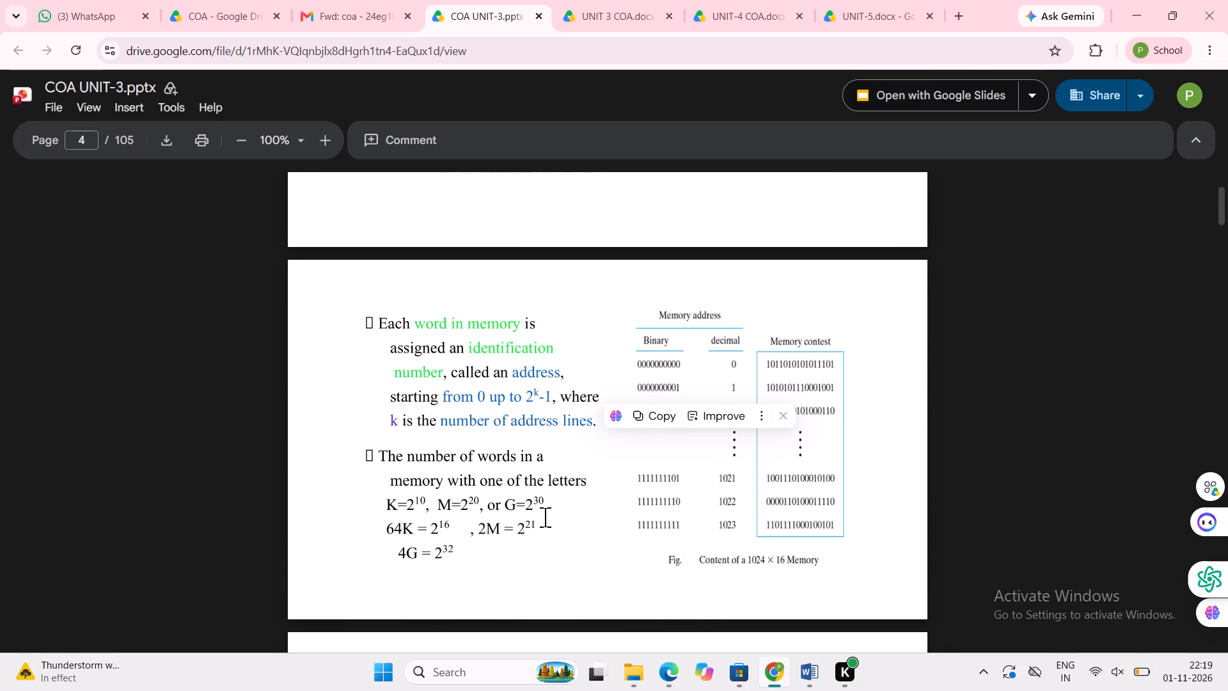
scroll(545, 517, up, 3)
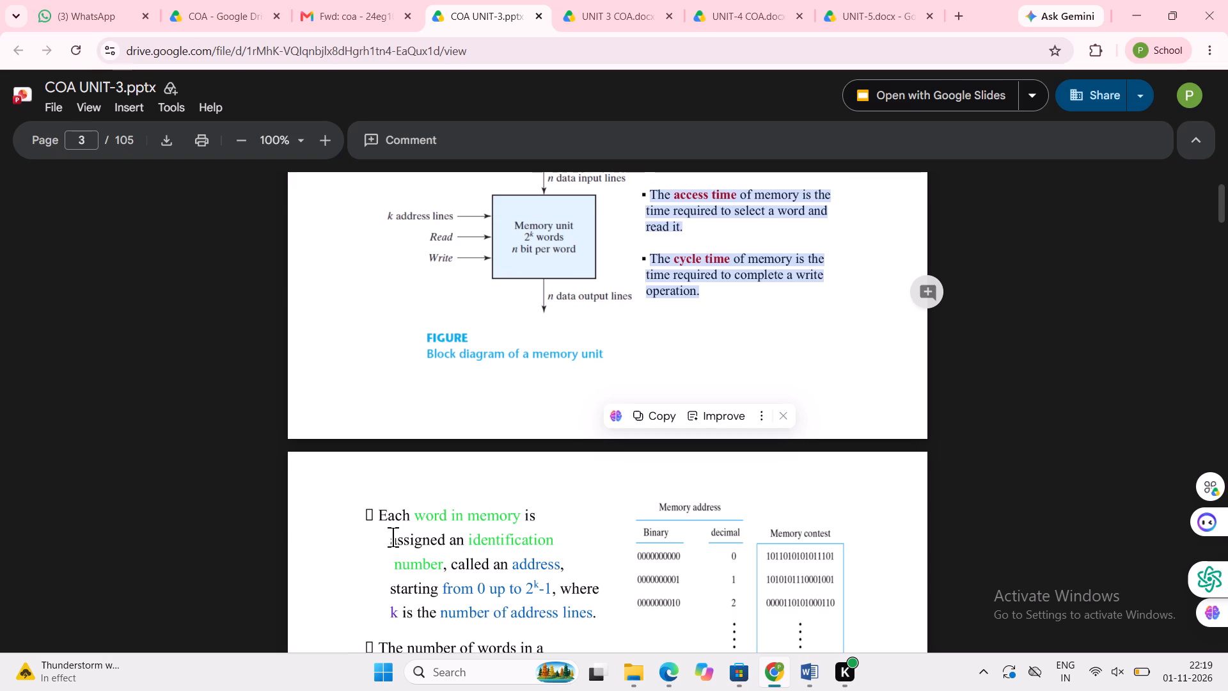
drag(361, 520, 476, 669)
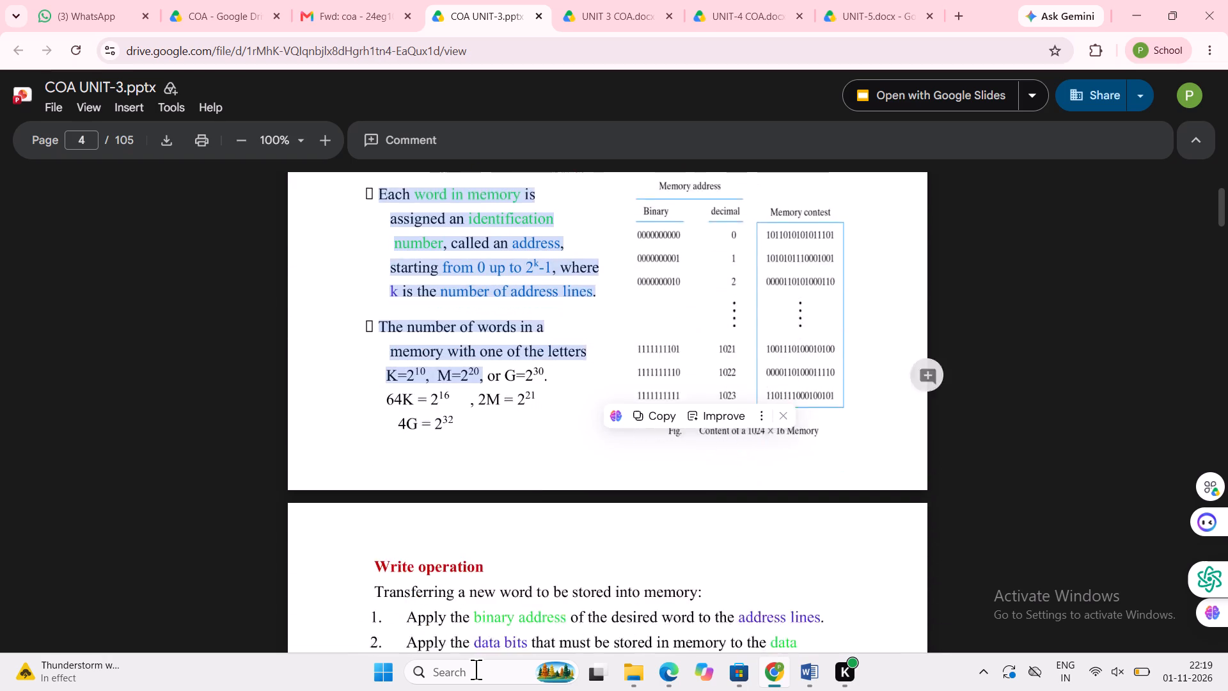
drag(476, 669, 484, 425)
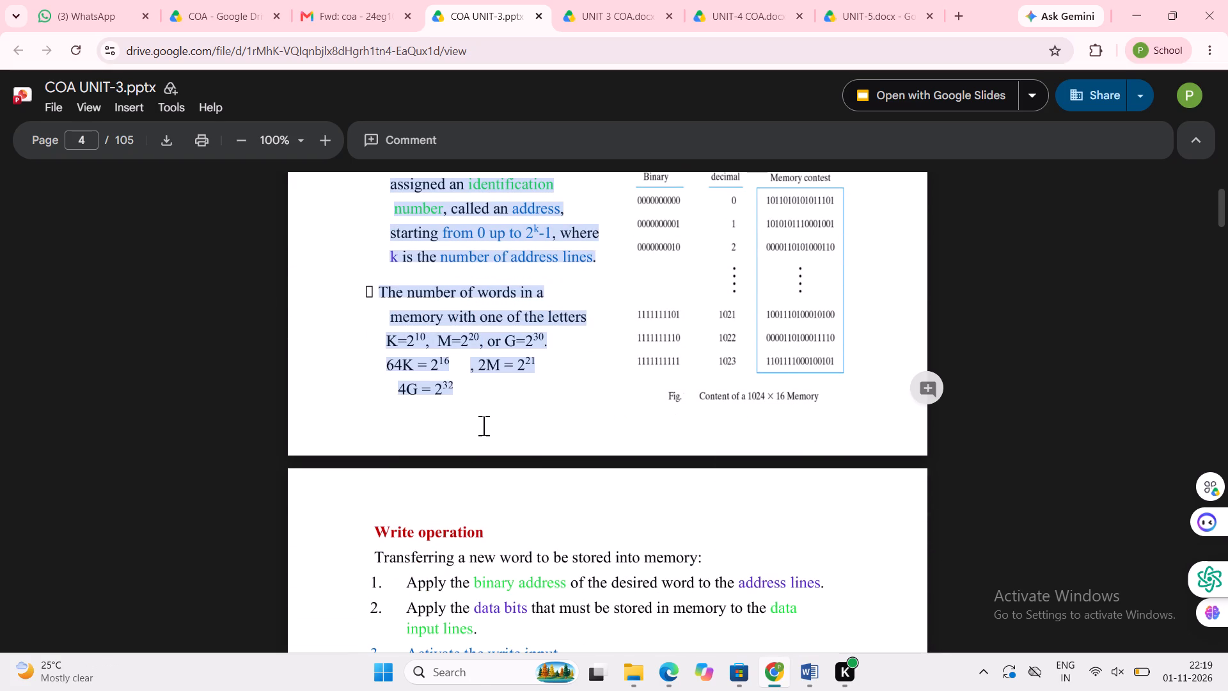
key(ctrl+c)
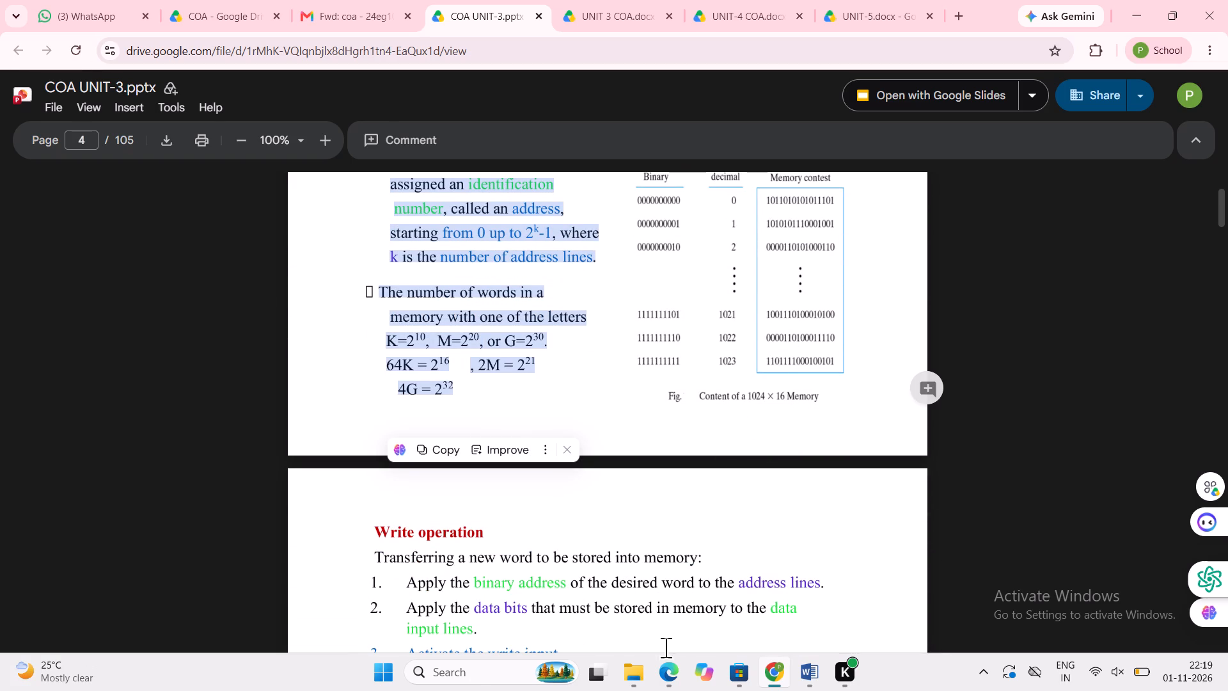
Switch to Word and paste the copied slide text after "complete a write operation." at the end of the Memory Hierarchy paragraph.
click(808, 659)
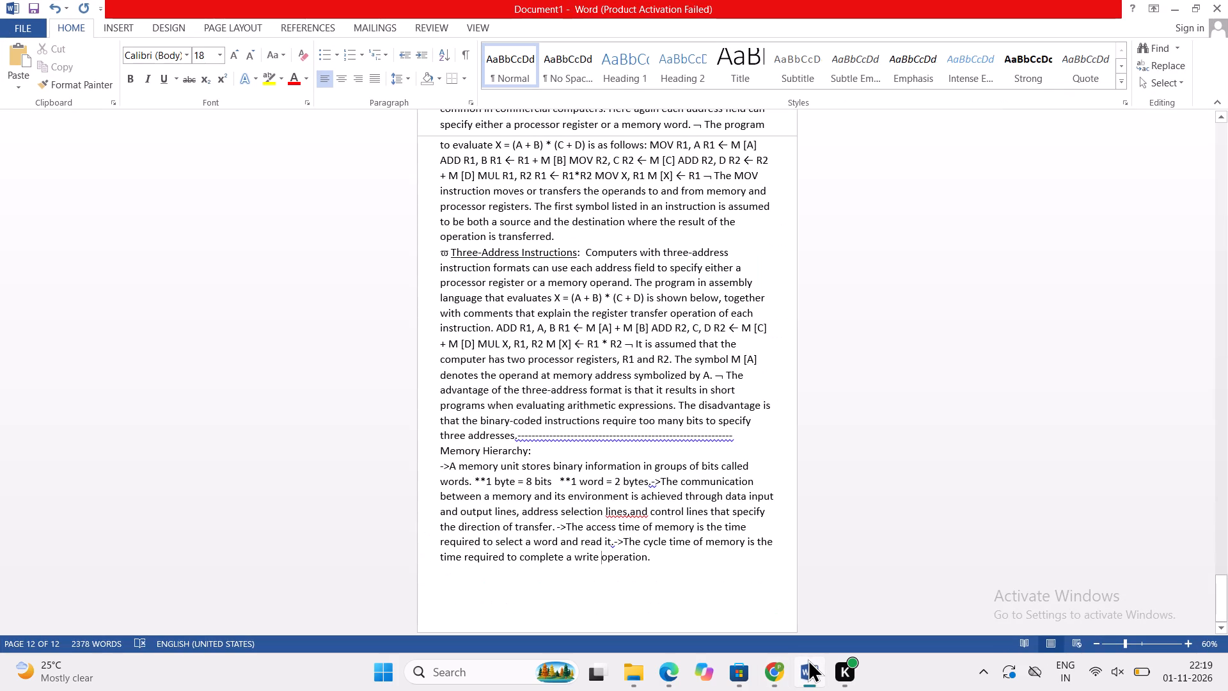
click(694, 561)
key(ctrl+v)
ctrl+click(694, 561)
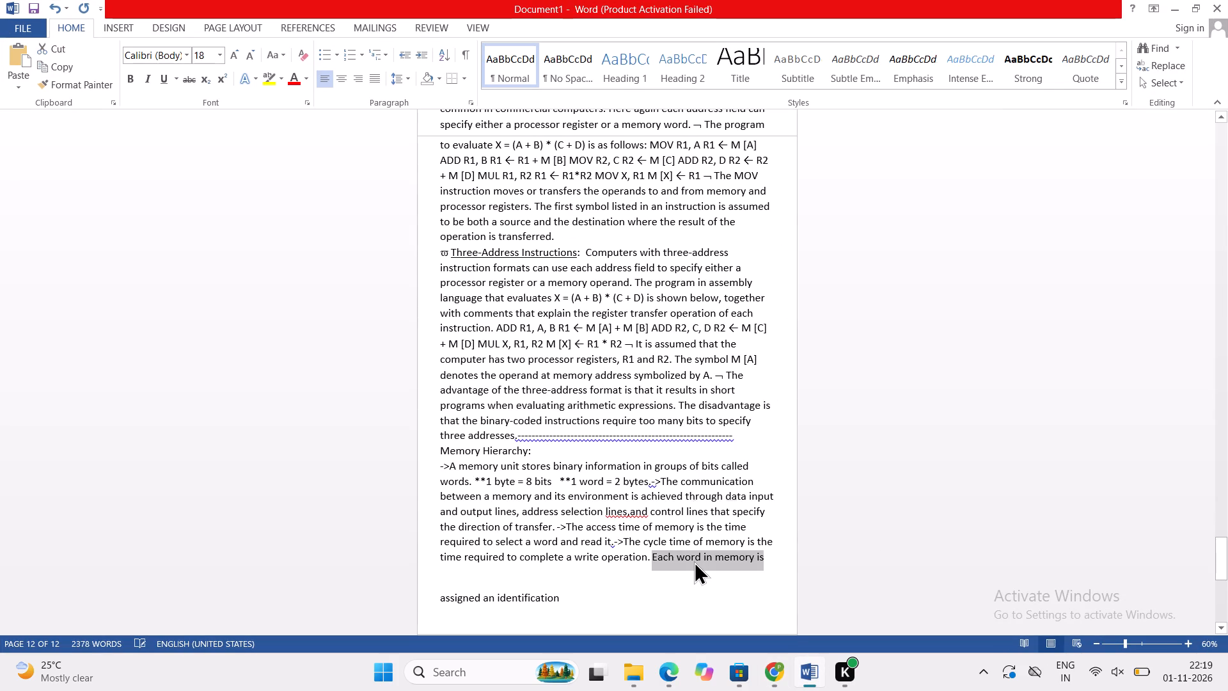
click(650, 592)
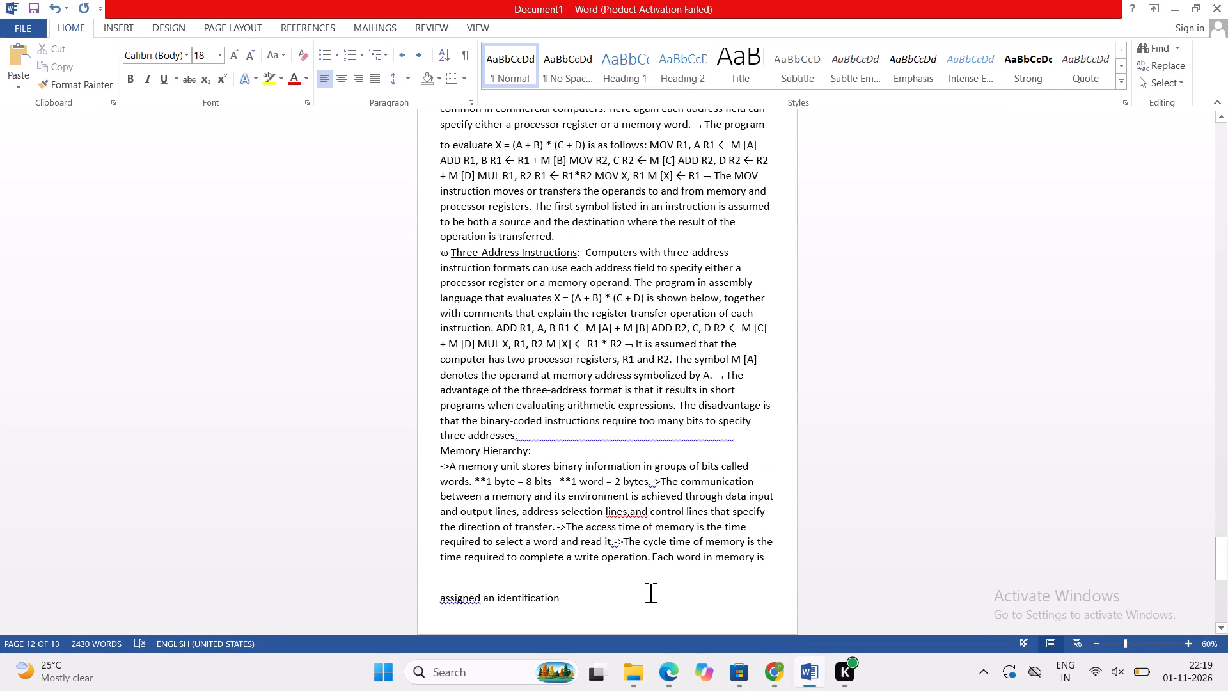
Insert "->" at font size 18 before "Each word in memory is".
click(652, 555)
key(minus)
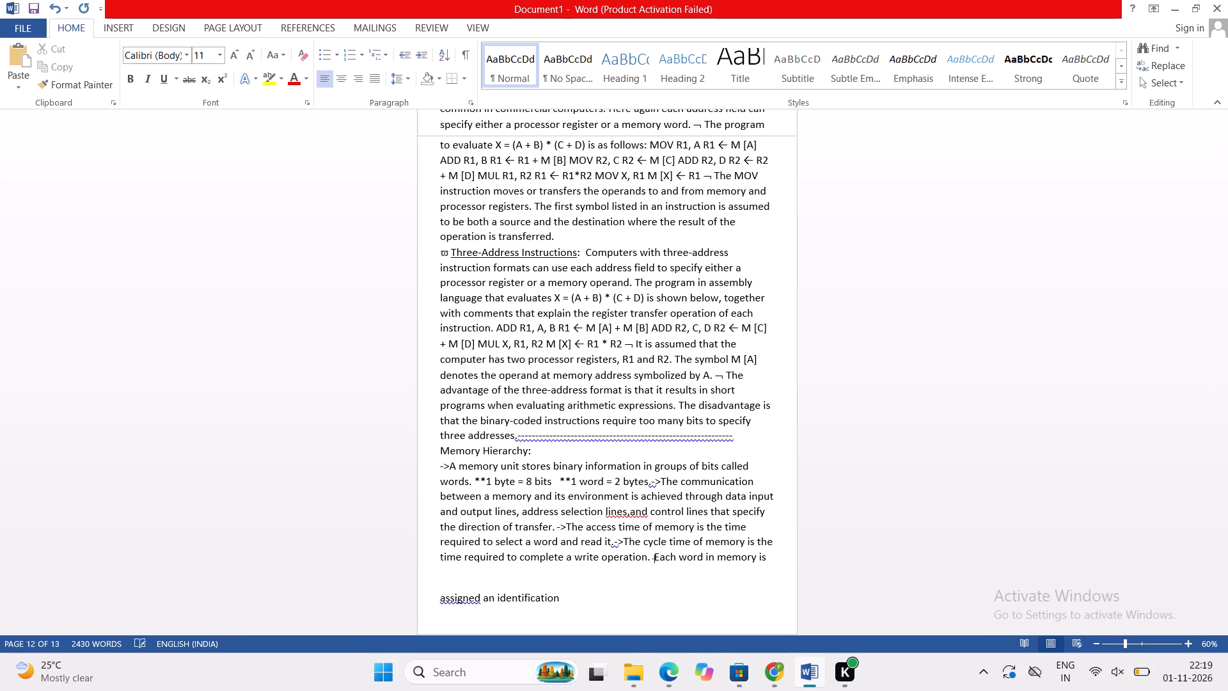
key(BackSpace)
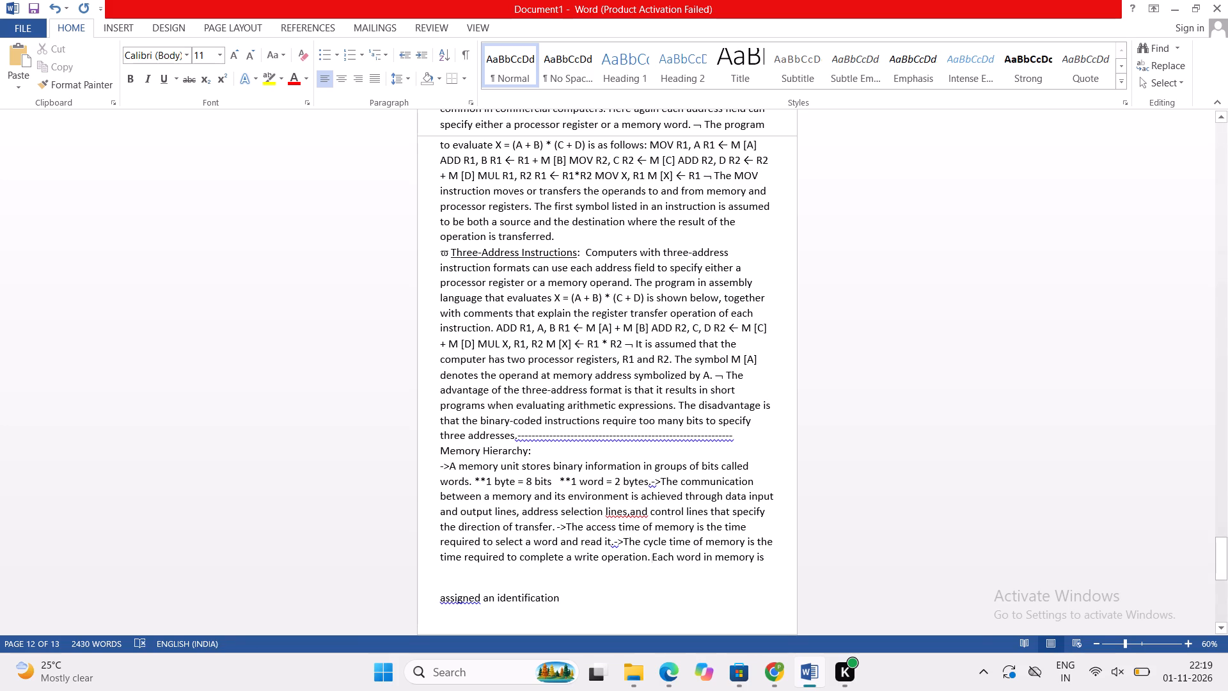
click(216, 54)
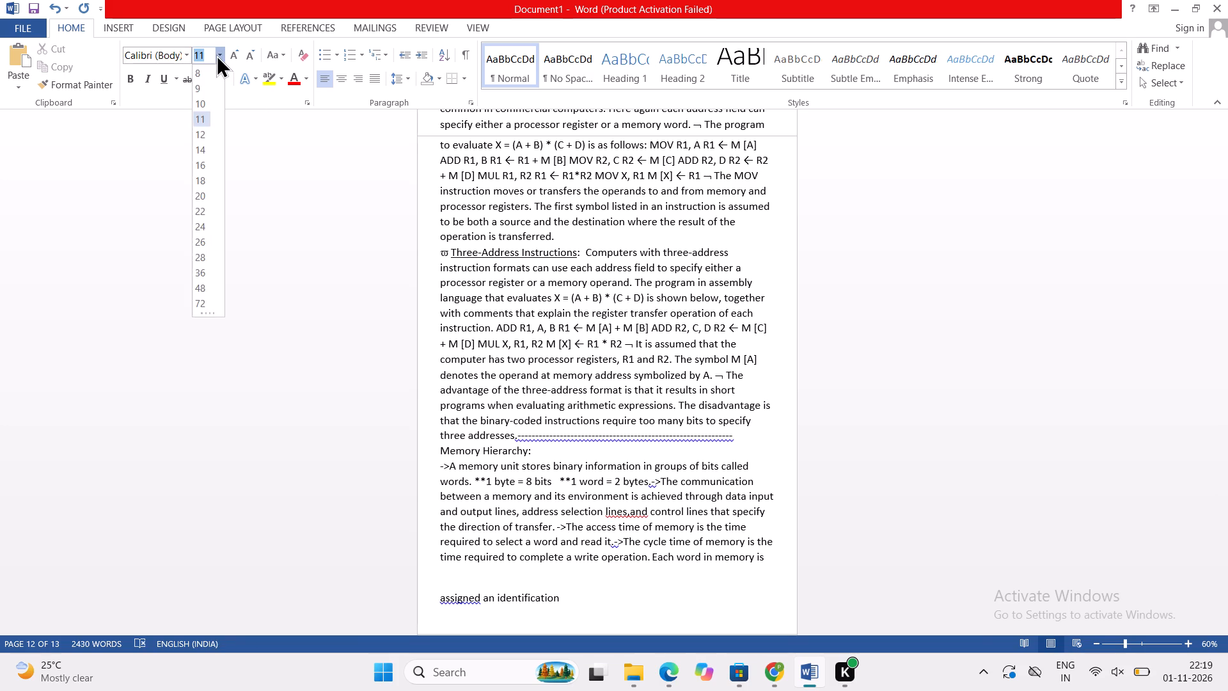
click(203, 185)
key(minus)
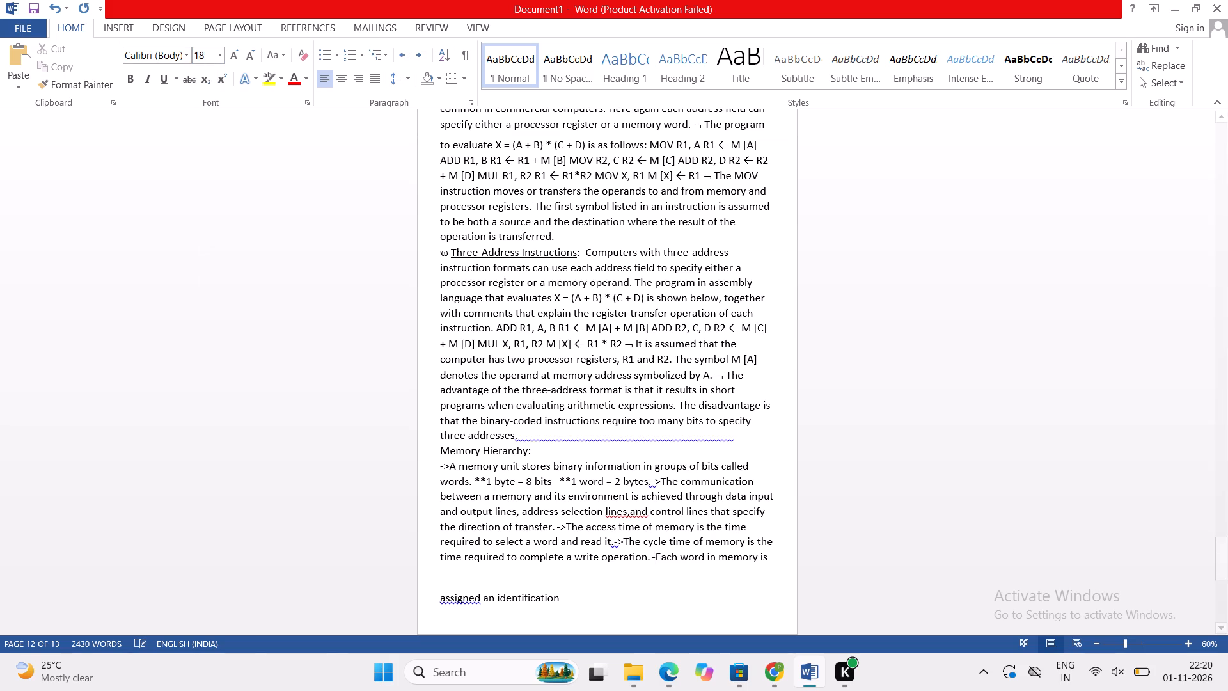
key(shift+greater)
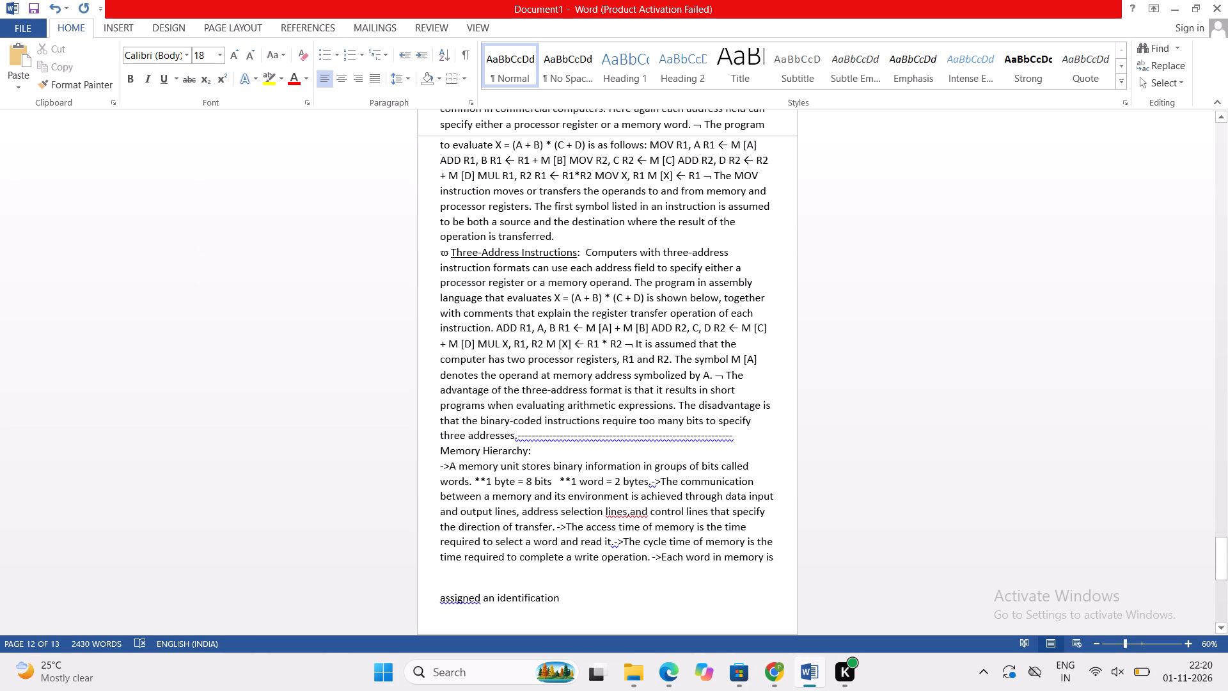
Join the "assigned an identification" and "number, called an address," lines onto the "Each word in memory is" sentence, separated by spaces.
click(440, 598)
key(BackSpace)
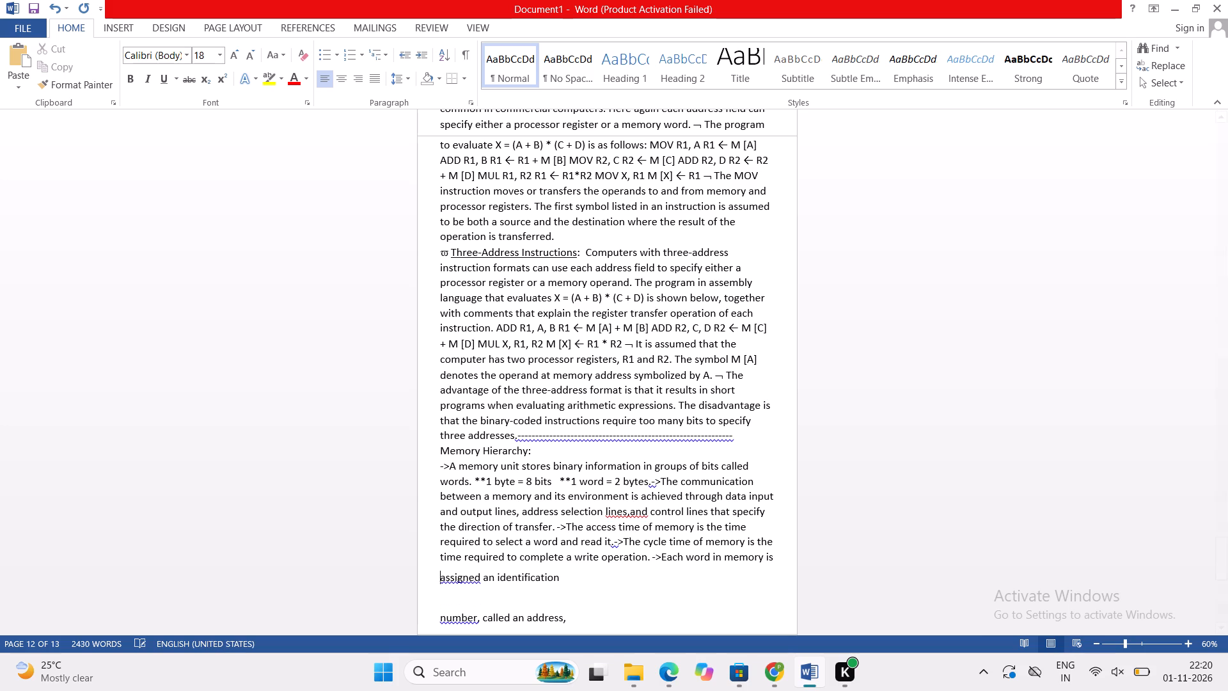
key(BackSpace)
key(space)
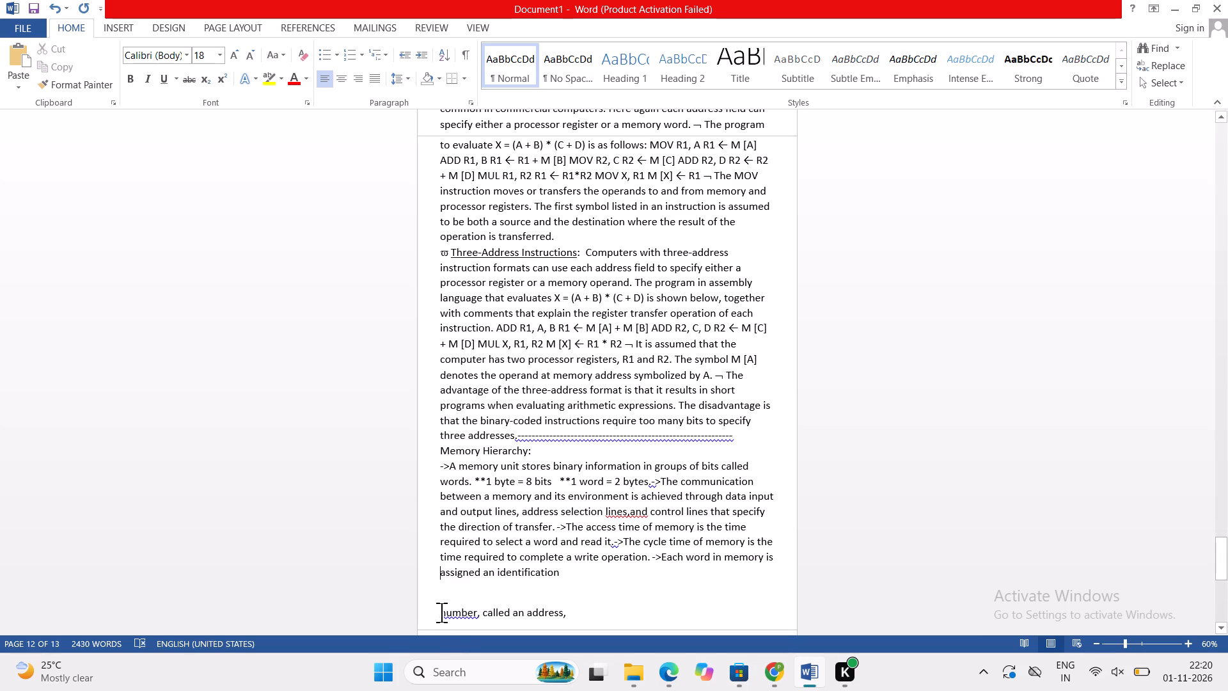
right_click(441, 612)
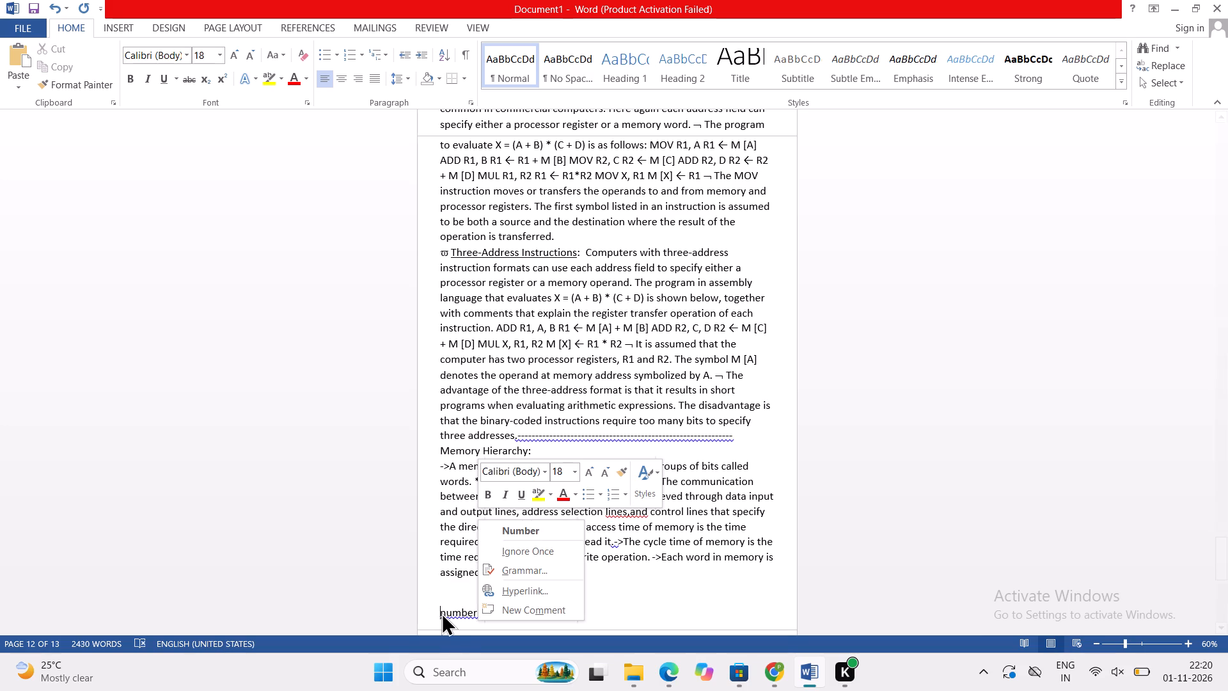
key(BackSpace)
key(BackSpace)
click(464, 592)
key(BackSpace)
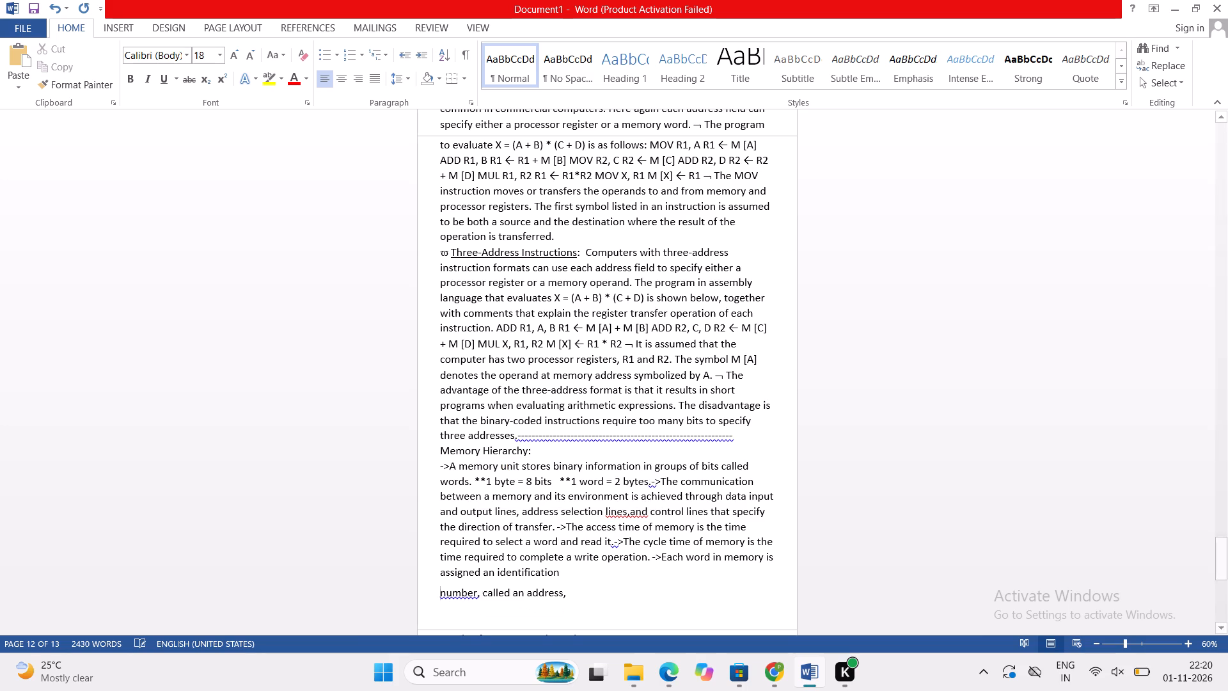
key(BackSpace)
key(space)
Join the "starting from 0 up to 2k-1, where" line onto "called an address,", separated by a space.
key(Down)
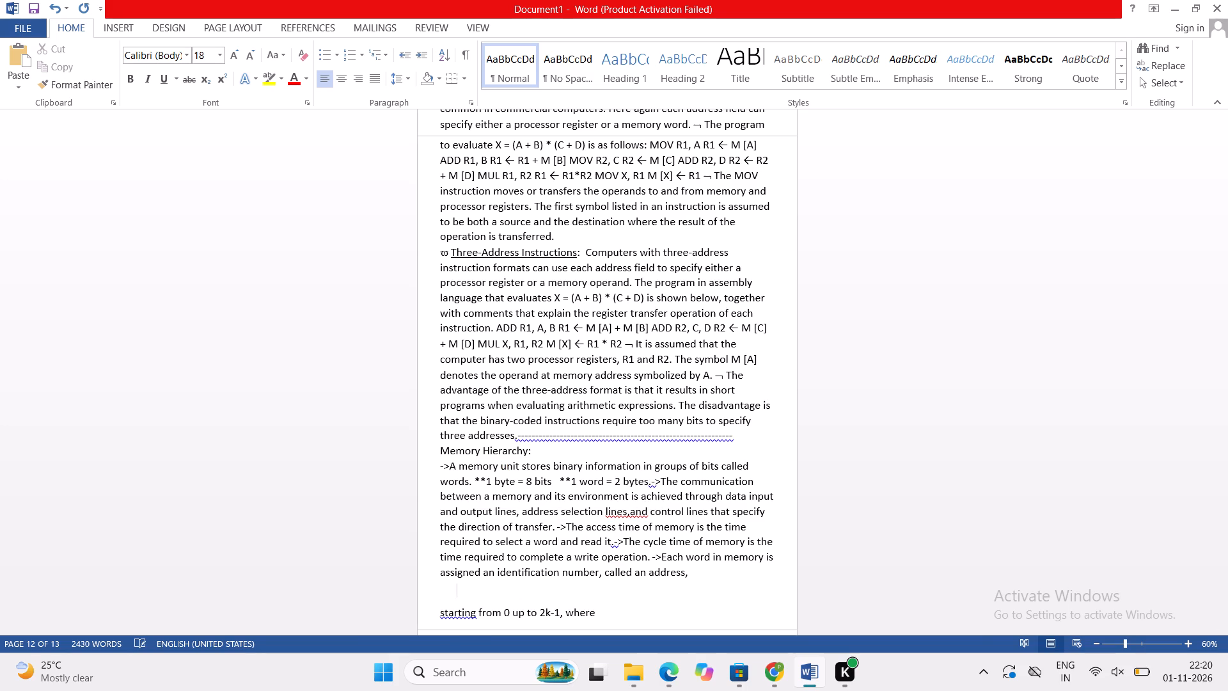
key(Down)
key(Left)
key(Left)
key(Left)
key(Left)
key(Left)
key(Left)
key(Left)
key(Left)
key(Left)
key(Left)
key(Left)
key(Left)
key(Left)
key(Left)
key(Left)
key(Left)
key(Left)
key(Left)
key(Left)
key(Left)
key(Left)
key(Left)
key(Left)
key(Left)
key(Left)
key(Left)
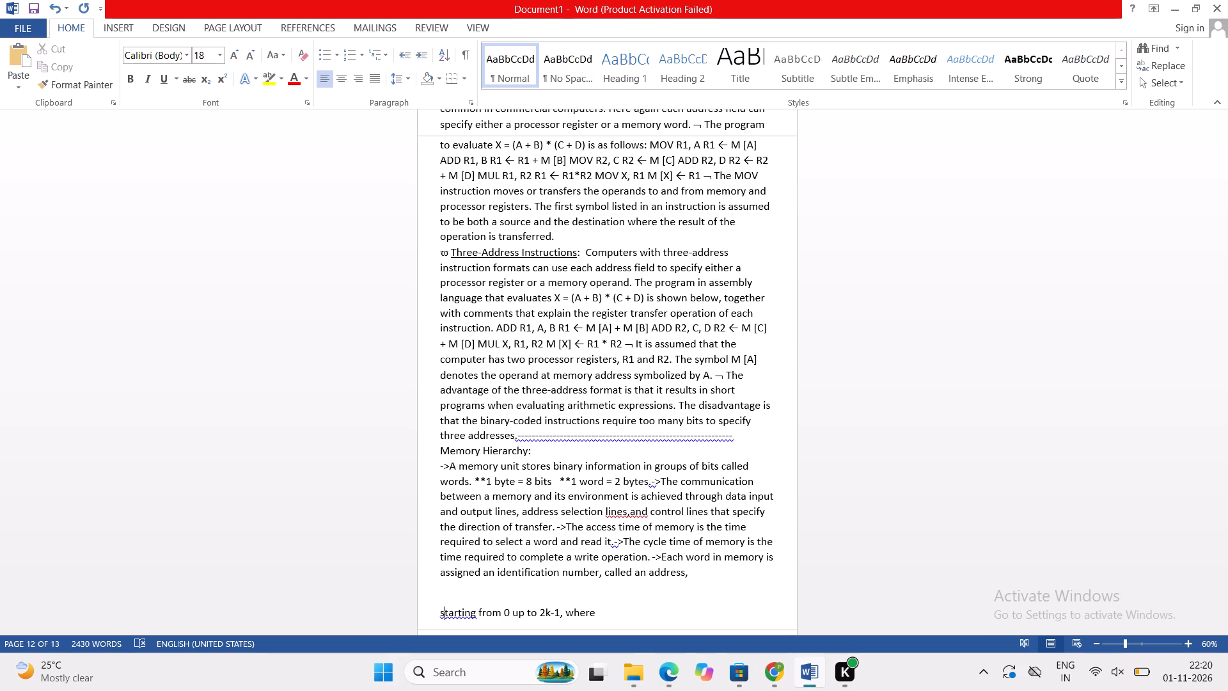
key(Left)
key(BackSpace)
key(BackSpace)
key(space)
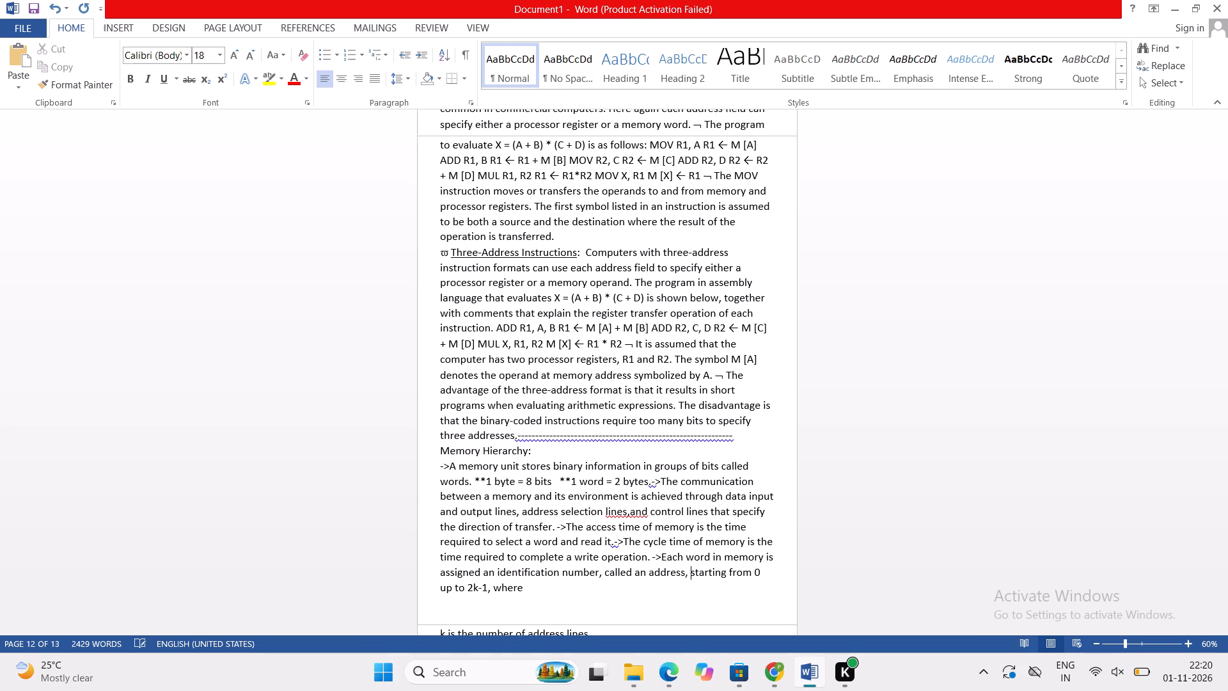
Join the "k is the number of address lines." line onto "up to 2k-1, where", separated by a space.
scroll(464, 592, down, 2)
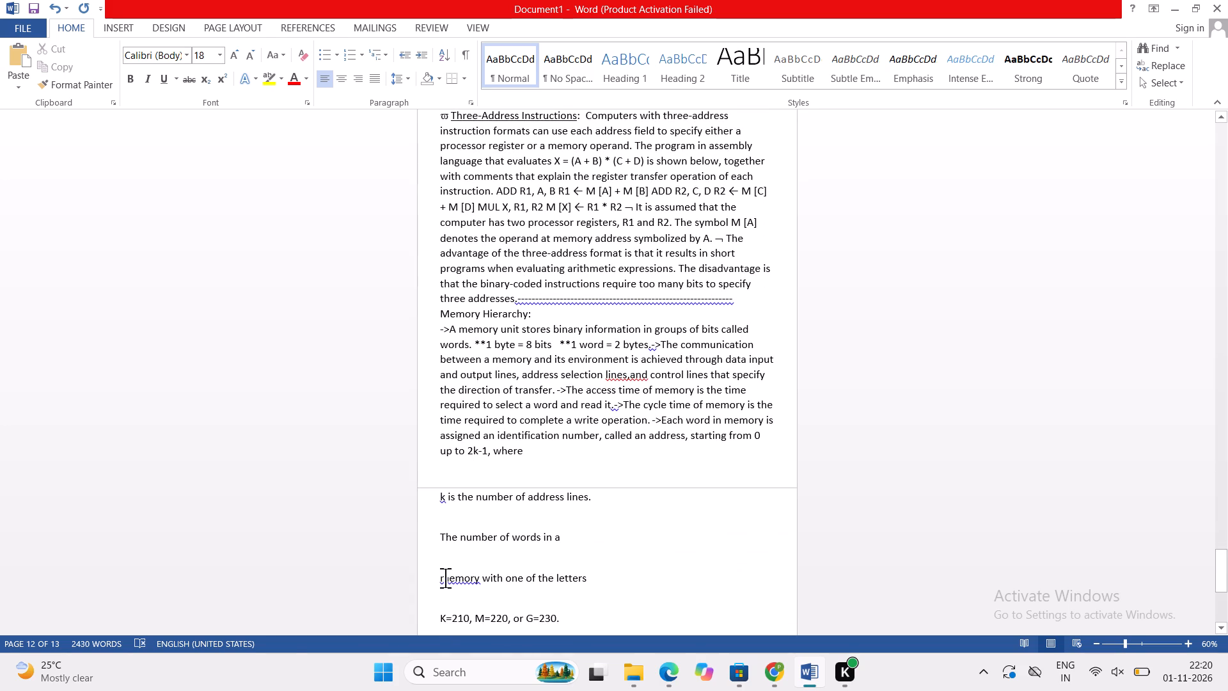
right_click(441, 496)
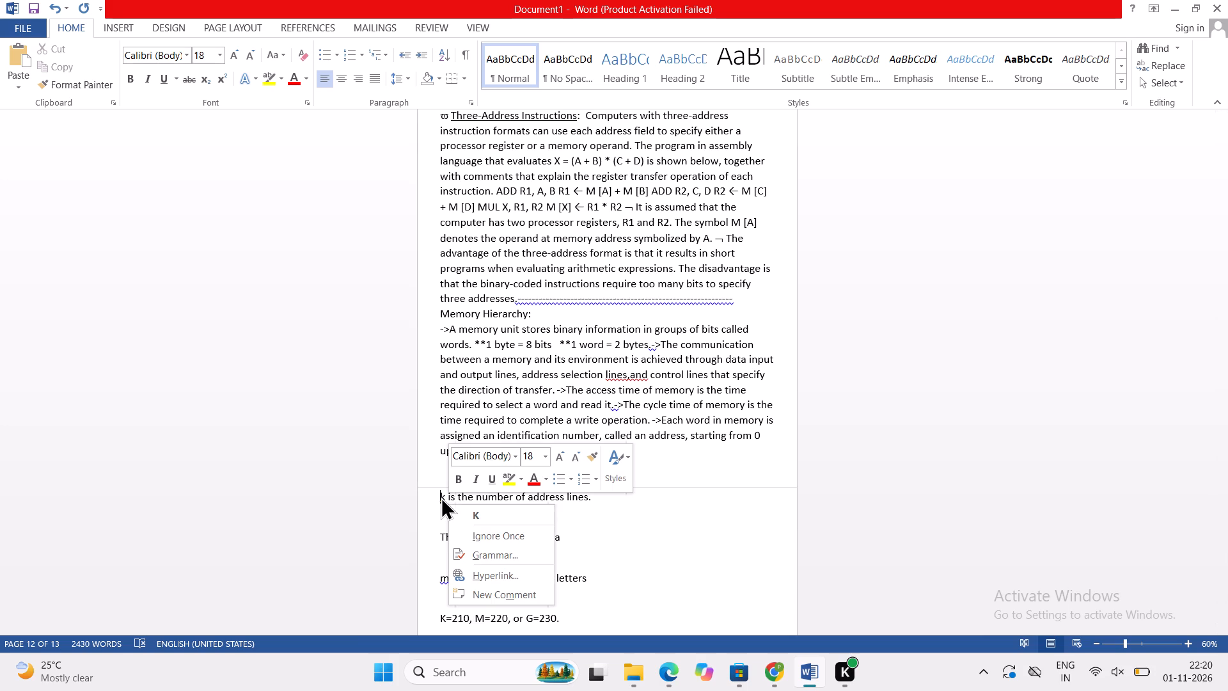
key(BackSpace)
key(BackSpace)
click(430, 500)
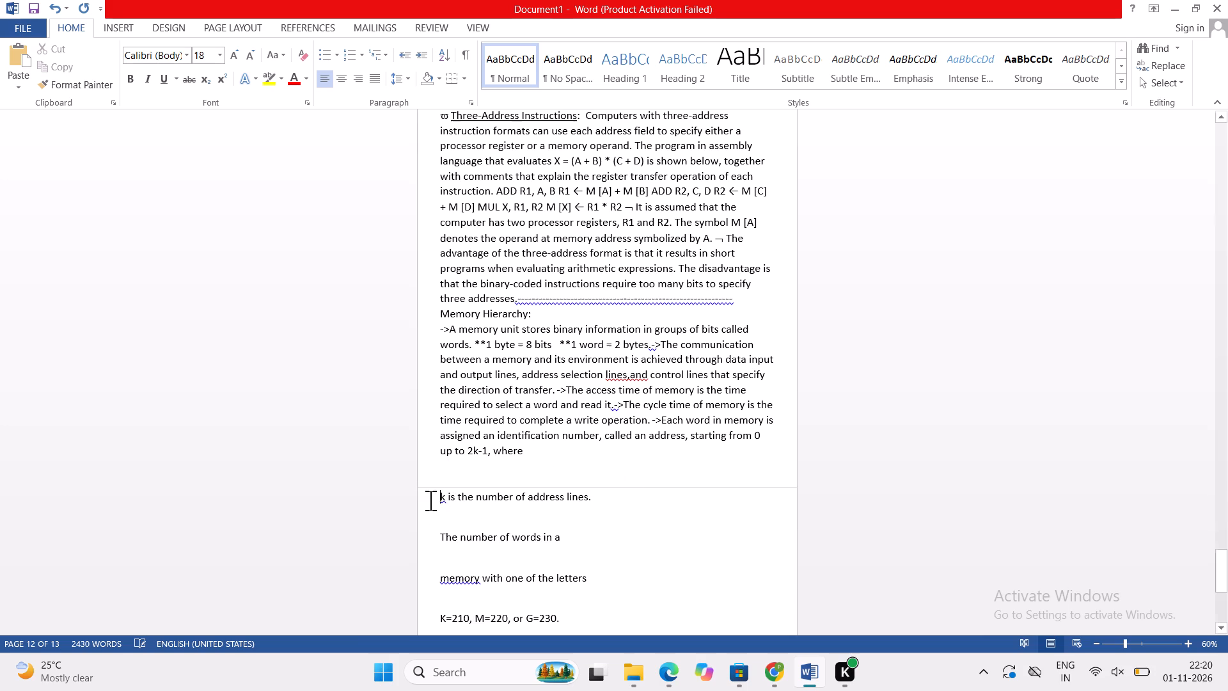
key(BackSpace)
key(BackSpace)
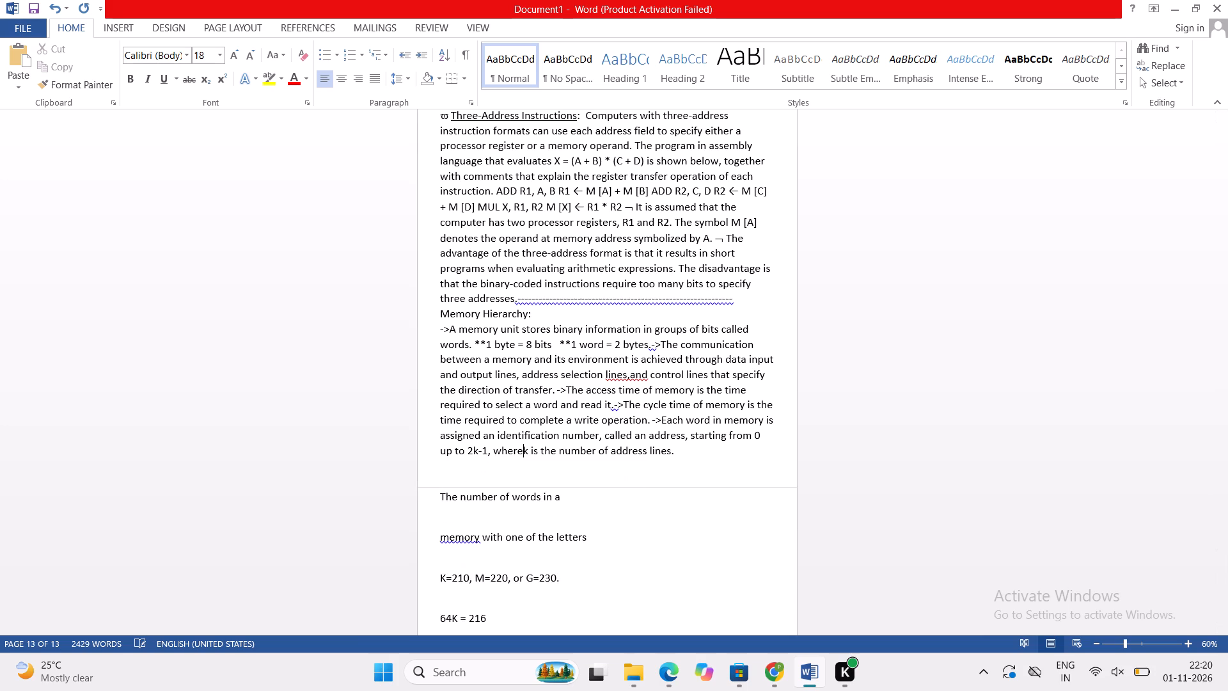
key(space)
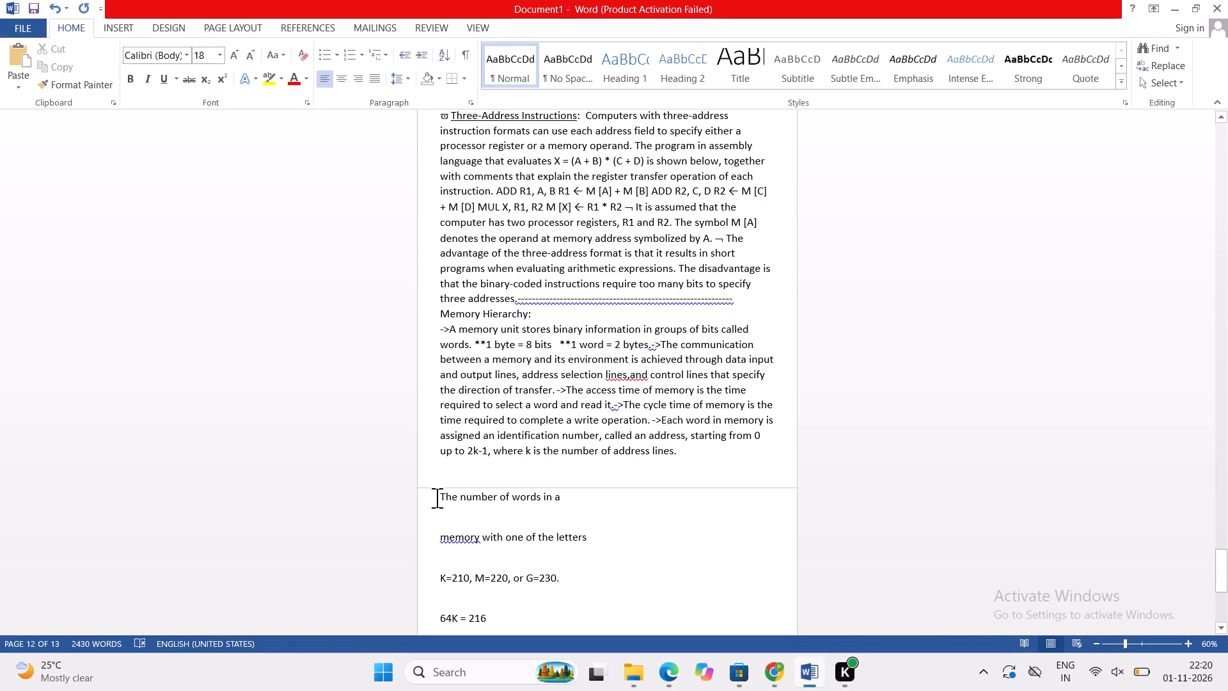
Join "The number of words in a" directly after "address lines.", and append "memory with one of the letters" to it with a space.
click(442, 502)
key(BackSpace)
key(BackSpace)
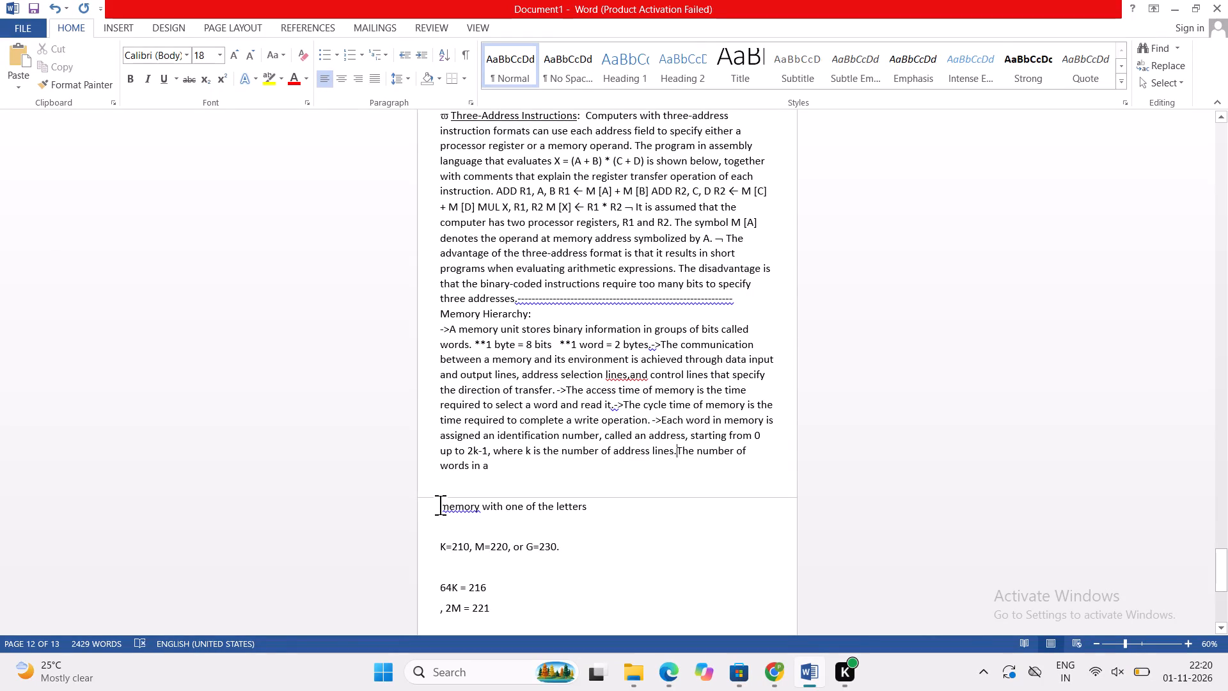
click(440, 505)
right_click(440, 505)
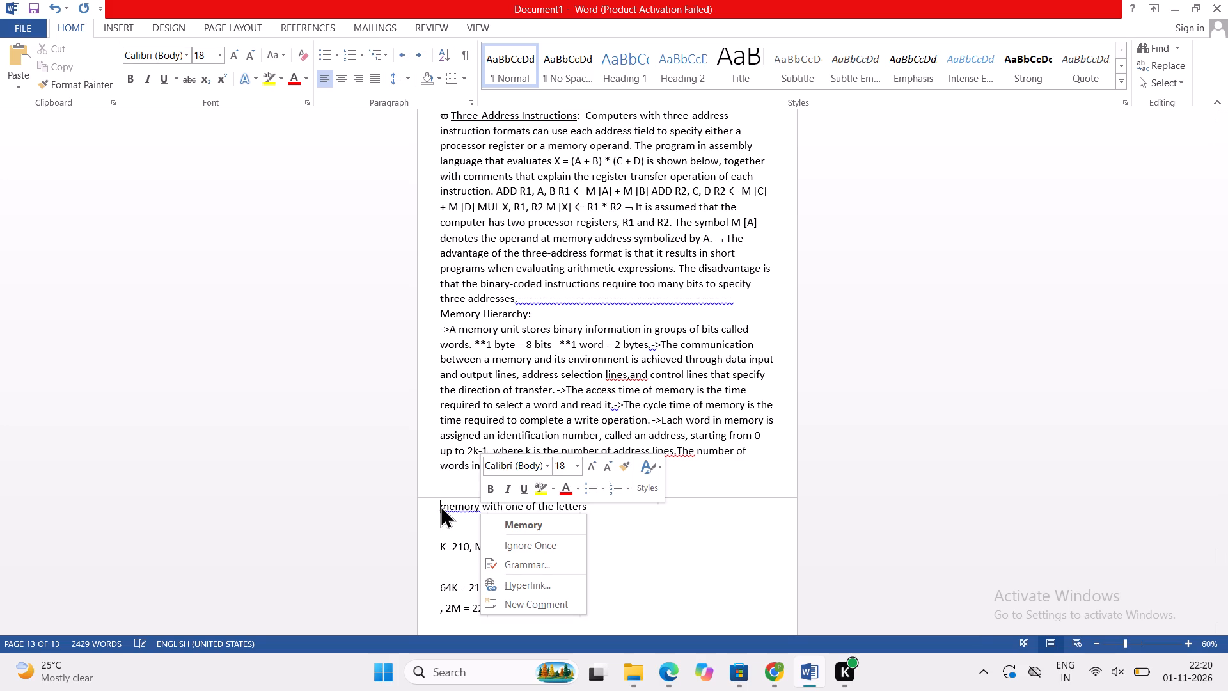
key(BackSpace)
click(456, 528)
key(BackSpace)
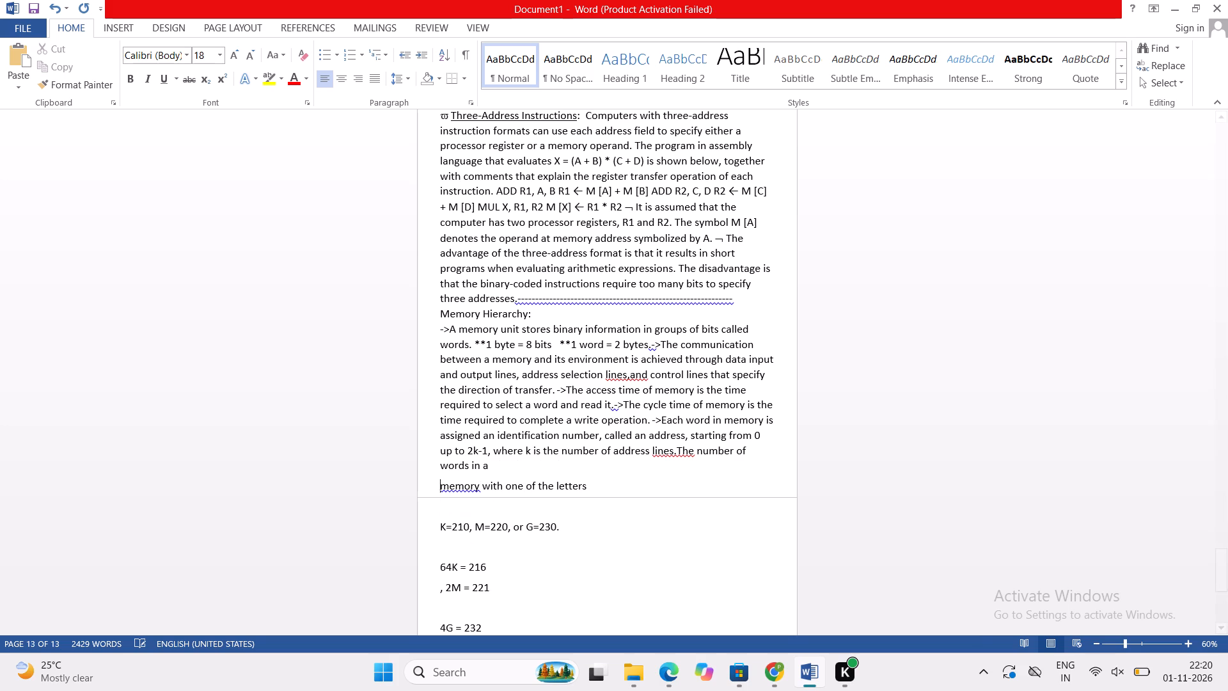
key(BackSpace)
key(space)
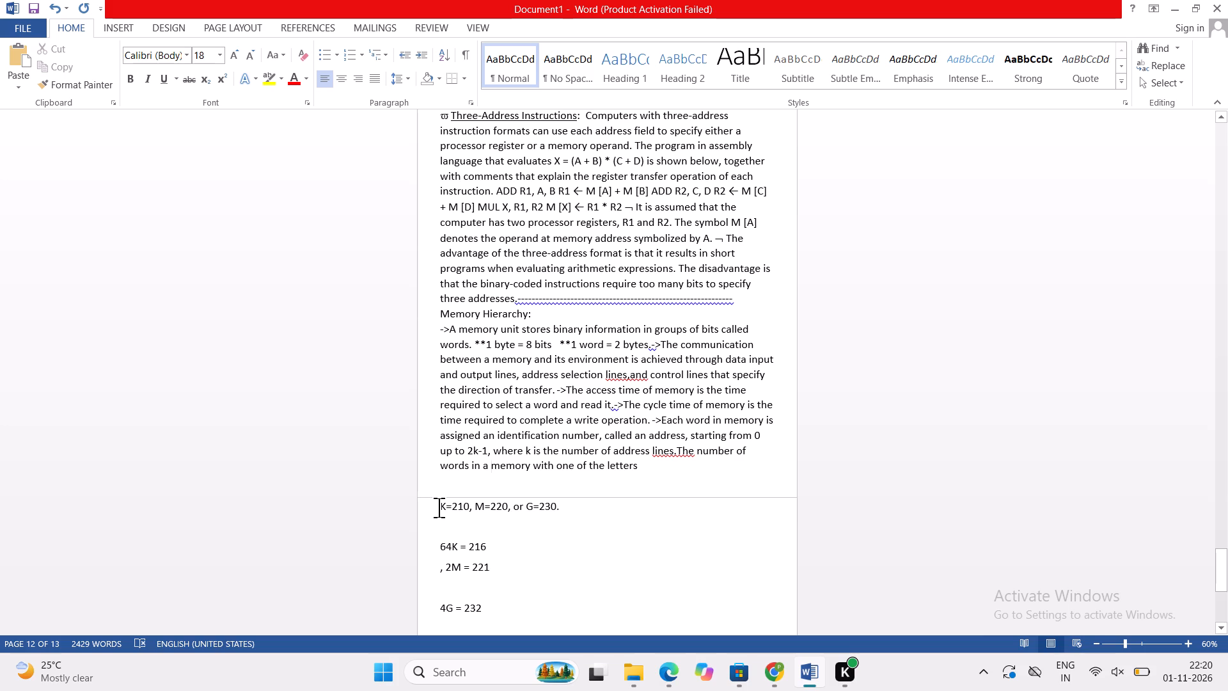
Join the "K=210, M=220, or G=230." line onto "memory with one of the letters", separated by a space.
right_click(439, 507)
click(439, 507)
key(BackSpace)
key(BackSpace)
key(space)
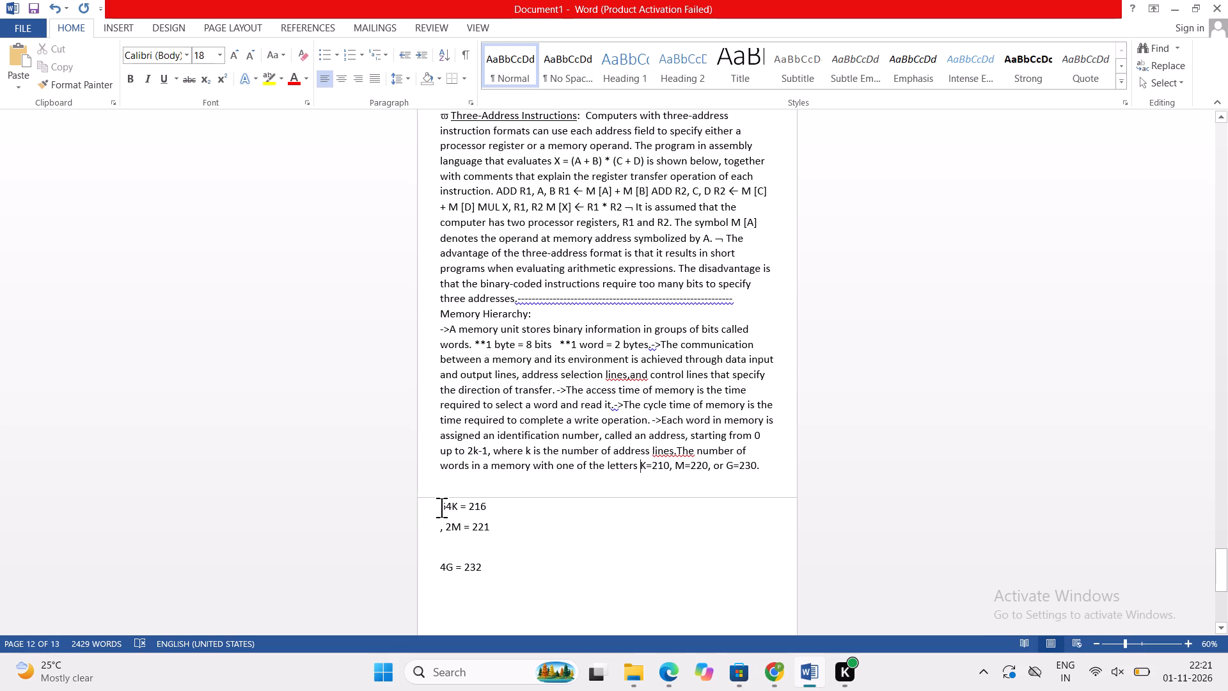
Join the "64K = 216" line after "G=230." with a space, and attach the ", 2M = 221" line directly to it.
right_click(441, 507)
key(BackSpace)
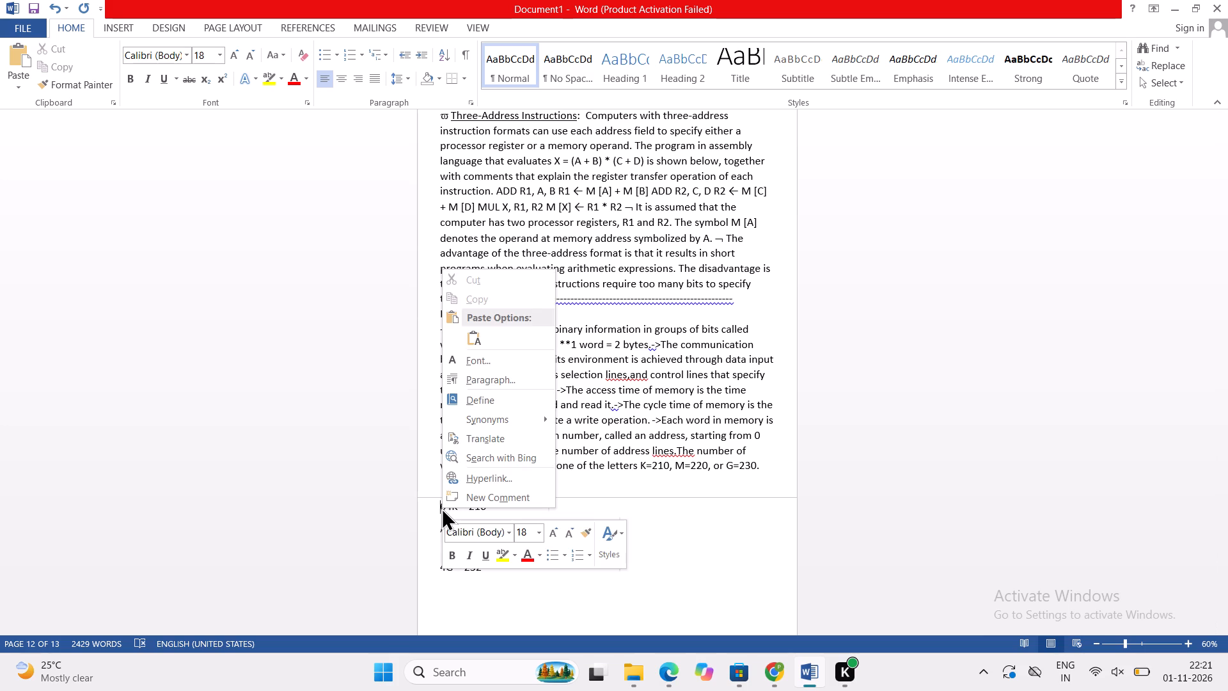
click(429, 490)
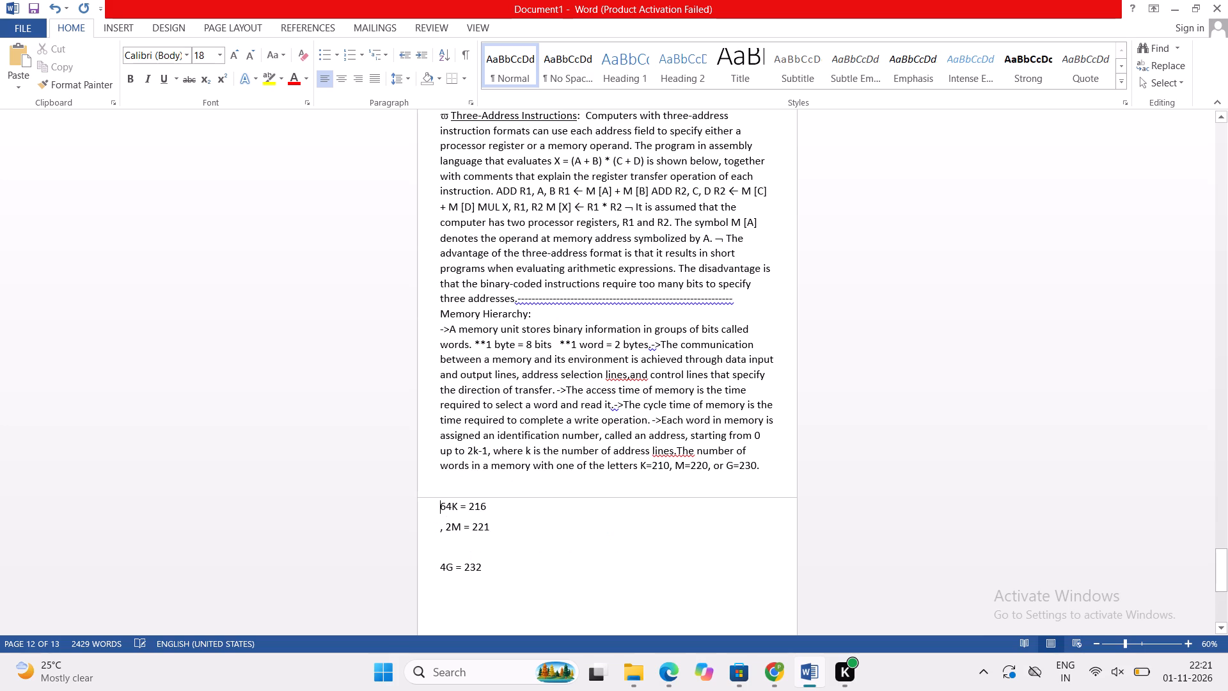
key(BackSpace)
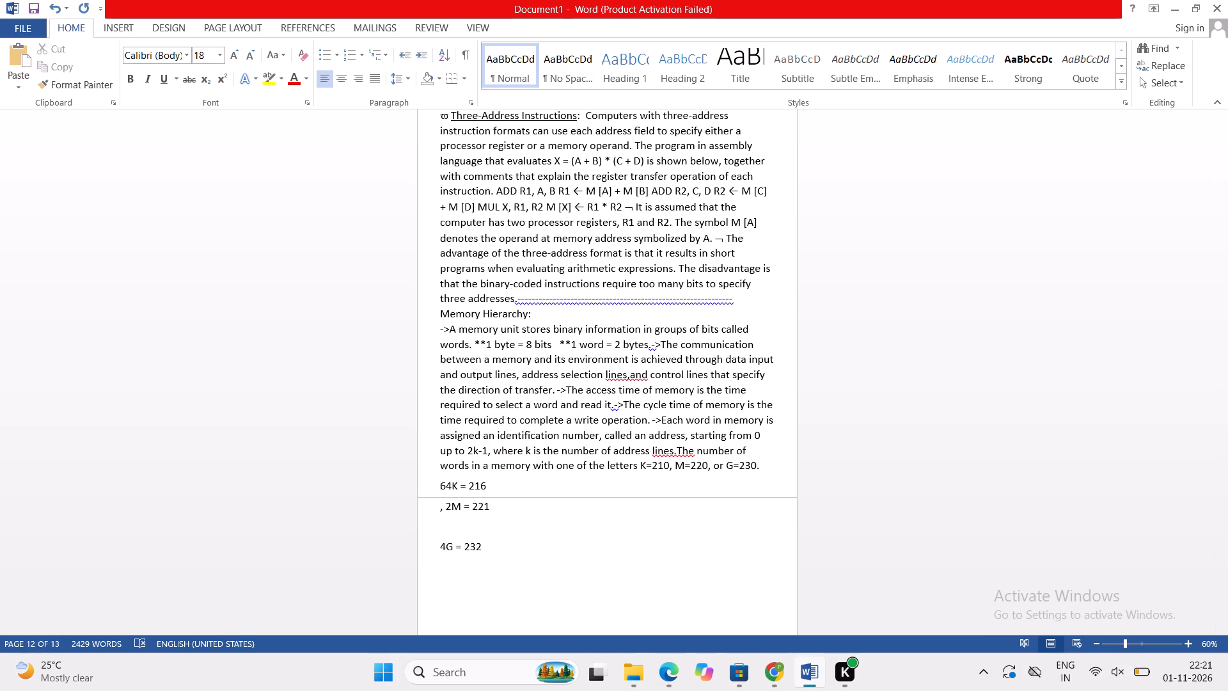
key(BackSpace)
key(space)
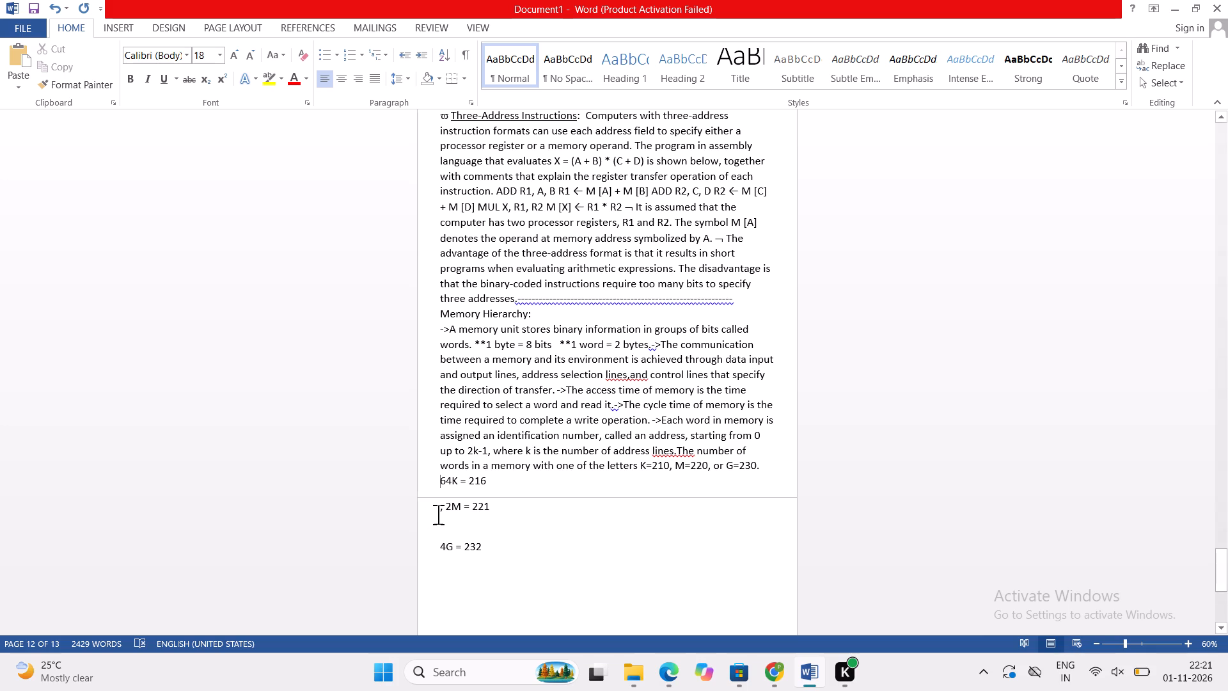
right_click(439, 507)
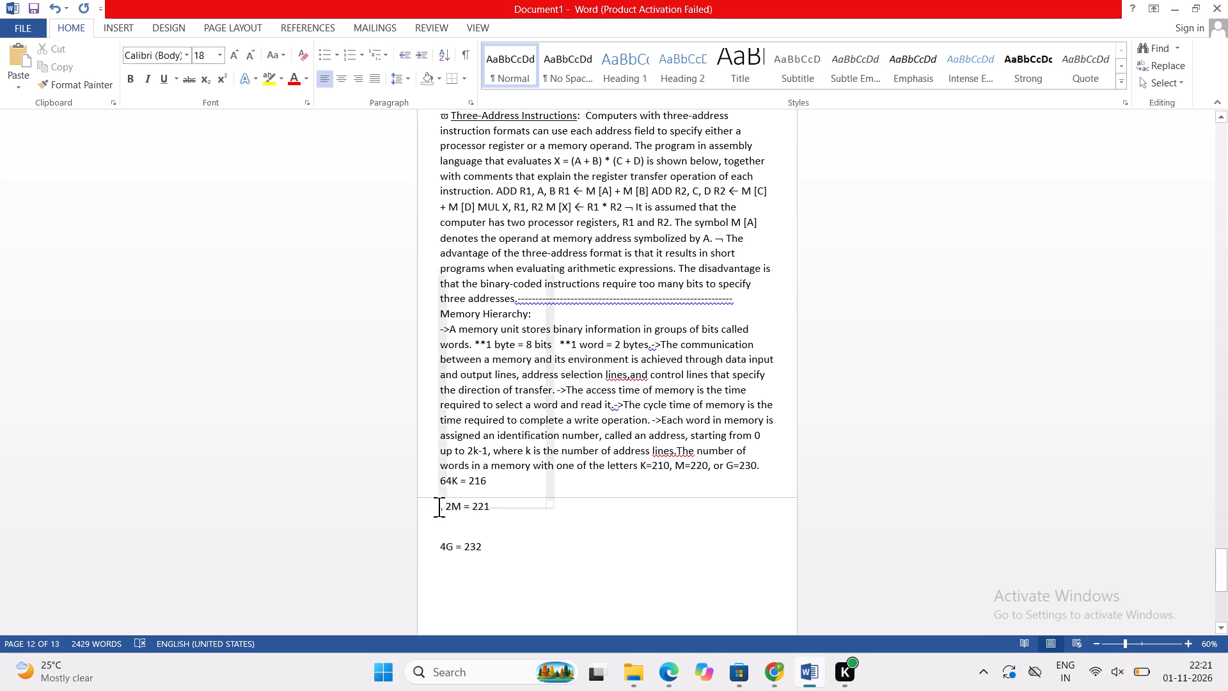
click(439, 507)
key(BackSpace)
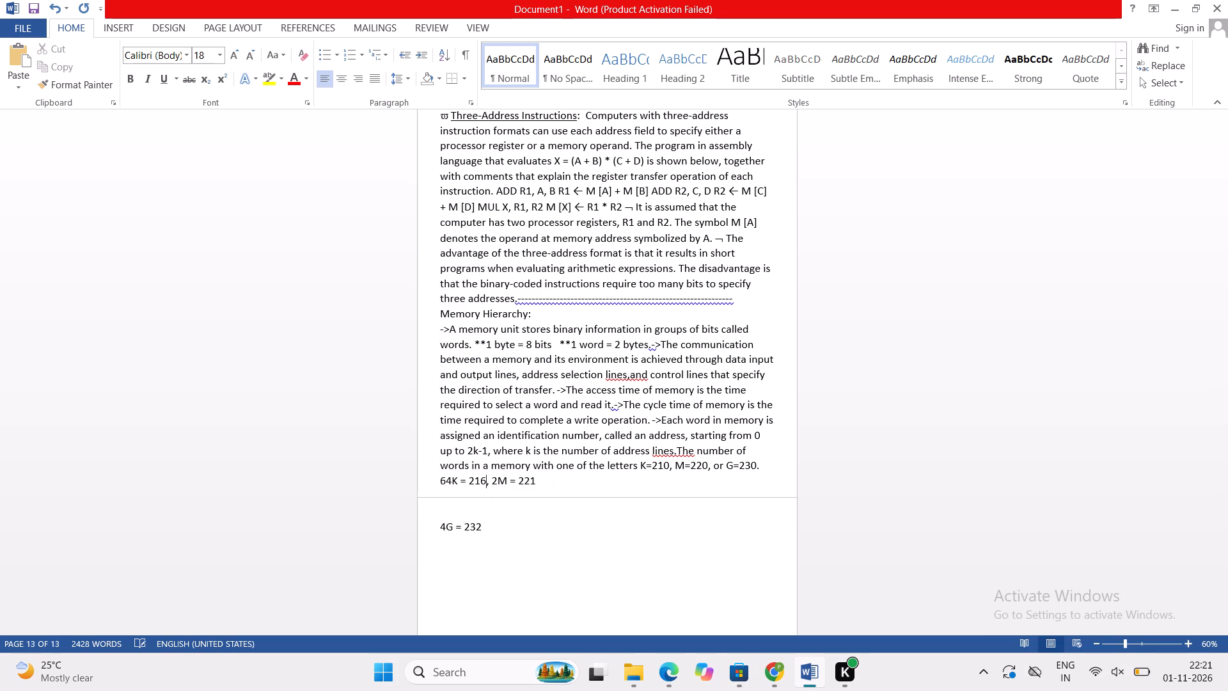
Join the "4G = 232" line after "2M = 221", inserting two spaces and a comma between them.
click(438, 525)
key(BackSpace)
key(BackSpace)
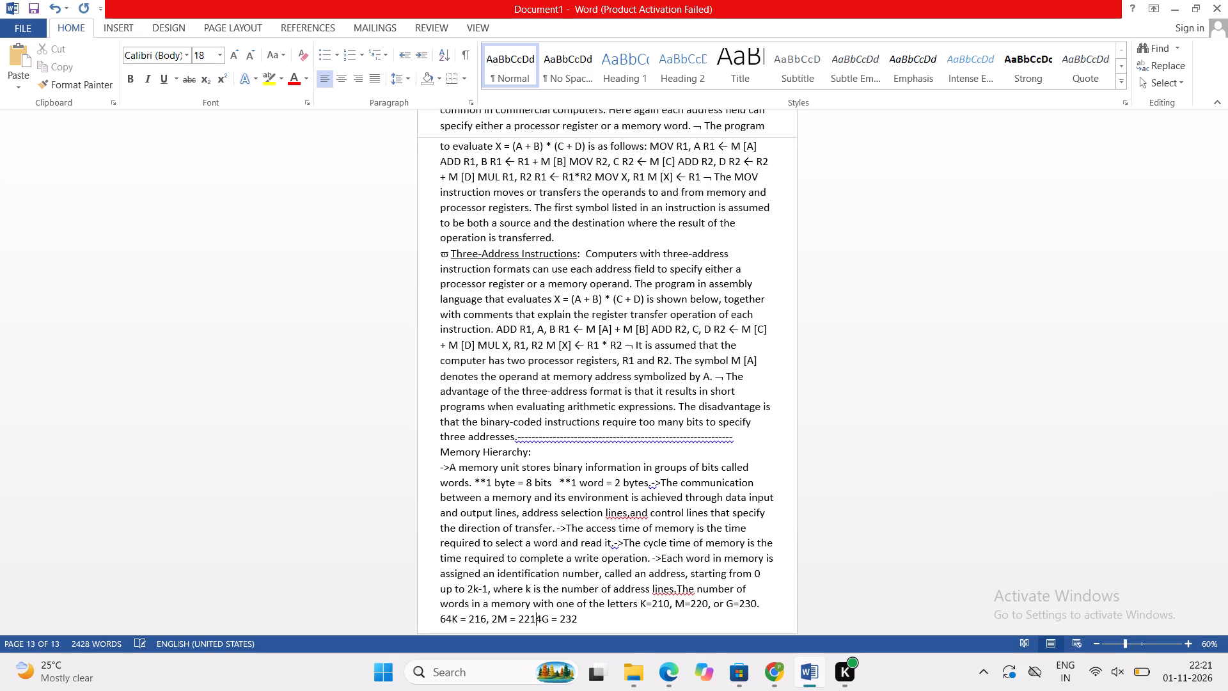
key(space)
key(space)
key(comma)
Switch to COA UNIT-3.pptx in Chrome and look through the slides after page 4 for further Memory Hierarchy content.
click(807, 672)
scroll(694, 598, down, 1)
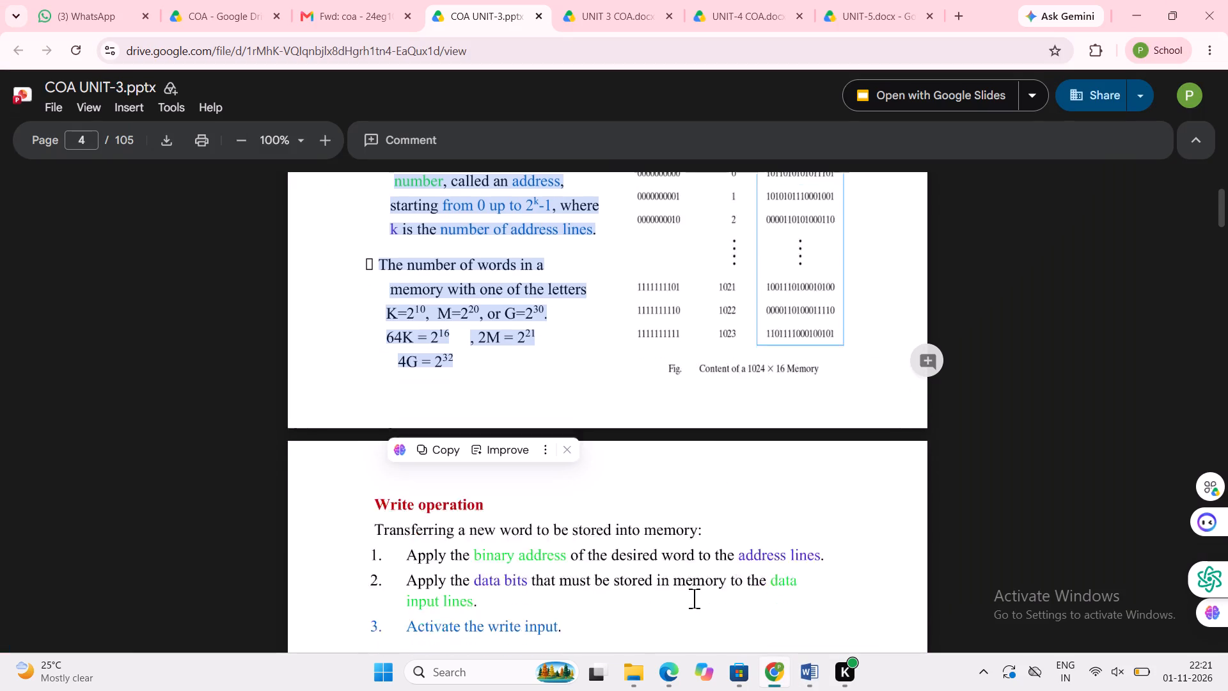
scroll(694, 598, down, 7)
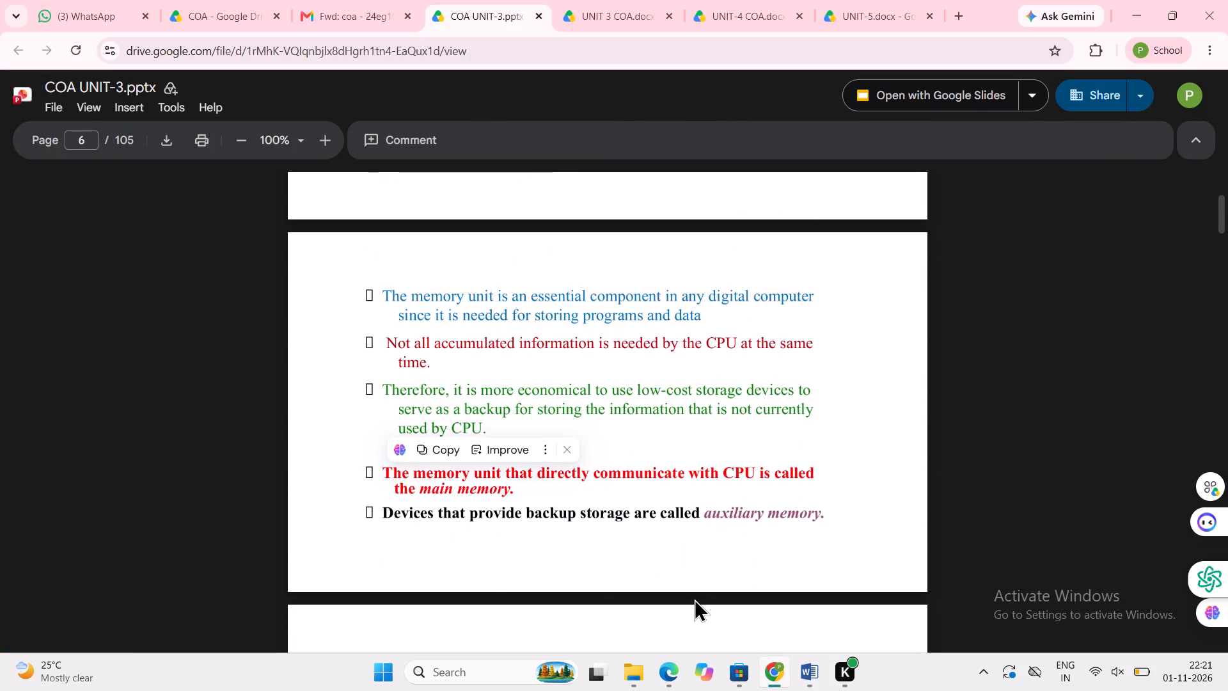
scroll(694, 598, down, 5)
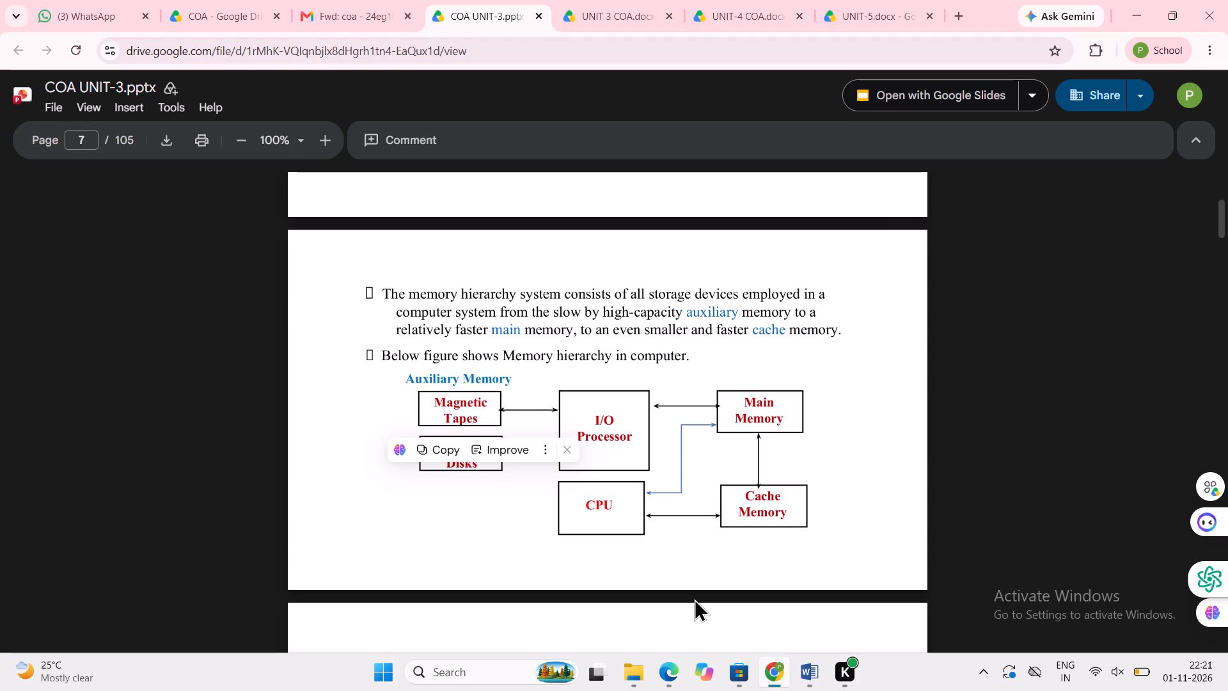
scroll(694, 598, down, 7)
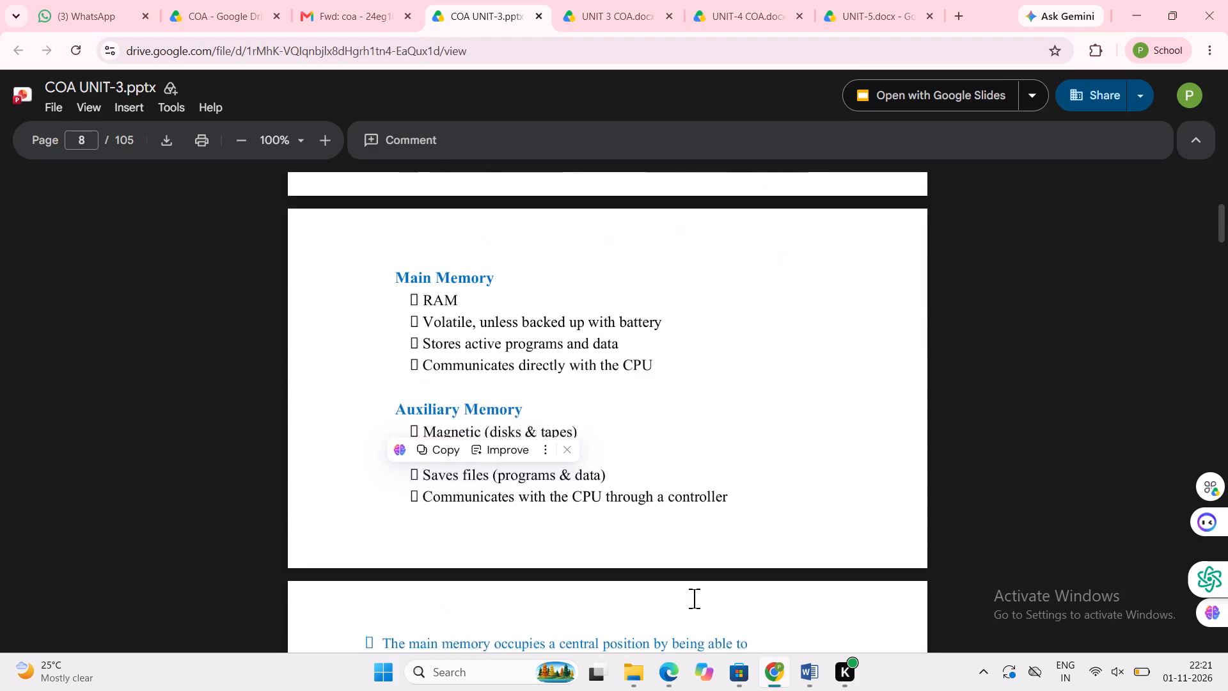
scroll(694, 598, down, 1)
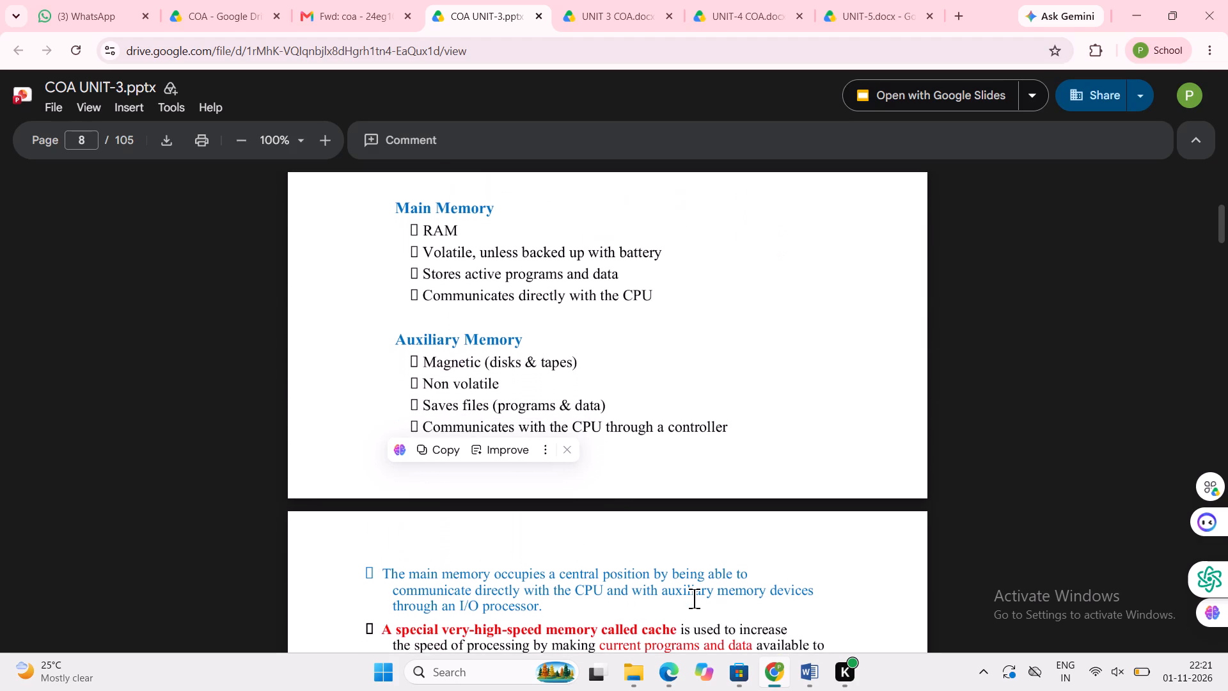
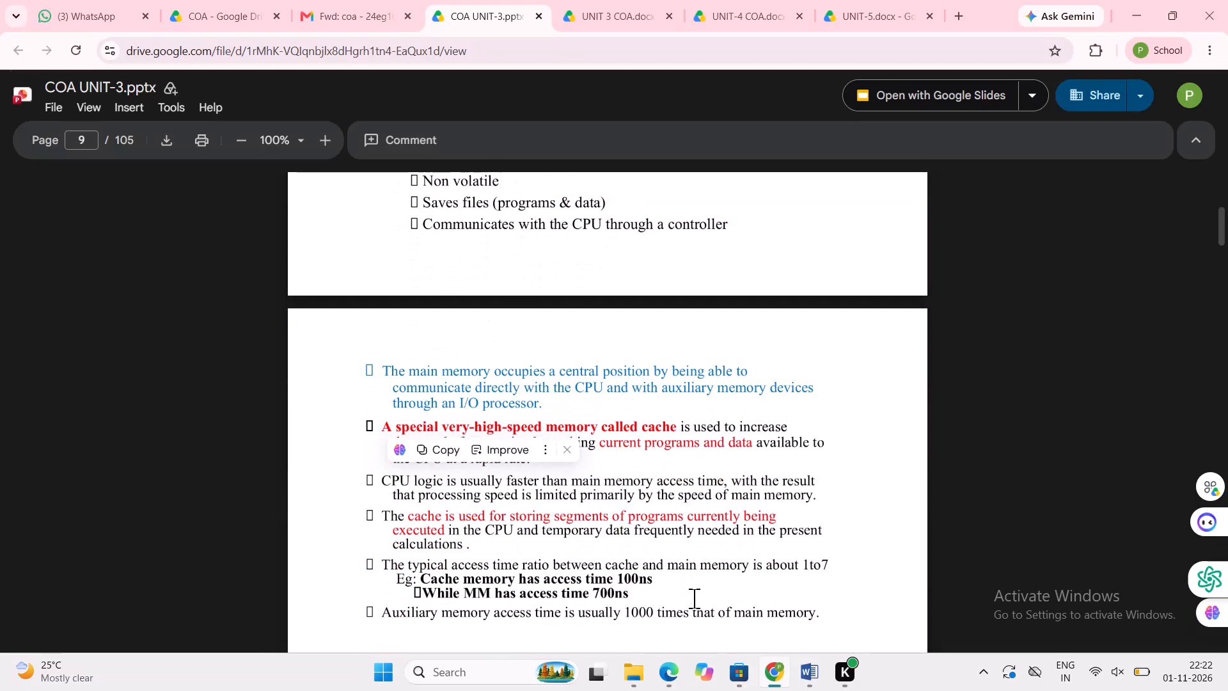
Review the memory hierarchy slides on pages 4 to 12, including the pyramid diagram, Multiprogramming and Memory Management System.
scroll(694, 598, down, 3)
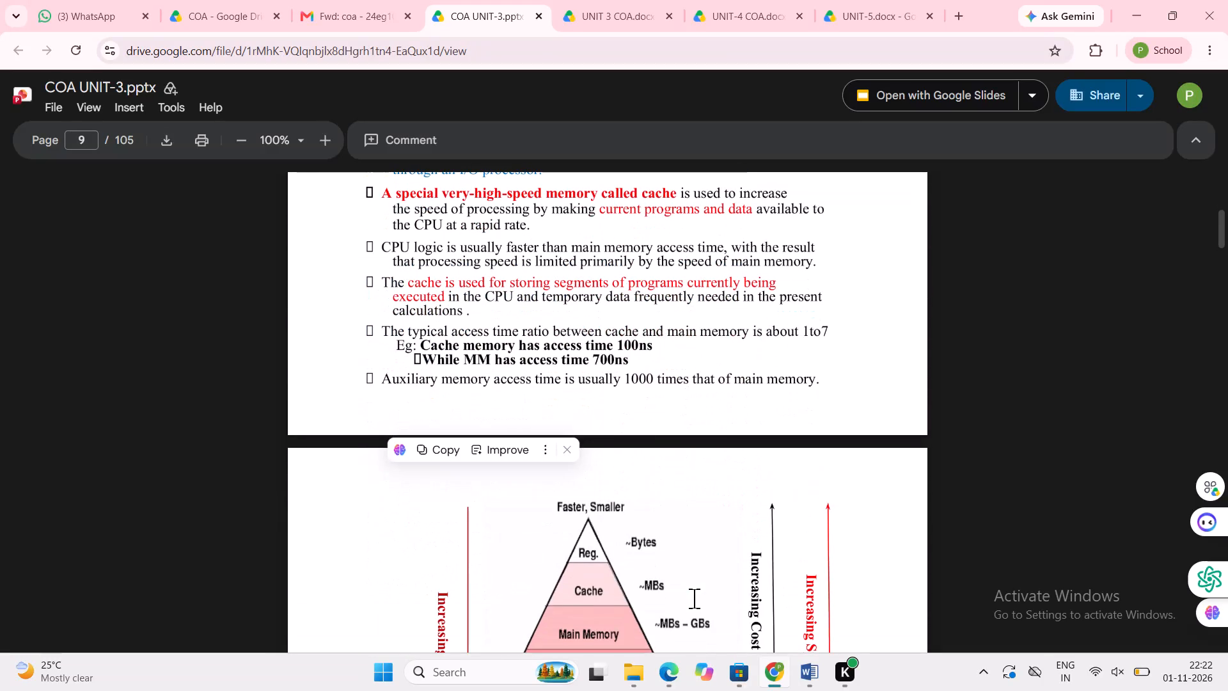
scroll(694, 598, up, 2)
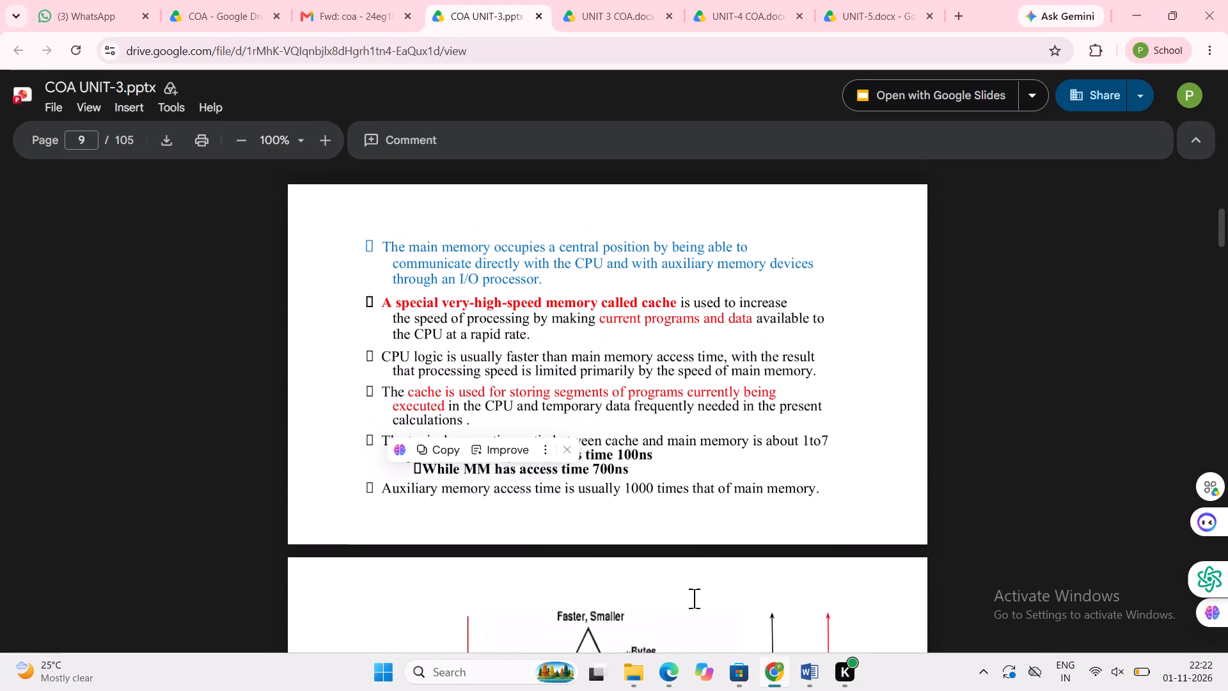
scroll(694, 598, up, 3)
scroll(694, 598, right, 1)
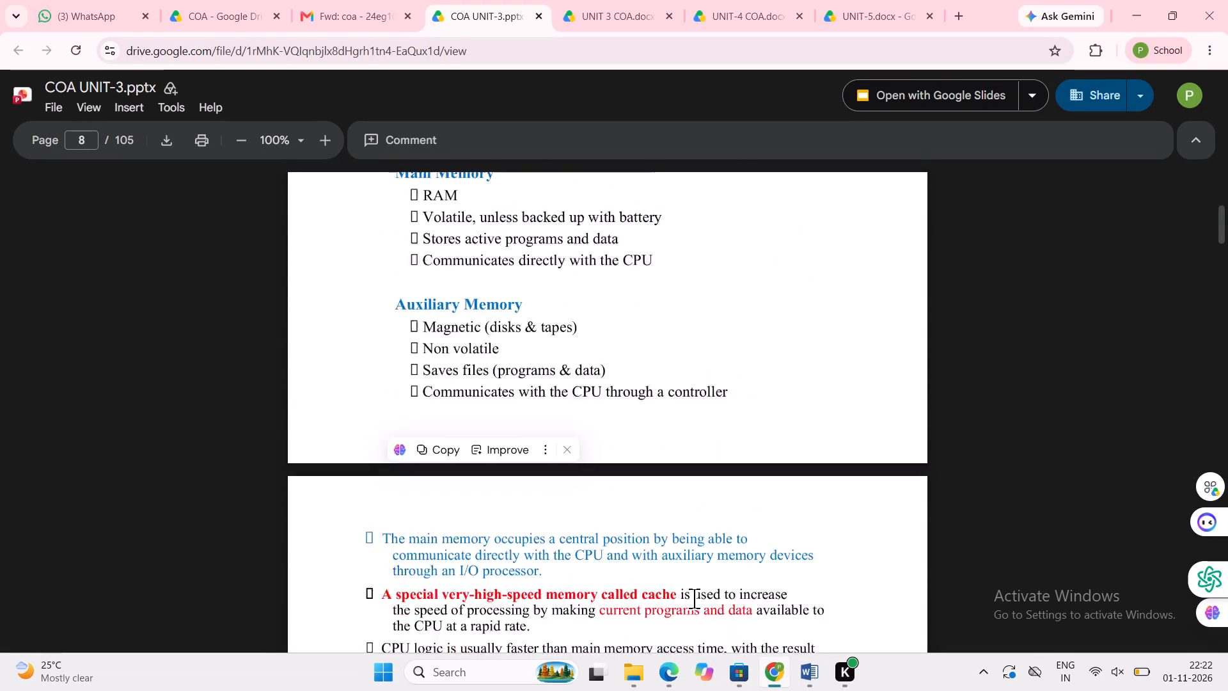
scroll(694, 598, right, 2)
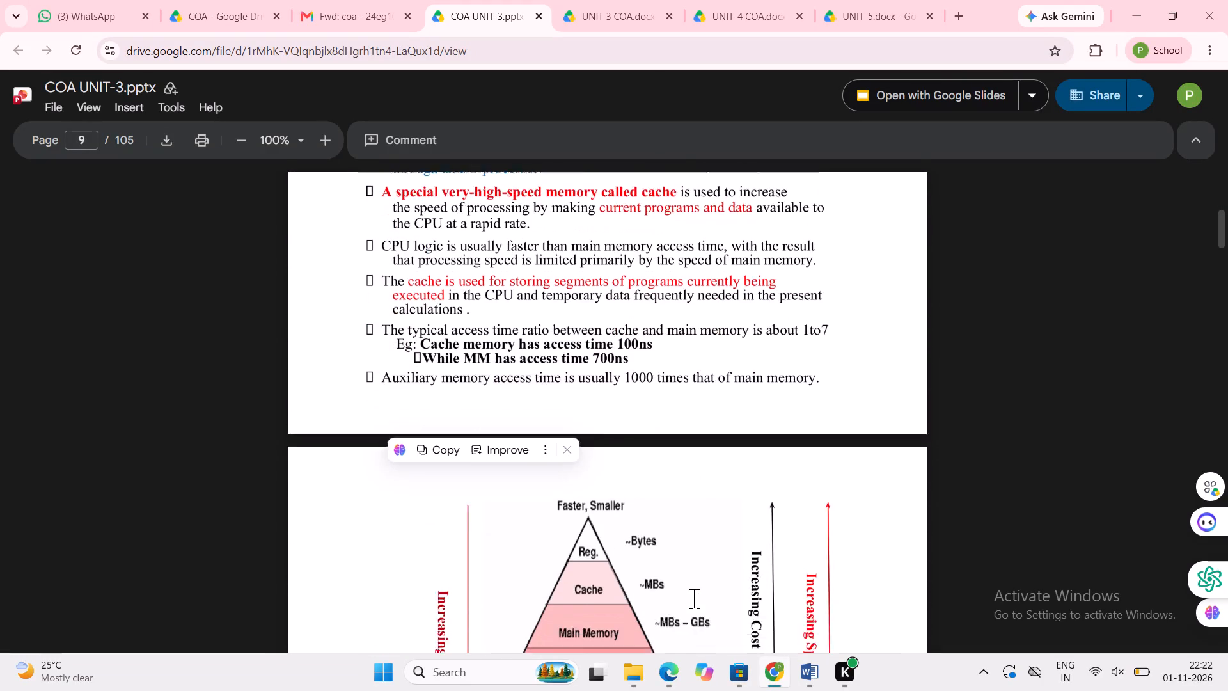
scroll(694, 598, down, 3)
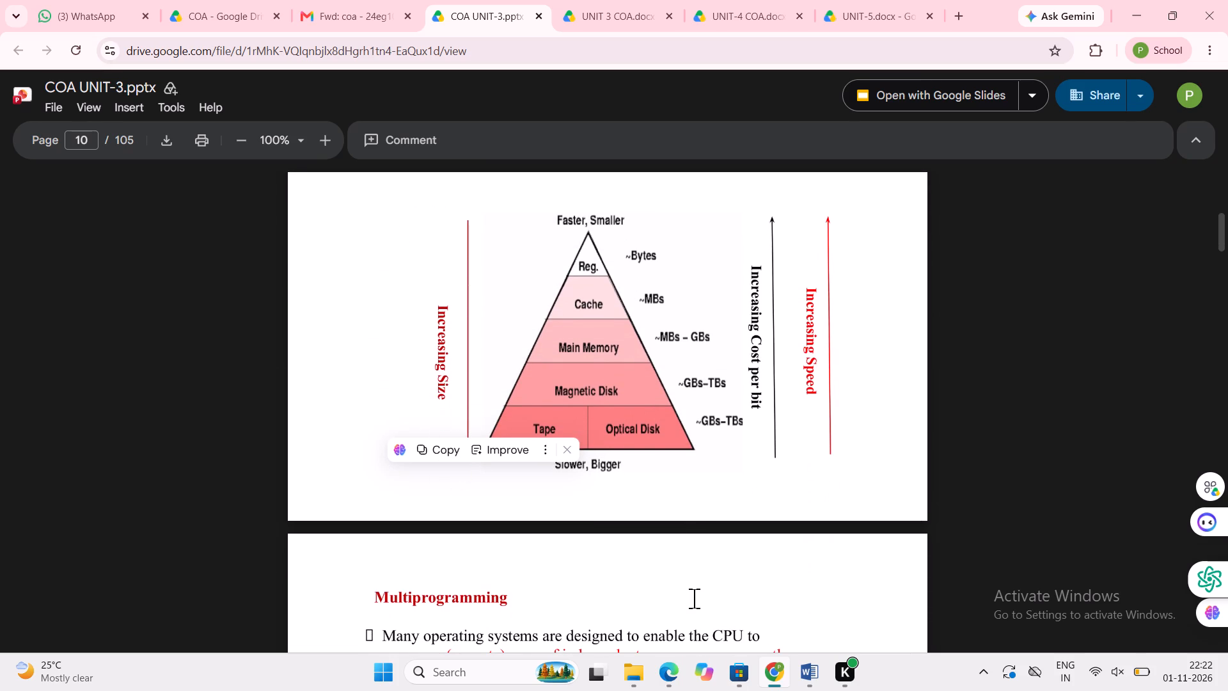
scroll(694, 598, down, 2)
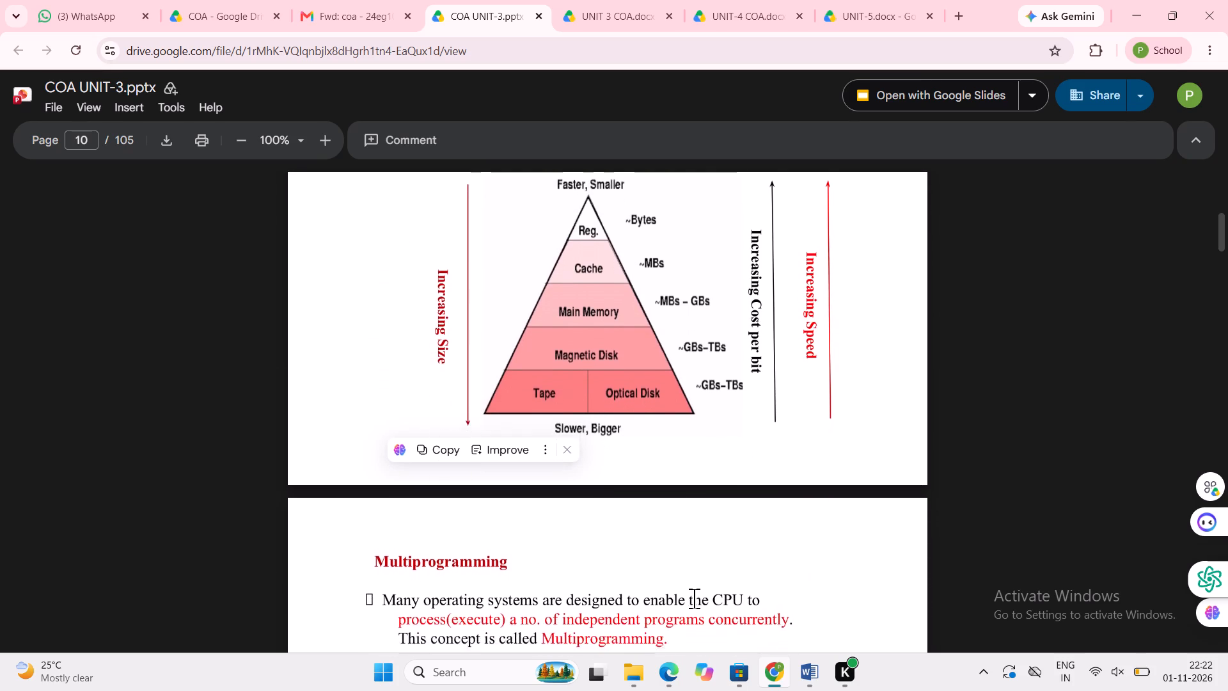
scroll(694, 598, down, 5)
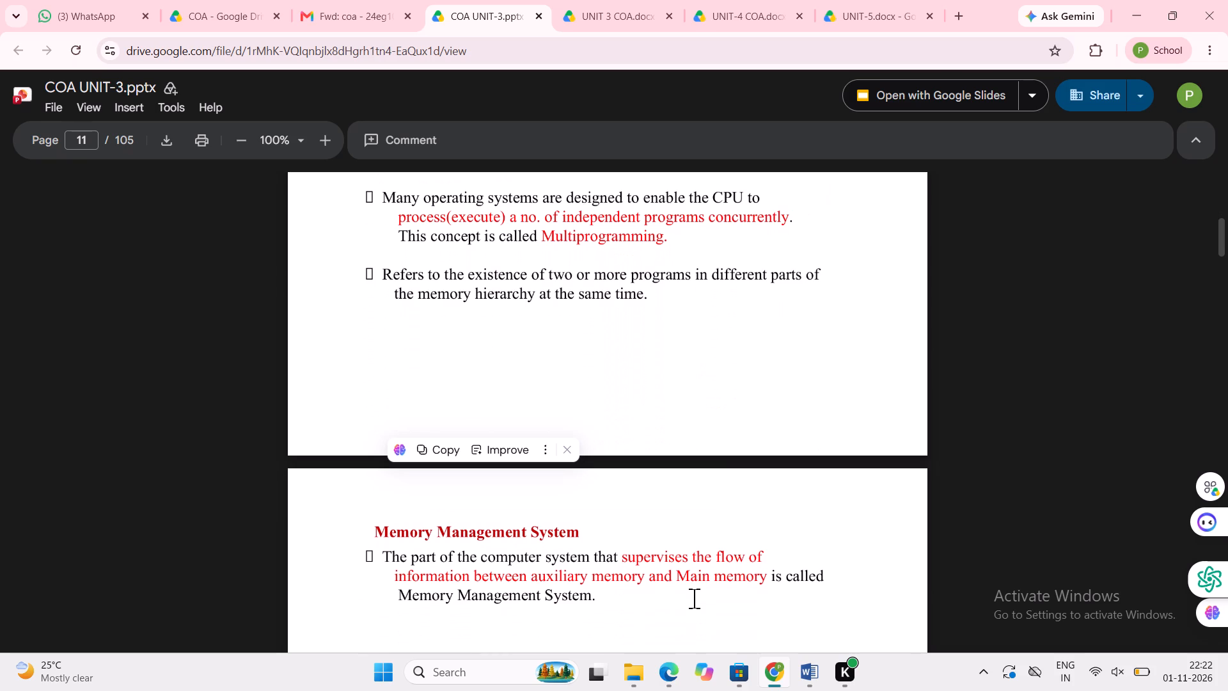
scroll(694, 598, up, 2)
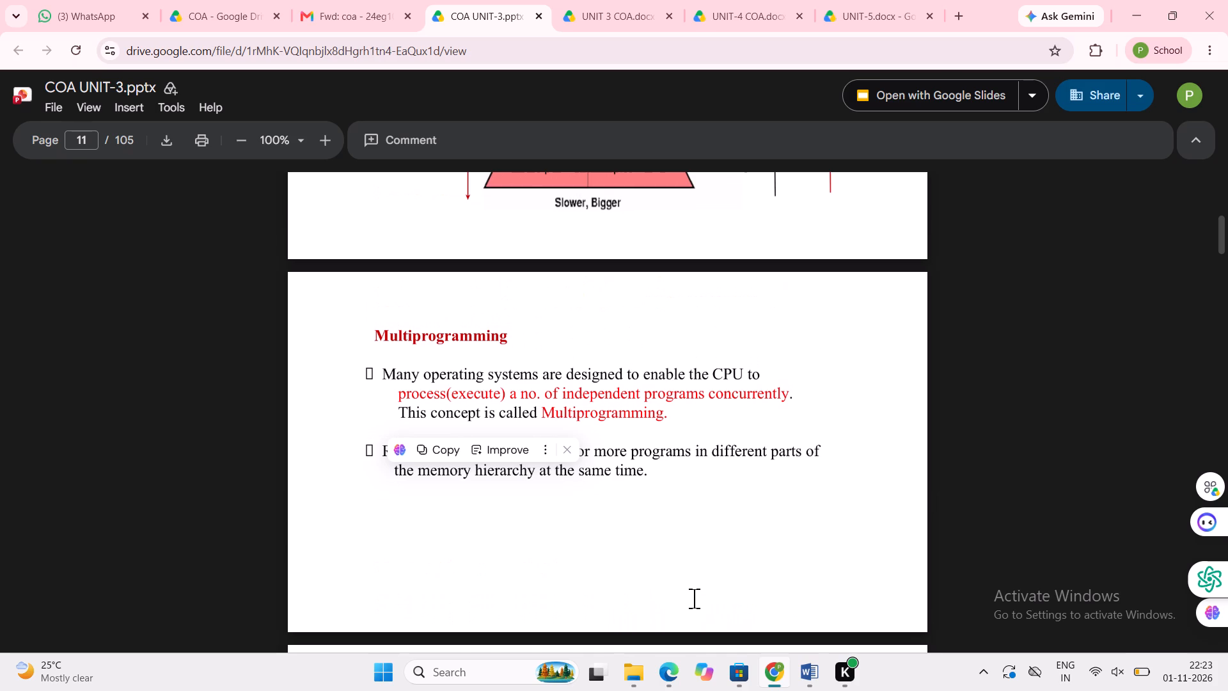
scroll(694, 598, up, 3)
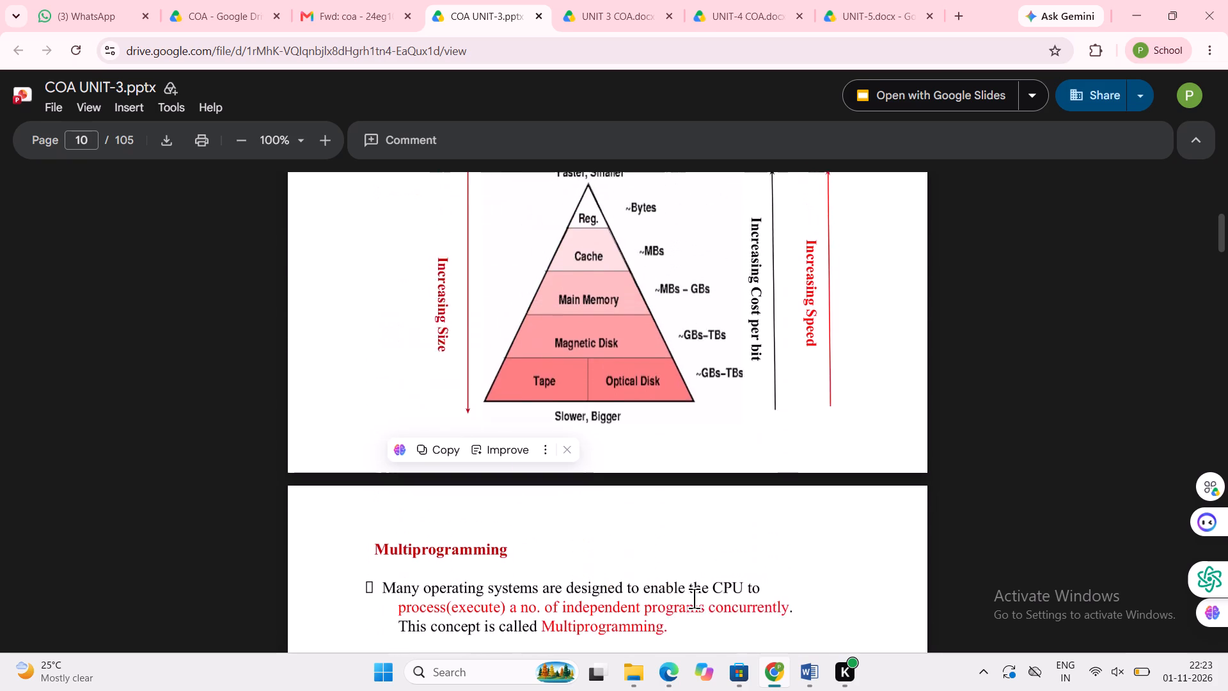
scroll(694, 598, up, 4)
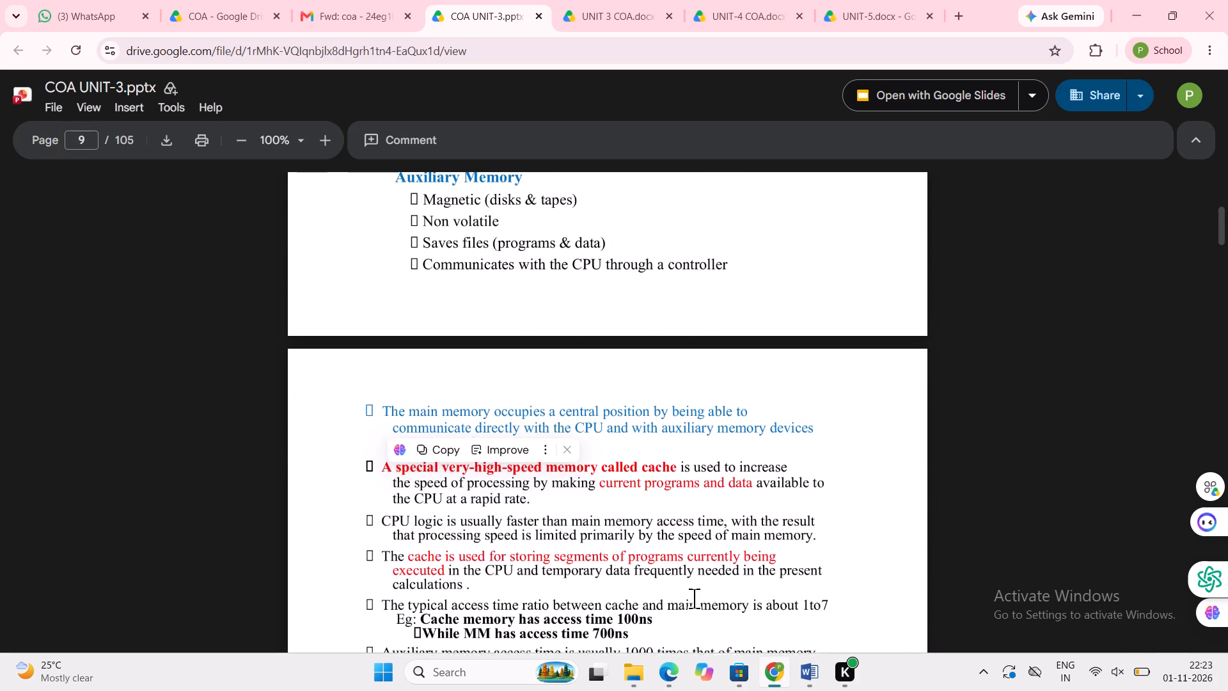
scroll(694, 598, up, 7)
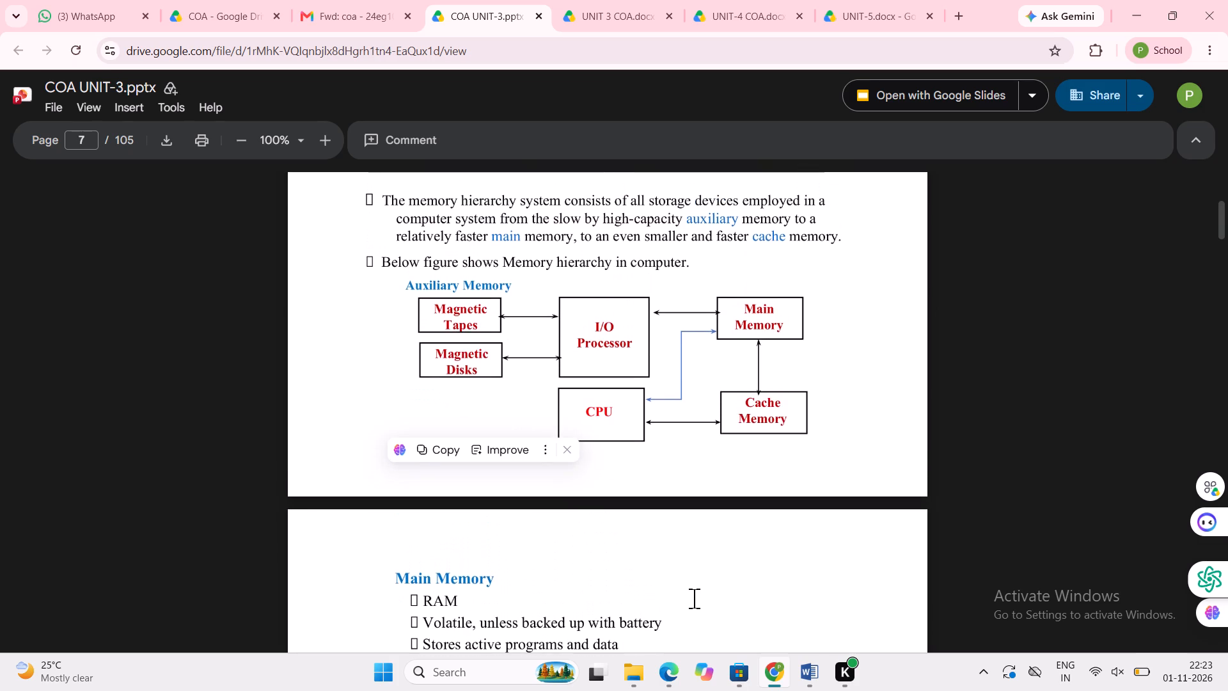
scroll(694, 598, up, 5)
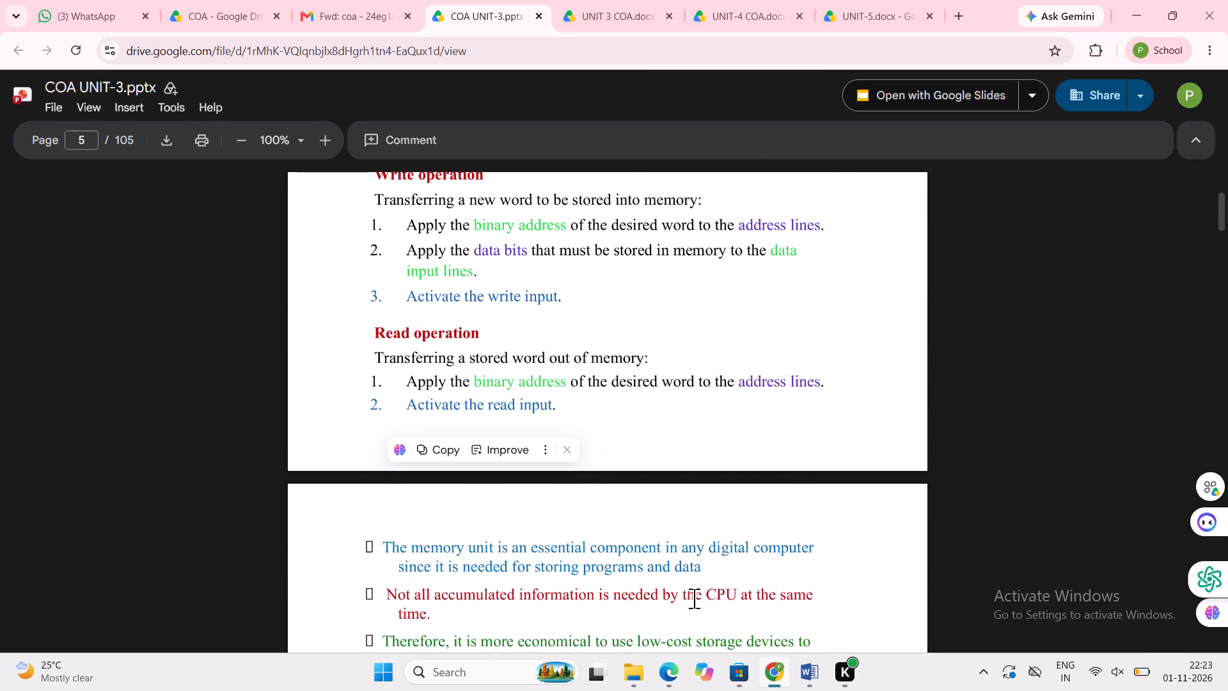
scroll(694, 598, up, 5)
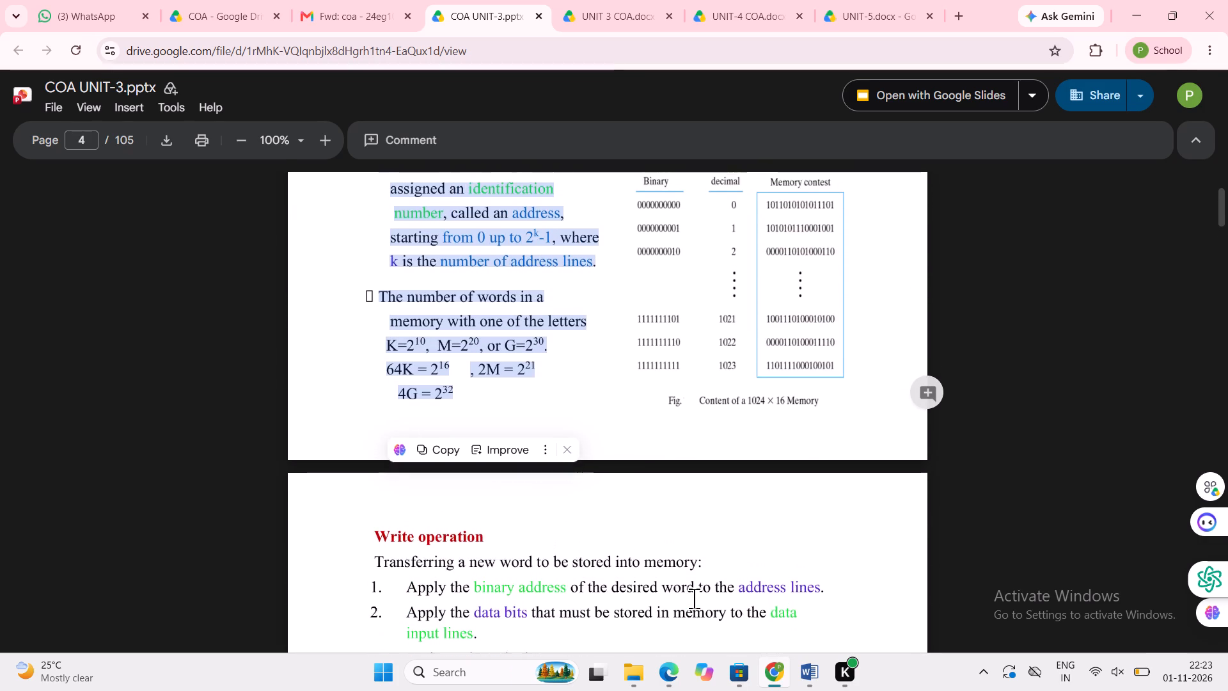
scroll(694, 598, down, 4)
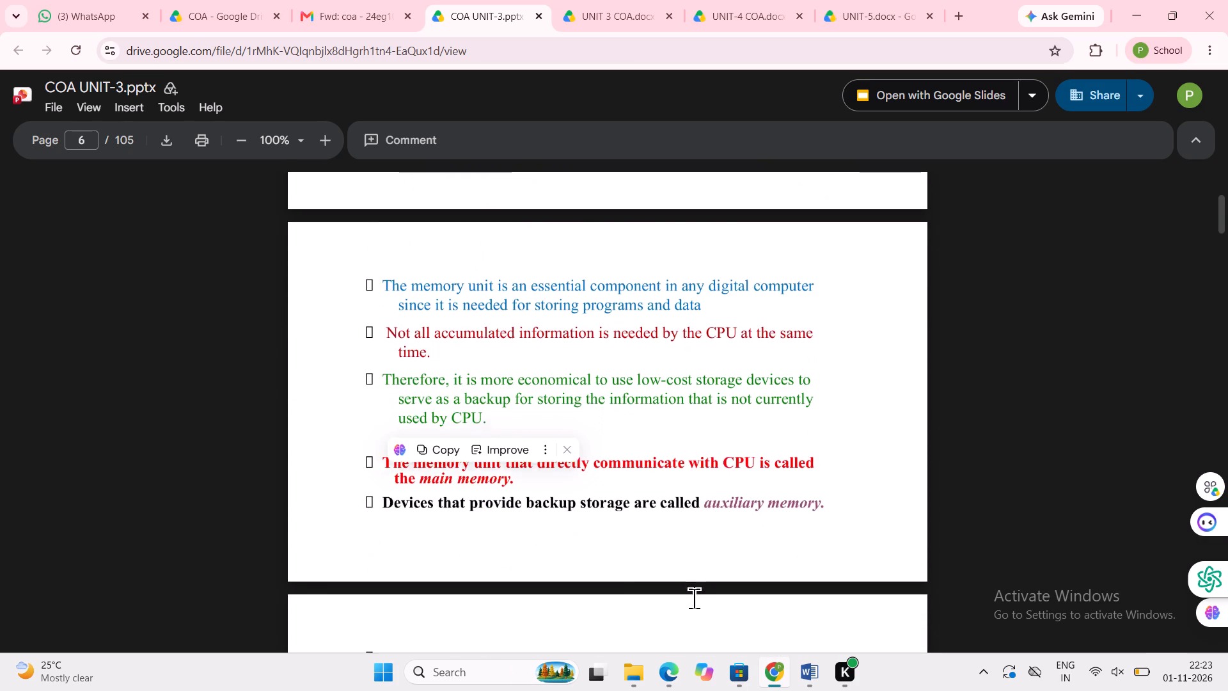
scroll(694, 598, down, 9)
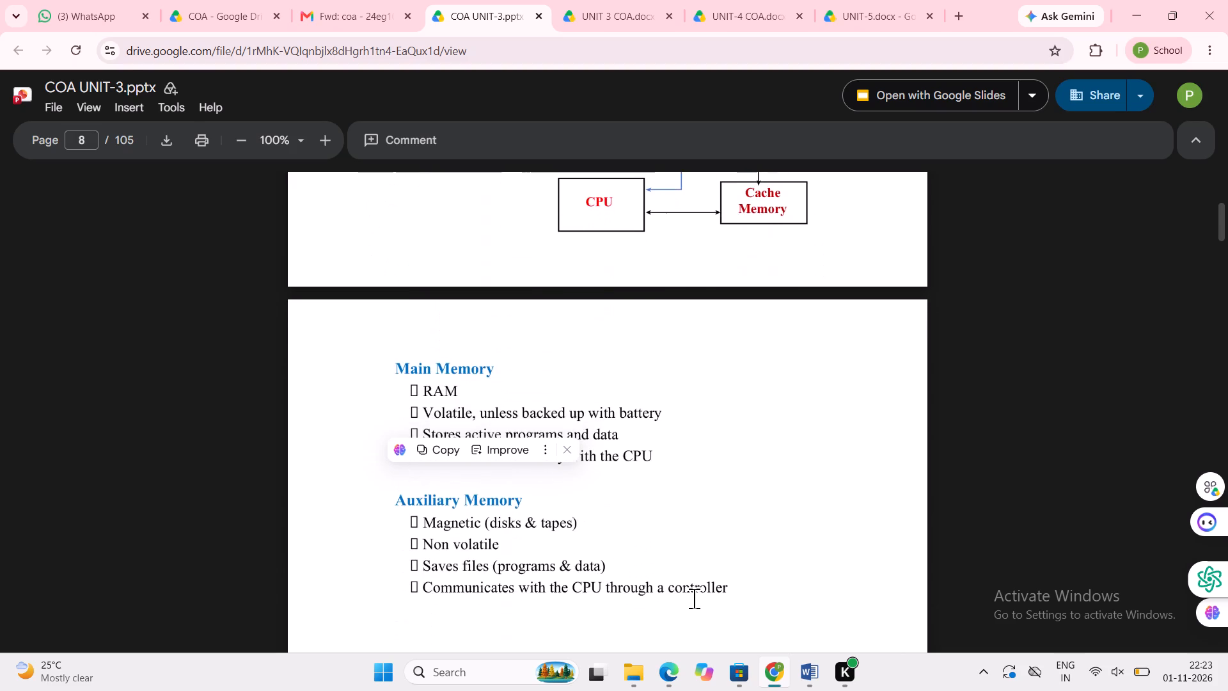
scroll(694, 598, down, 5)
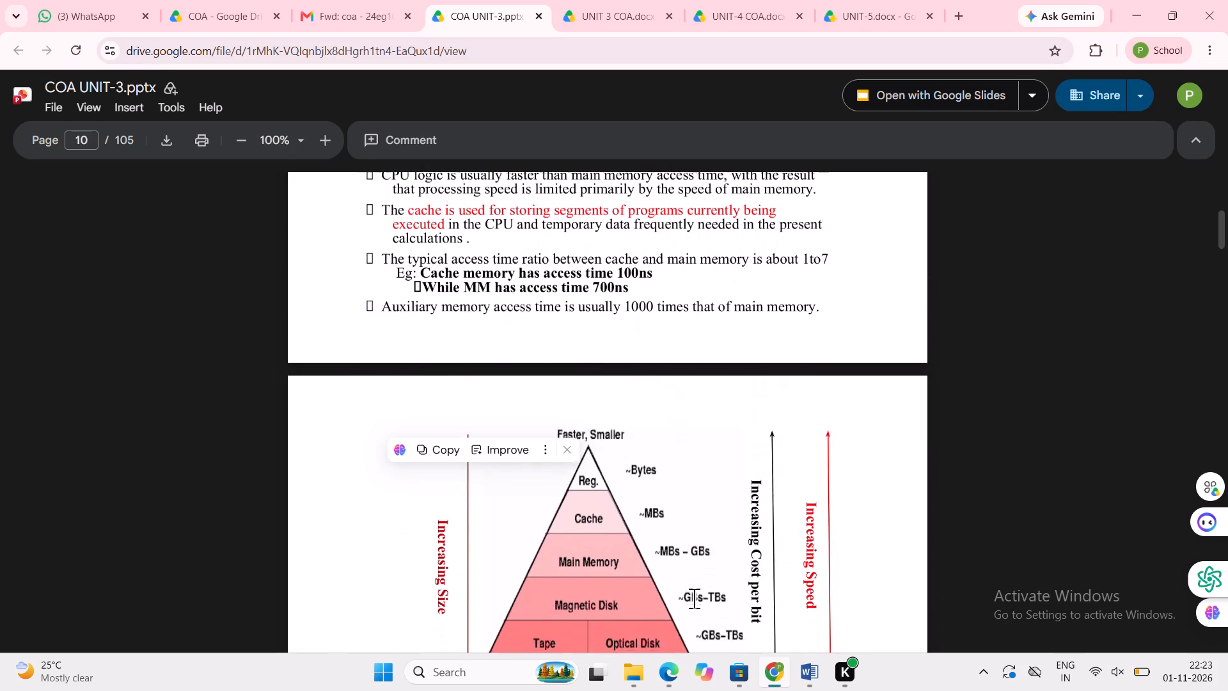
scroll(694, 598, up, 2)
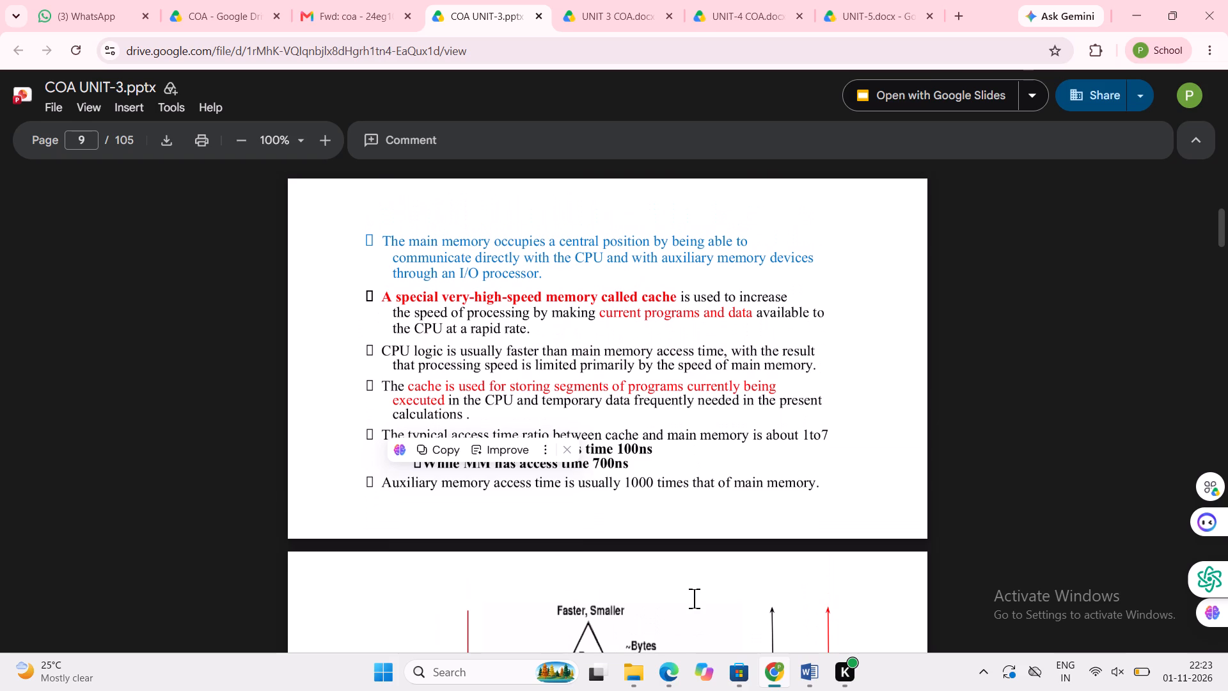
scroll(694, 598, up, 1)
scroll(660, 463, up, 2)
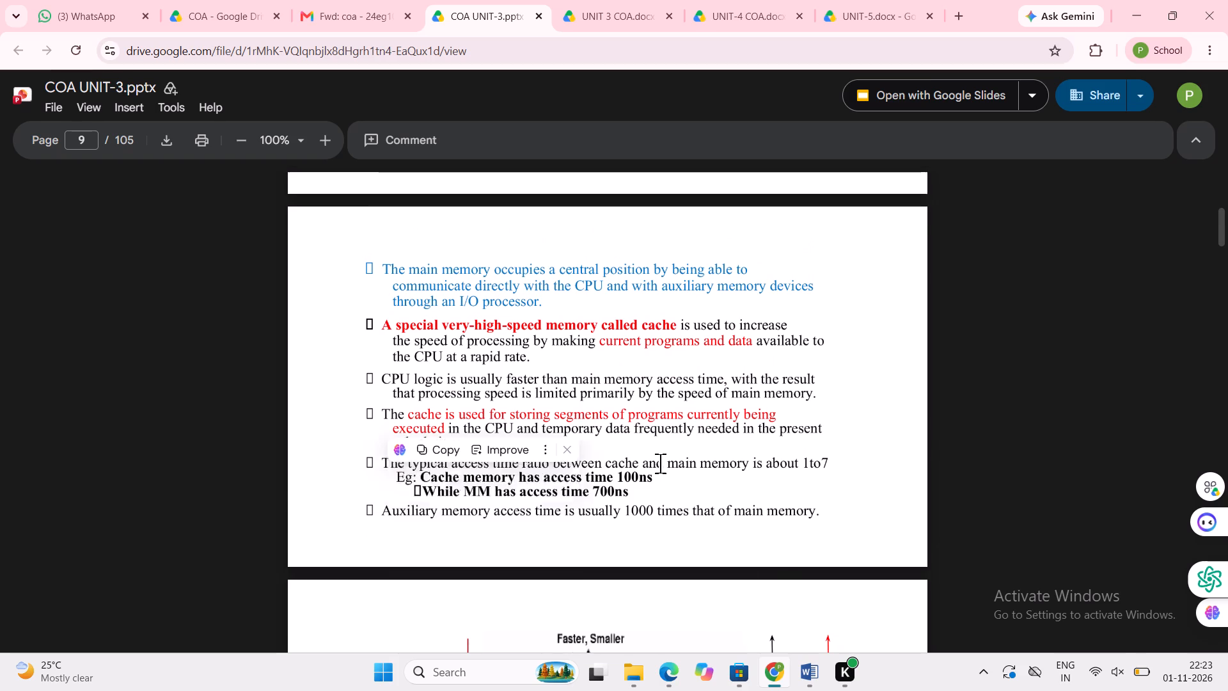
scroll(660, 463, up, 7)
Look through the slides up to page 29 on Main Memory, RAM and ROM chips, Memory Address Map and Memory Connection to CPU.
scroll(660, 463, down, 2)
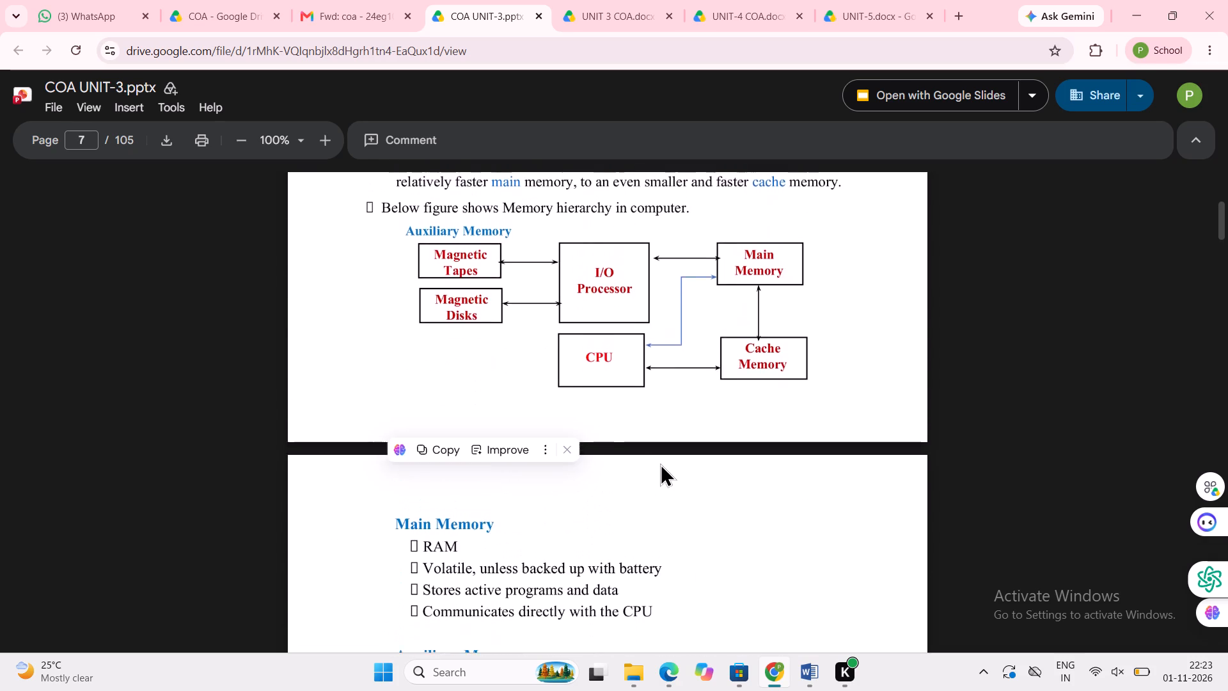
scroll(660, 463, down, 10)
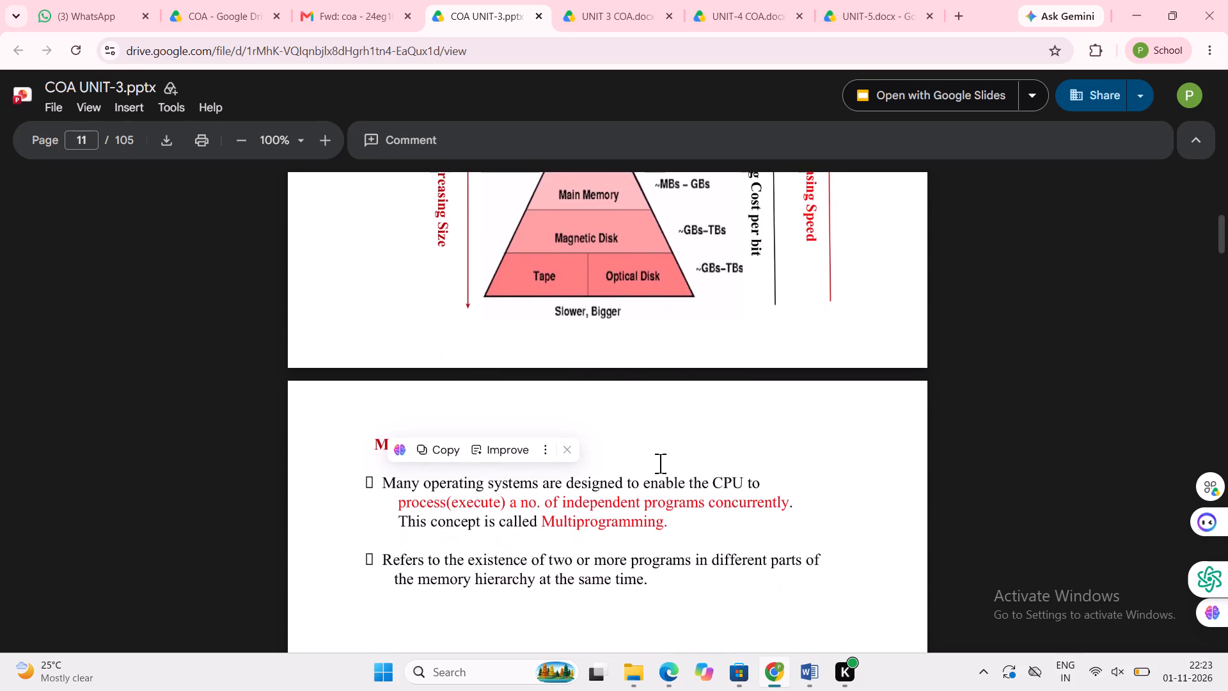
scroll(660, 463, down, 6)
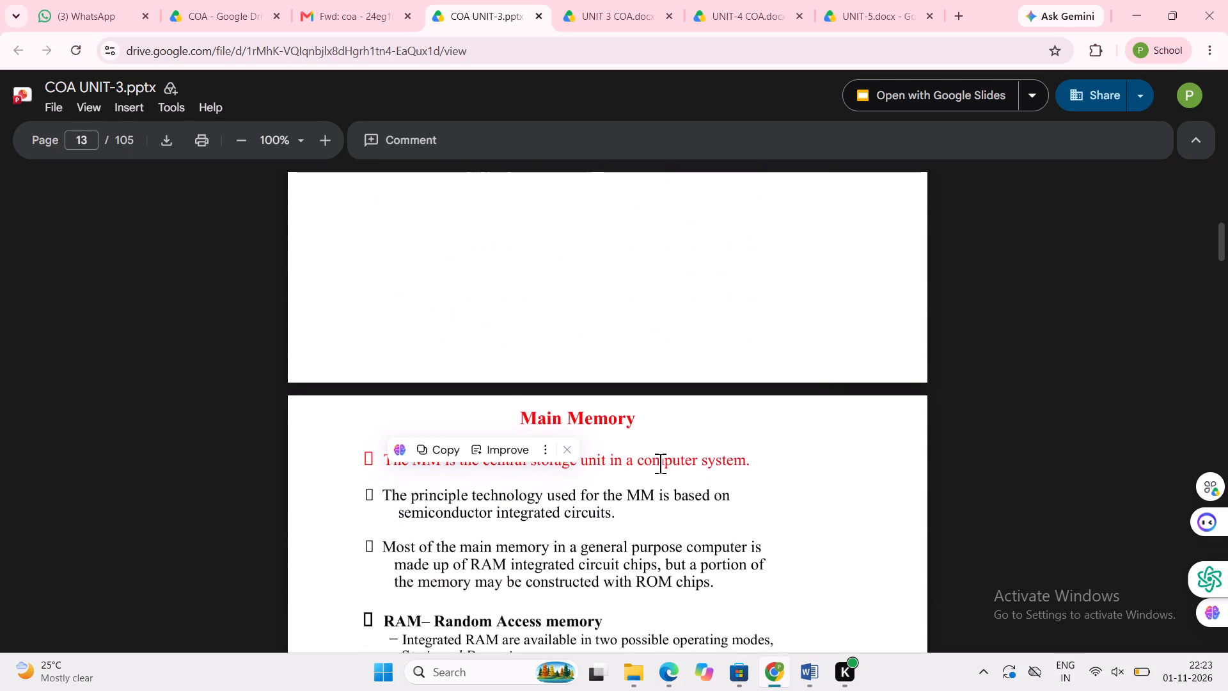
scroll(660, 463, down, 5)
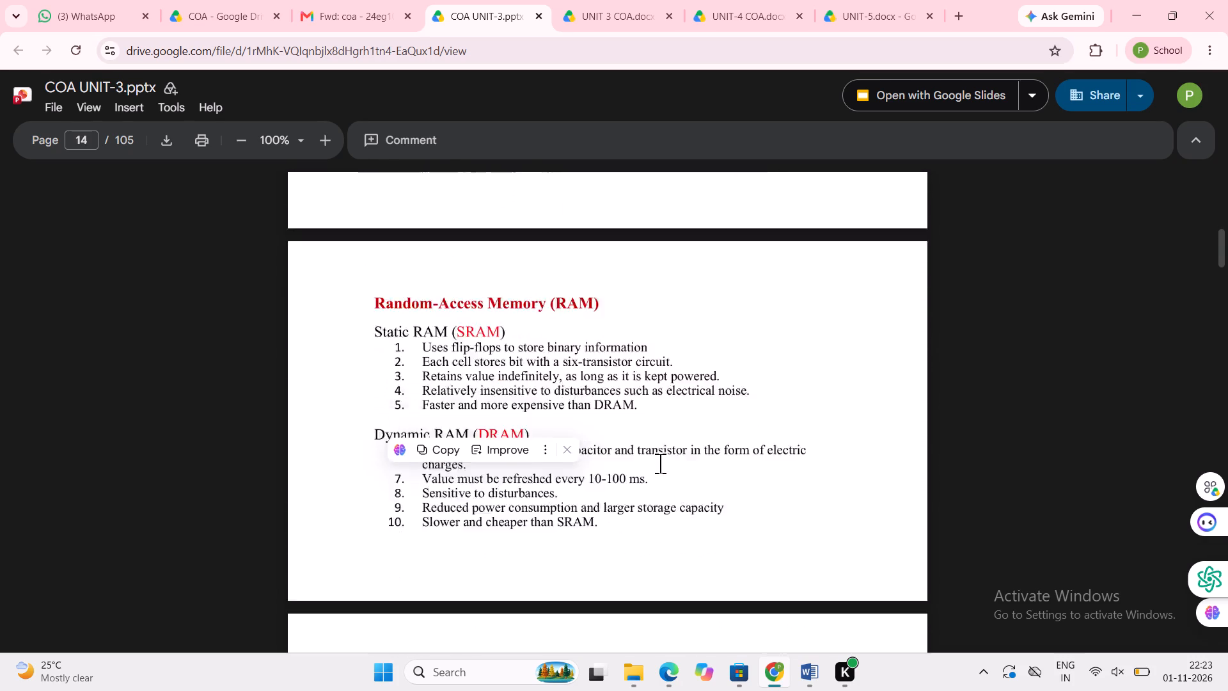
scroll(660, 463, down, 7)
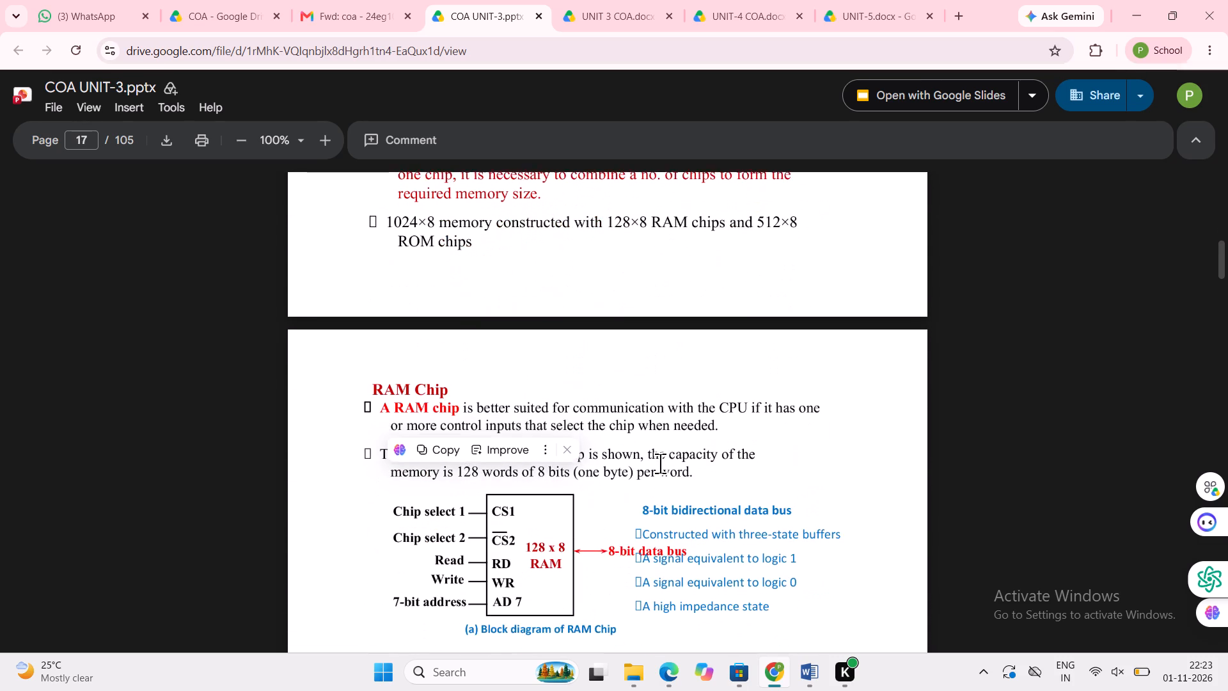
scroll(660, 463, down, 5)
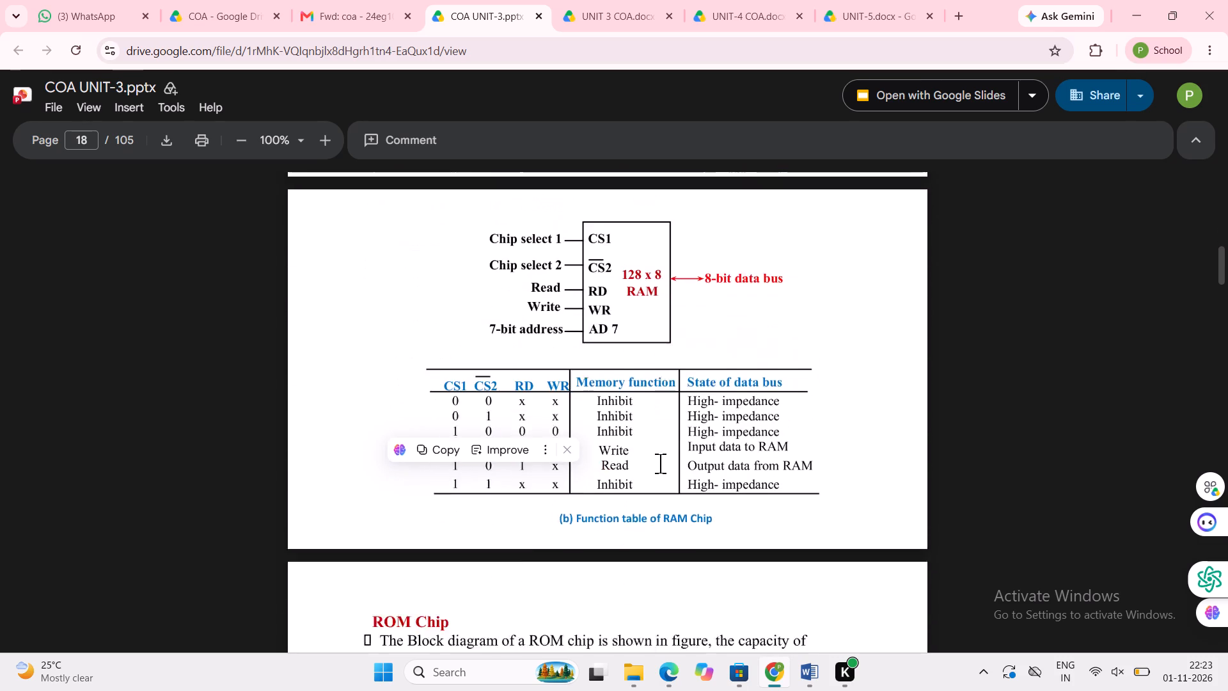
scroll(660, 463, down, 5)
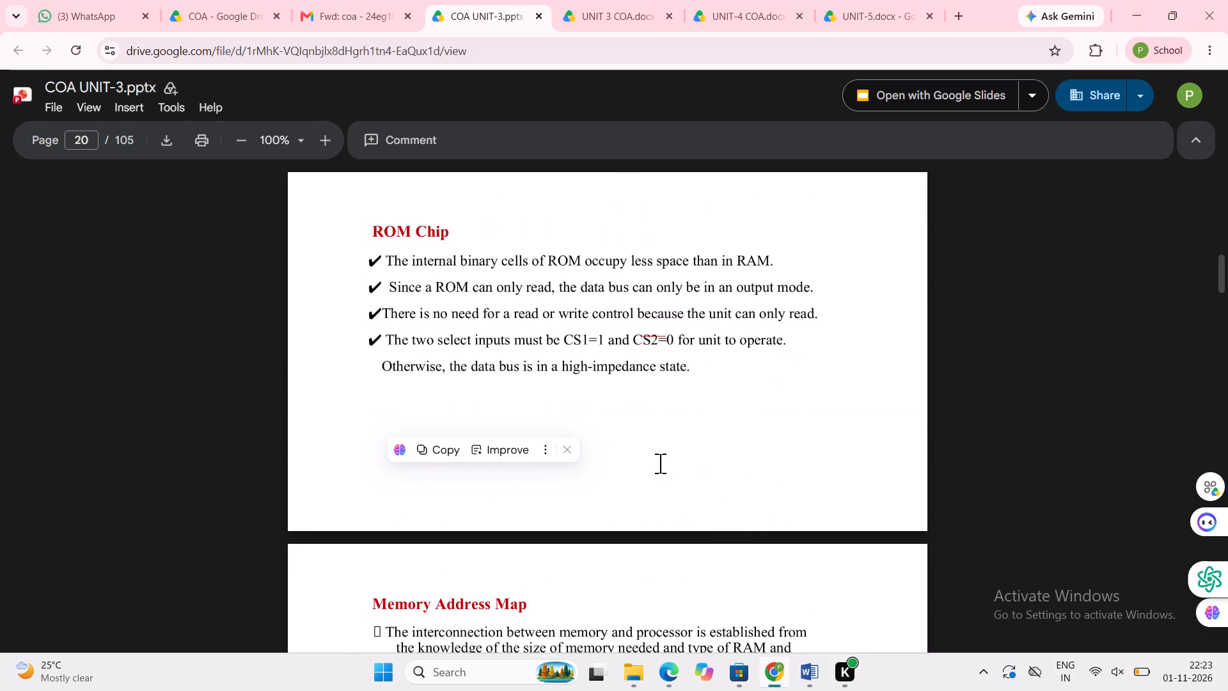
scroll(660, 463, down, 2)
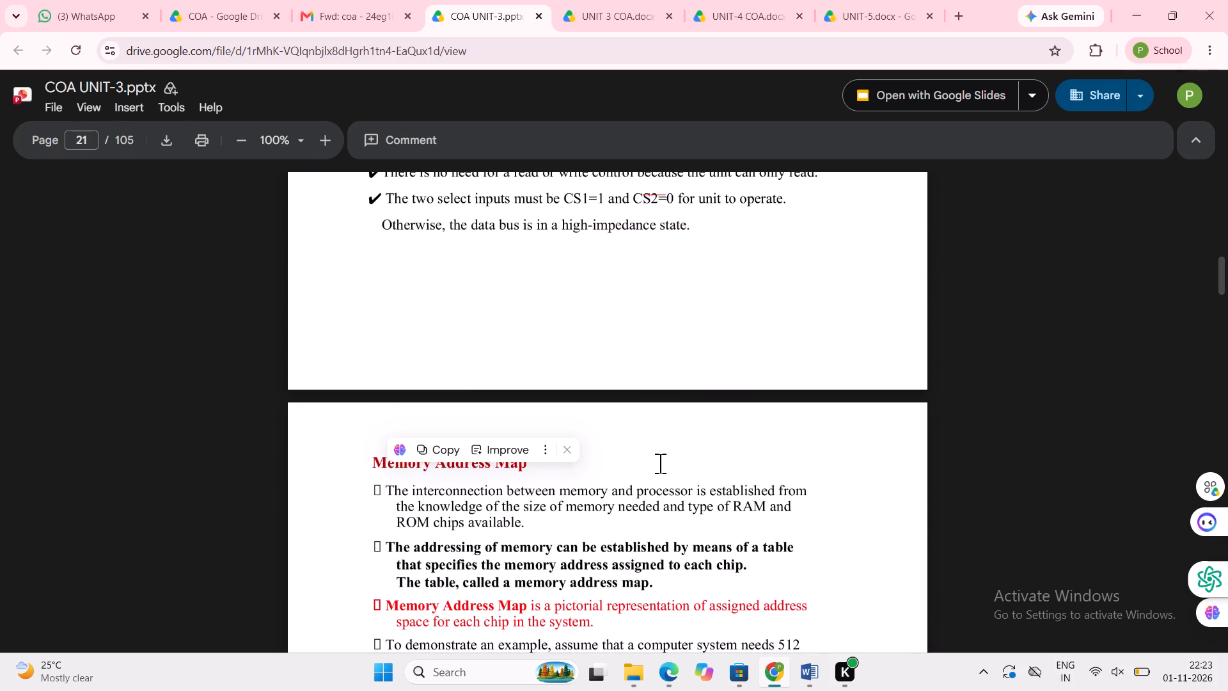
scroll(660, 463, down, 1)
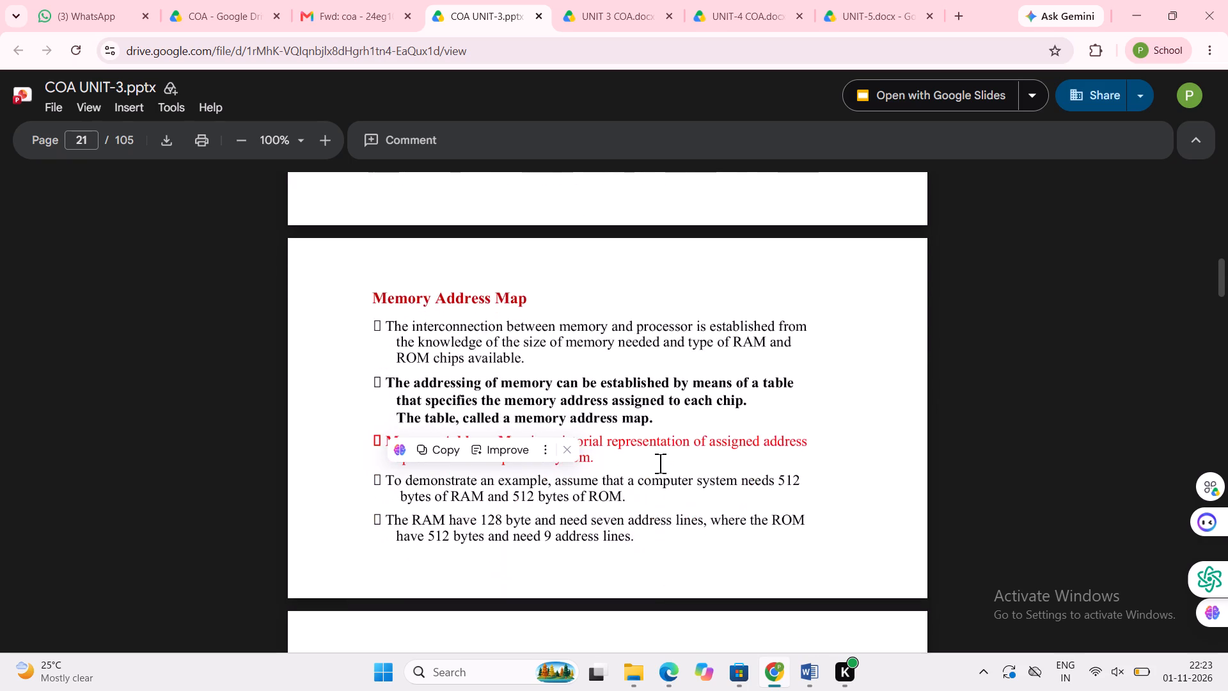
scroll(660, 463, down, 4)
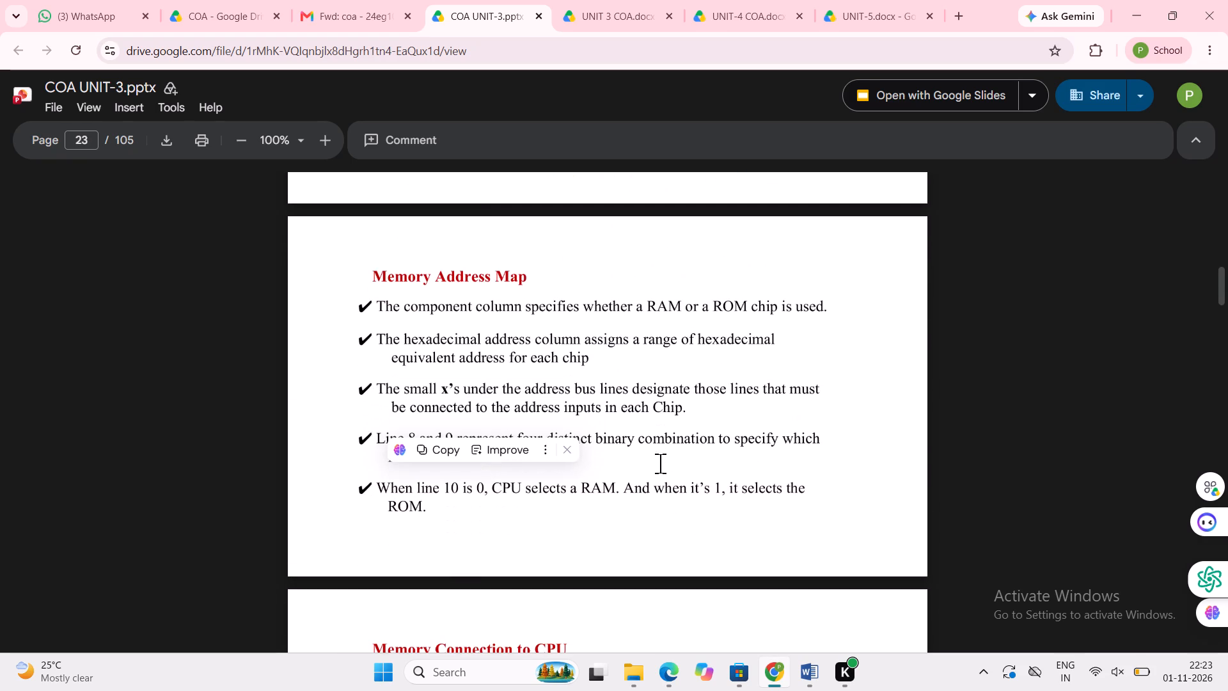
scroll(660, 463, down, 3)
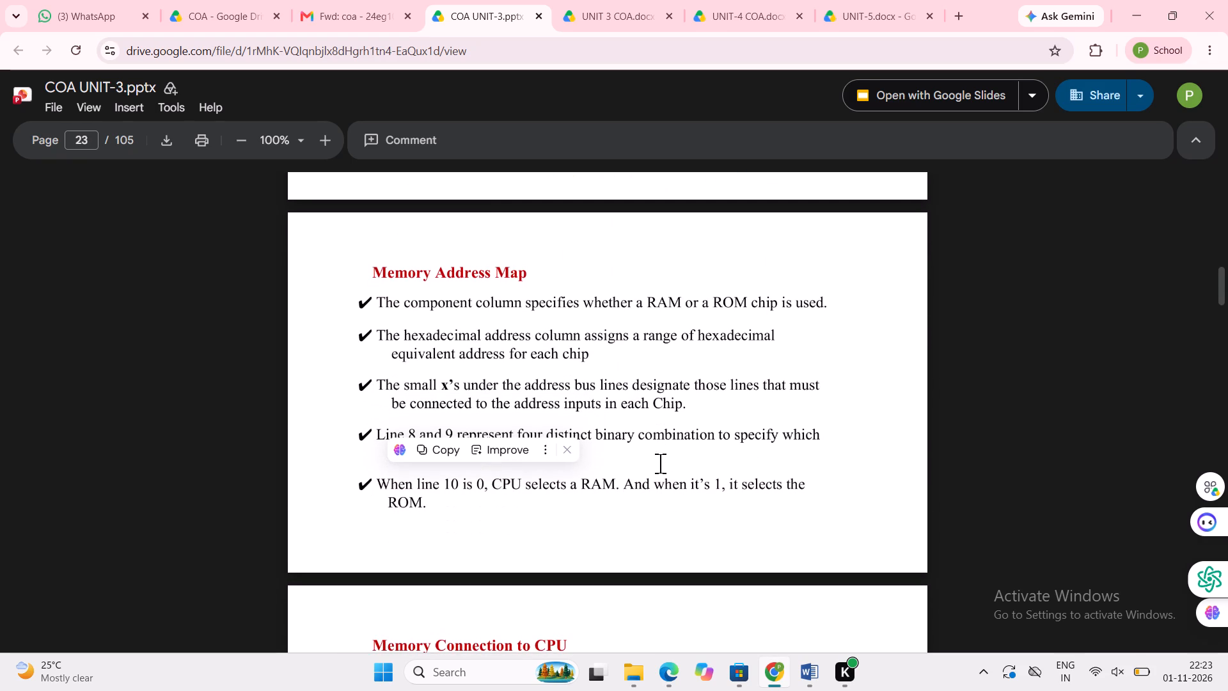
scroll(660, 463, down, 2)
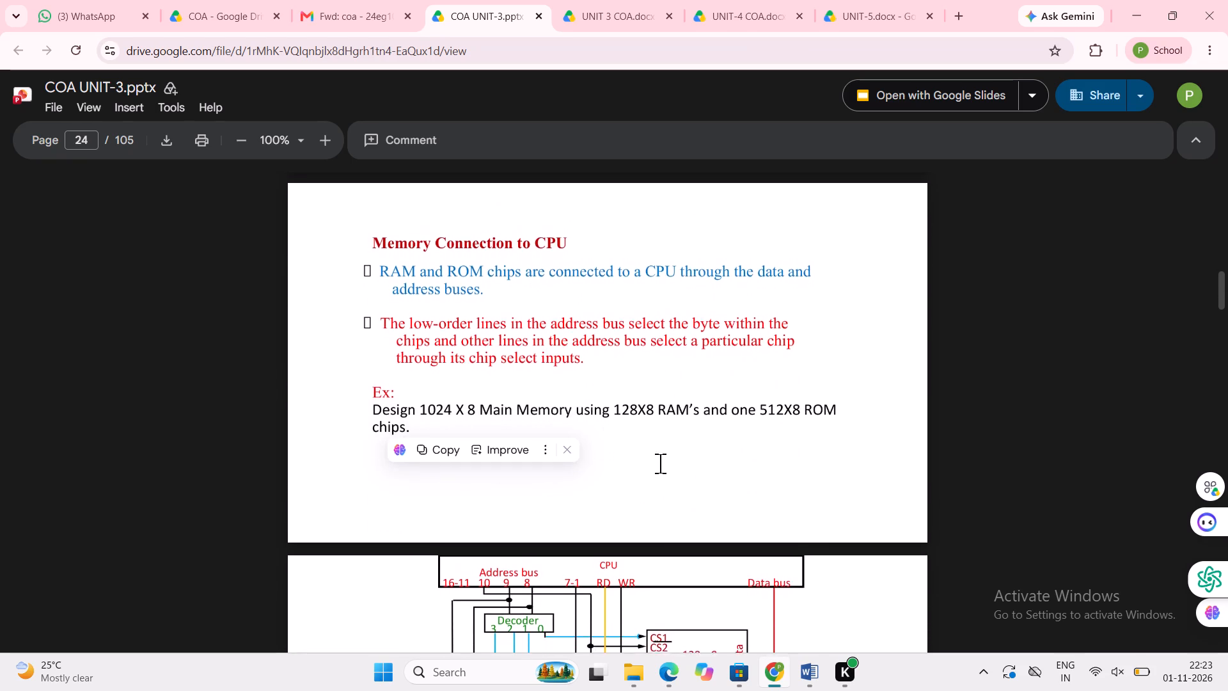
scroll(660, 463, down, 7)
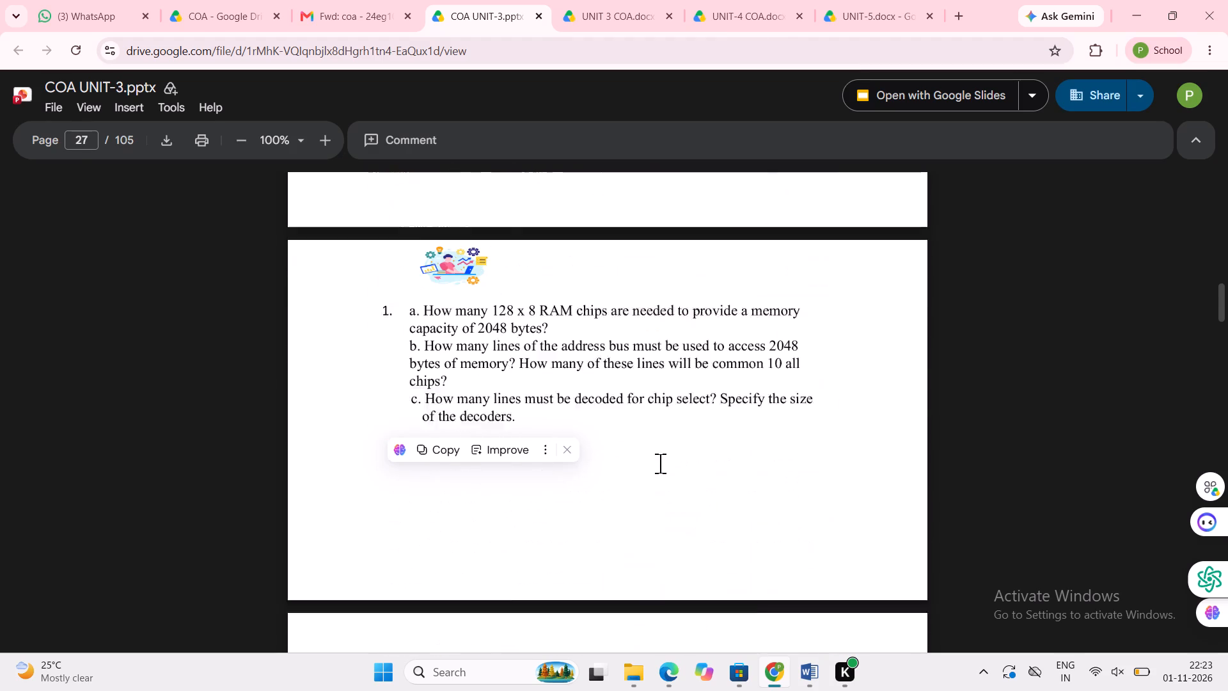
scroll(660, 463, down, 1)
Examine the Auxiliary memory topic on pages 28 and 29, including its devices and important characteristics.
scroll(660, 463, up, 4)
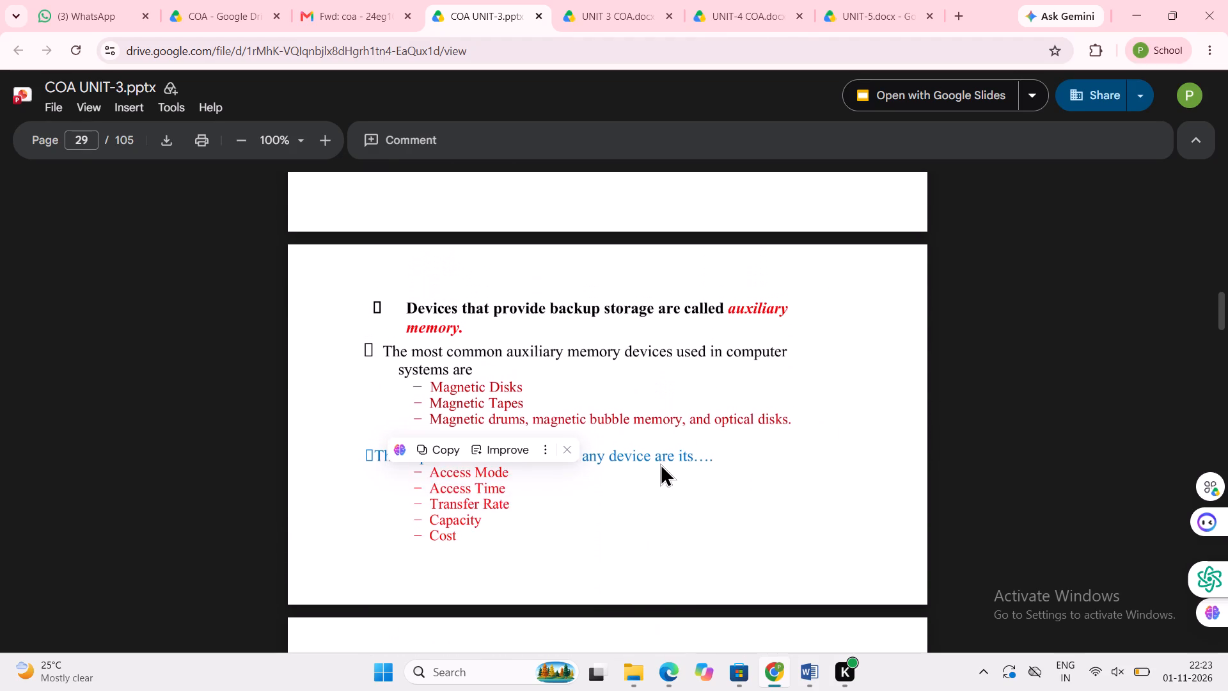
scroll(660, 463, up, 2)
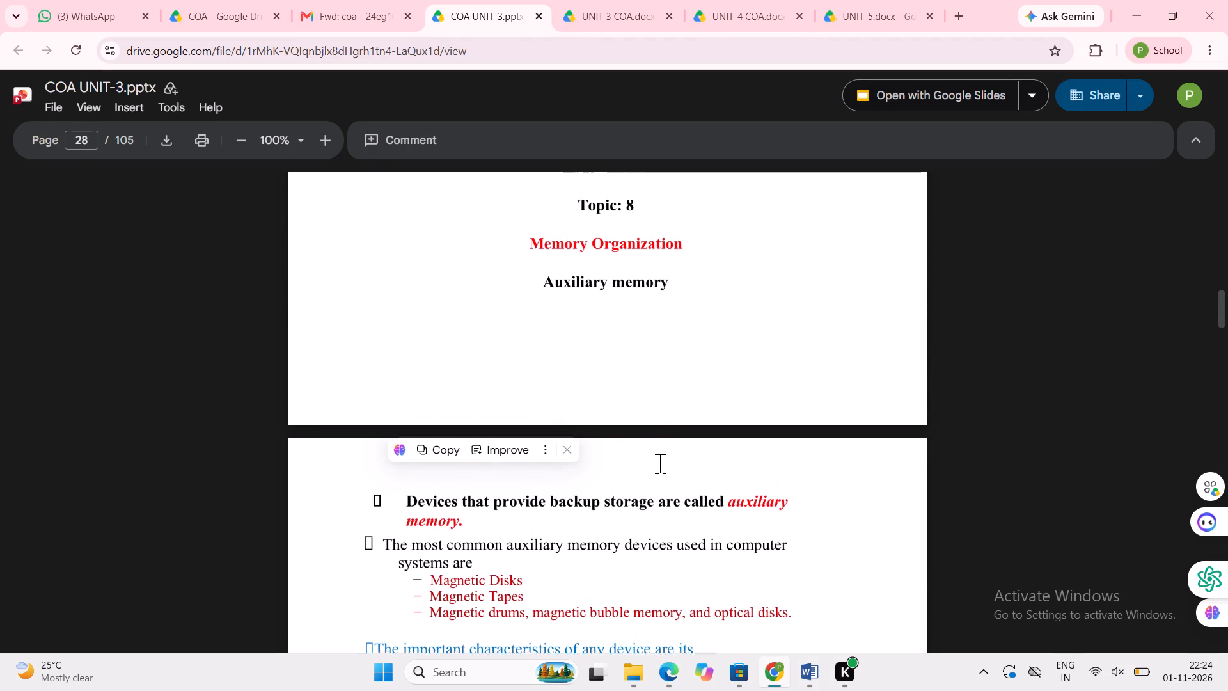
scroll(660, 463, up, 1)
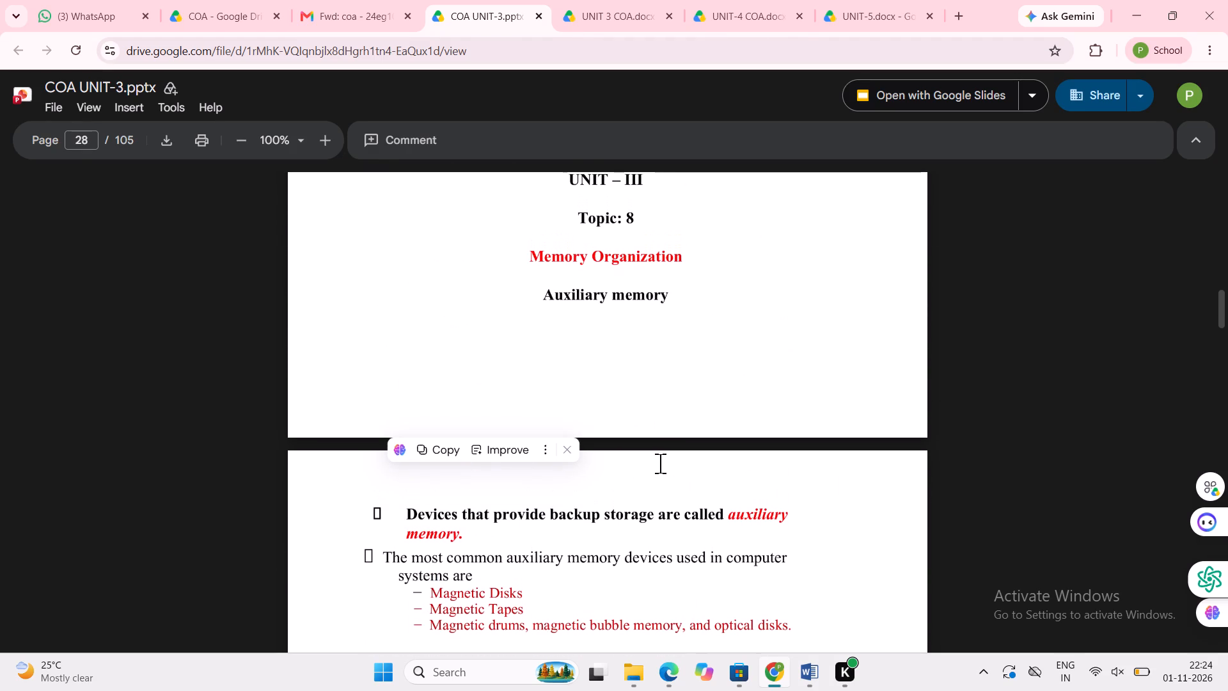
scroll(660, 463, down, 3)
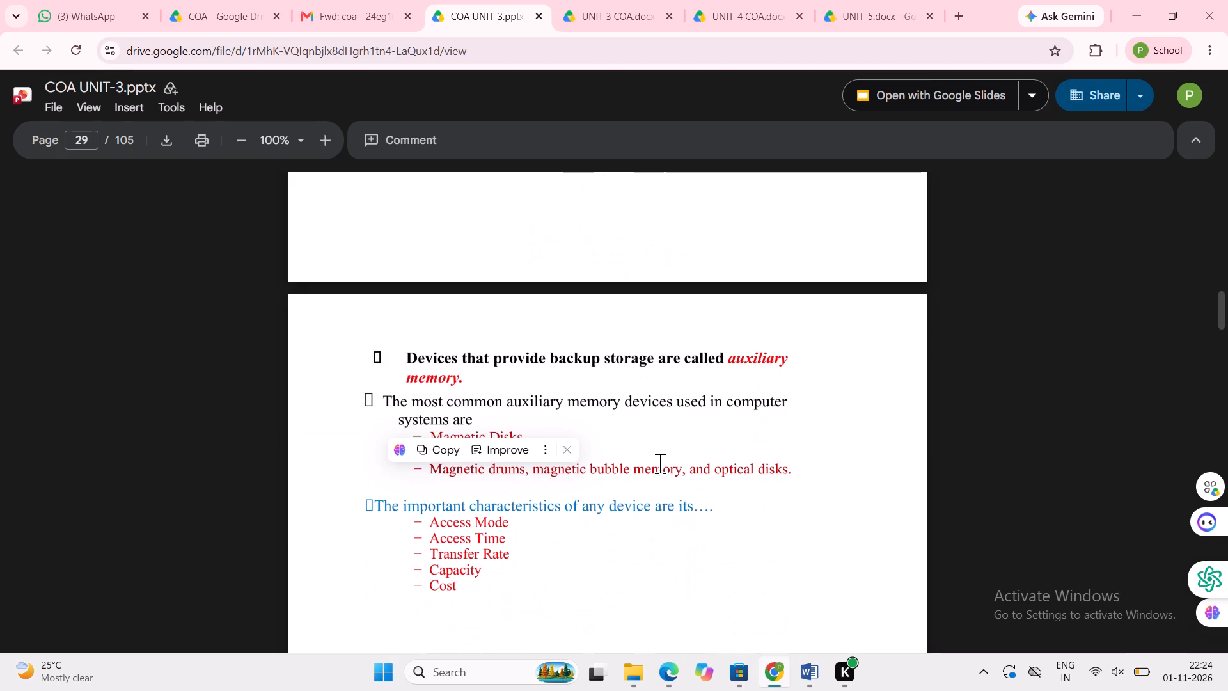
scroll(660, 463, down, 1)
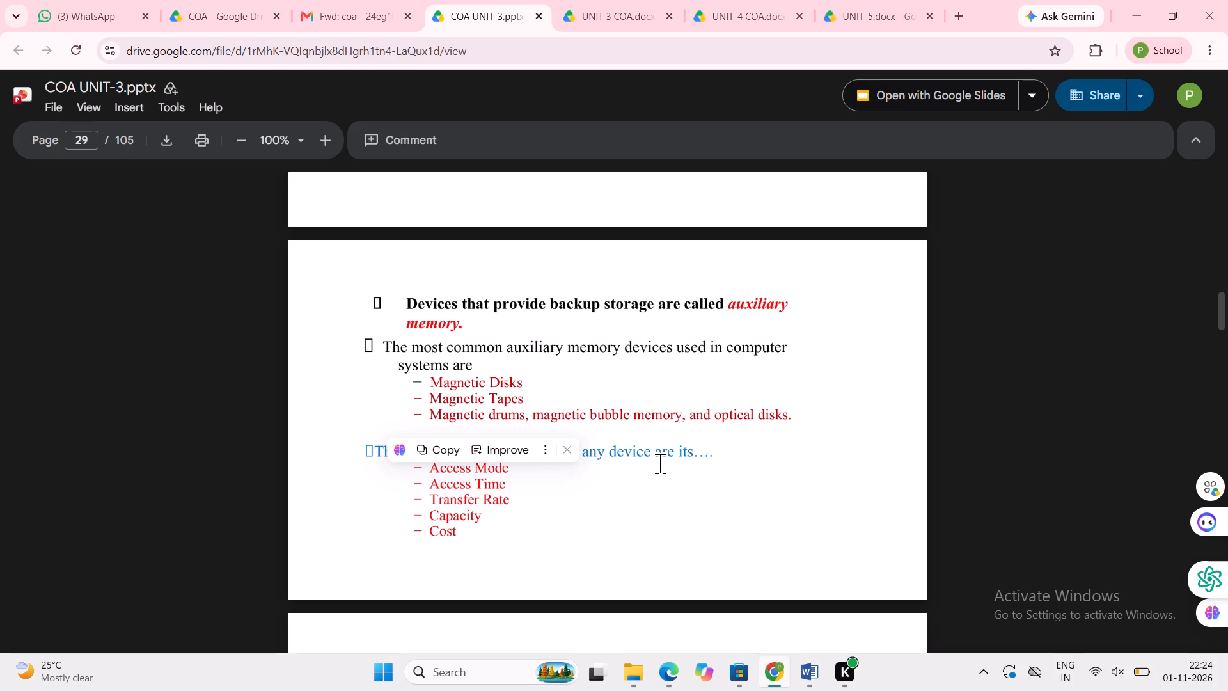
scroll(660, 463, up, 1)
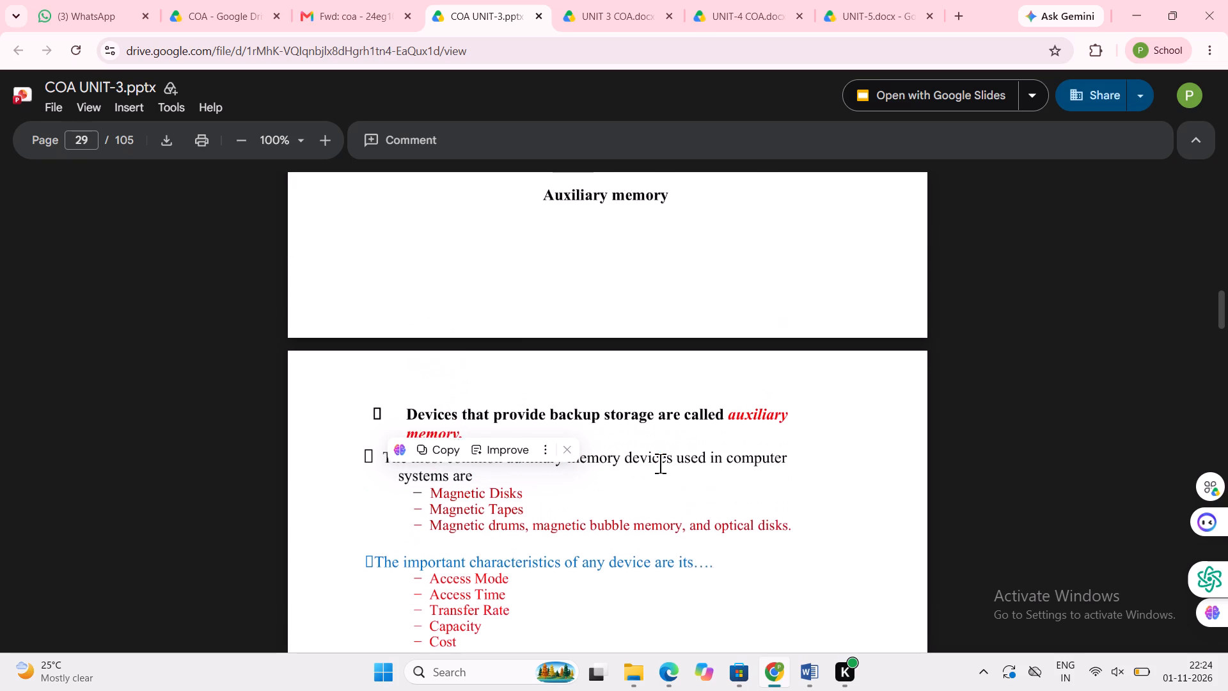
Switch to Word and delete the whole Memory Hierarchy section, from its heading through the "4G = 232" text.
click(808, 677)
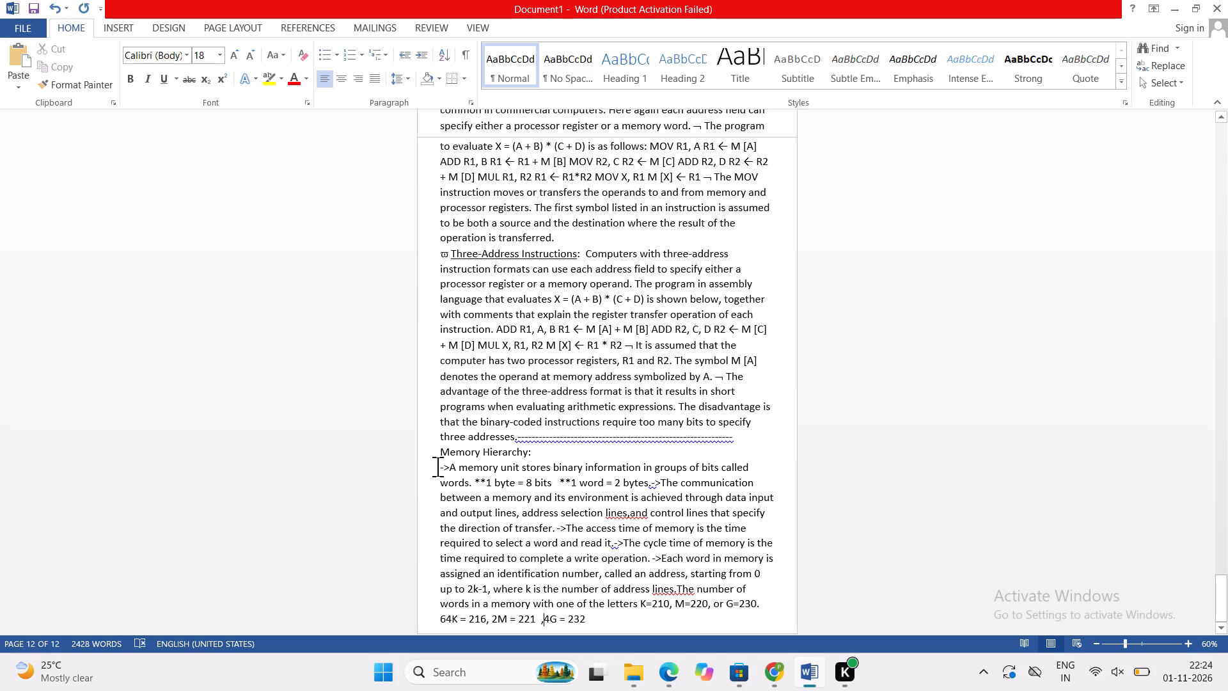
drag(433, 451, 618, 624)
key(BackSpace)
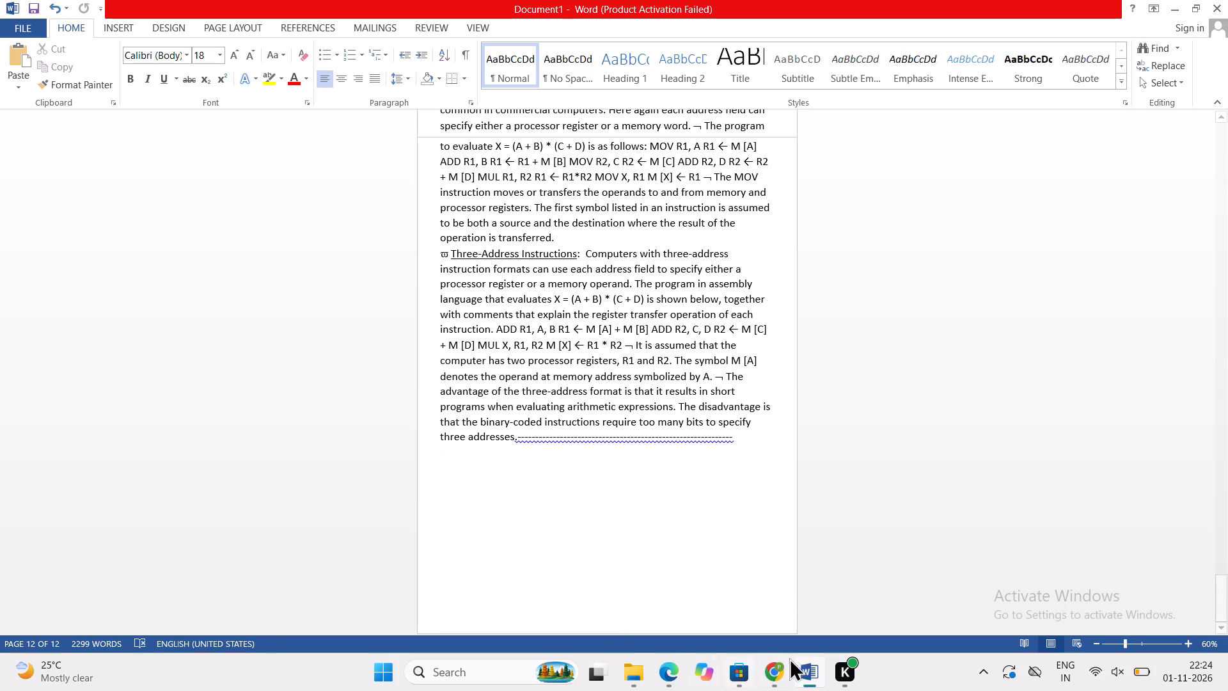
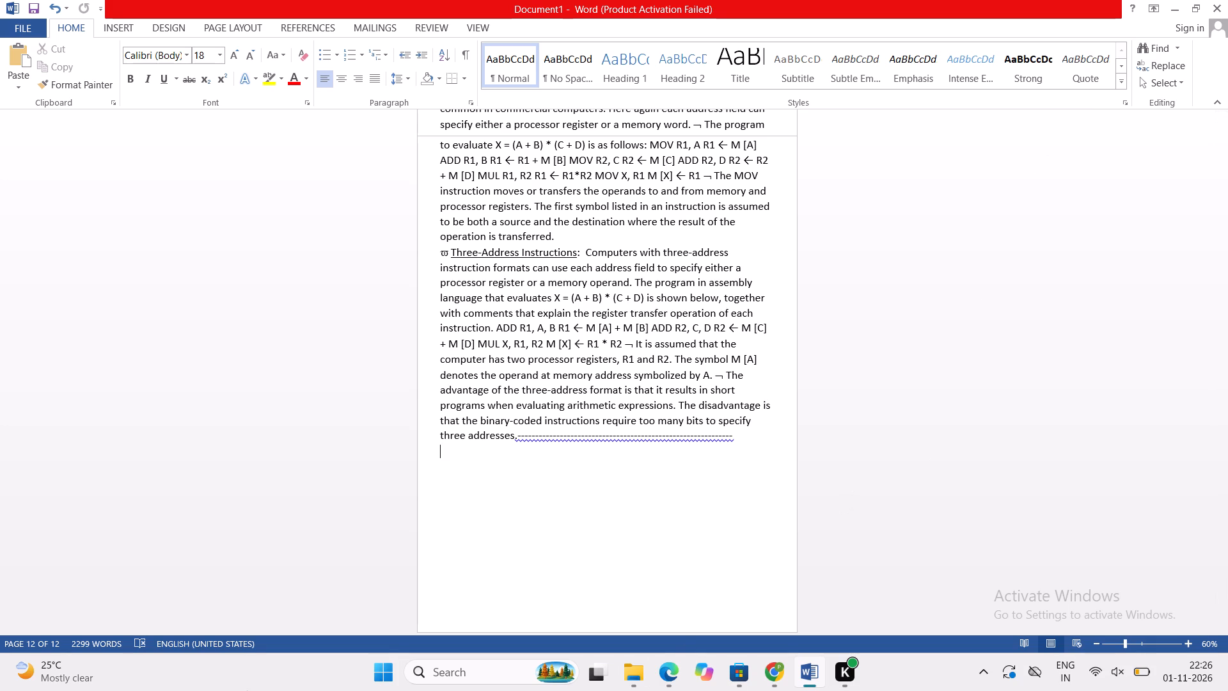
Shut down the computer from Windows.
click(377, 663)
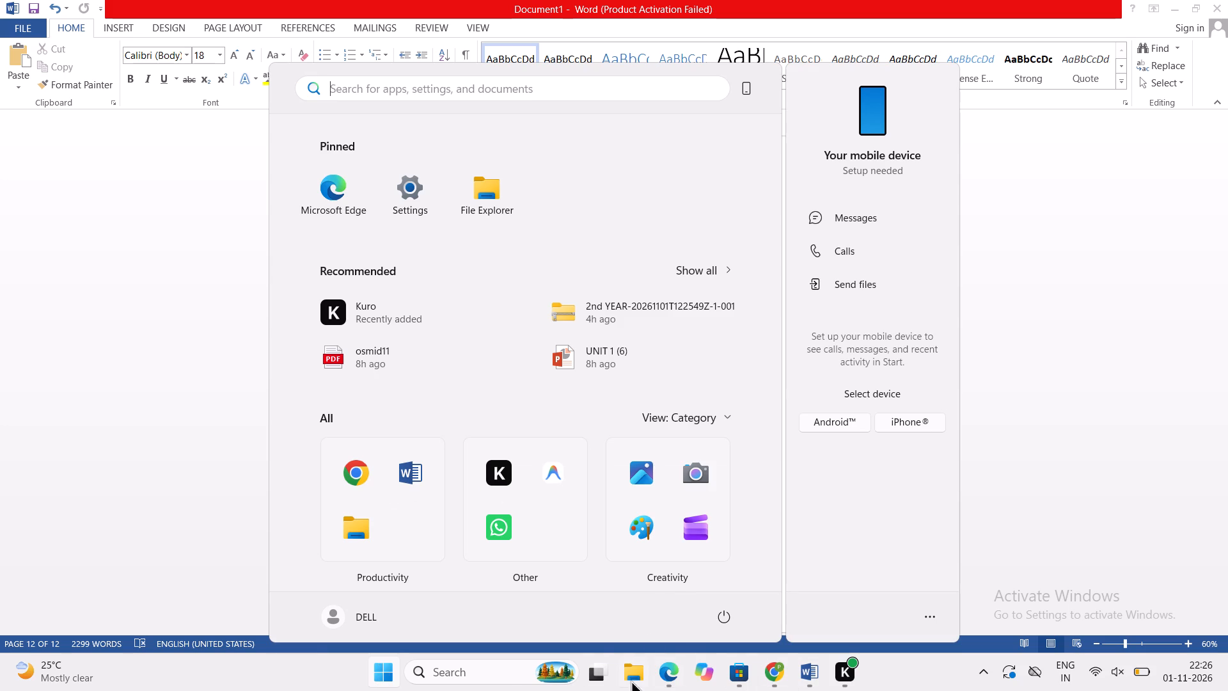
click(728, 614)
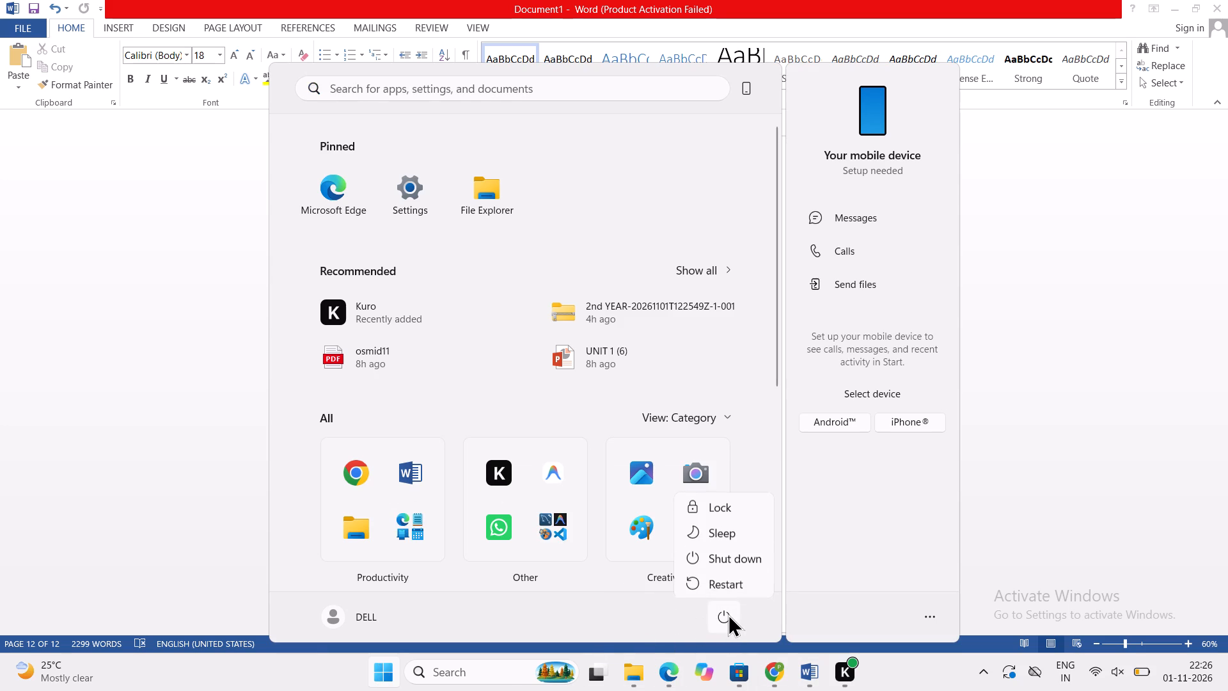
click(714, 552)
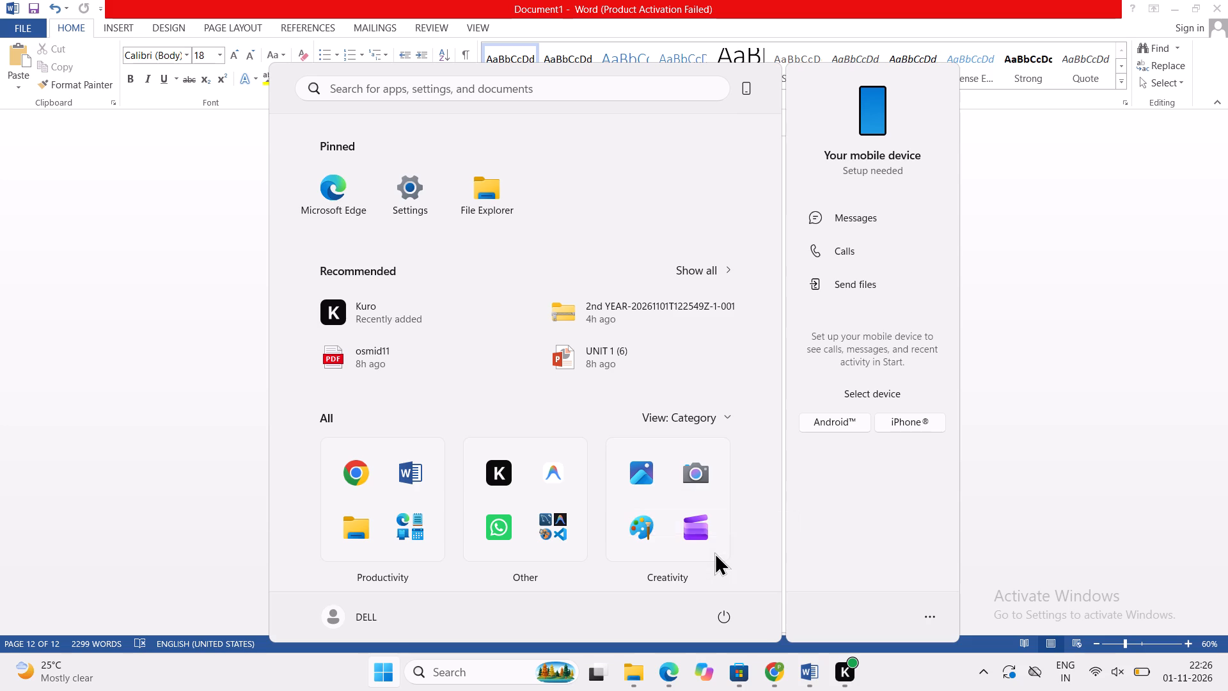